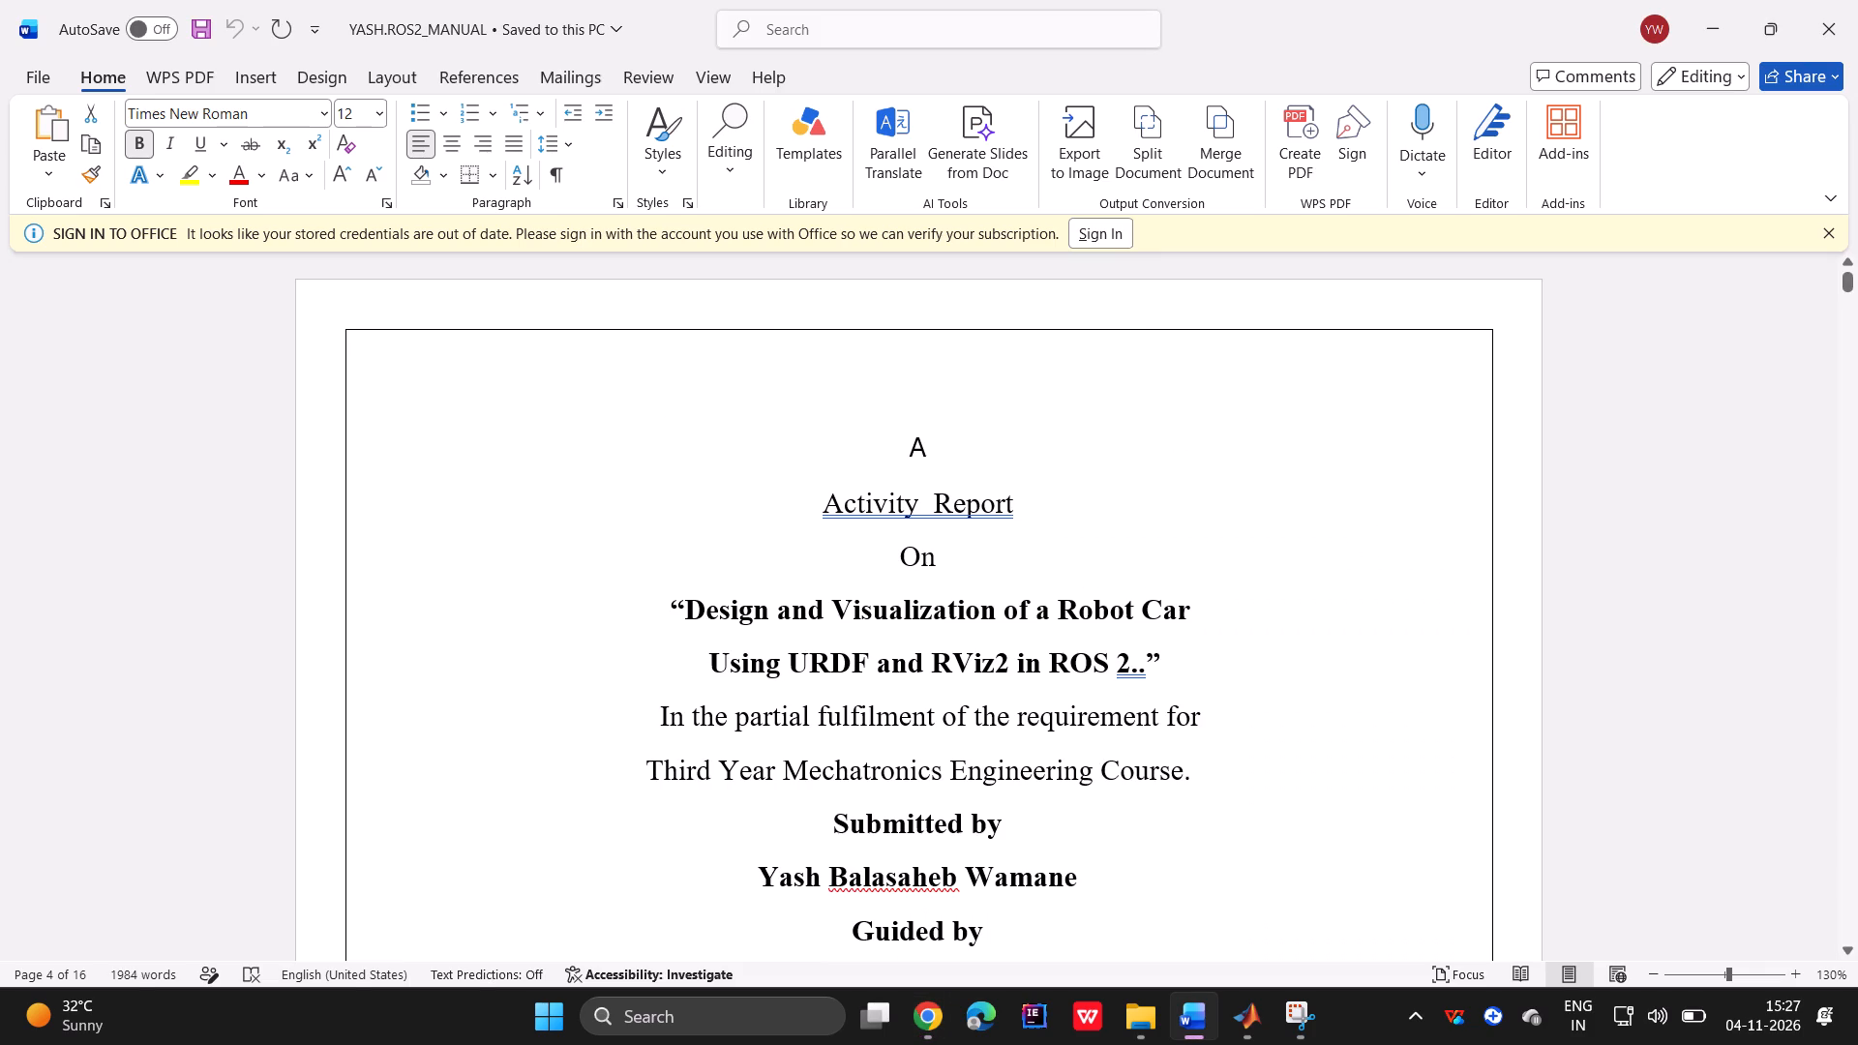
left_click_drag(691, 618, 1056, 676)
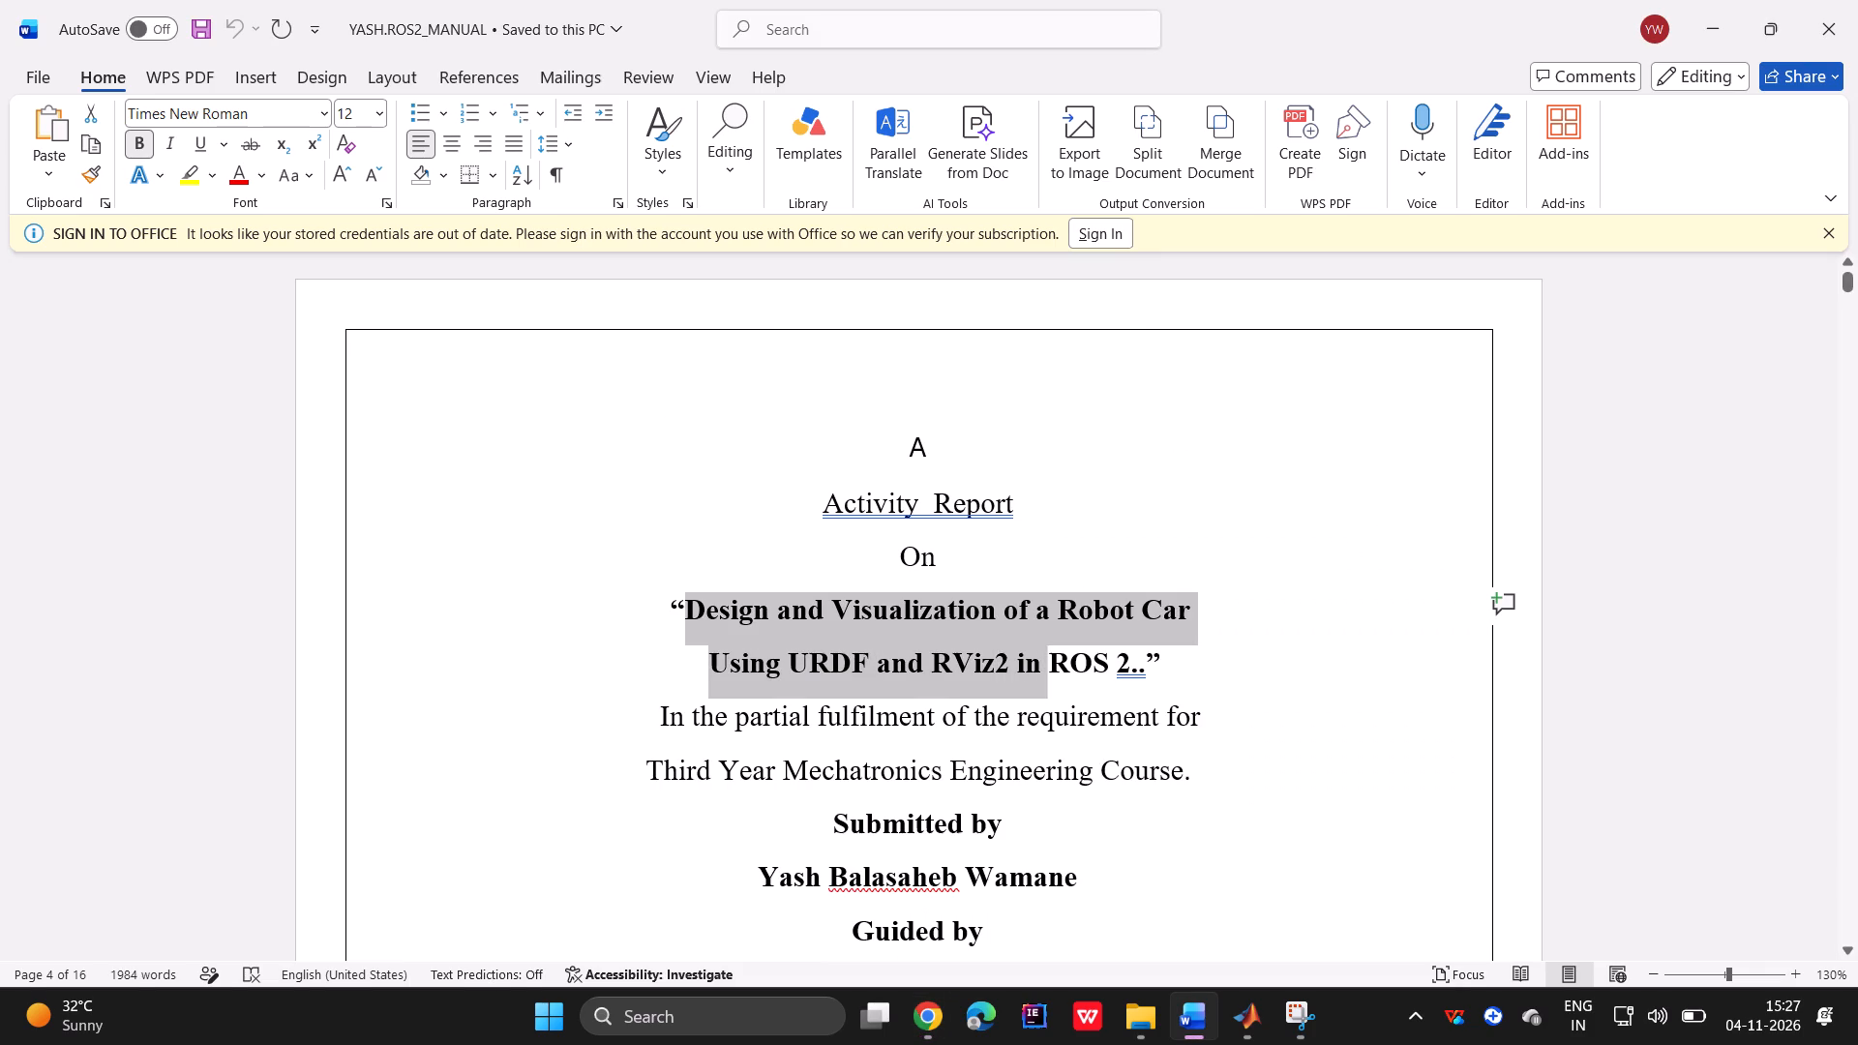
left_click_drag(1056, 676, 1130, 673)
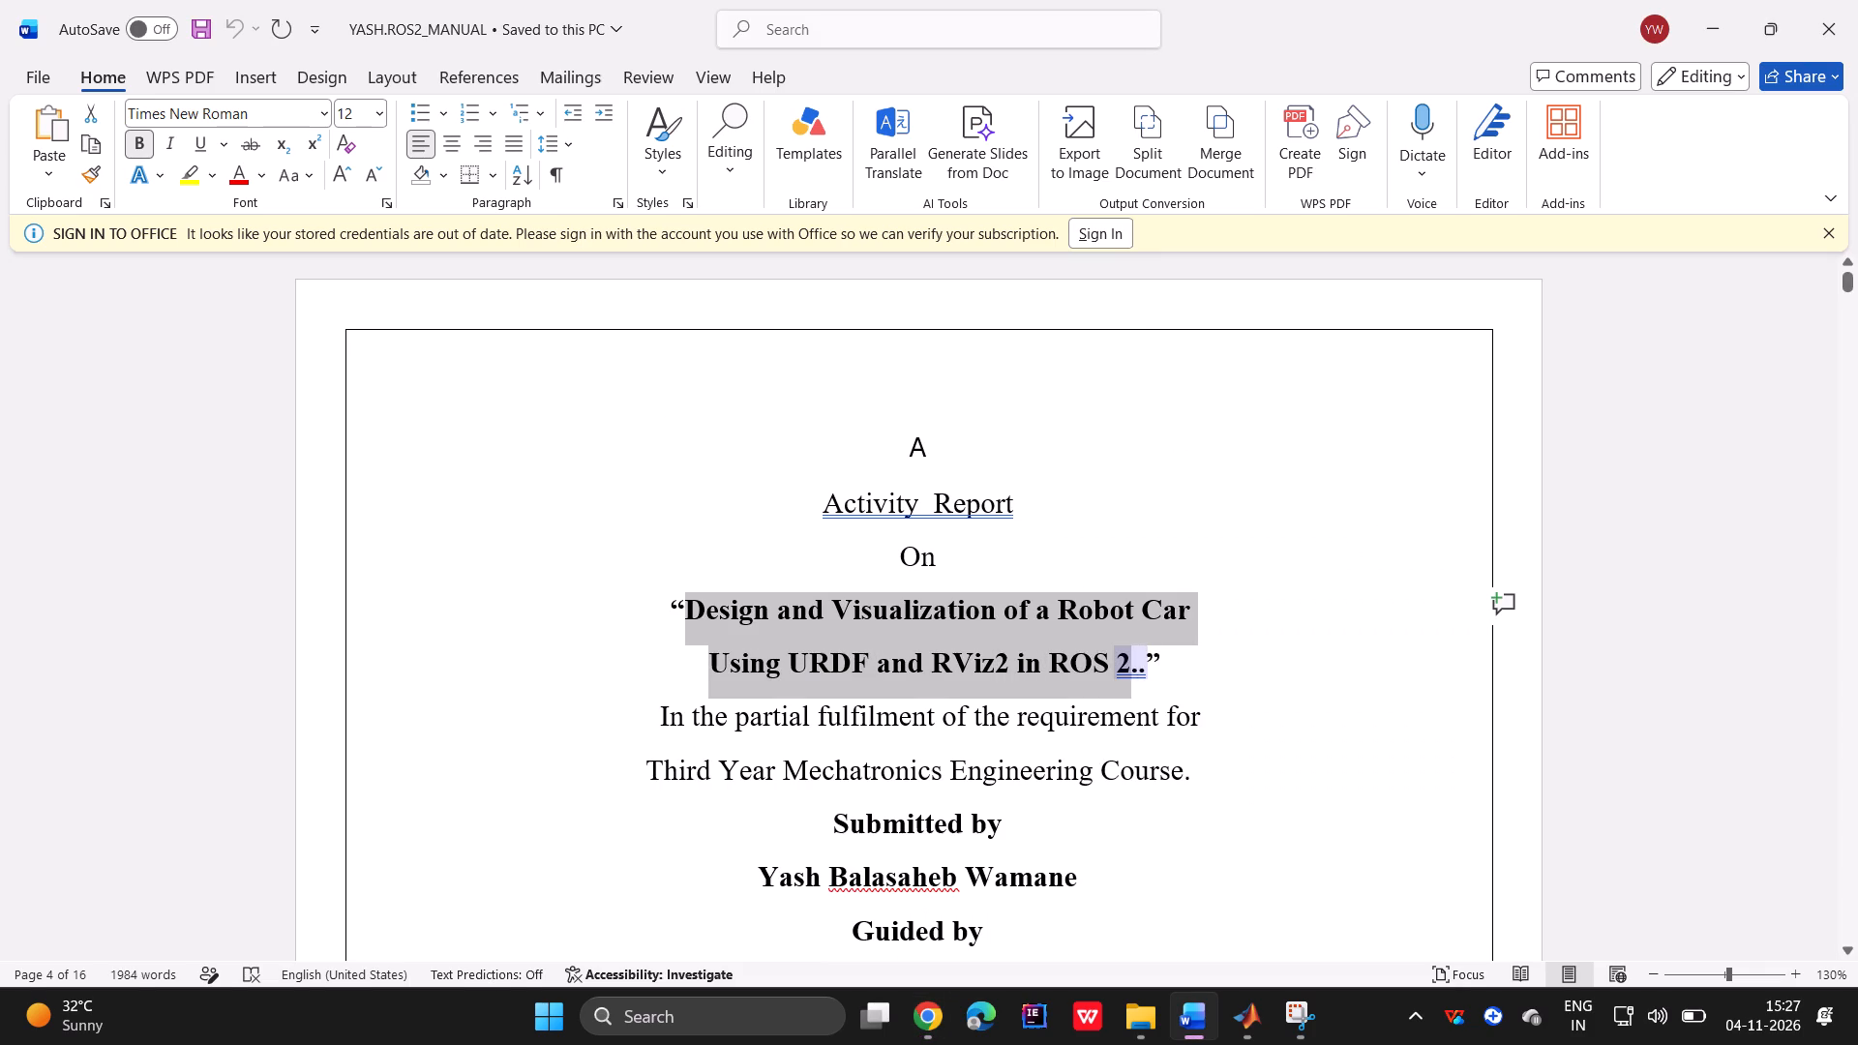
left_click_drag(1130, 673, 1146, 672)
key("ctrl+v")
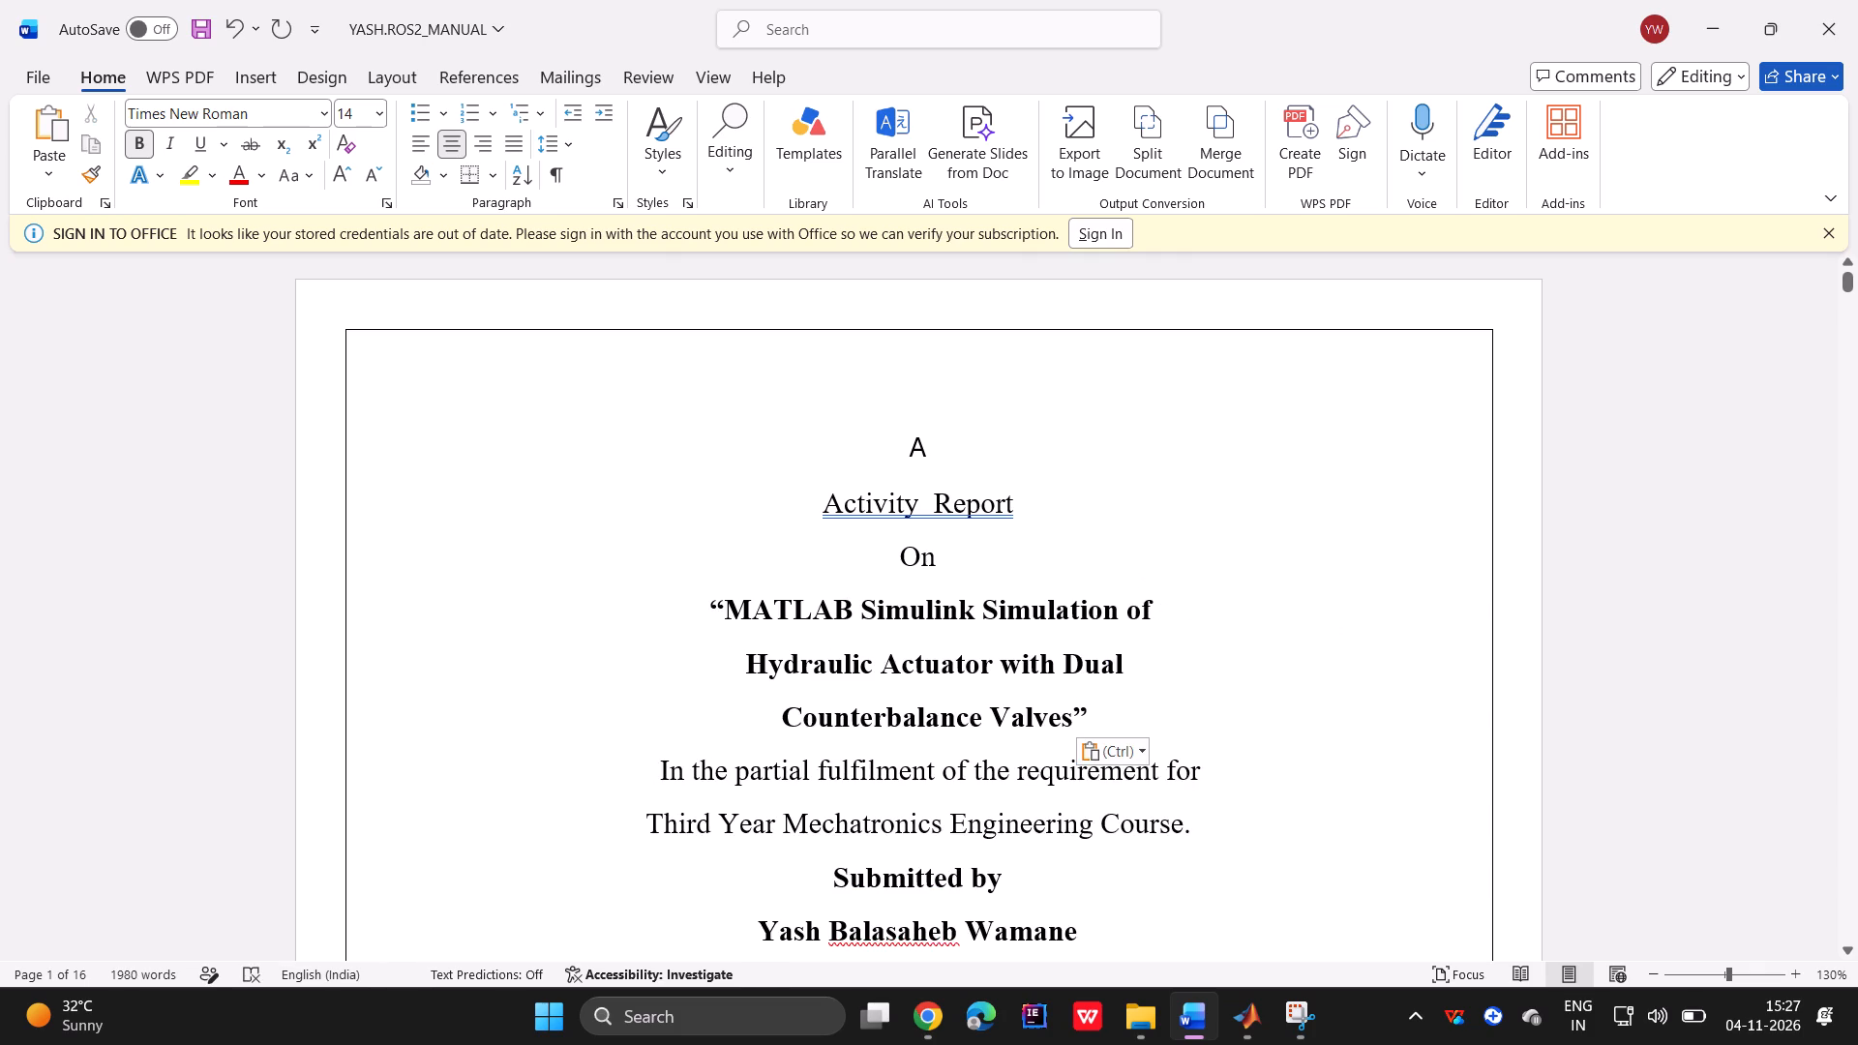
Remove the centring and indentation from the cover title so that it starts at the page's left margin.
left_click_drag(725, 613, 987, 720)
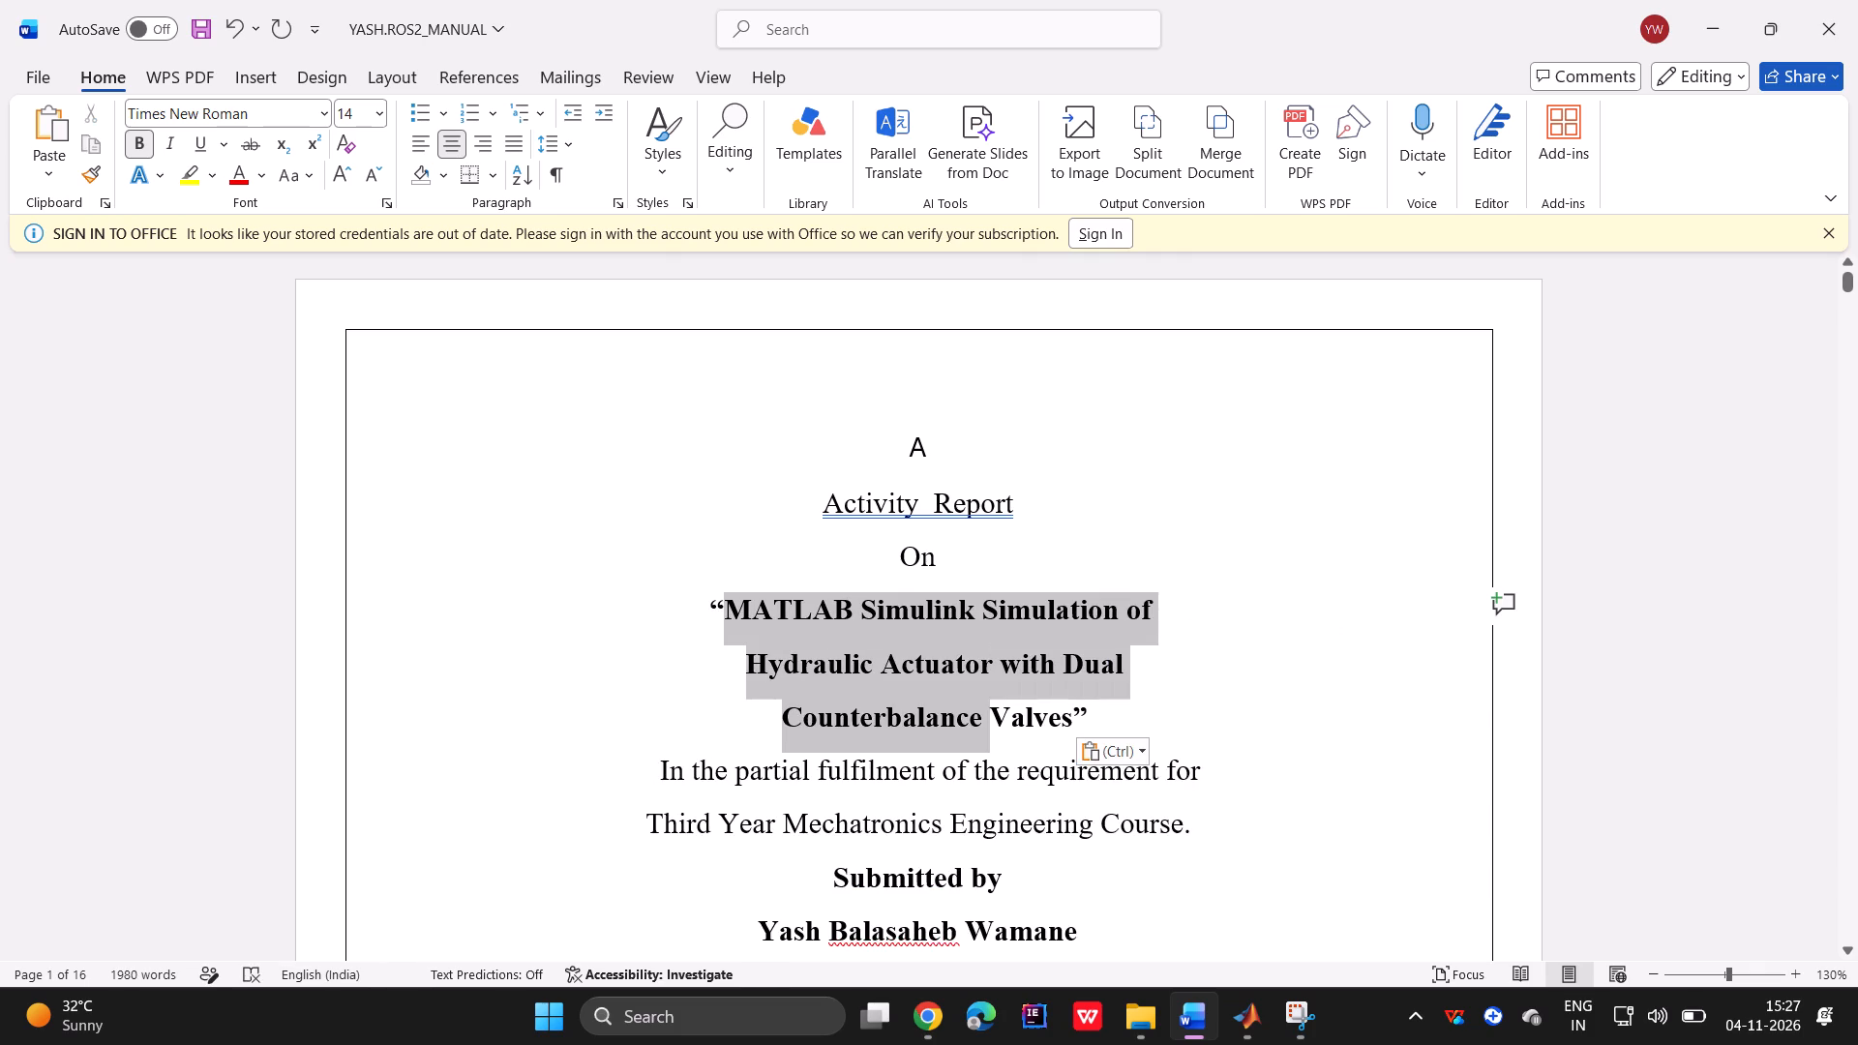
left_click_drag(987, 720, 1042, 726)
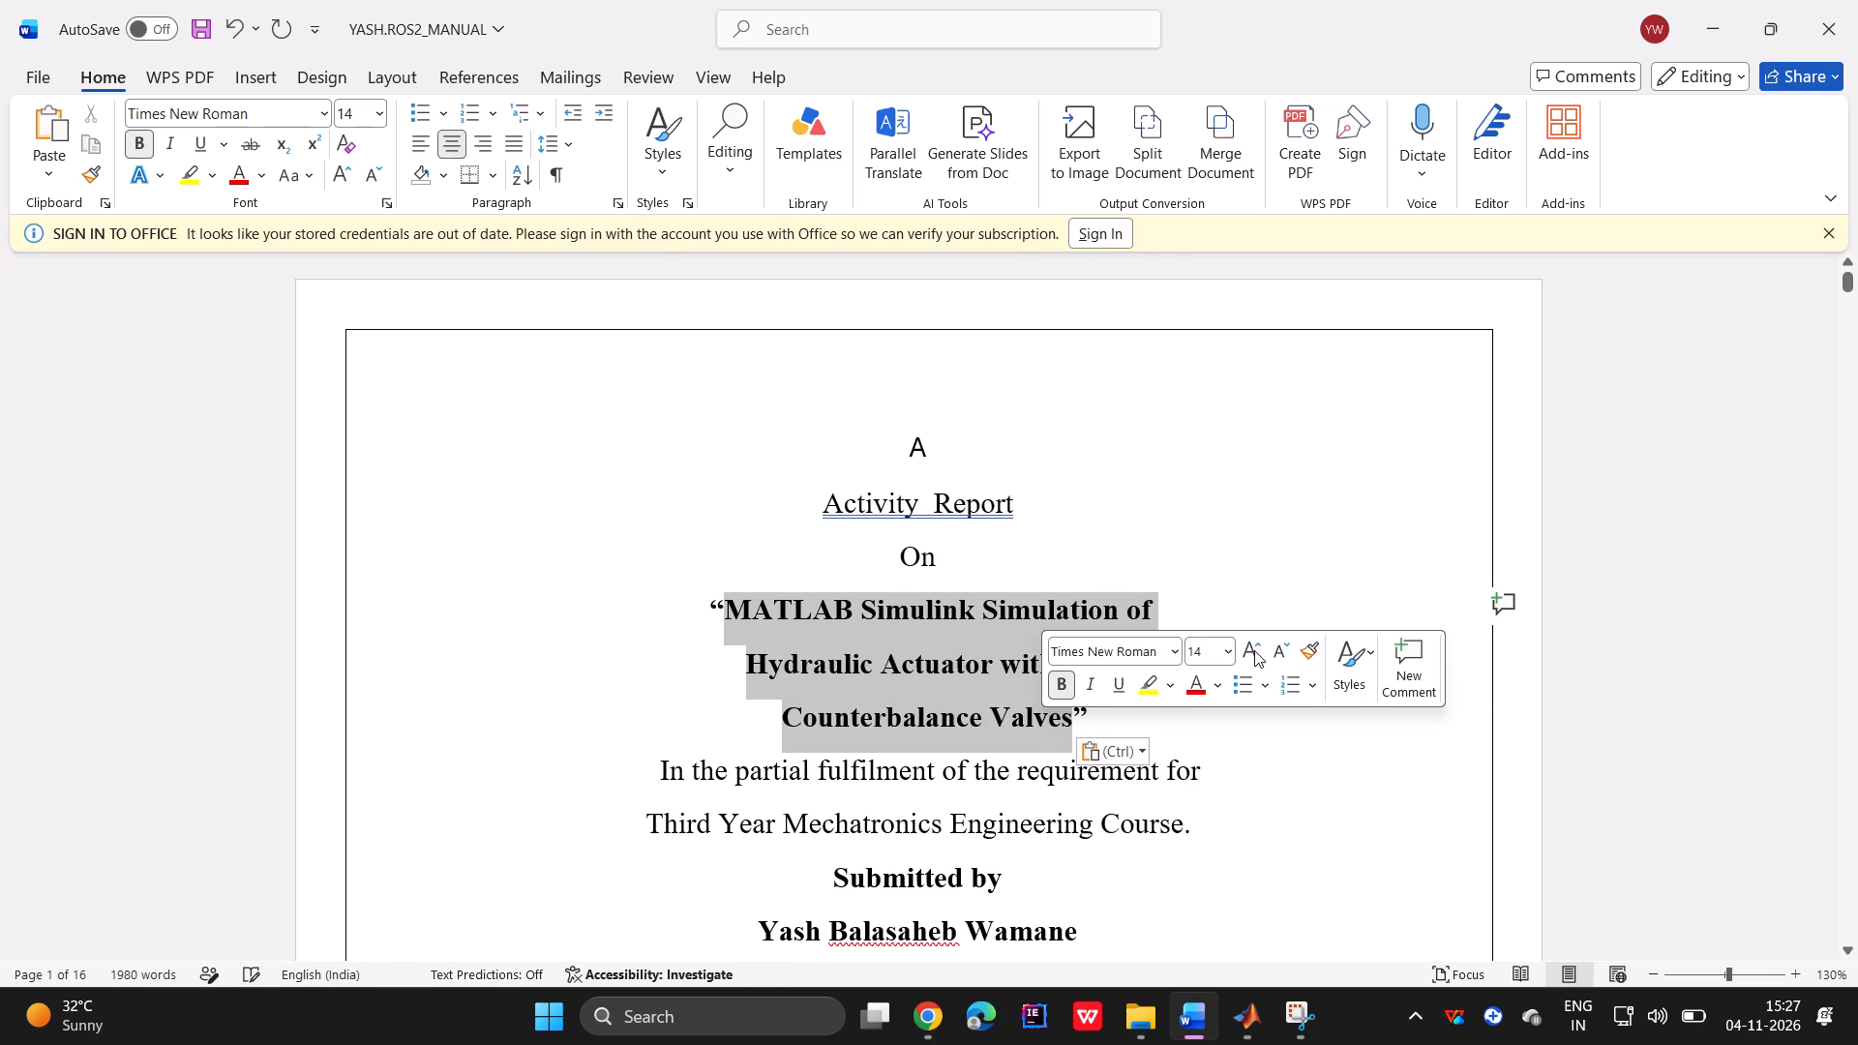
left_click(173, 701)
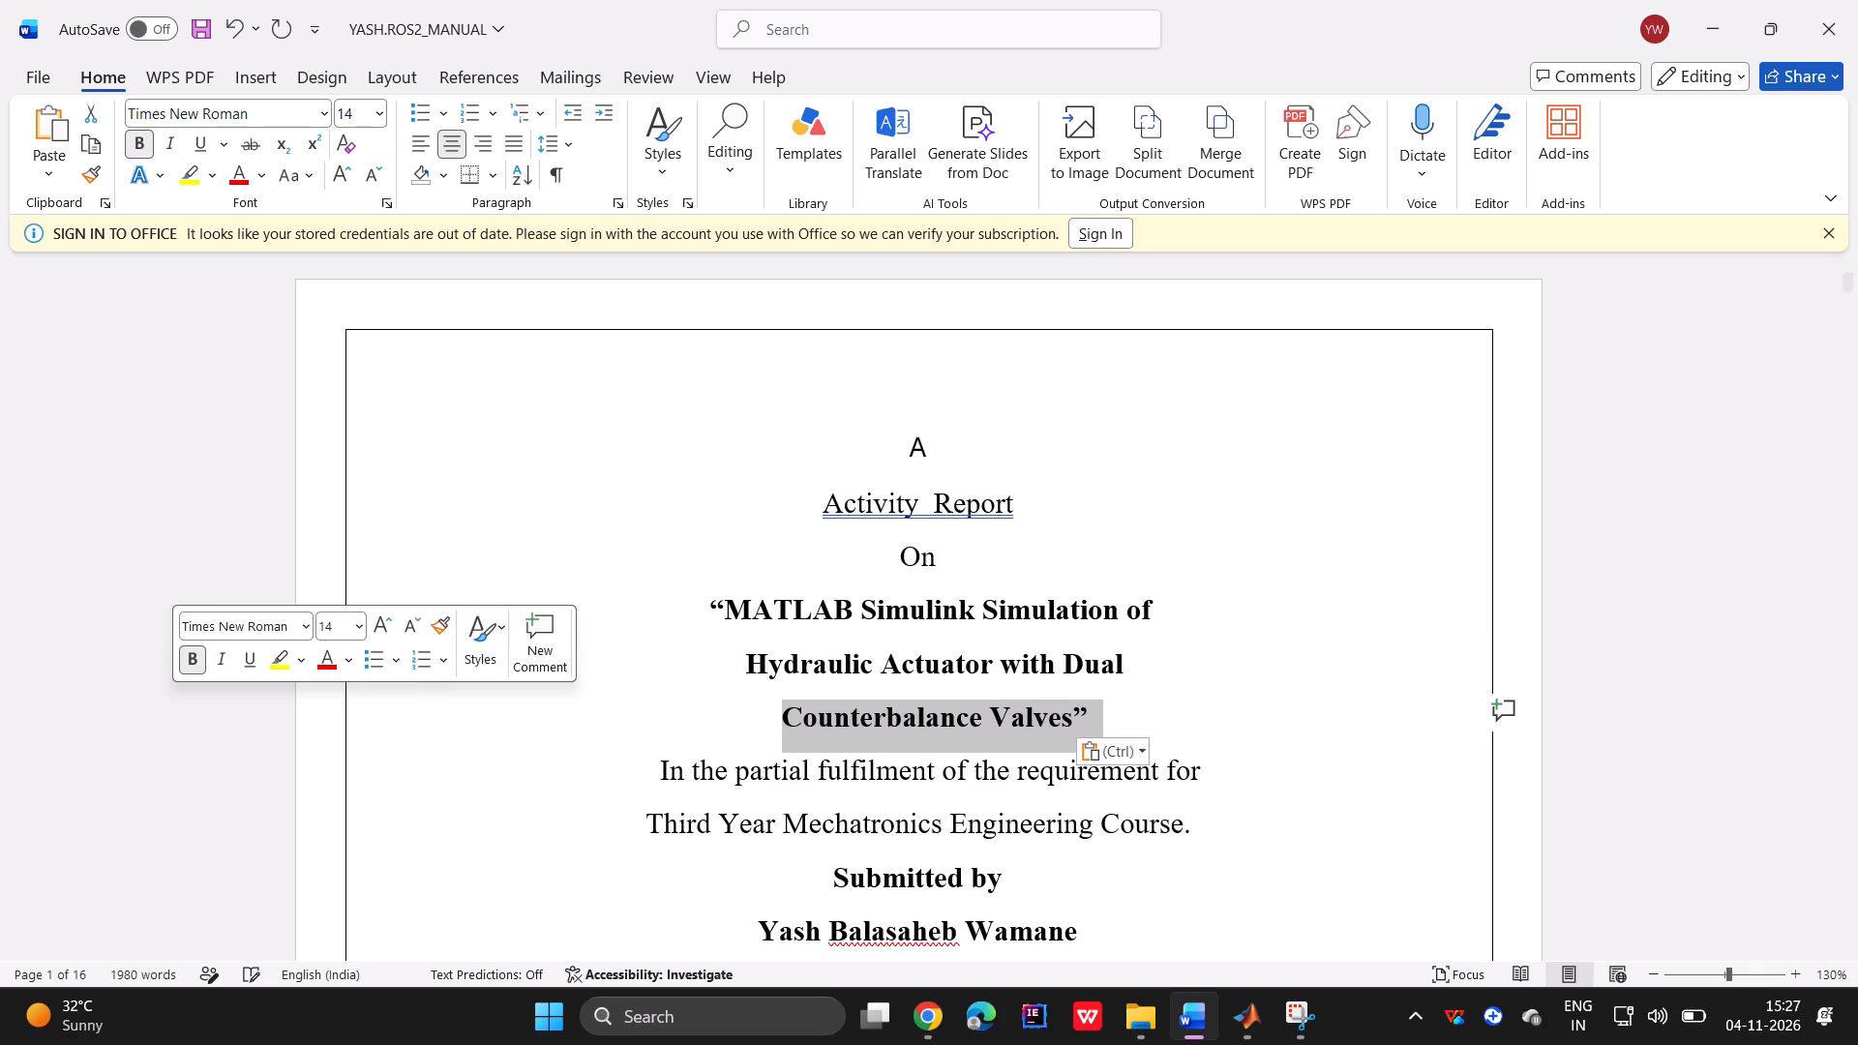
left_click(708, 621)
key("BackSpace")
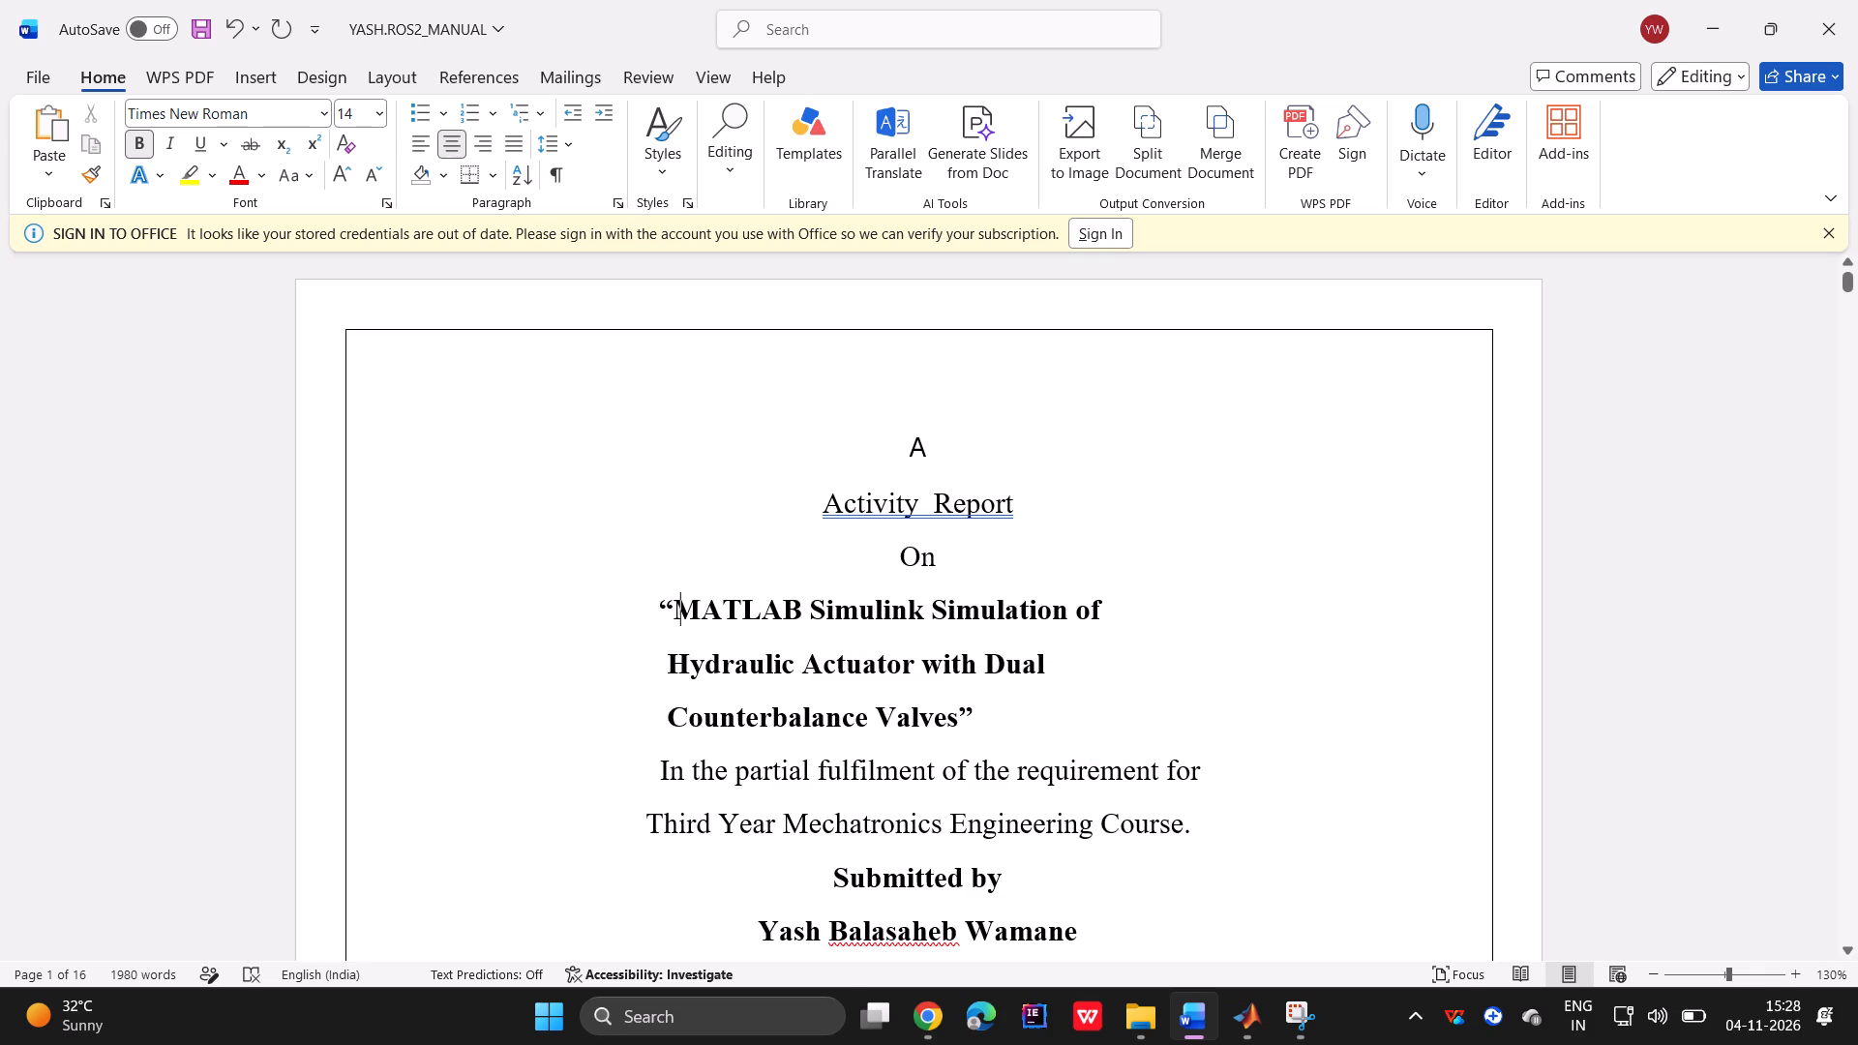
key("BackSpace")
key("BackSpace")
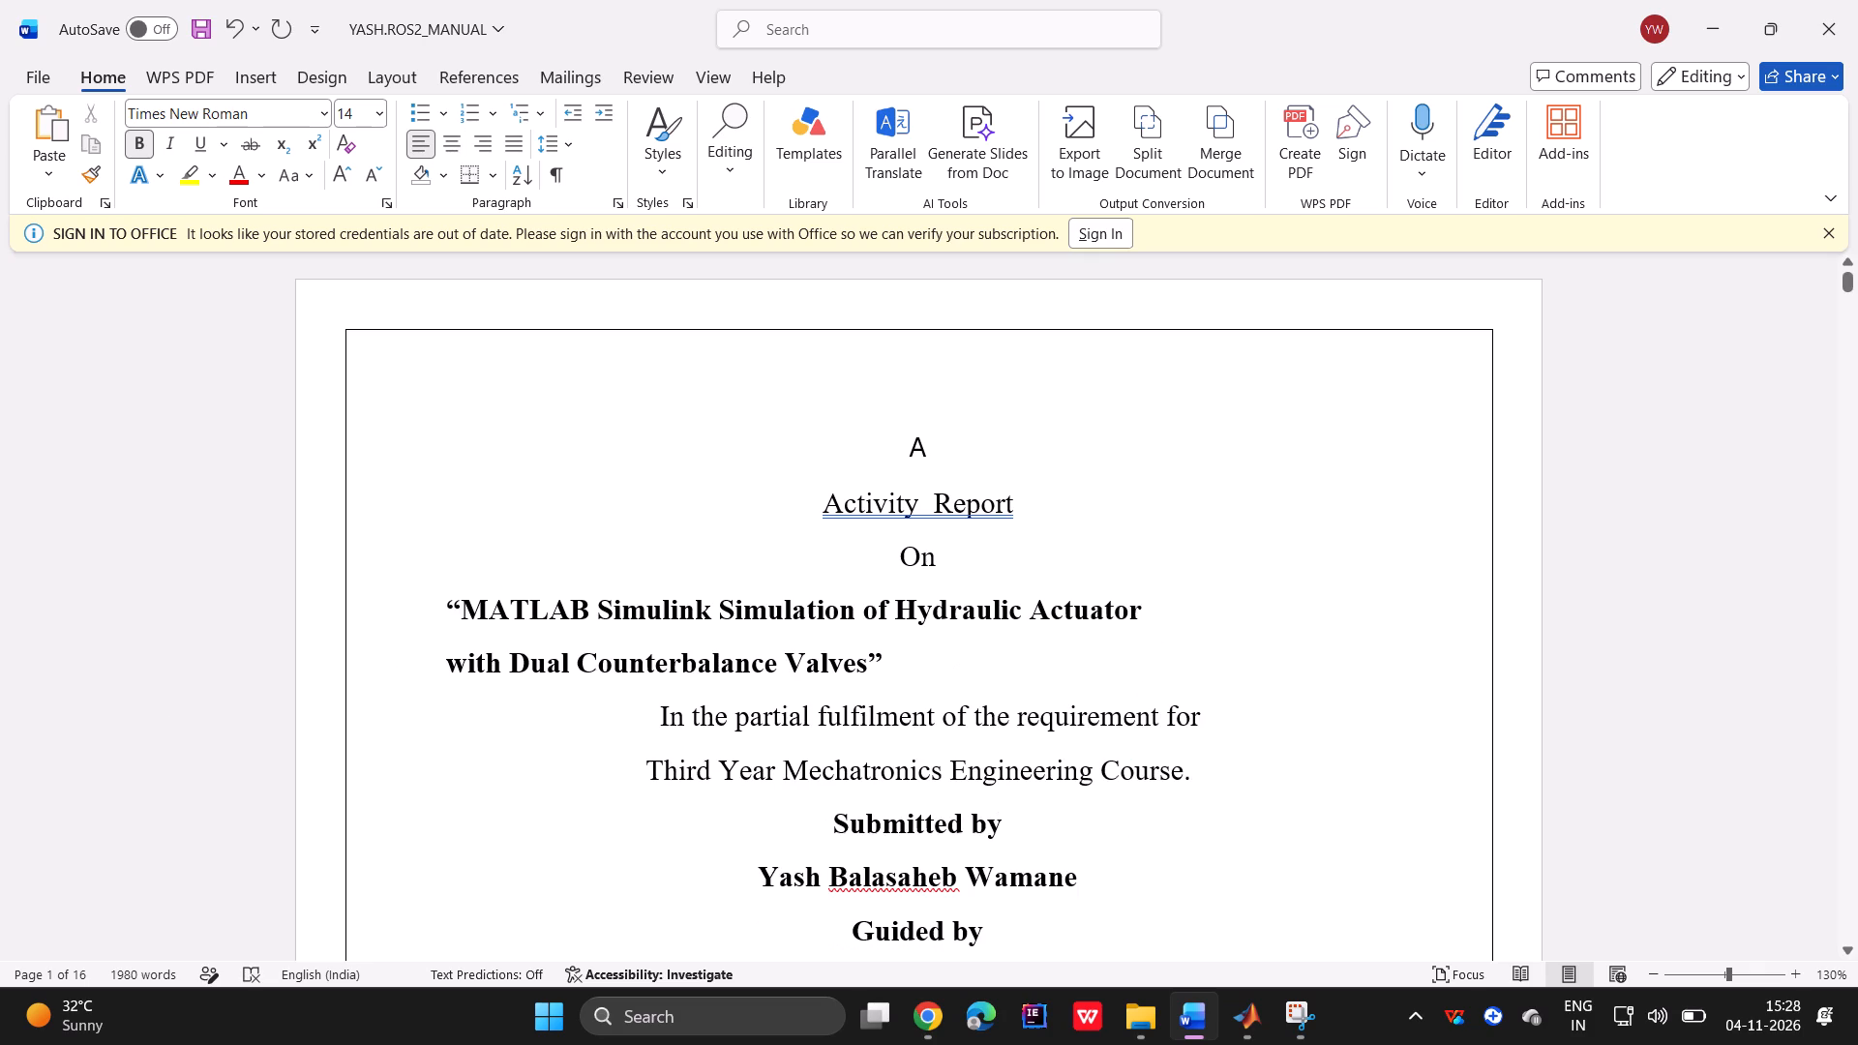
Insert seven spaces before "with Dual Counterbalance Valves" in the cover page's title.
left_click(439, 667)
key("space")
key("space")
key("space")
key("space")
key("space")
key("space")
key("space")
Centre both lines of the quoted title on the cover page.
left_click_drag(436, 606, 884, 658)
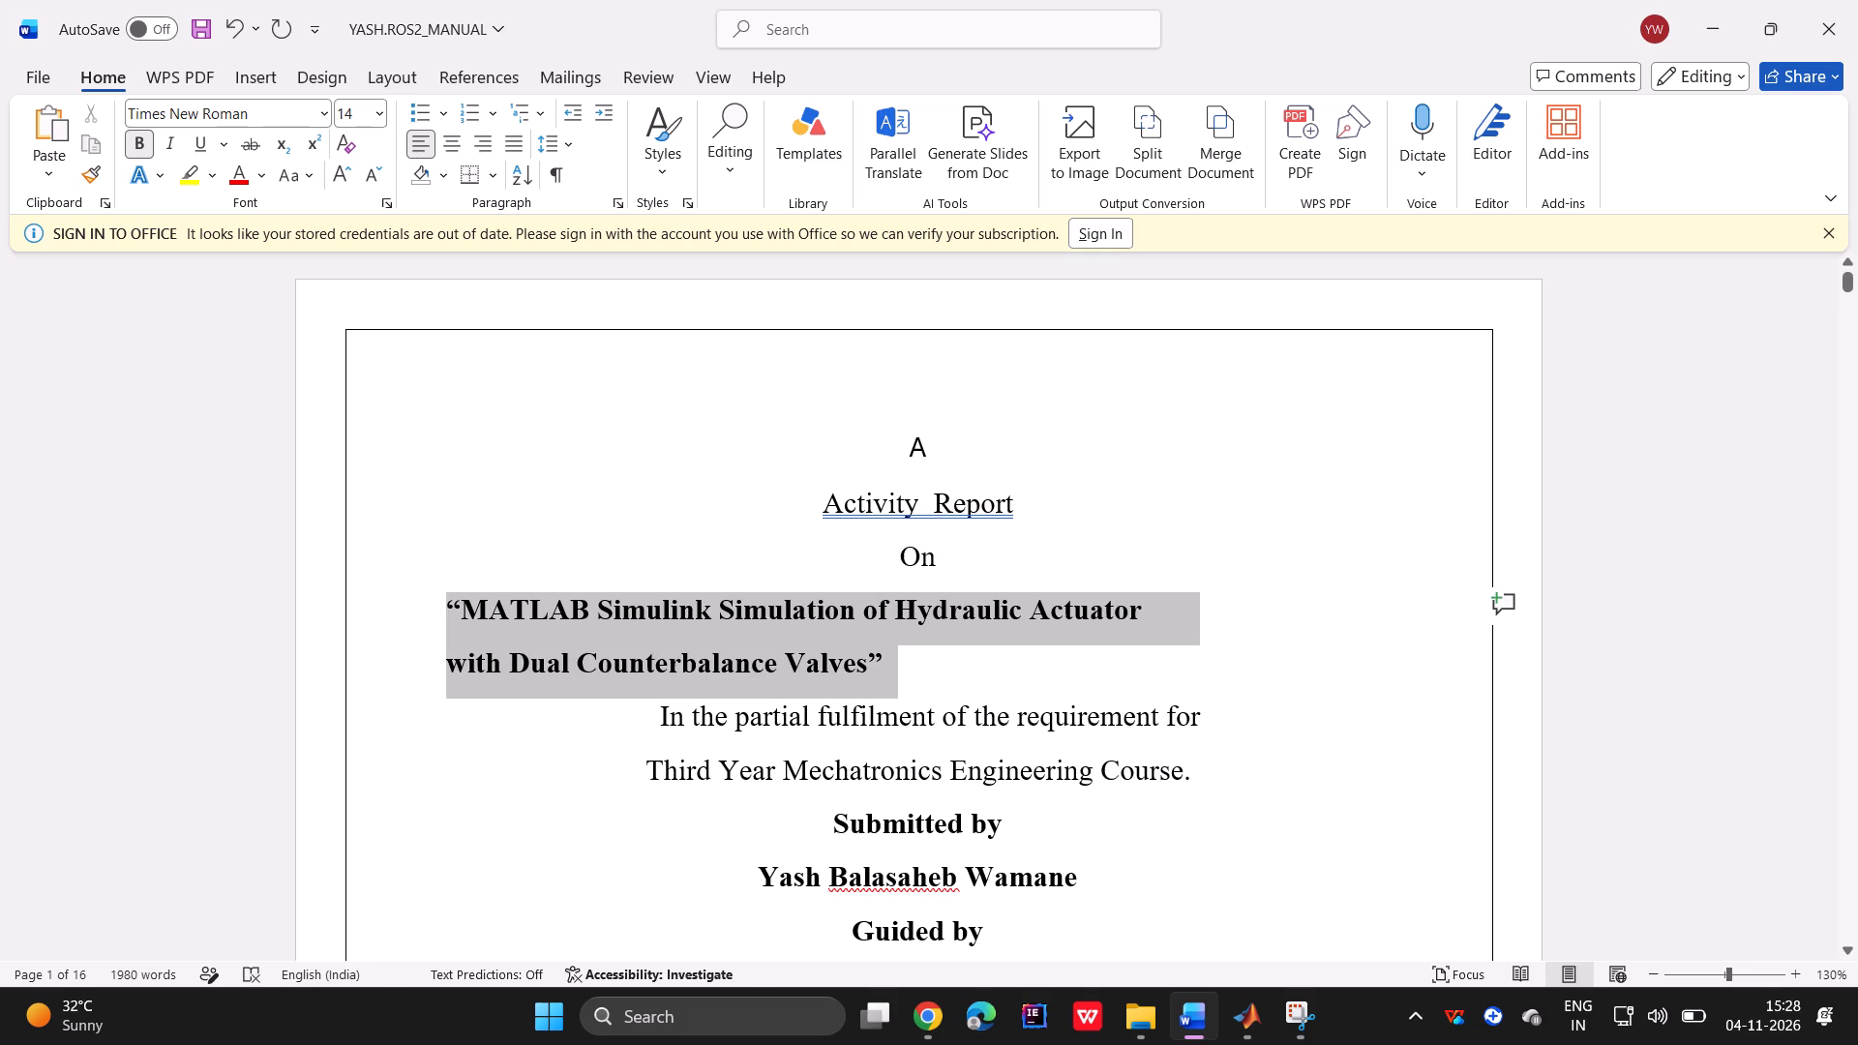
left_click(462, 134)
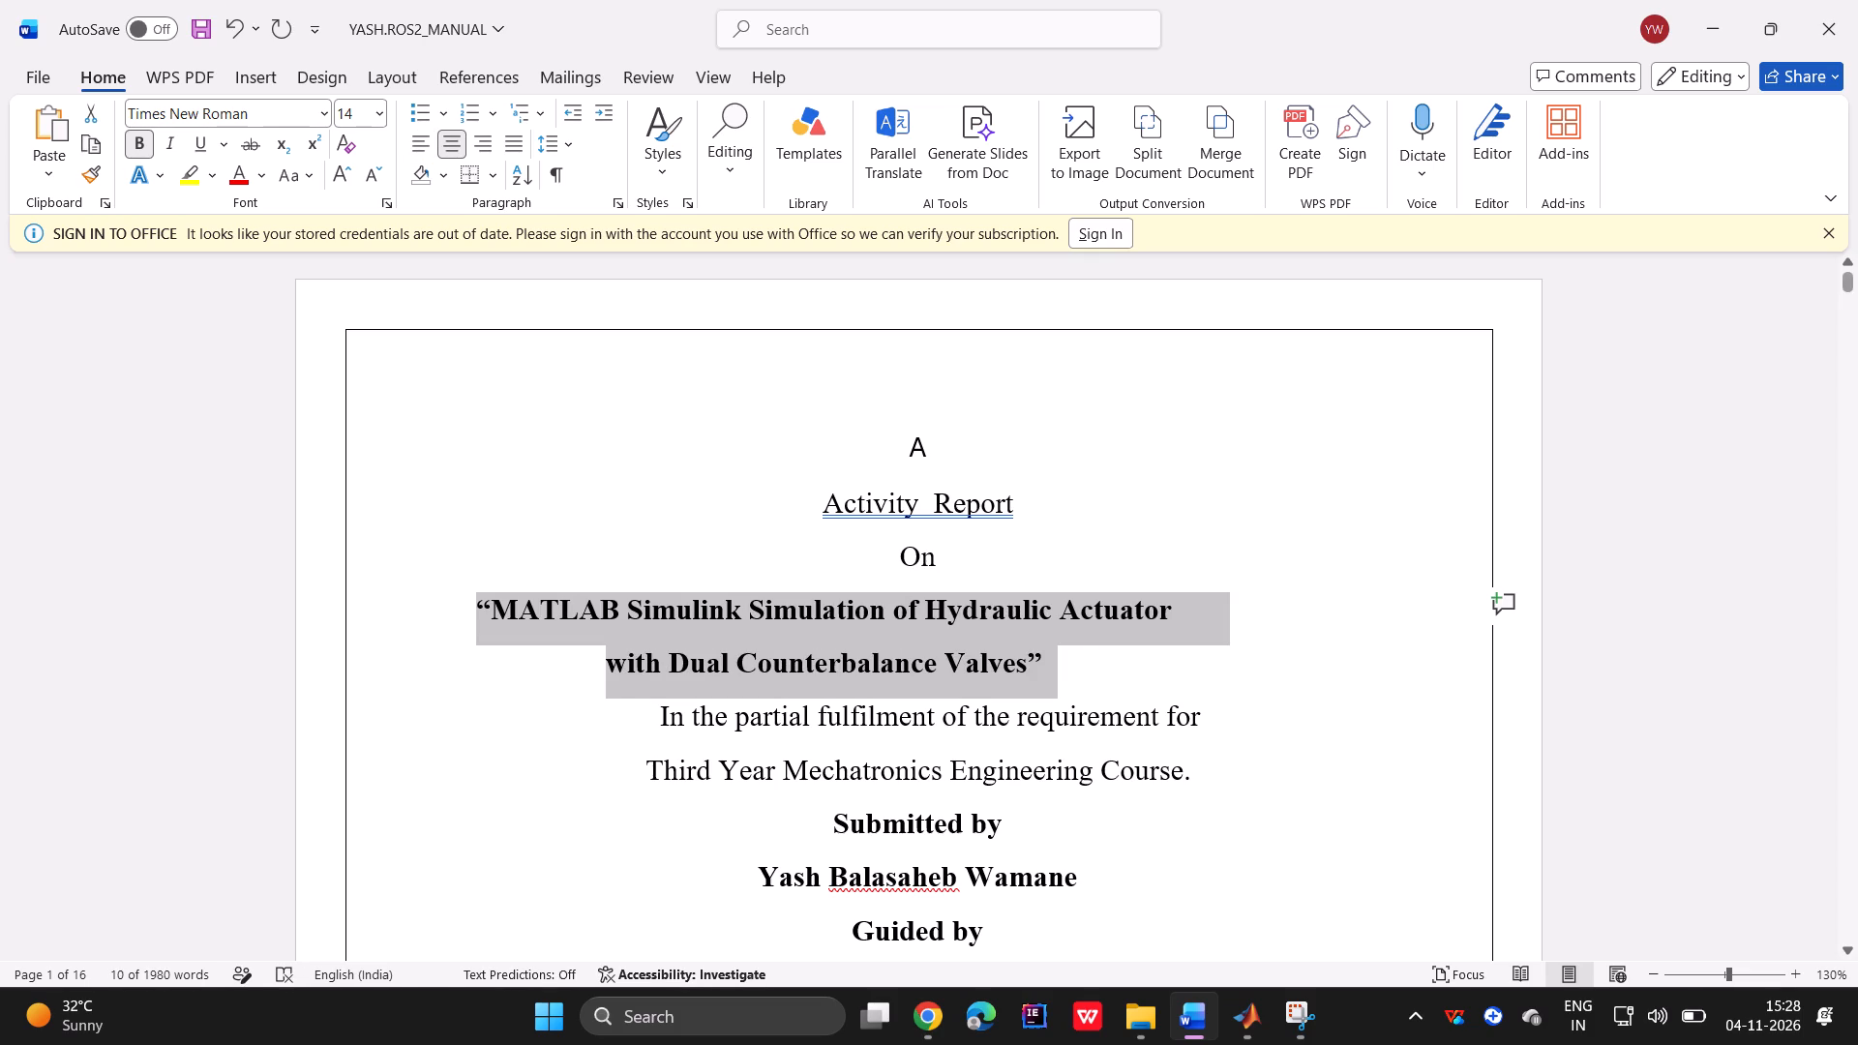
left_click(123, 634)
Replace the robot car title on the certificate page with the copied "MATLAB Simulink Simulation of Hydraulic Actuator with Dual Counterbalance Valves", keeping the closing quotation mark.
scroll(873, 798, "down", 1)
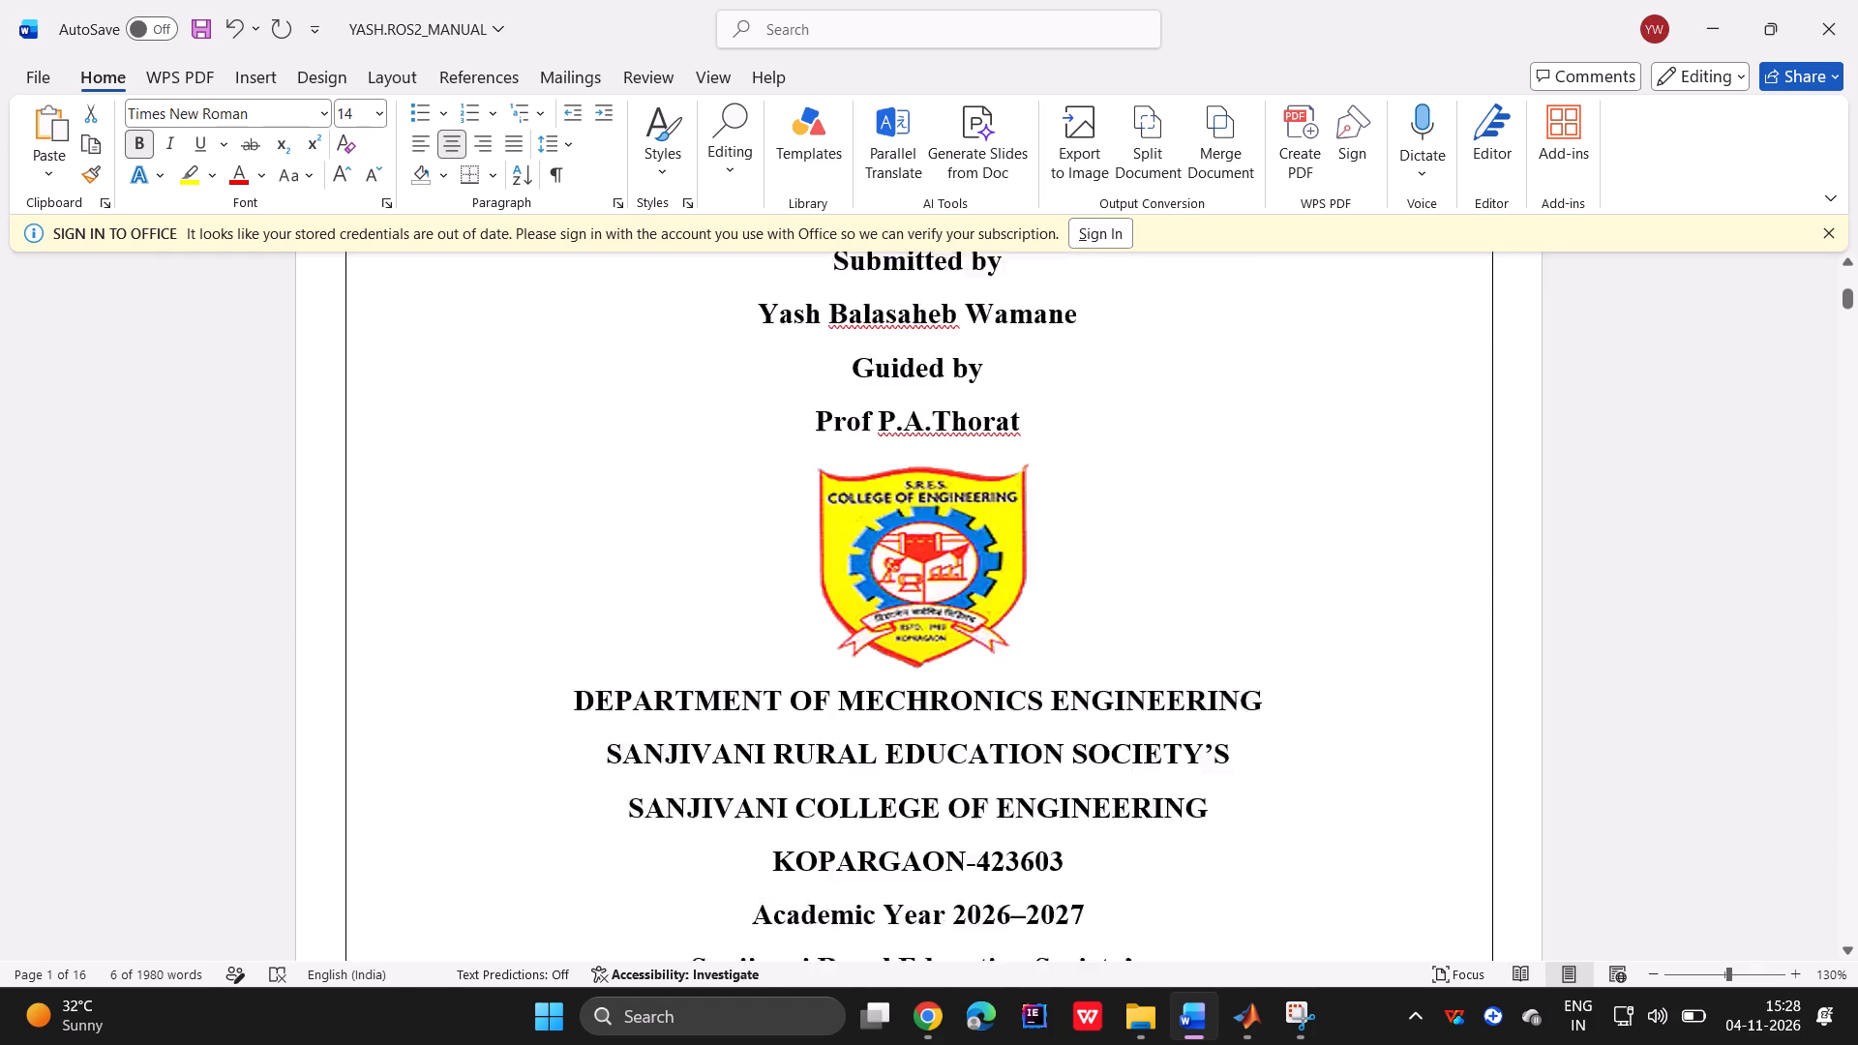
scroll(873, 798, "down", 2)
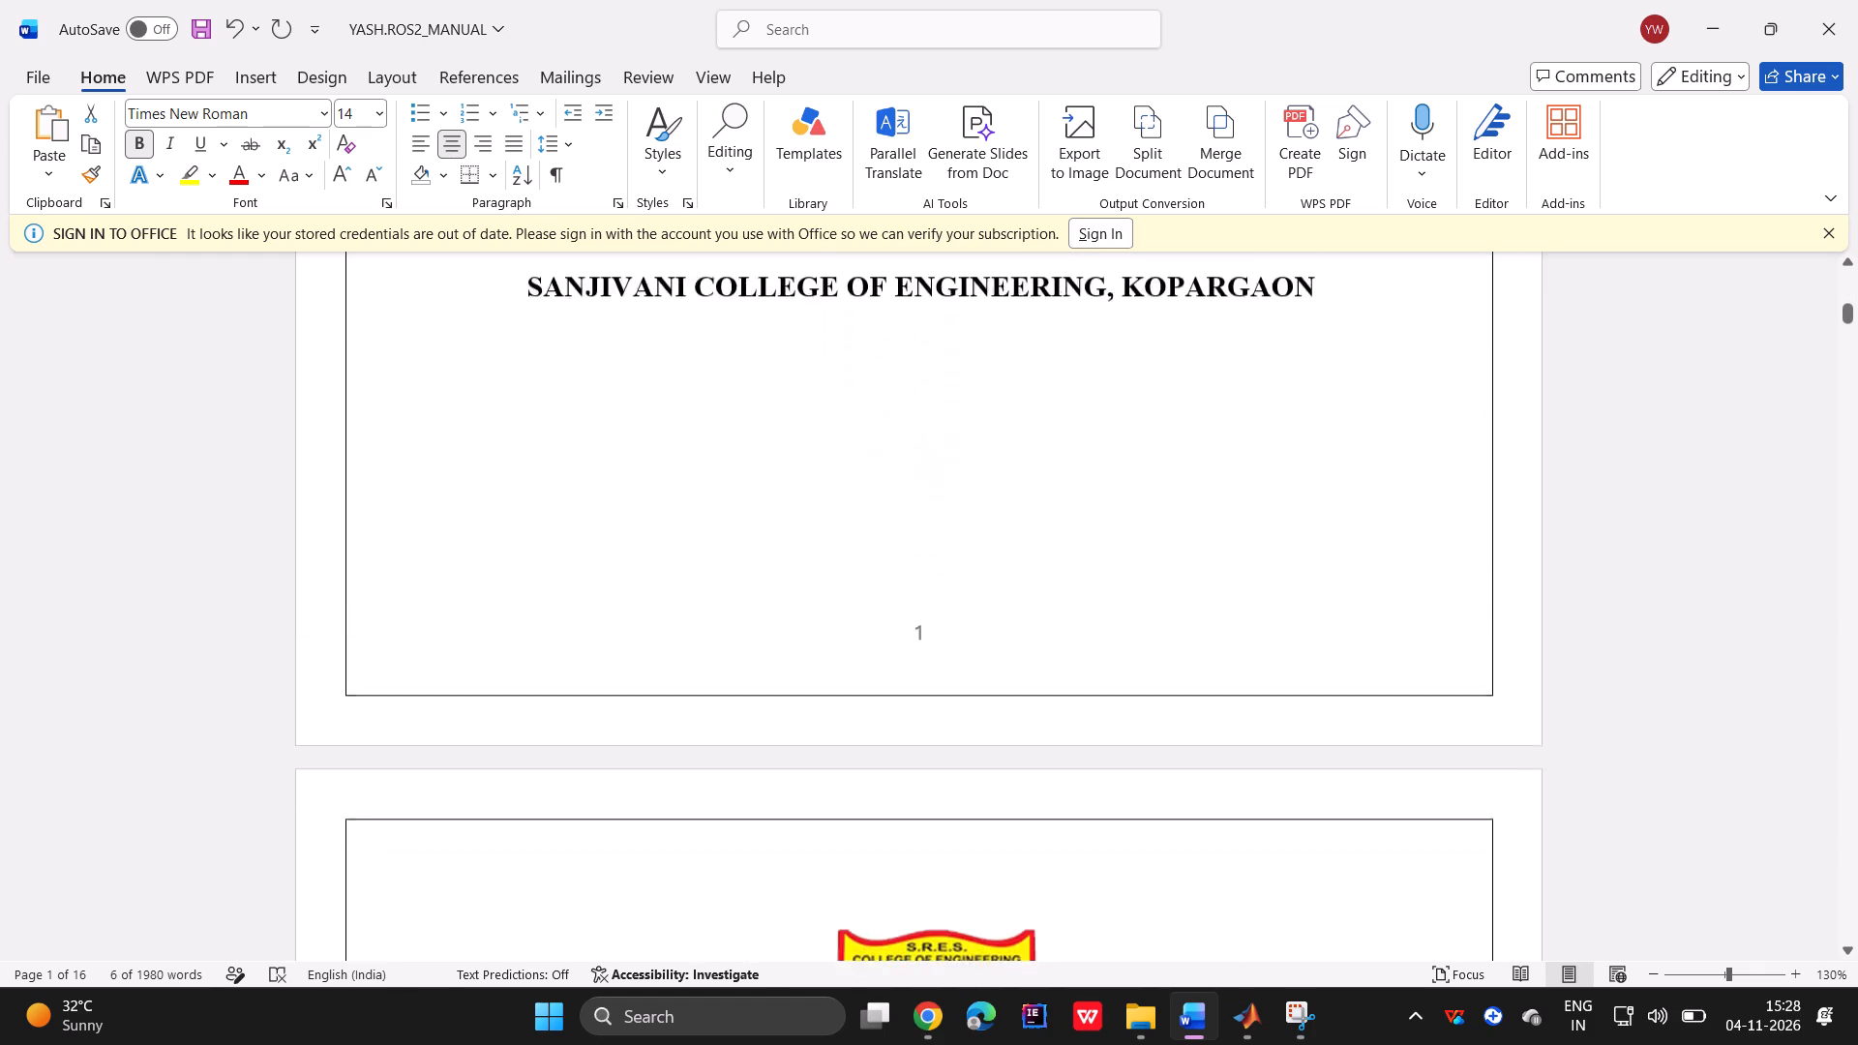
scroll(873, 798, "down", 3)
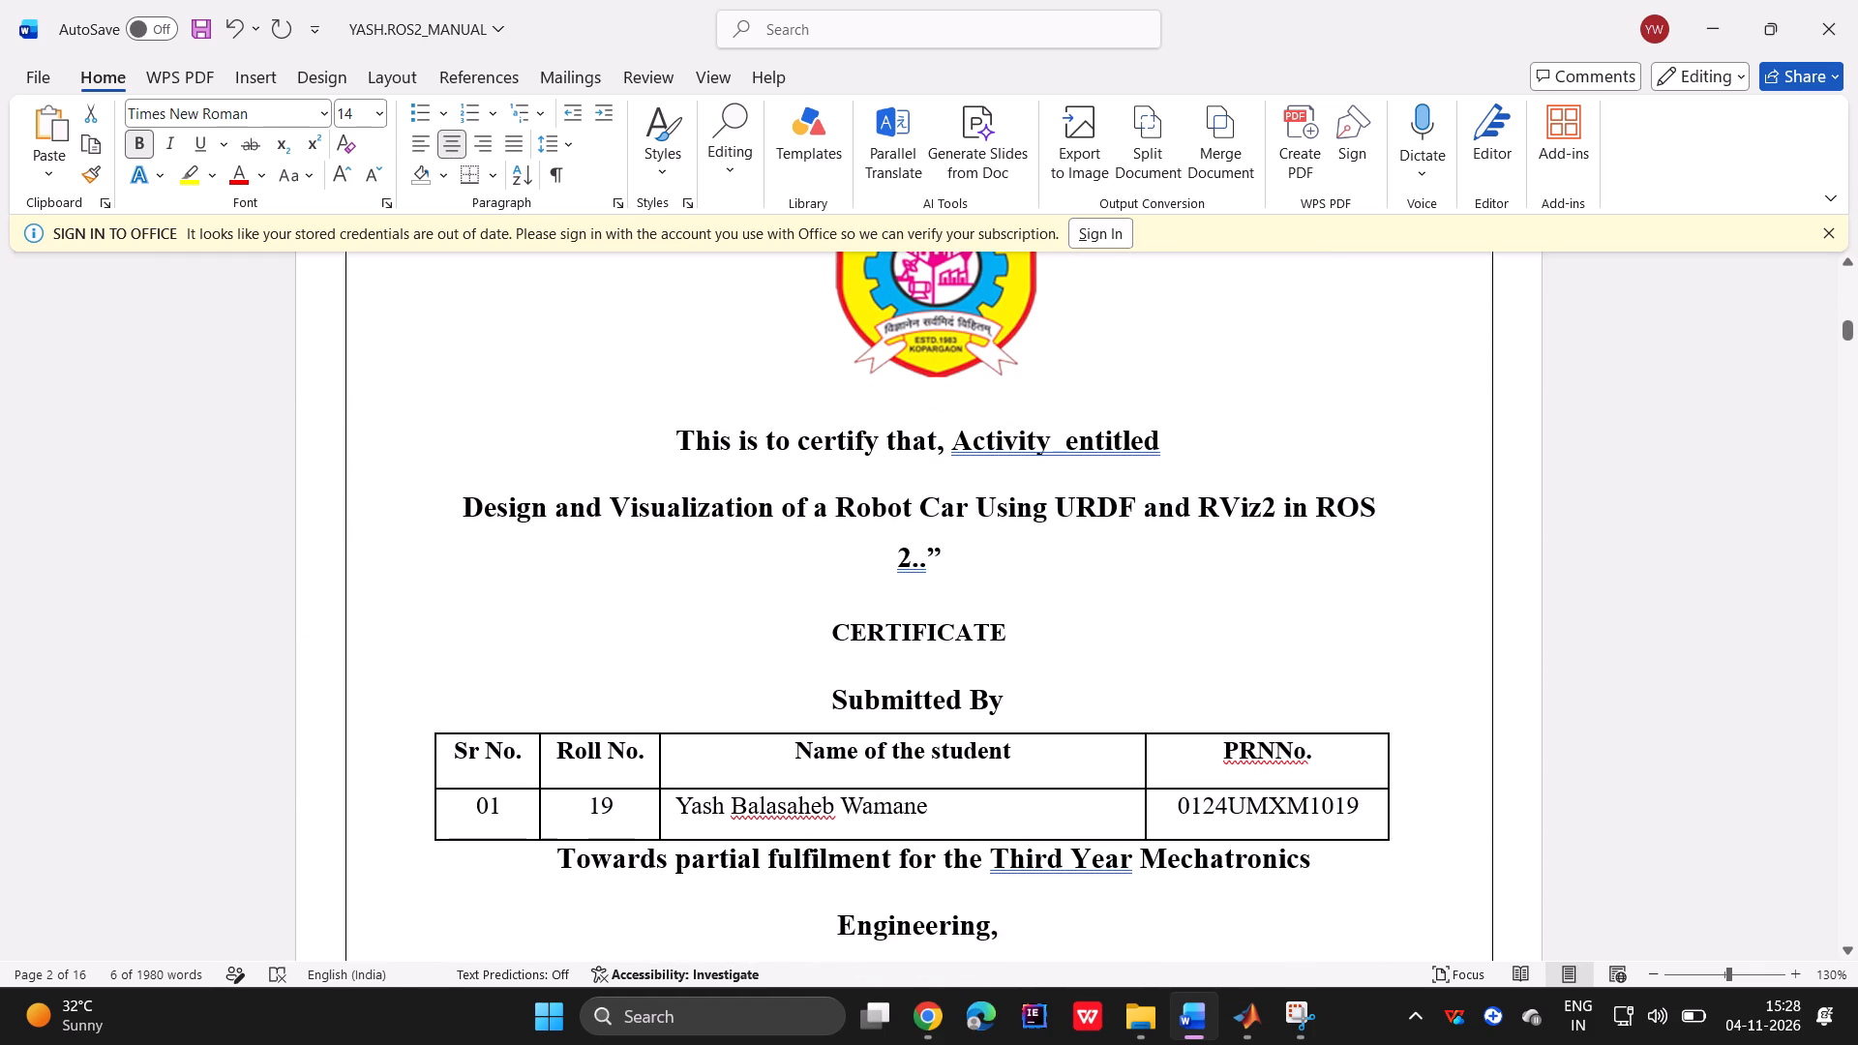
left_click_drag(442, 502, 964, 548)
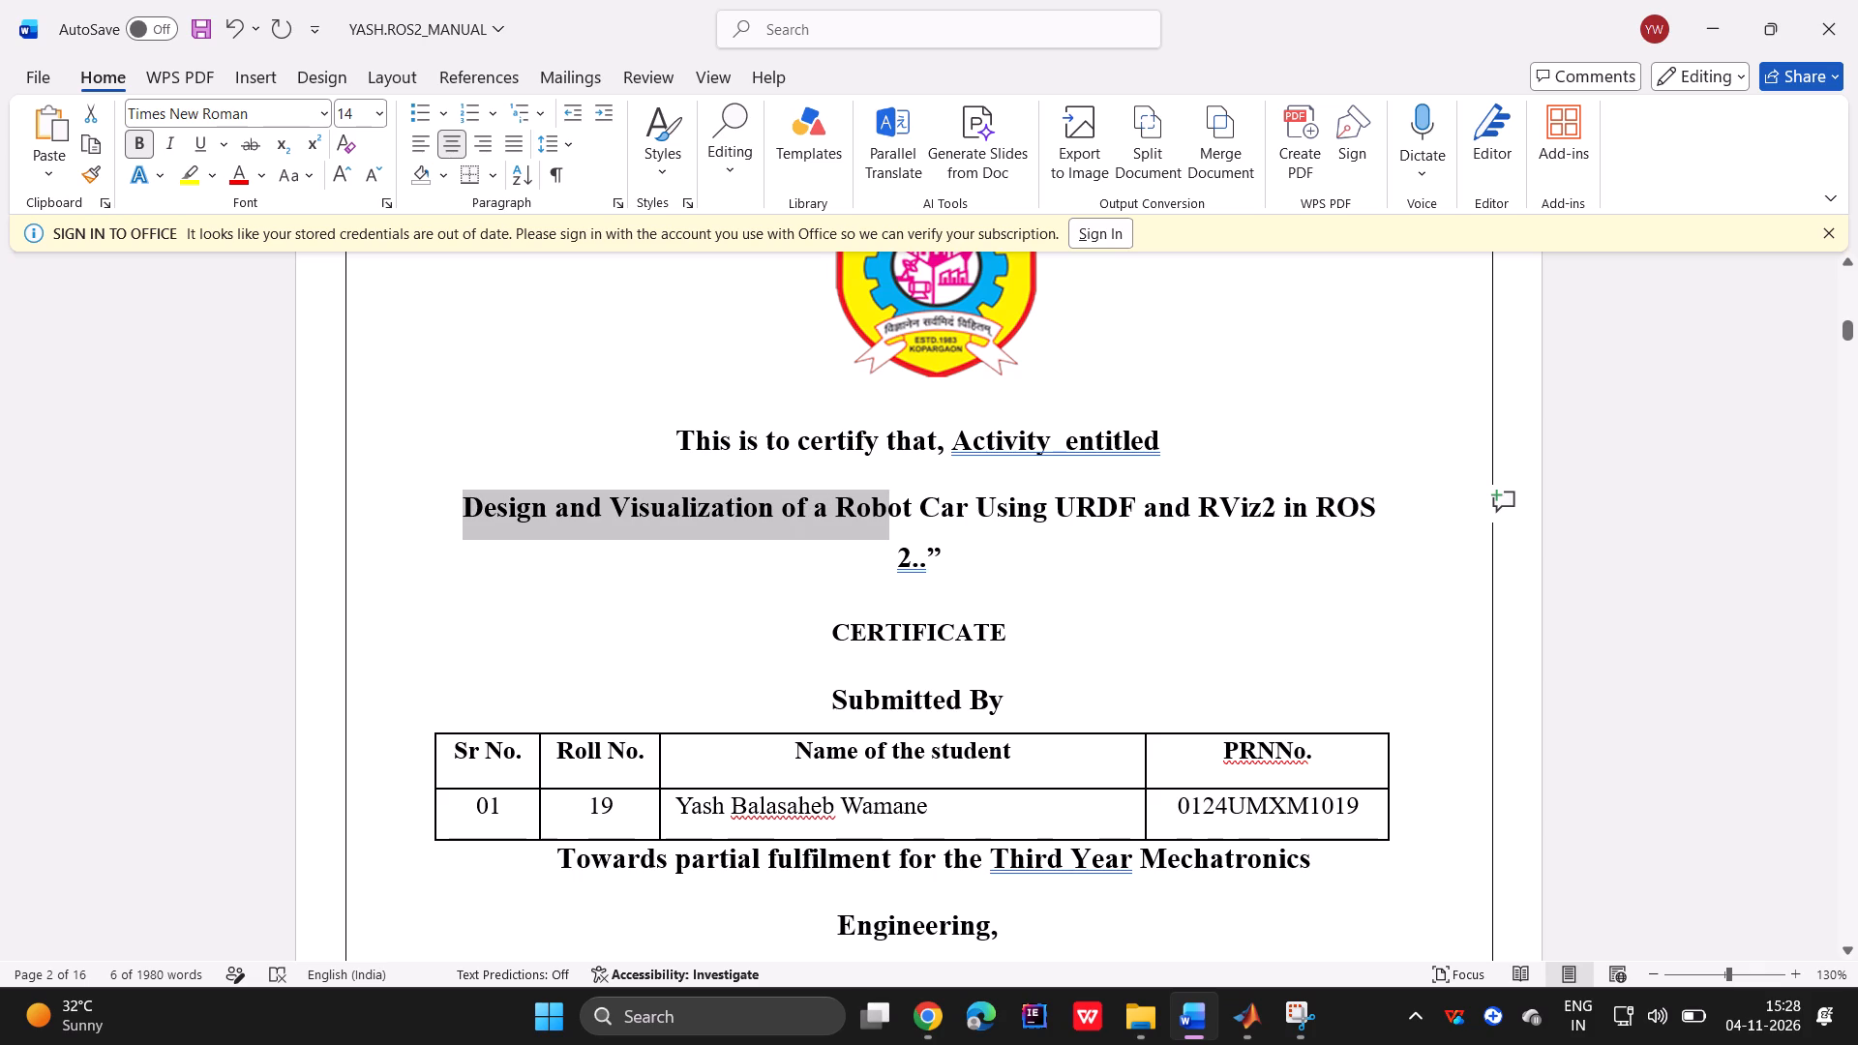
left_click_drag(964, 548, 931, 577)
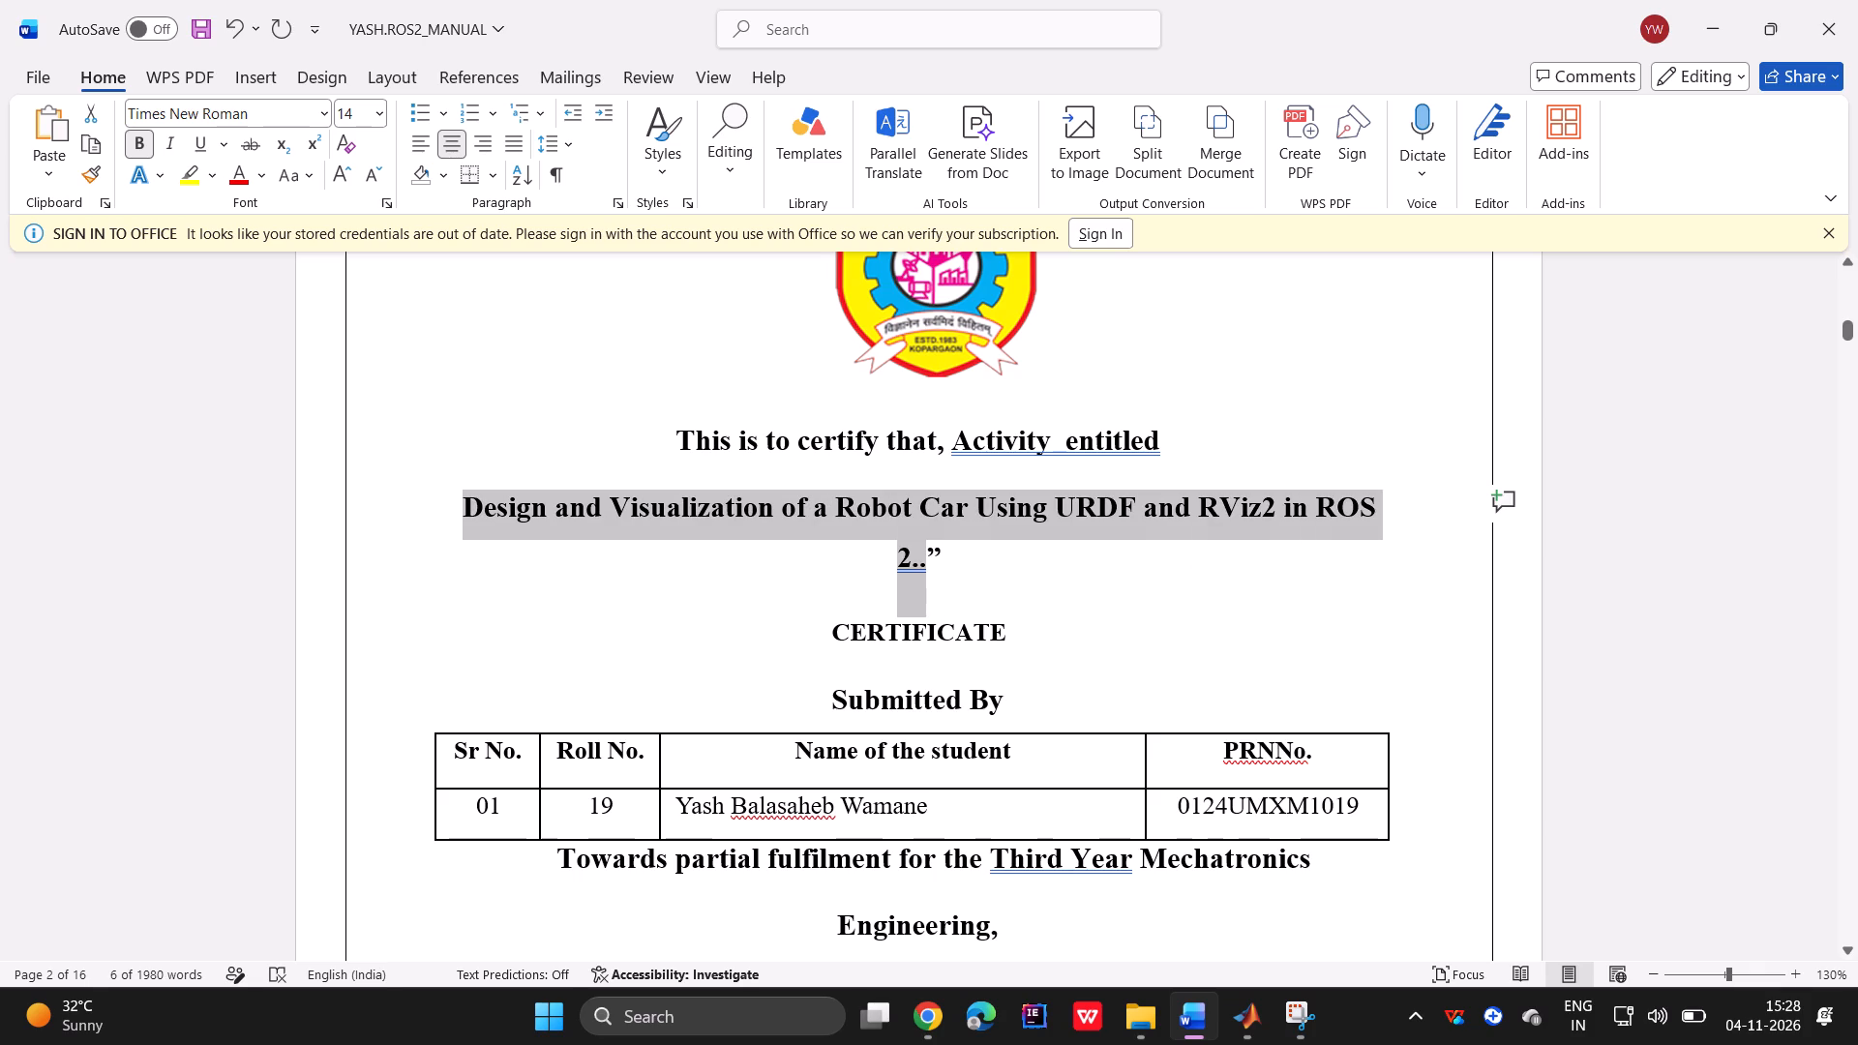
key("ctrl+v")
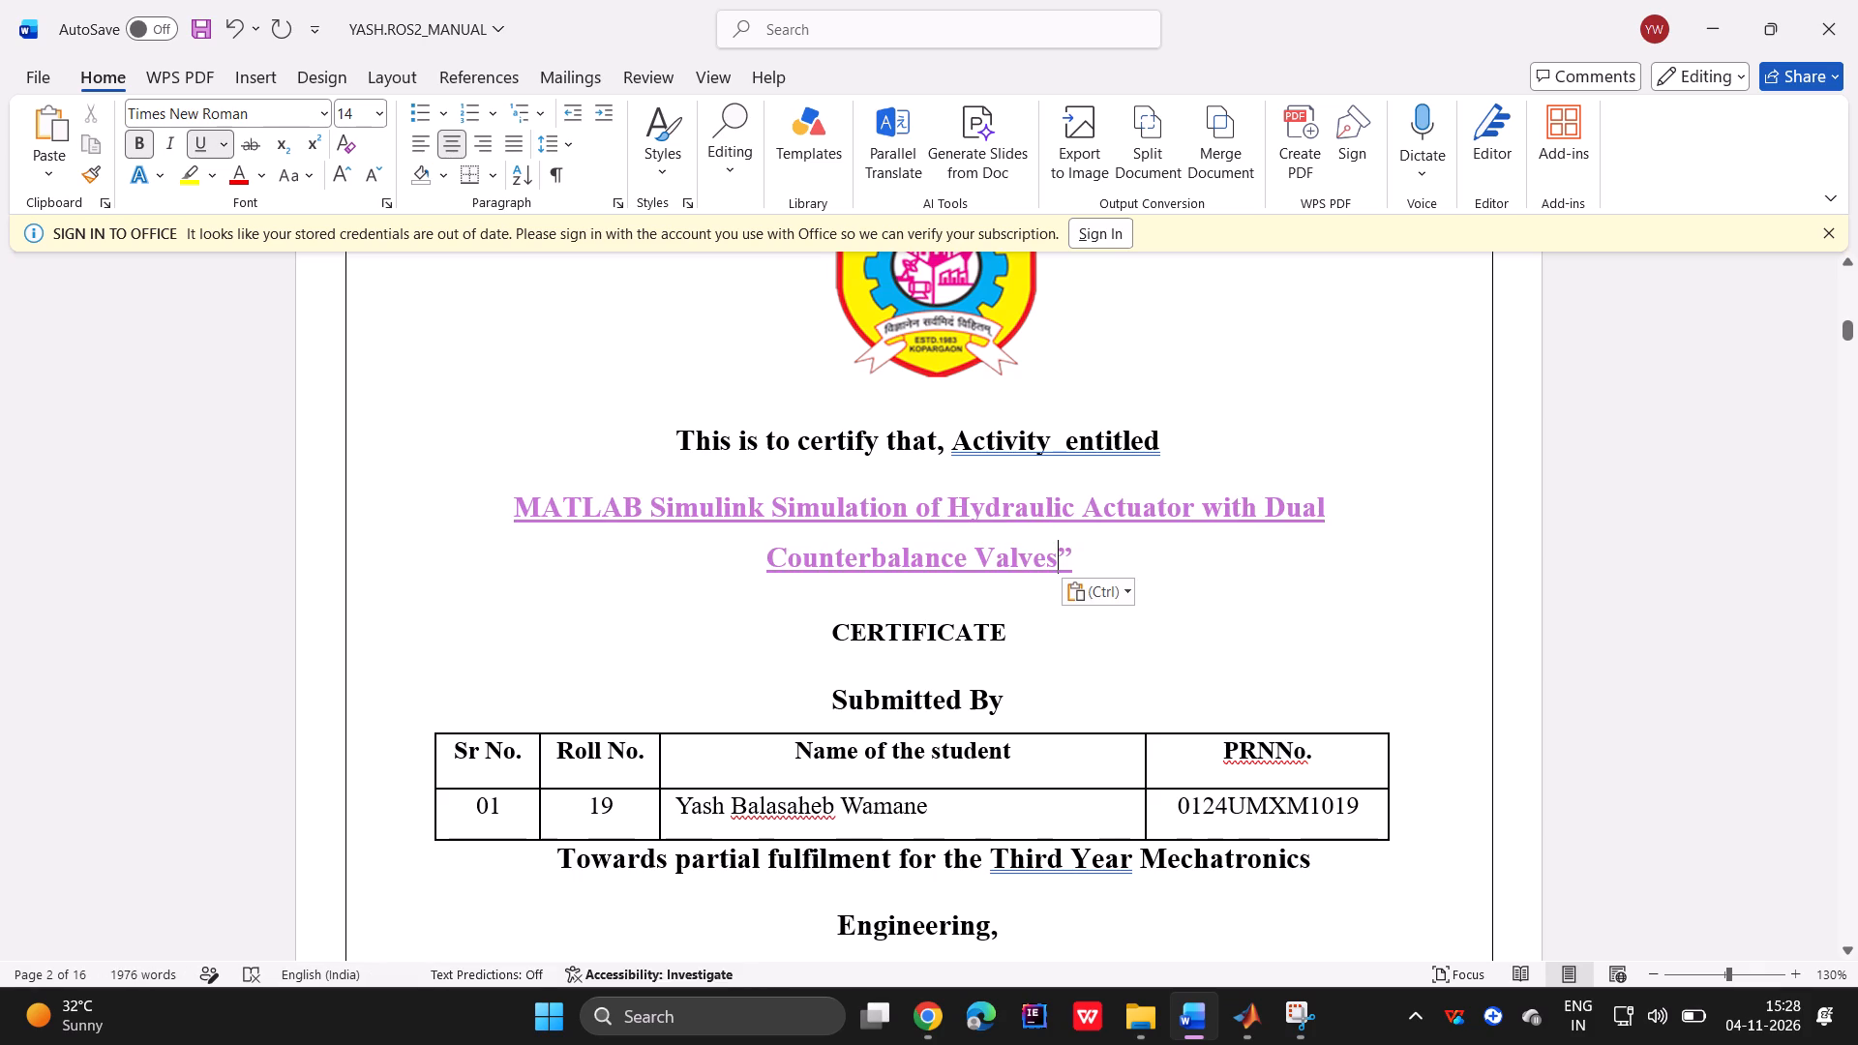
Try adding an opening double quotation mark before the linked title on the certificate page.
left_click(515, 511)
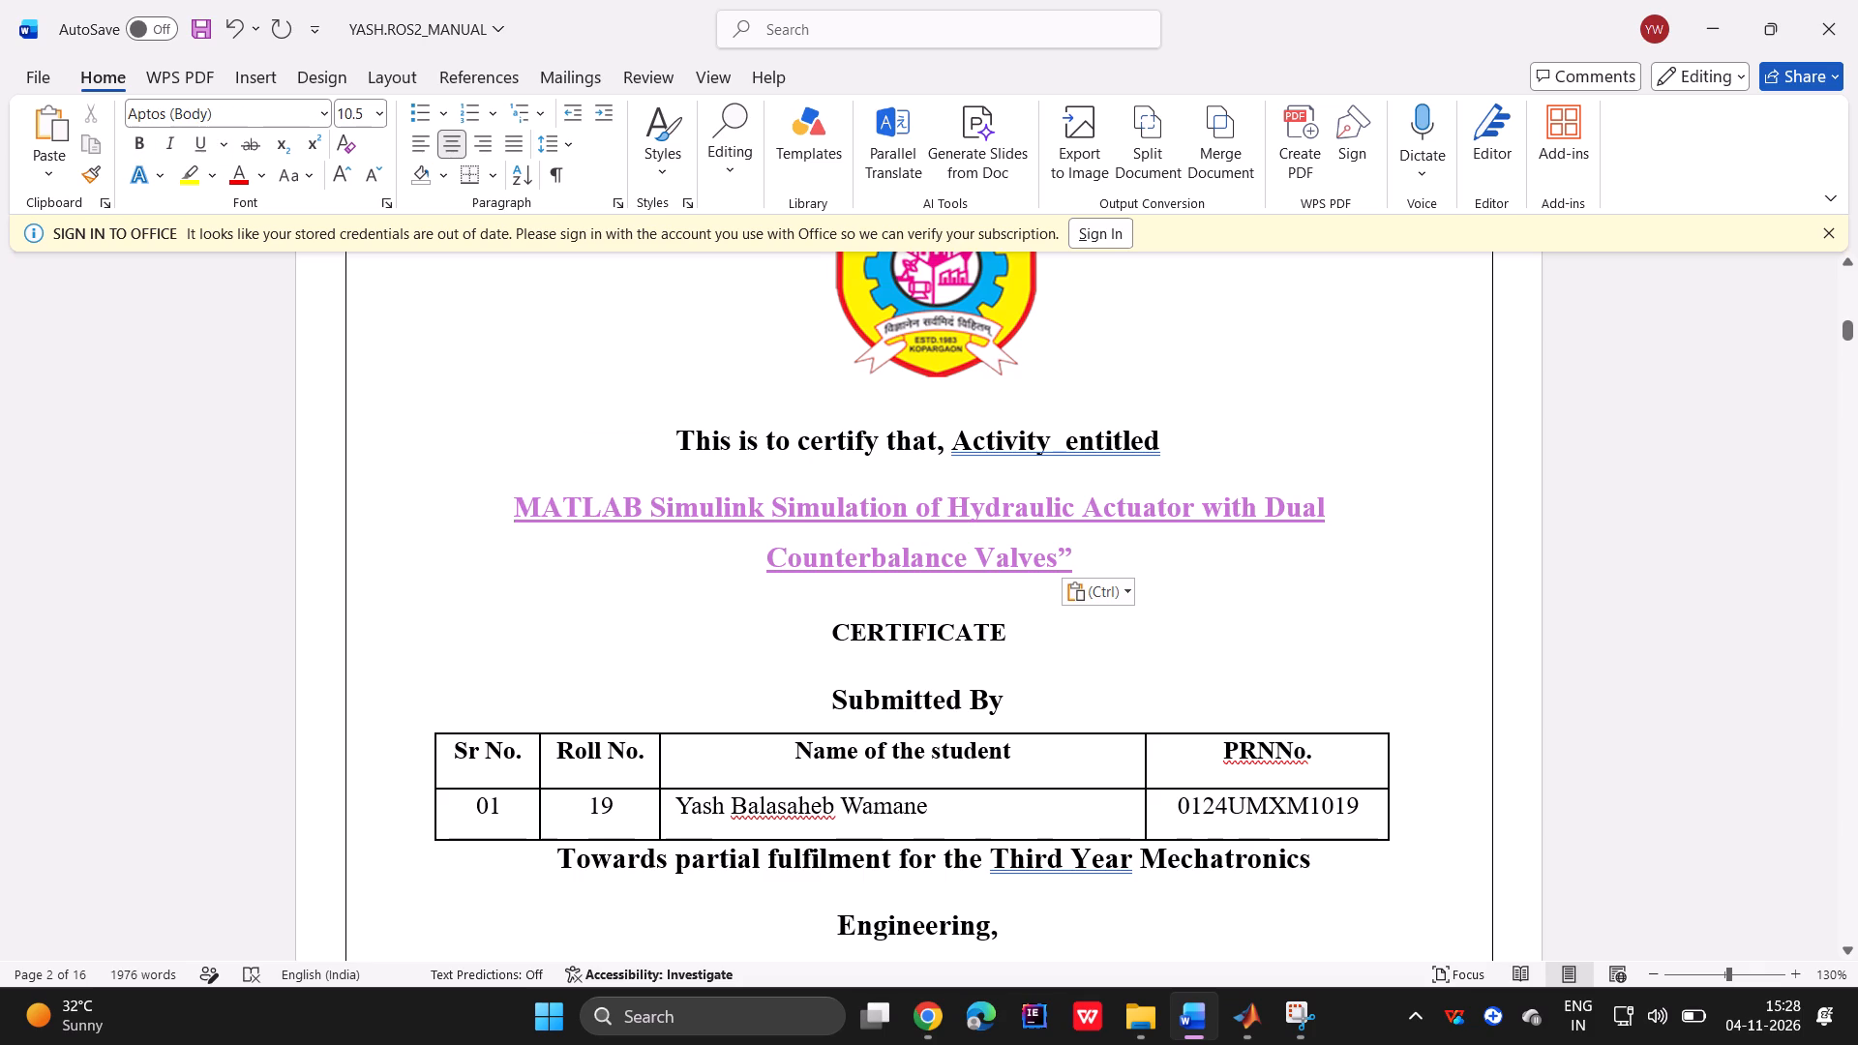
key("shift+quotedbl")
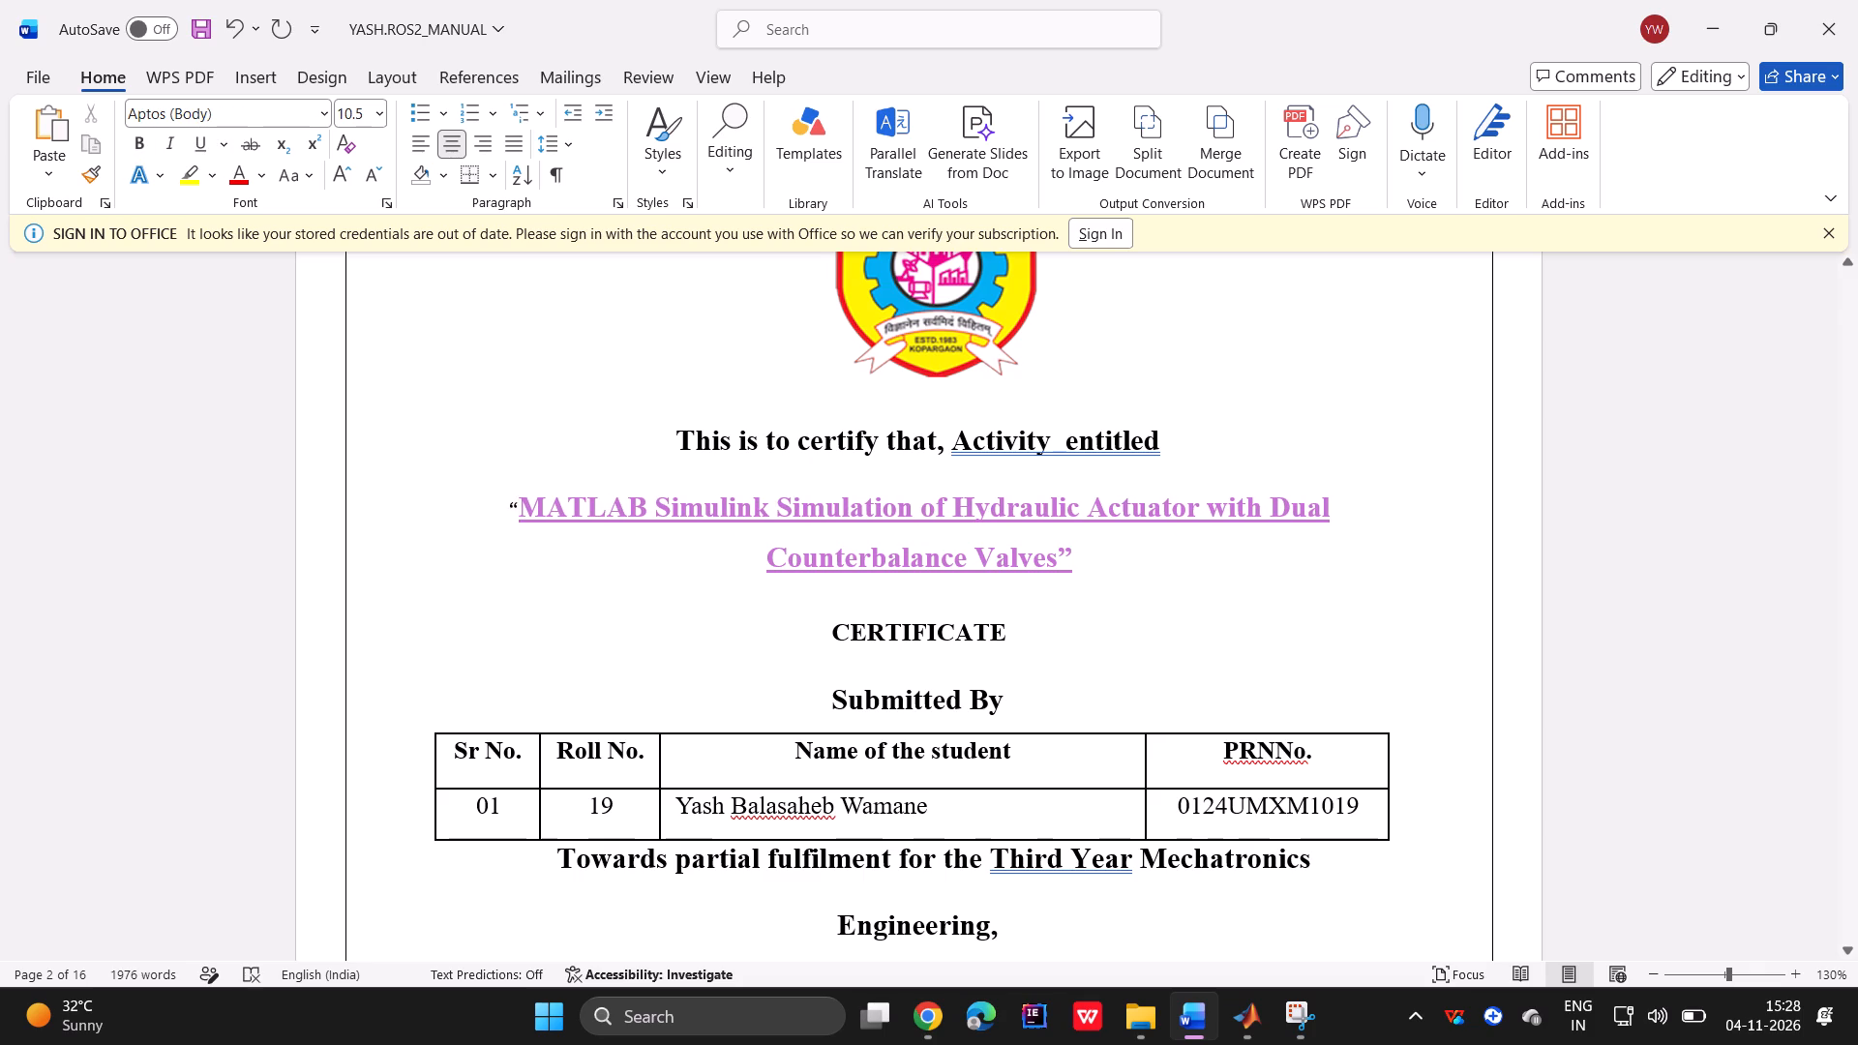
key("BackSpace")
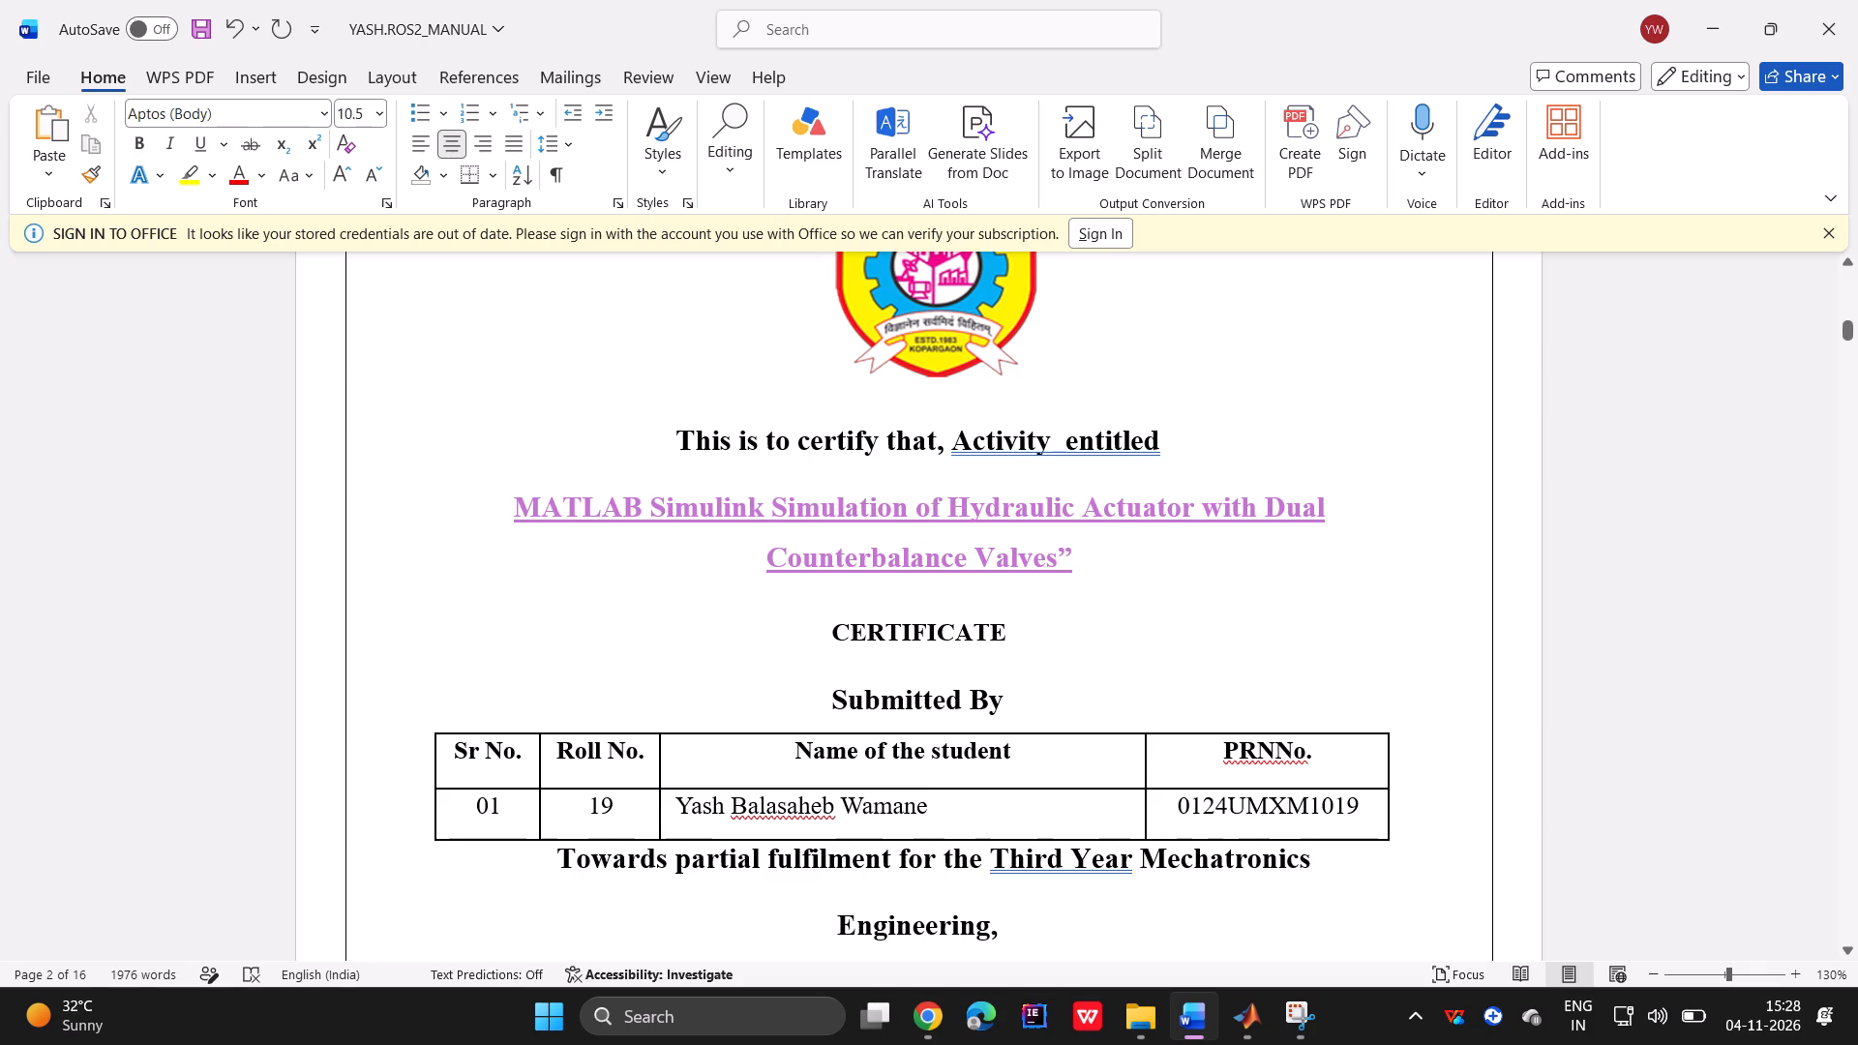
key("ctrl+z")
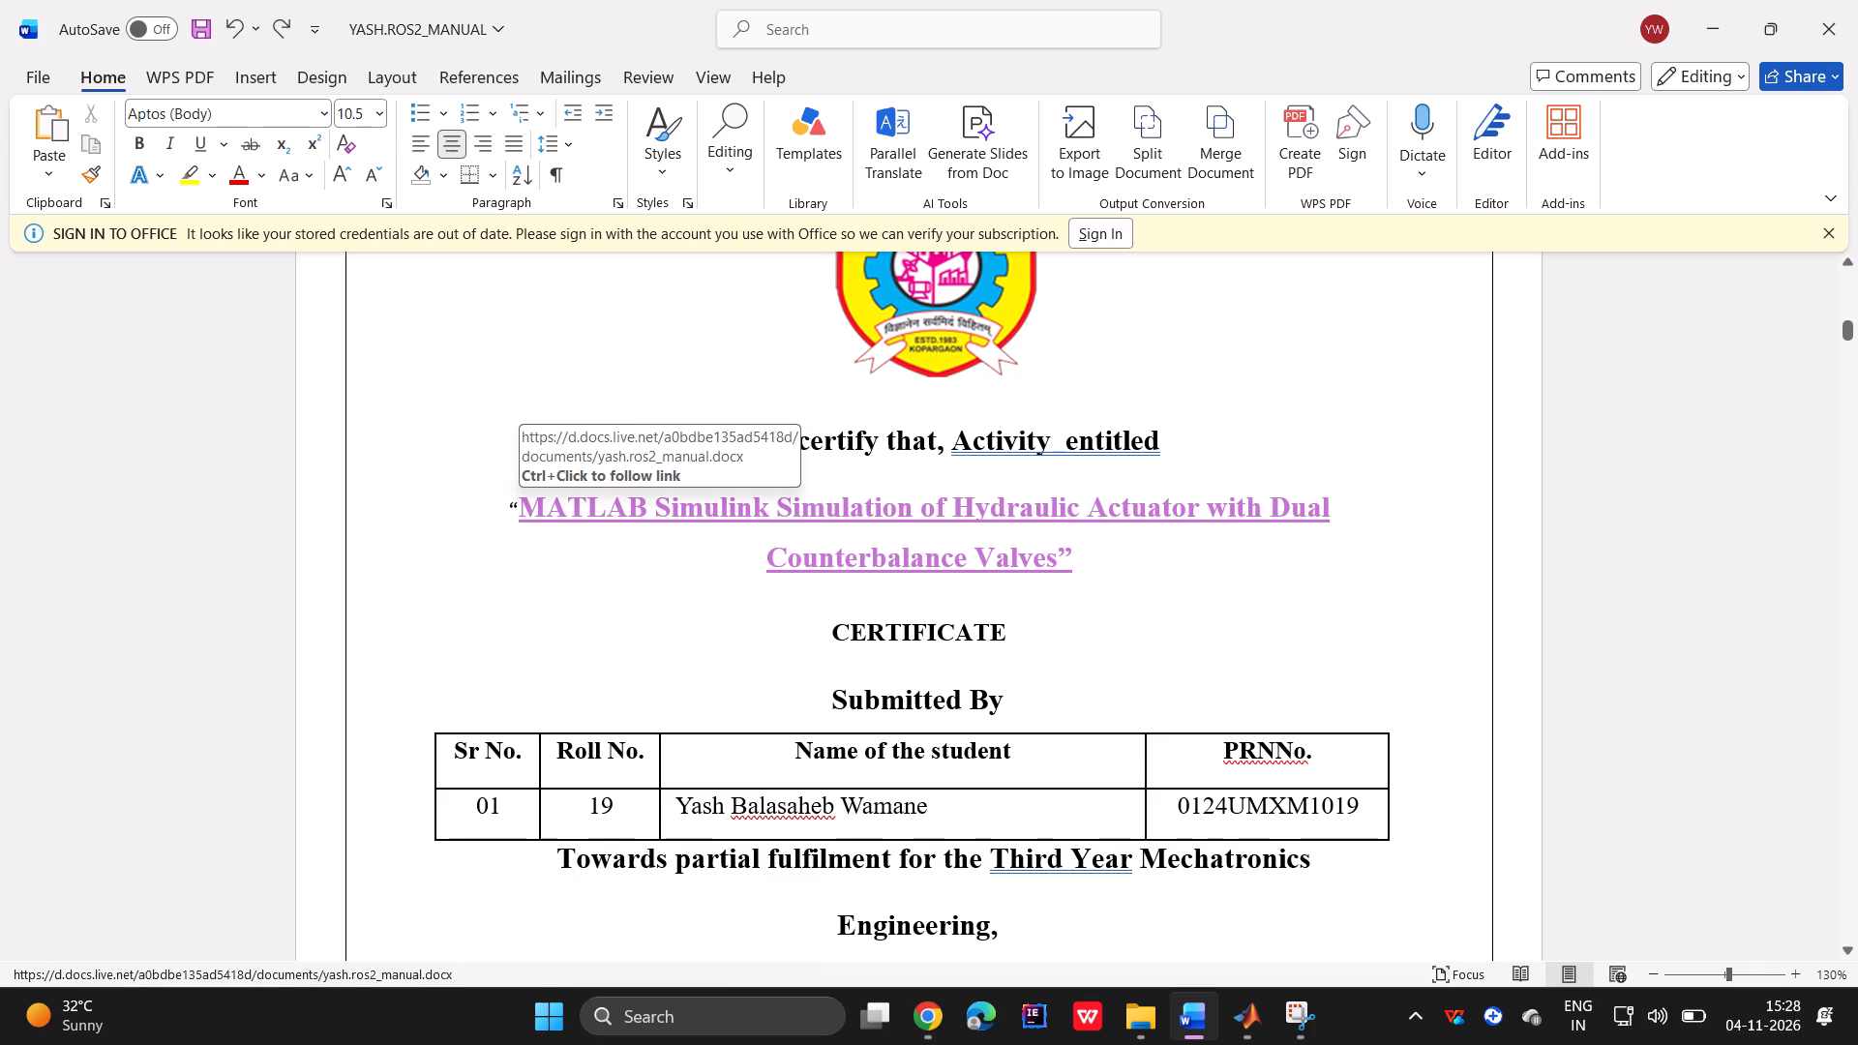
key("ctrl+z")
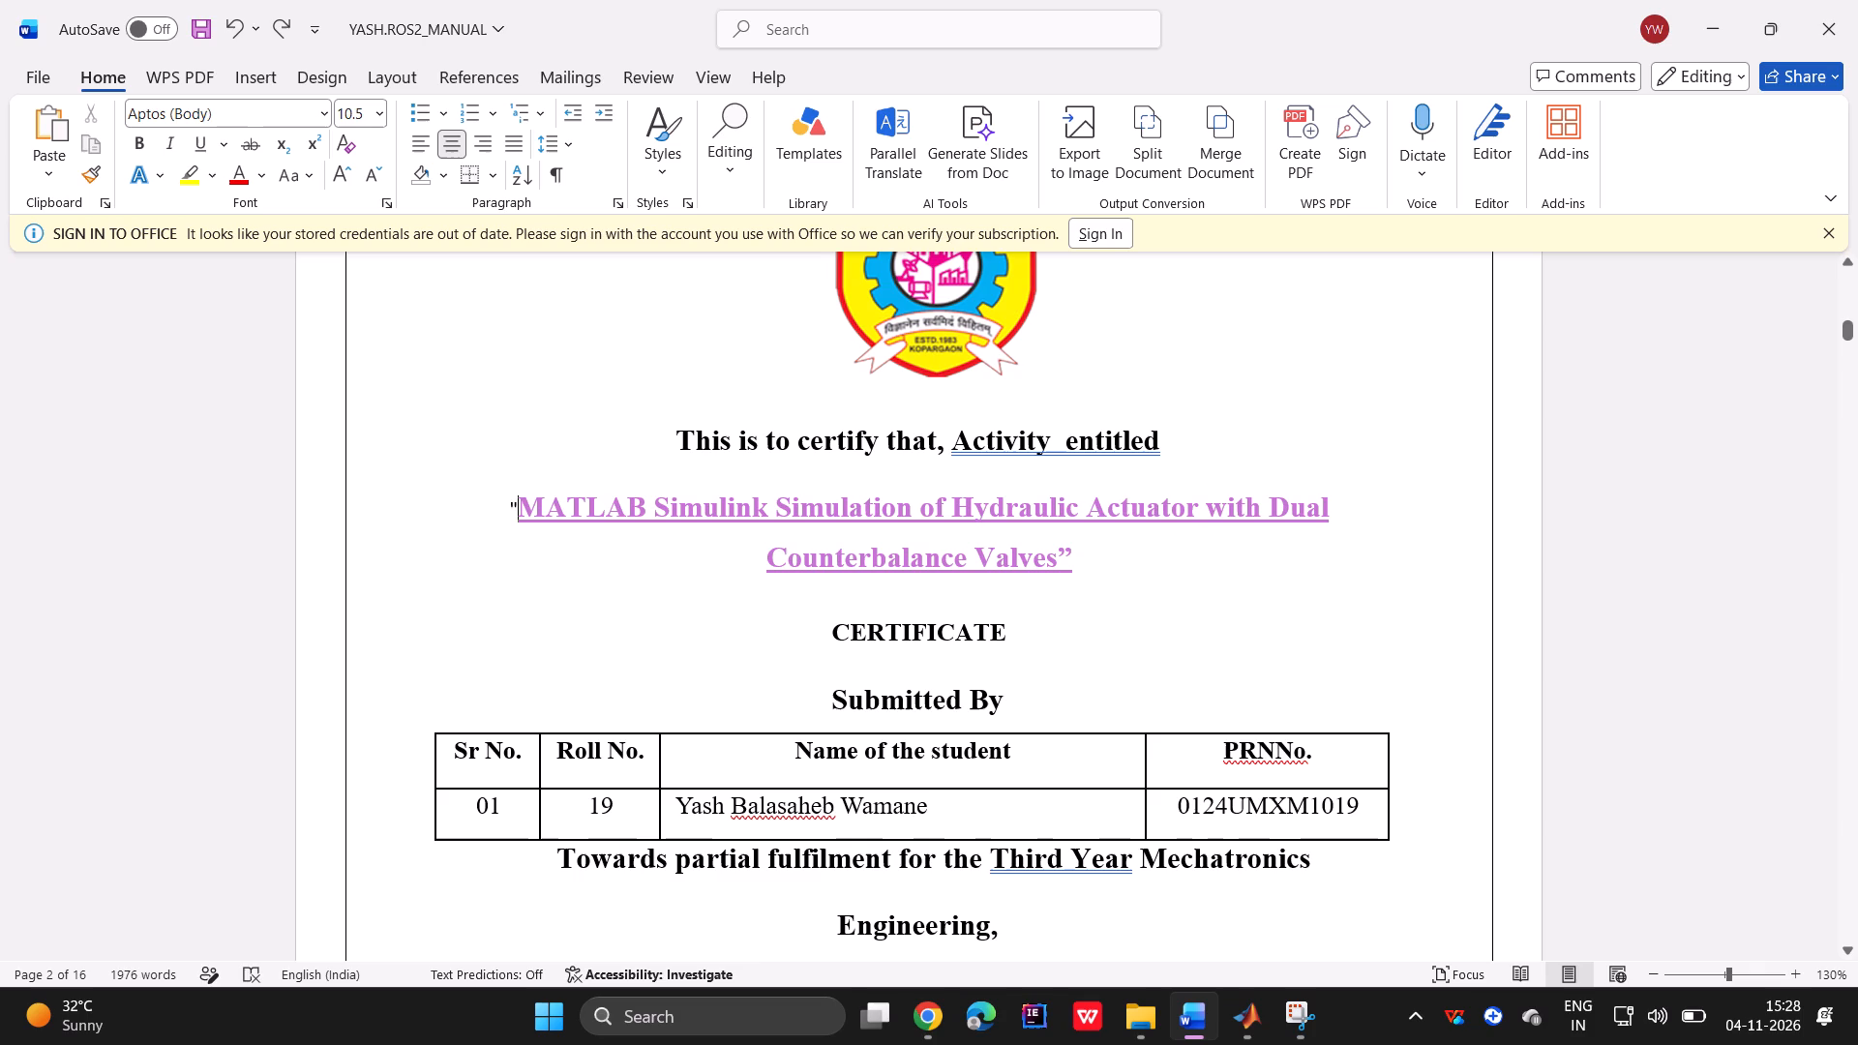
Delete the purple hyperlinked title and both of its quotation marks from the certificate page.
left_click(1061, 564)
key("BackSpace")
key("BackSpace")
key("BackSpace")
key("BackSpace")
key("BackSpace")
key("BackSpace")
key("BackSpace")
key("BackSpace")
key("BackSpace")
key("BackSpace")
key("BackSpace")
key("BackSpace")
key("BackSpace")
key("BackSpace")
key("BackSpace")
key("BackSpace")
key("BackSpace")
key("BackSpace")
key("BackSpace")
key("BackSpace")
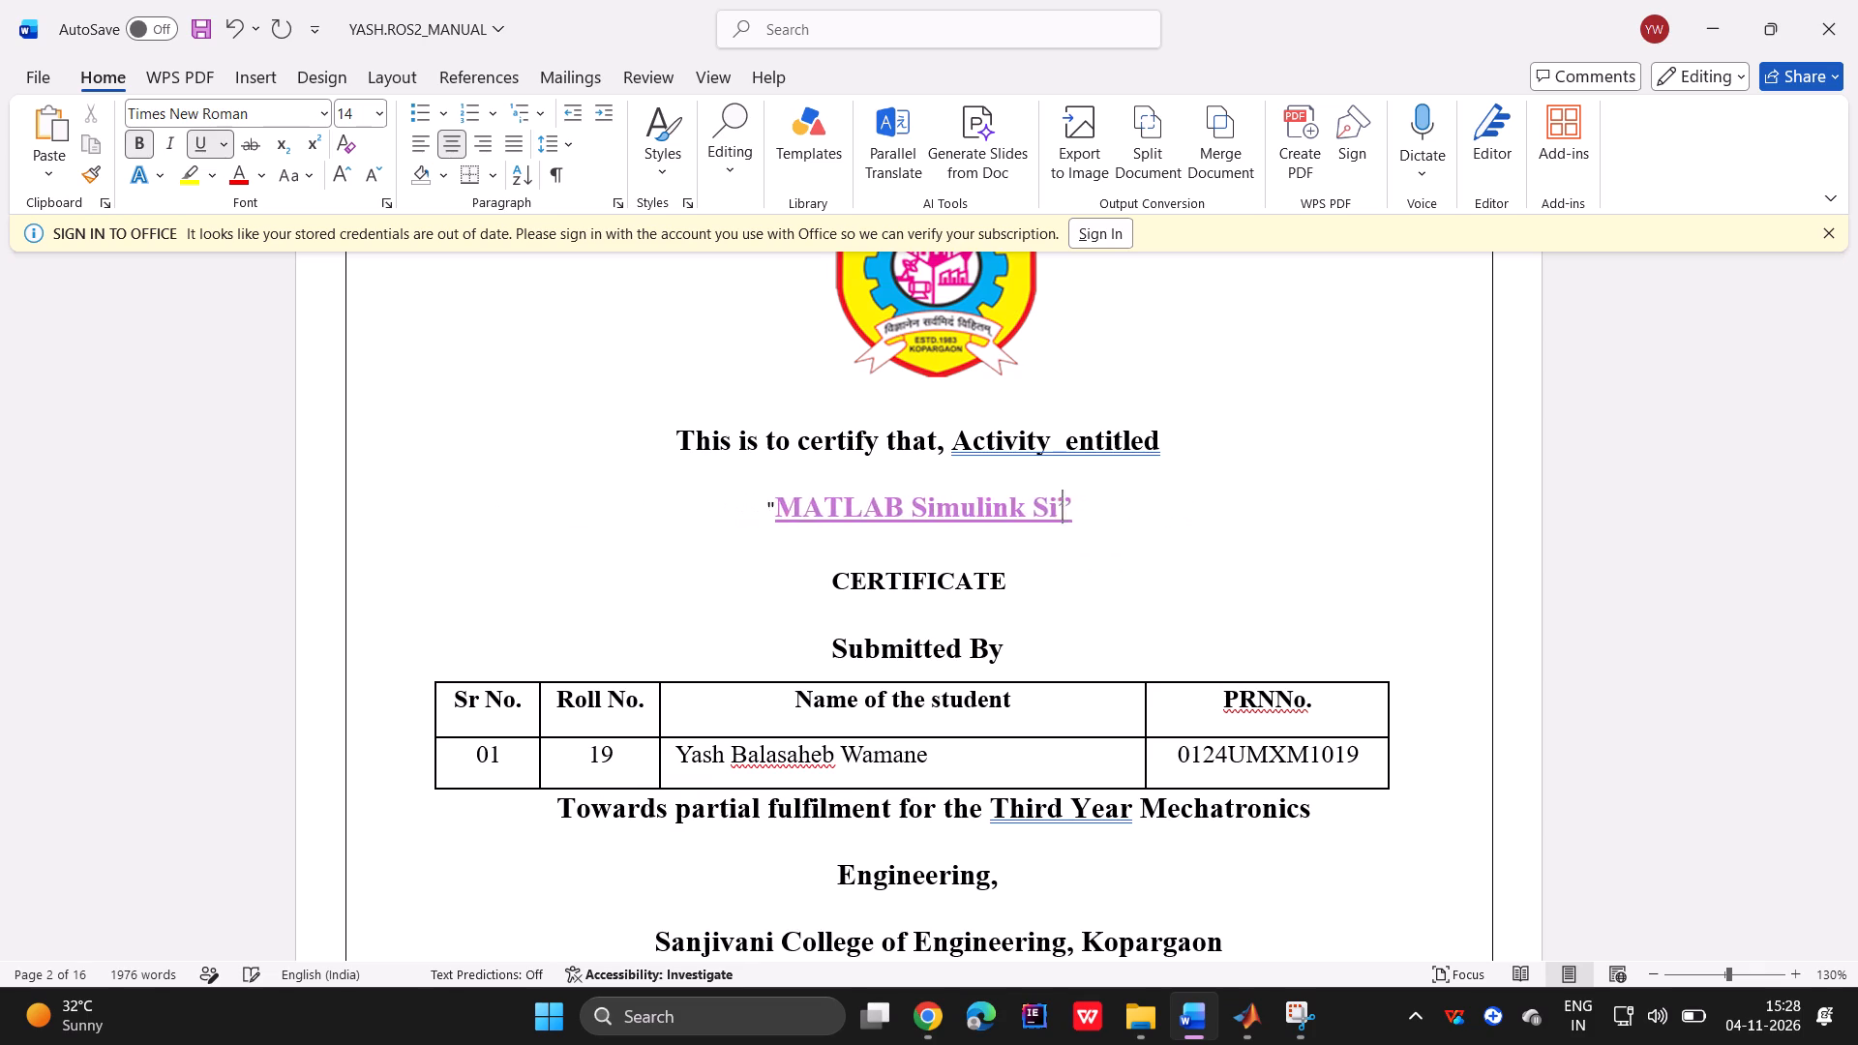
key("BackSpace")
key("BackSpace")
key("BackSpace")
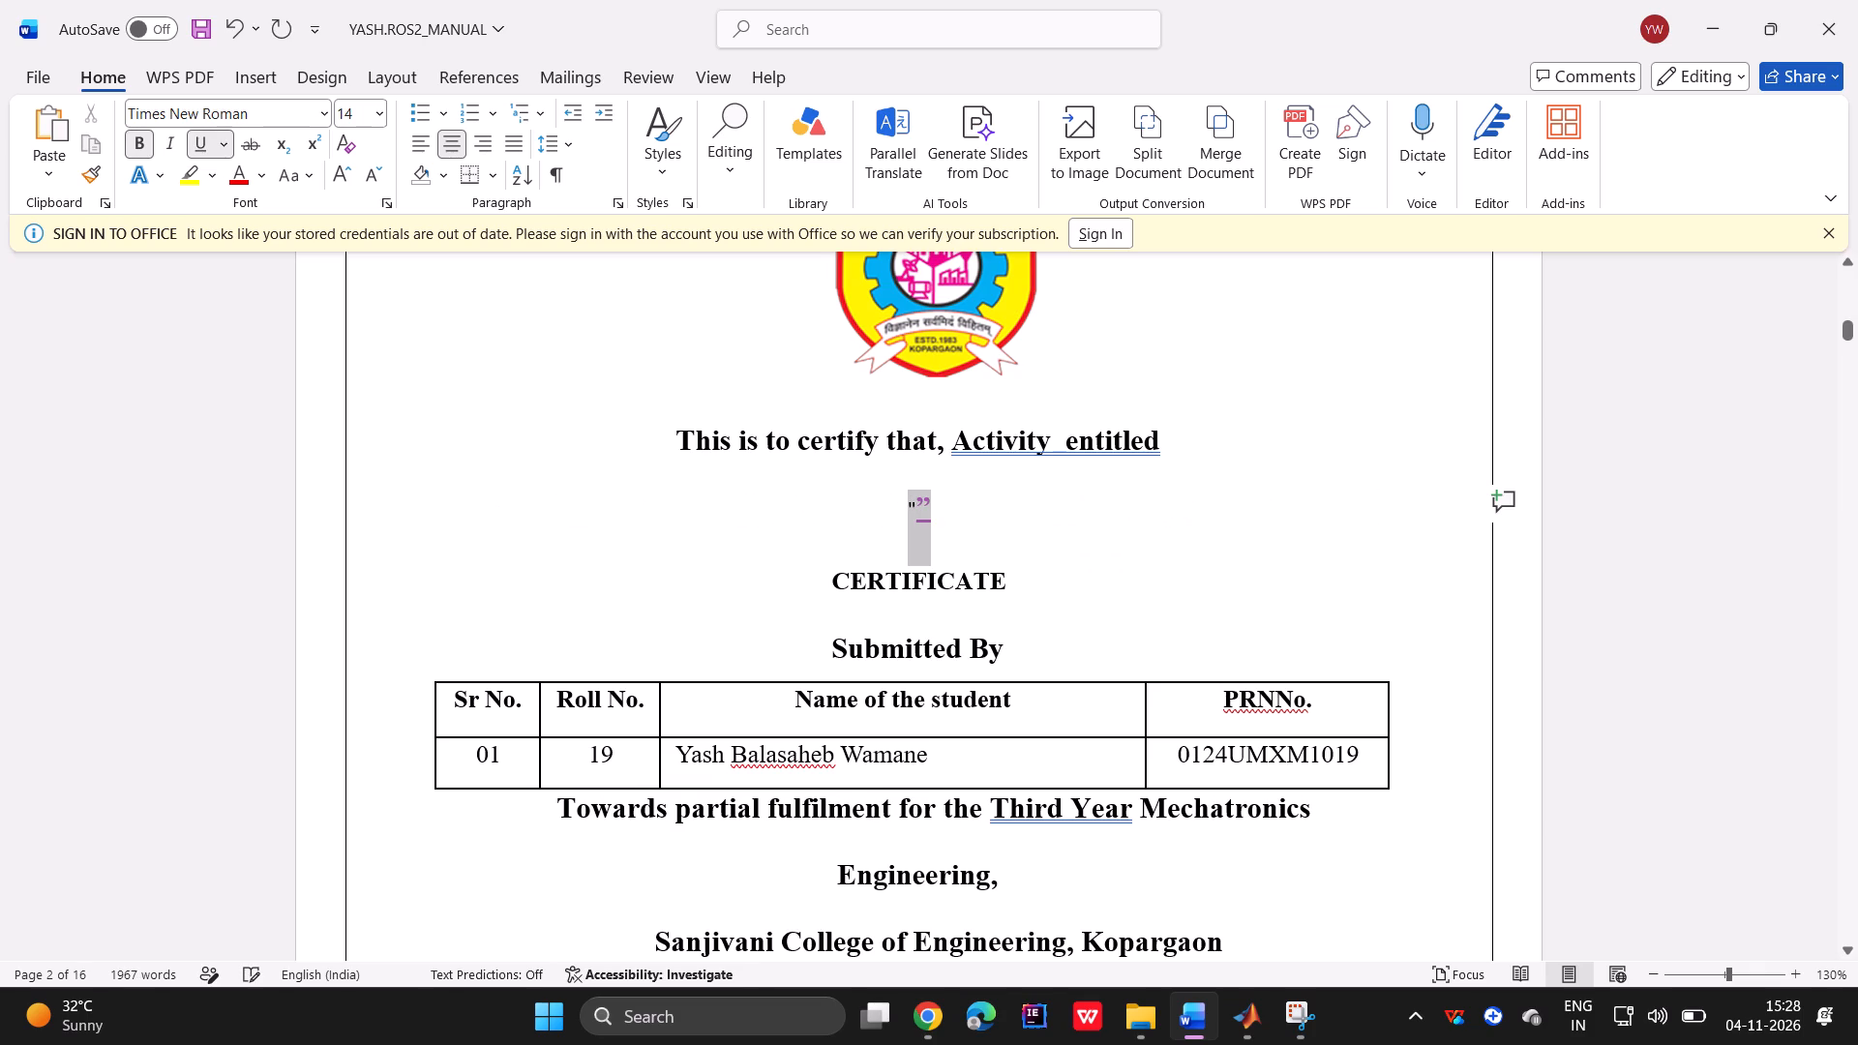
left_click(961, 528)
key("BackSpace")
key("BackSpace")
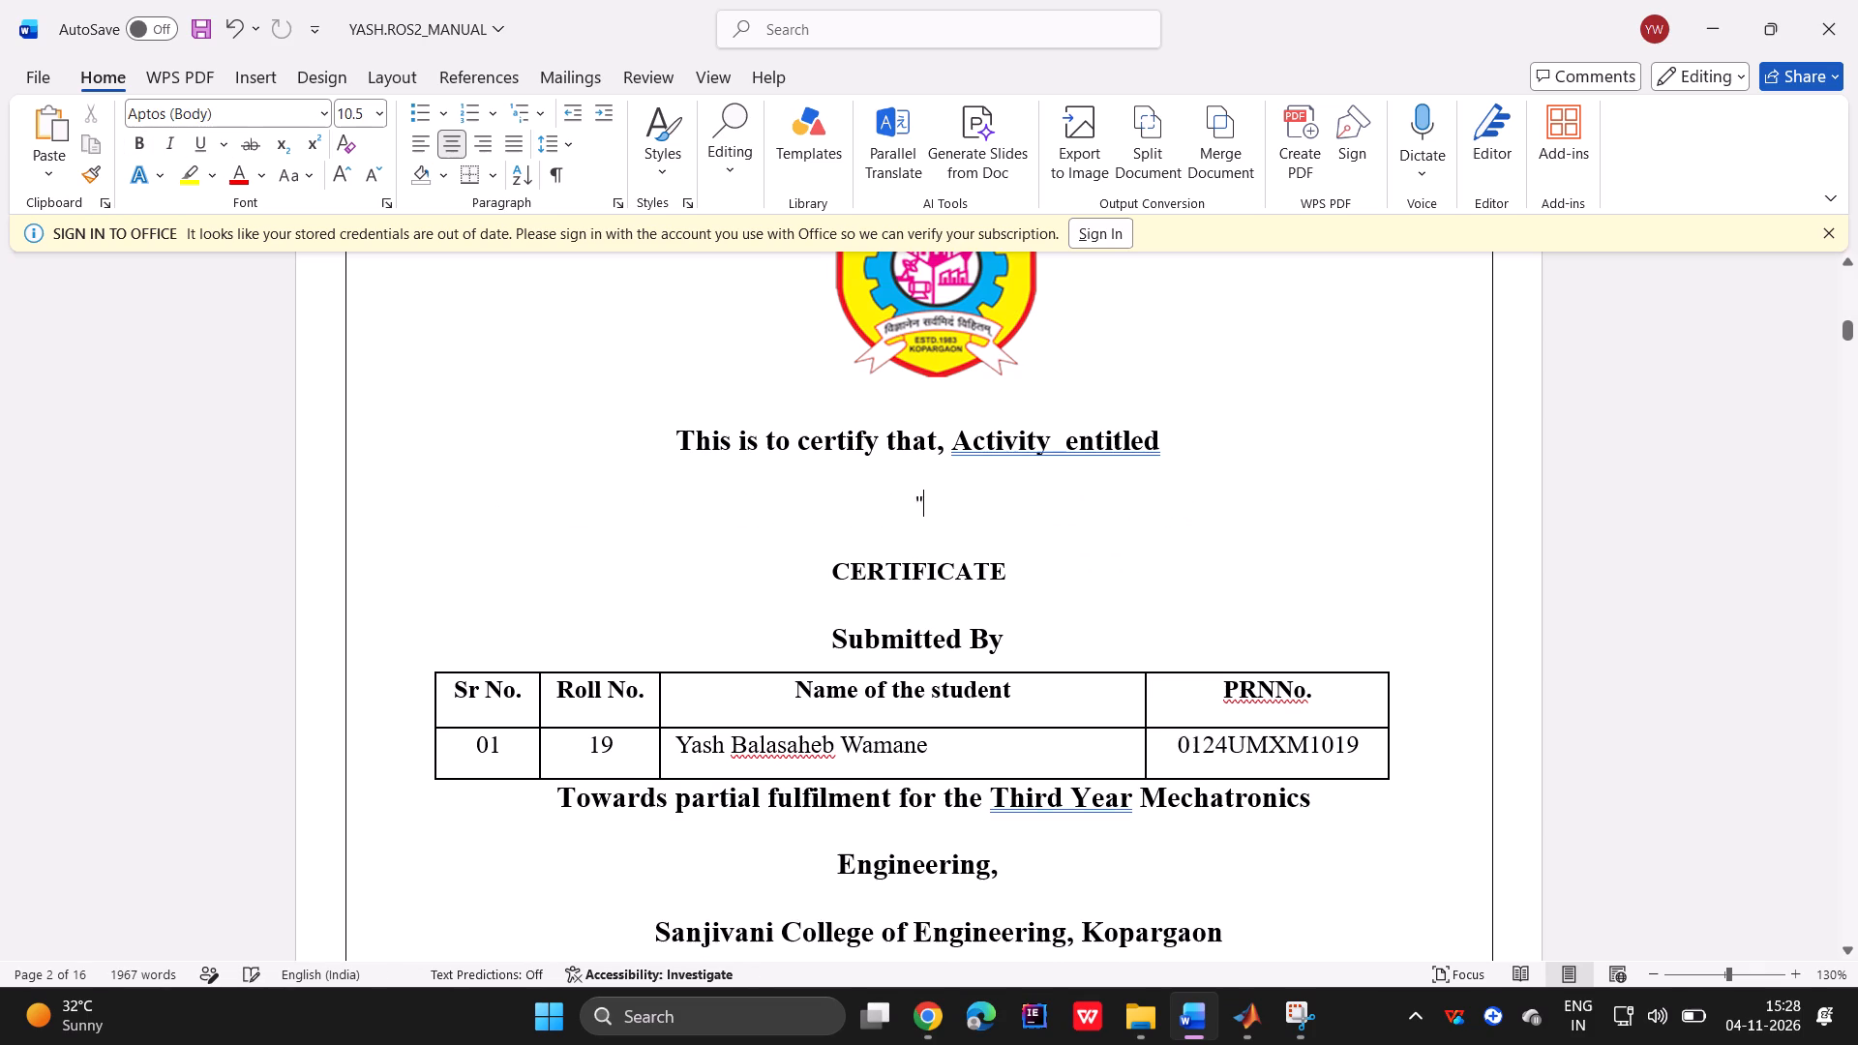
key("BackSpace")
Copy the cover page's title without its quotation marks and paste it on a new line below "This is to certify that, Activity entitled".
scroll(961, 528, "up", 2)
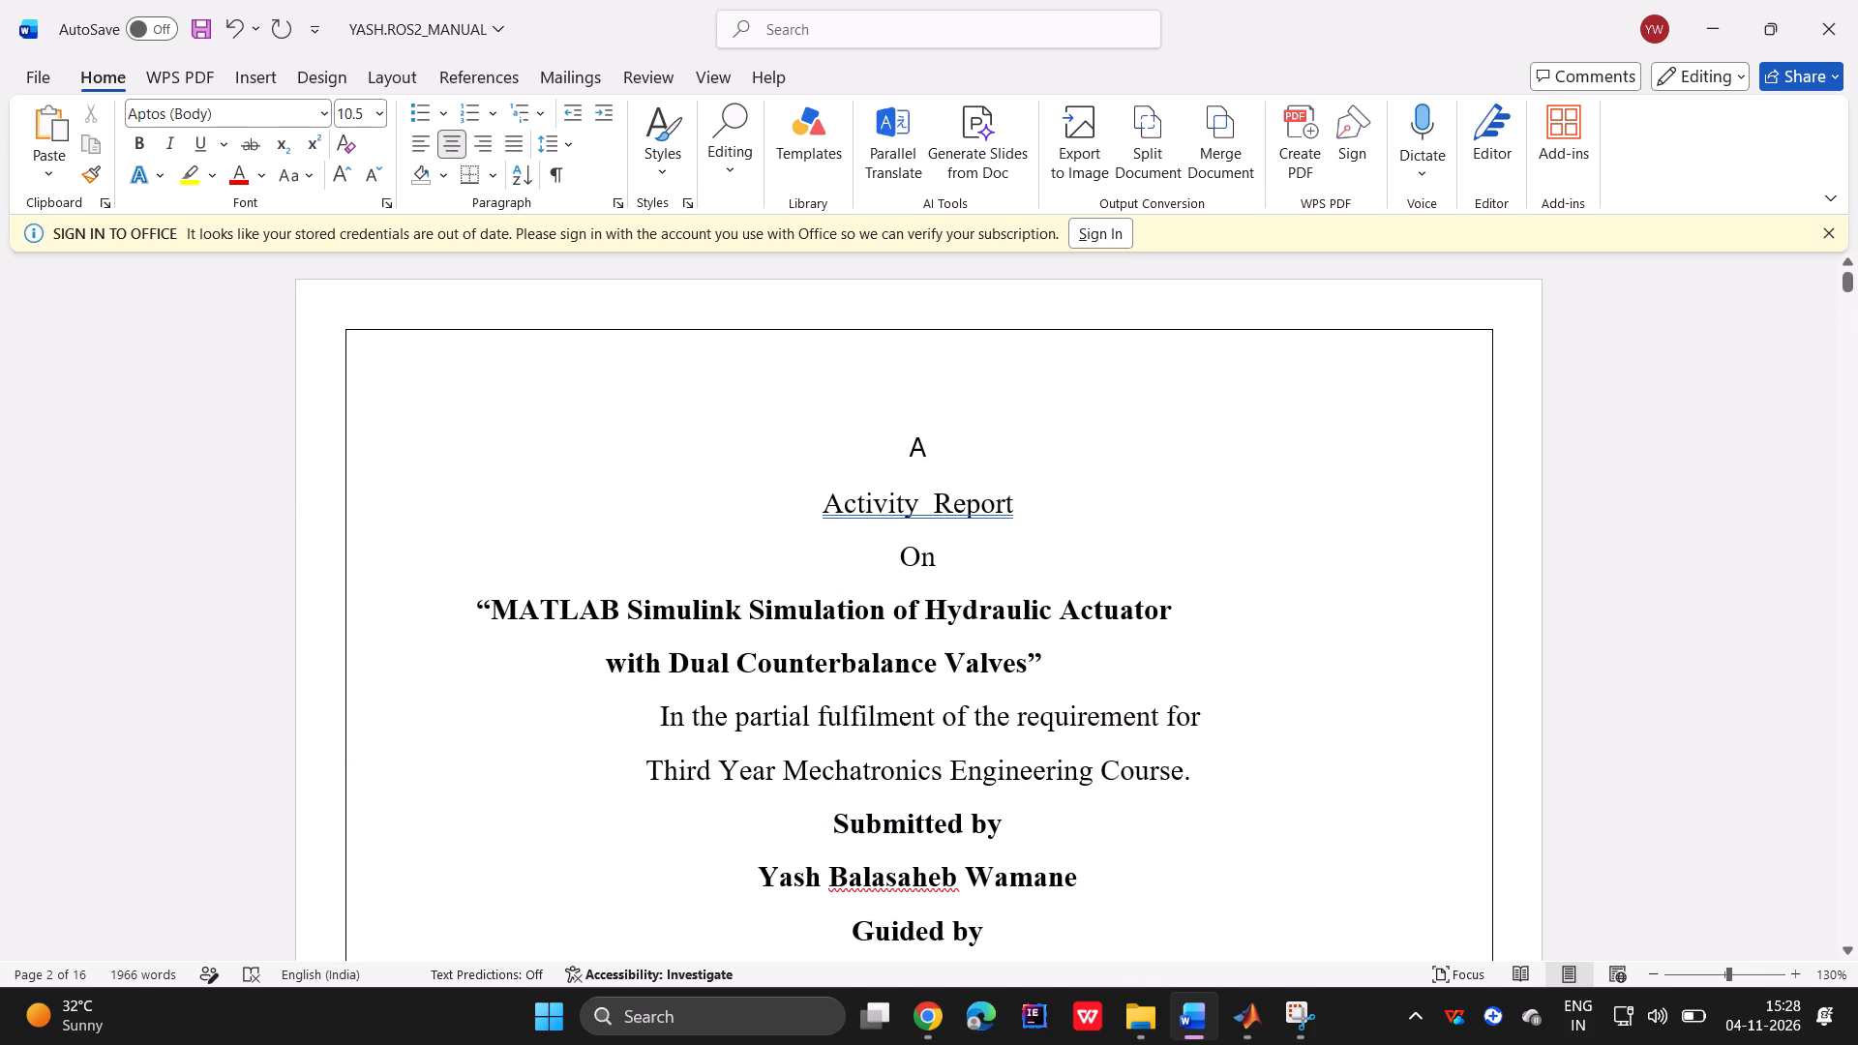
left_click(501, 610)
left_click_drag(496, 610, 1031, 672)
key("ctrl+c")
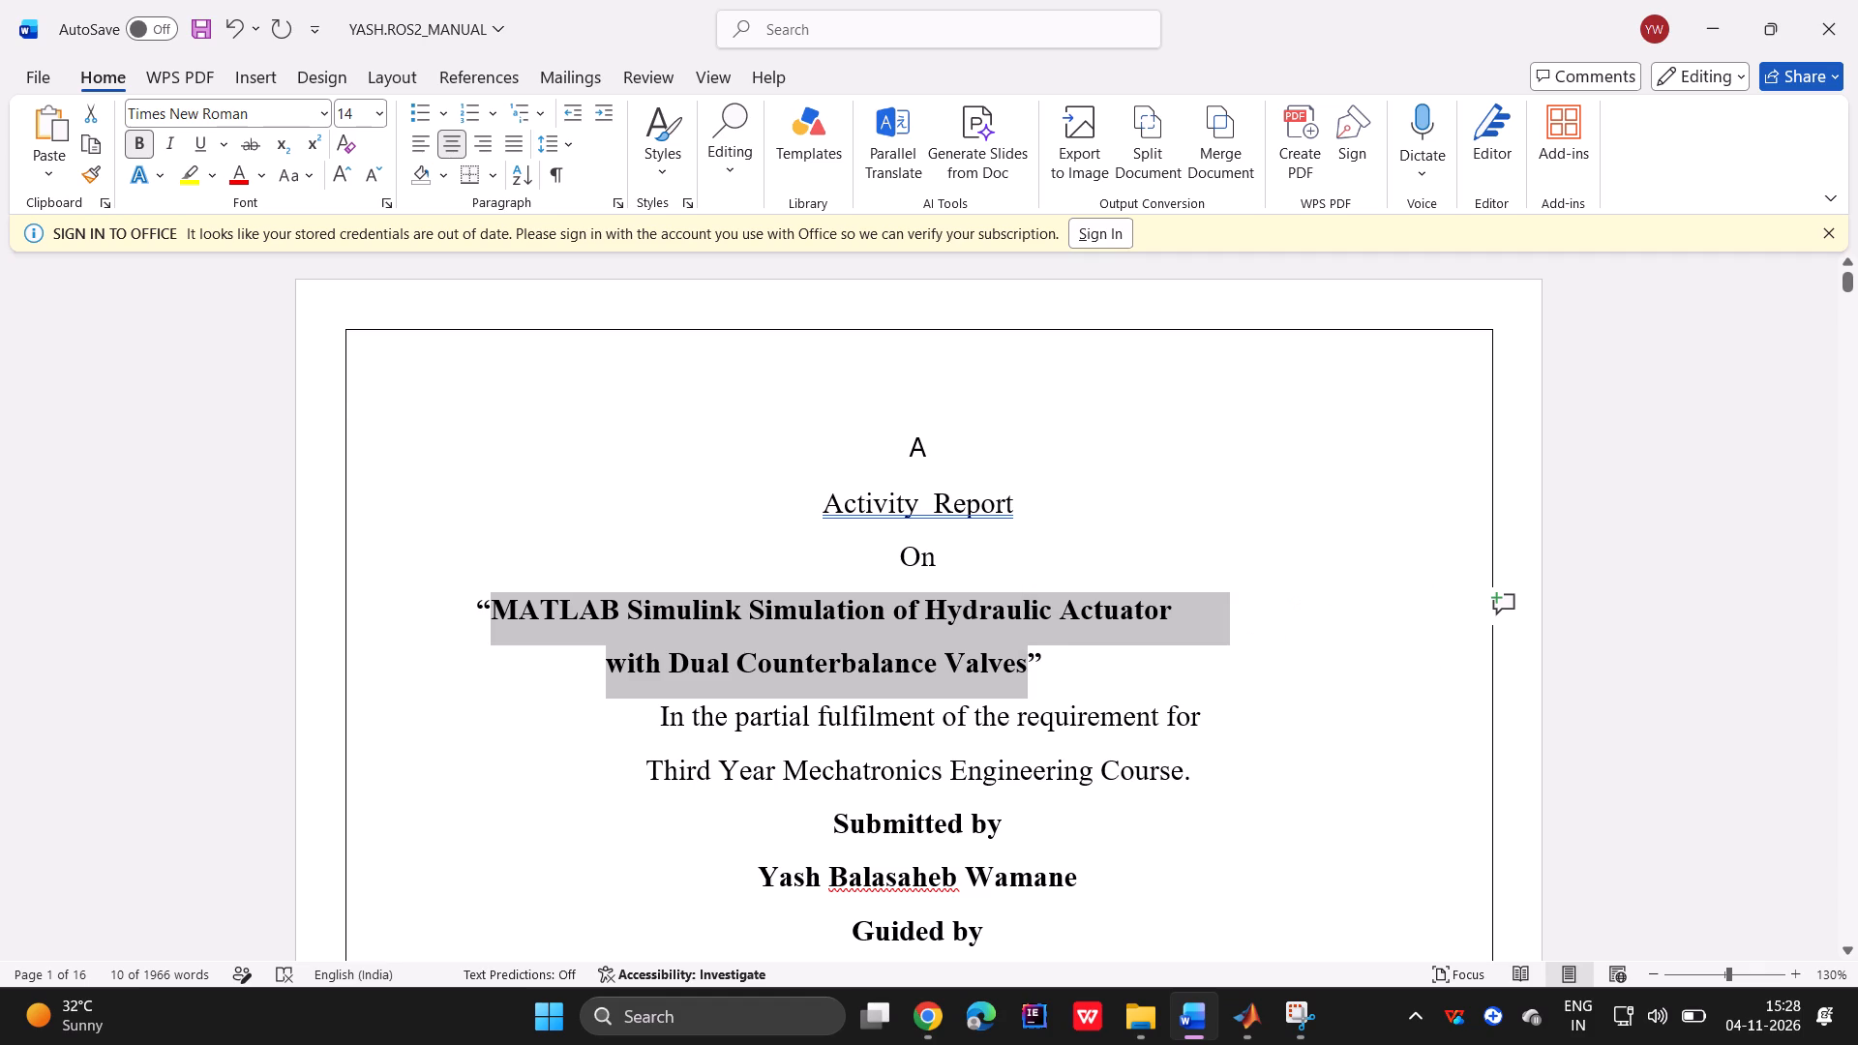
scroll(1031, 672, "down", 2)
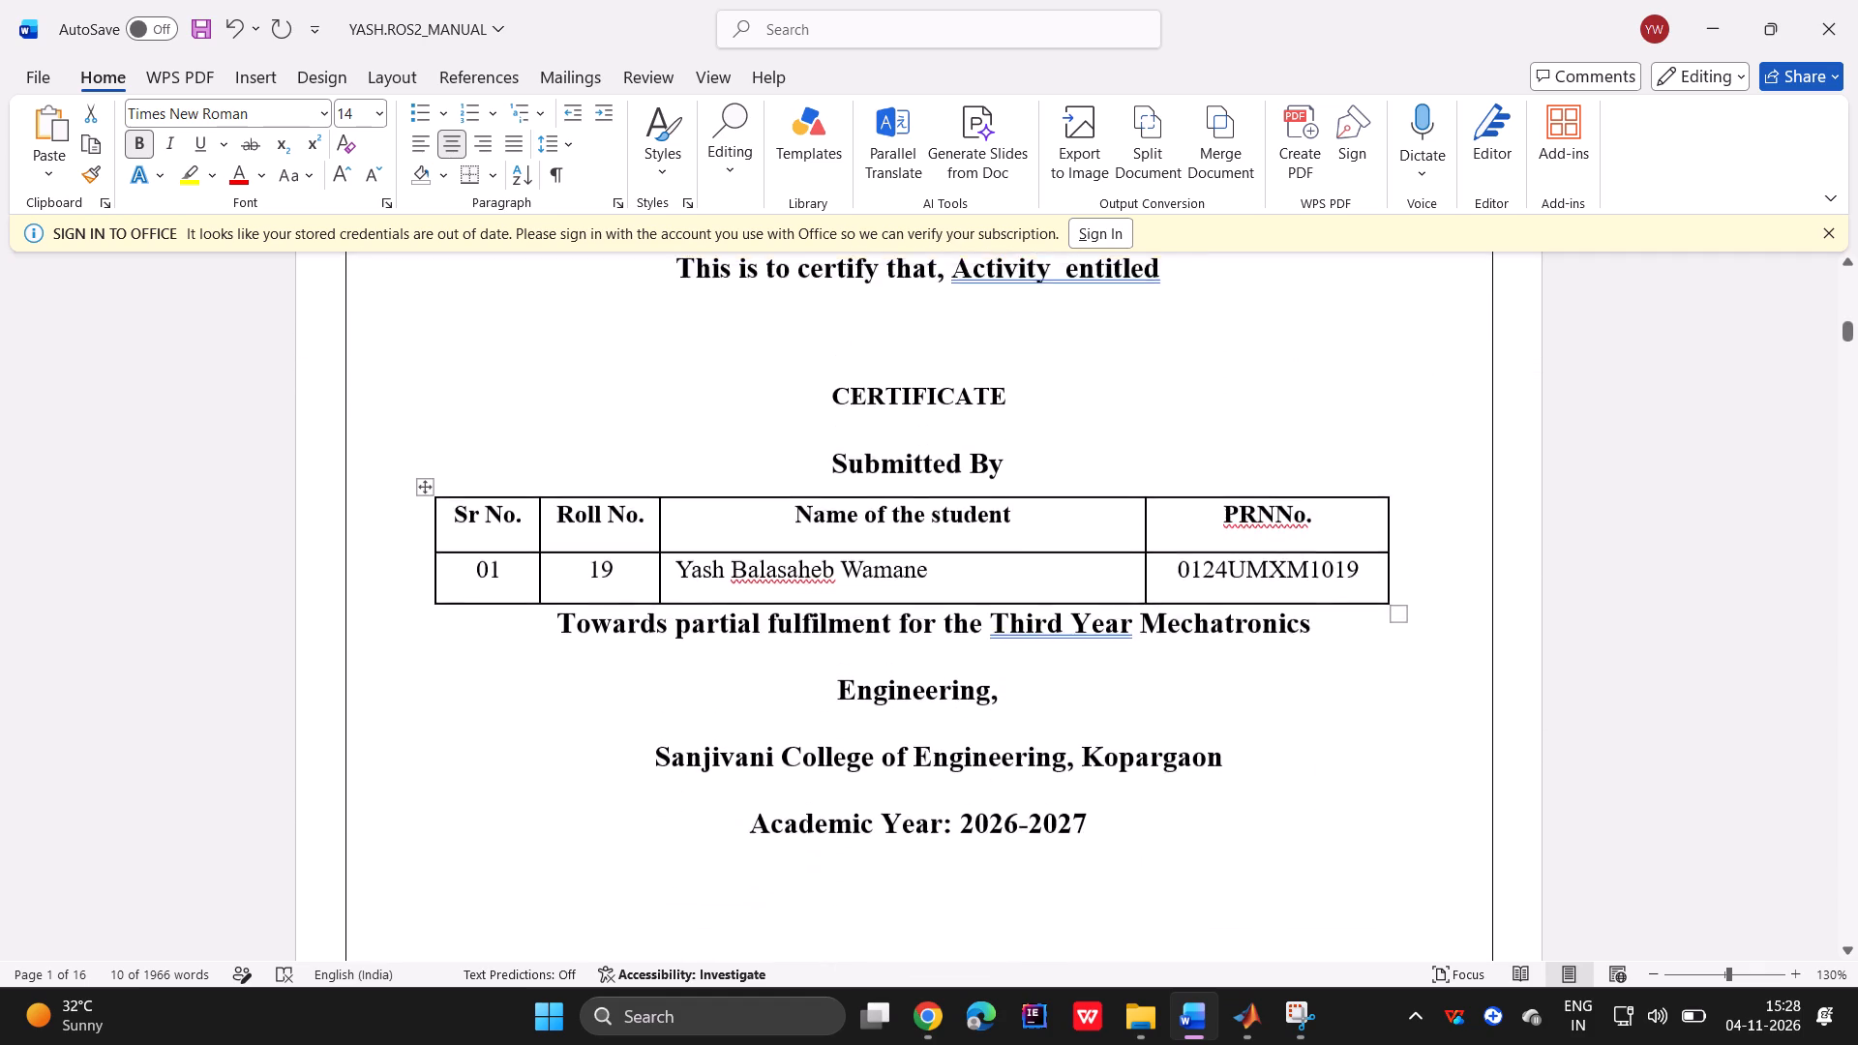
scroll(1031, 672, "down", 2)
left_click(1196, 645)
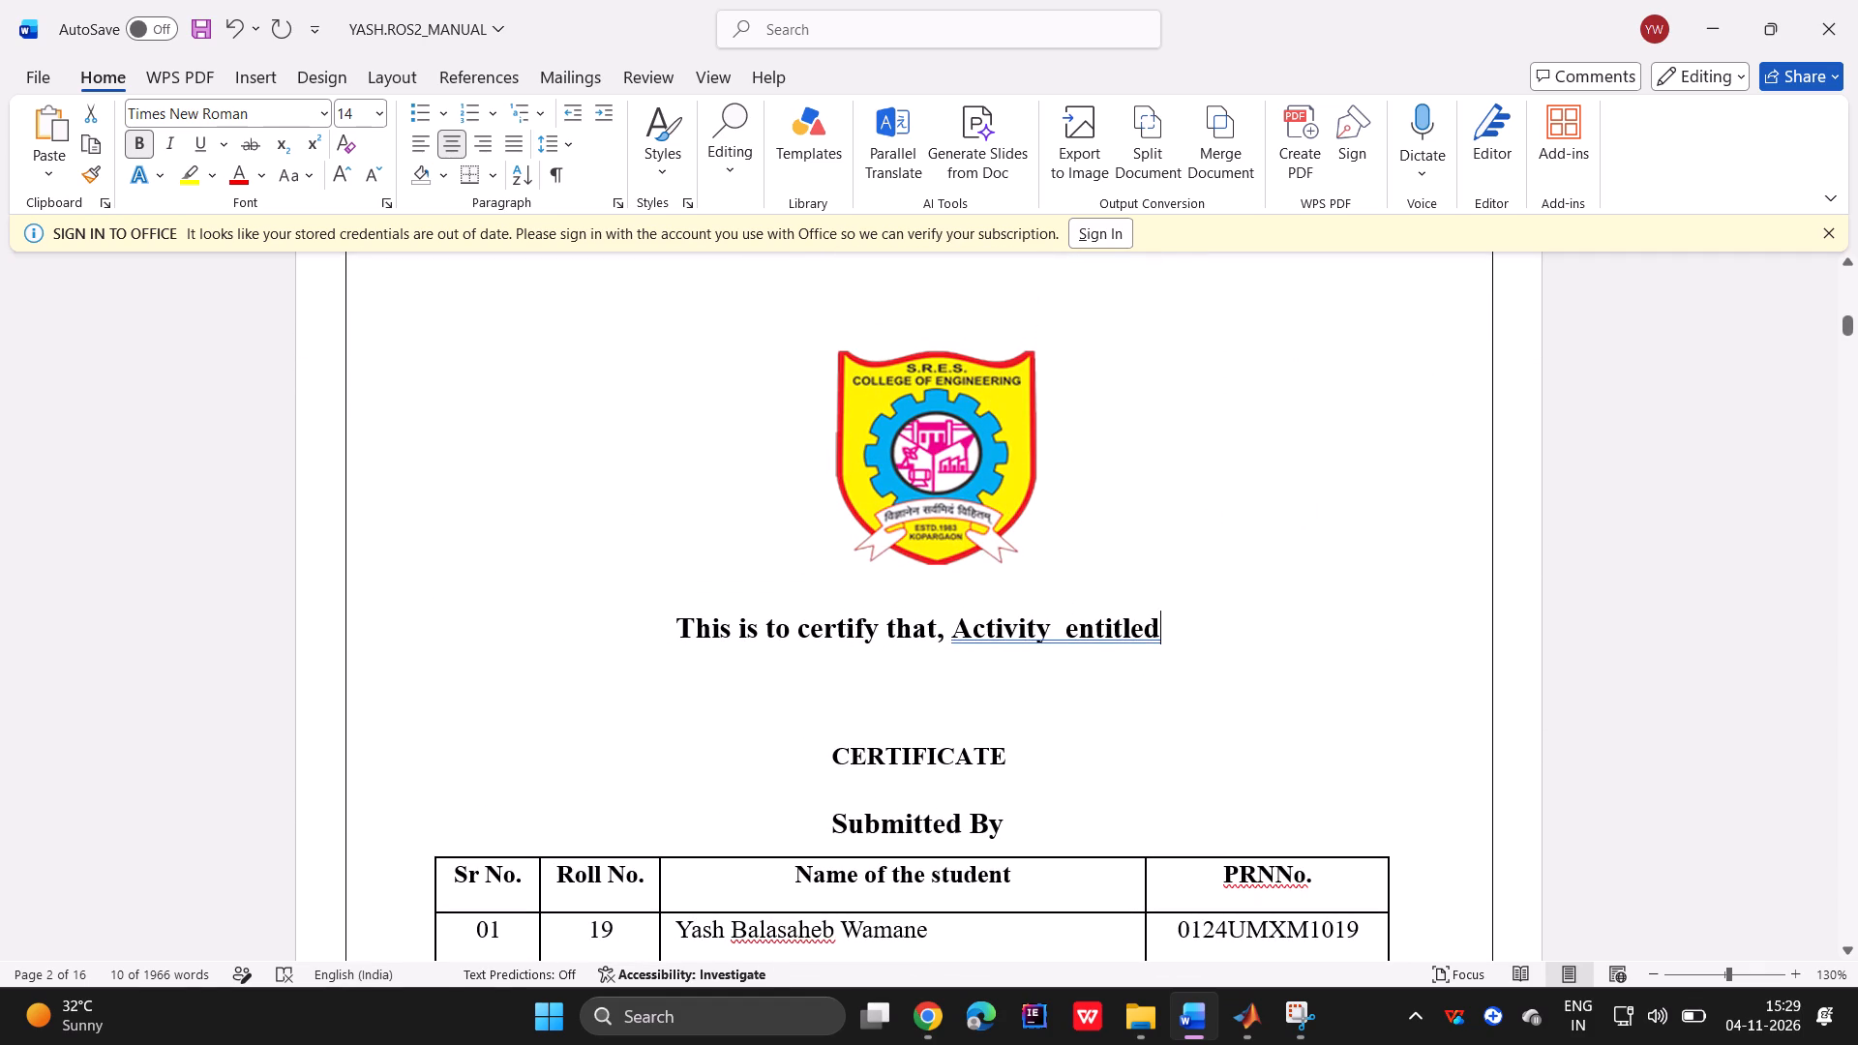
key("Return")
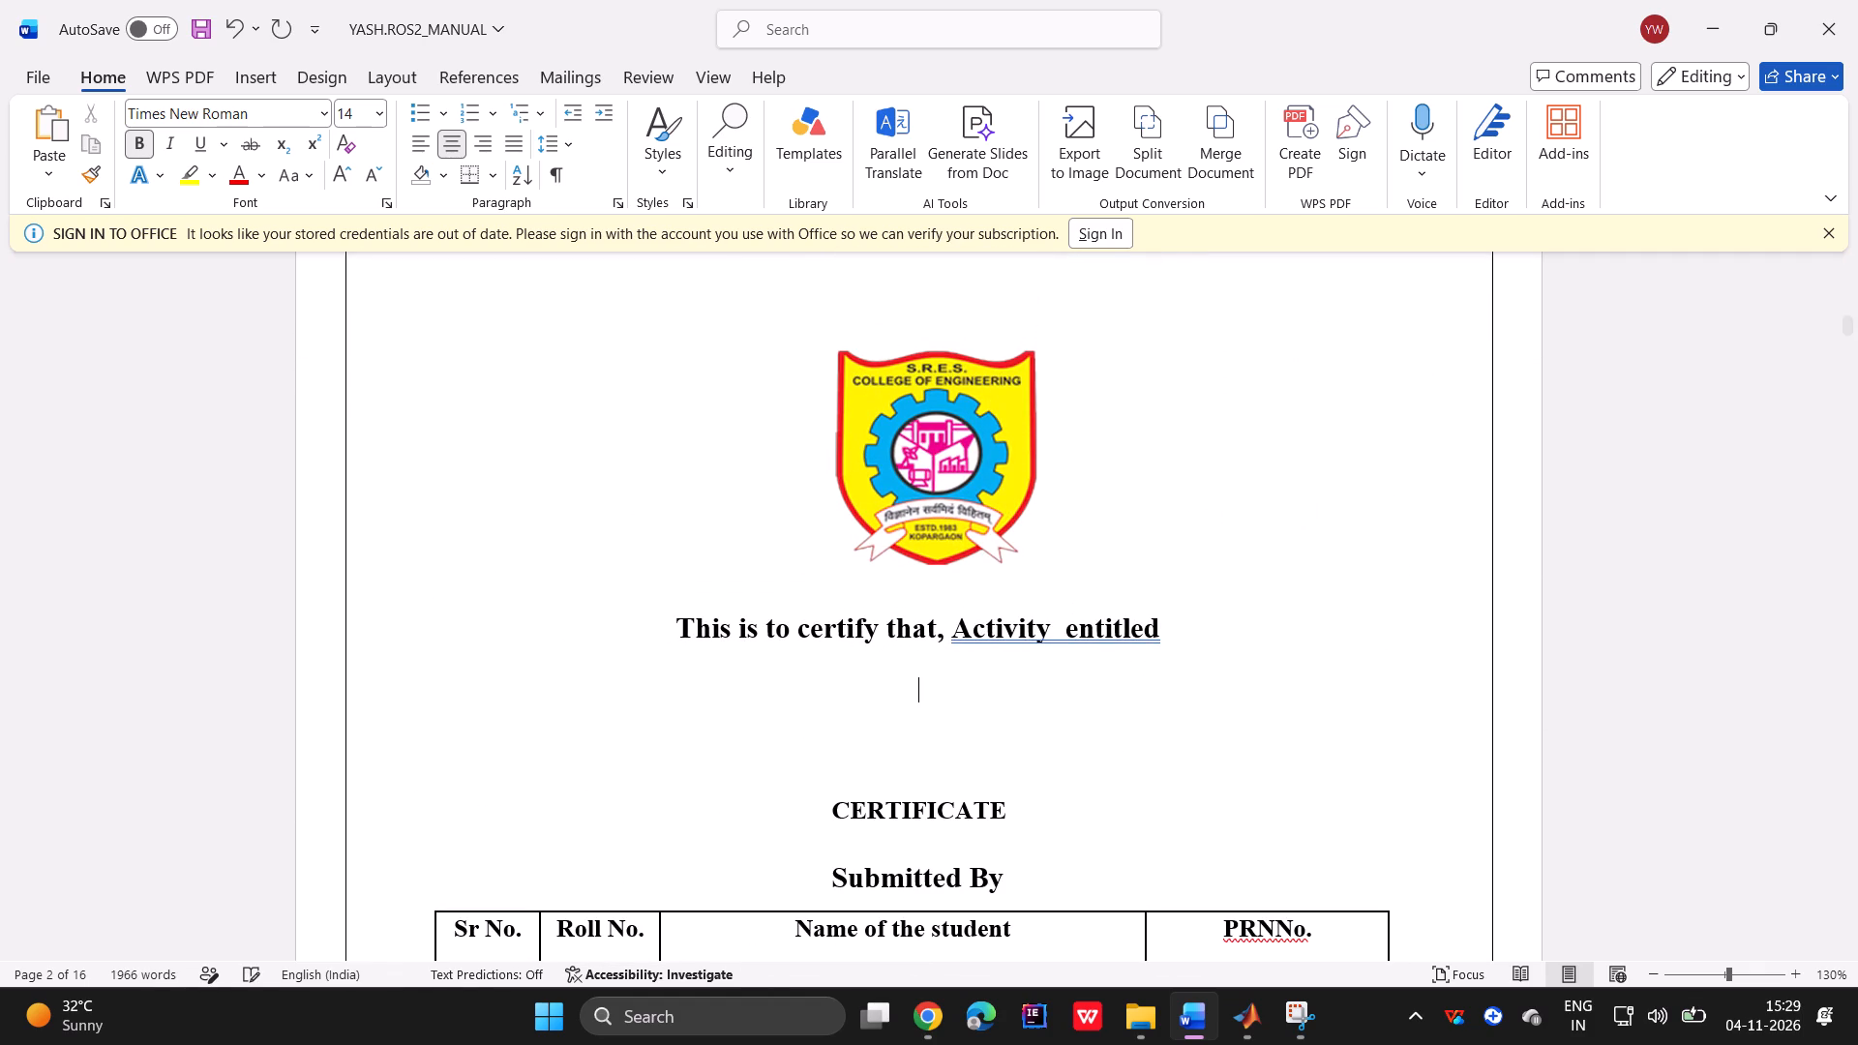
key("ctrl+v")
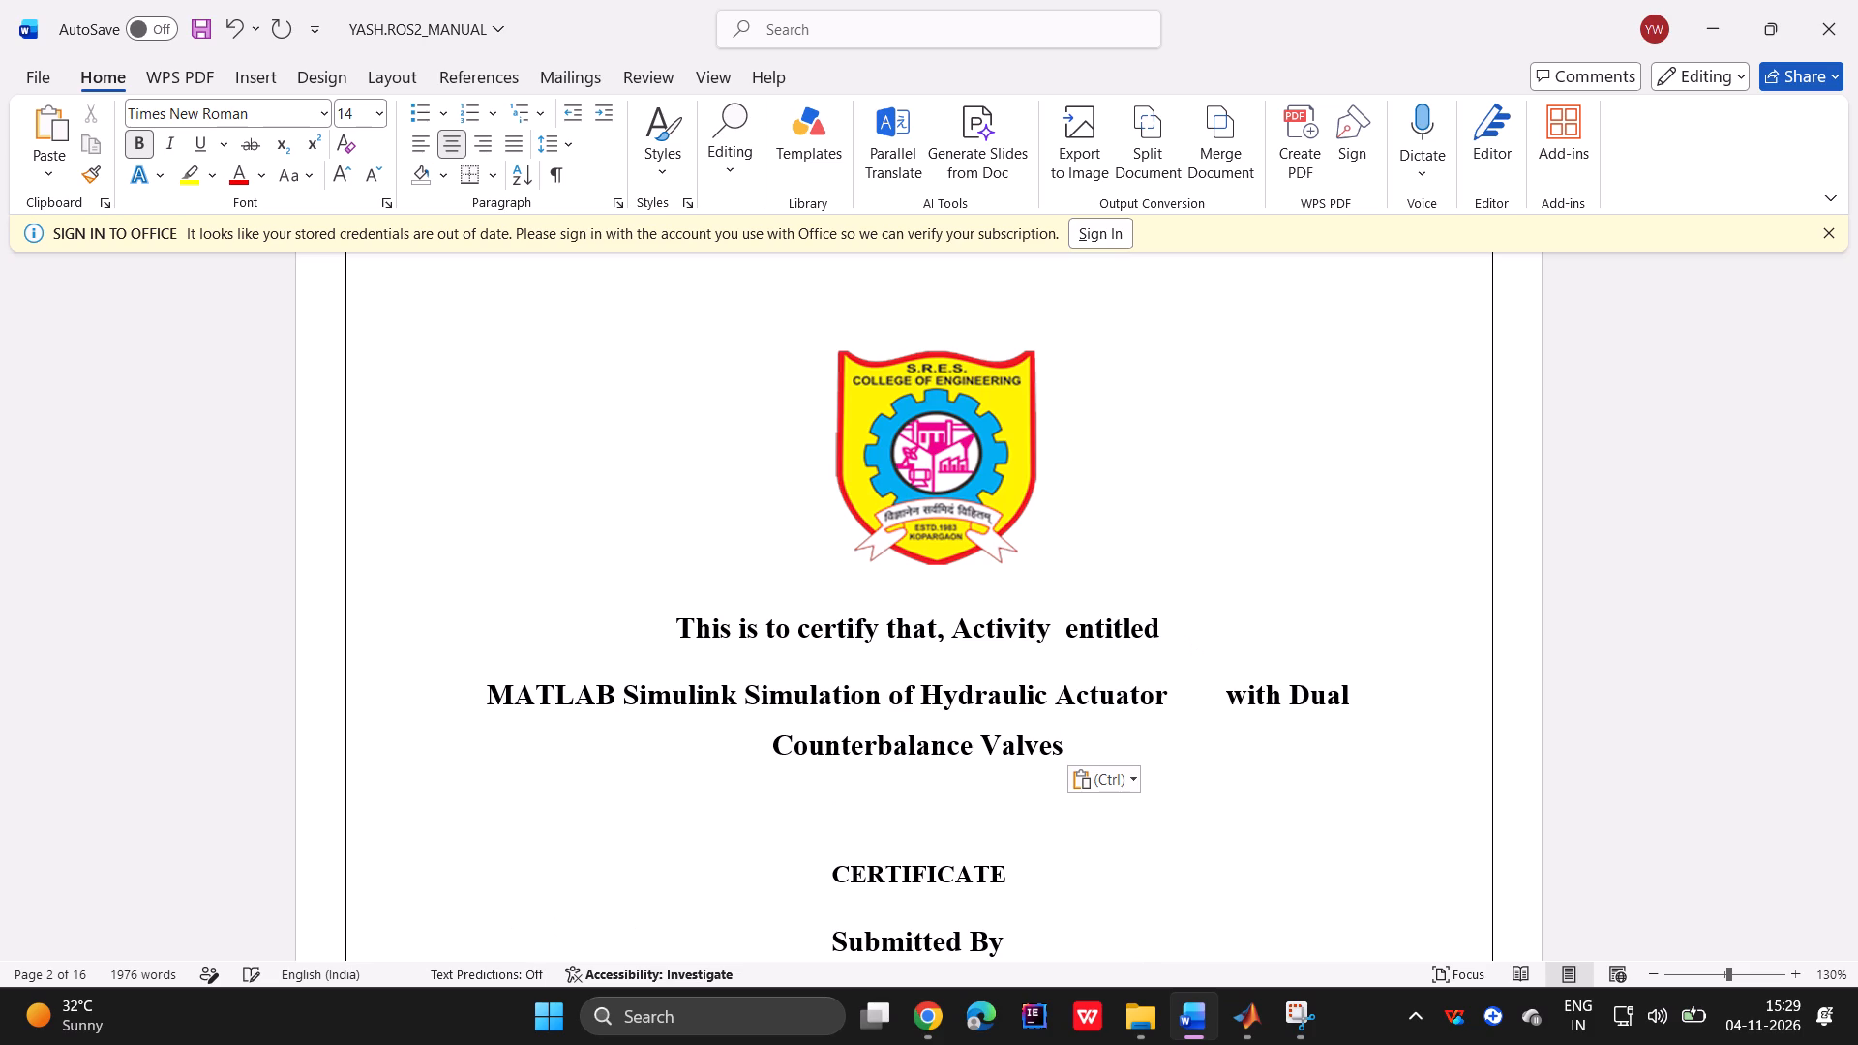
Remove the extra spaces between "Actuator" and "with Dual" in the certificate page's title.
left_click(1233, 702)
key("BackSpace")
key("BackSpace")
key("BackSpace")
key("BackSpace")
key("BackSpace")
key("BackSpace")
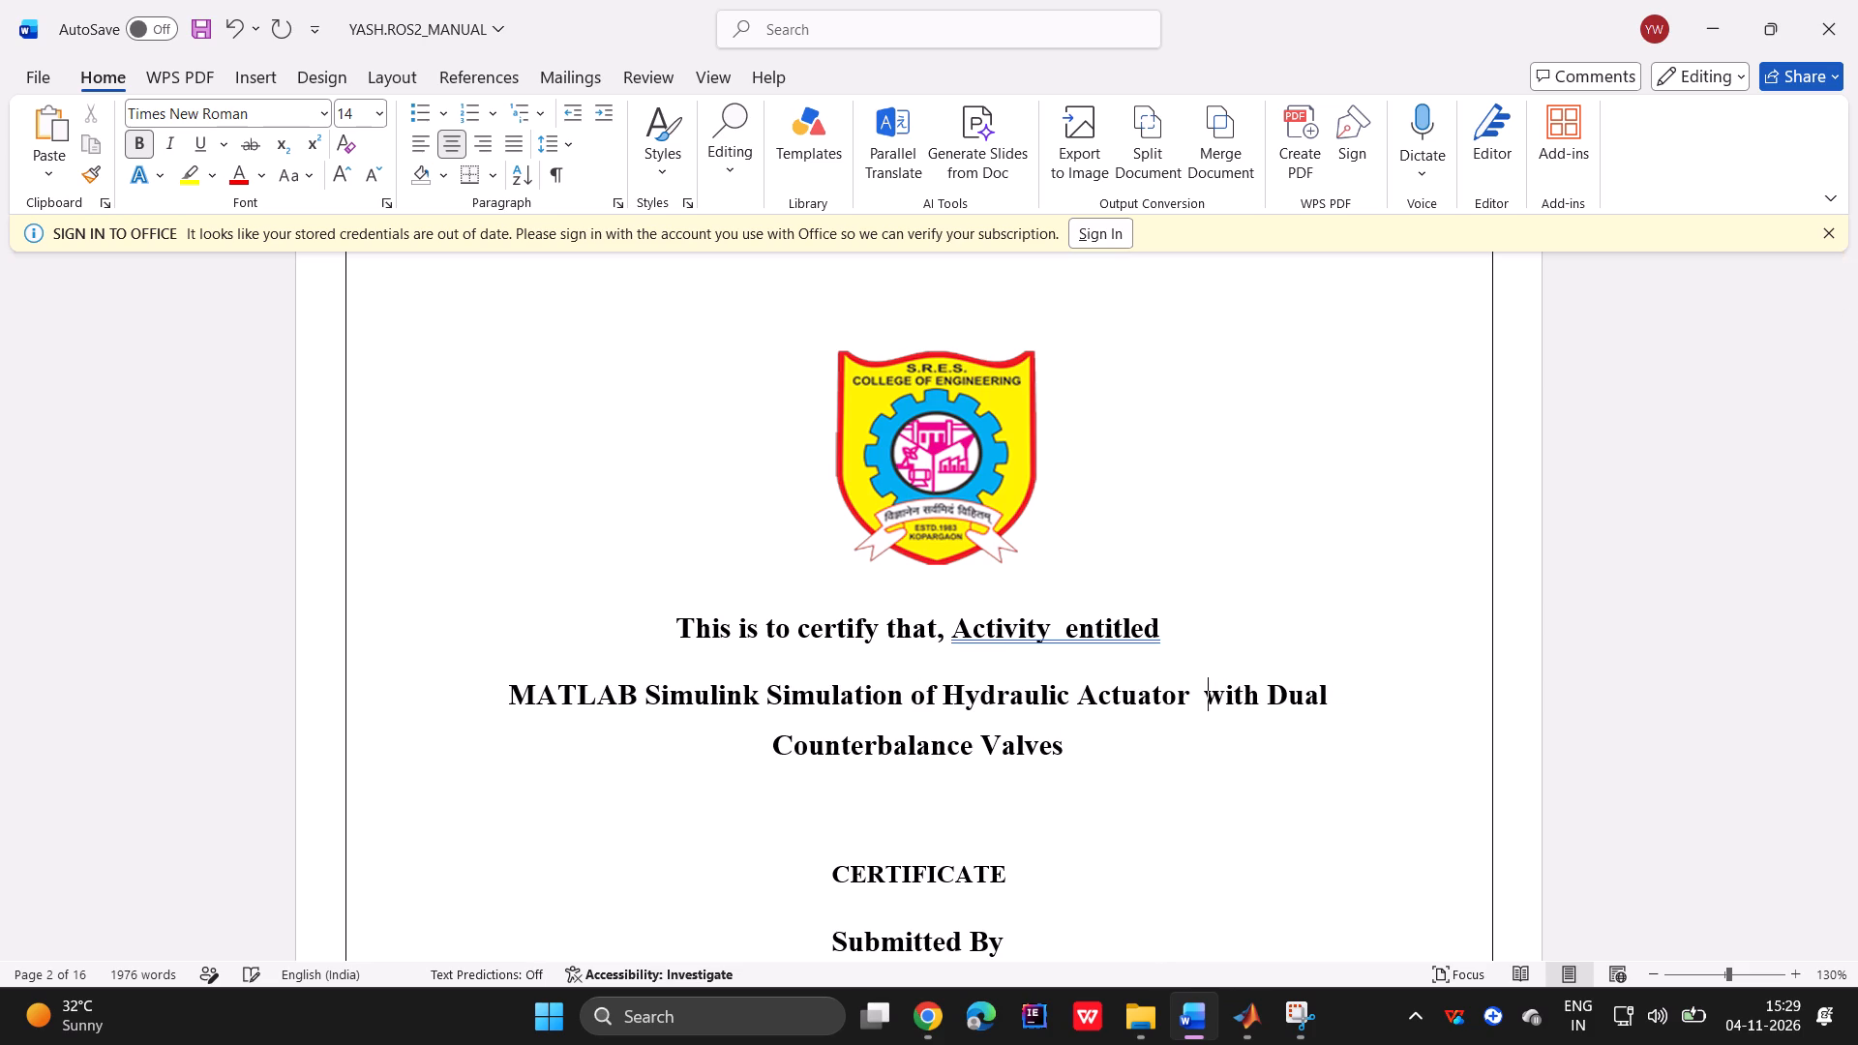
key("BackSpace")
Enclose the certificate page's title in double quotation marks.
left_click(1093, 755)
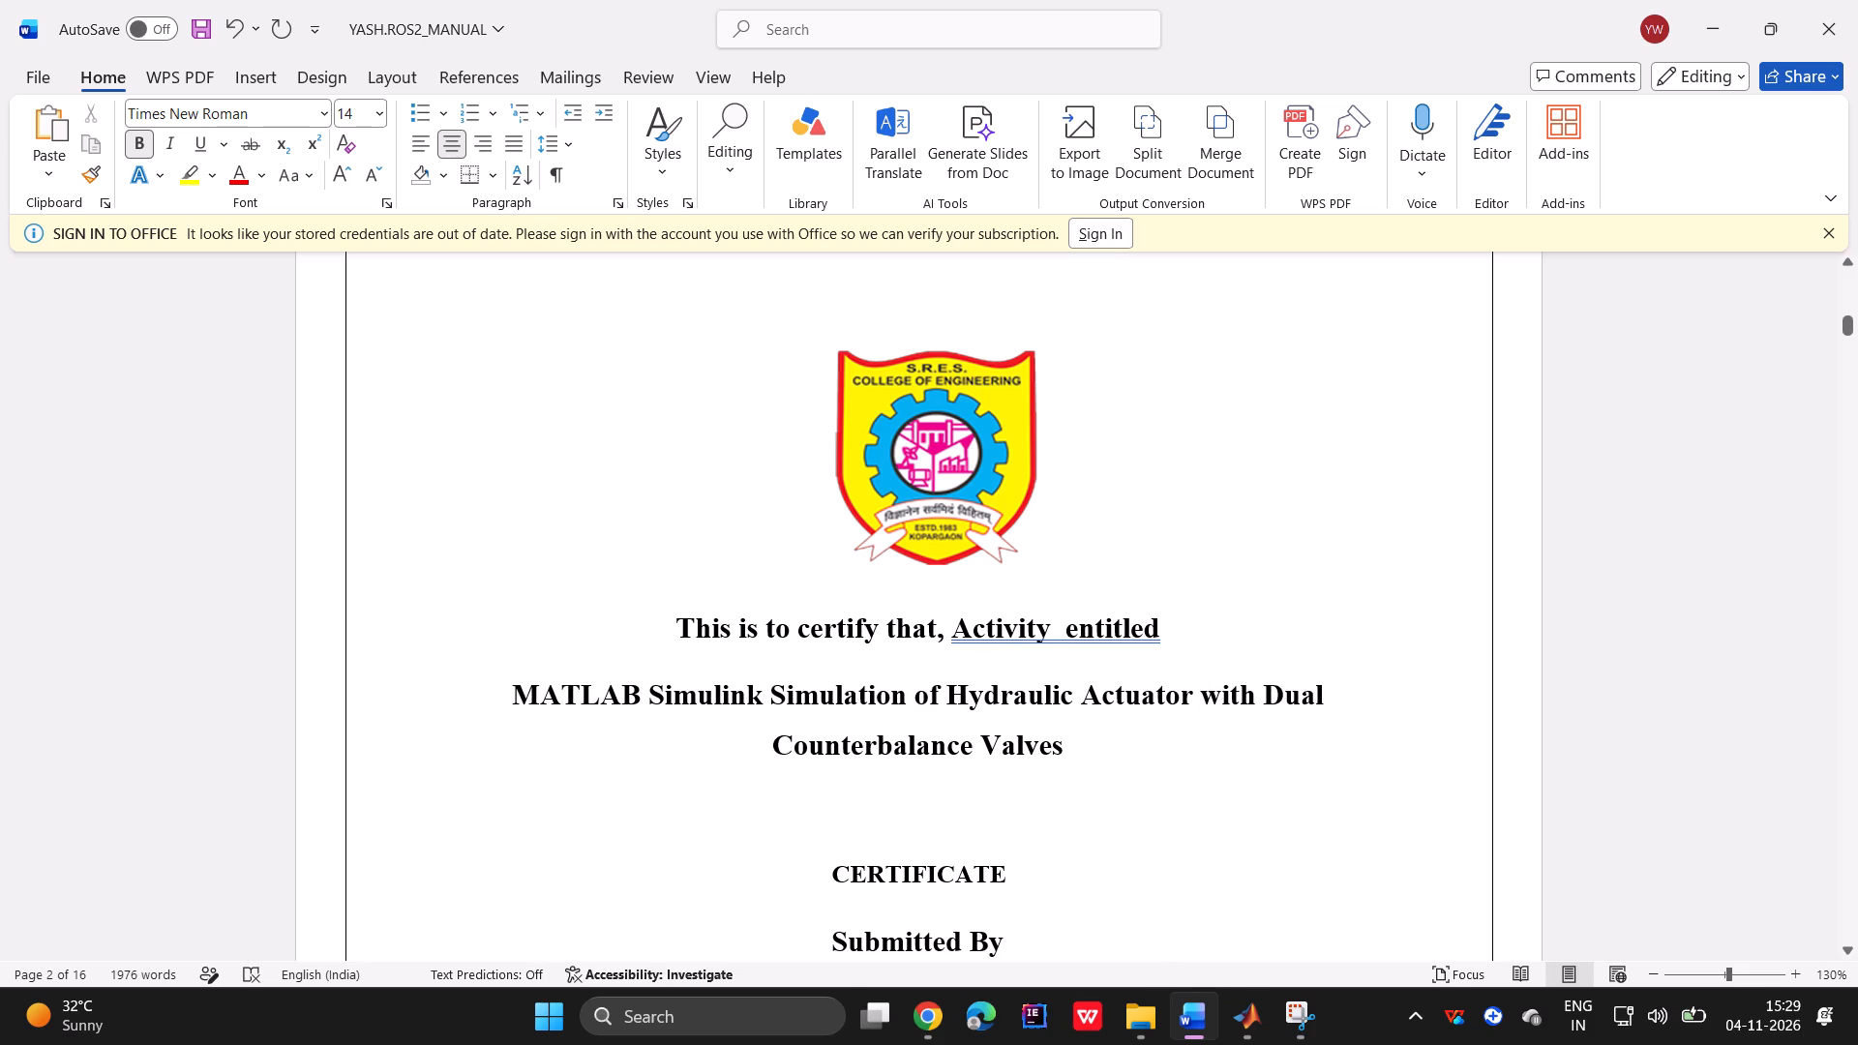
key("shift+quotedbl")
left_click(508, 699)
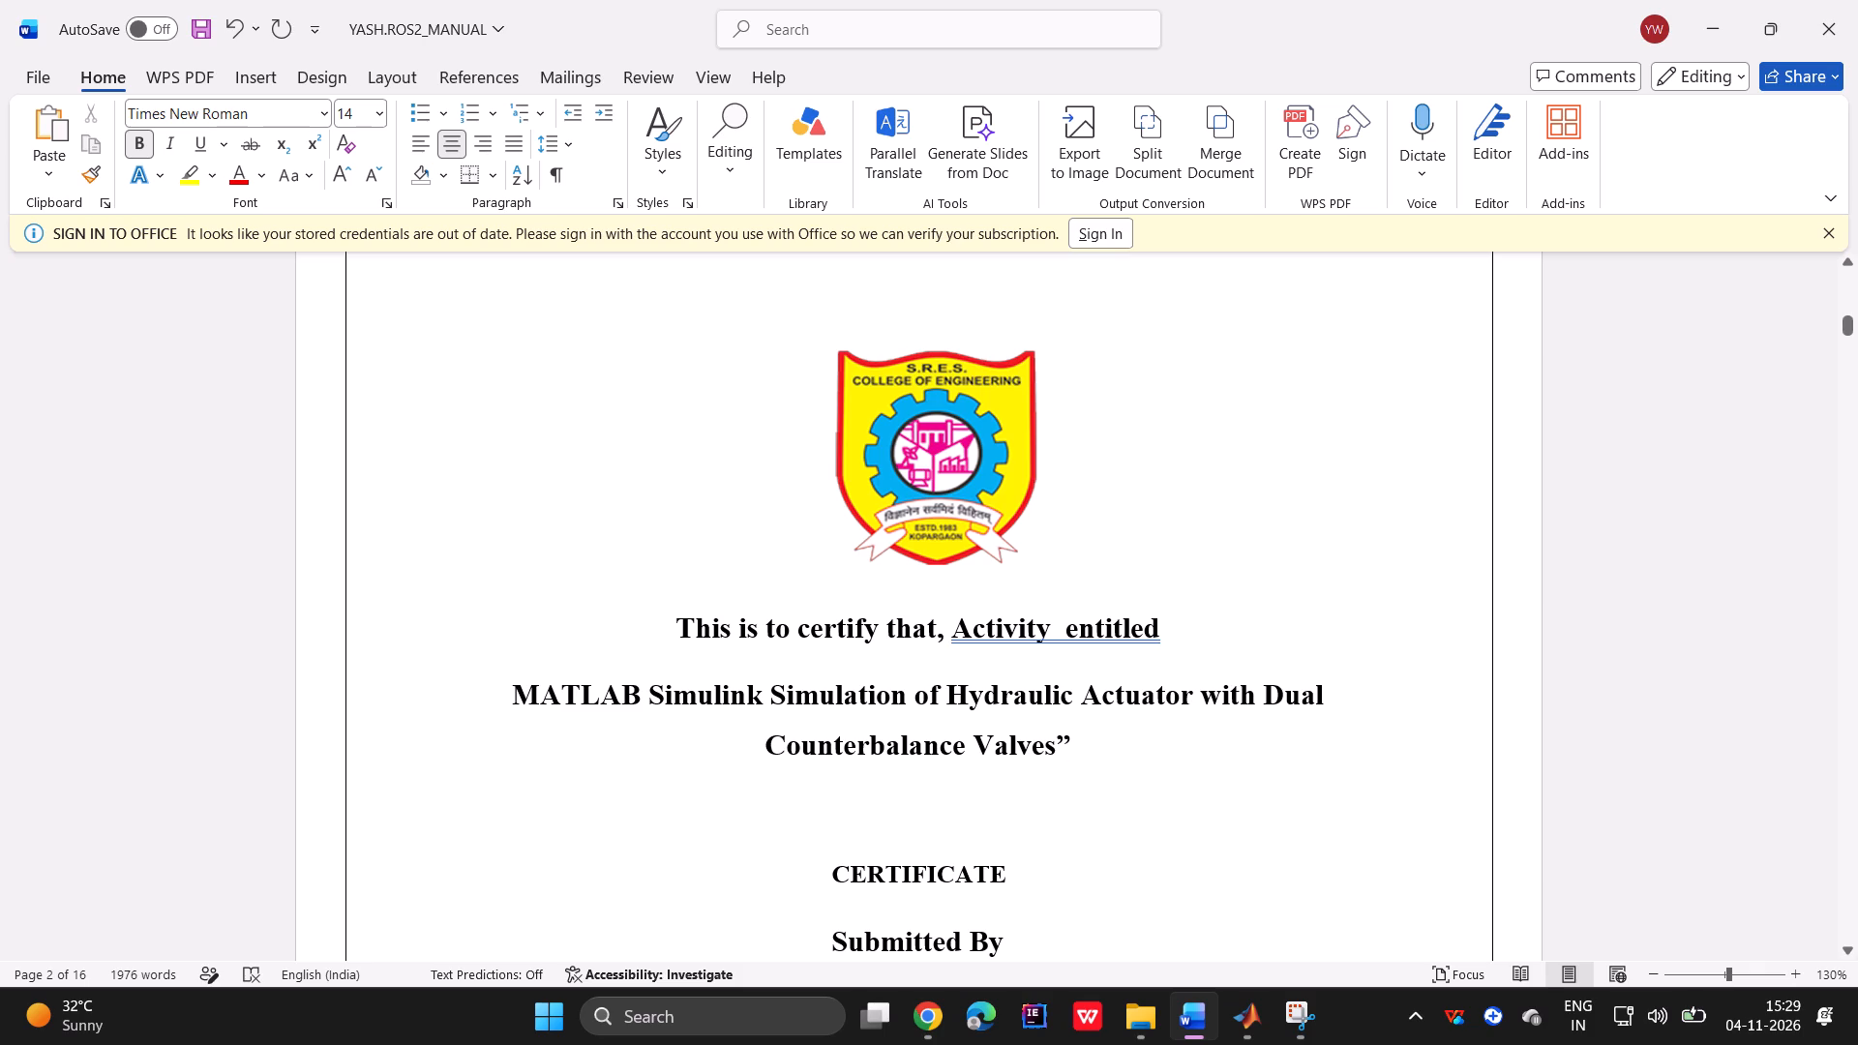
key("shift+quotedbl")
Remove the blank line between the quoted title and the CERTIFICATE heading.
scroll(508, 699, "down", 1)
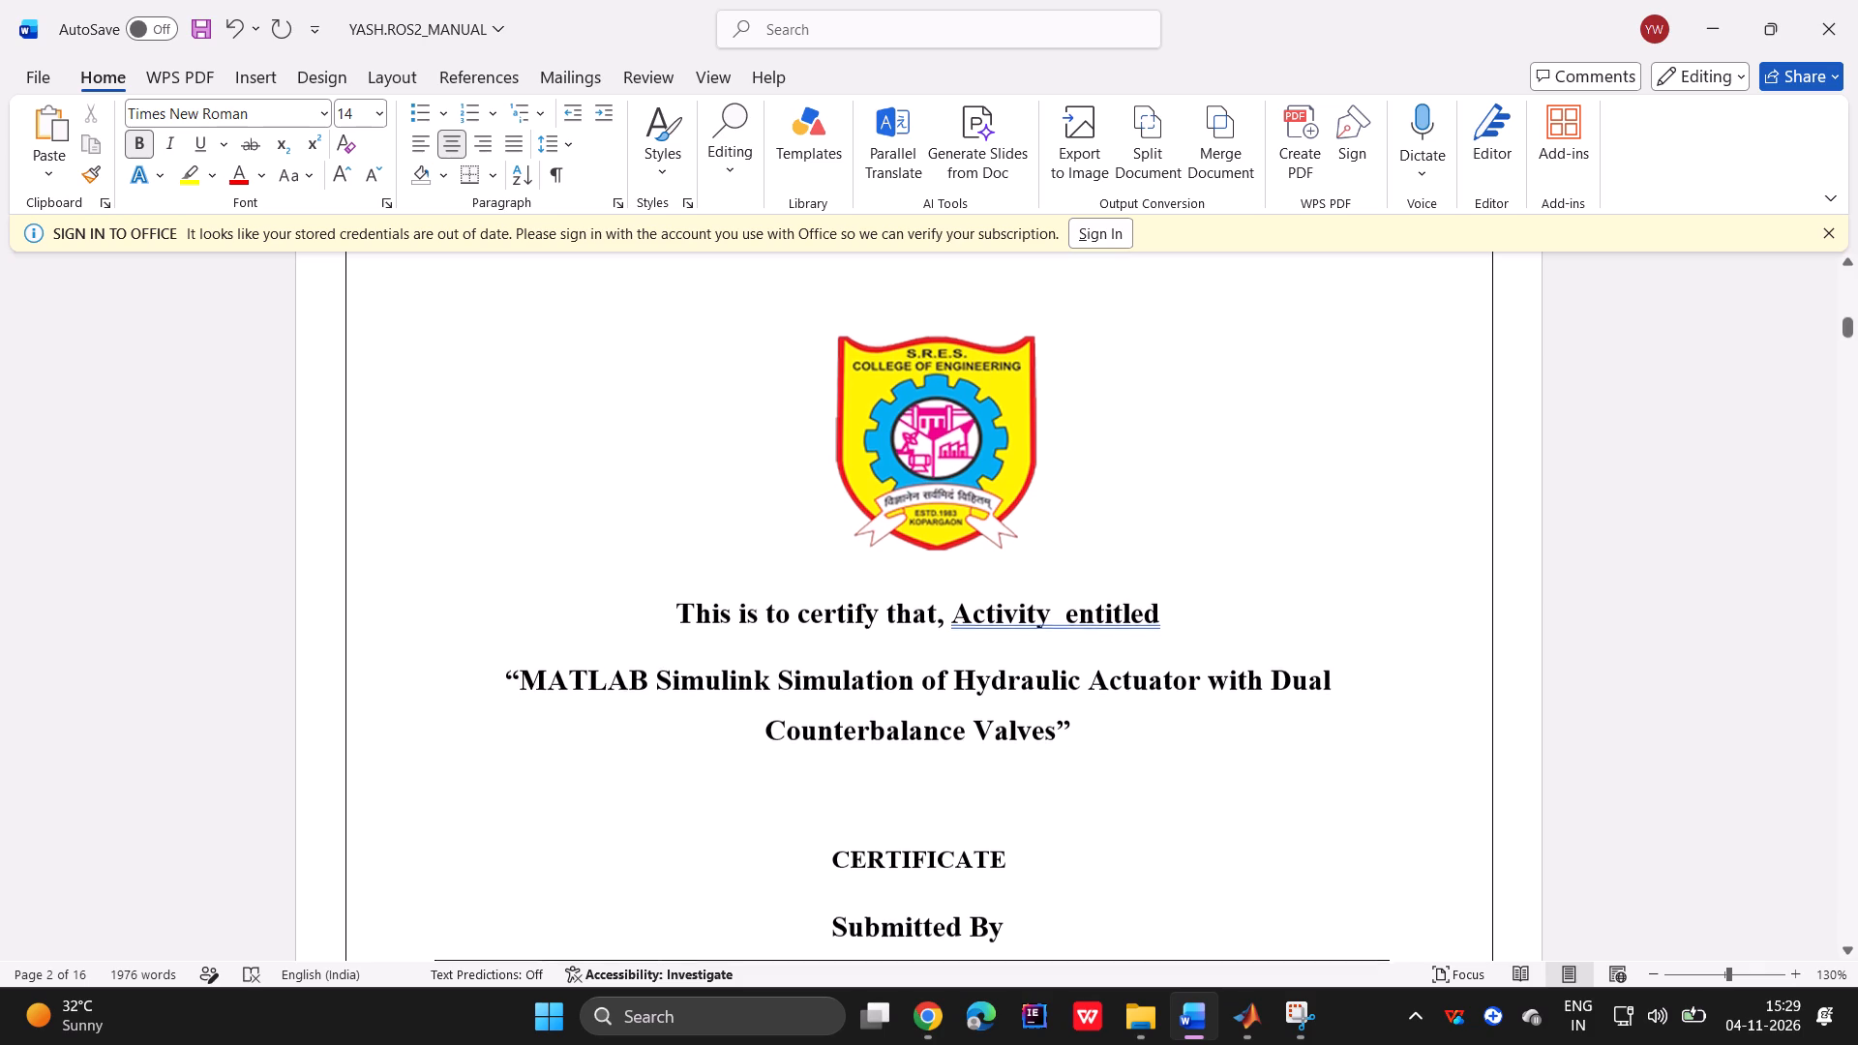
scroll(508, 699, "down", 2)
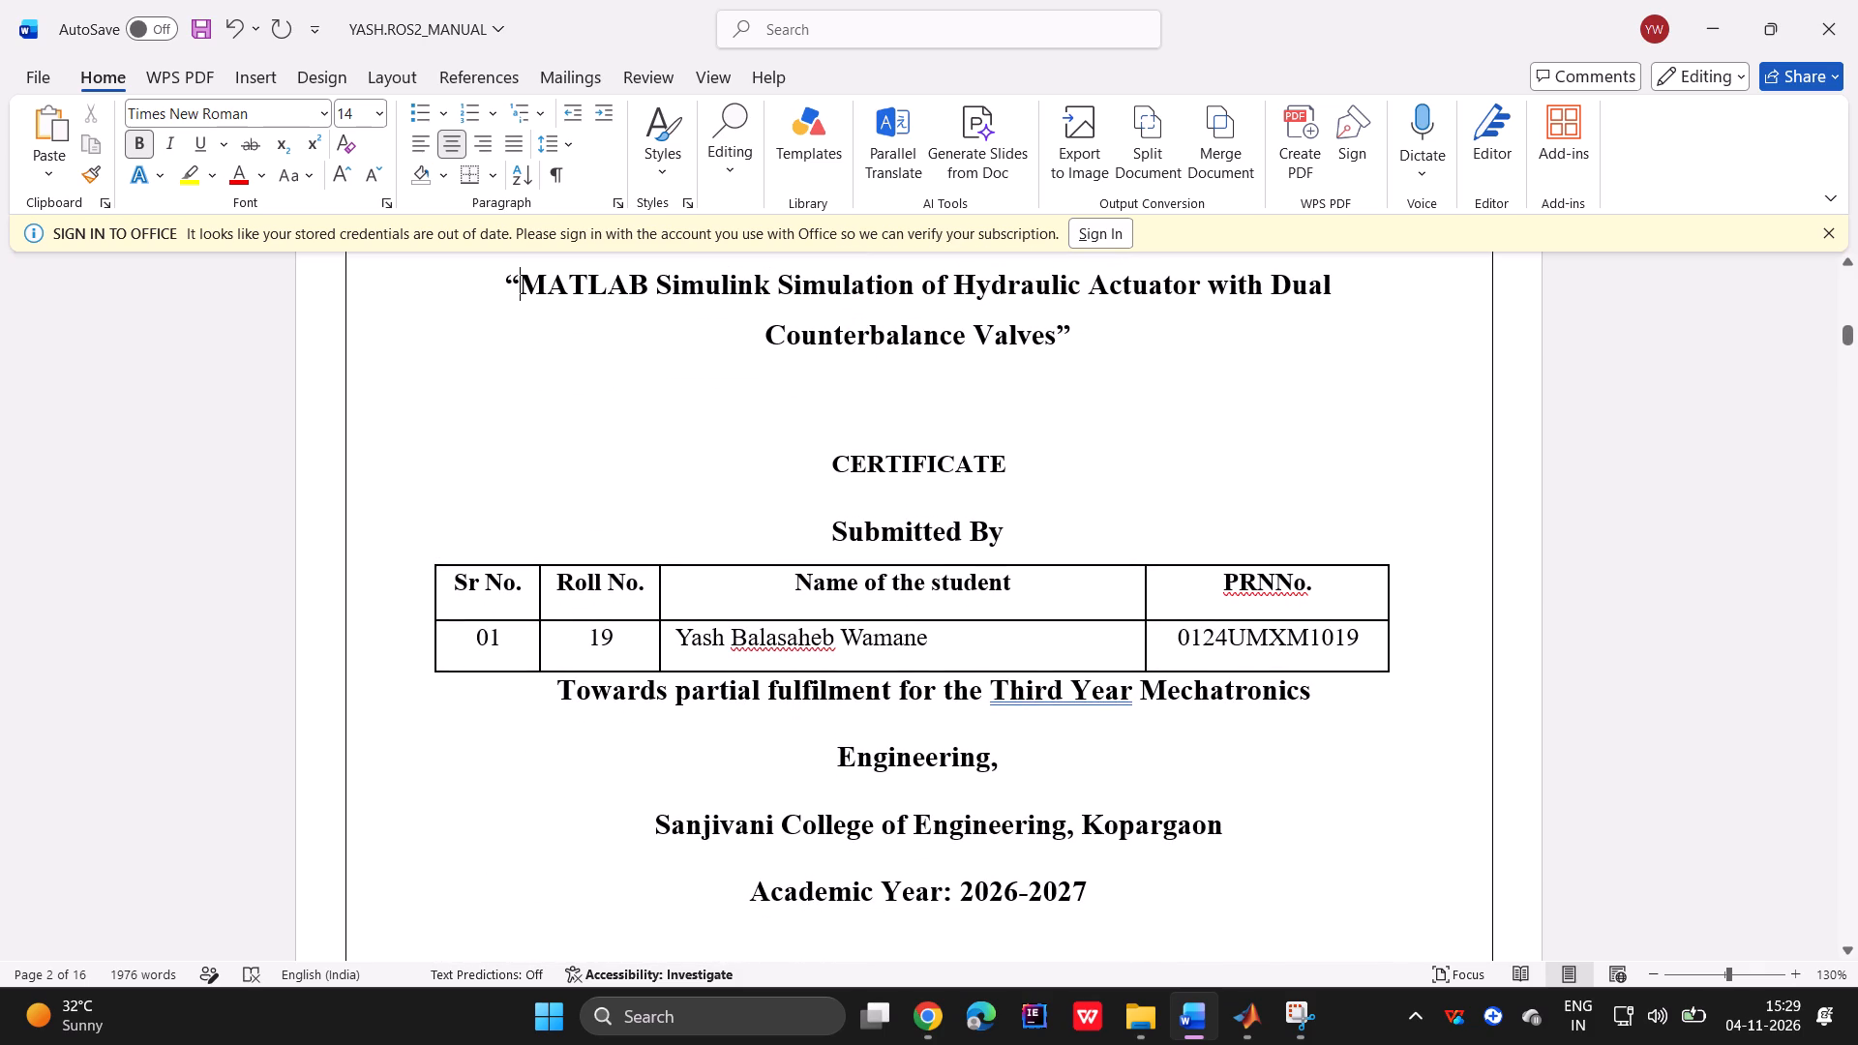
left_click(814, 458)
key("BackSpace")
key("BackSpace")
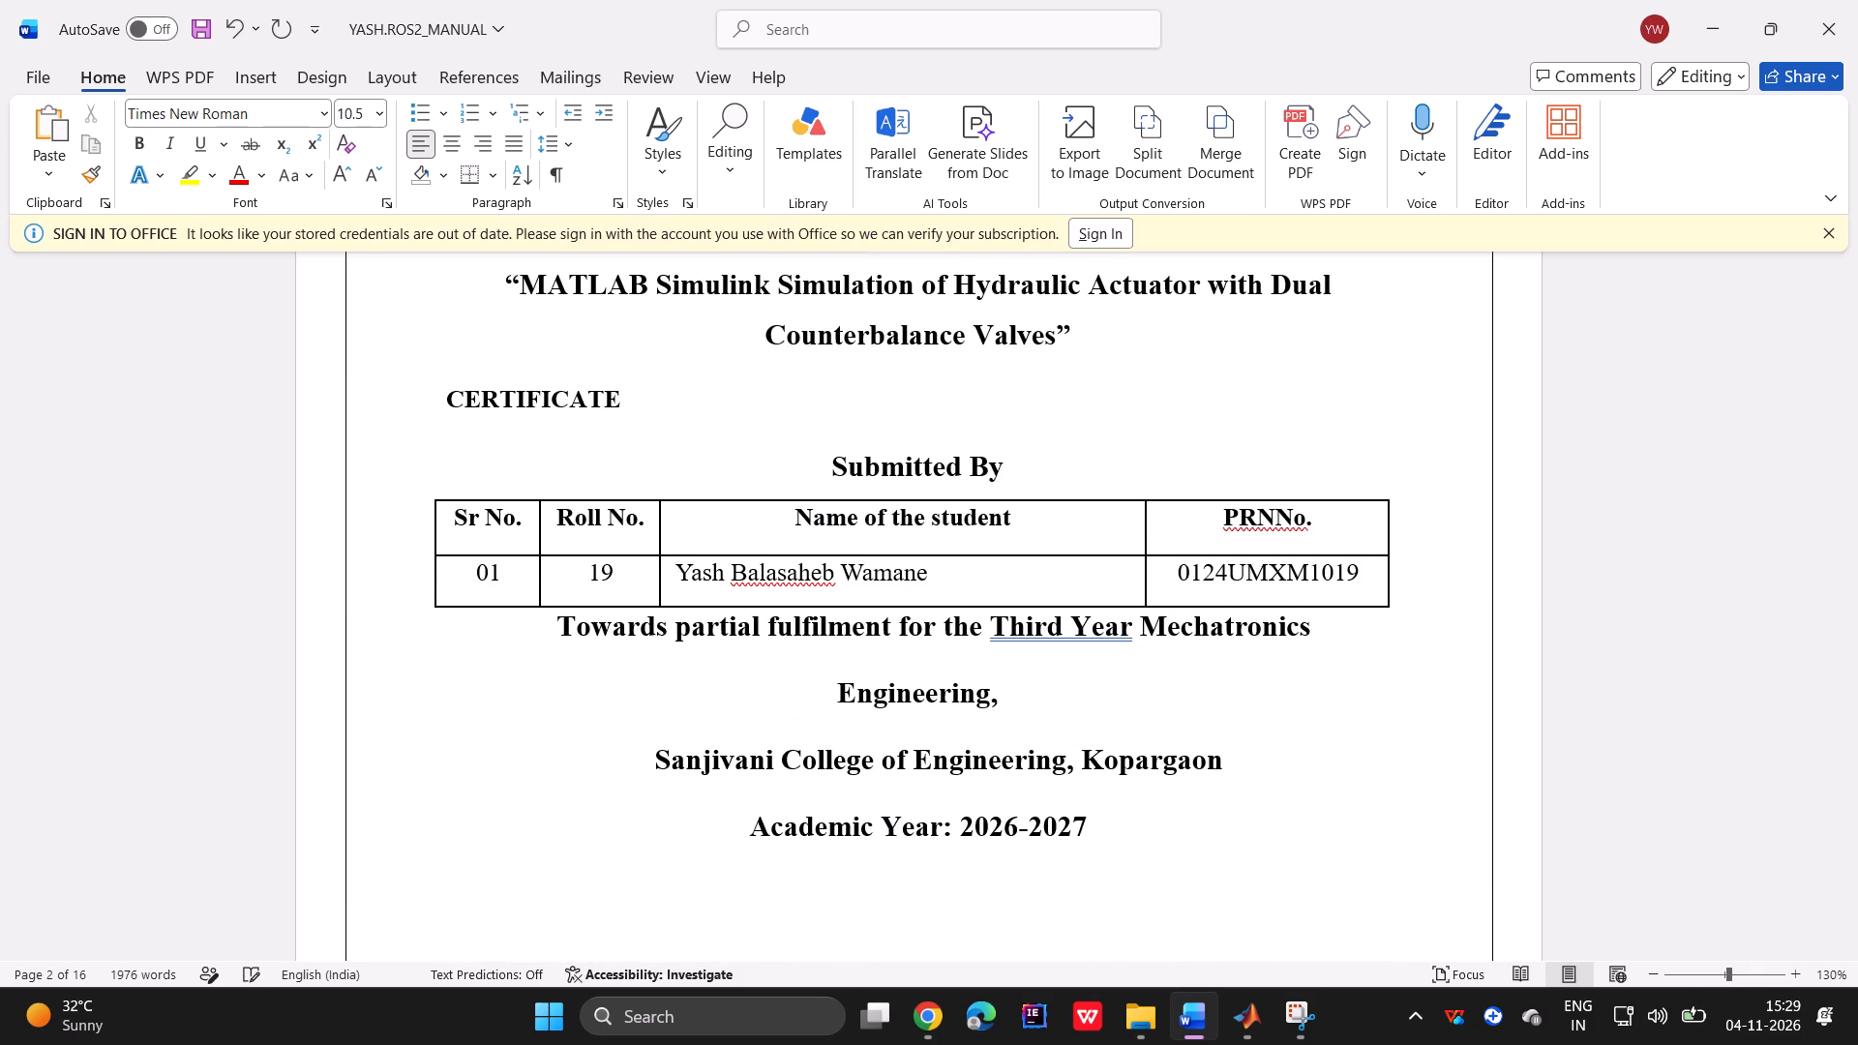
Centre the CERTIFICATE heading on the page.
left_click_drag(625, 414, 464, 403)
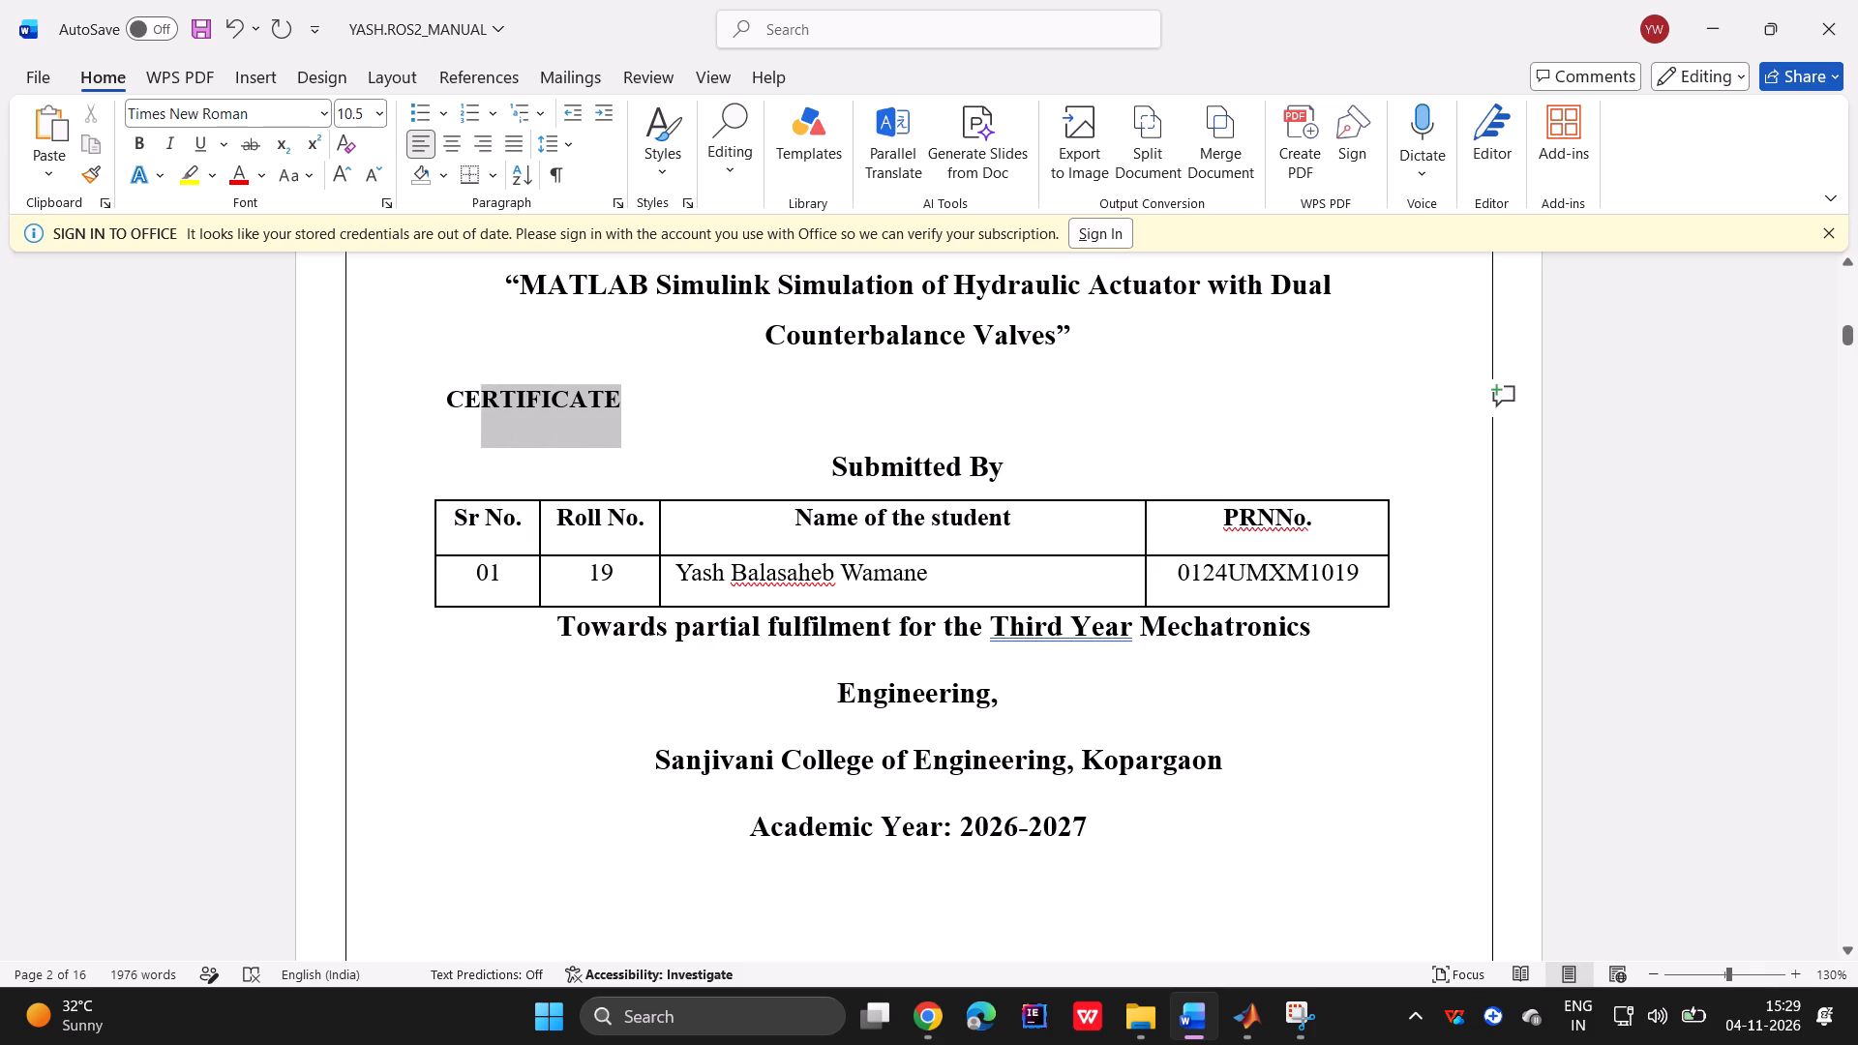
left_click_drag(464, 403, 428, 400)
left_click(450, 147)
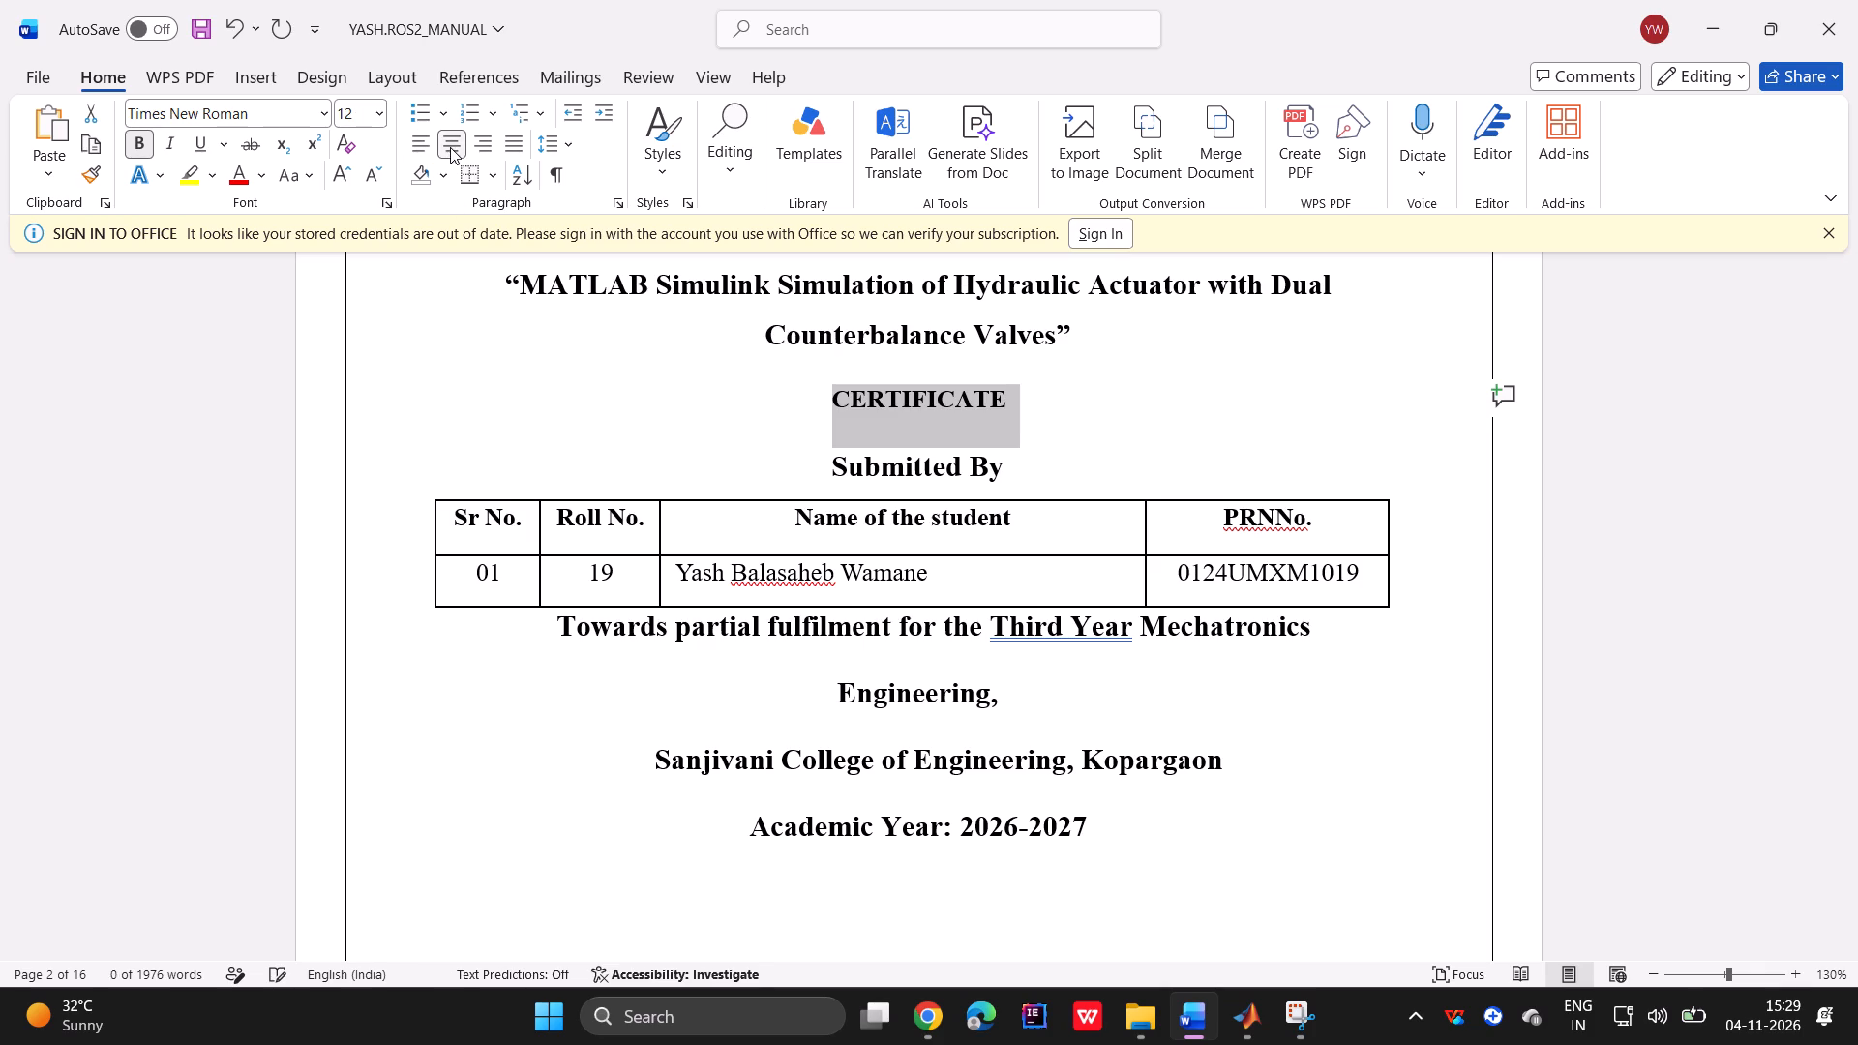
left_click(168, 510)
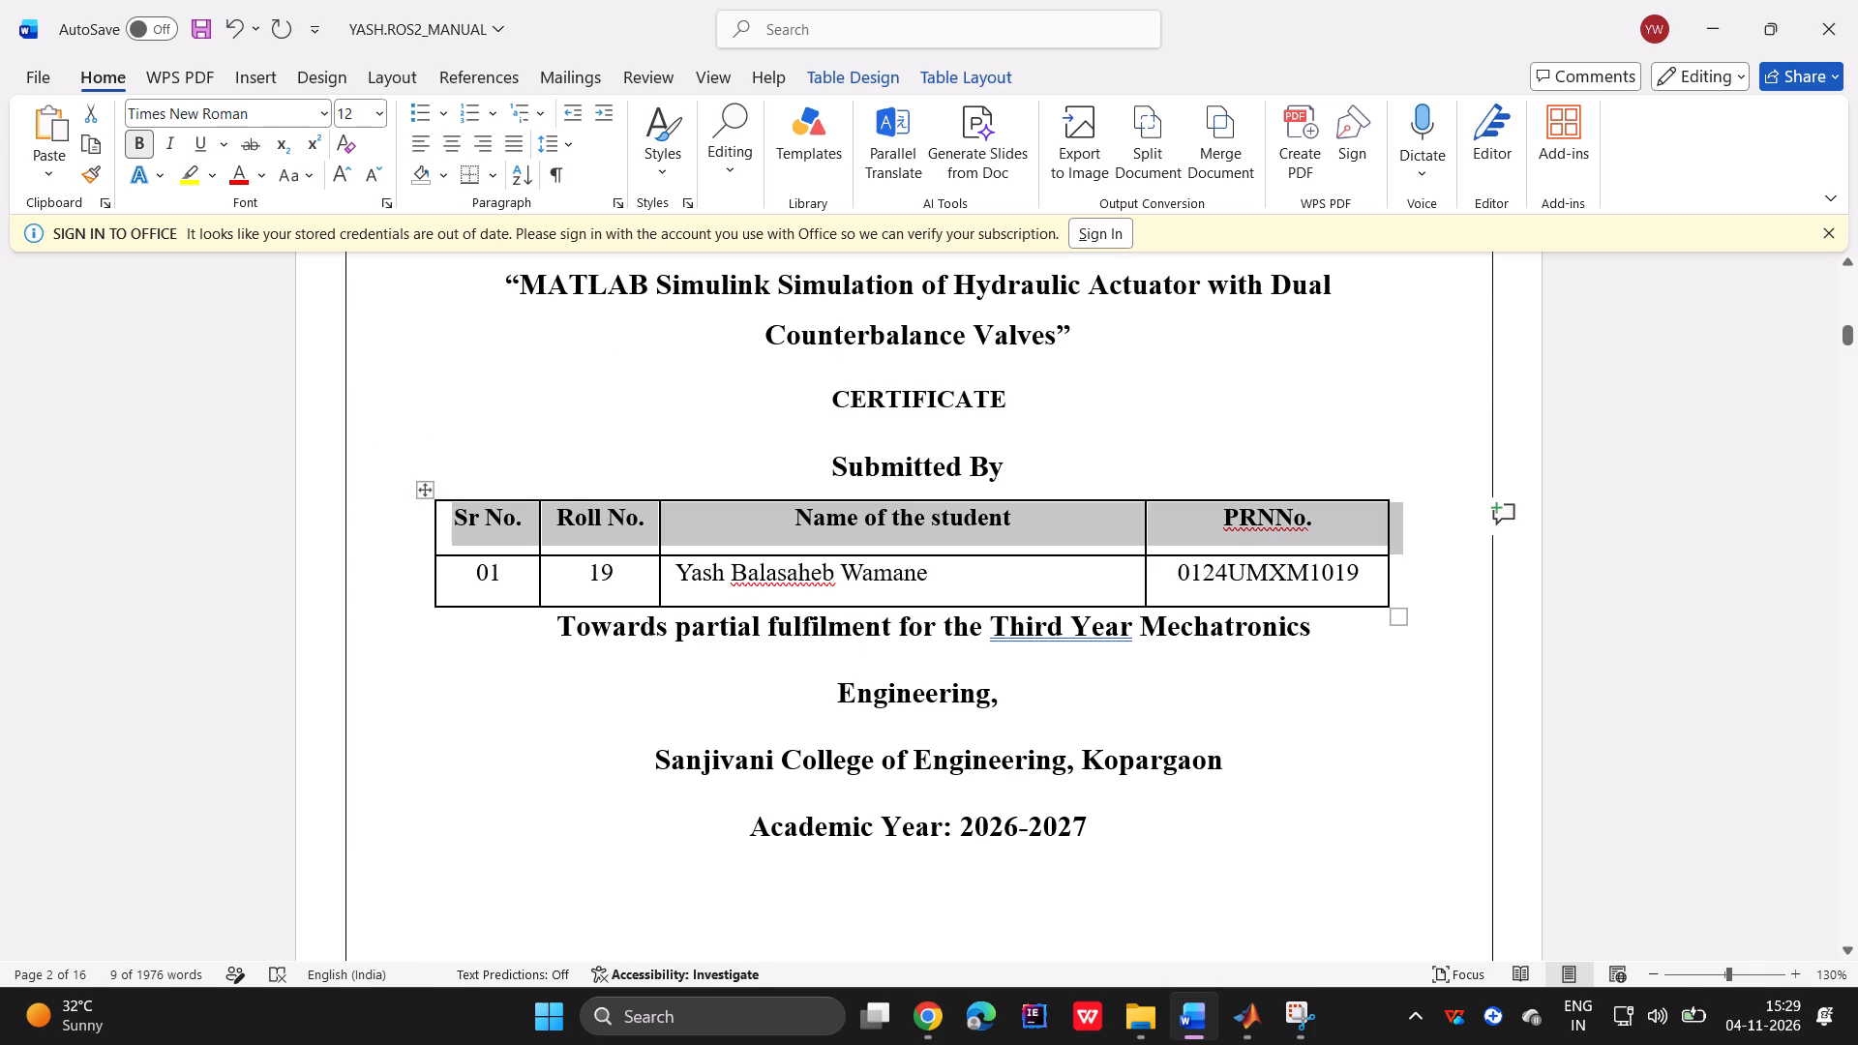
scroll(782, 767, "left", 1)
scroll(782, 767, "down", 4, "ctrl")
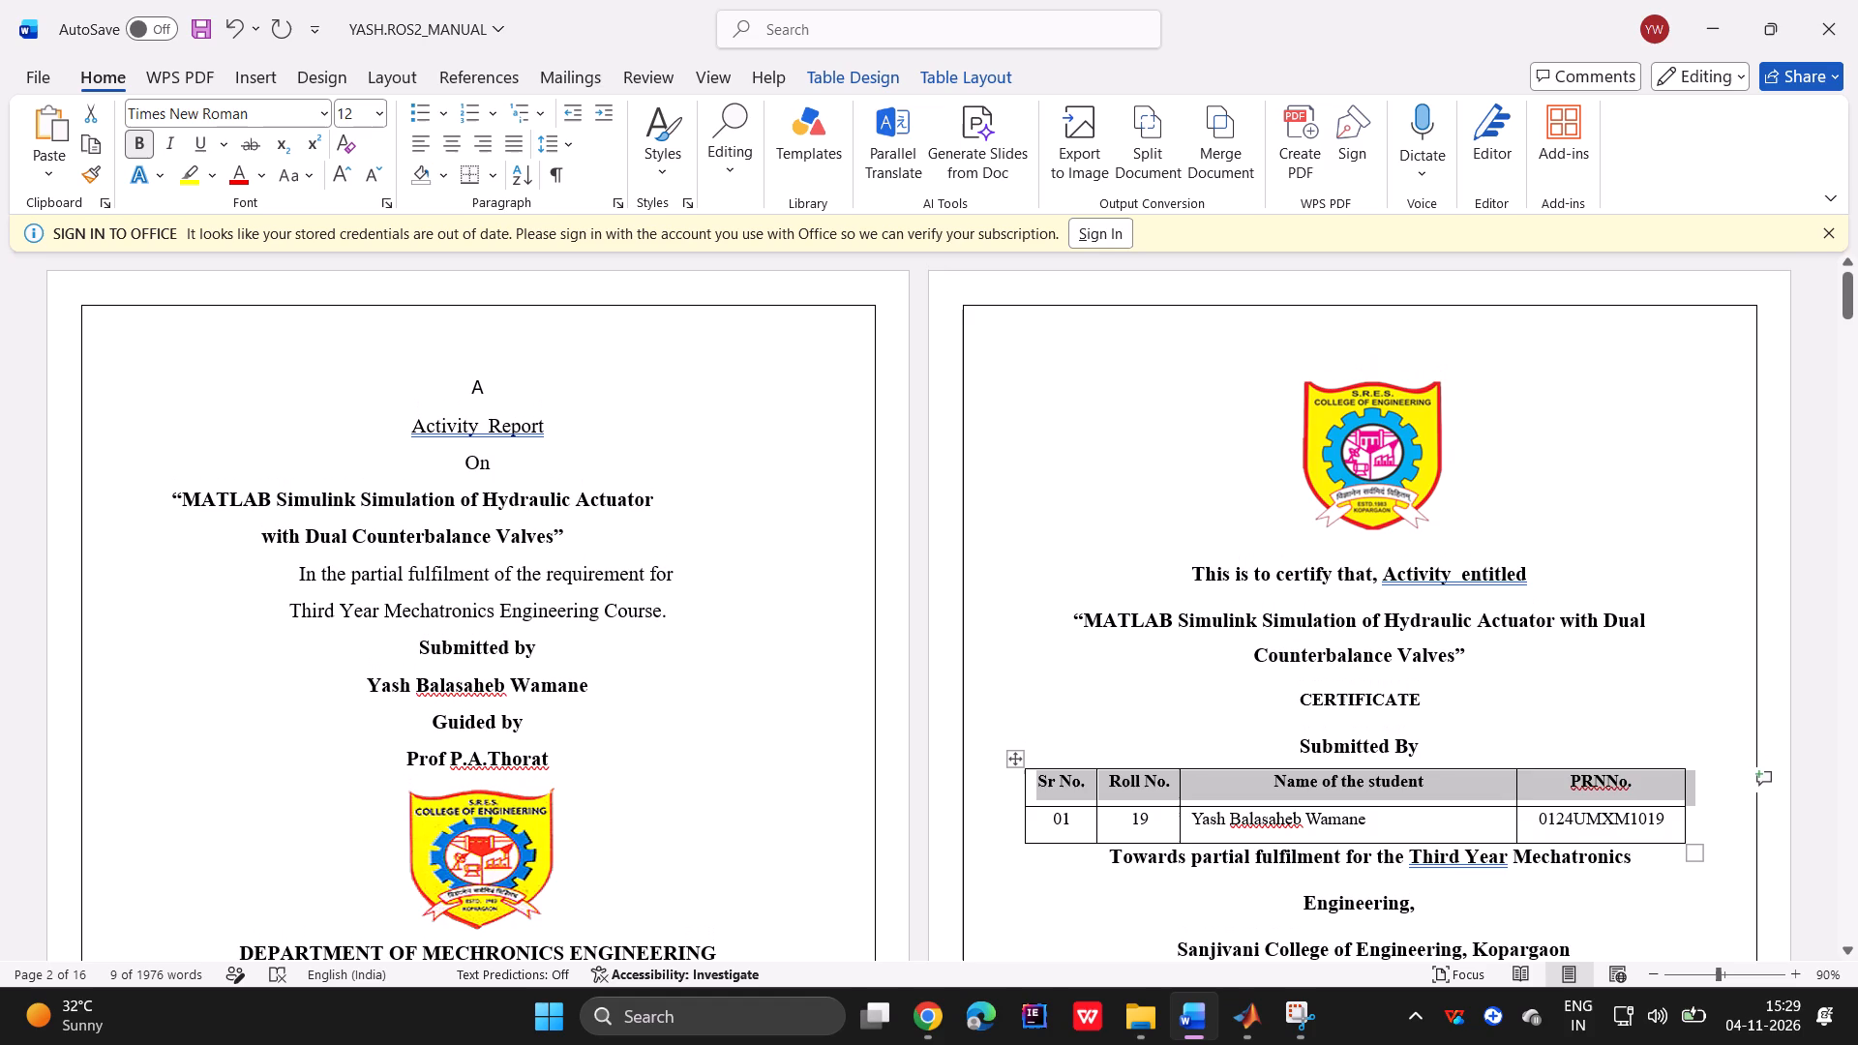
Replace the guide's name after "Prof" on the cover page with the new guide's initials and surname.
left_click(547, 759)
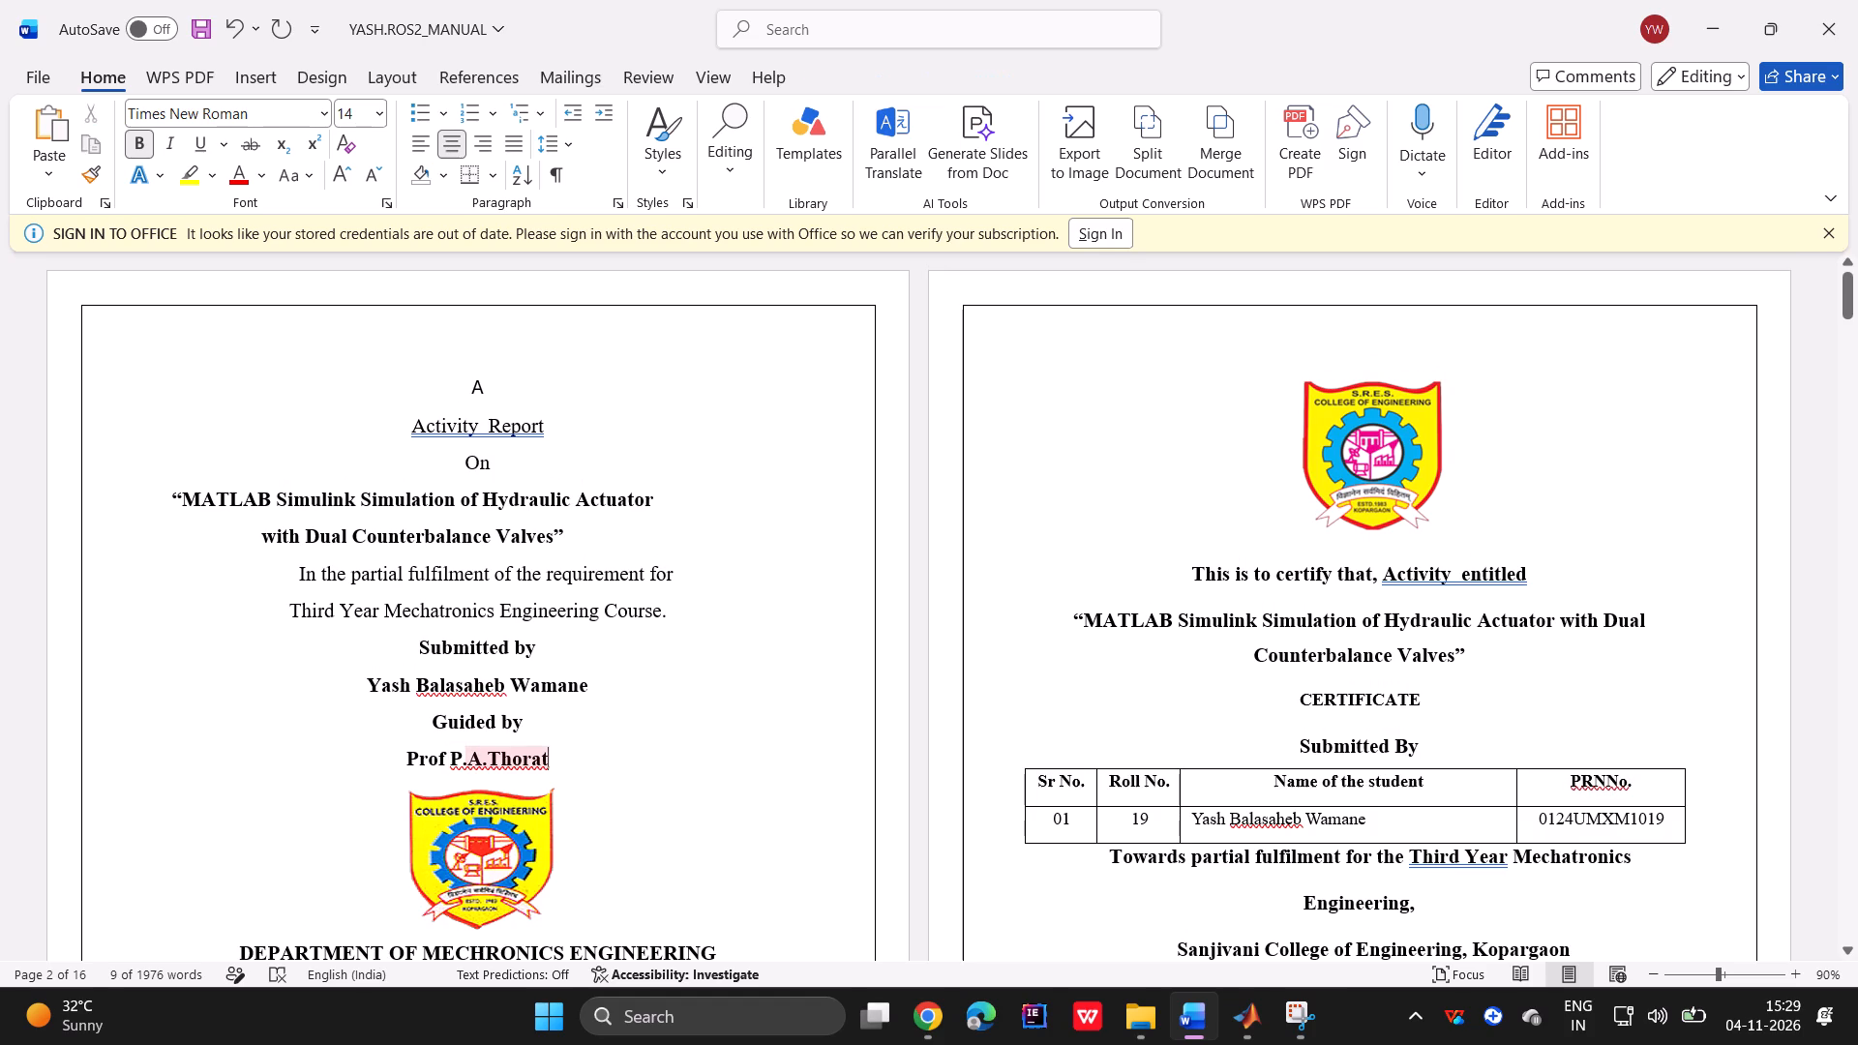
key("BackSpace")
key("BackSpace")
key("BackSpace")
key("BackSpace")
key("BackSpace")
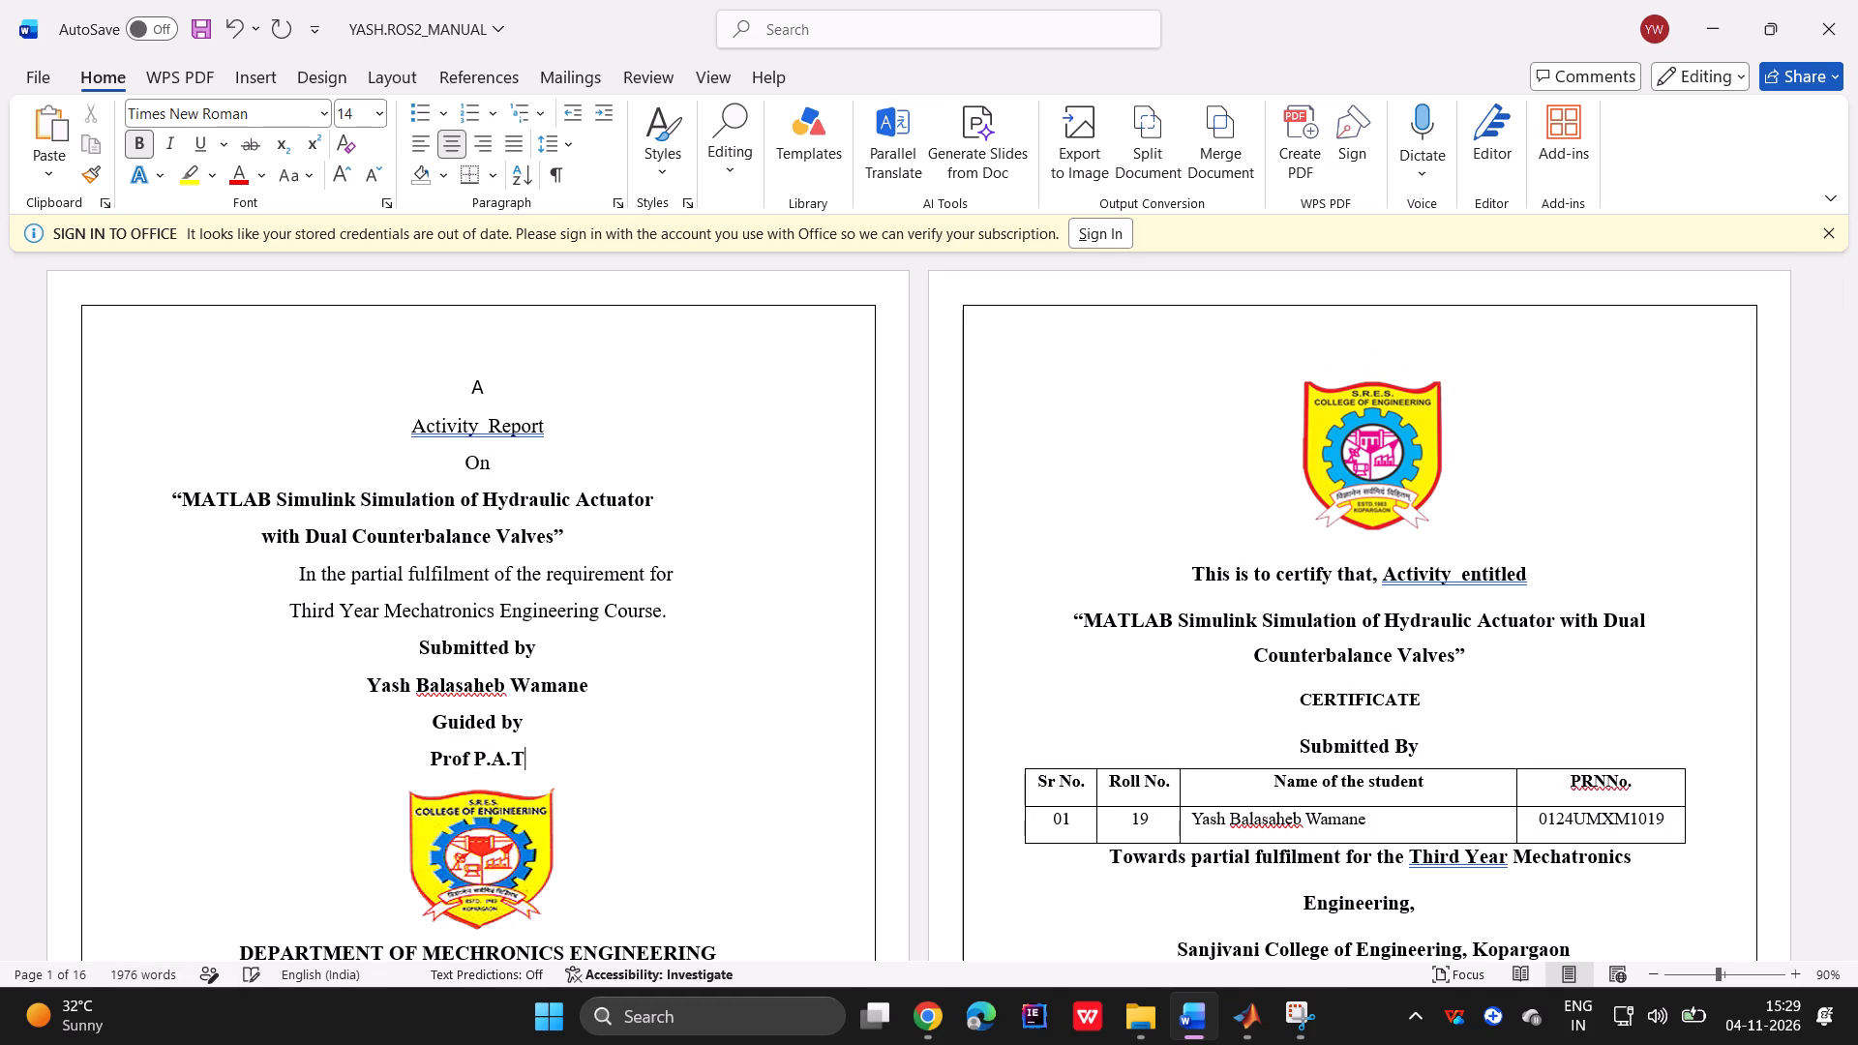
key("BackSpace")
key("BackSpace")
key("BackSpace")
key("BackSpace")
key("BackSpace")
key("g")
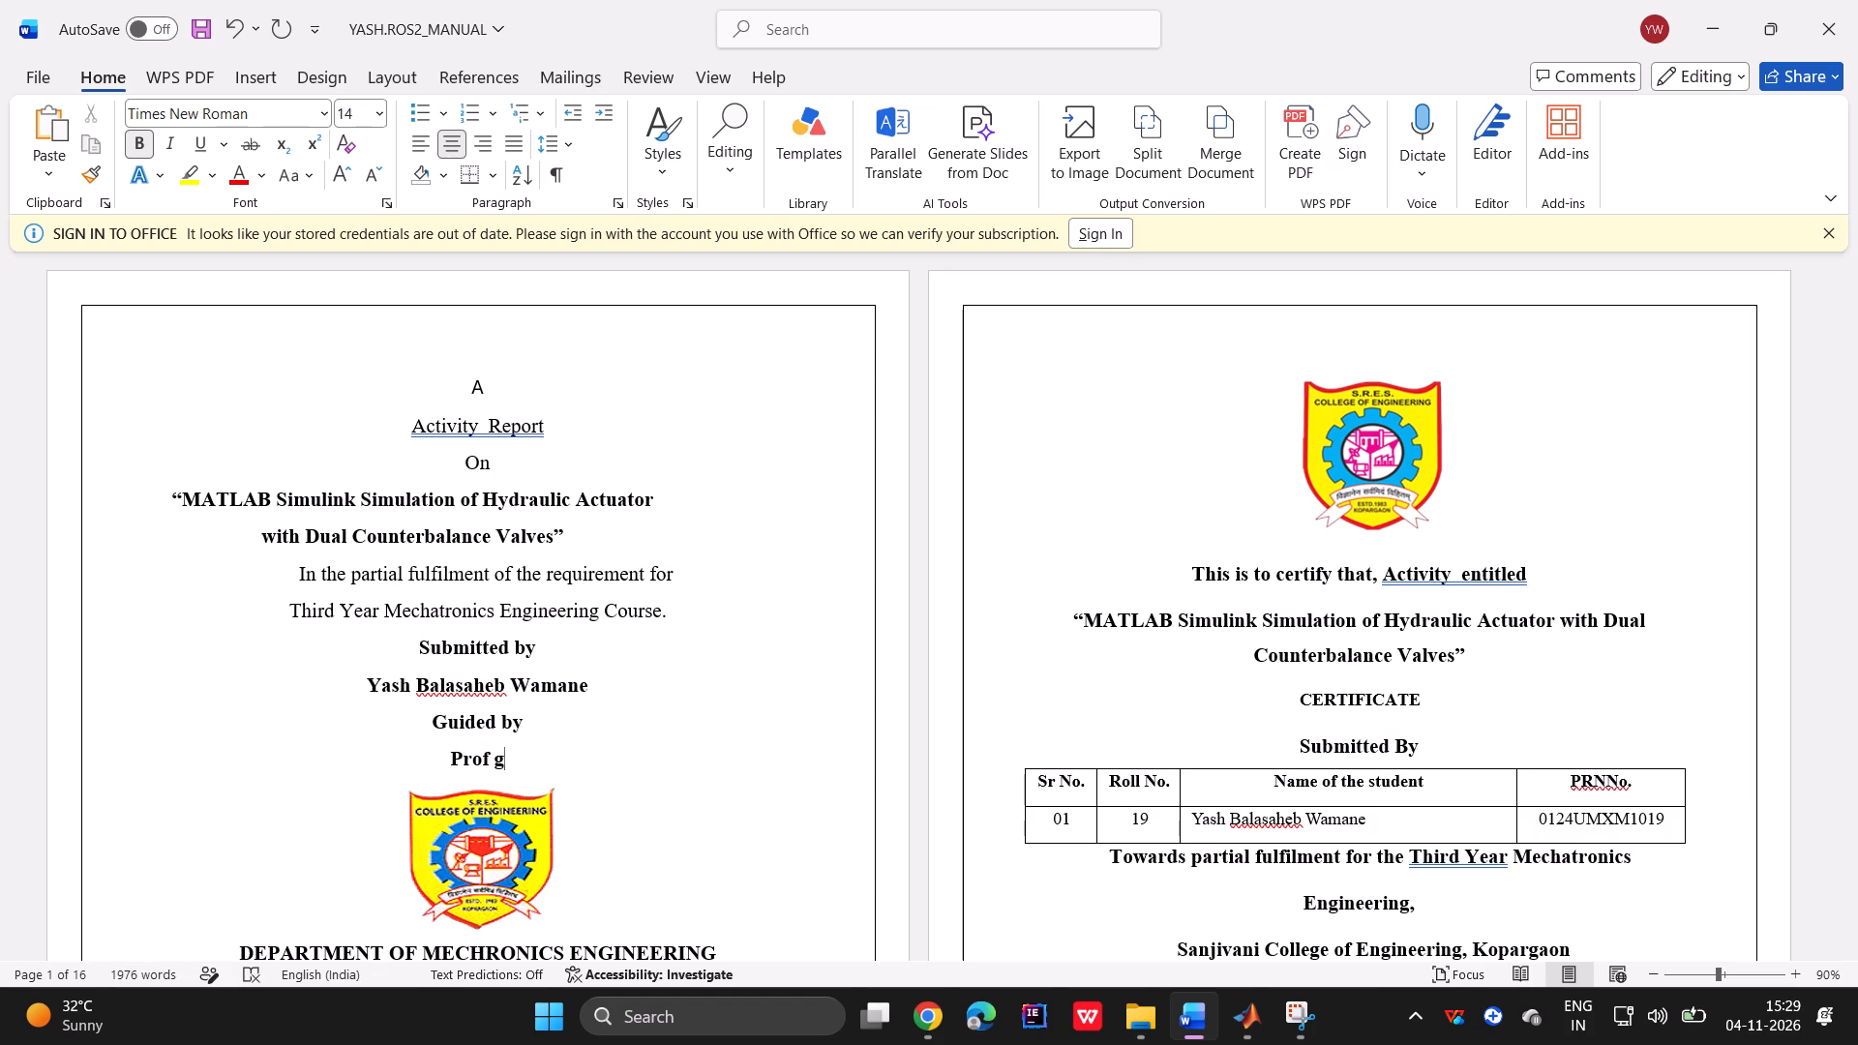
key("g")
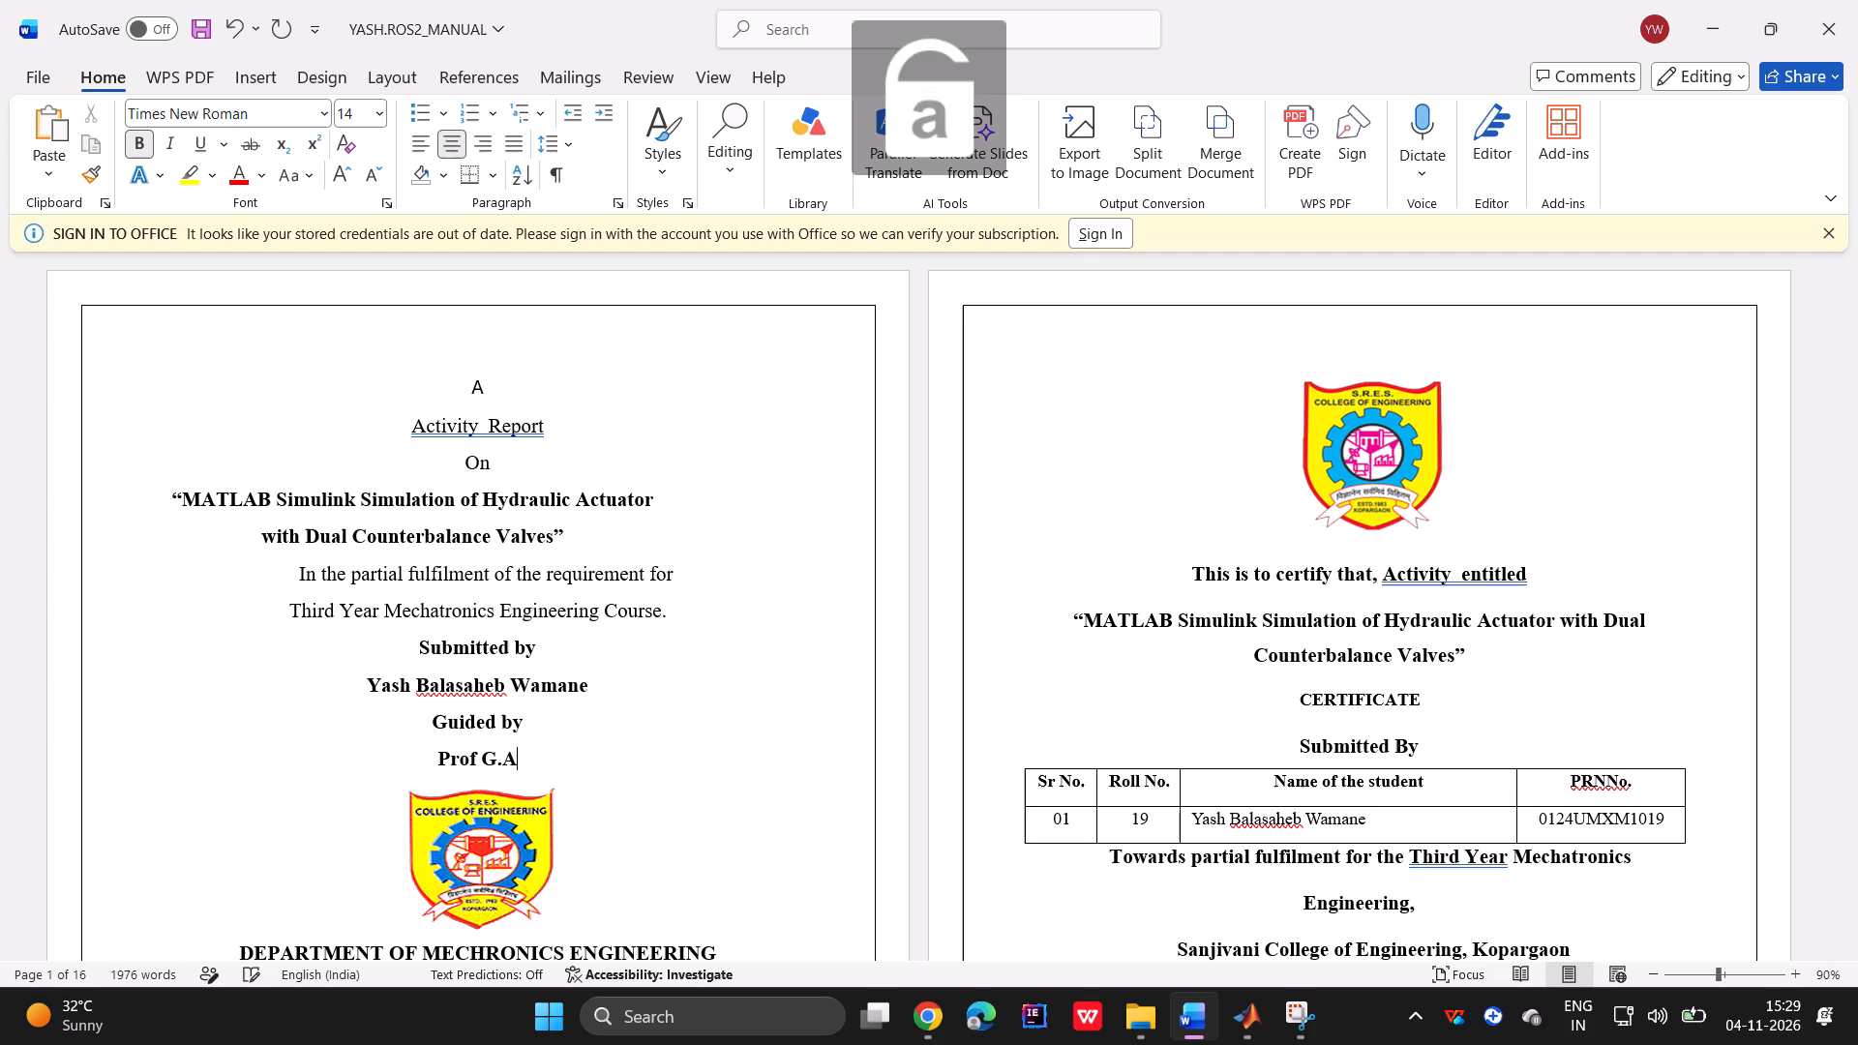
key("period")
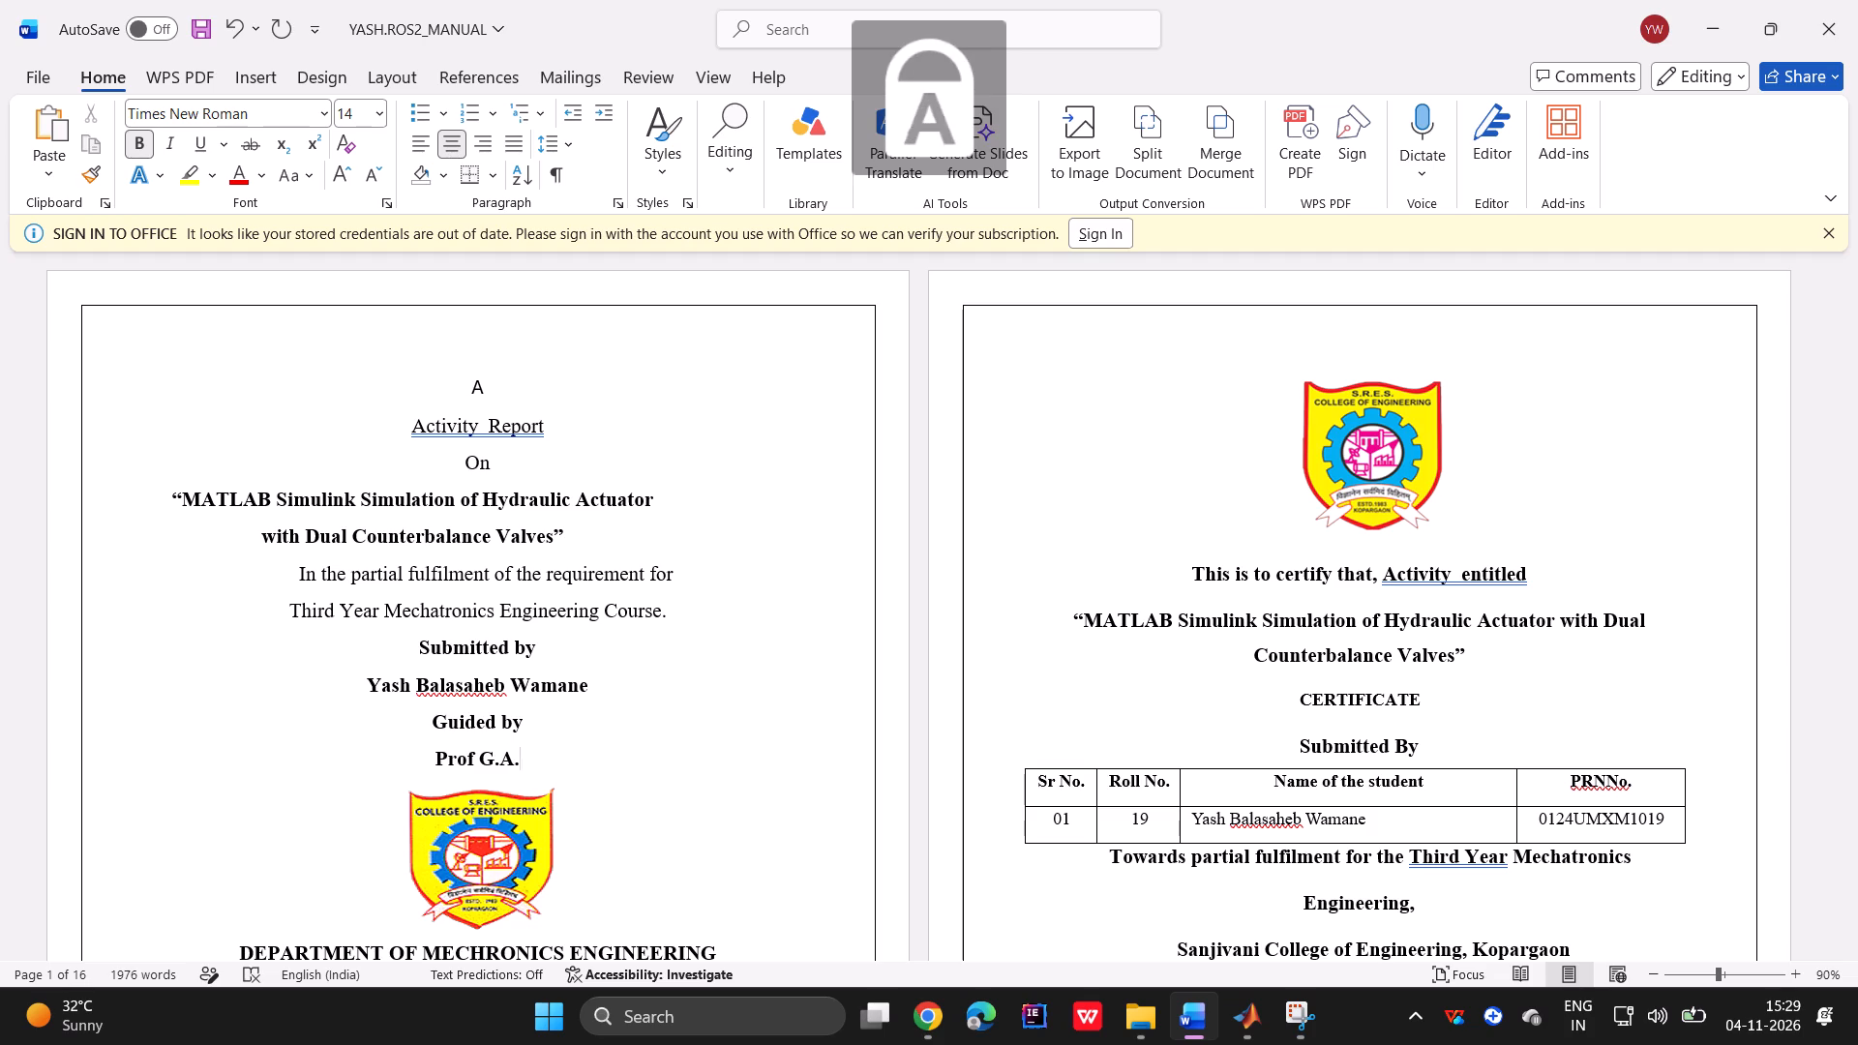
key("b")
type("hatane")
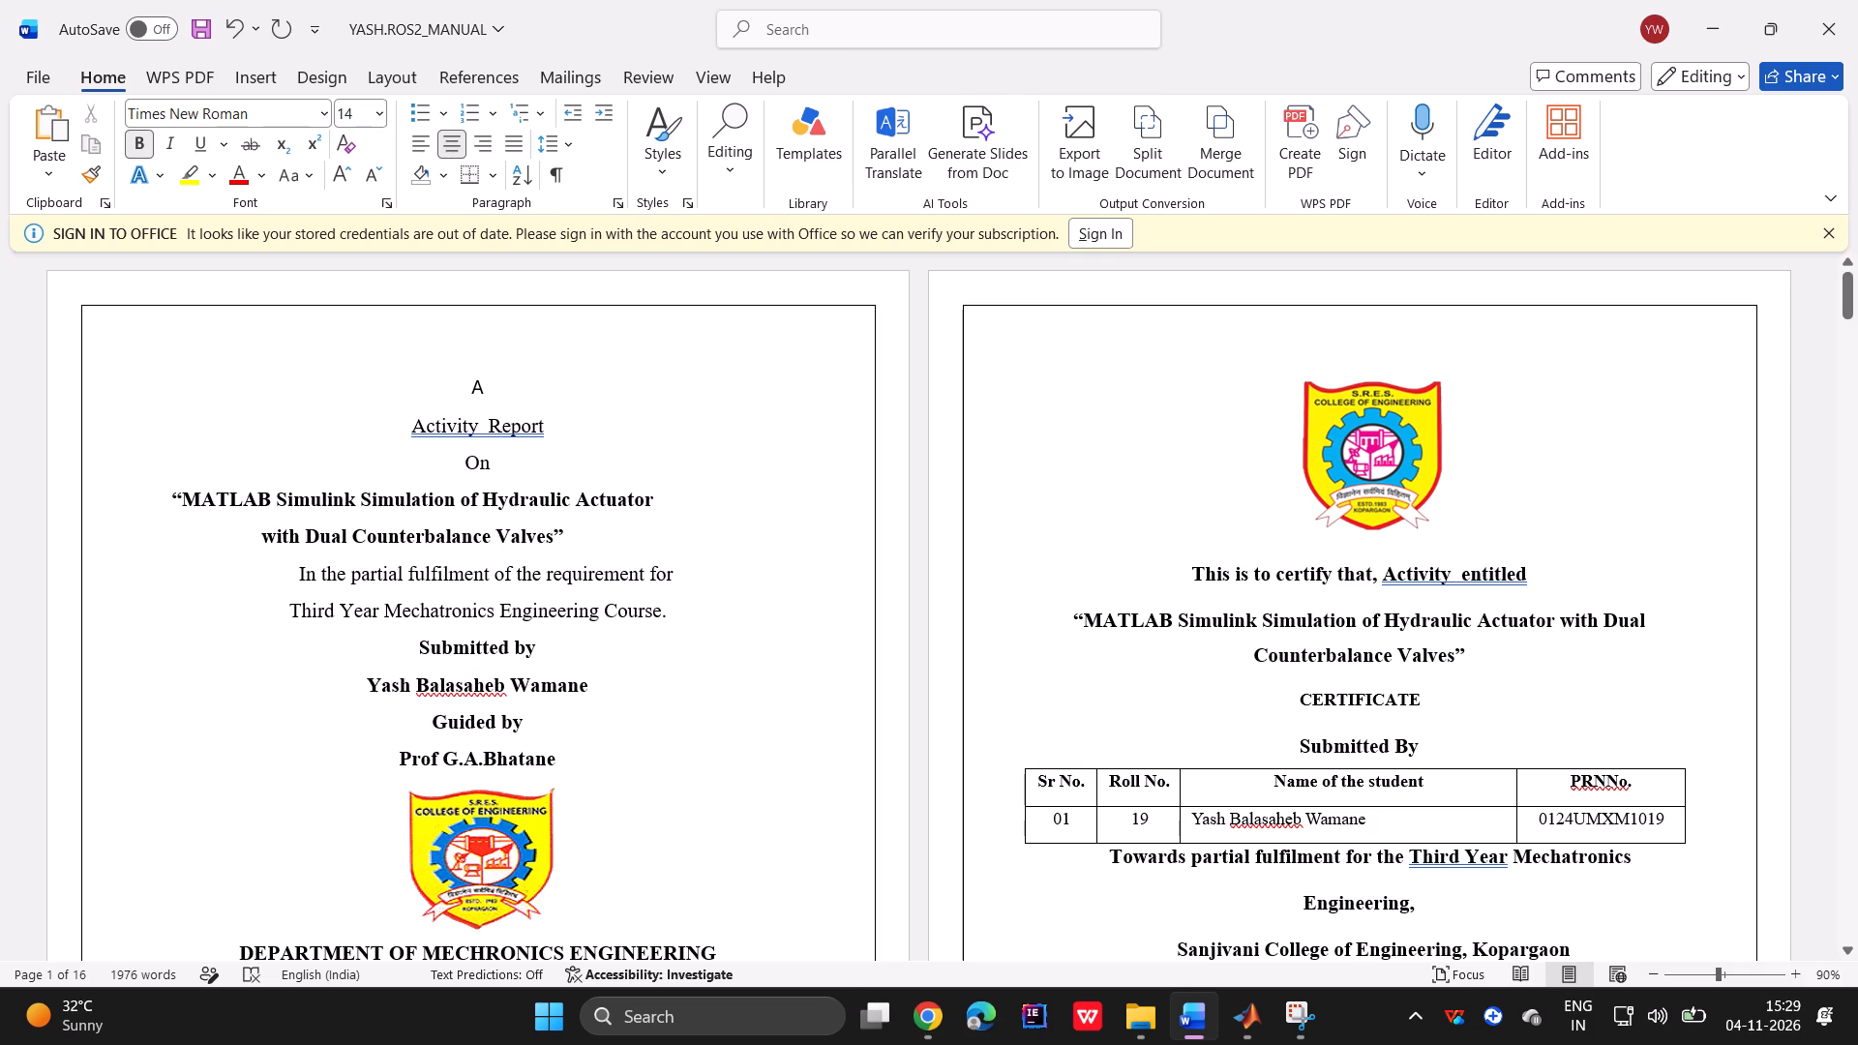
Insert two spaces between the opening quotation mark and "MATLAB" in the cover page's title.
left_click(182, 502)
key("space")
key("space")
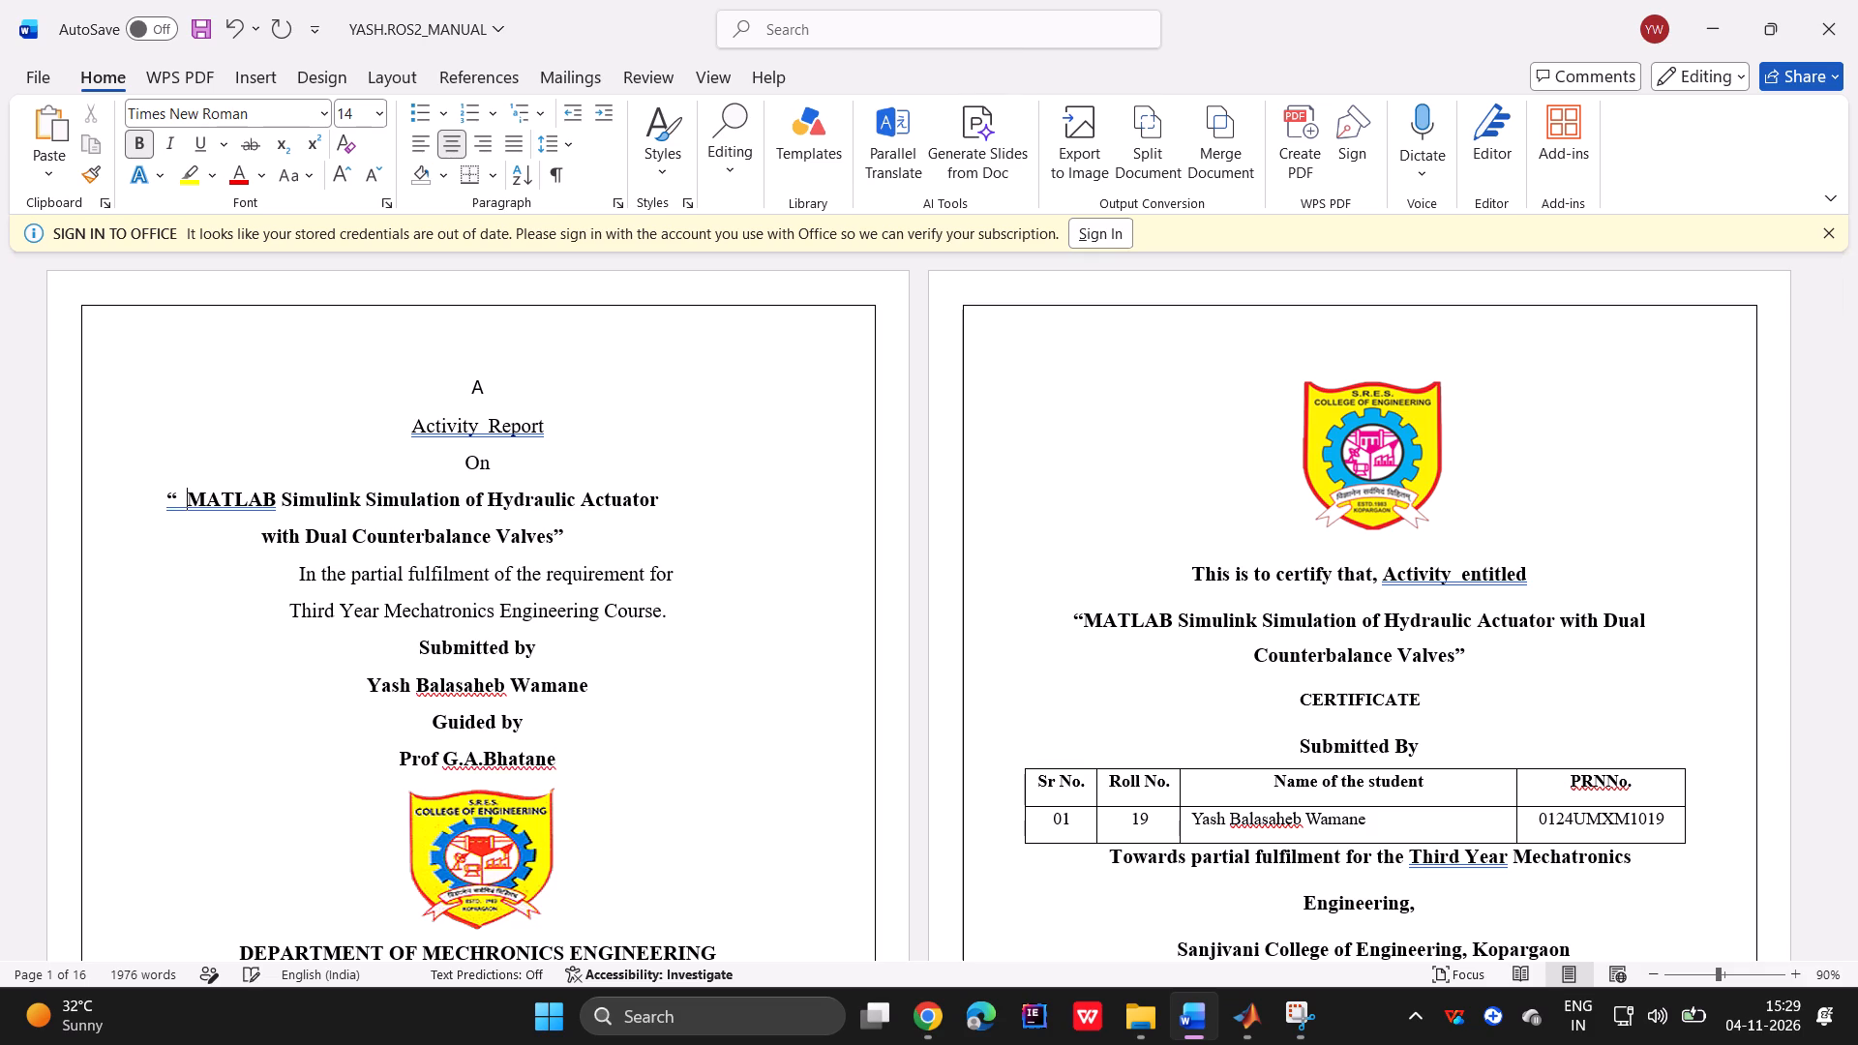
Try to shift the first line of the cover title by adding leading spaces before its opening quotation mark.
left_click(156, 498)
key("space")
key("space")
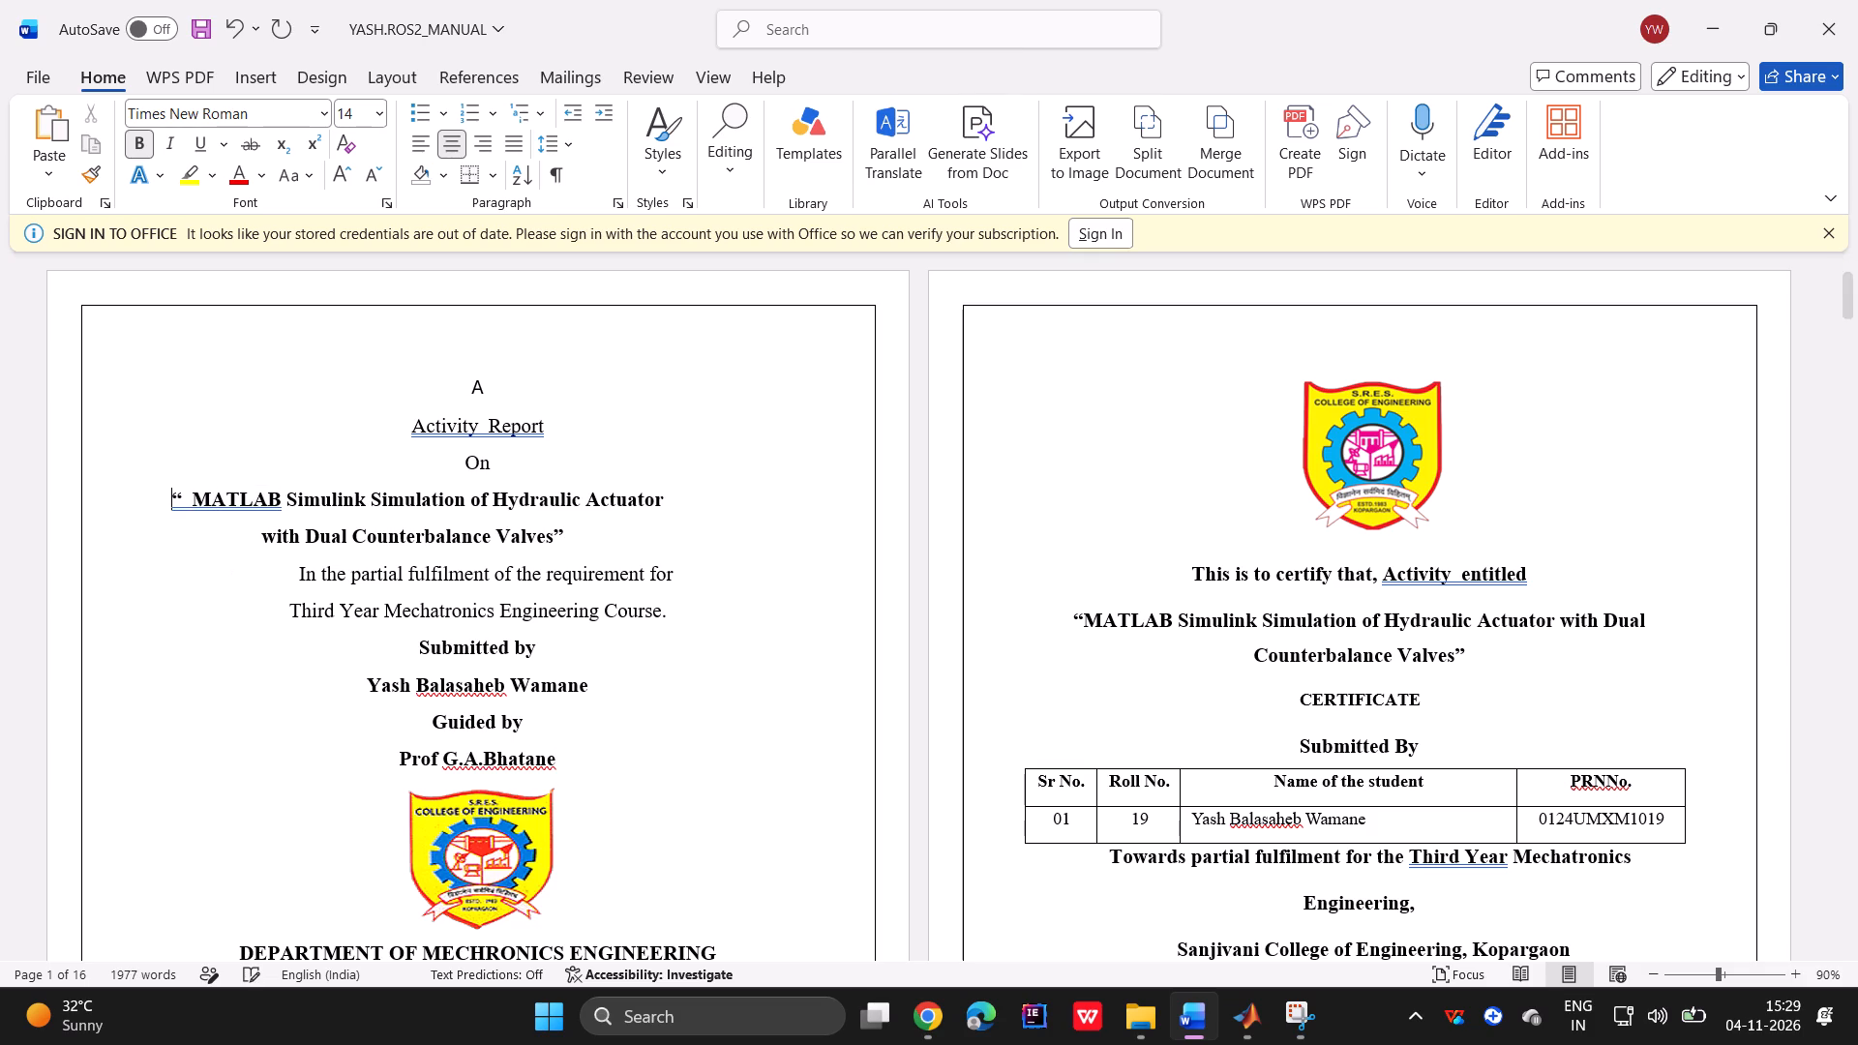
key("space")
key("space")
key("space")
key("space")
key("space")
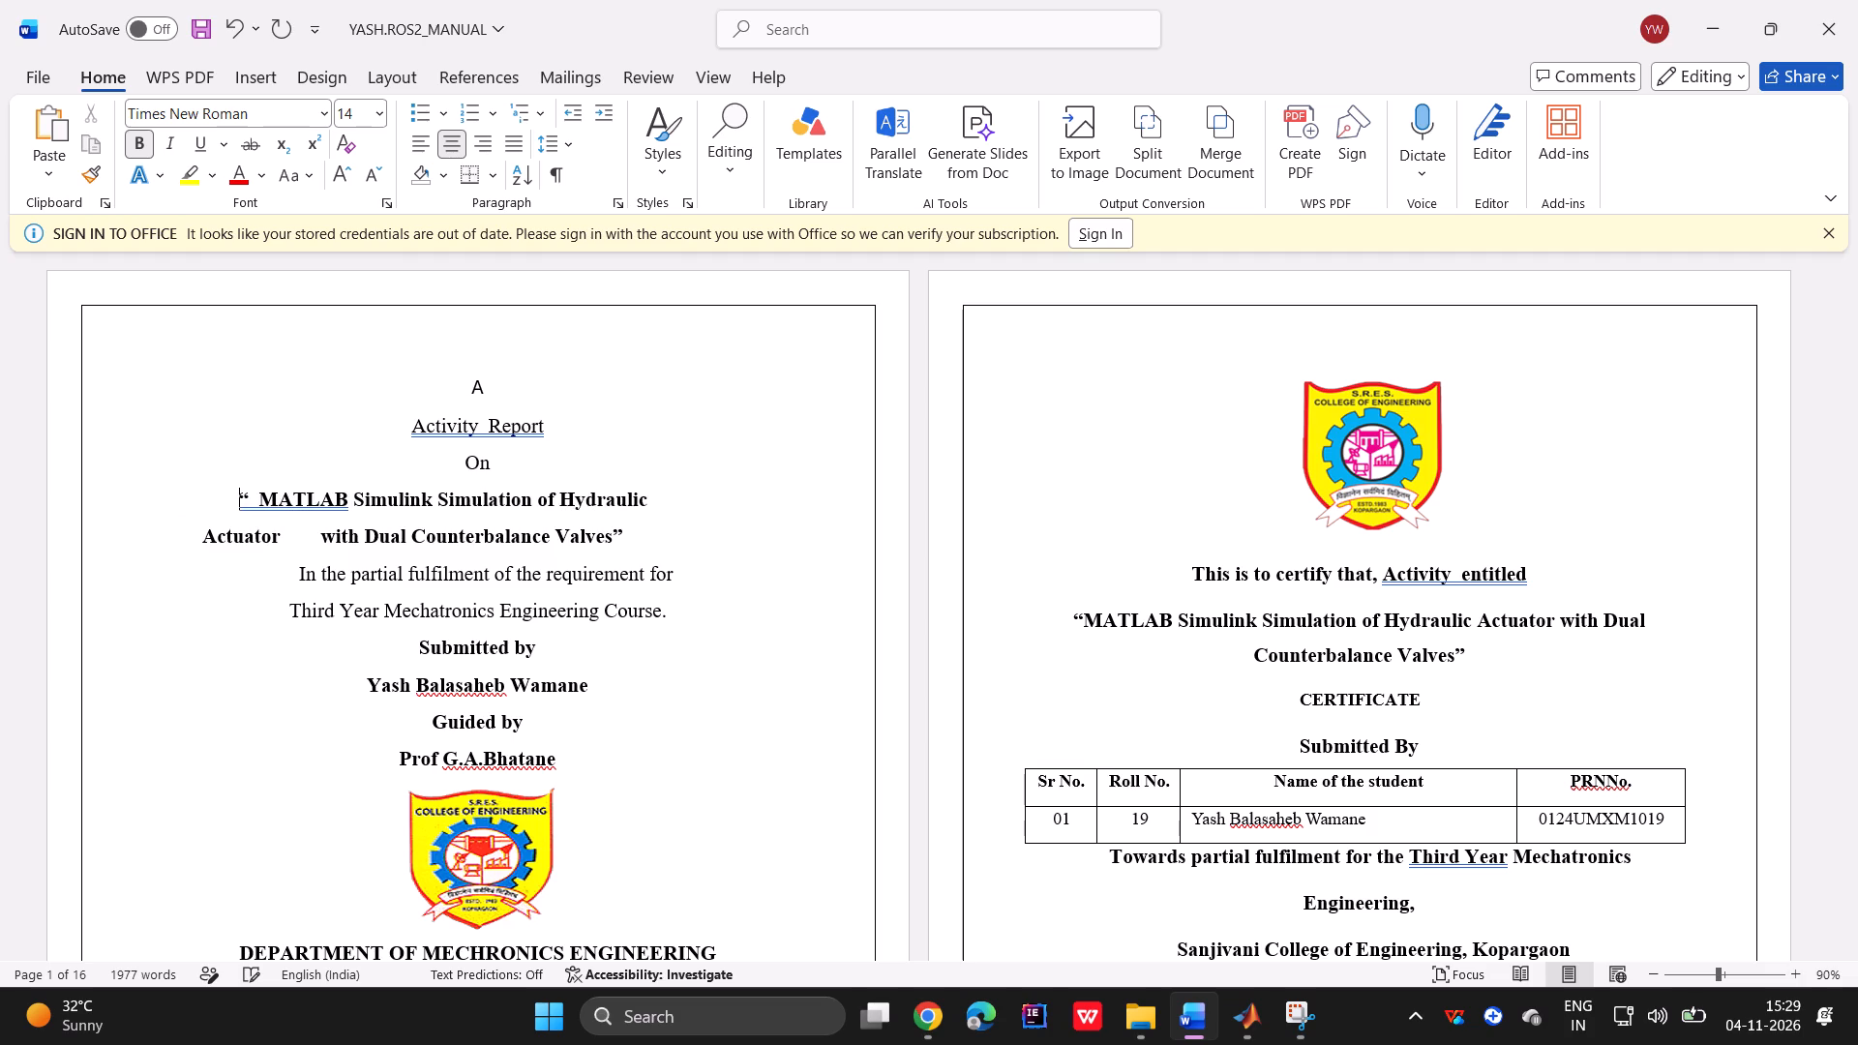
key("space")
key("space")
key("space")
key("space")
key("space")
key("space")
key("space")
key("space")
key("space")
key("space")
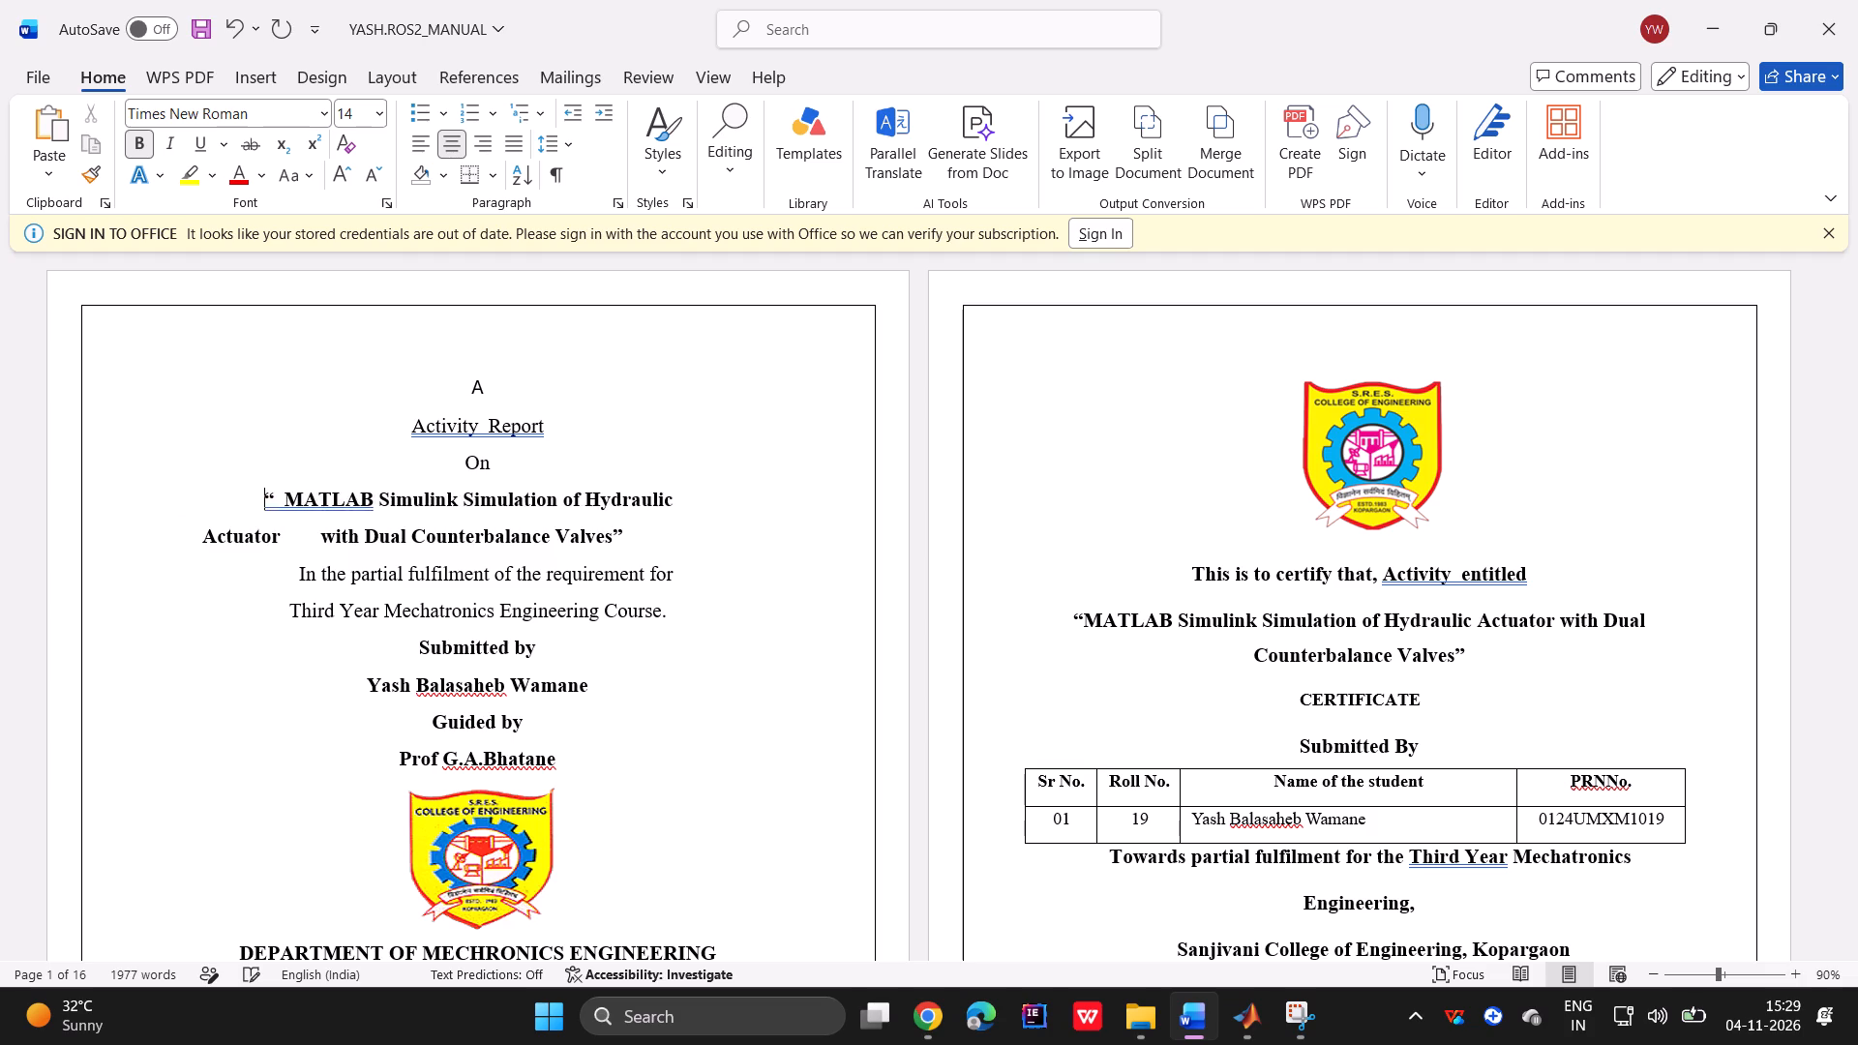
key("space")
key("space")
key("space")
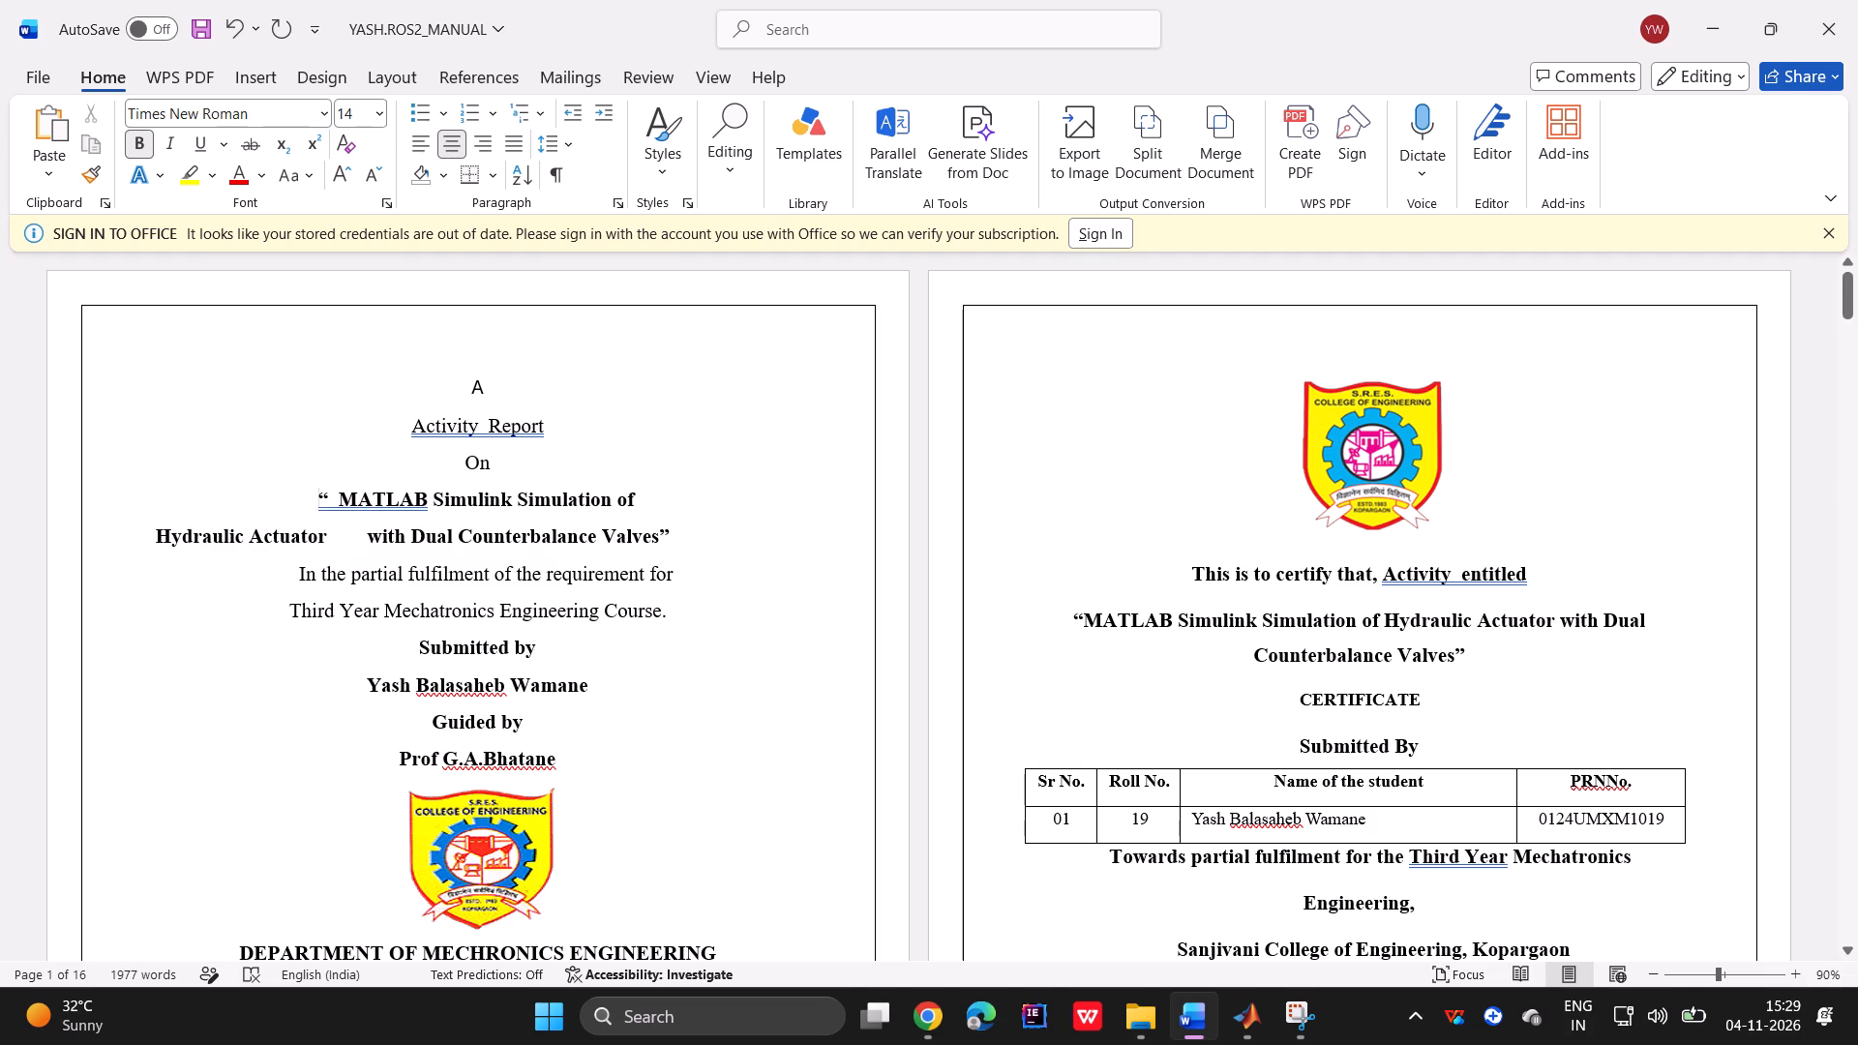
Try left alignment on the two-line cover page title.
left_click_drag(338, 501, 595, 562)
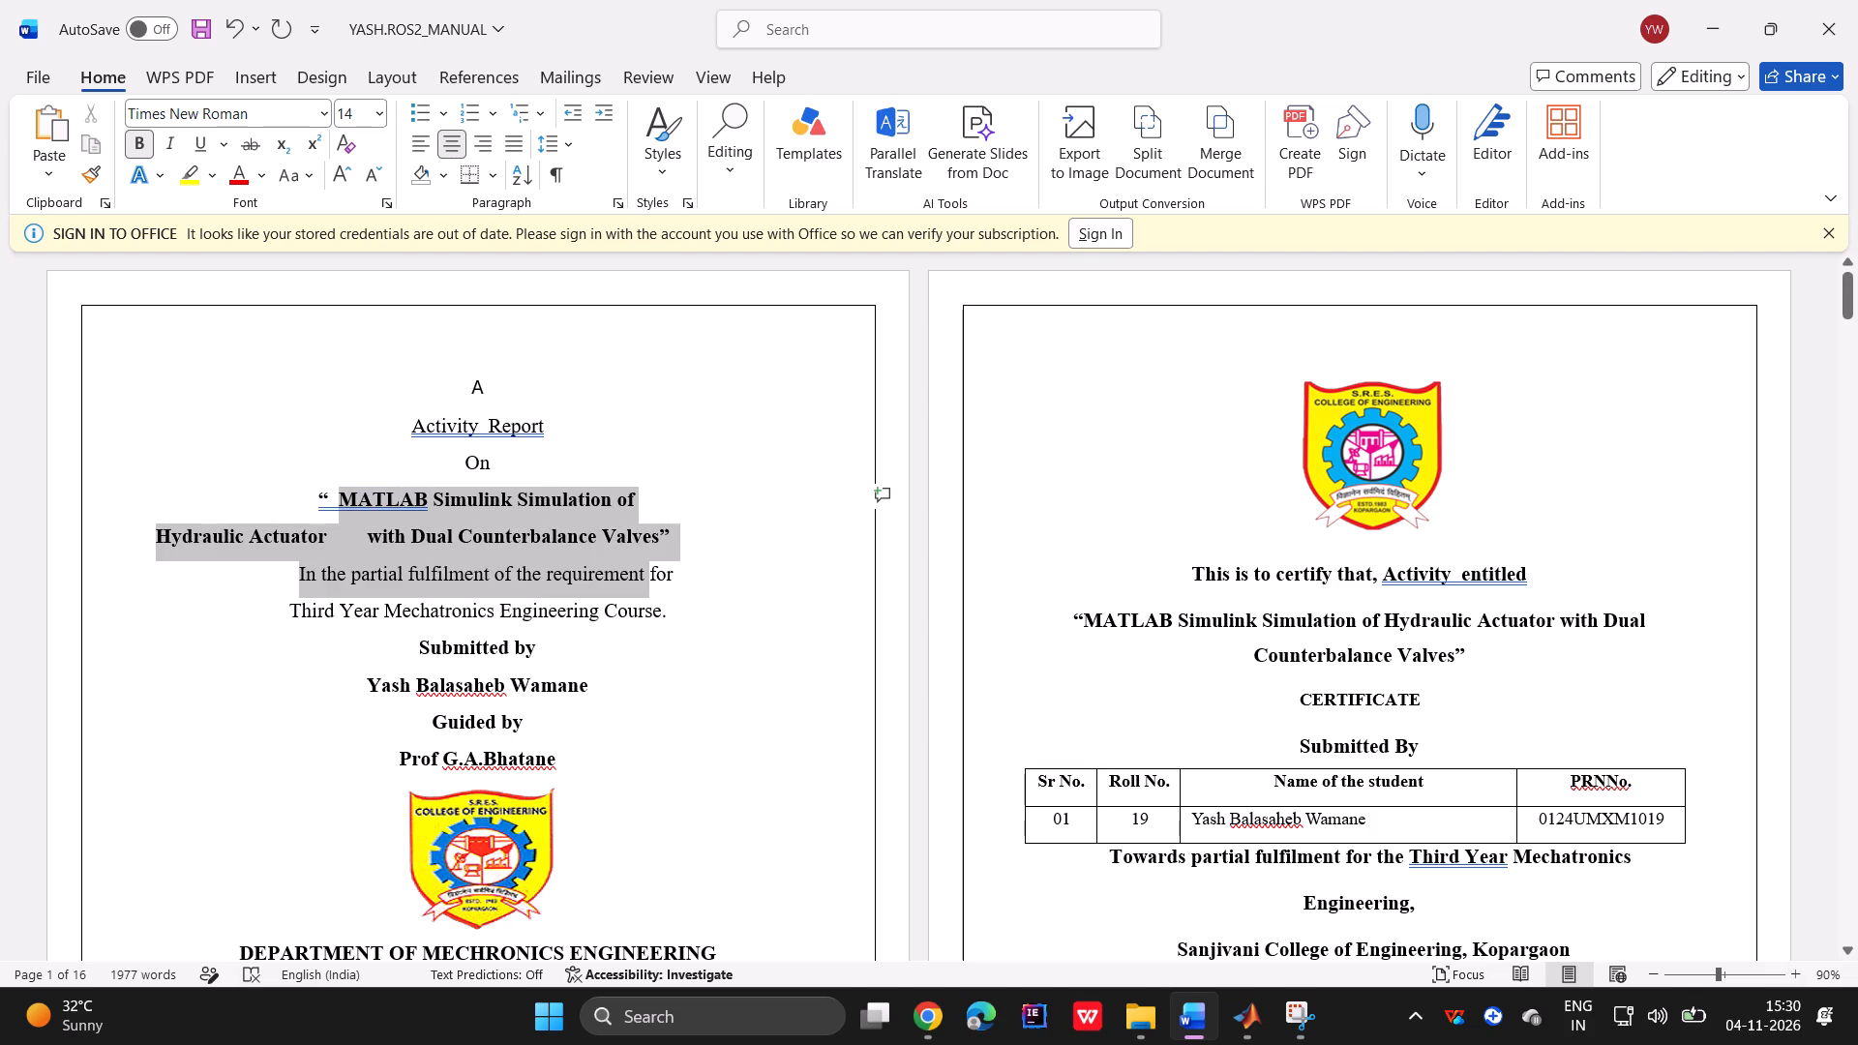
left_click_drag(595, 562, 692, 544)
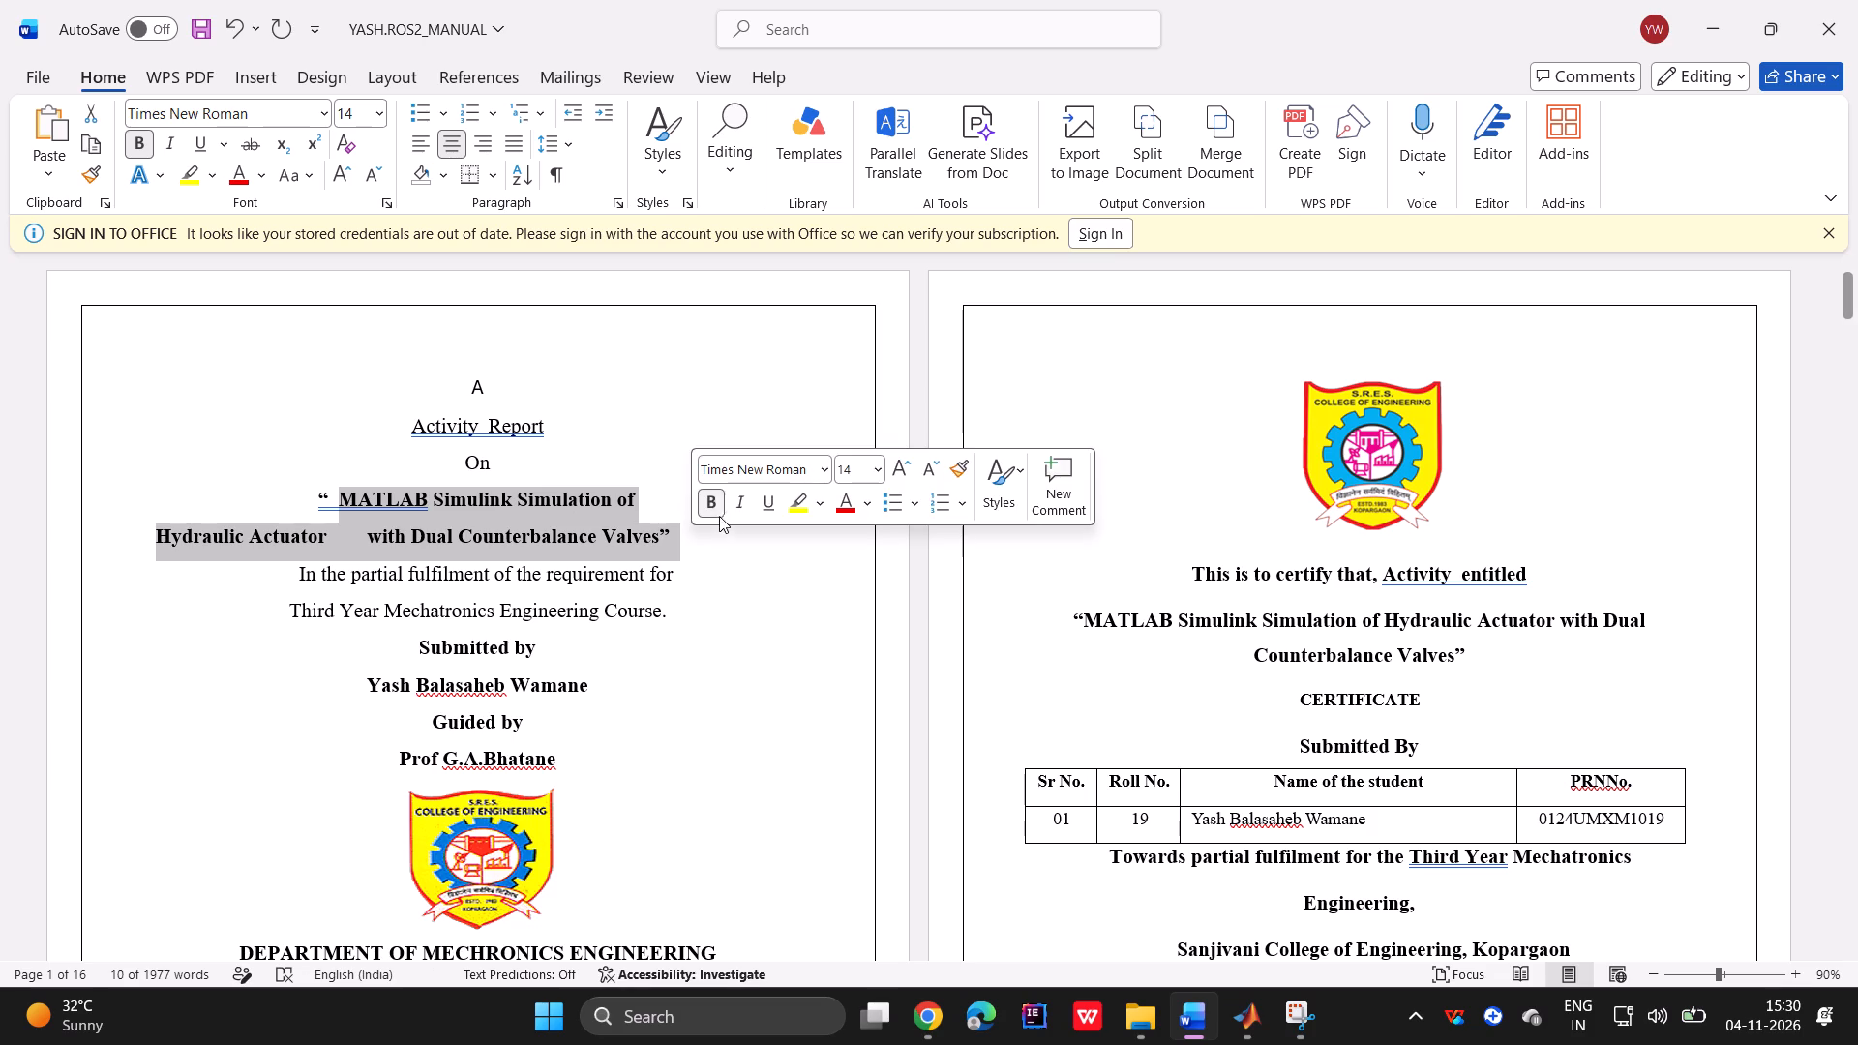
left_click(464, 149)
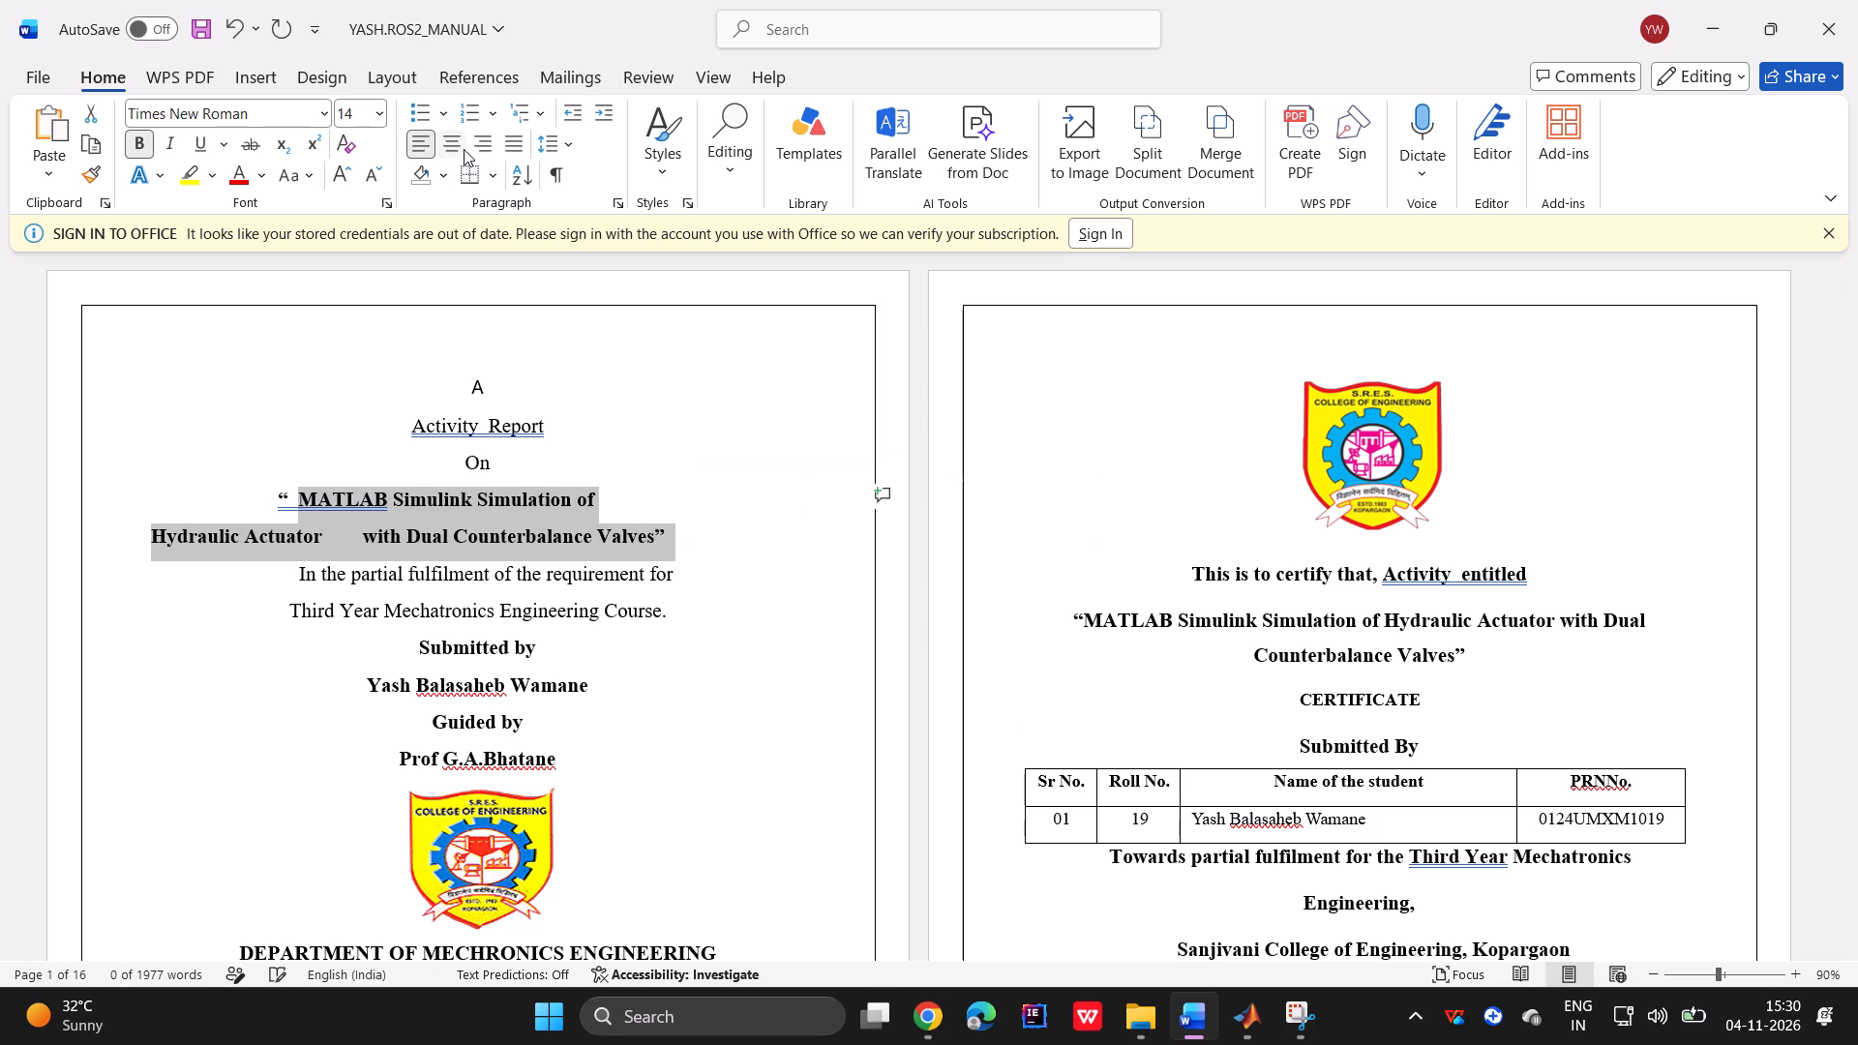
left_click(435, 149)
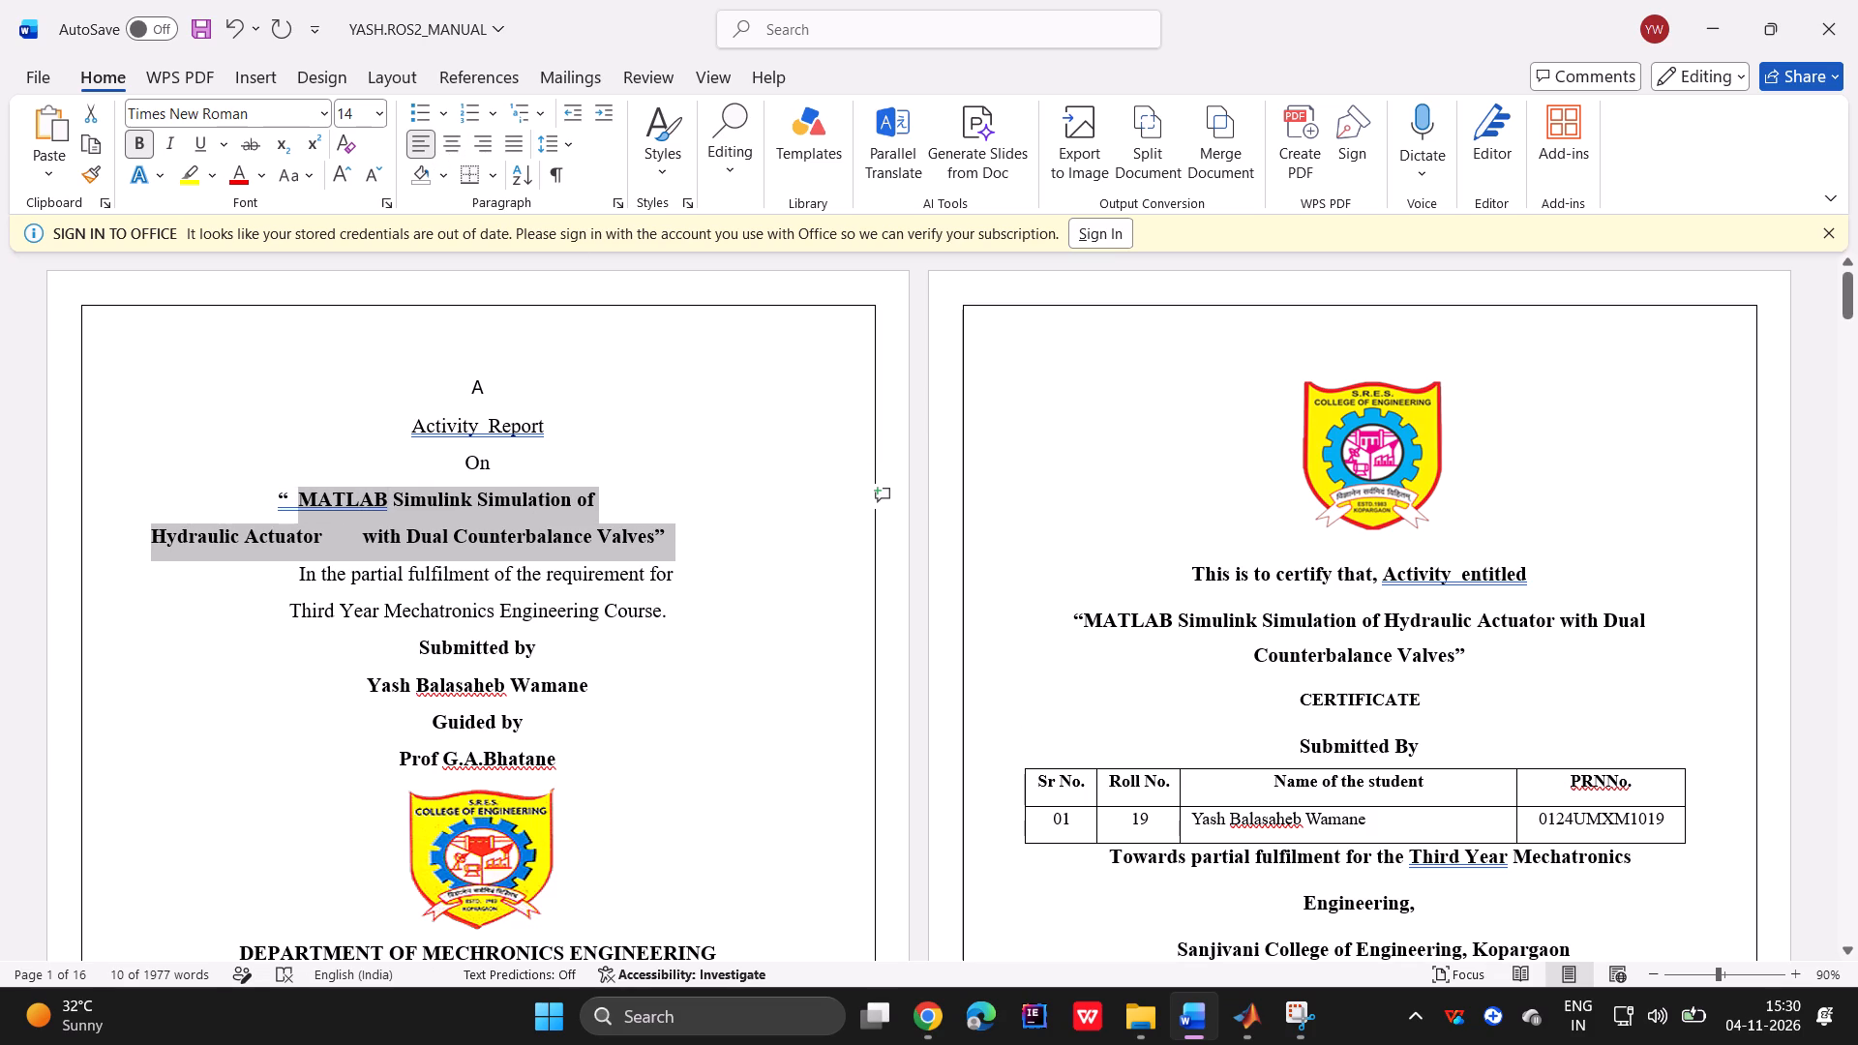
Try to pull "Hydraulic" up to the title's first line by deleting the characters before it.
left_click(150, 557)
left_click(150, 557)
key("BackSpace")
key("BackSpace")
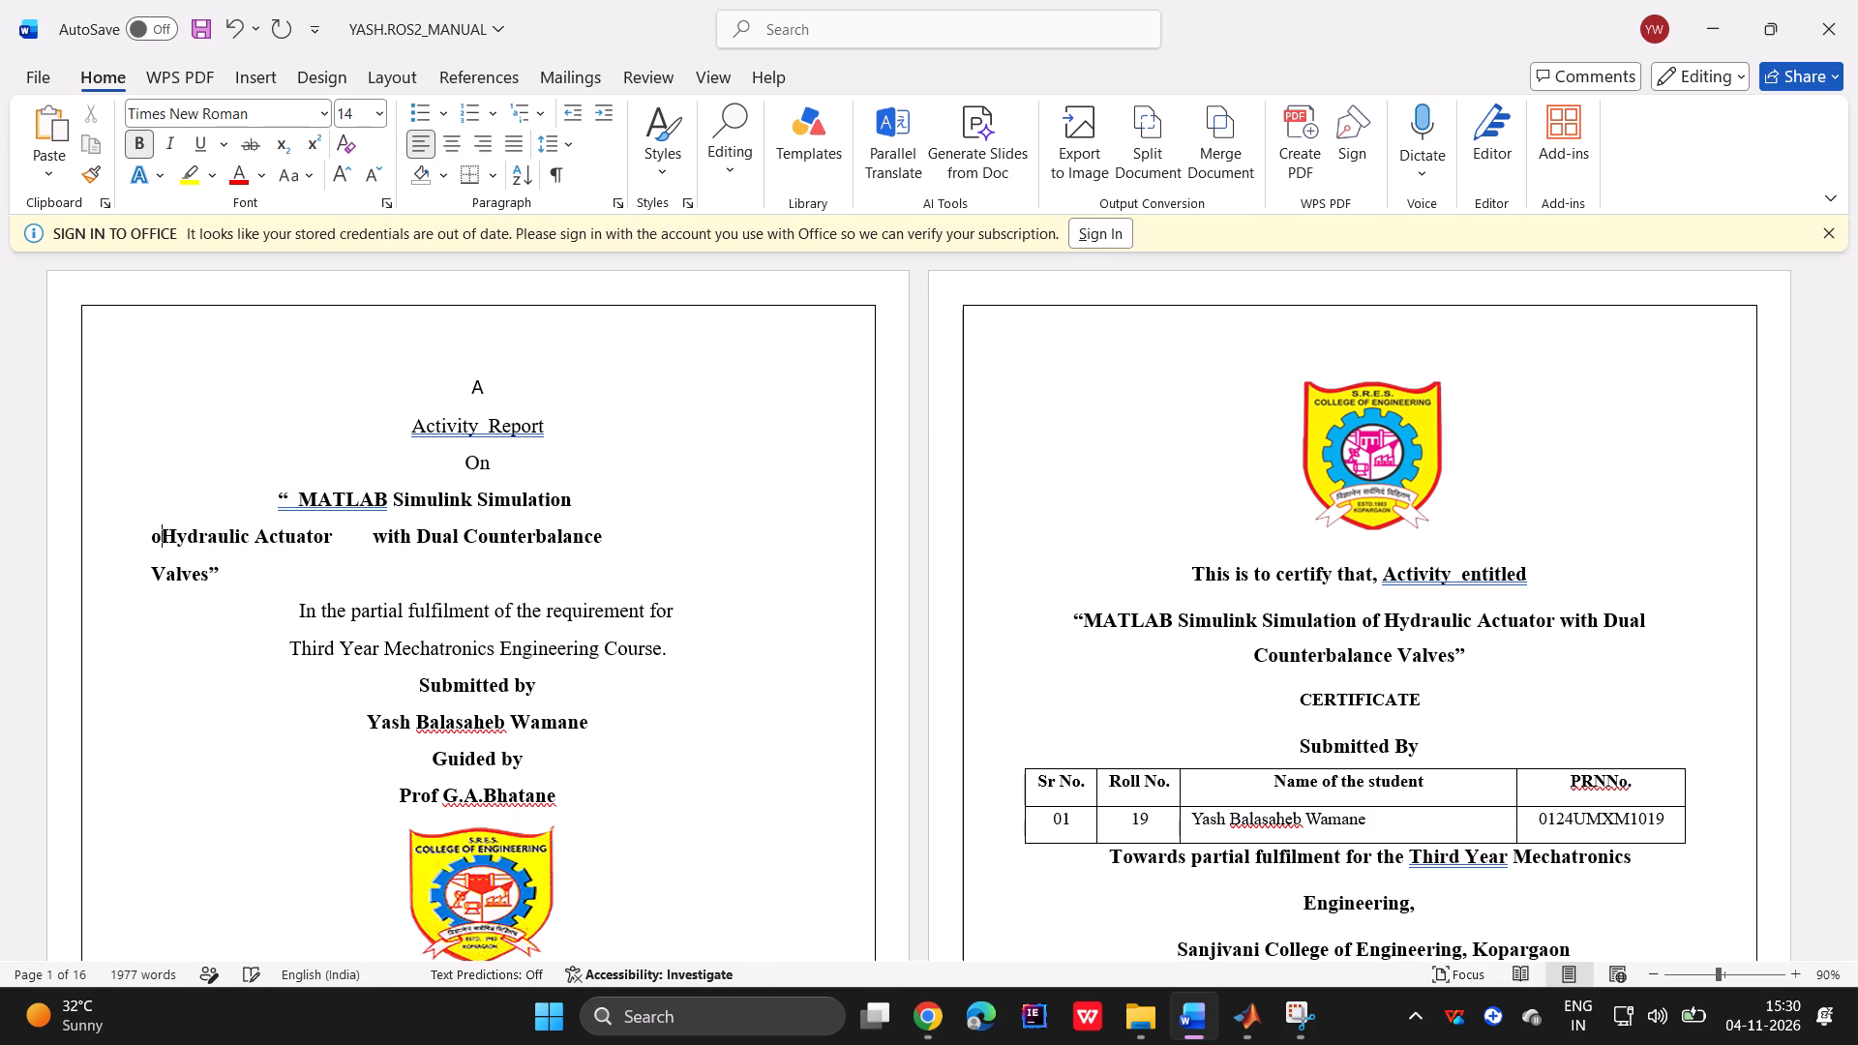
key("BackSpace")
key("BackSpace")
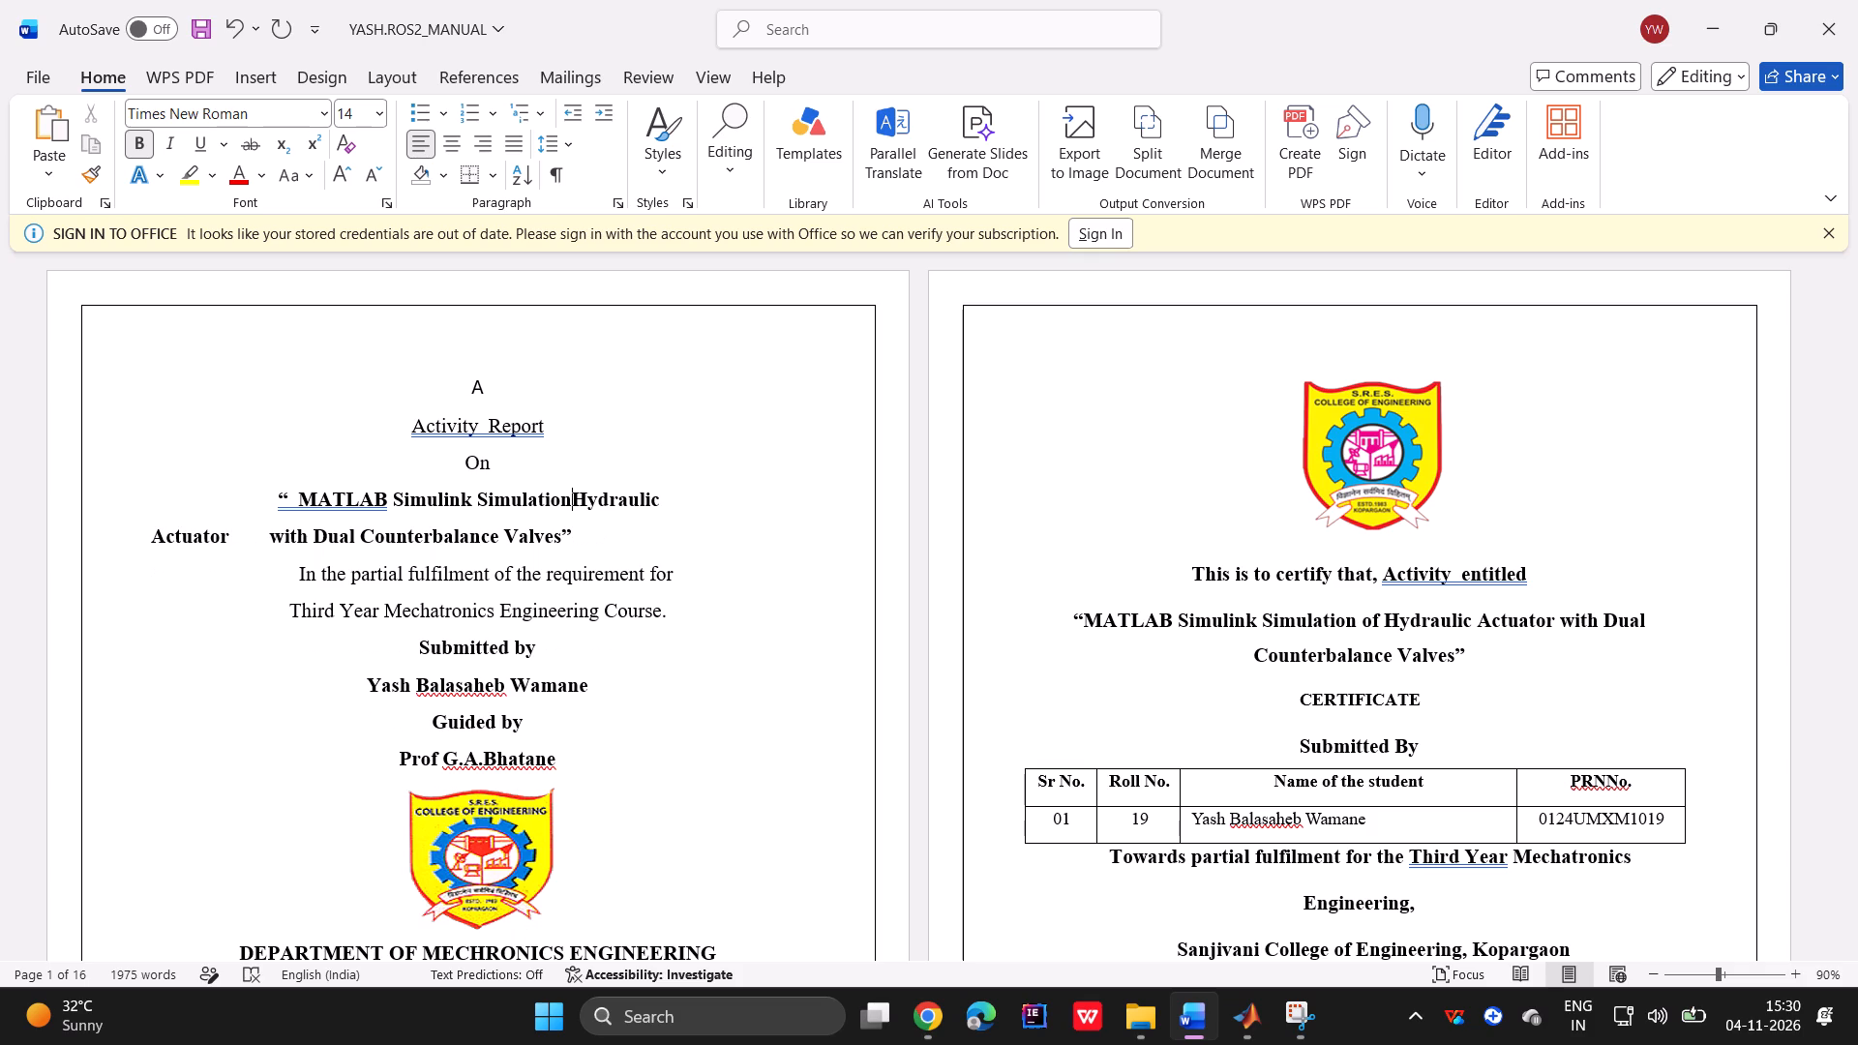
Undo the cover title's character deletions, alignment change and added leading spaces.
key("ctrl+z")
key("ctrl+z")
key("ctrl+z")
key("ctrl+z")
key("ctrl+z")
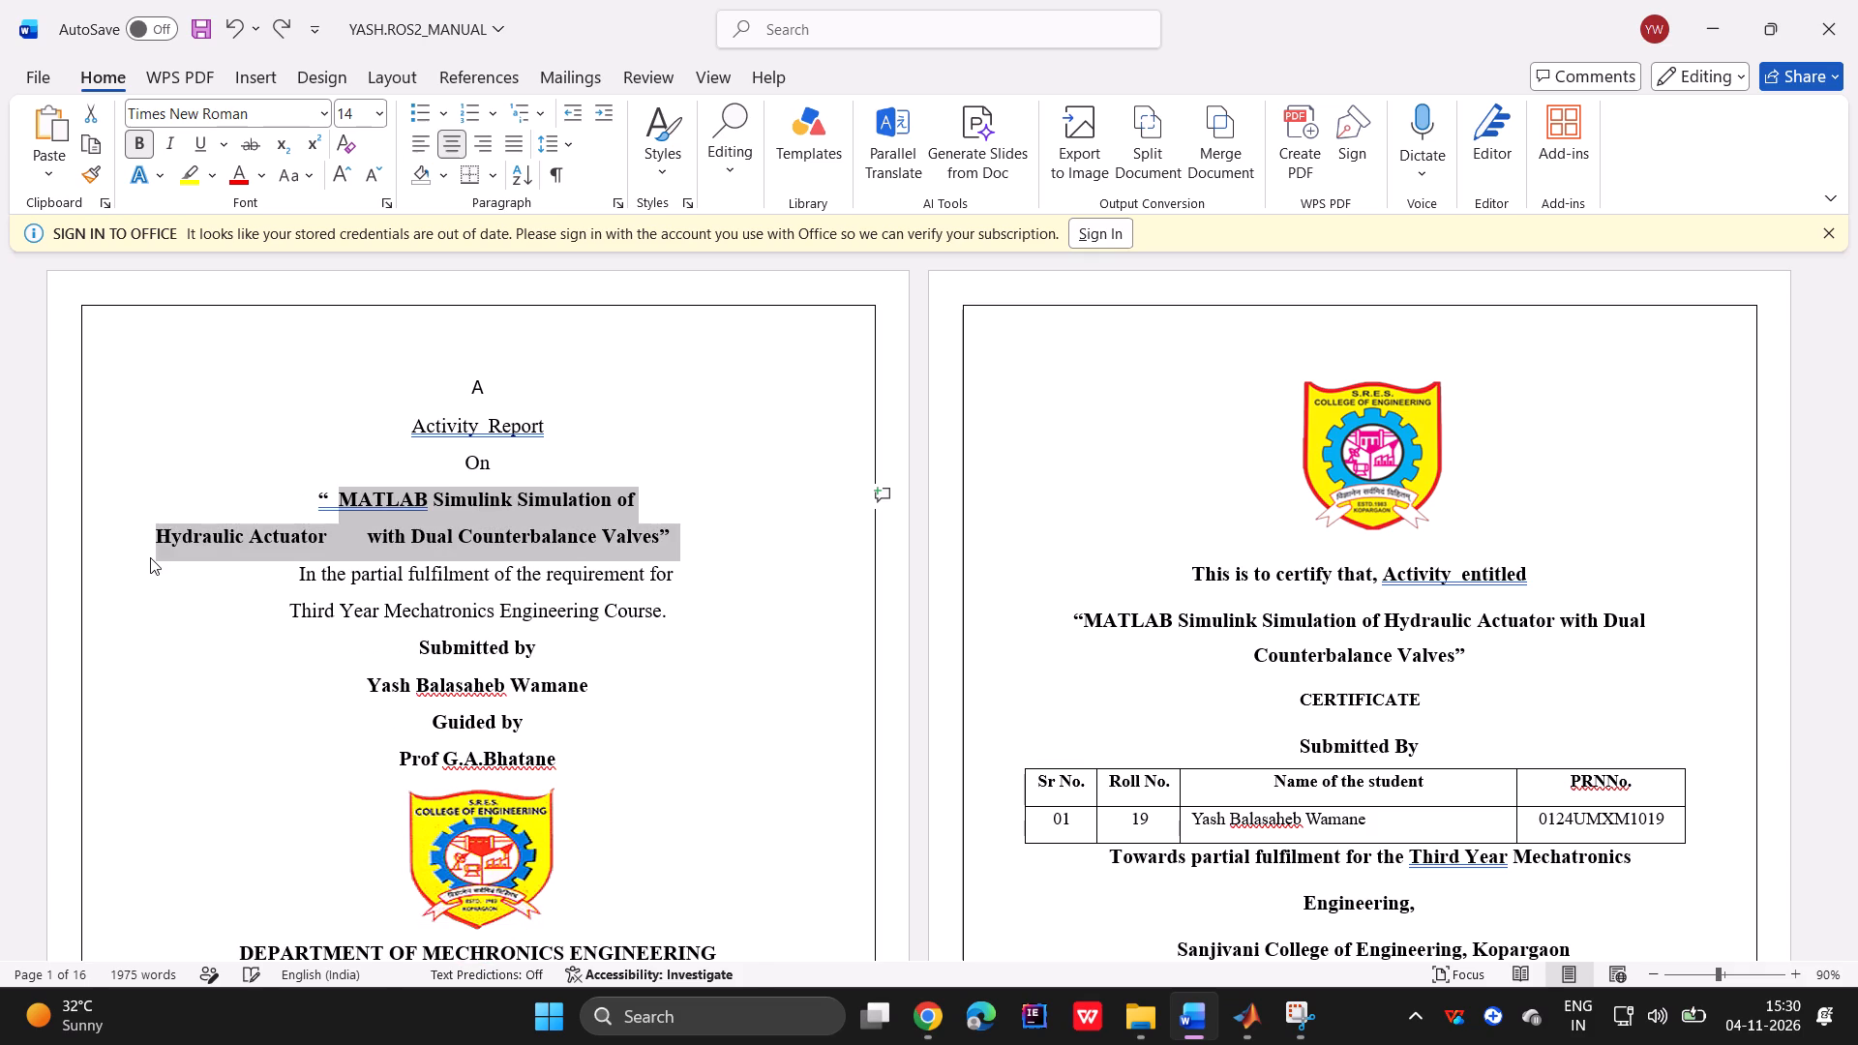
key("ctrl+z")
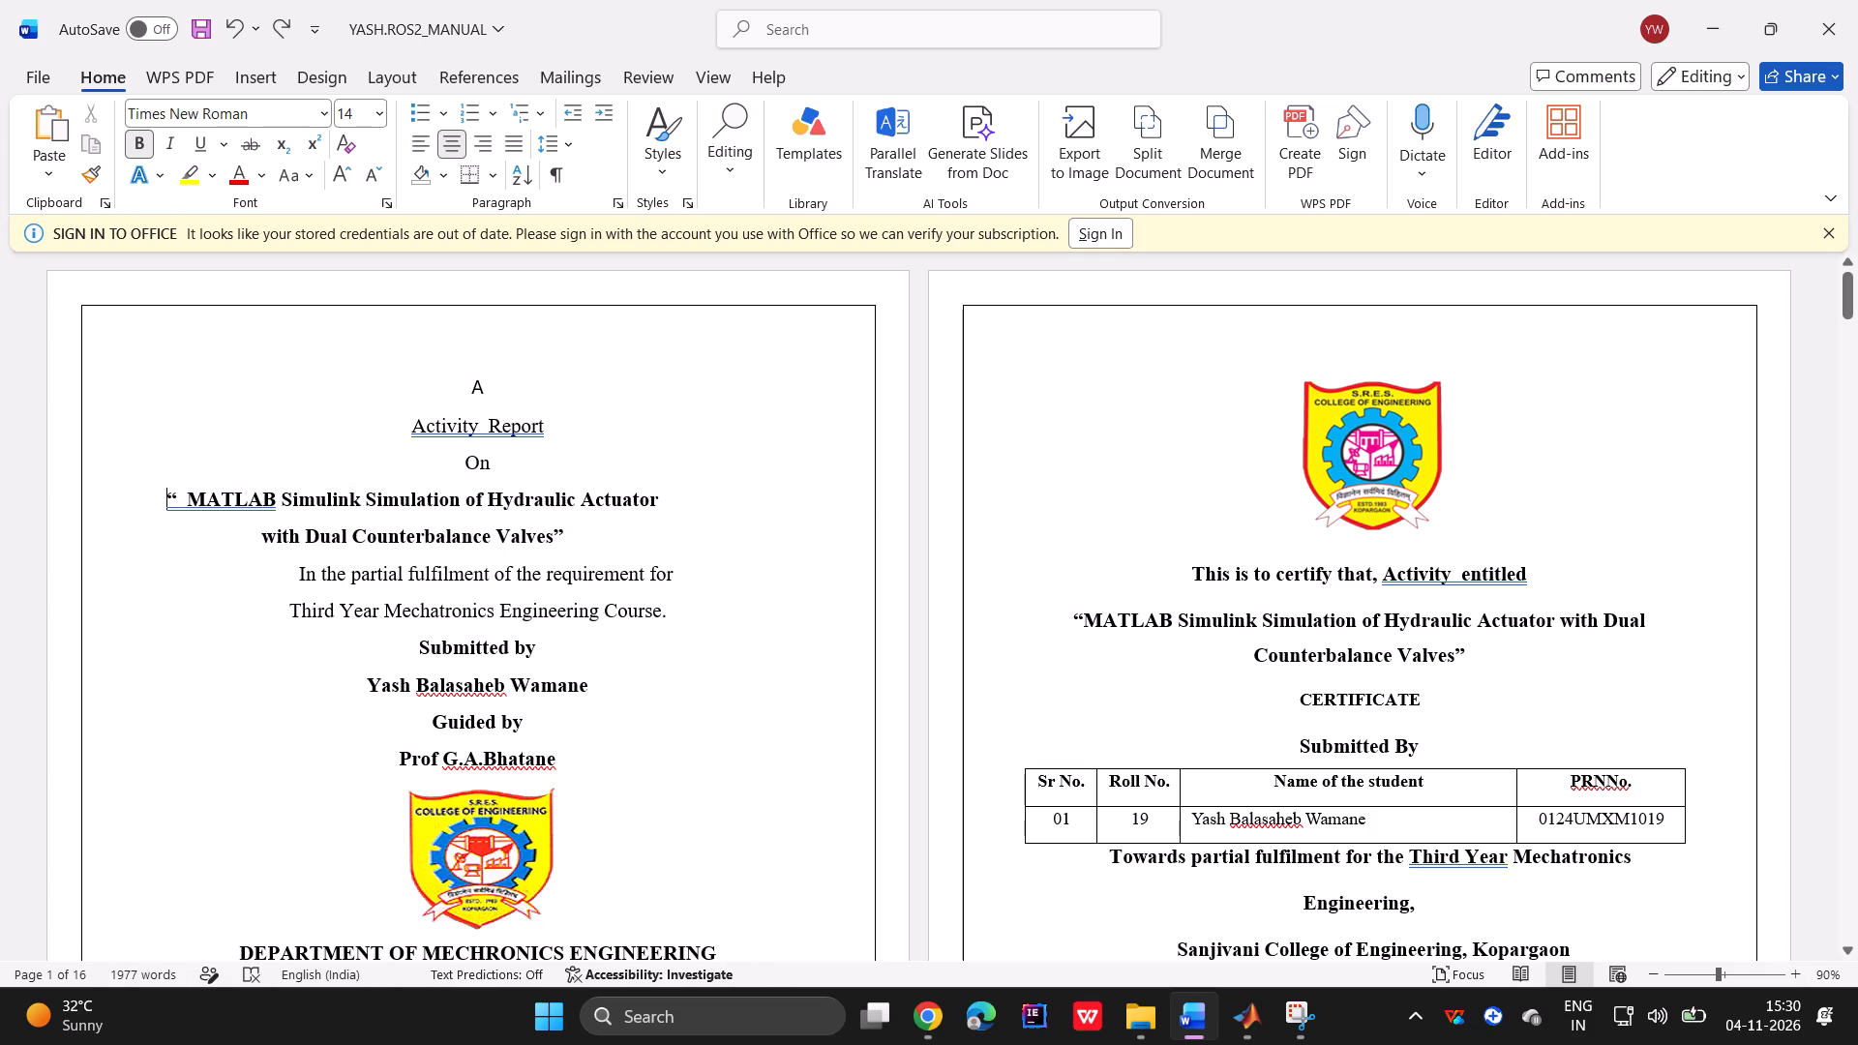
scroll(174, 617, "down", 1)
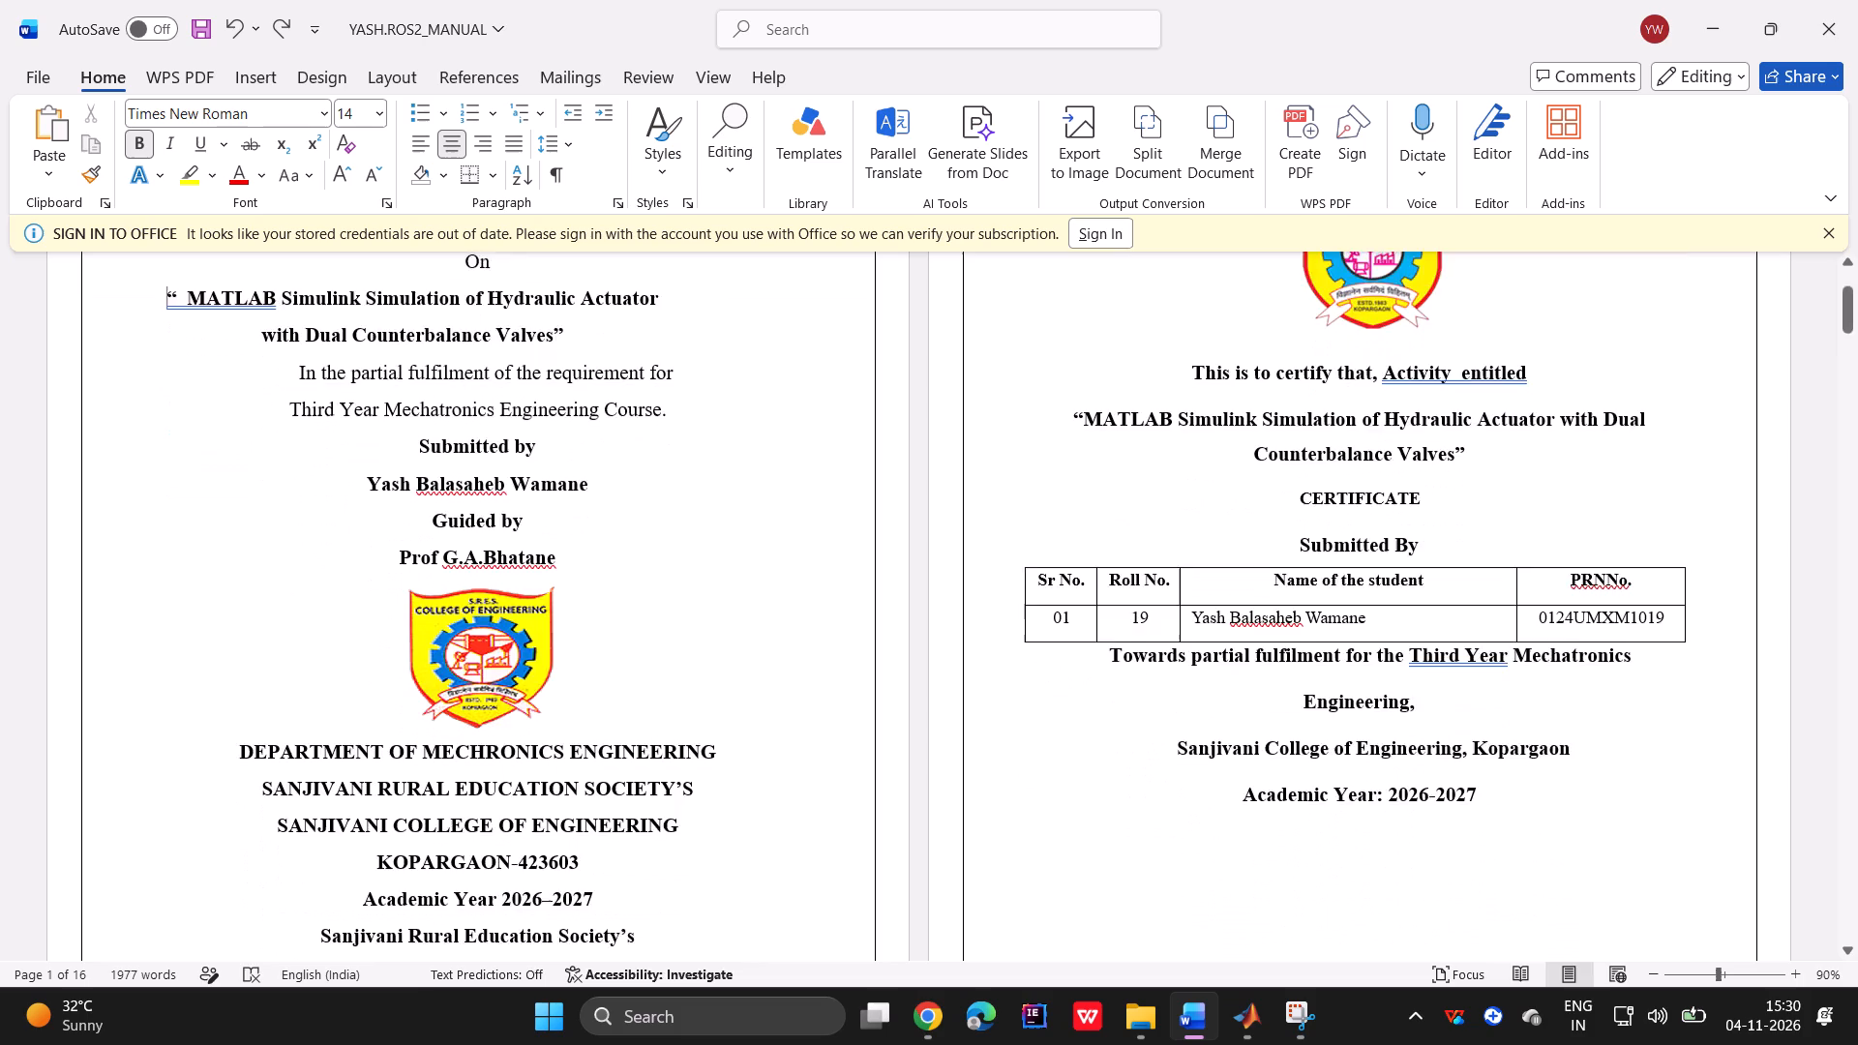
scroll(174, 617, "down", 1)
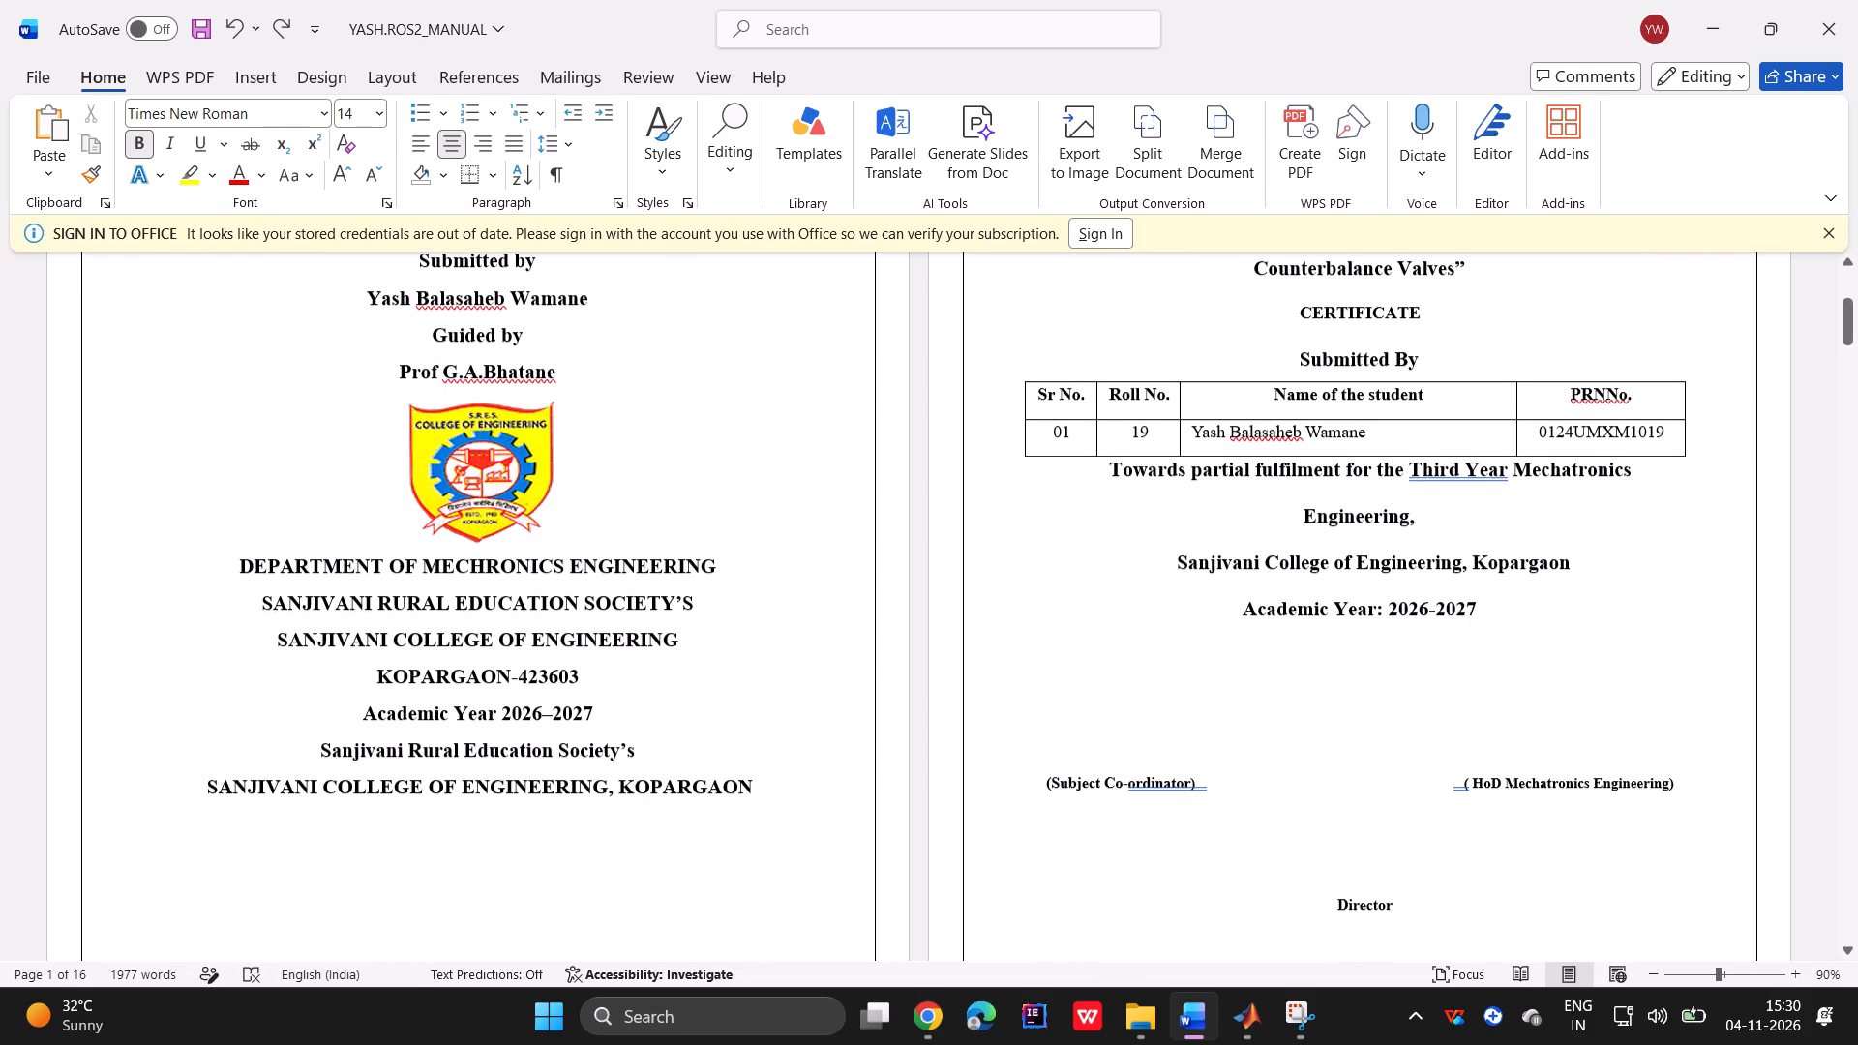
scroll(1109, 702, "left", 1)
scroll(1109, 702, "down", 2)
scroll(1109, 702, "up", 1)
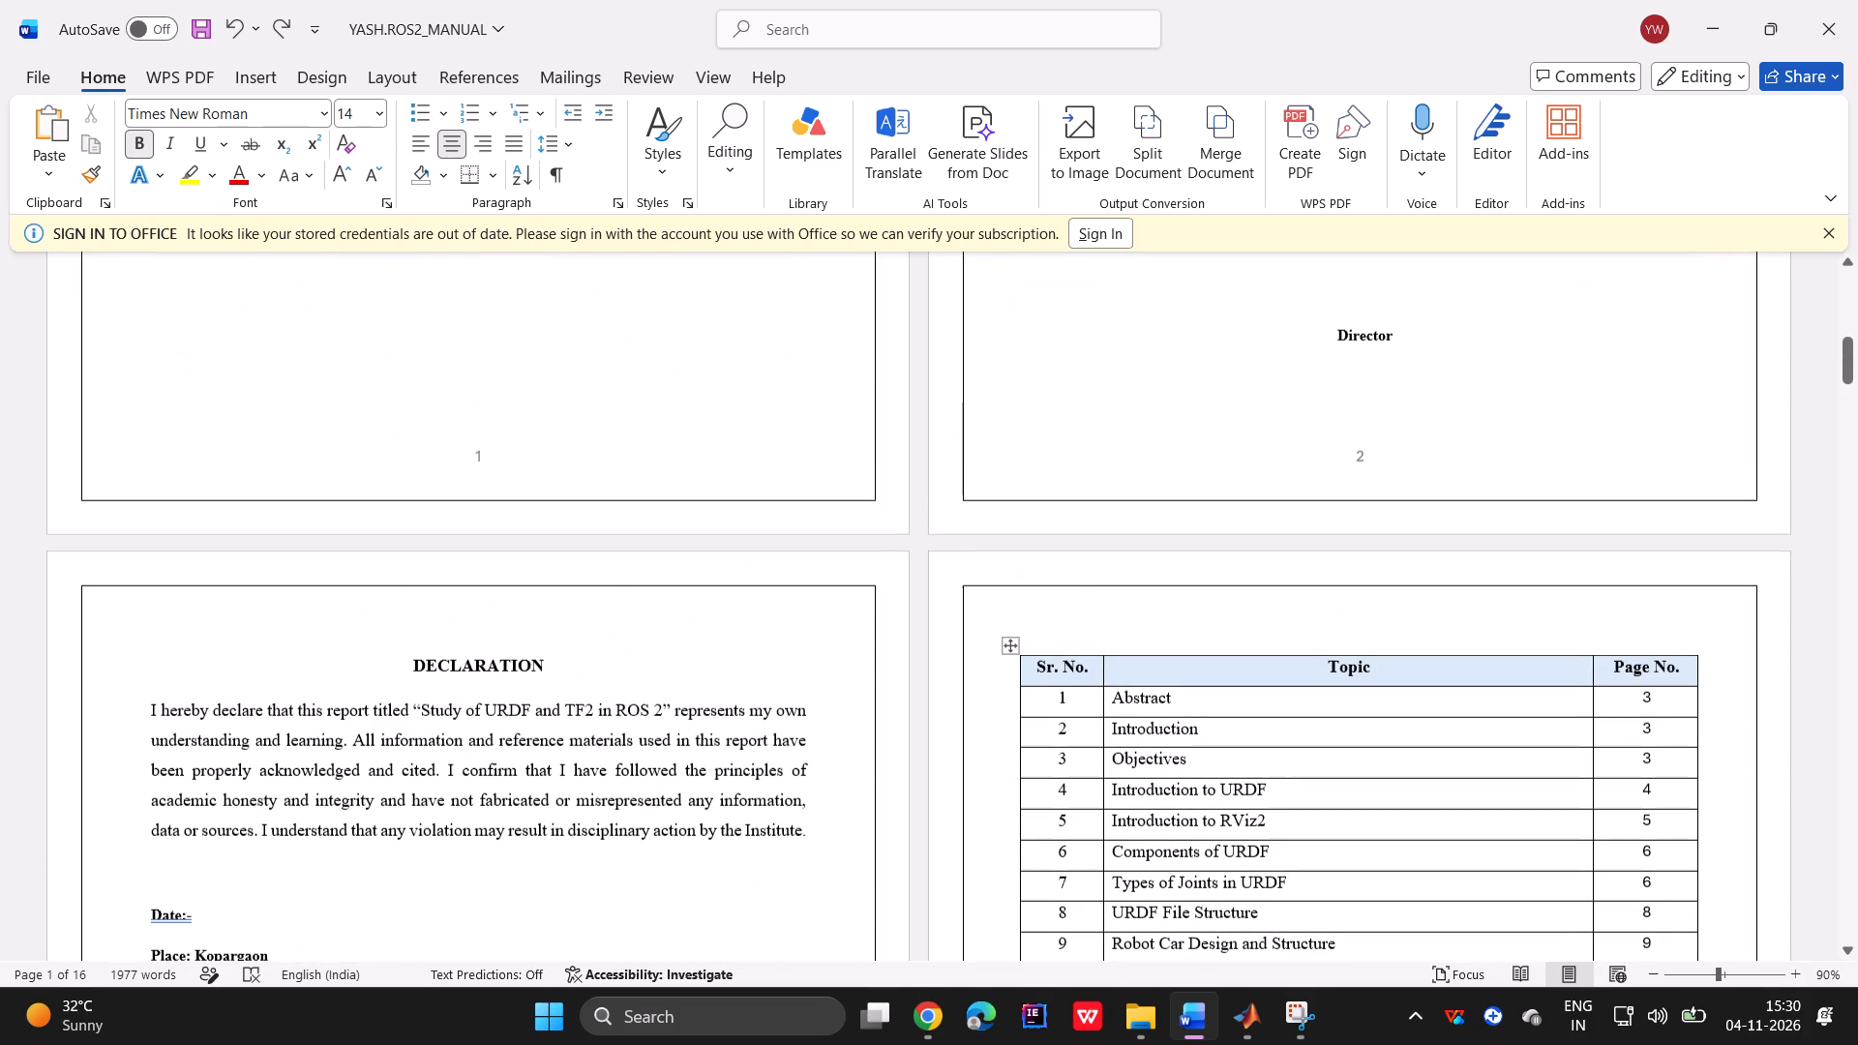
left_click_drag(804, 834, 246, 675)
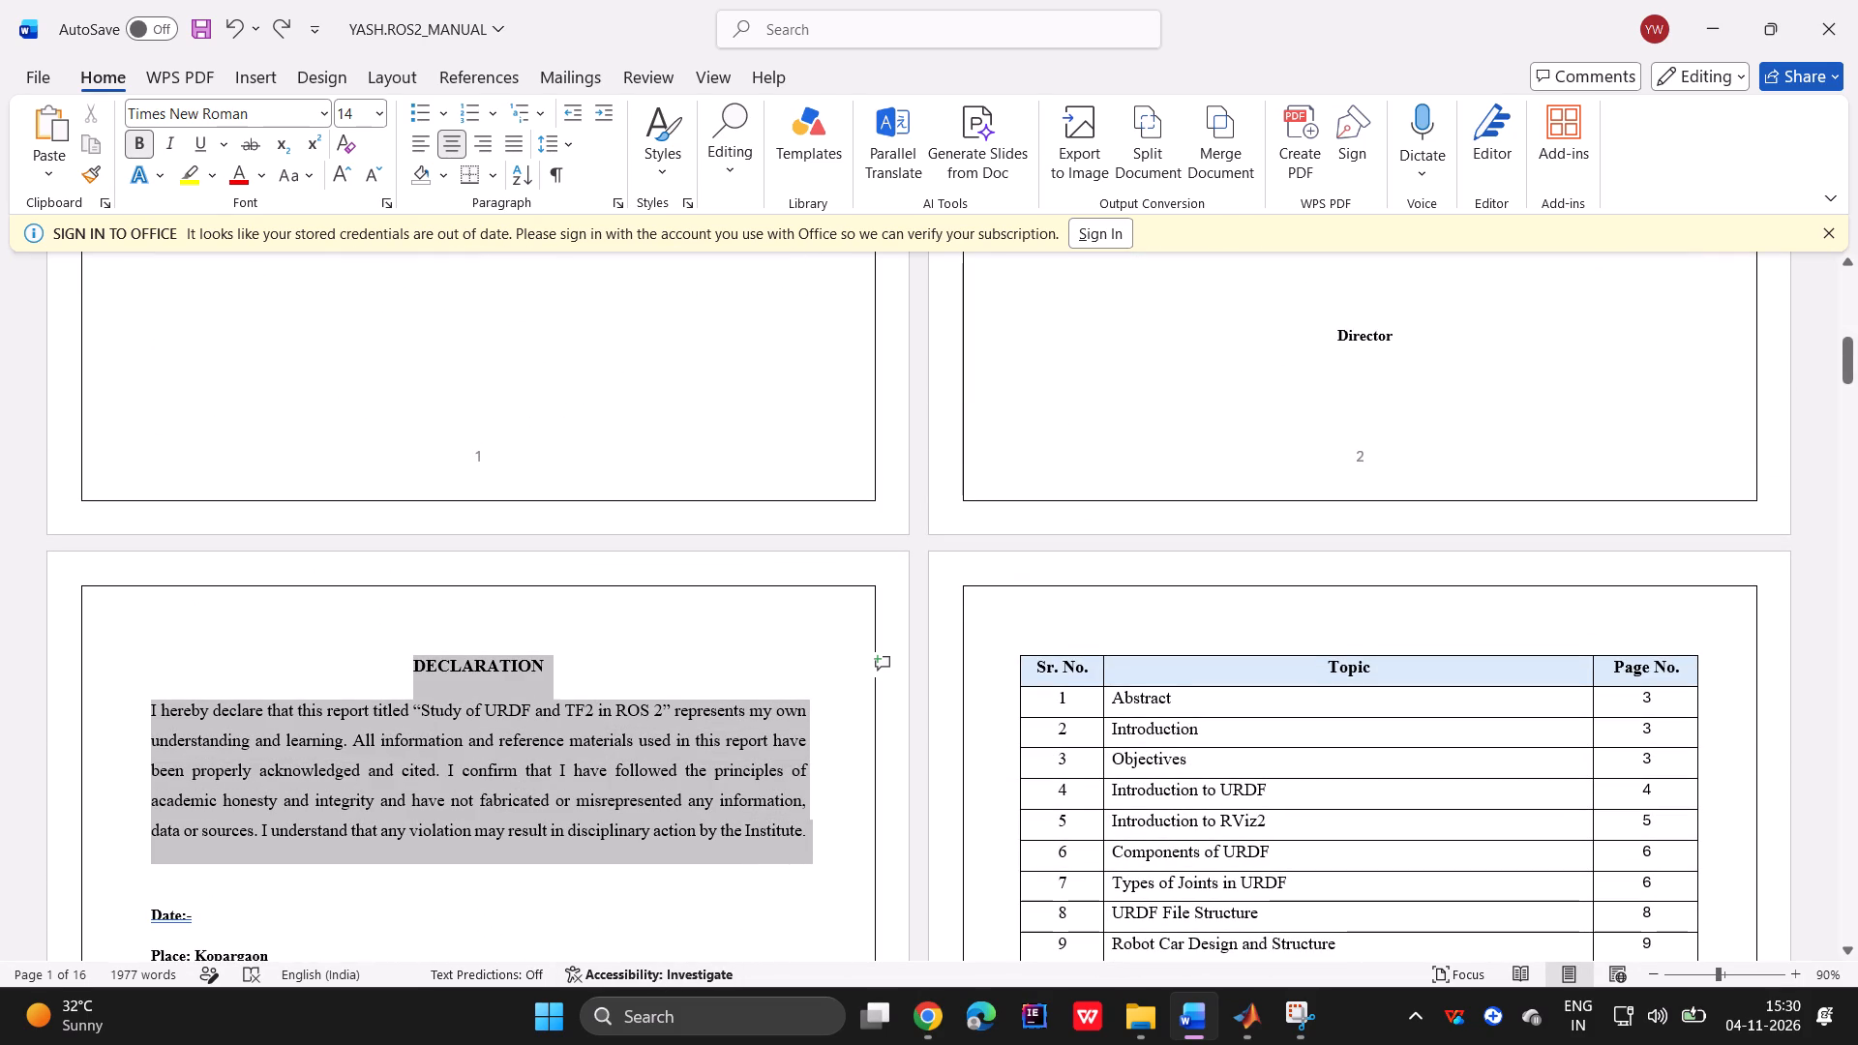
left_click_drag(246, 675, 123, 686)
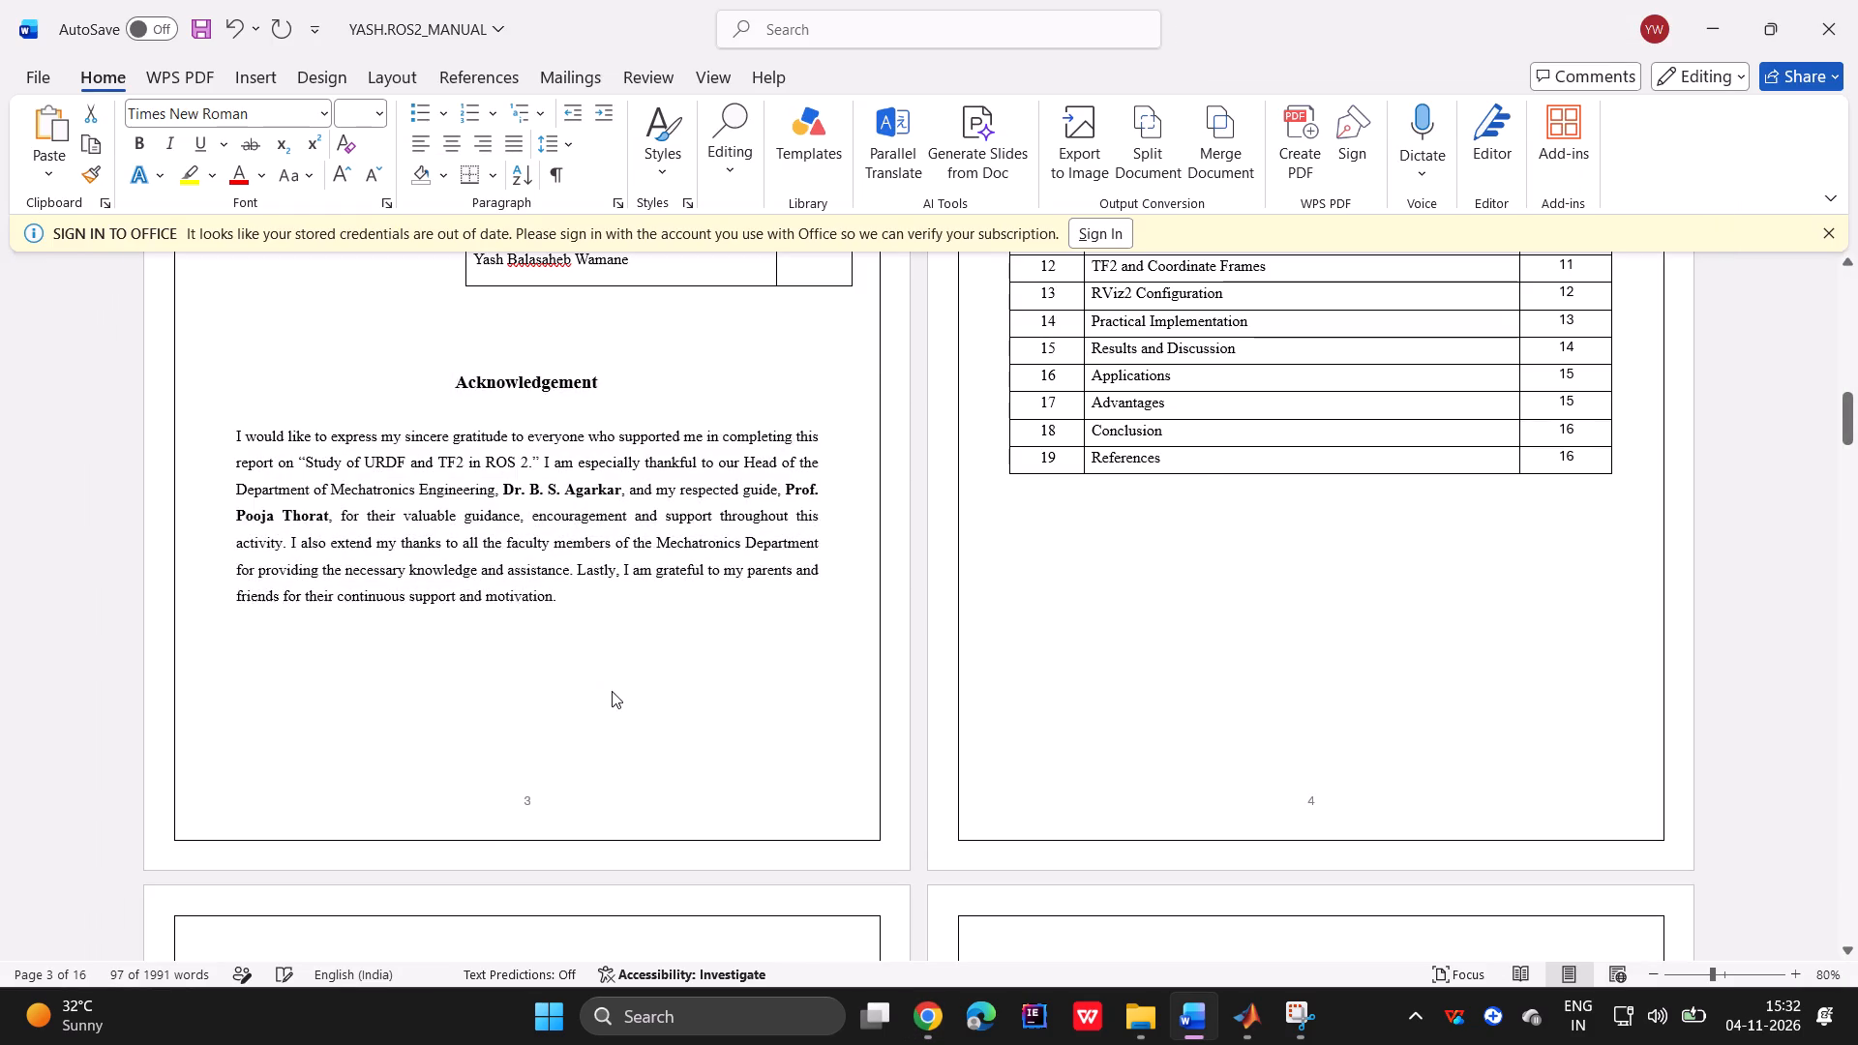
Remove the bold from the first three acknowledgement body paragraphs and reduce their font size to 12.
scroll(612, 691, "down", 1)
scroll(612, 691, "up", 1)
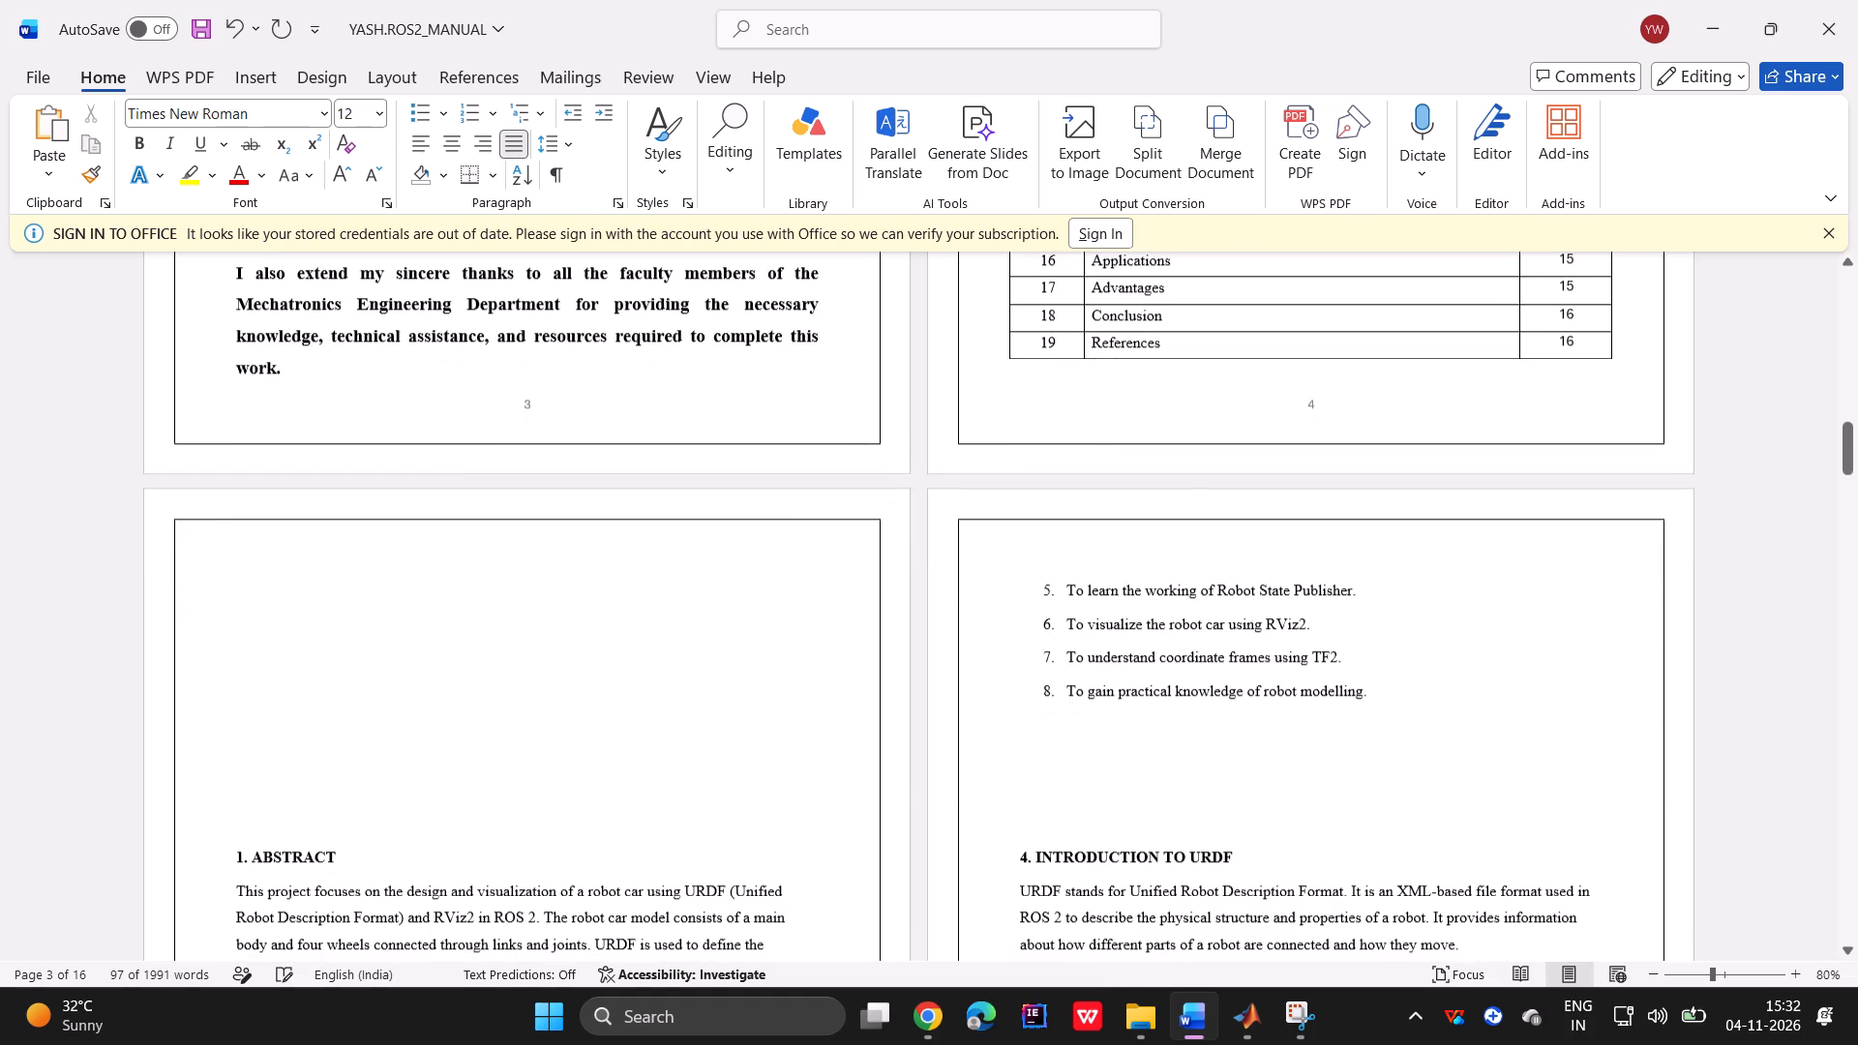
scroll(612, 691, "up", 1)
left_click_drag(235, 809, 502, 878)
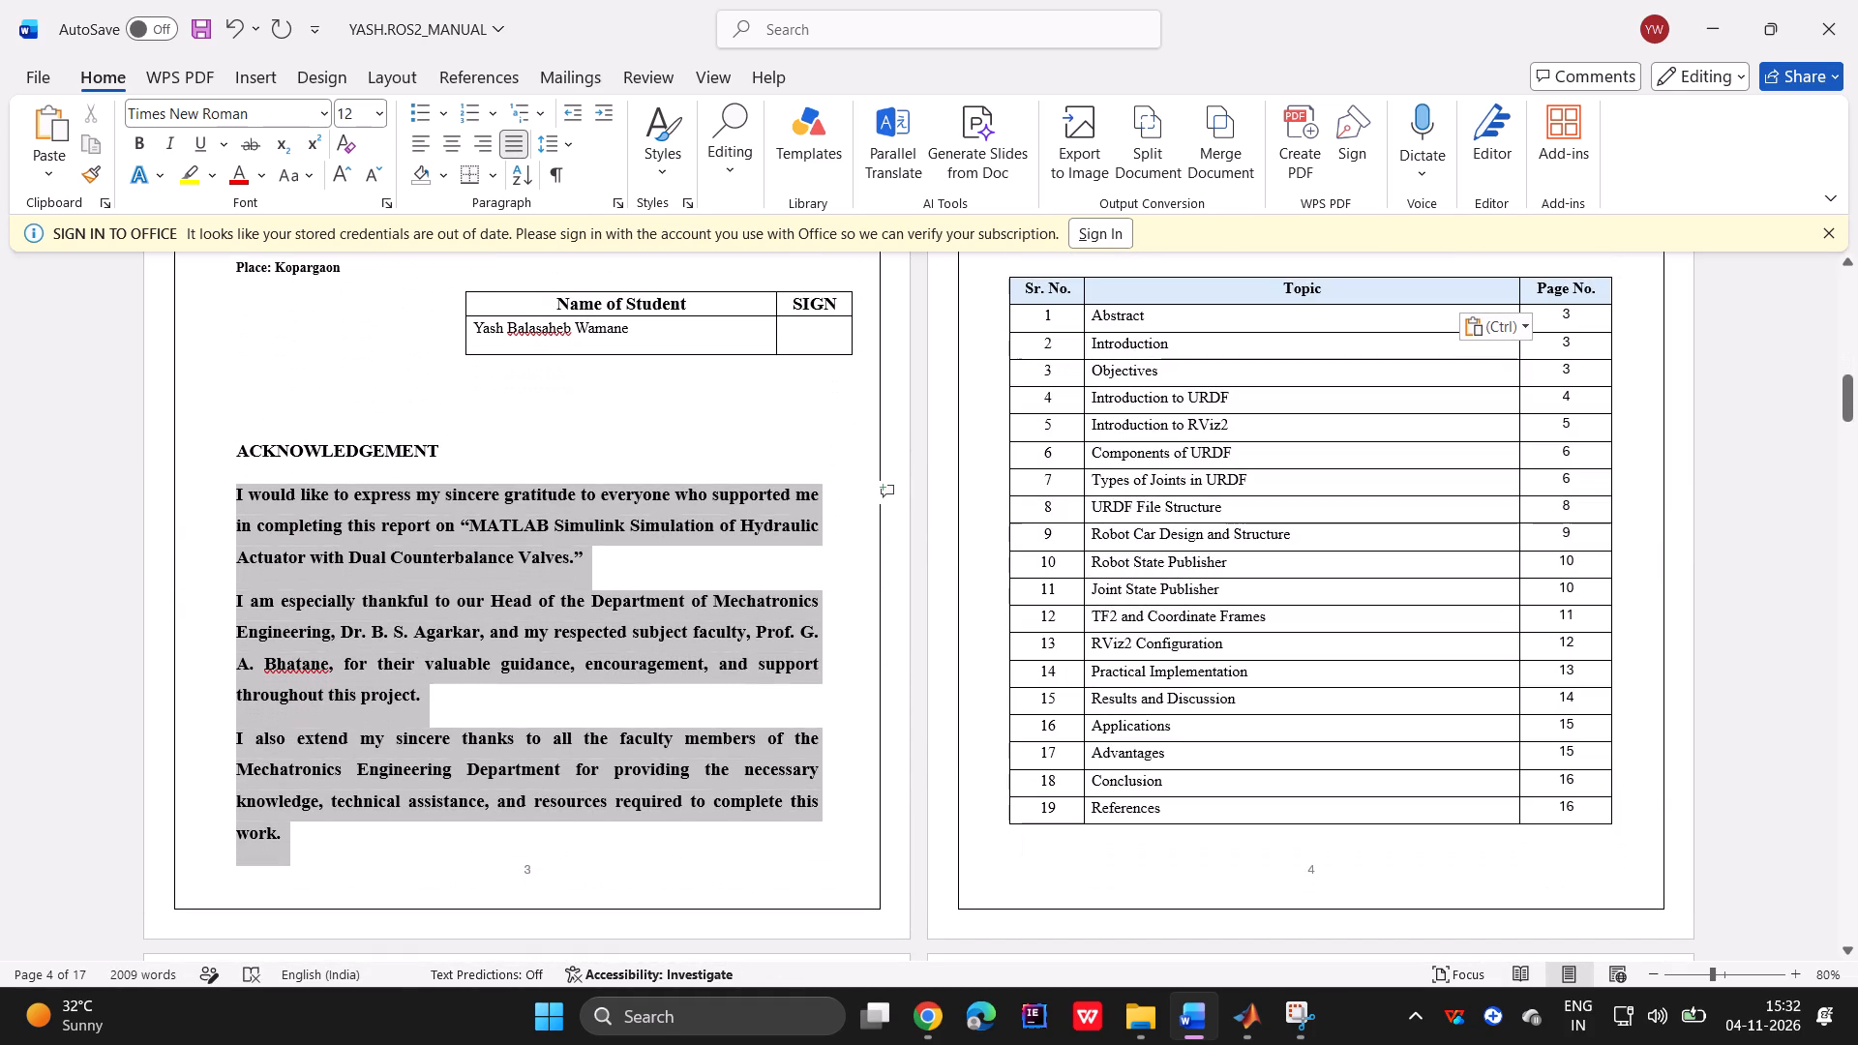
left_click_drag(502, 878, 500, 889)
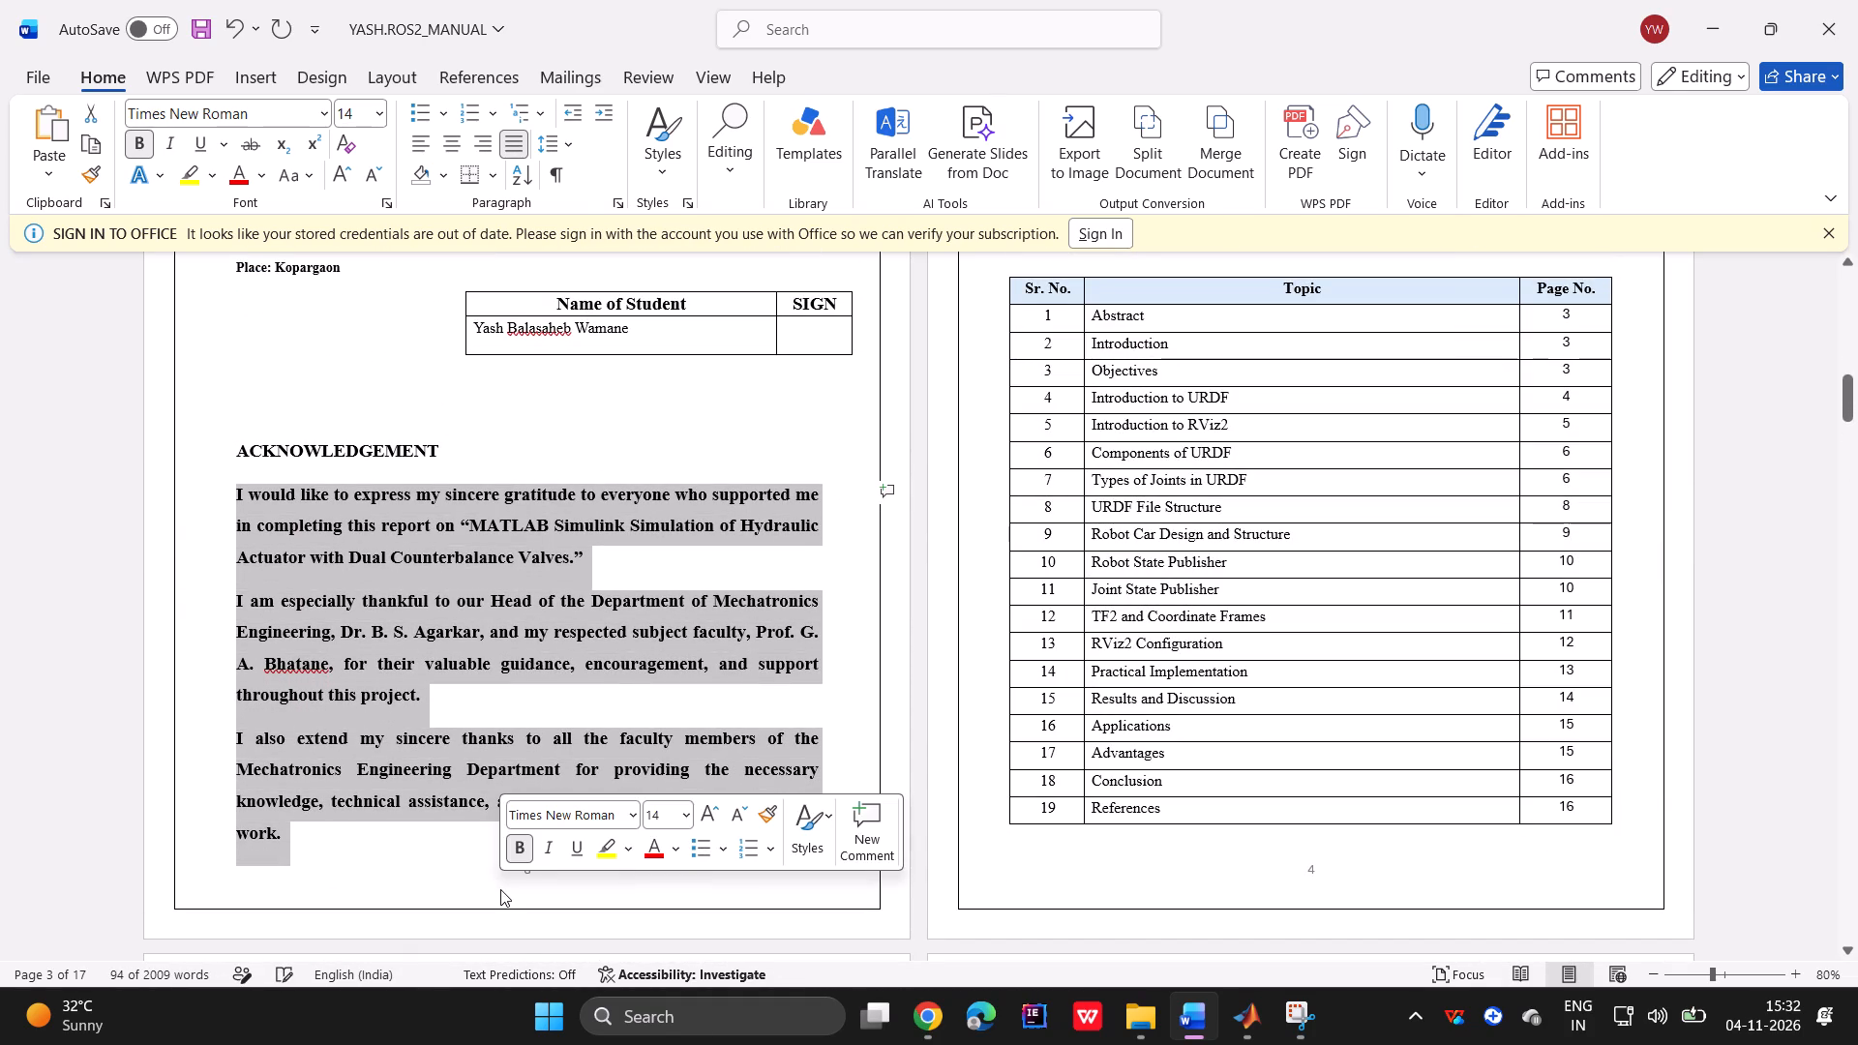
left_click(504, 848)
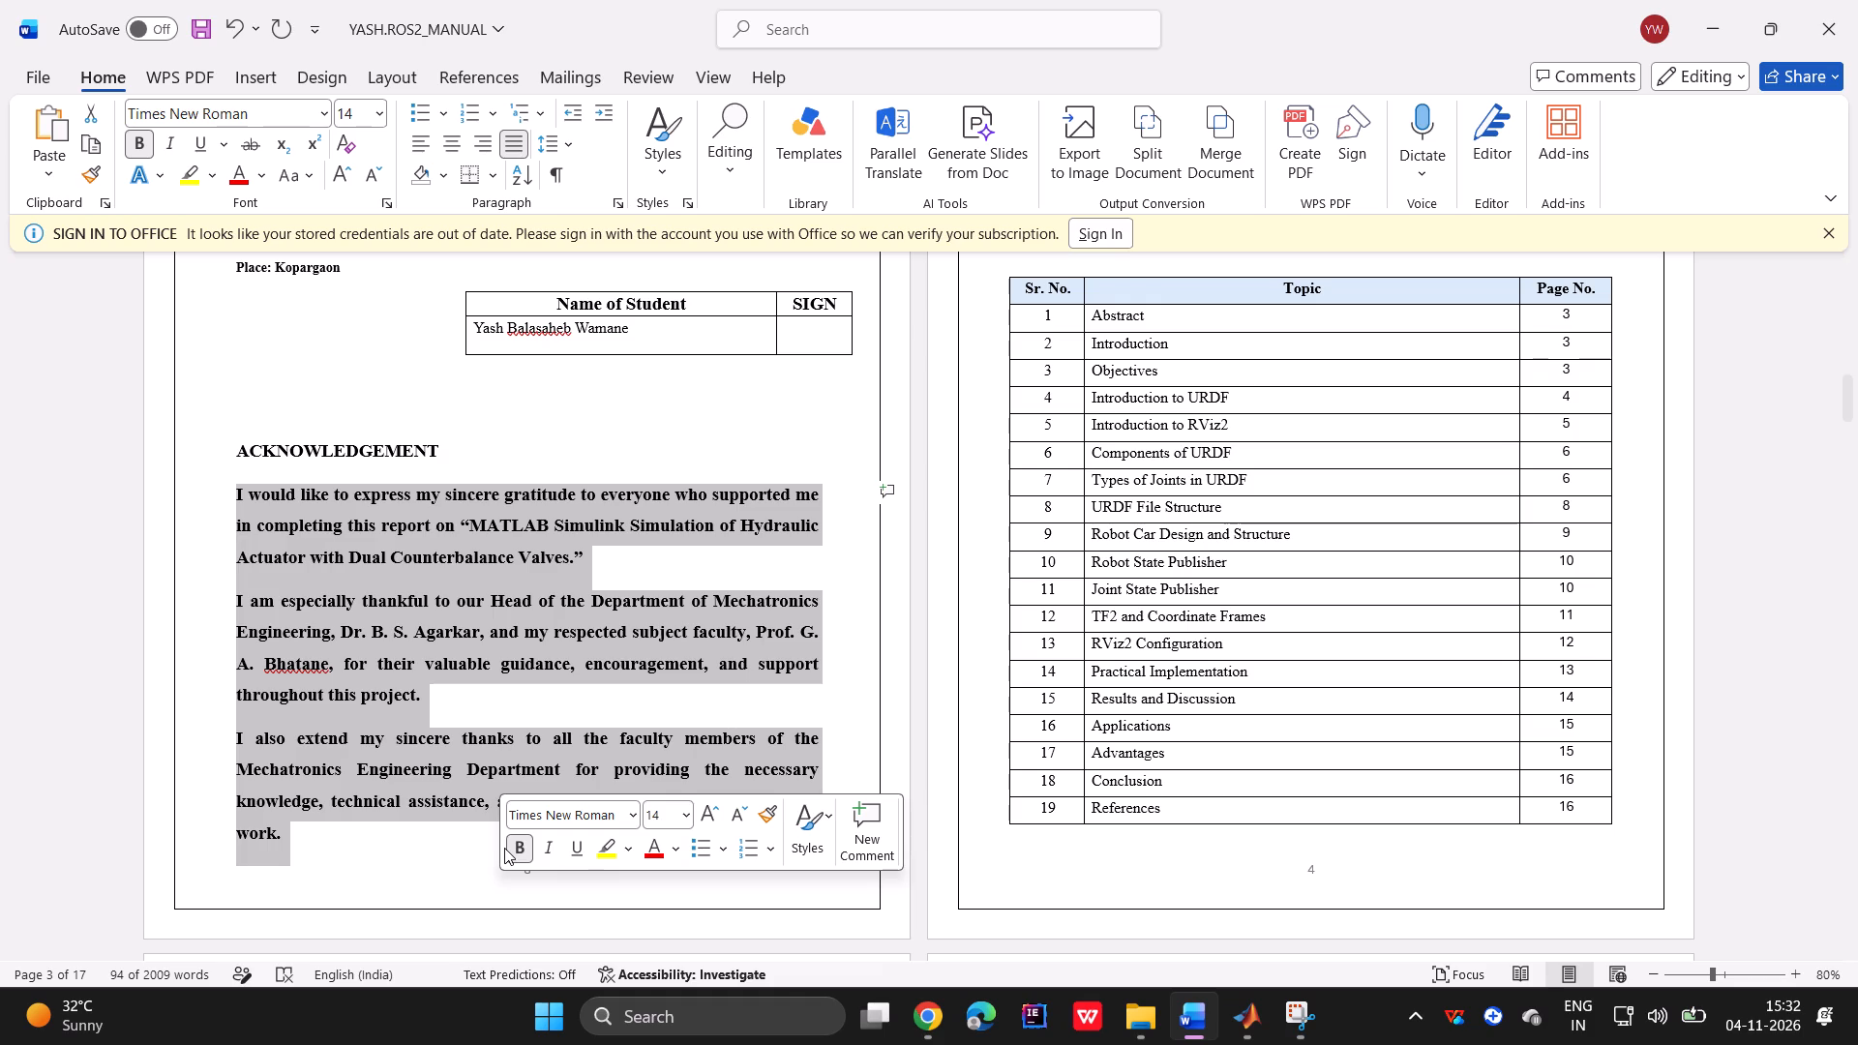
left_click(512, 848)
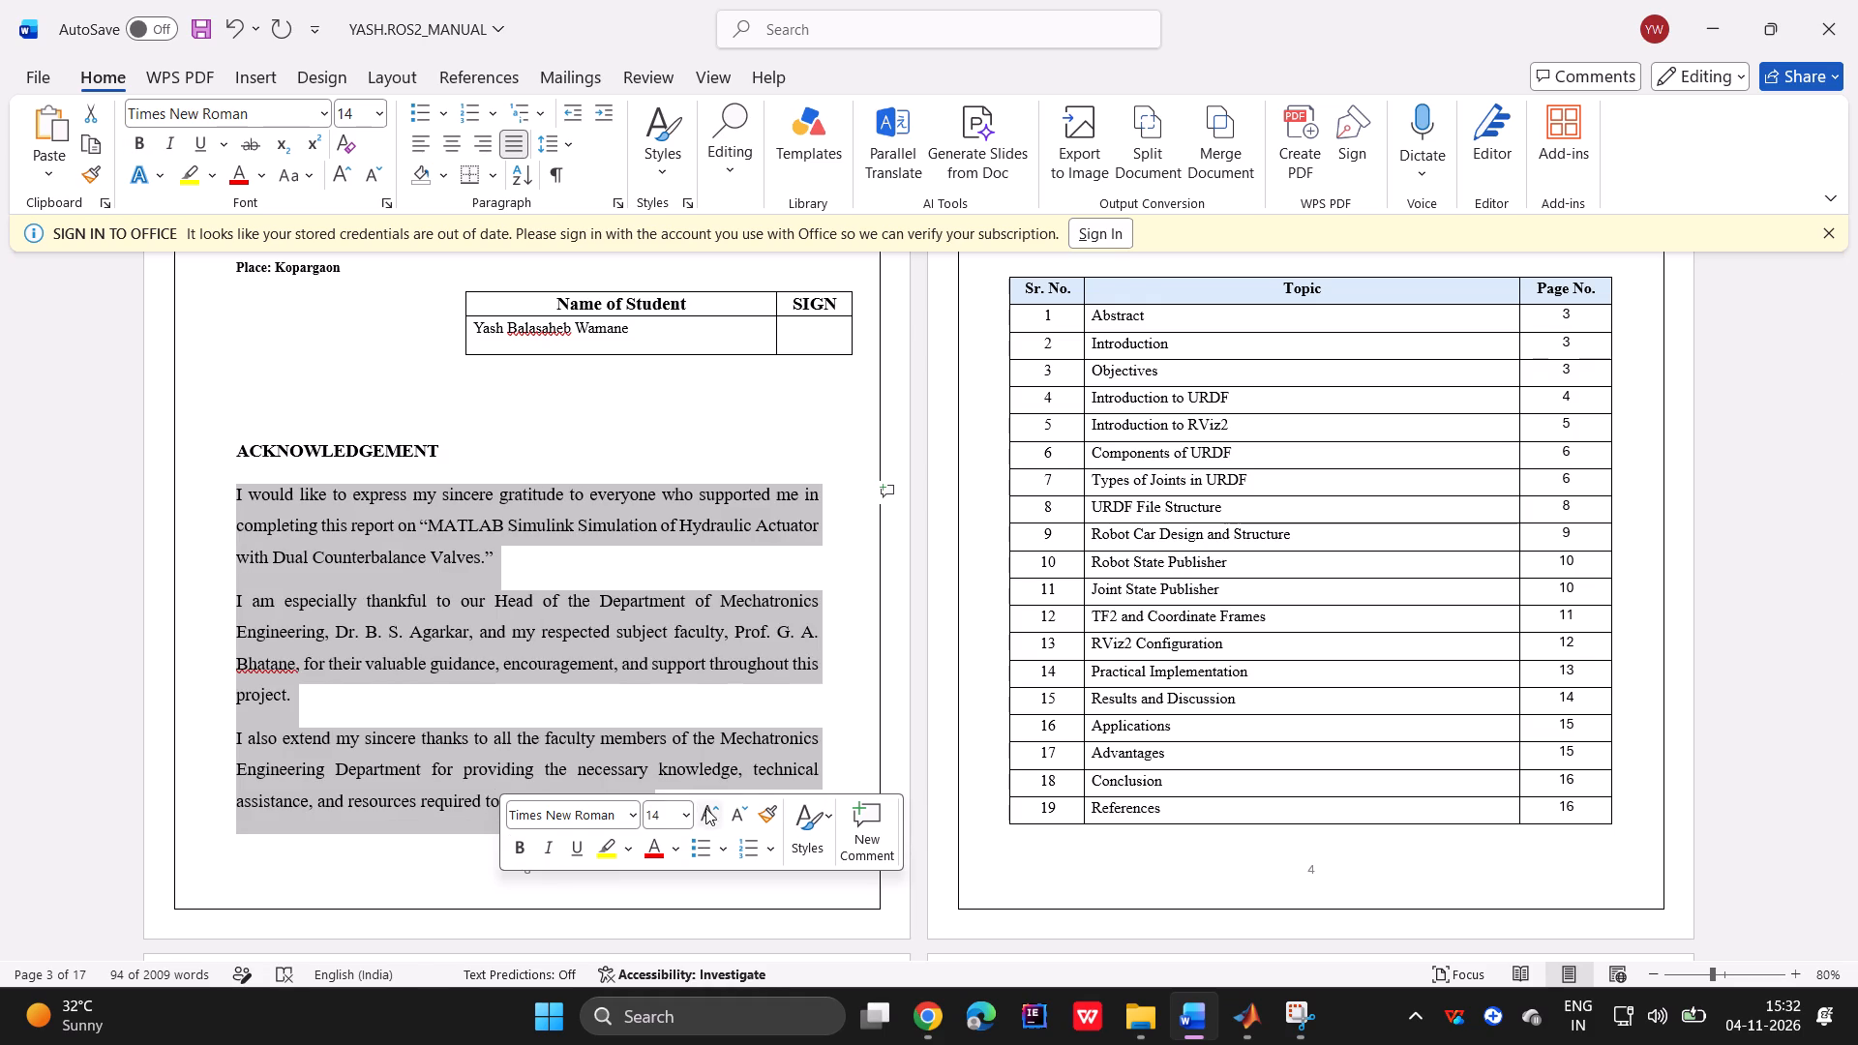
left_click(745, 817)
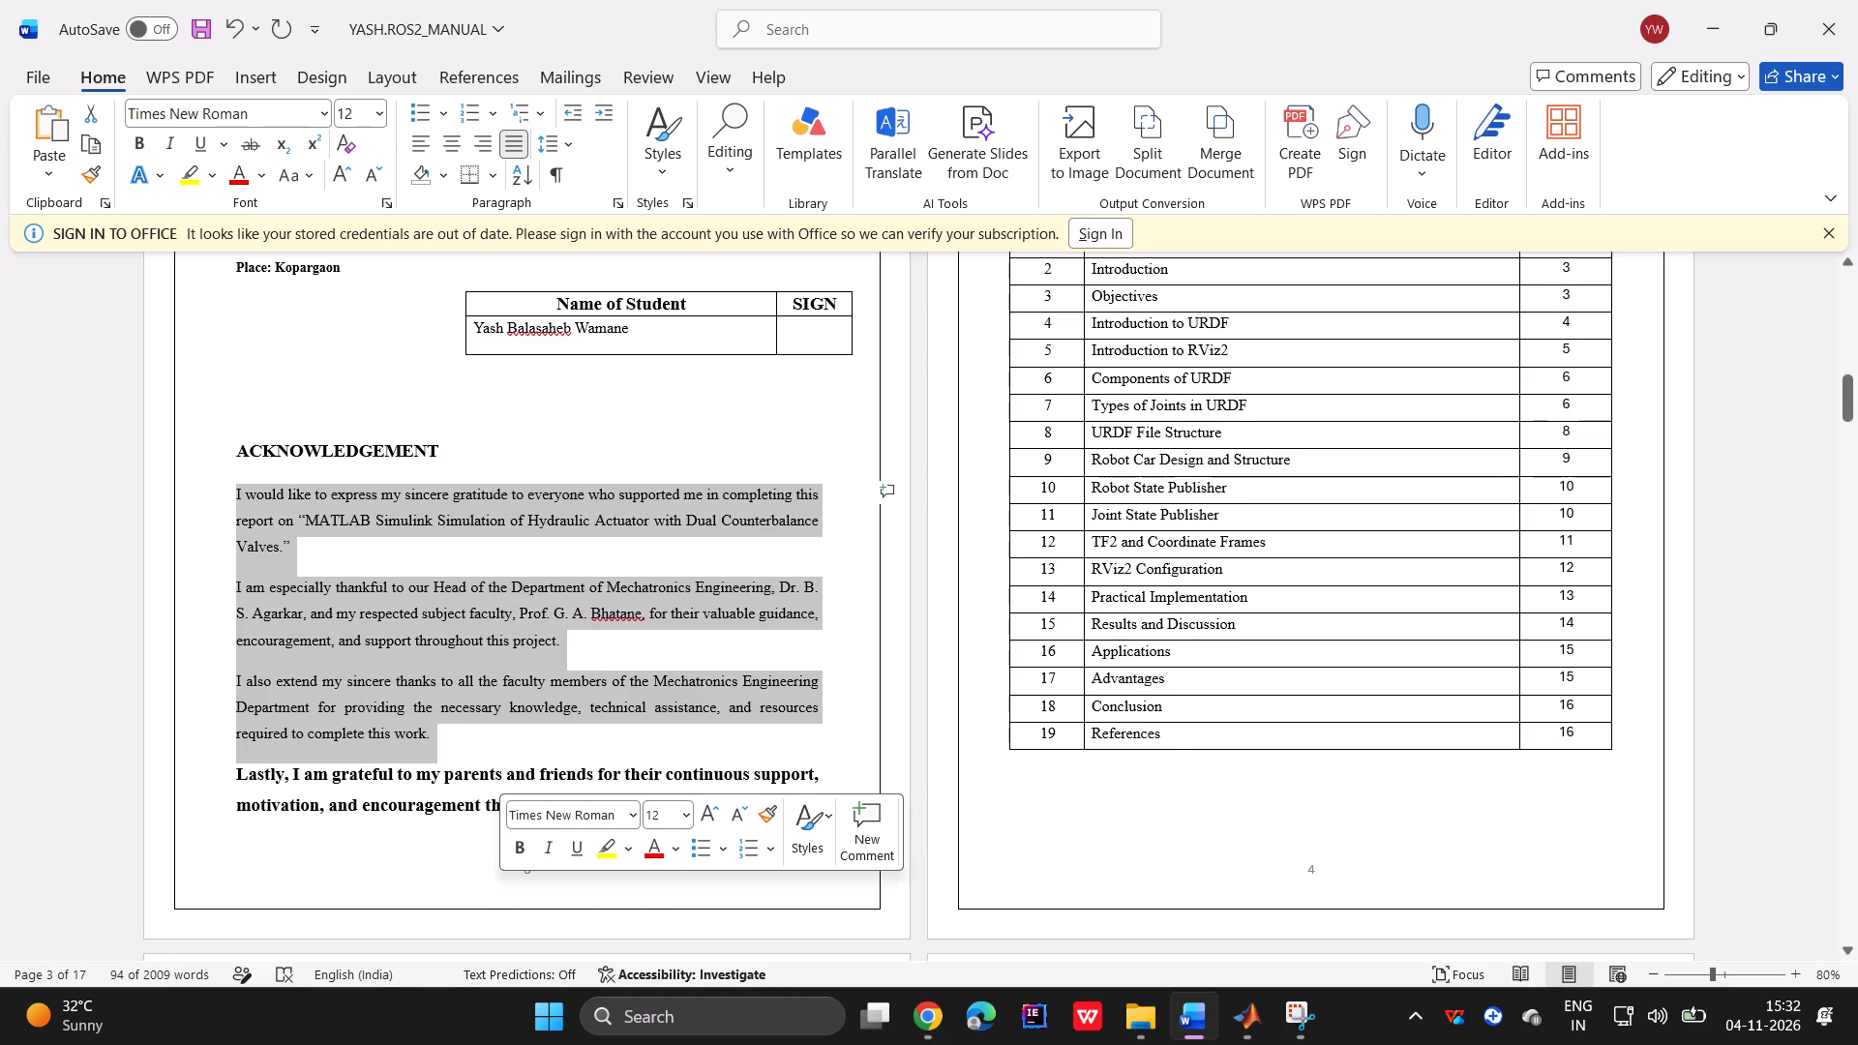
Reduce the last acknowledgement paragraph, starting "Lastly, I am grateful", to font size 12 and remove its bold.
left_click(373, 844)
left_click_drag(234, 775, 363, 788)
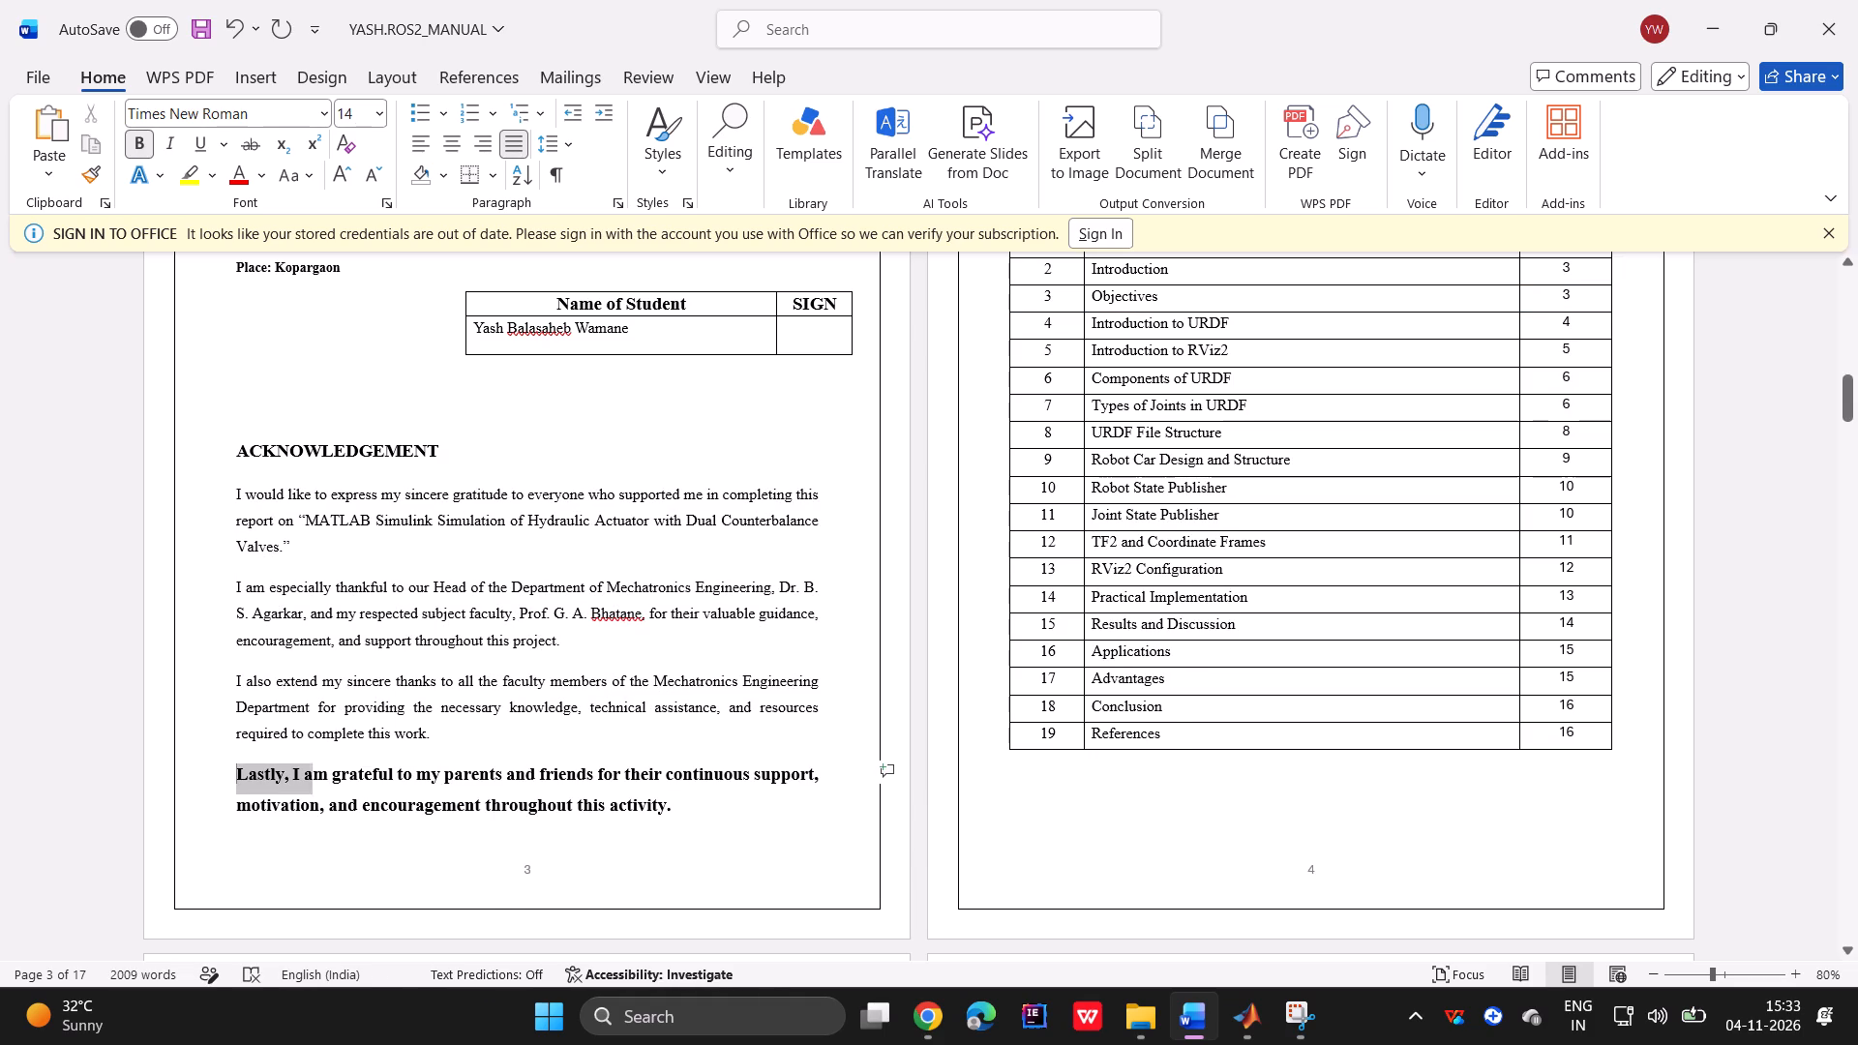
left_click_drag(363, 788, 685, 802)
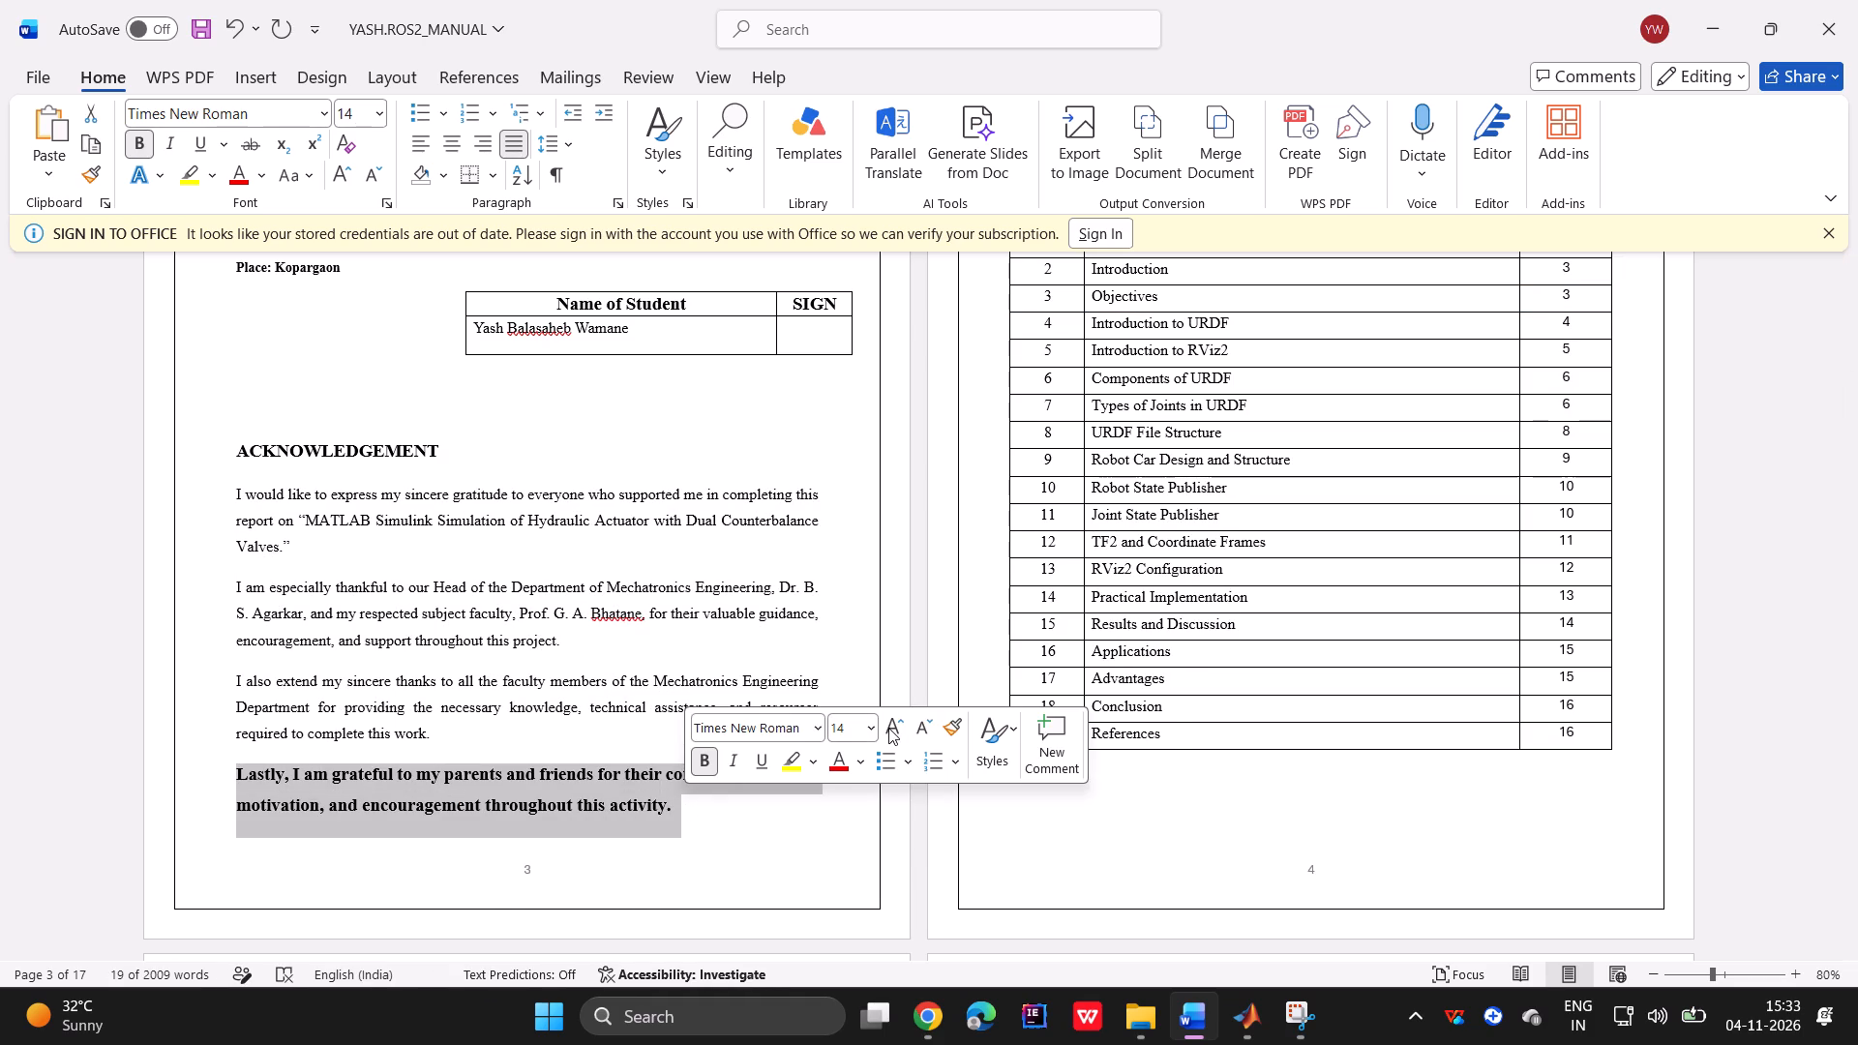
left_click(920, 731)
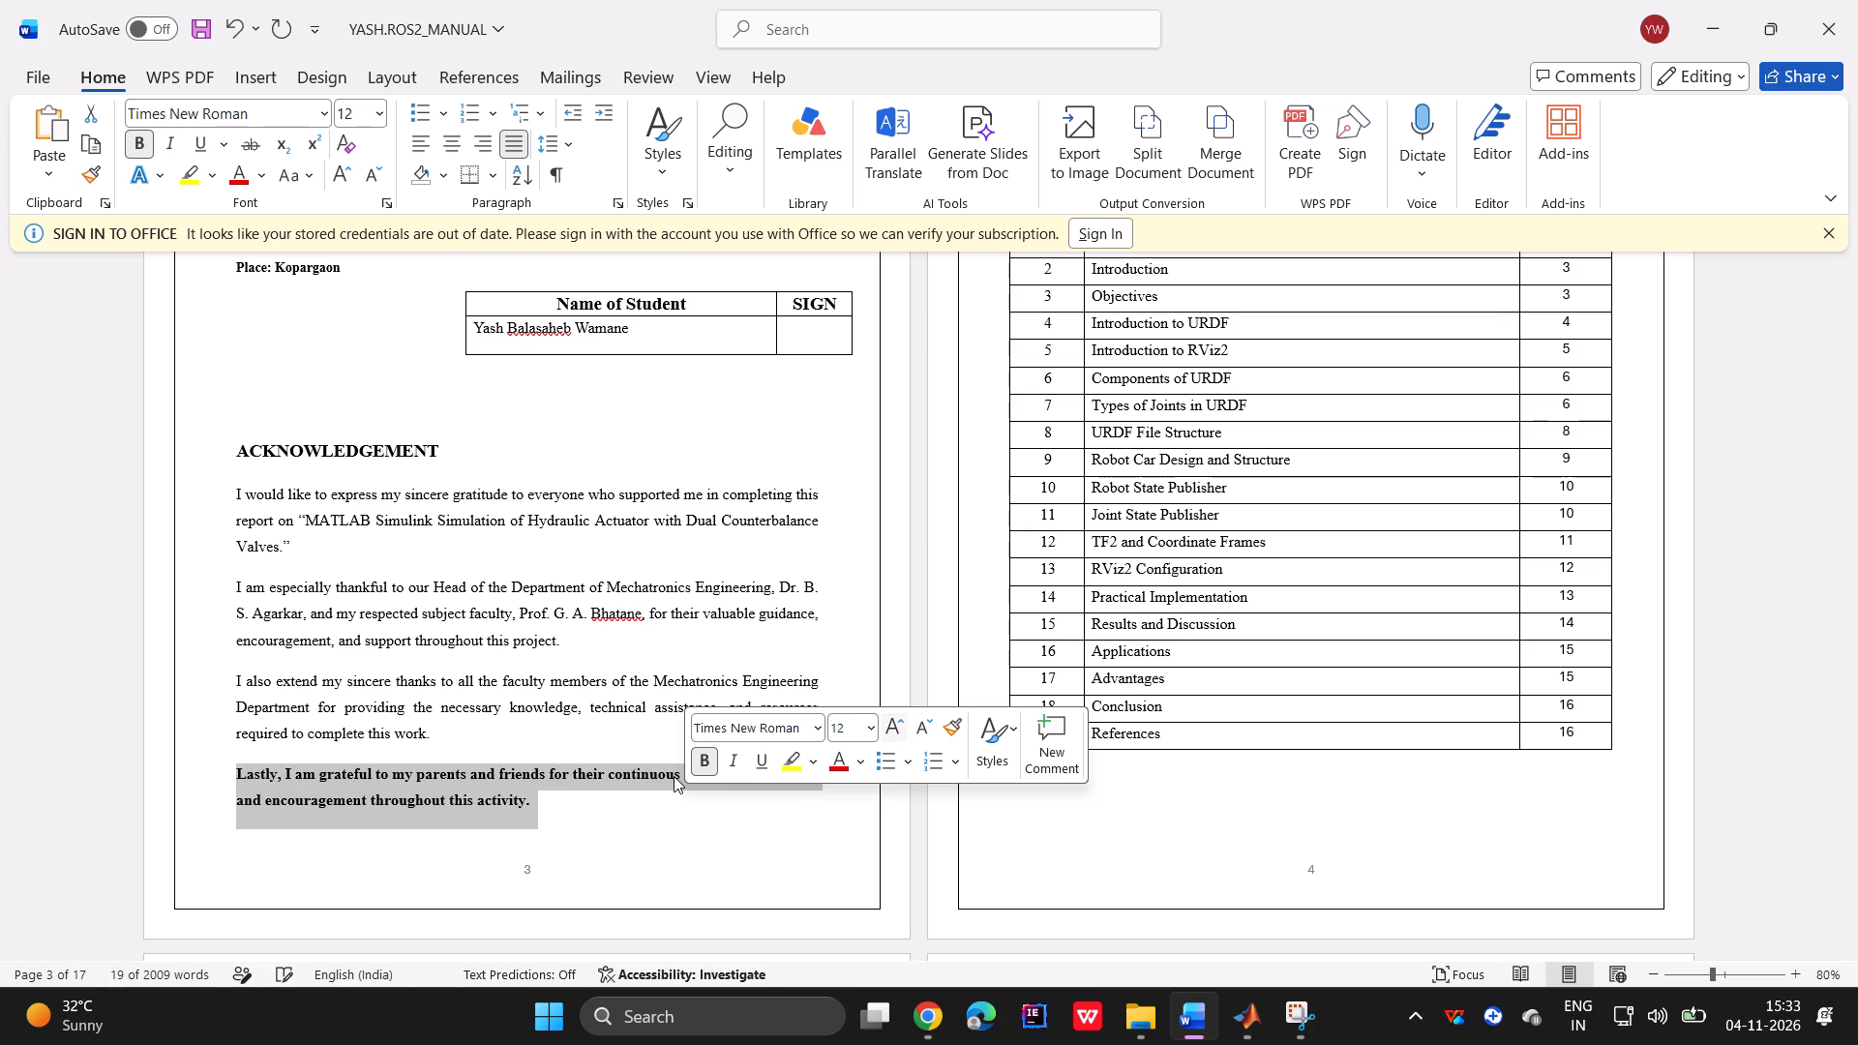
left_click(698, 759)
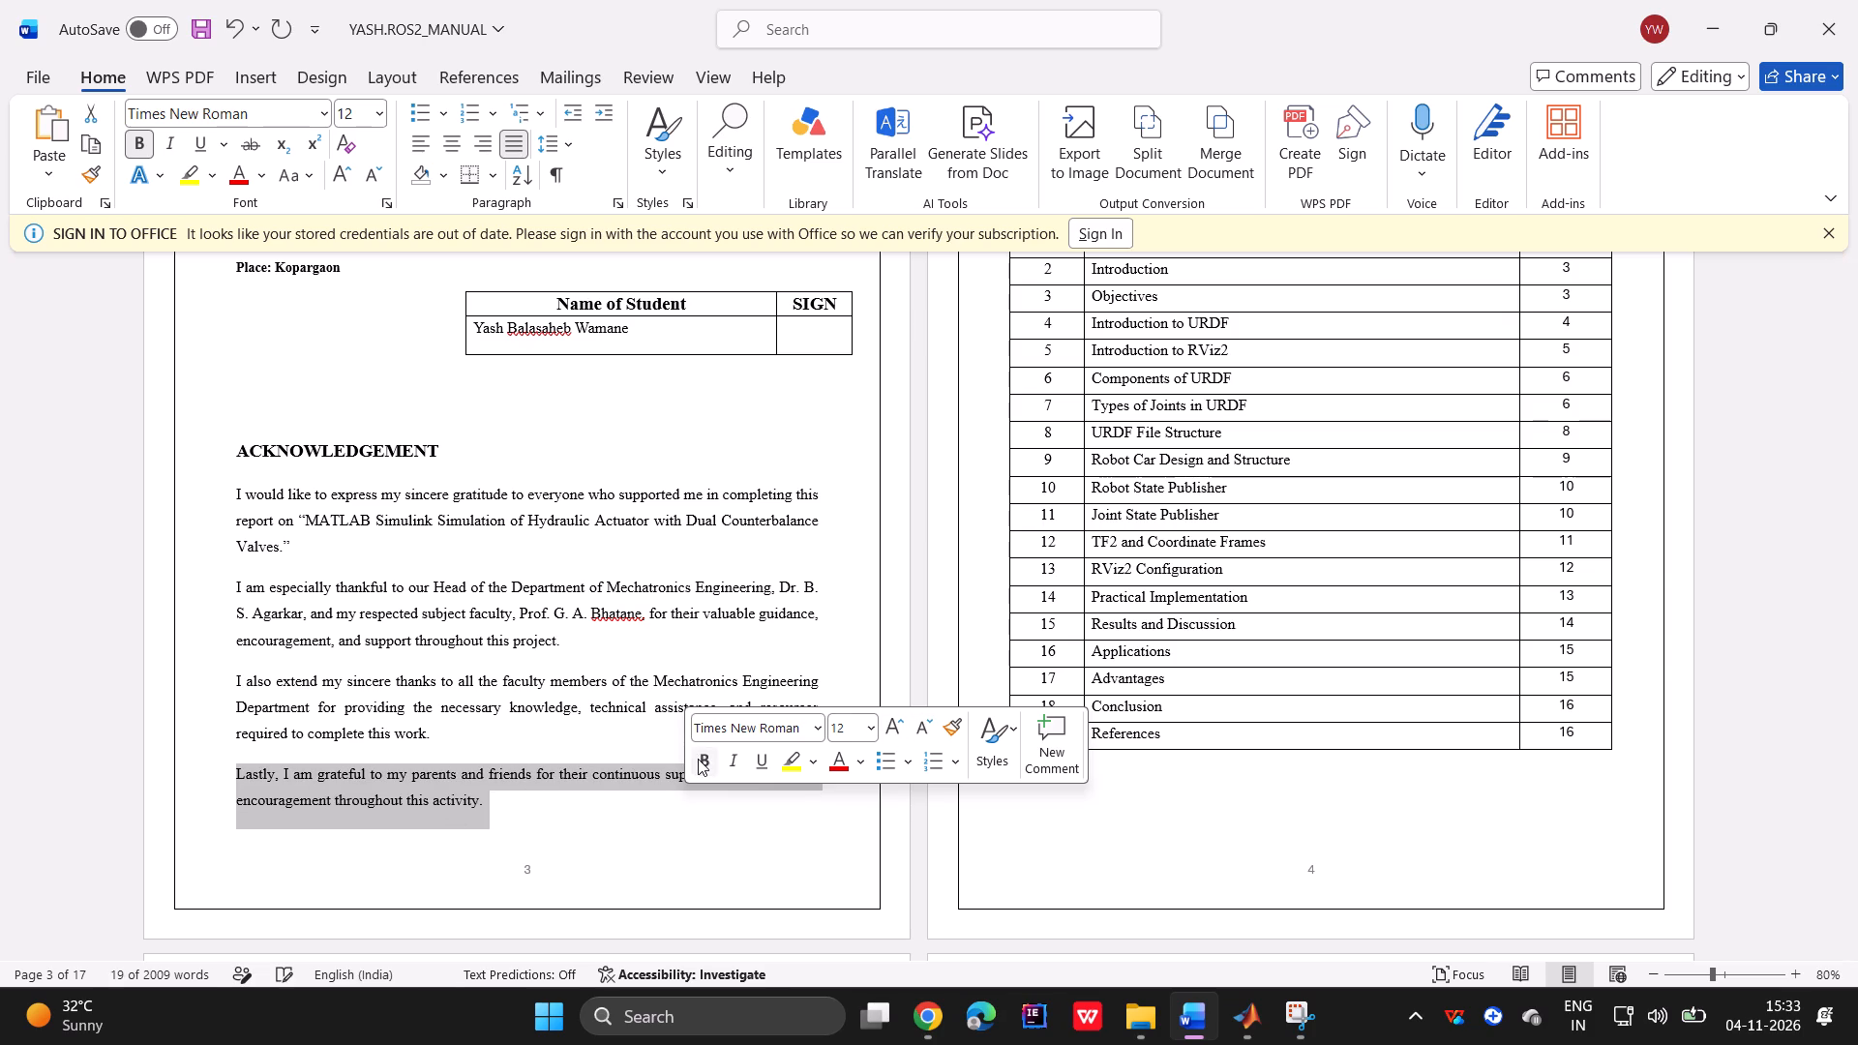
Merge the four acknowledgement body paragraphs into one continuous paragraph by removing the breaks between them.
left_click(234, 768)
left_click(234, 768)
key("BackSpace")
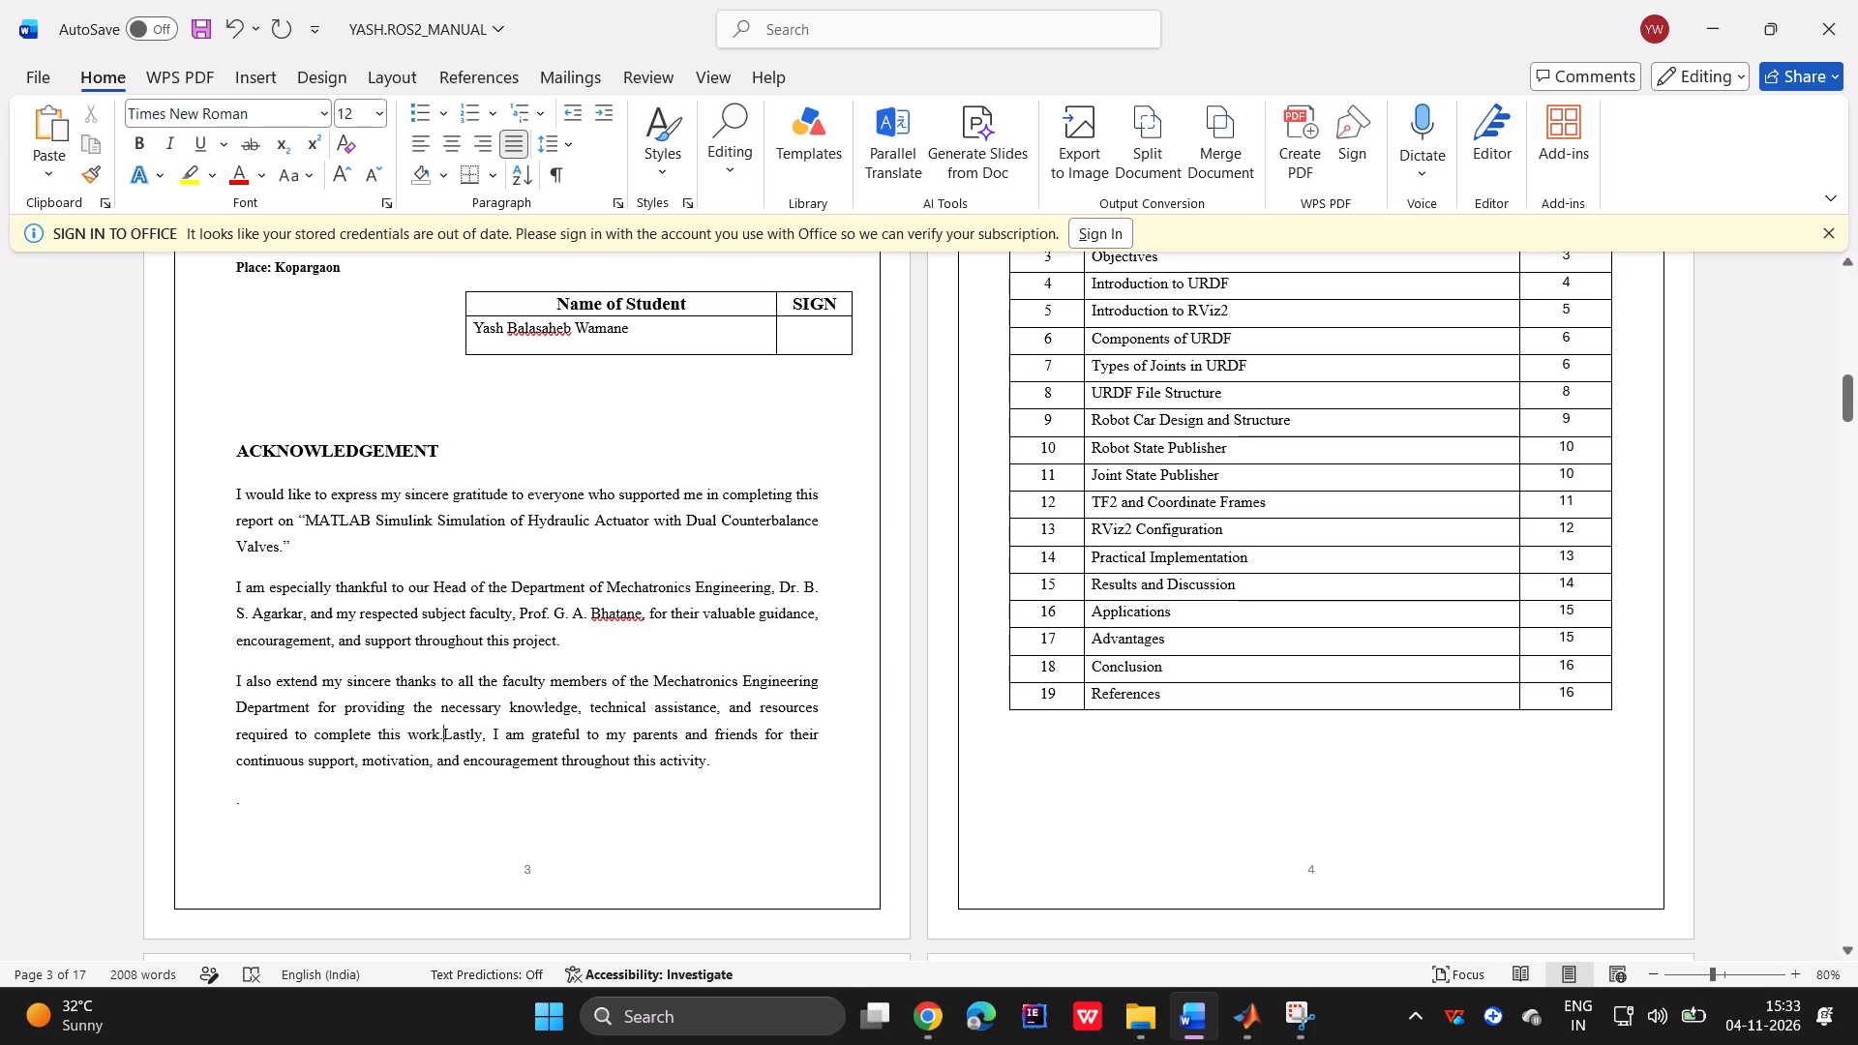
left_click(236, 684)
key("BackSpace")
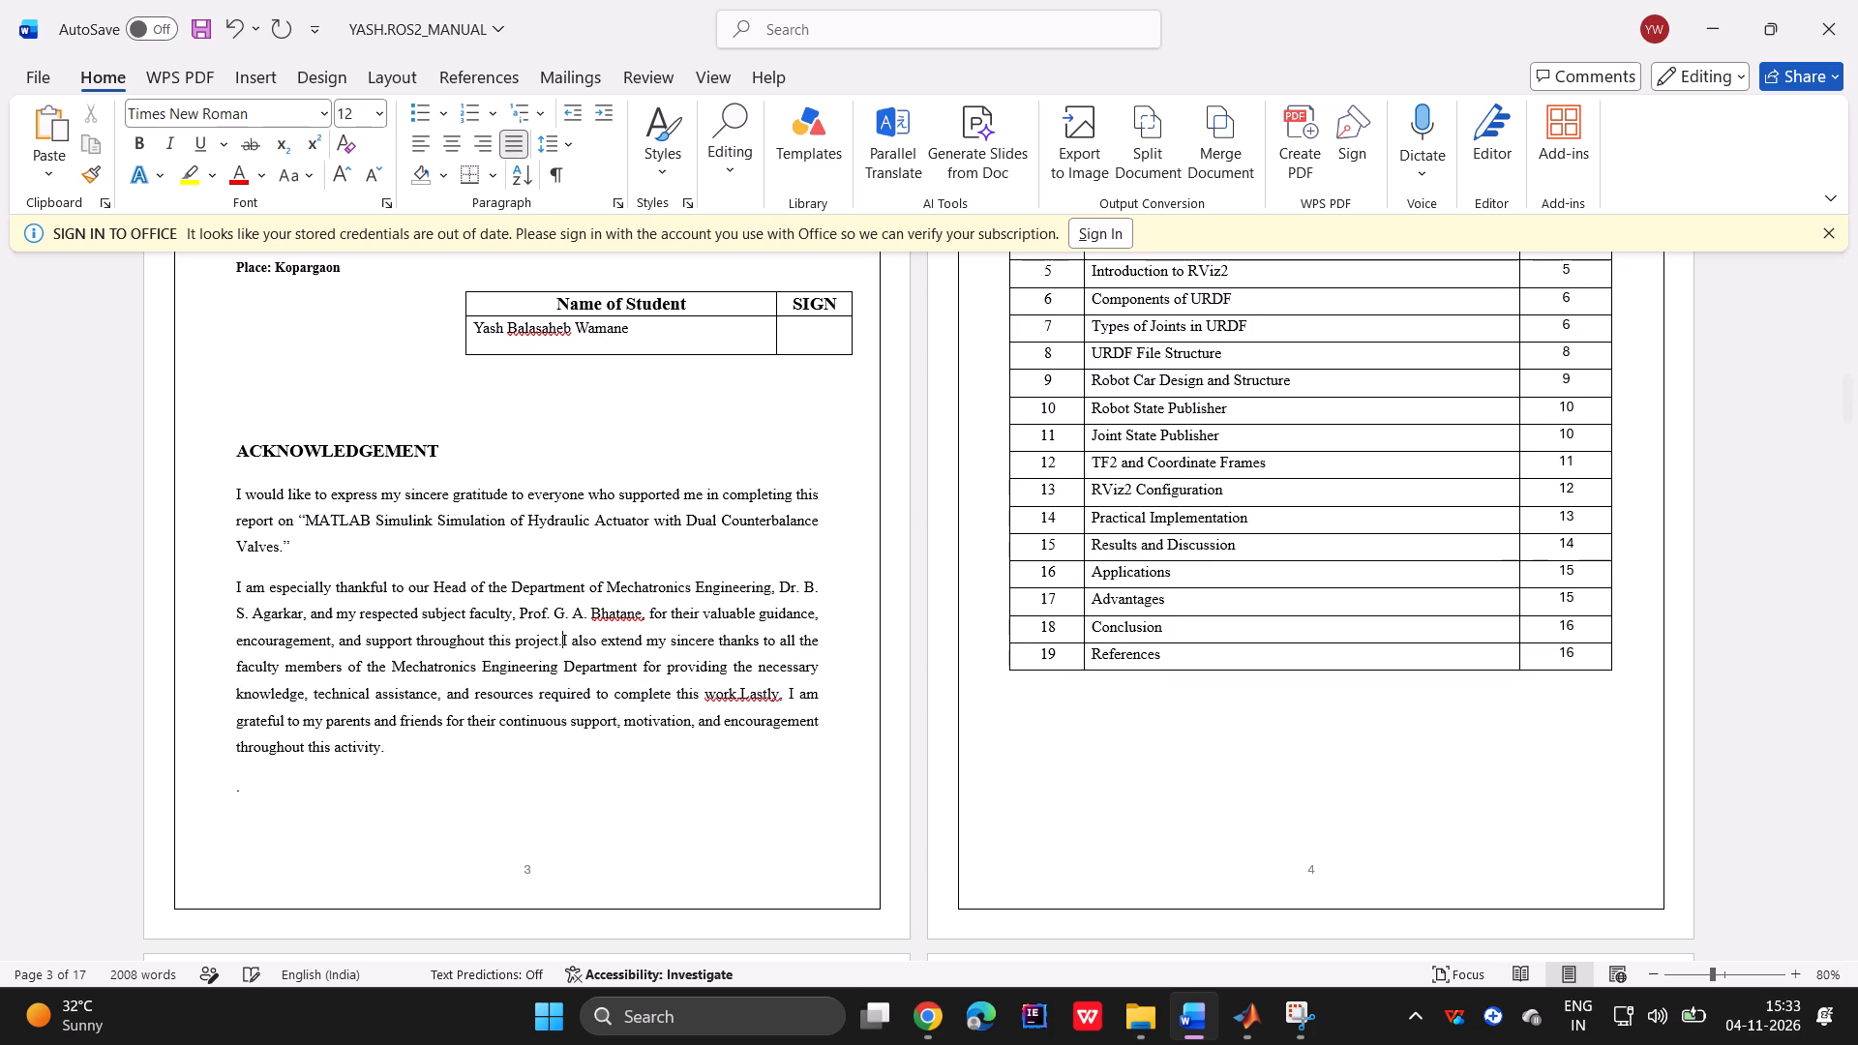
left_click(235, 582)
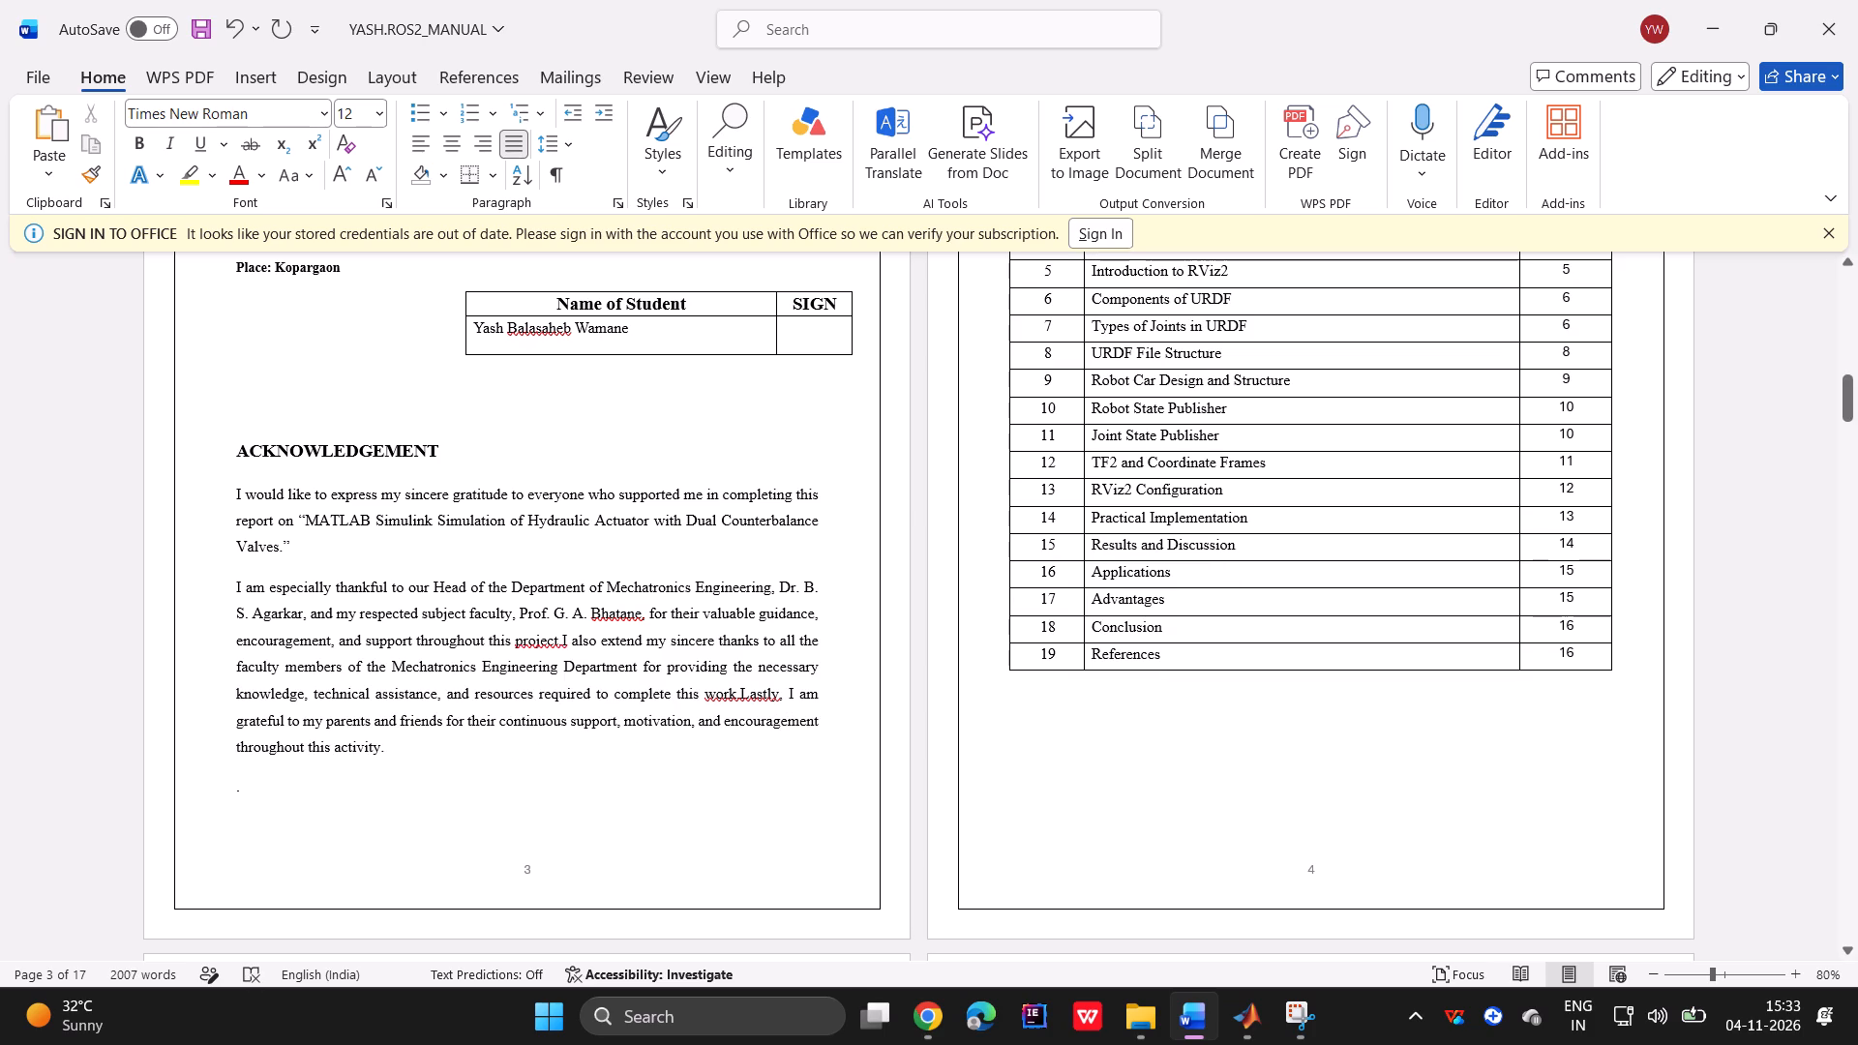
key("BackSpace")
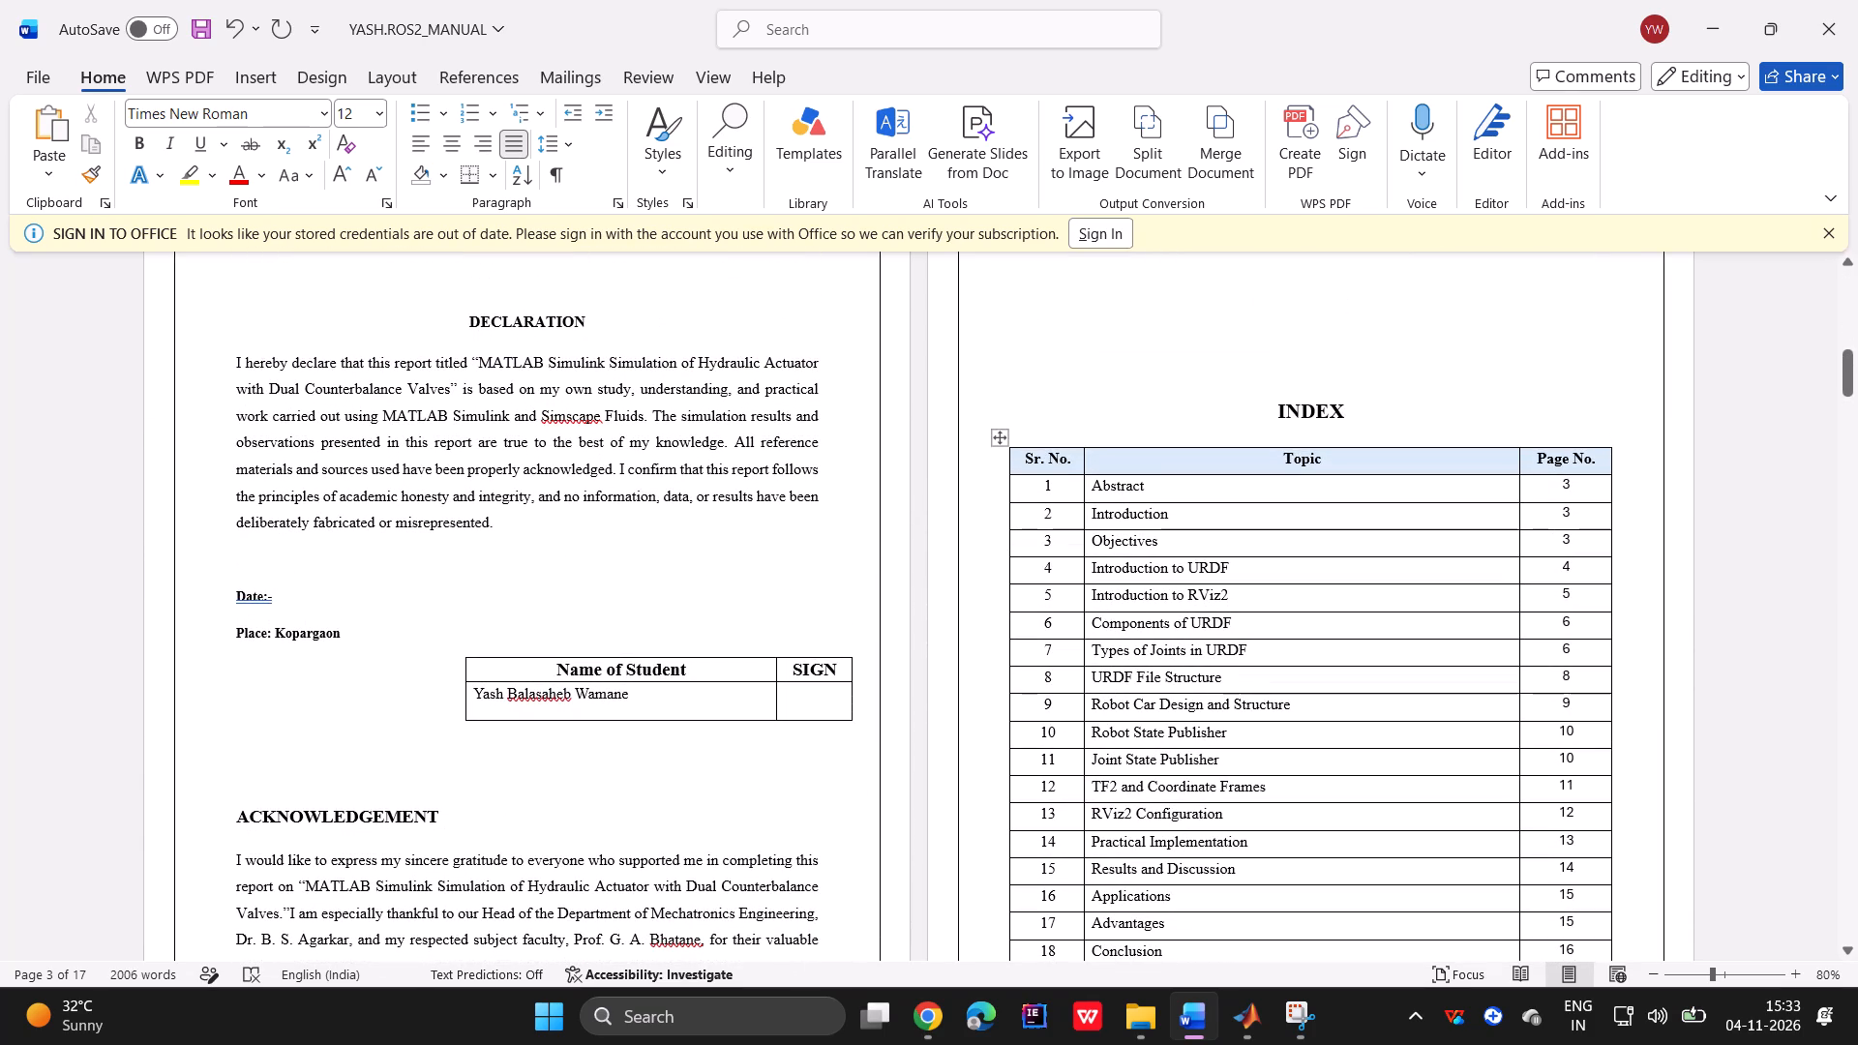
Delete the blank lines above the INDEX heading so that it starts at the top of its page.
left_click(1269, 413)
left_click(1286, 379)
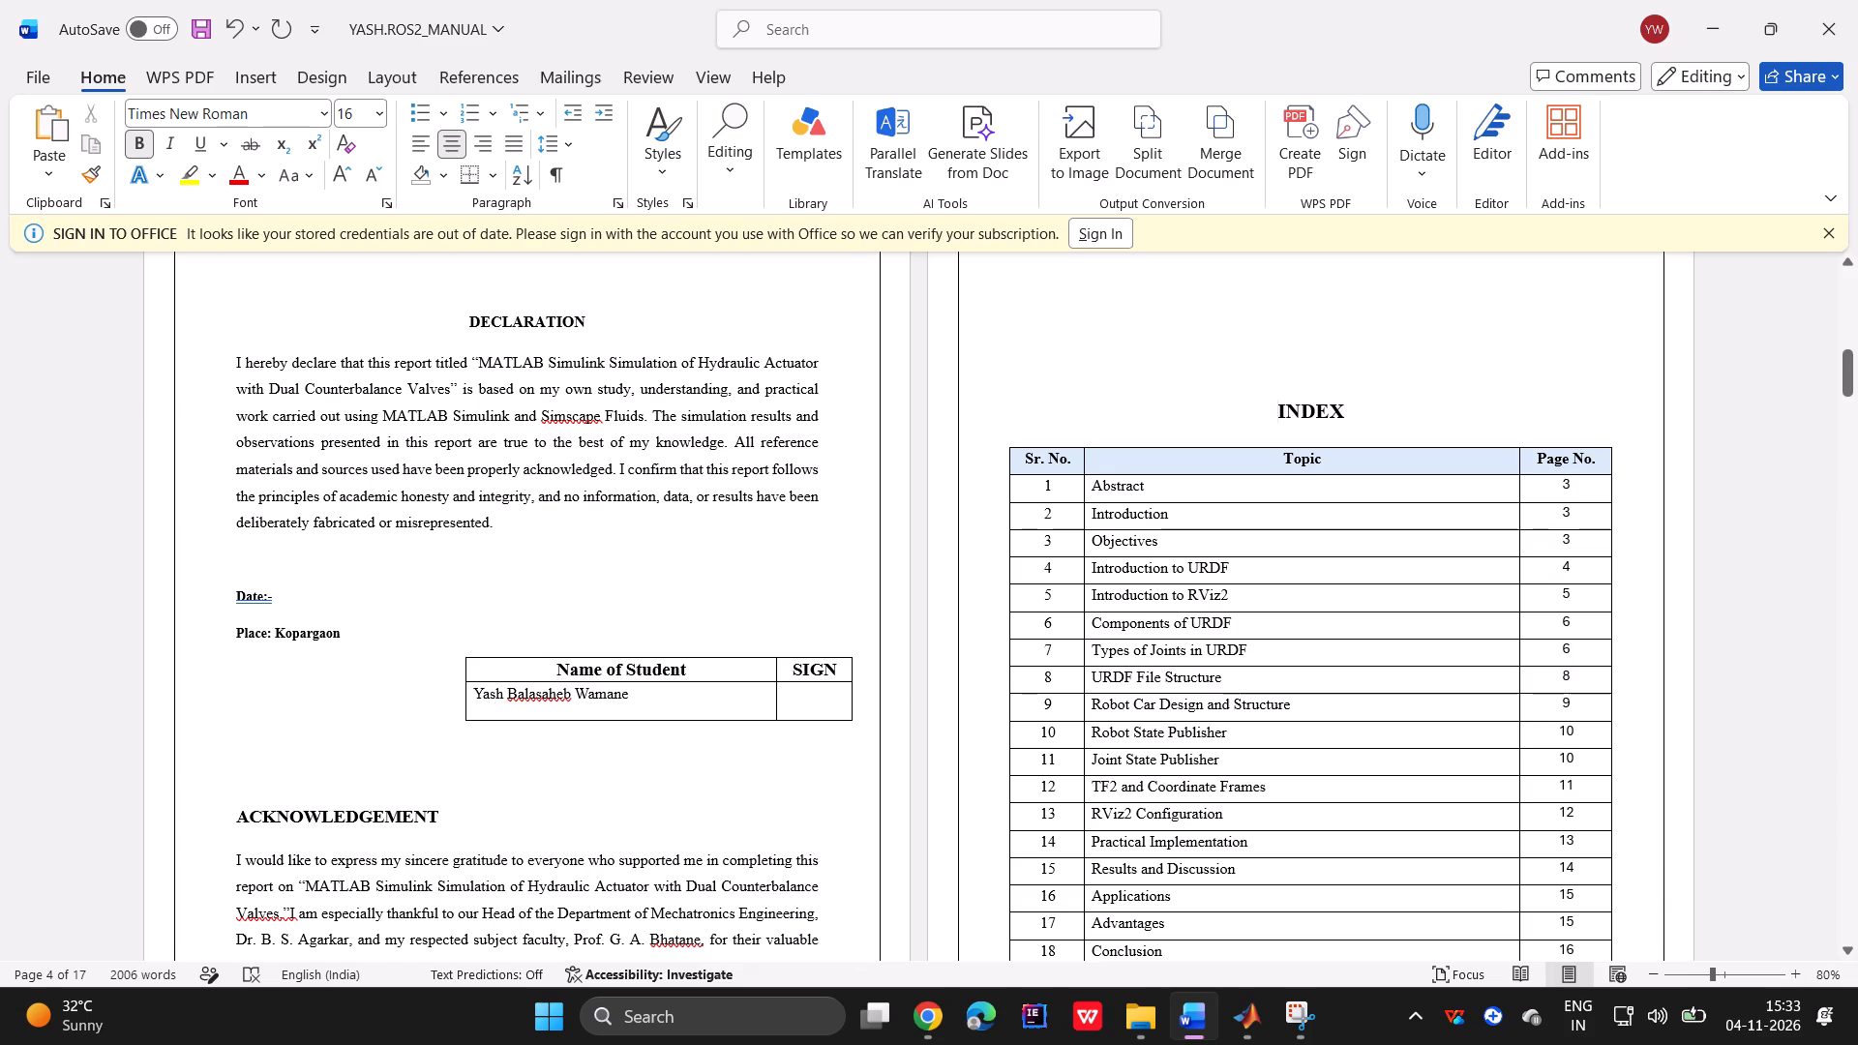
key("BackSpace")
key("BackSpace")
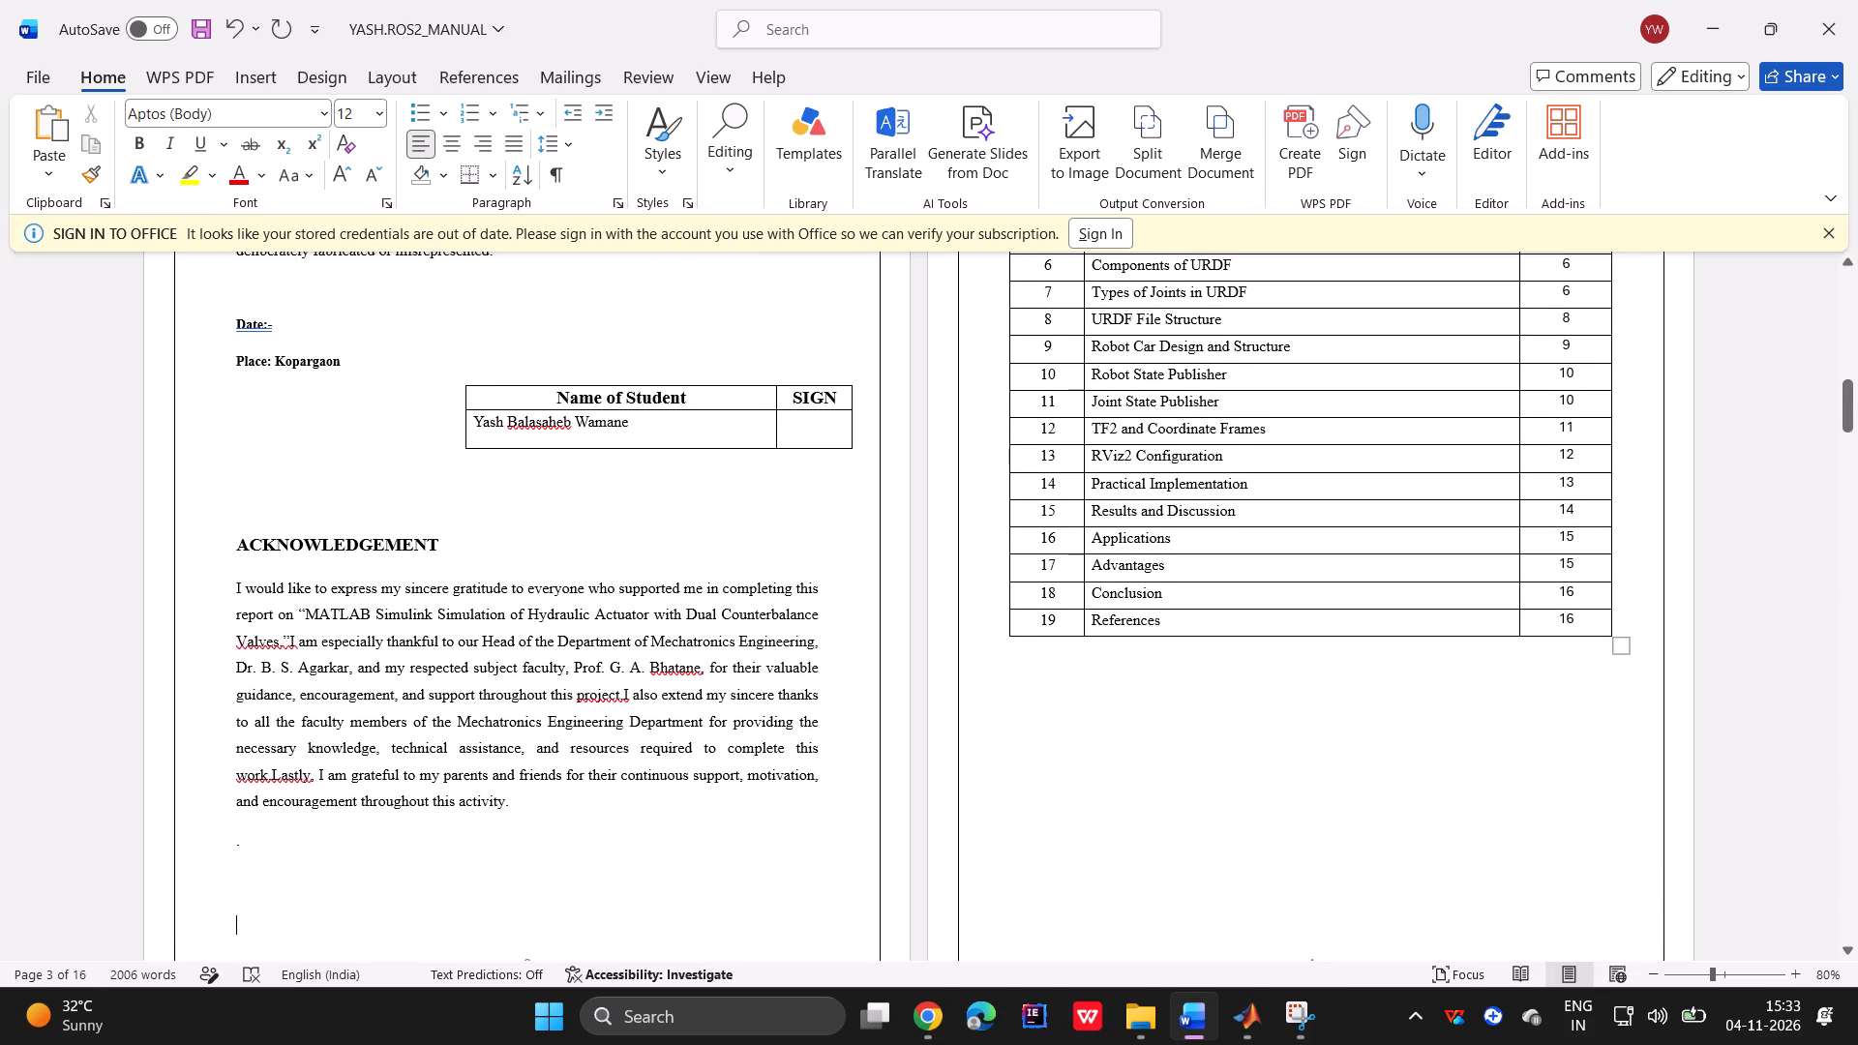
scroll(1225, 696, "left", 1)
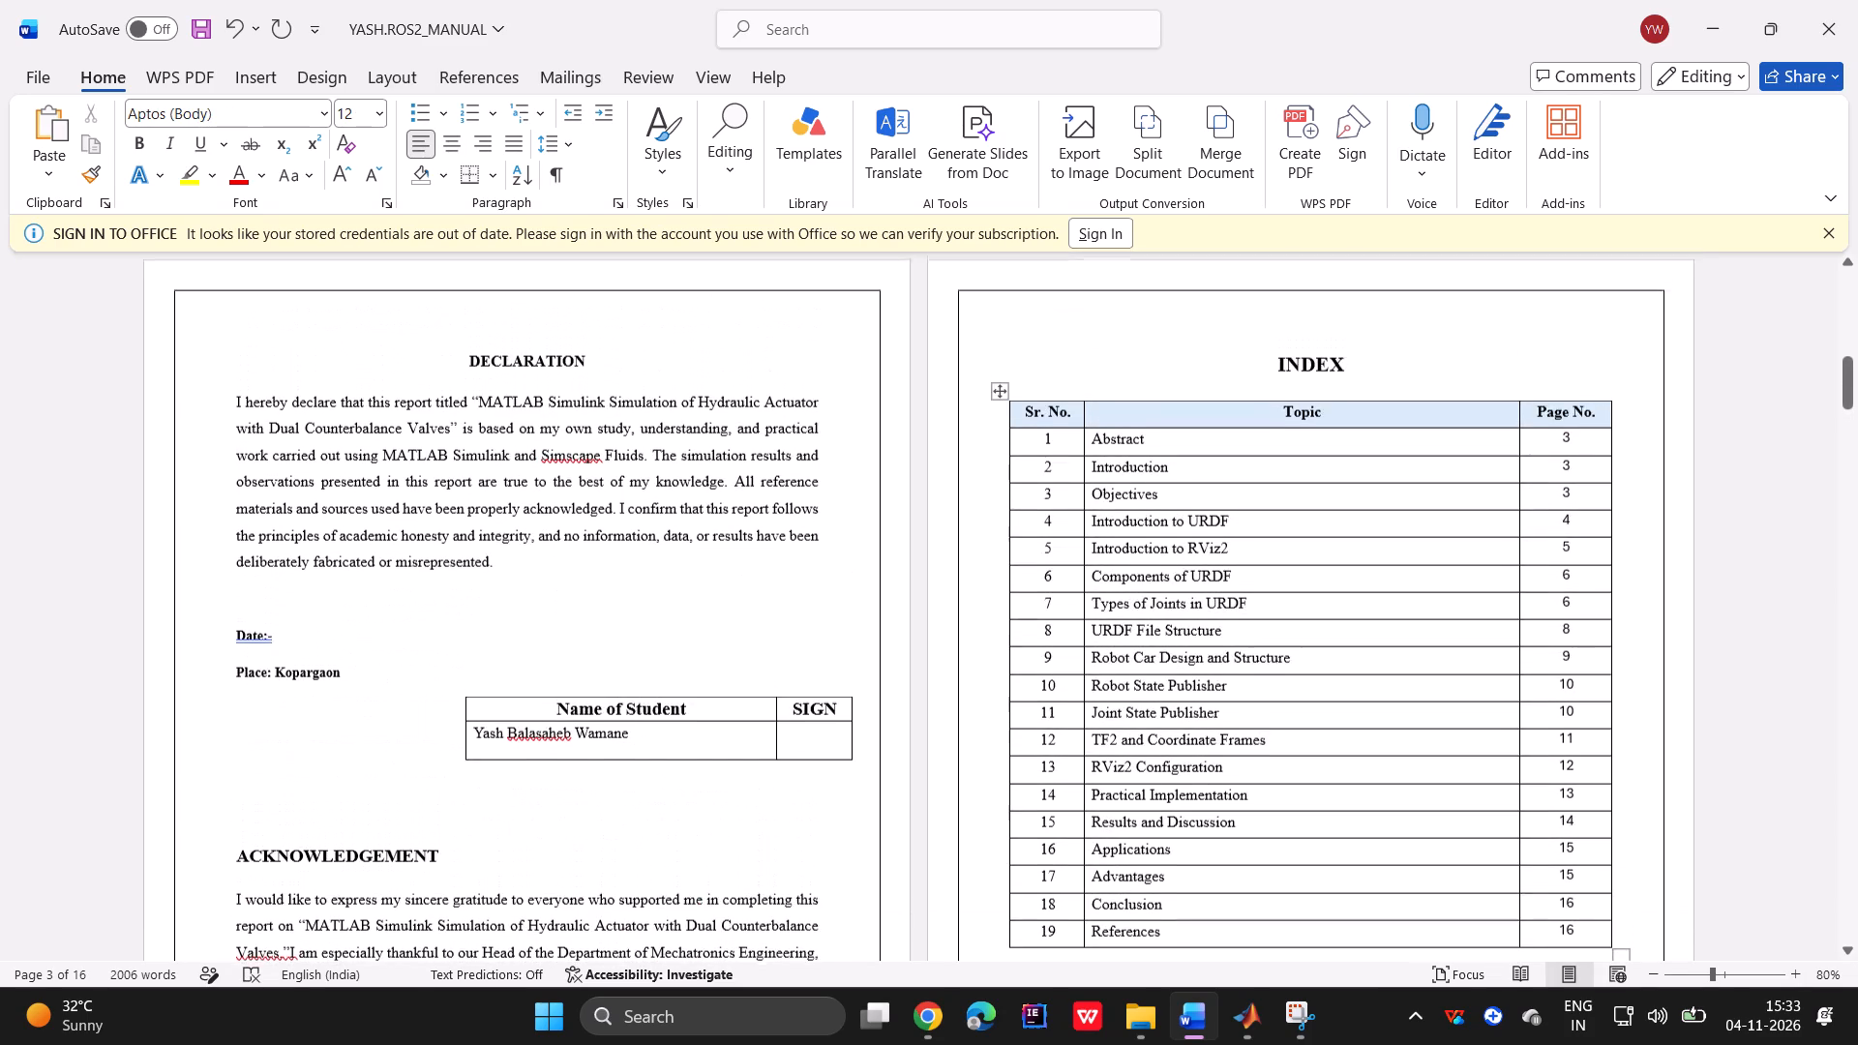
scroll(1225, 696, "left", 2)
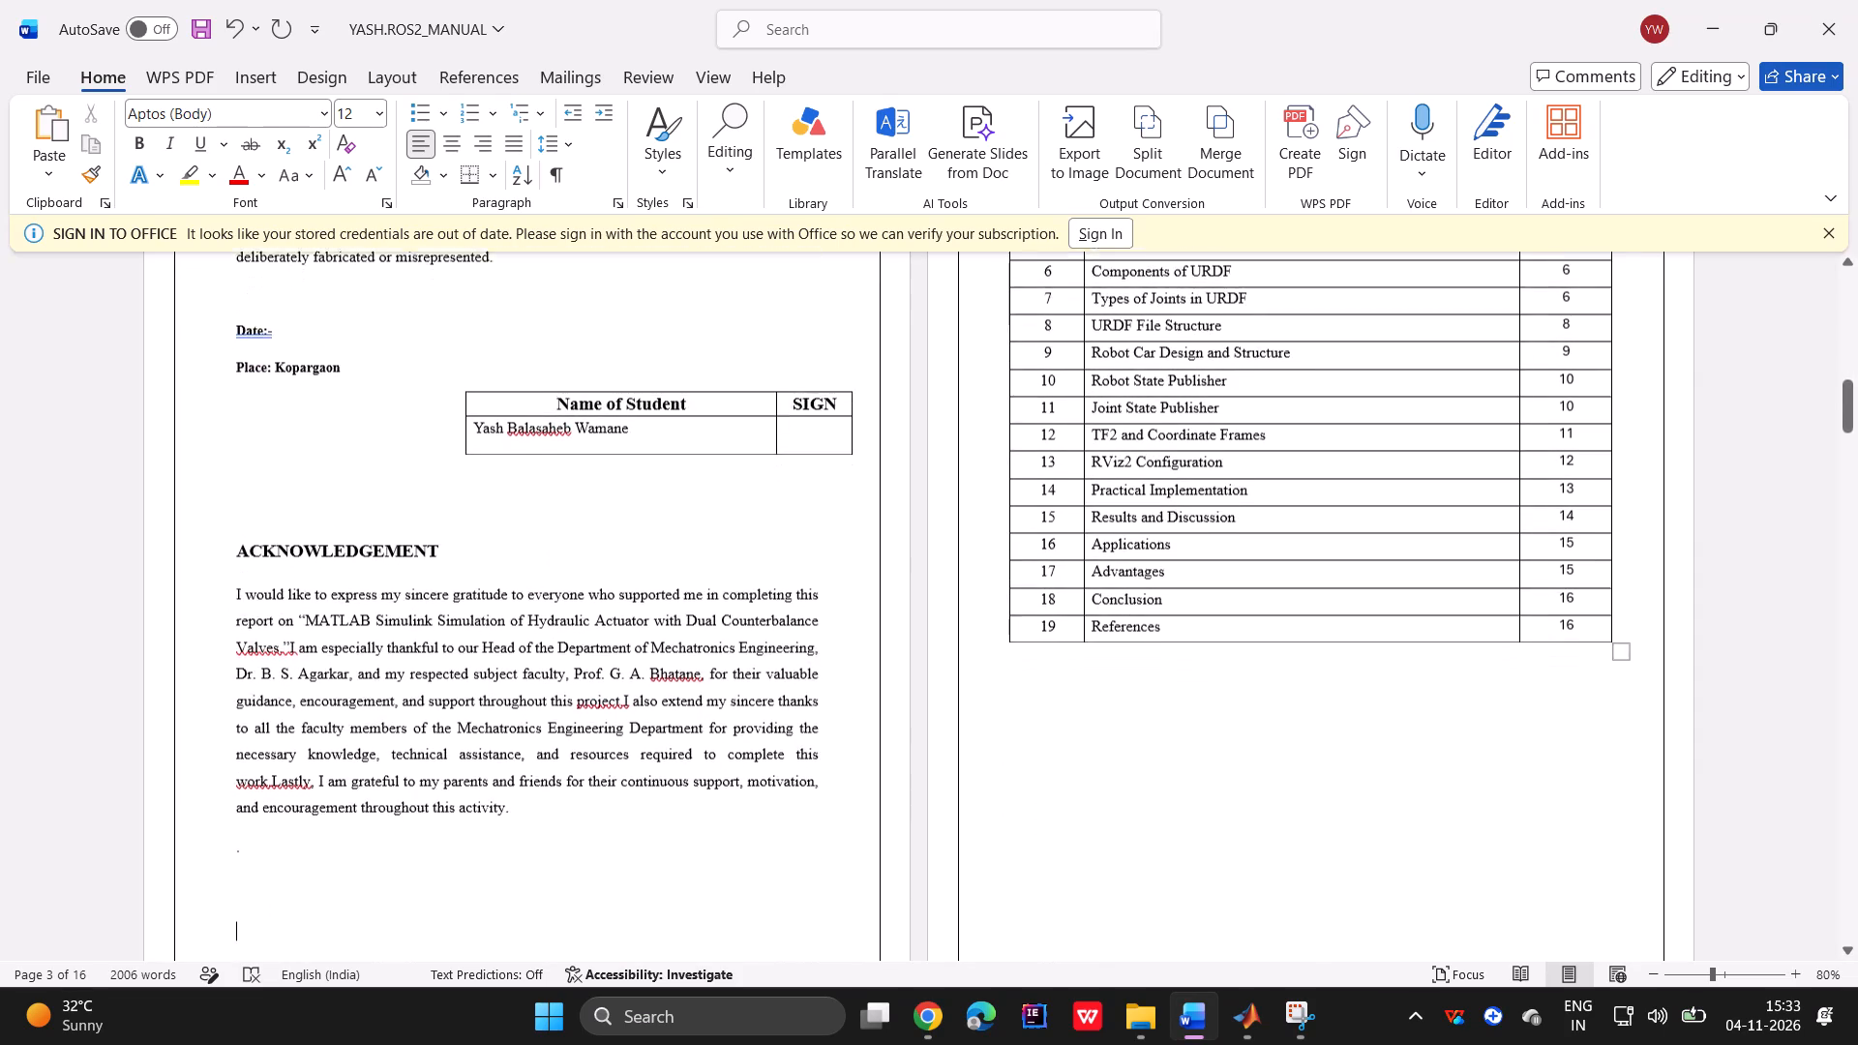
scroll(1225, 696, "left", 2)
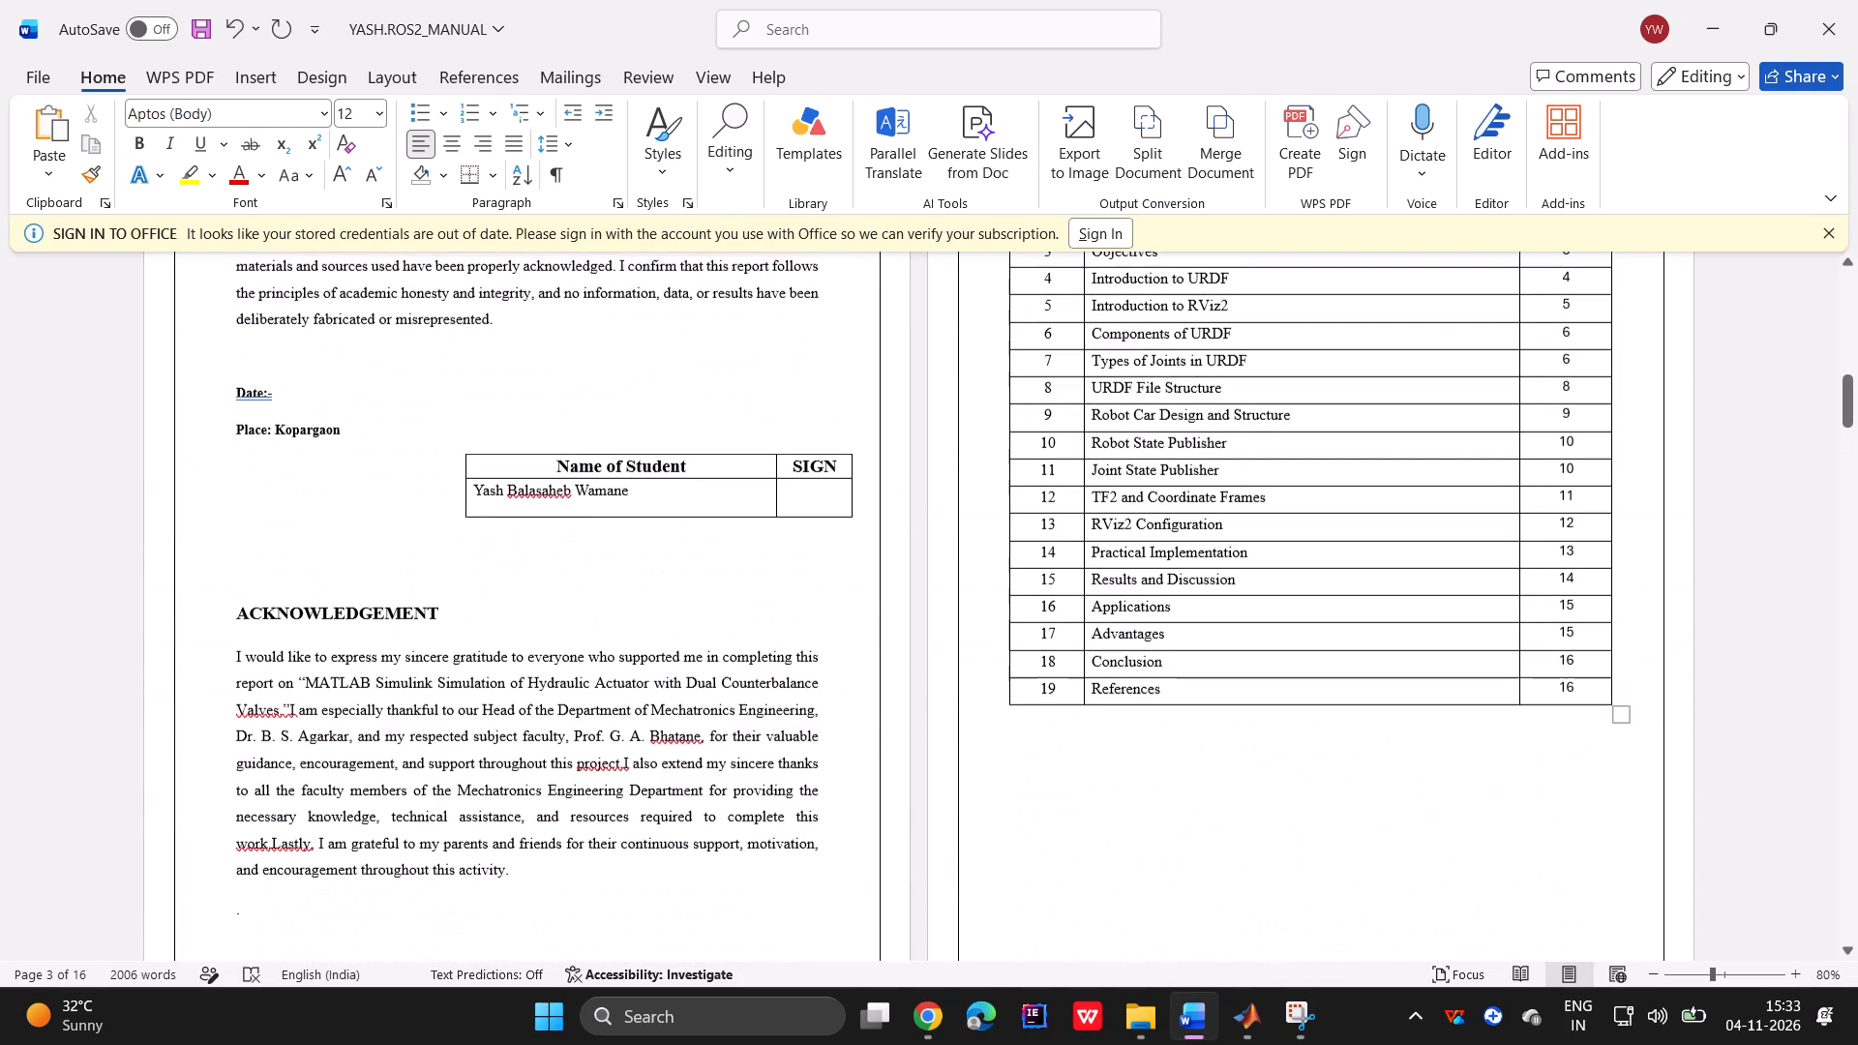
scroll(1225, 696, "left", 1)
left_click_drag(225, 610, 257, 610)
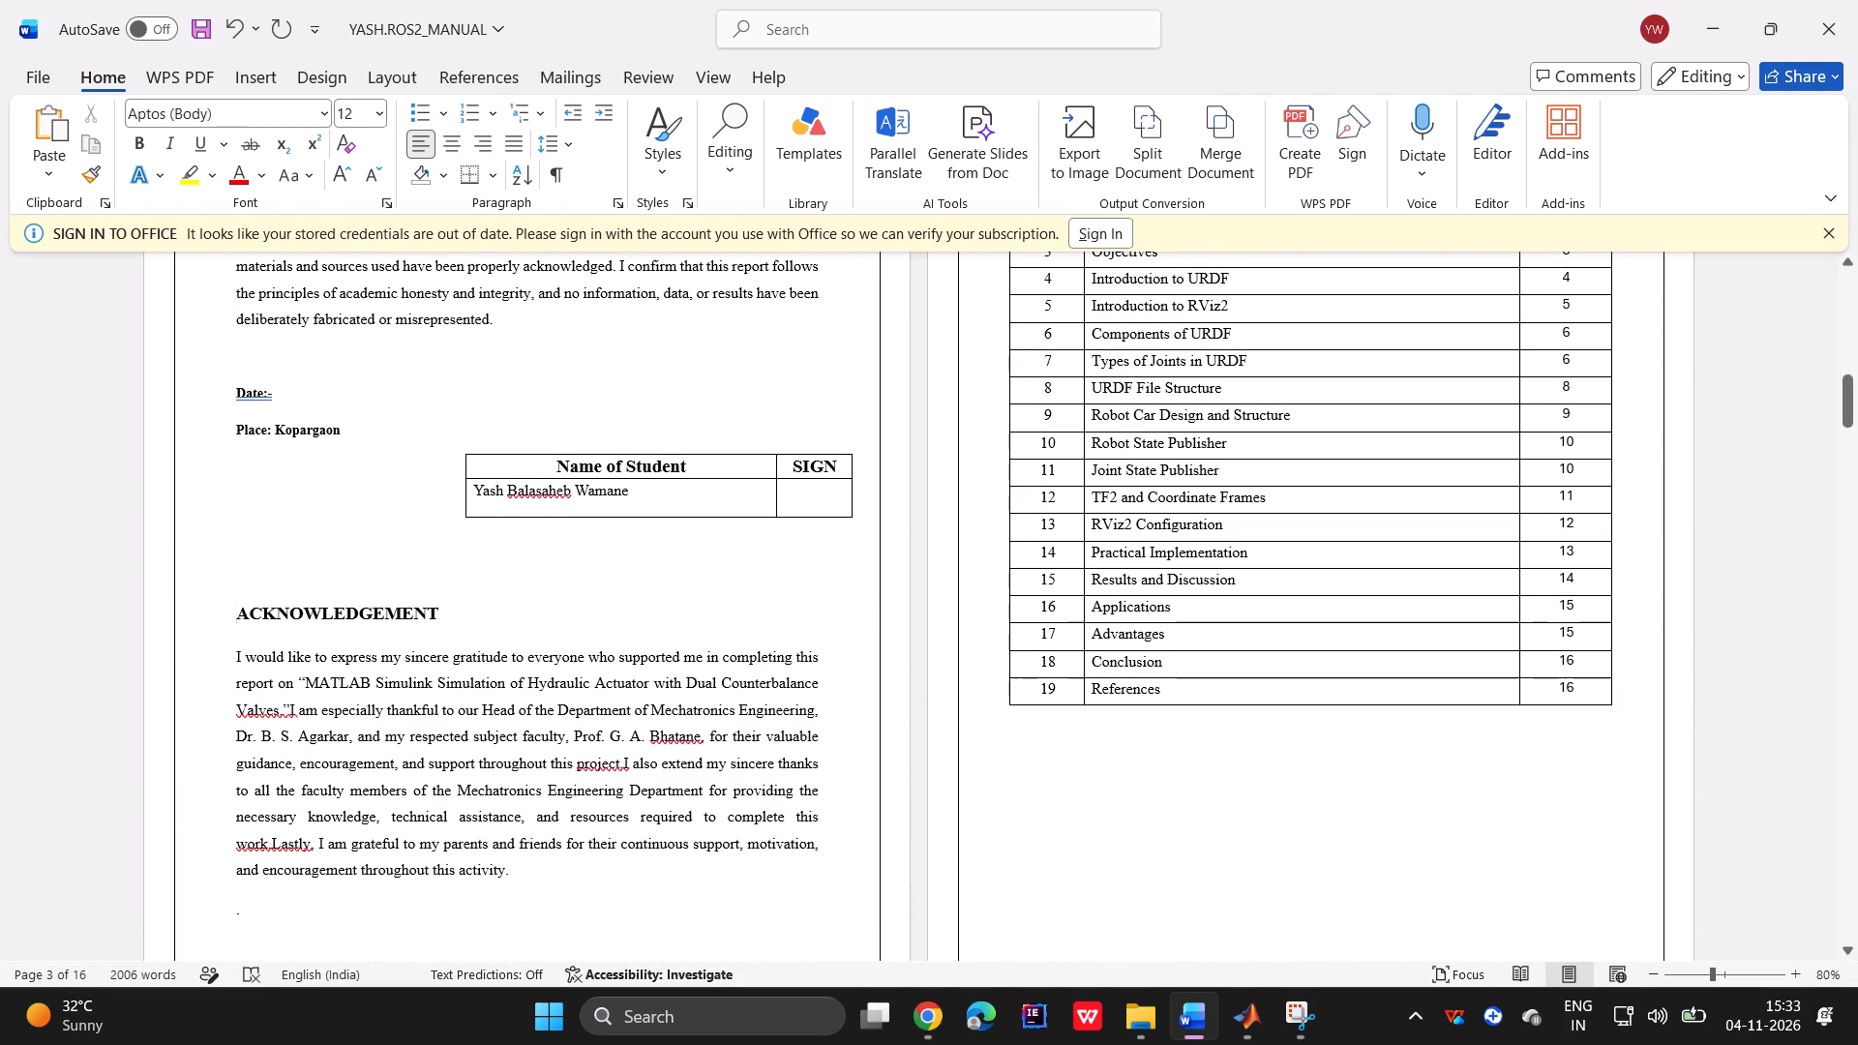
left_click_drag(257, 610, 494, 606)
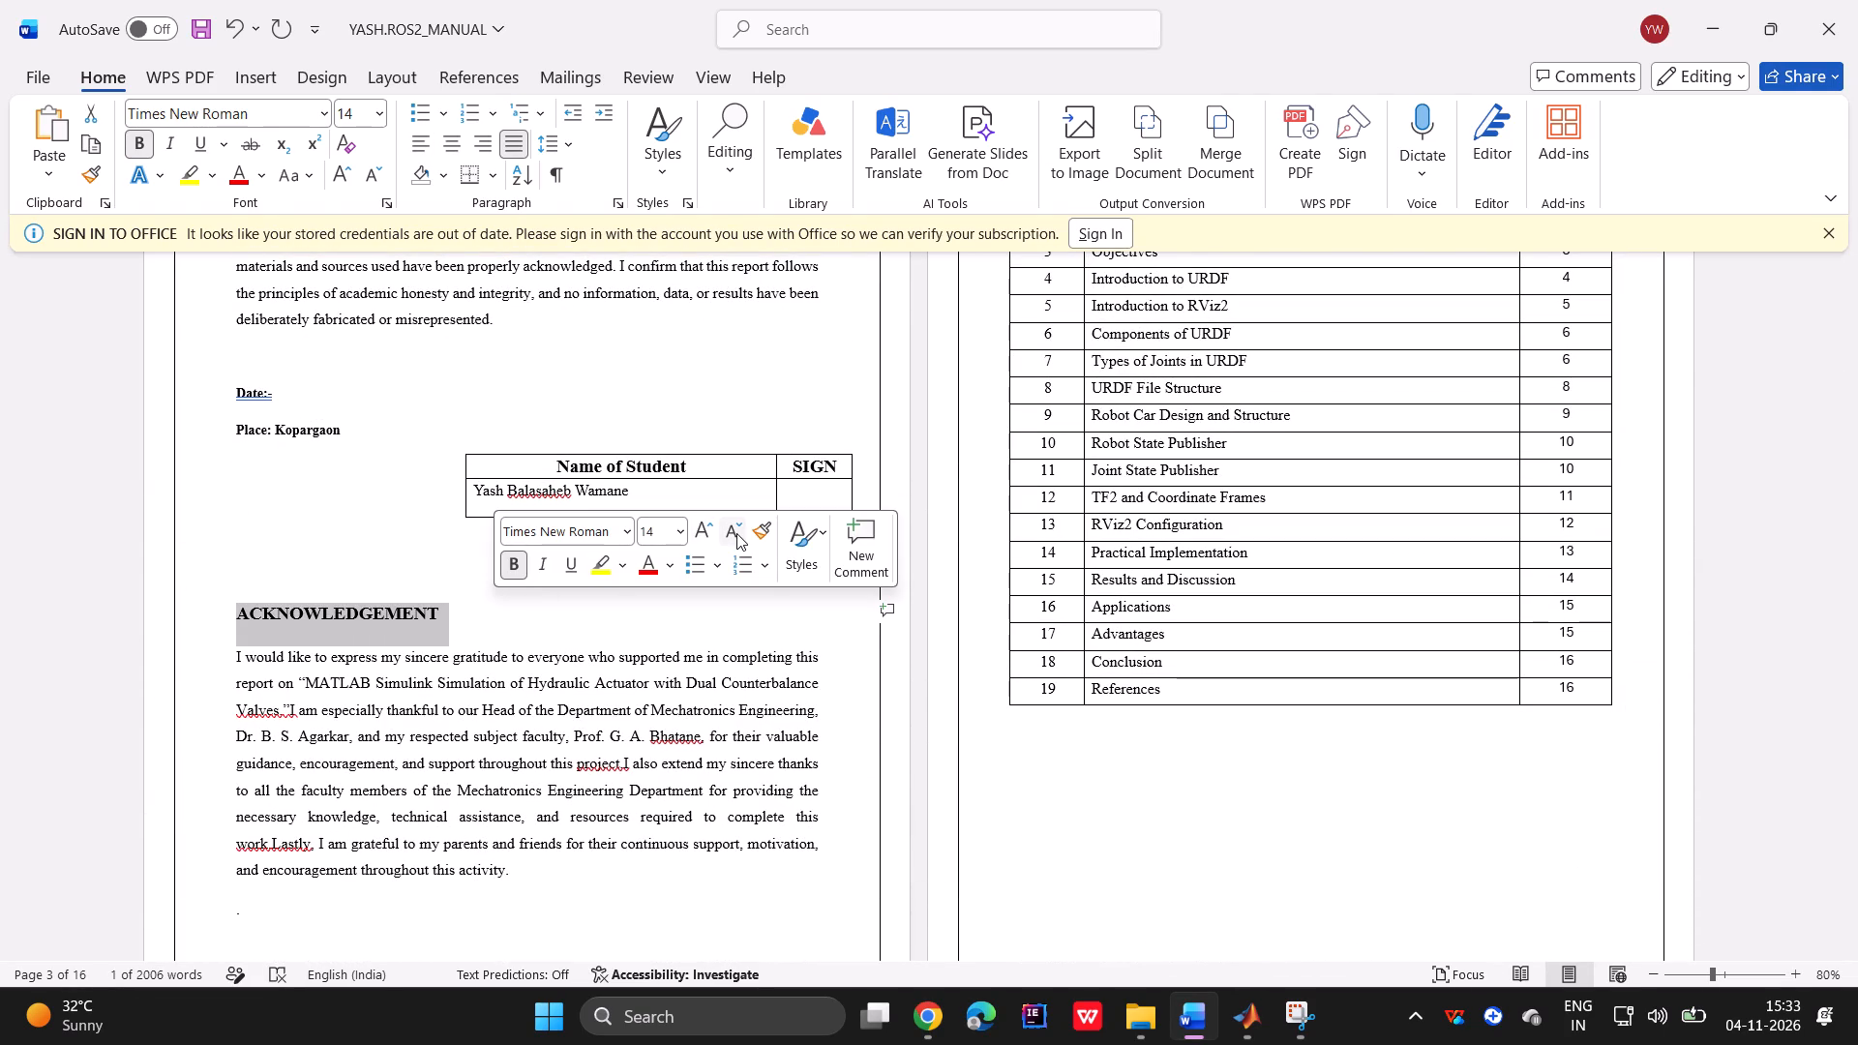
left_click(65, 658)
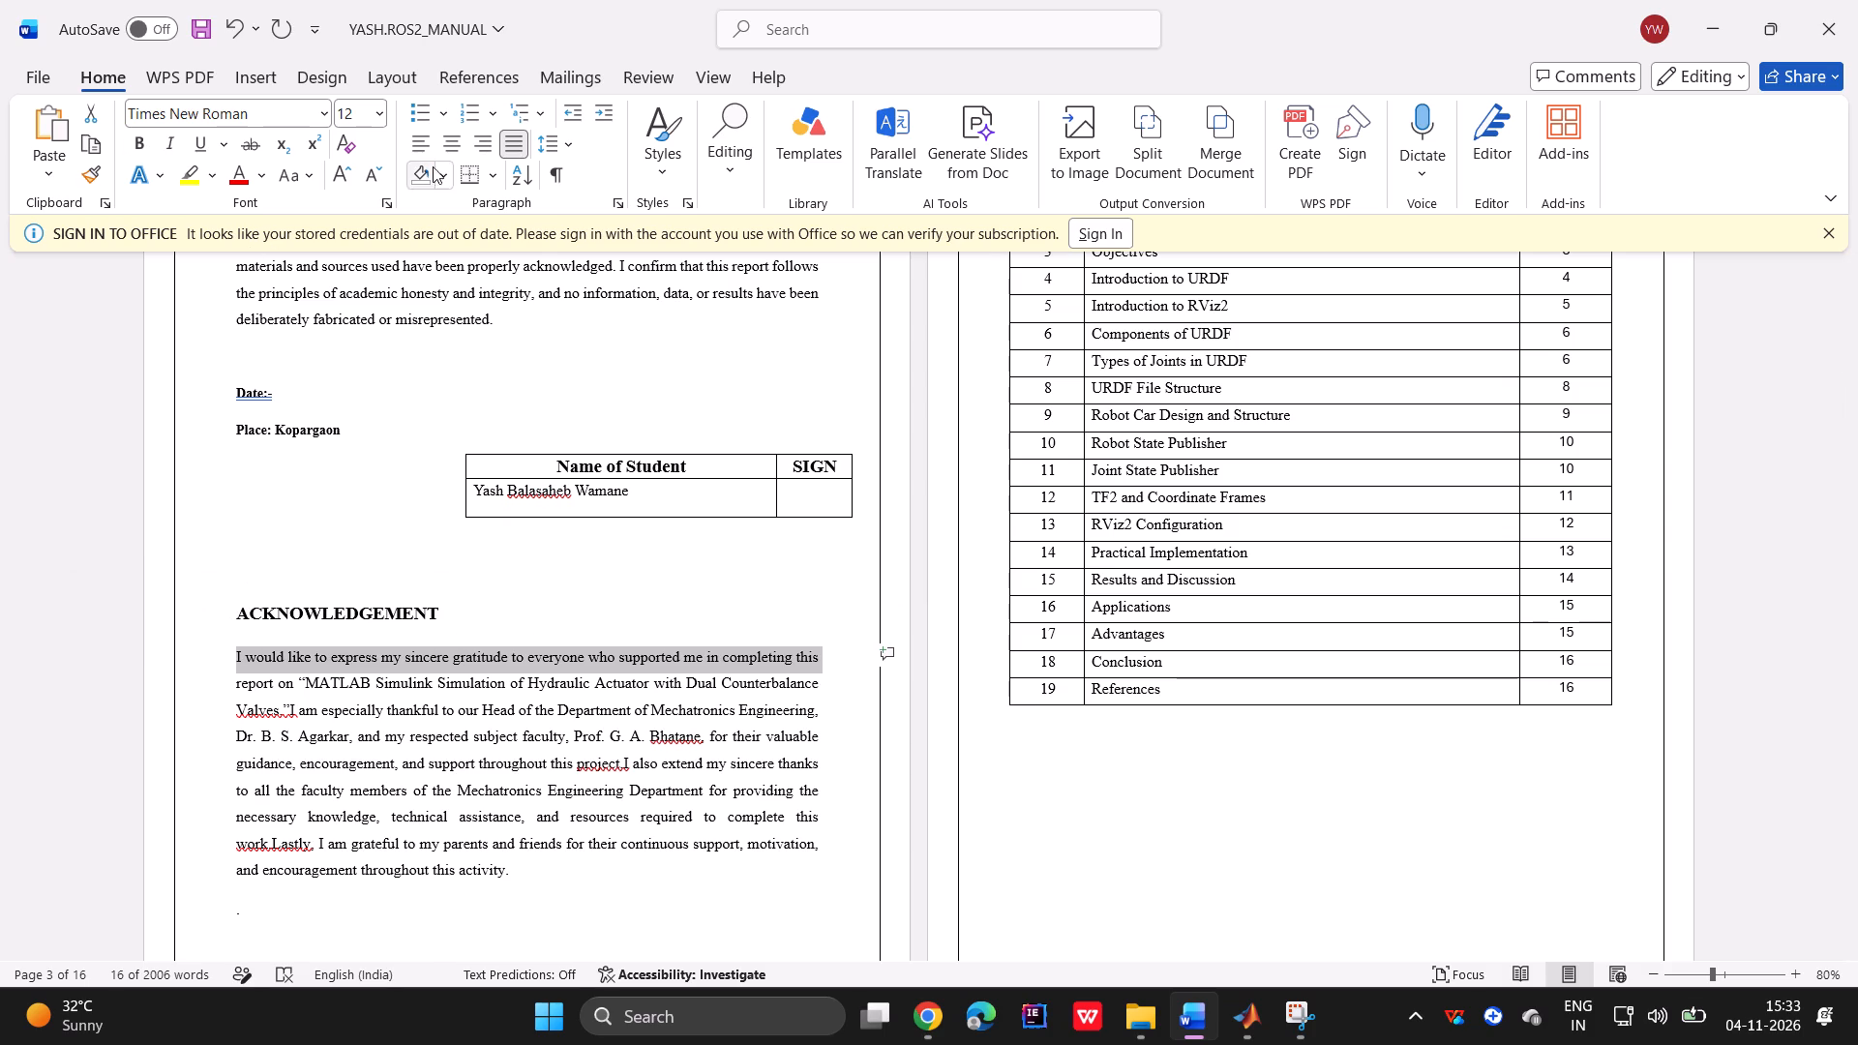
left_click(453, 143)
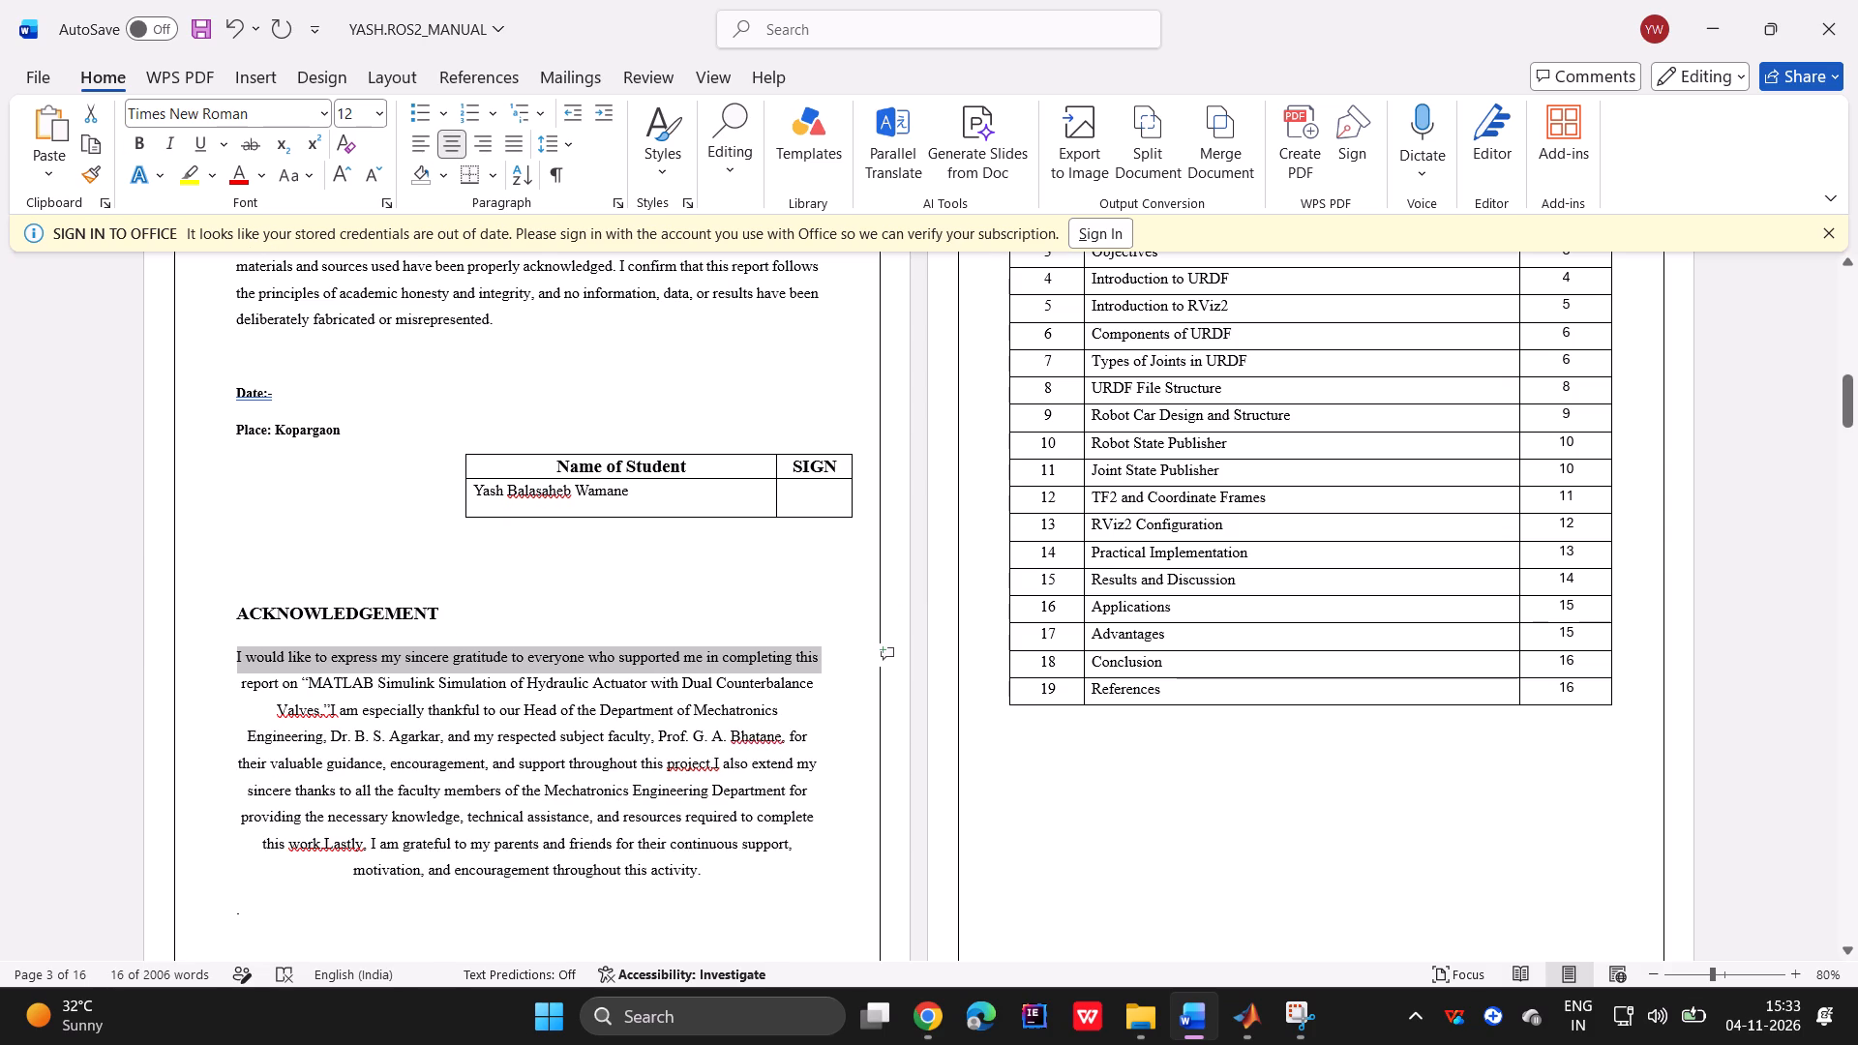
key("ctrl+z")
Centre the ACKNOWLEDGEMENT heading on its line.
left_click_drag(451, 617, 392, 627)
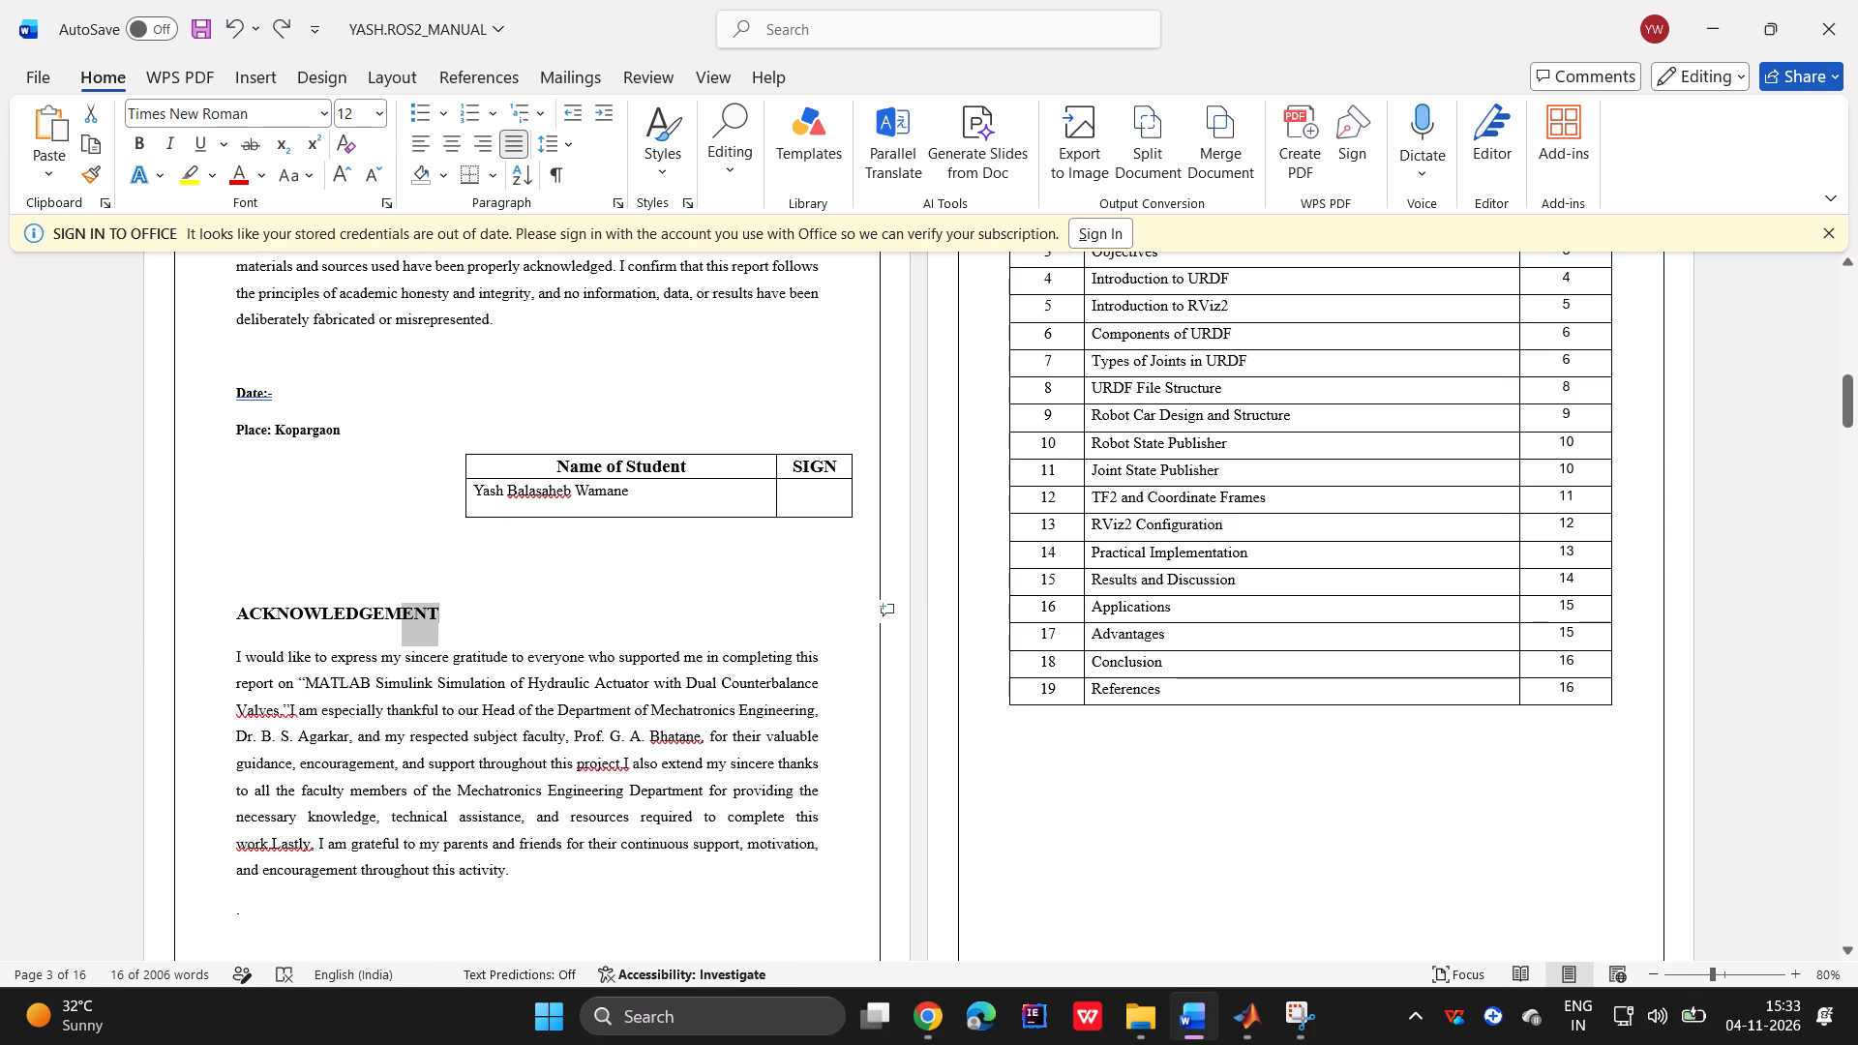
left_click_drag(392, 627, 226, 613)
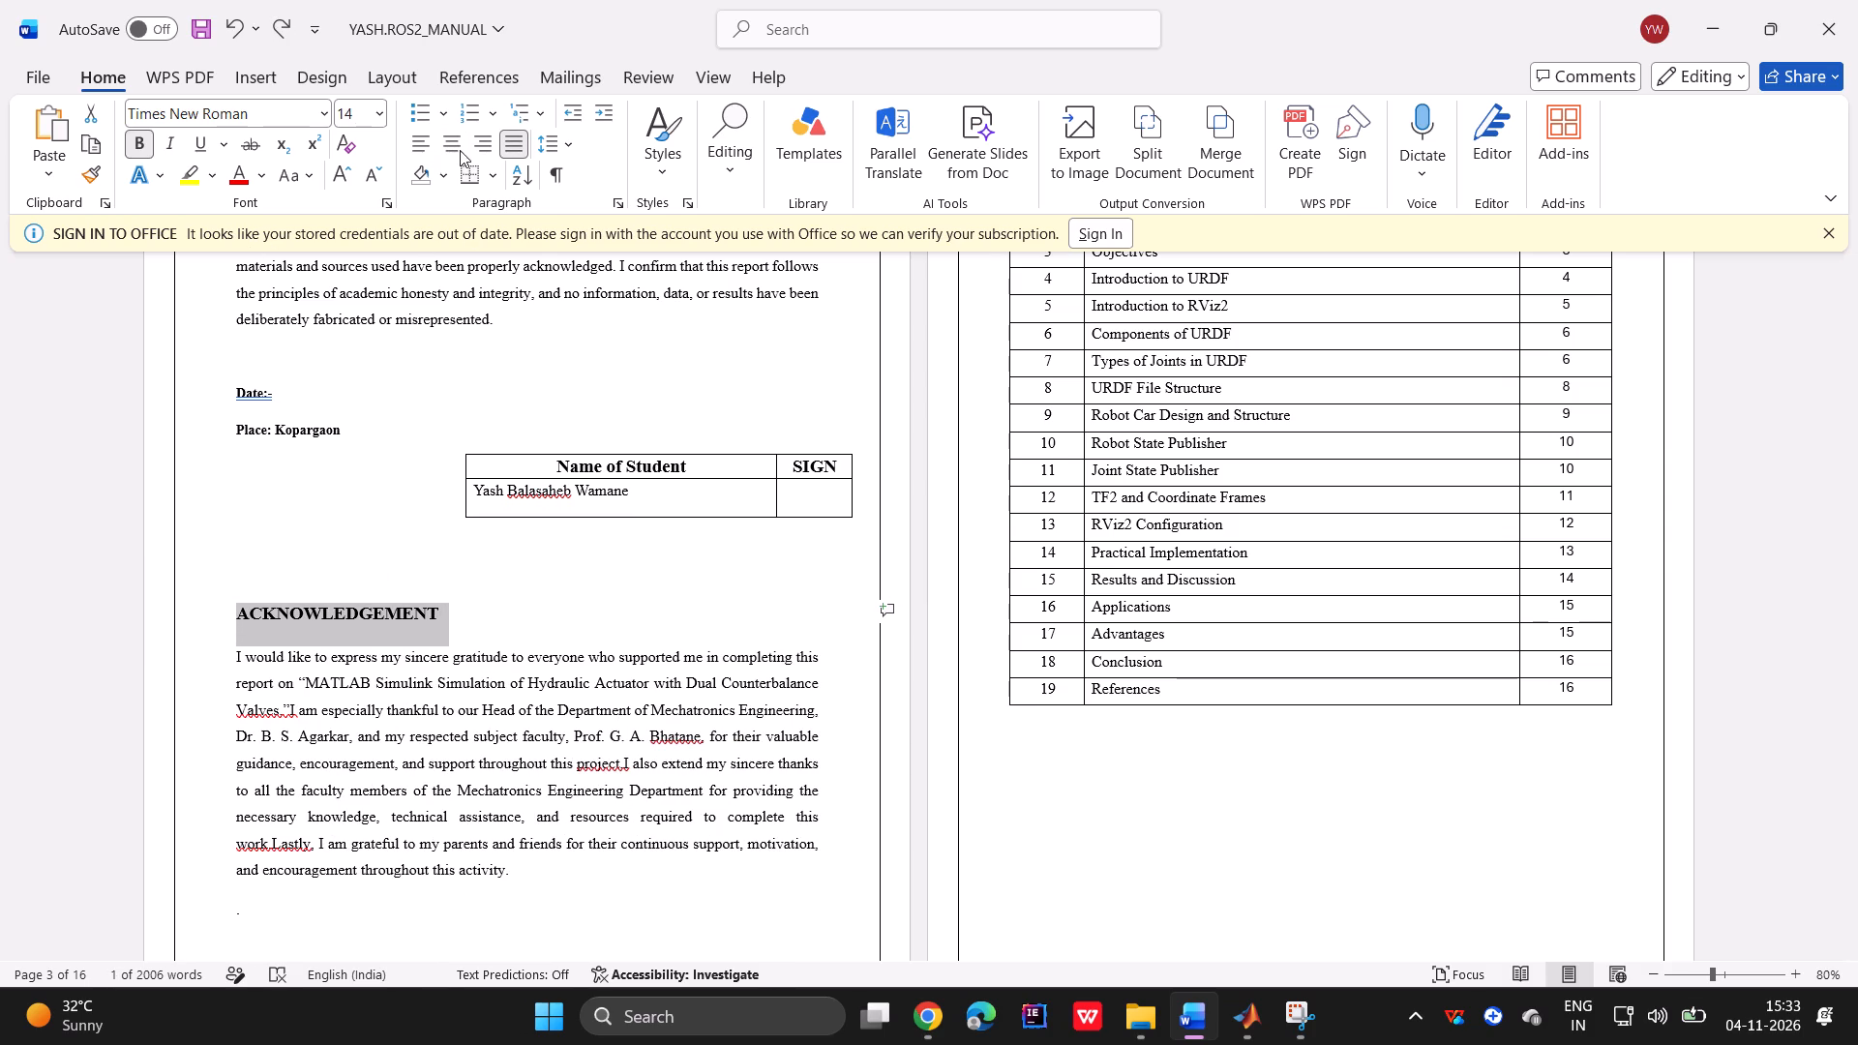
left_click(460, 150)
left_click(59, 657)
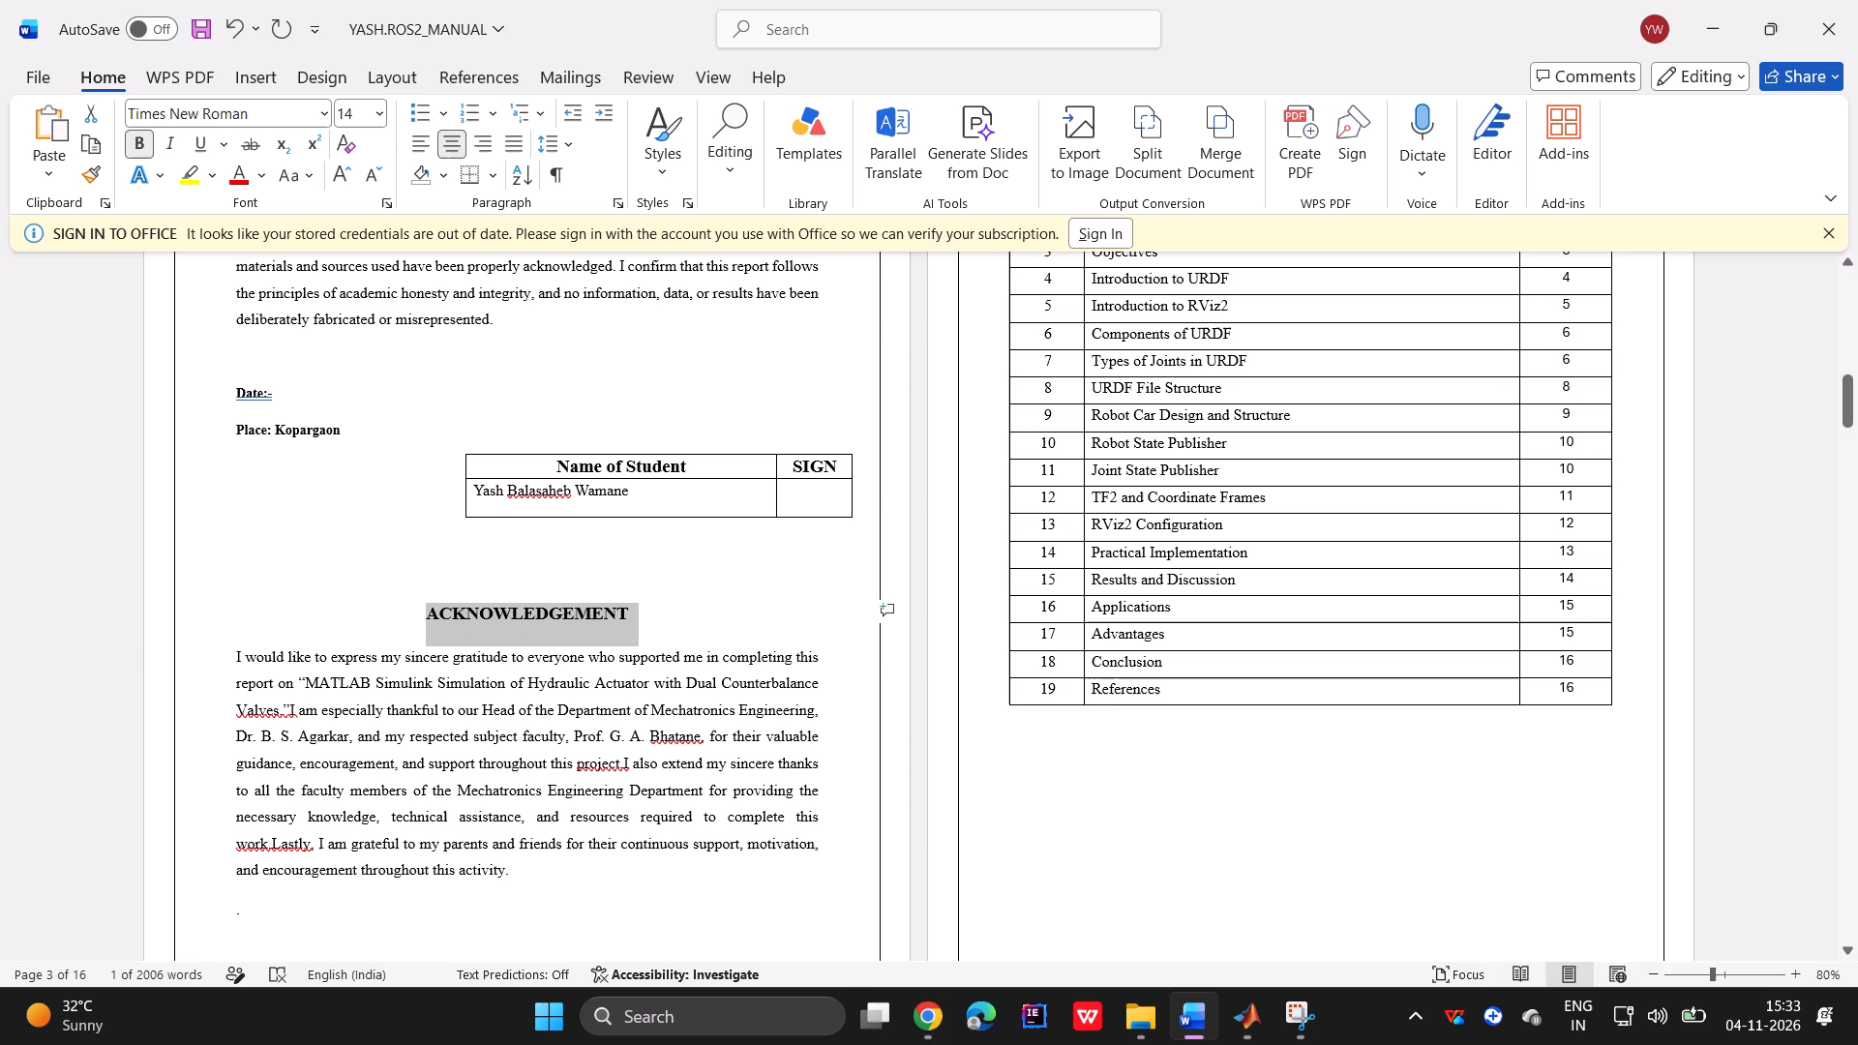
scroll(59, 657, "down", 2)
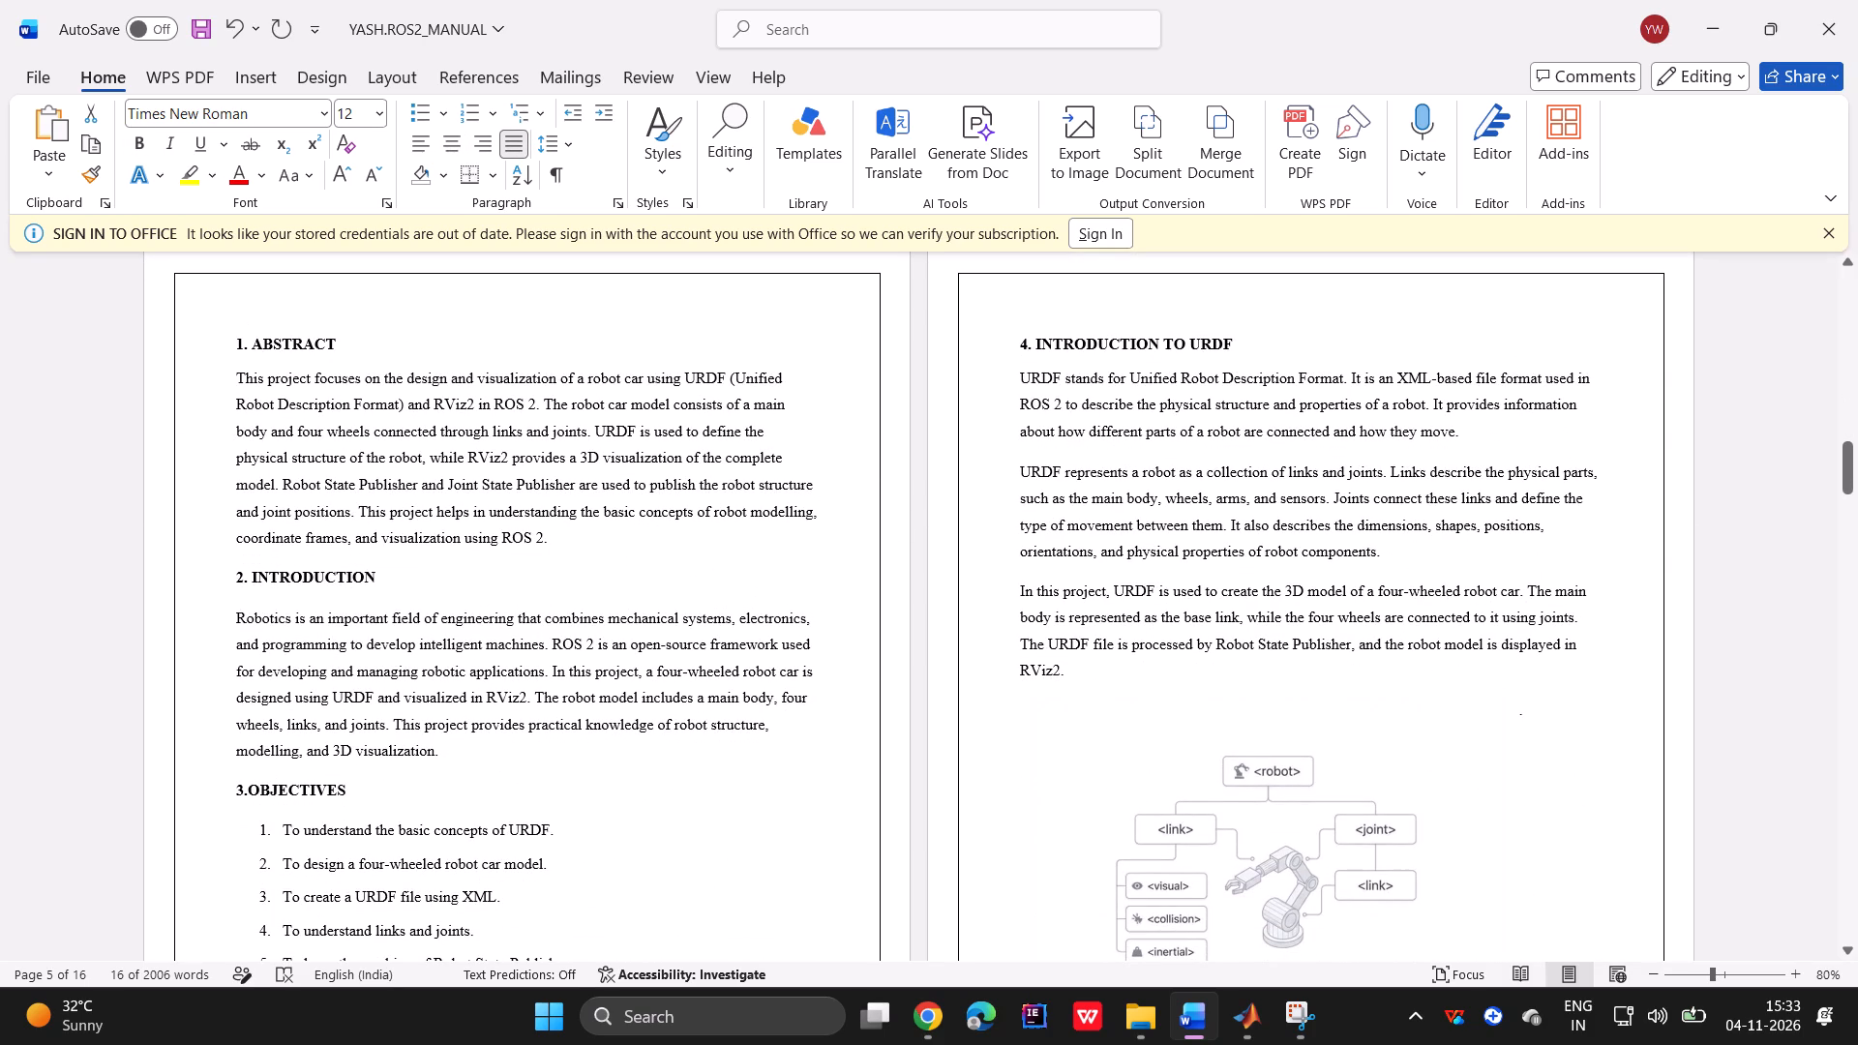
left_click_drag(233, 348, 557, 542)
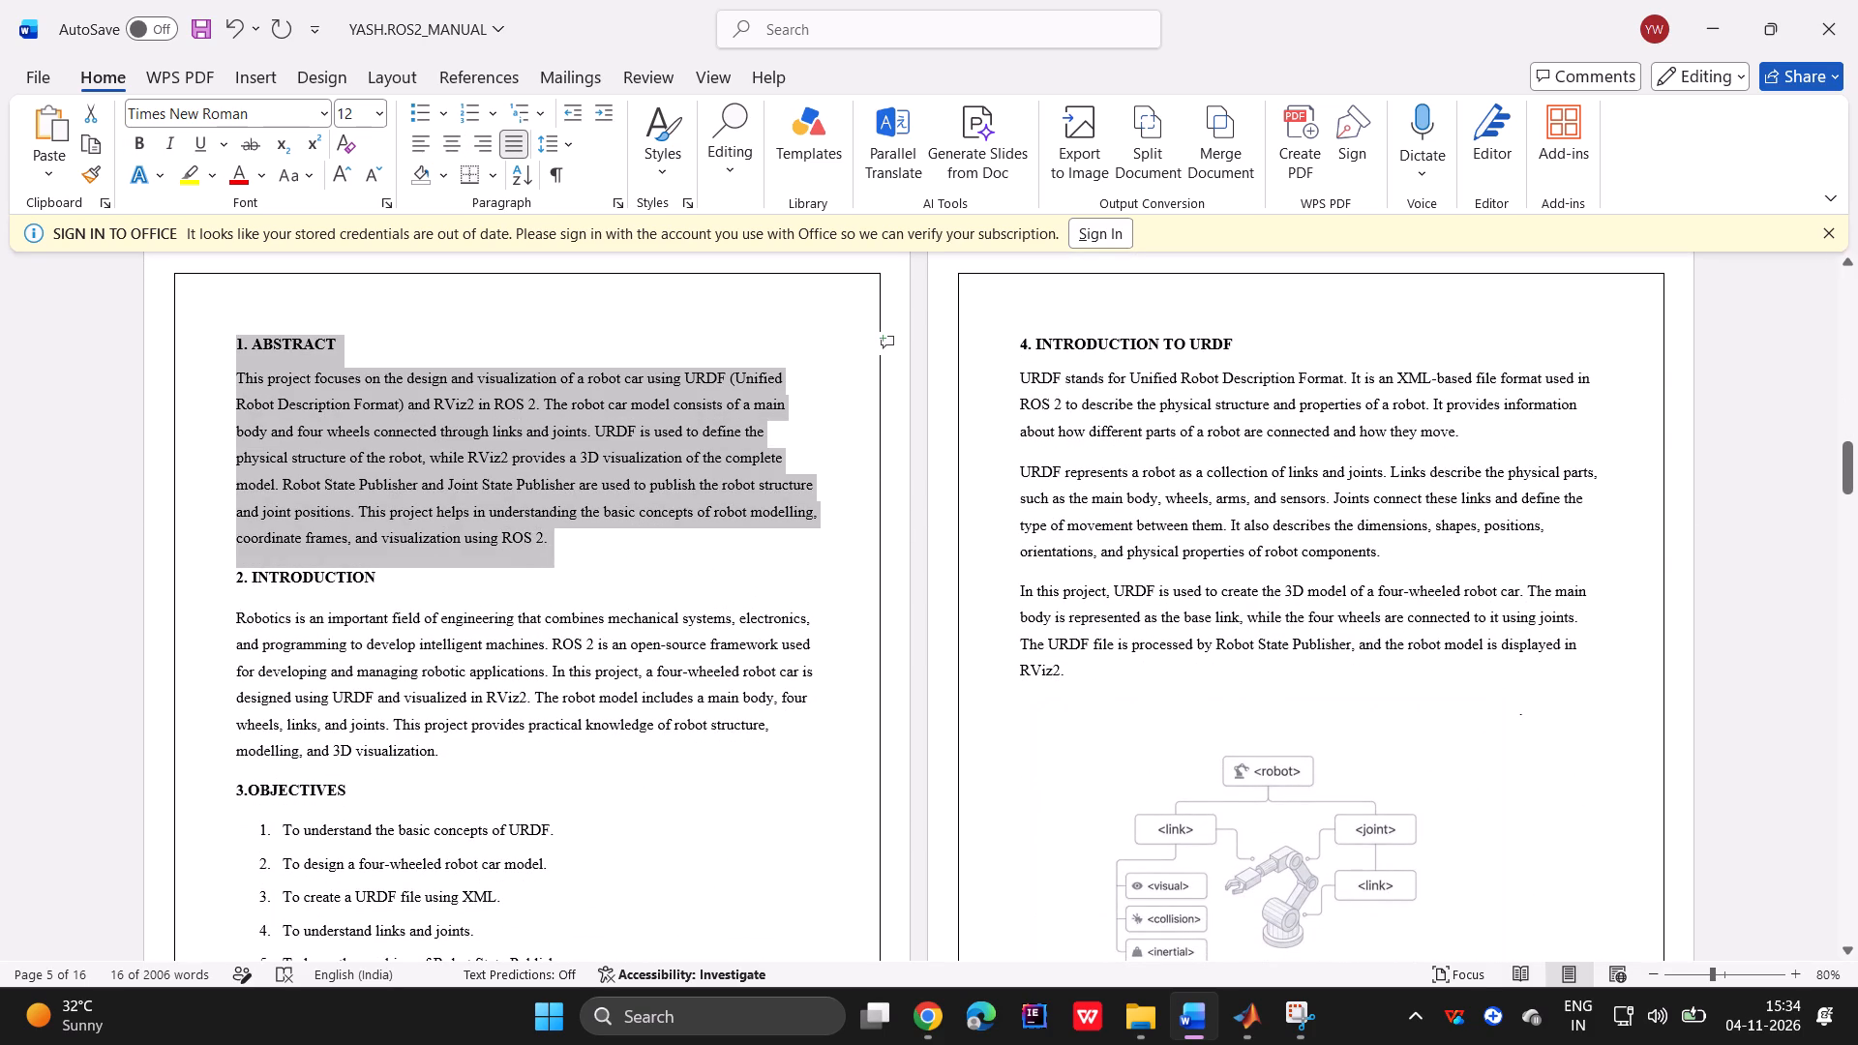
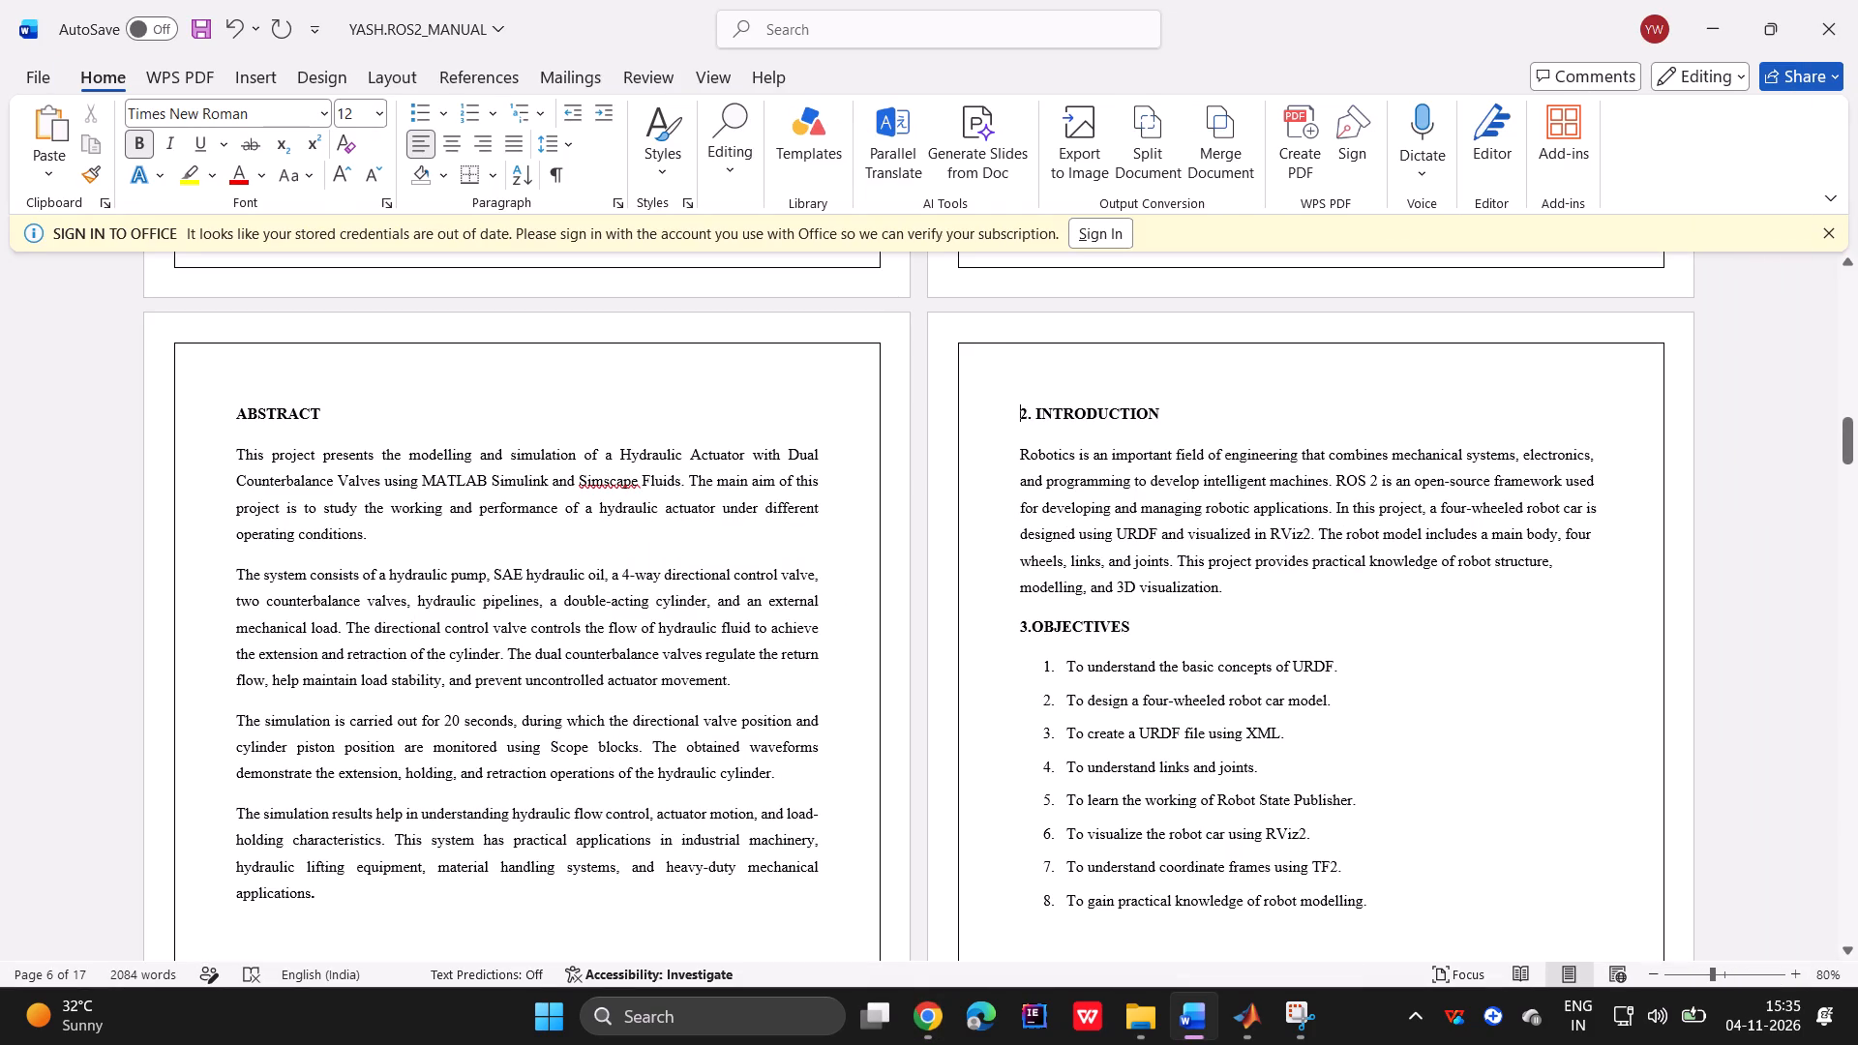
left_click_drag(1010, 424, 1117, 471)
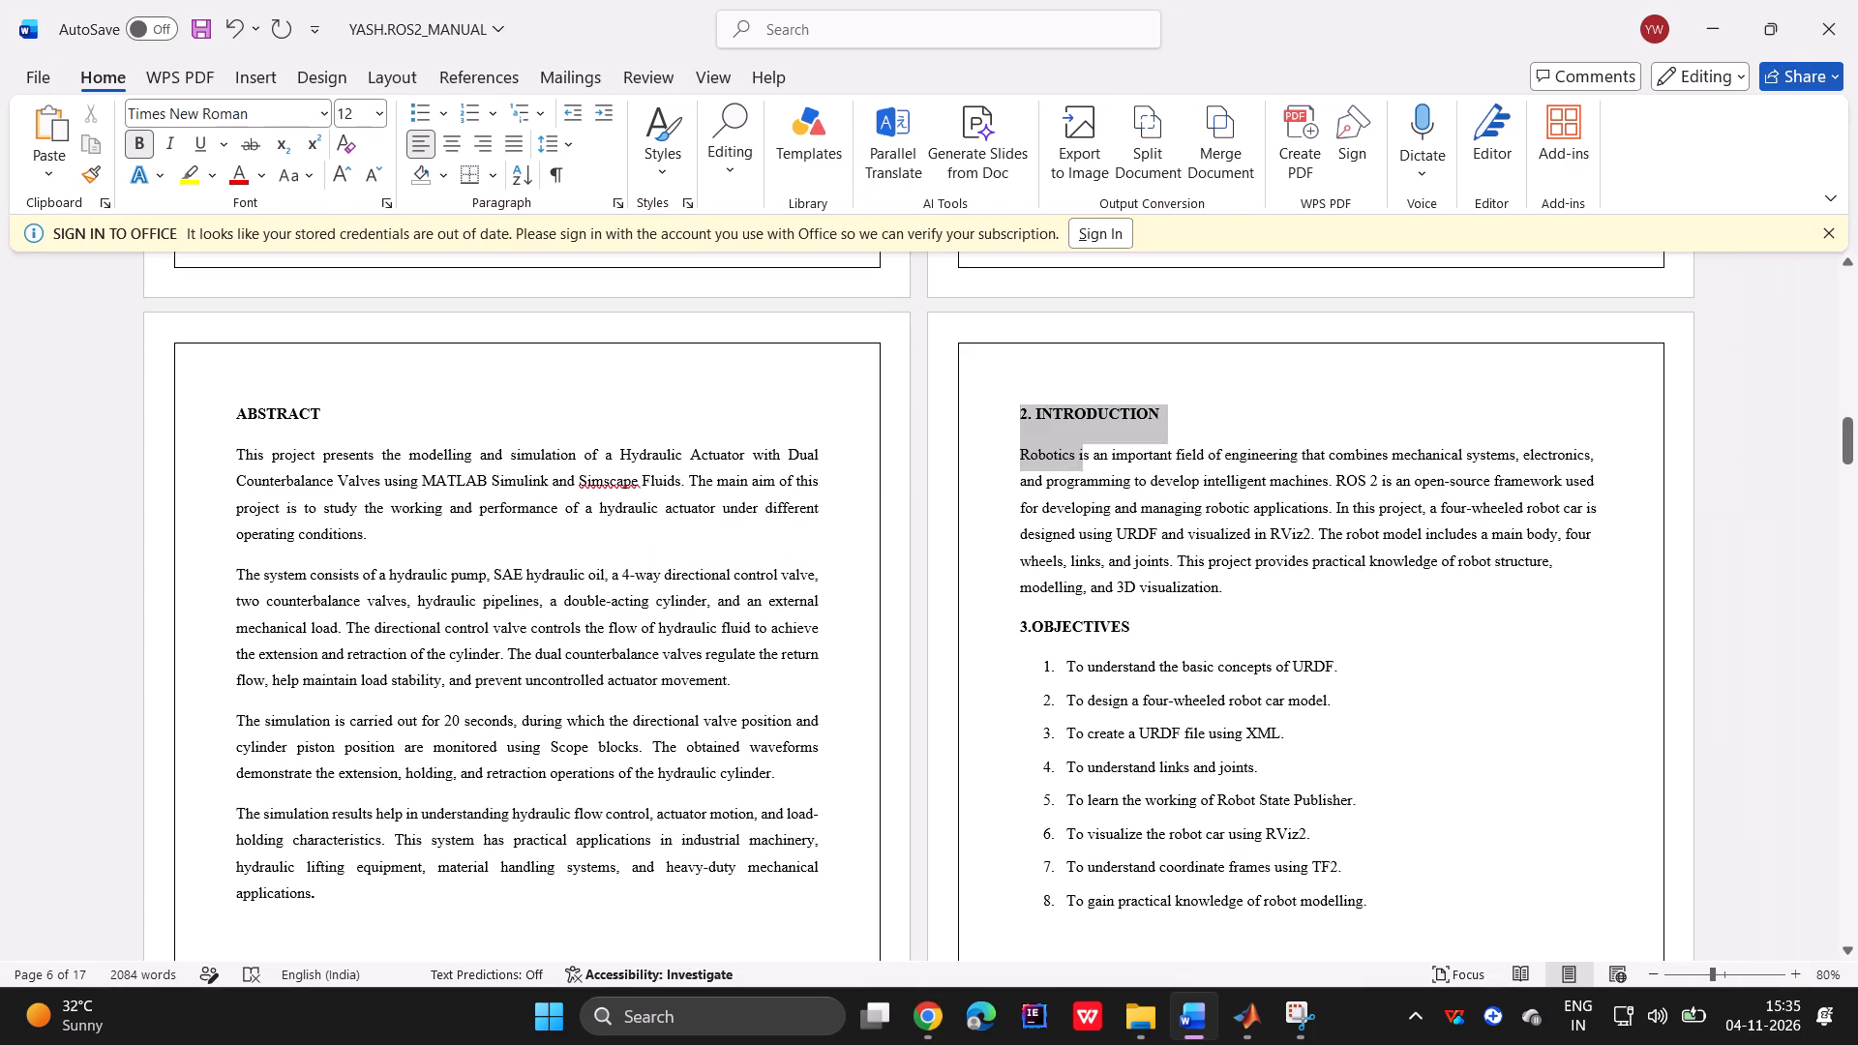
left_click_drag(1117, 471, 1218, 588)
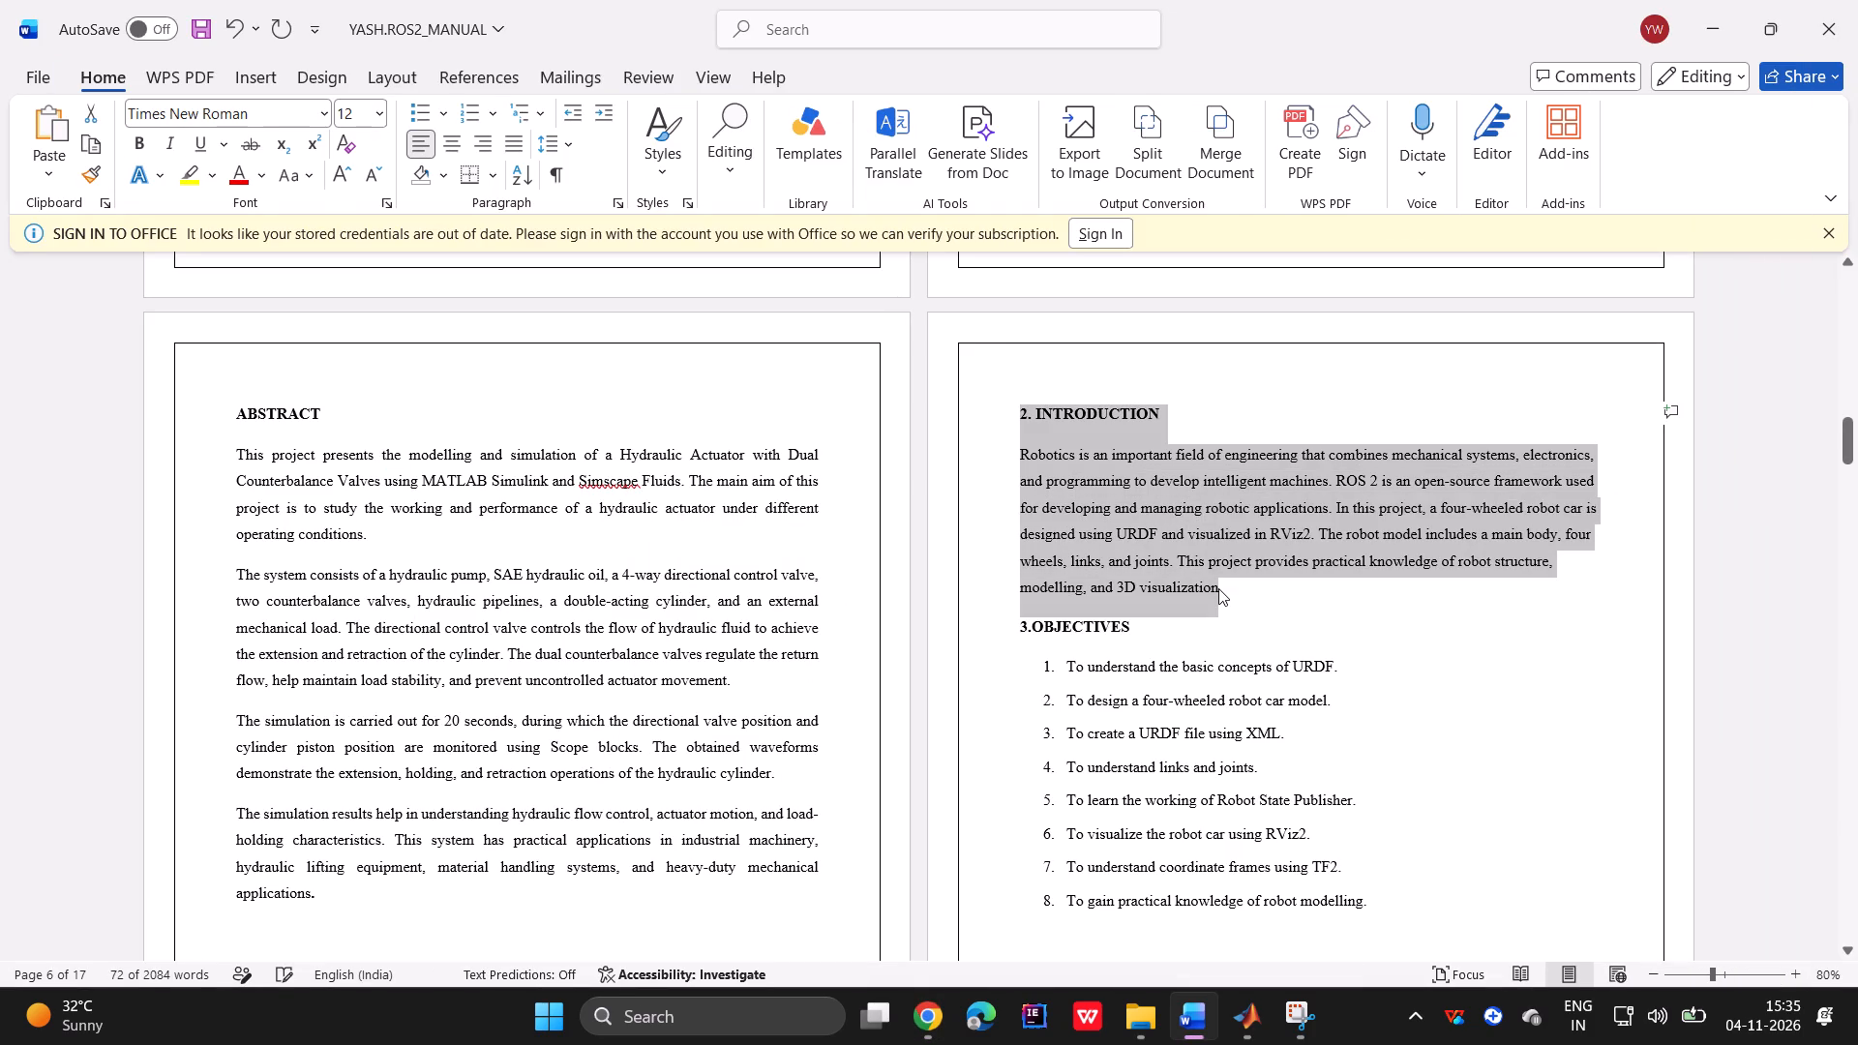
key("ctrl+v")
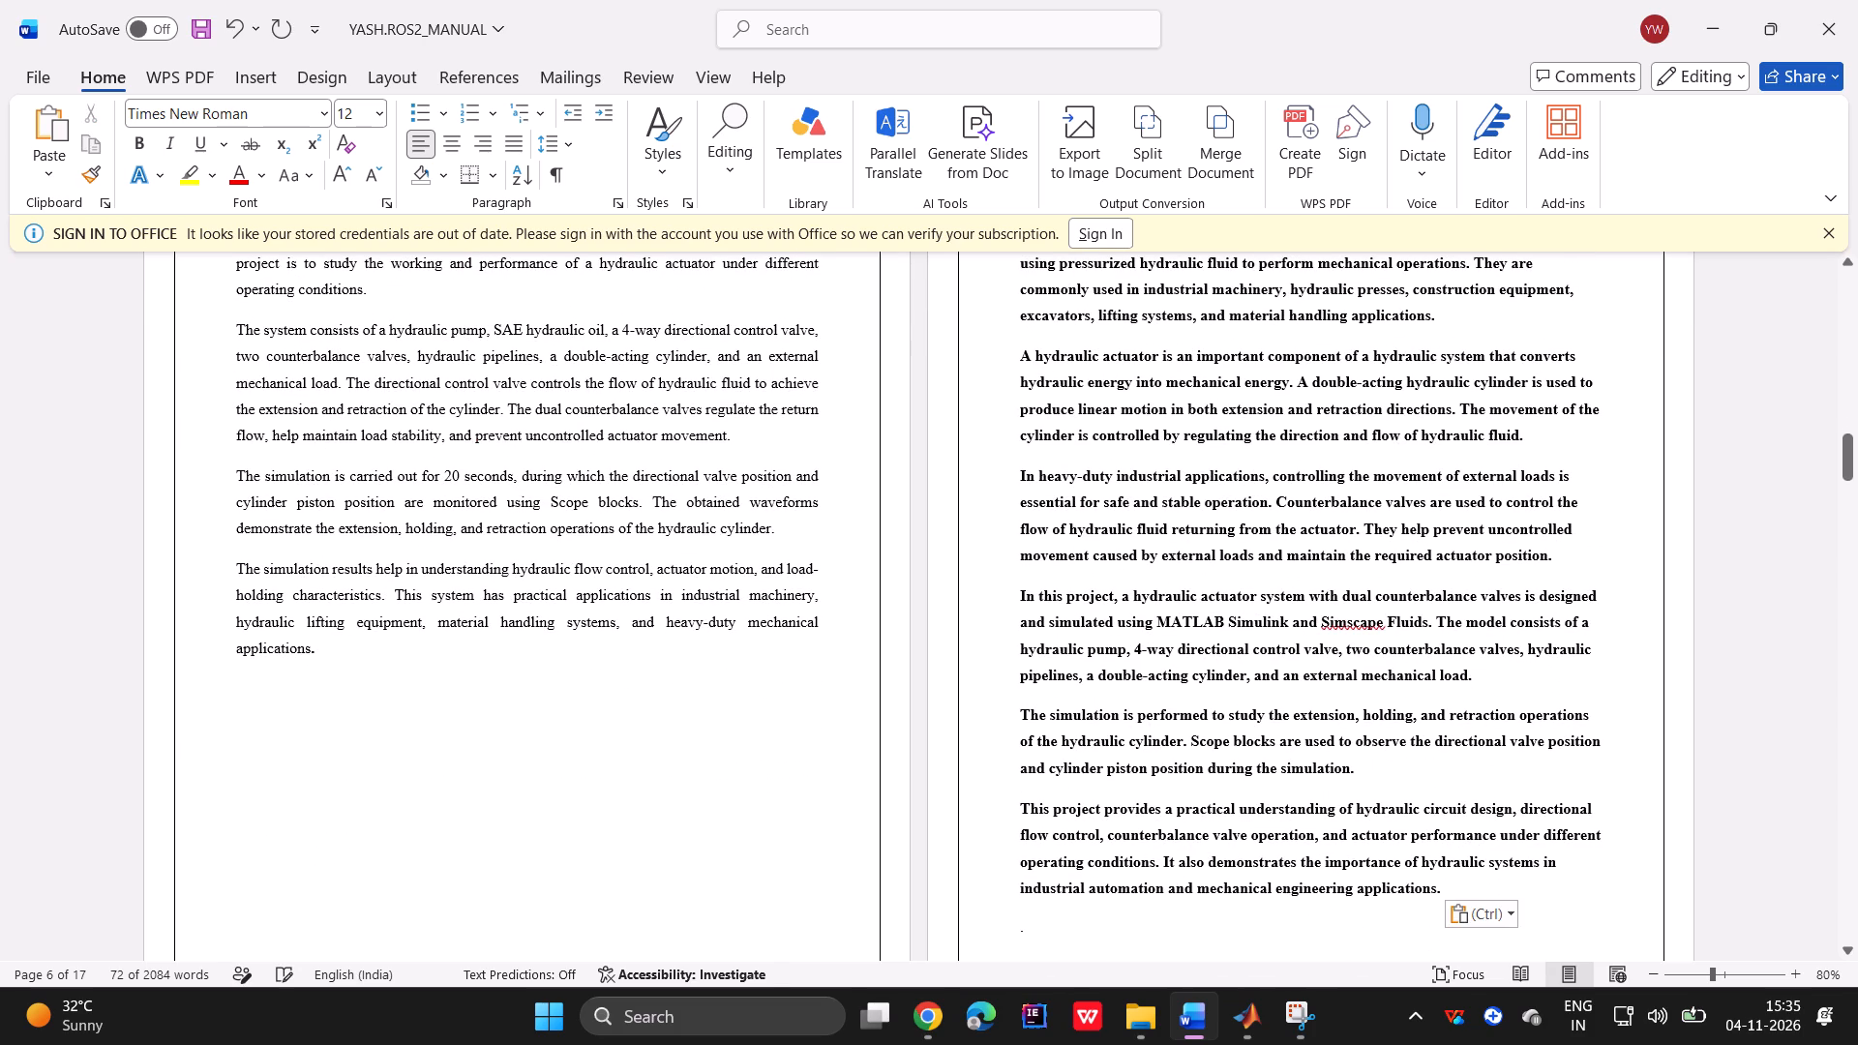
Remove the bold from the introduction's body paragraphs below the heading and justify them.
left_click_drag(1447, 895, 1192, 370)
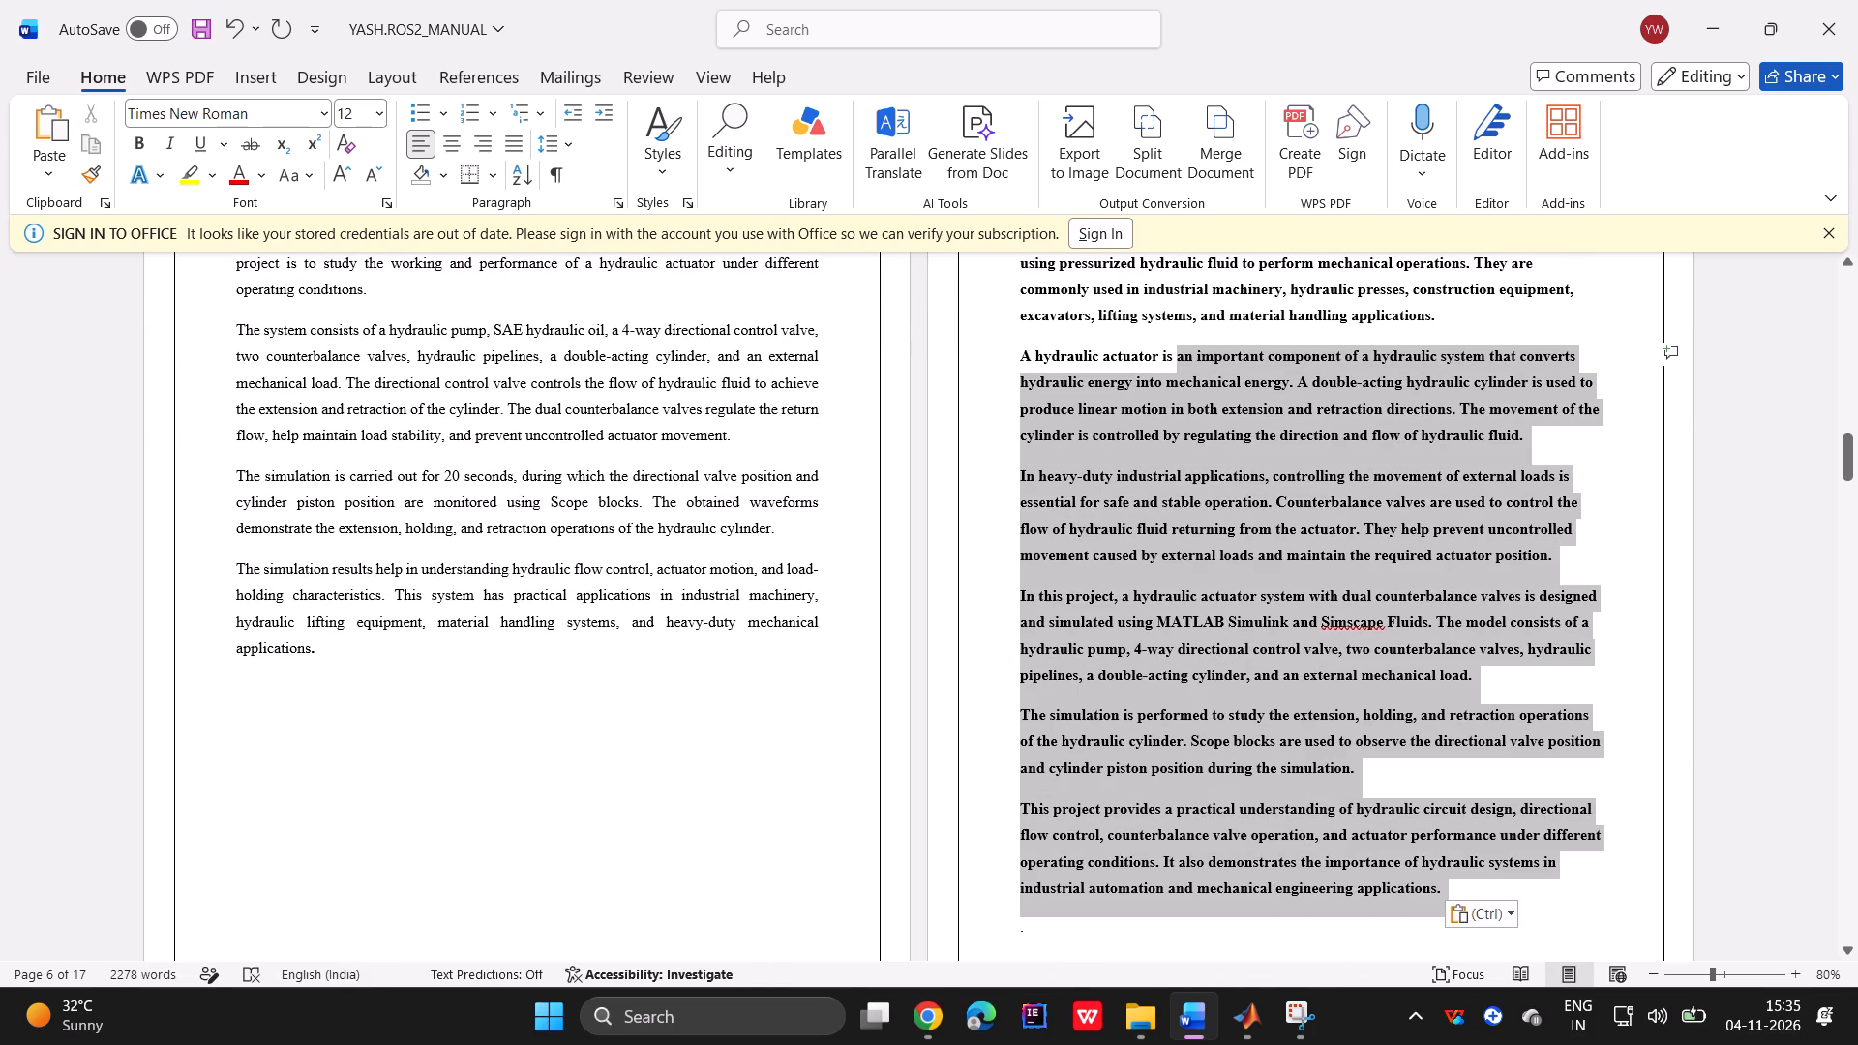
left_click_drag(1192, 370, 1117, 242)
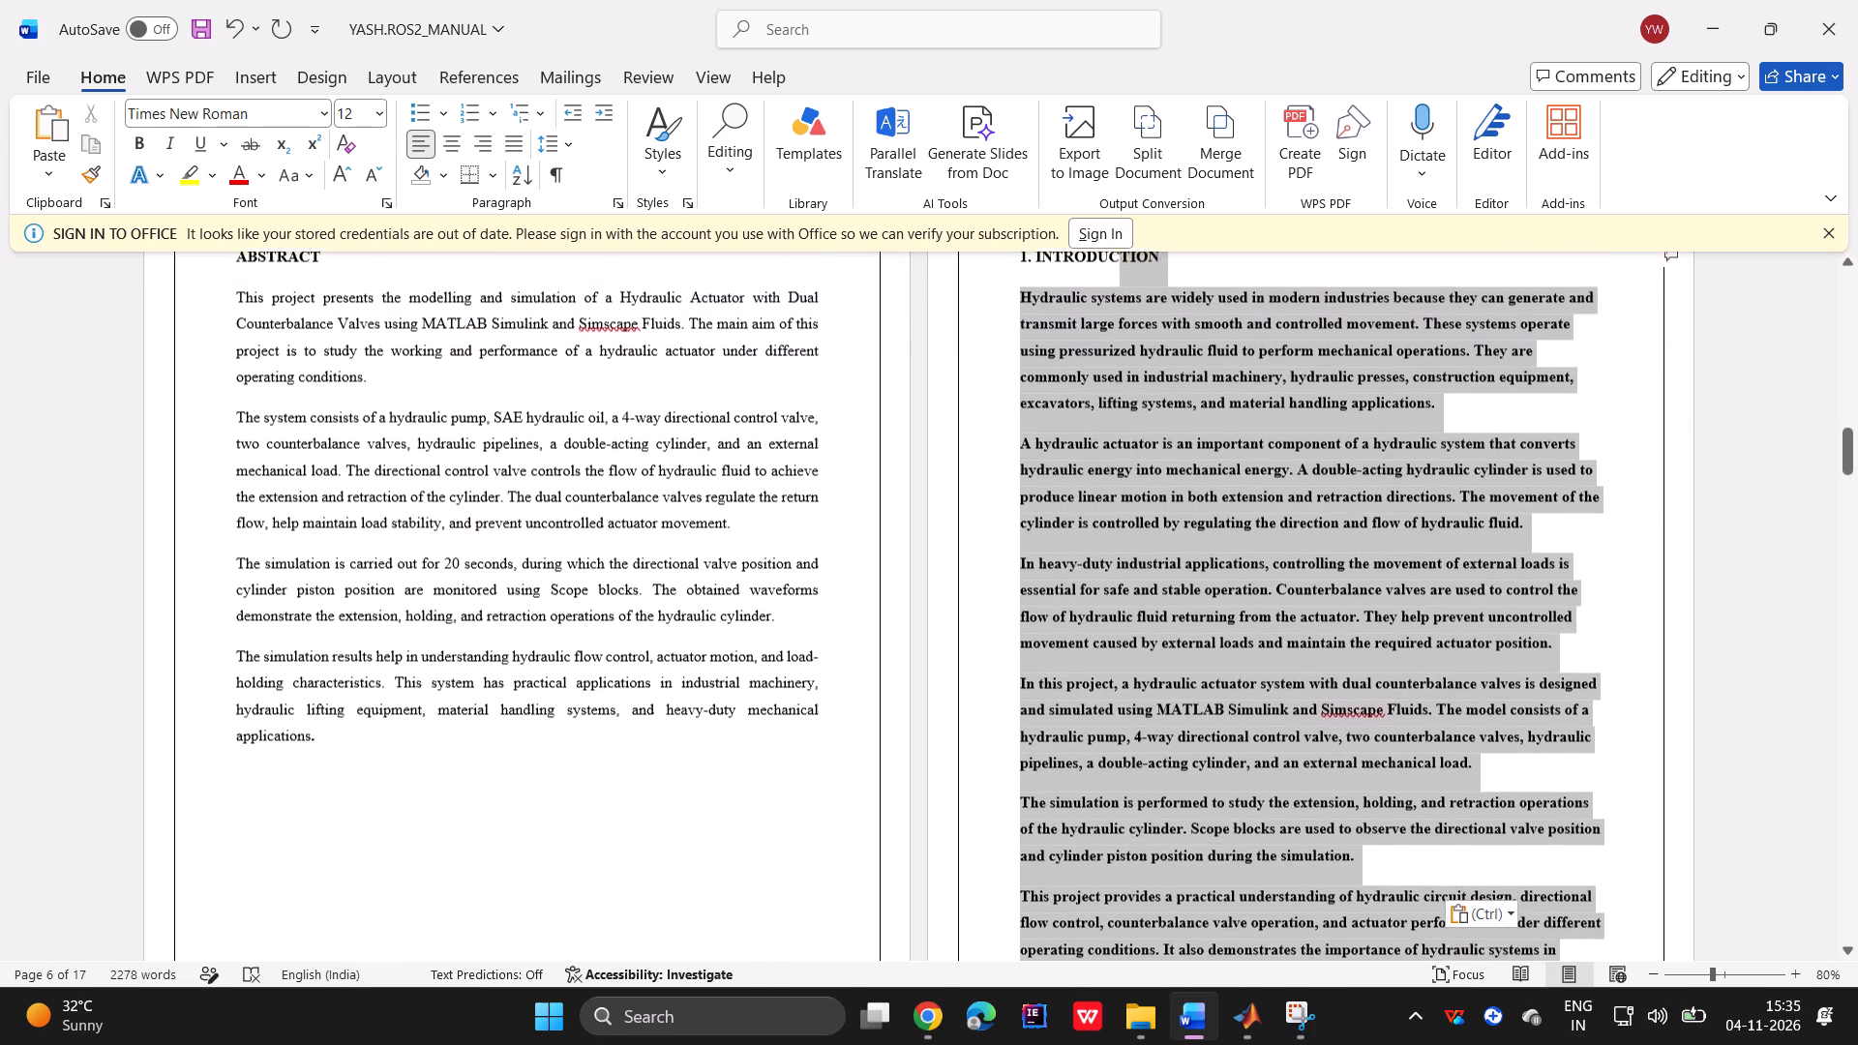
left_click_drag(1117, 242, 1147, 322)
left_click(1147, 322)
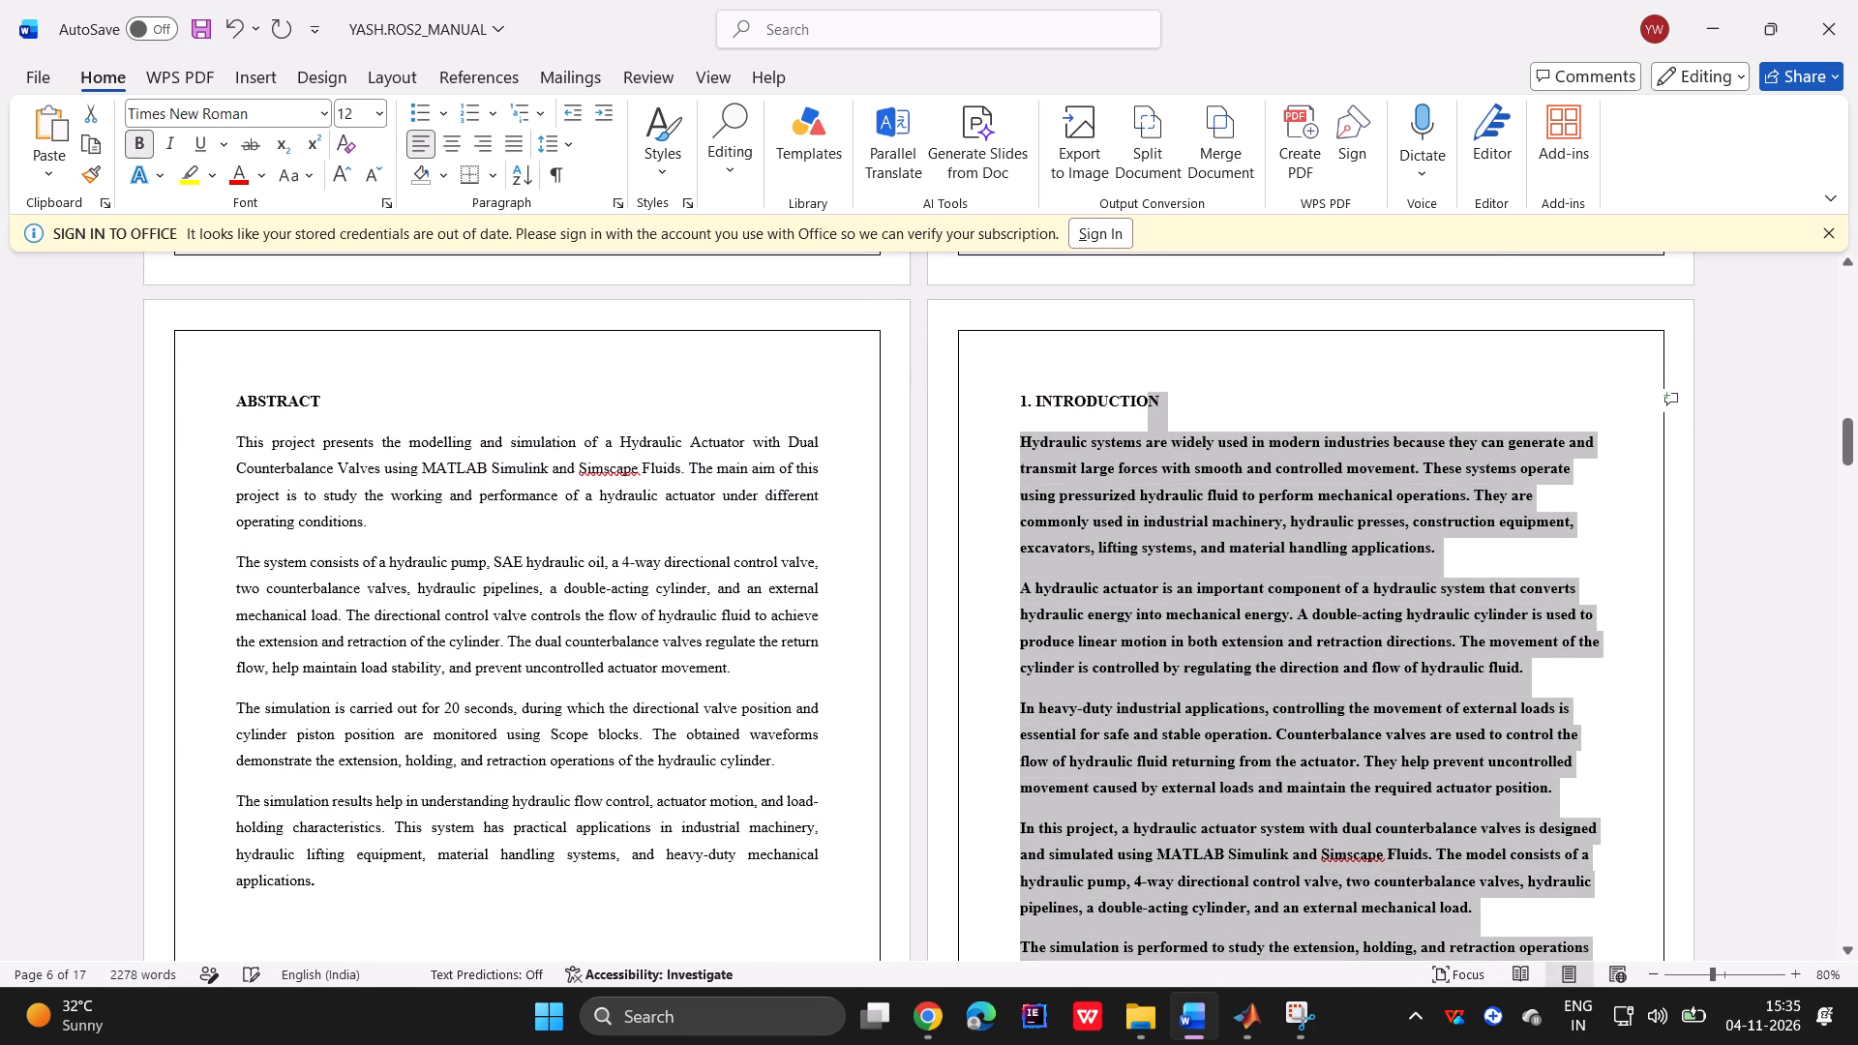
left_click_drag(1016, 436, 1347, 816)
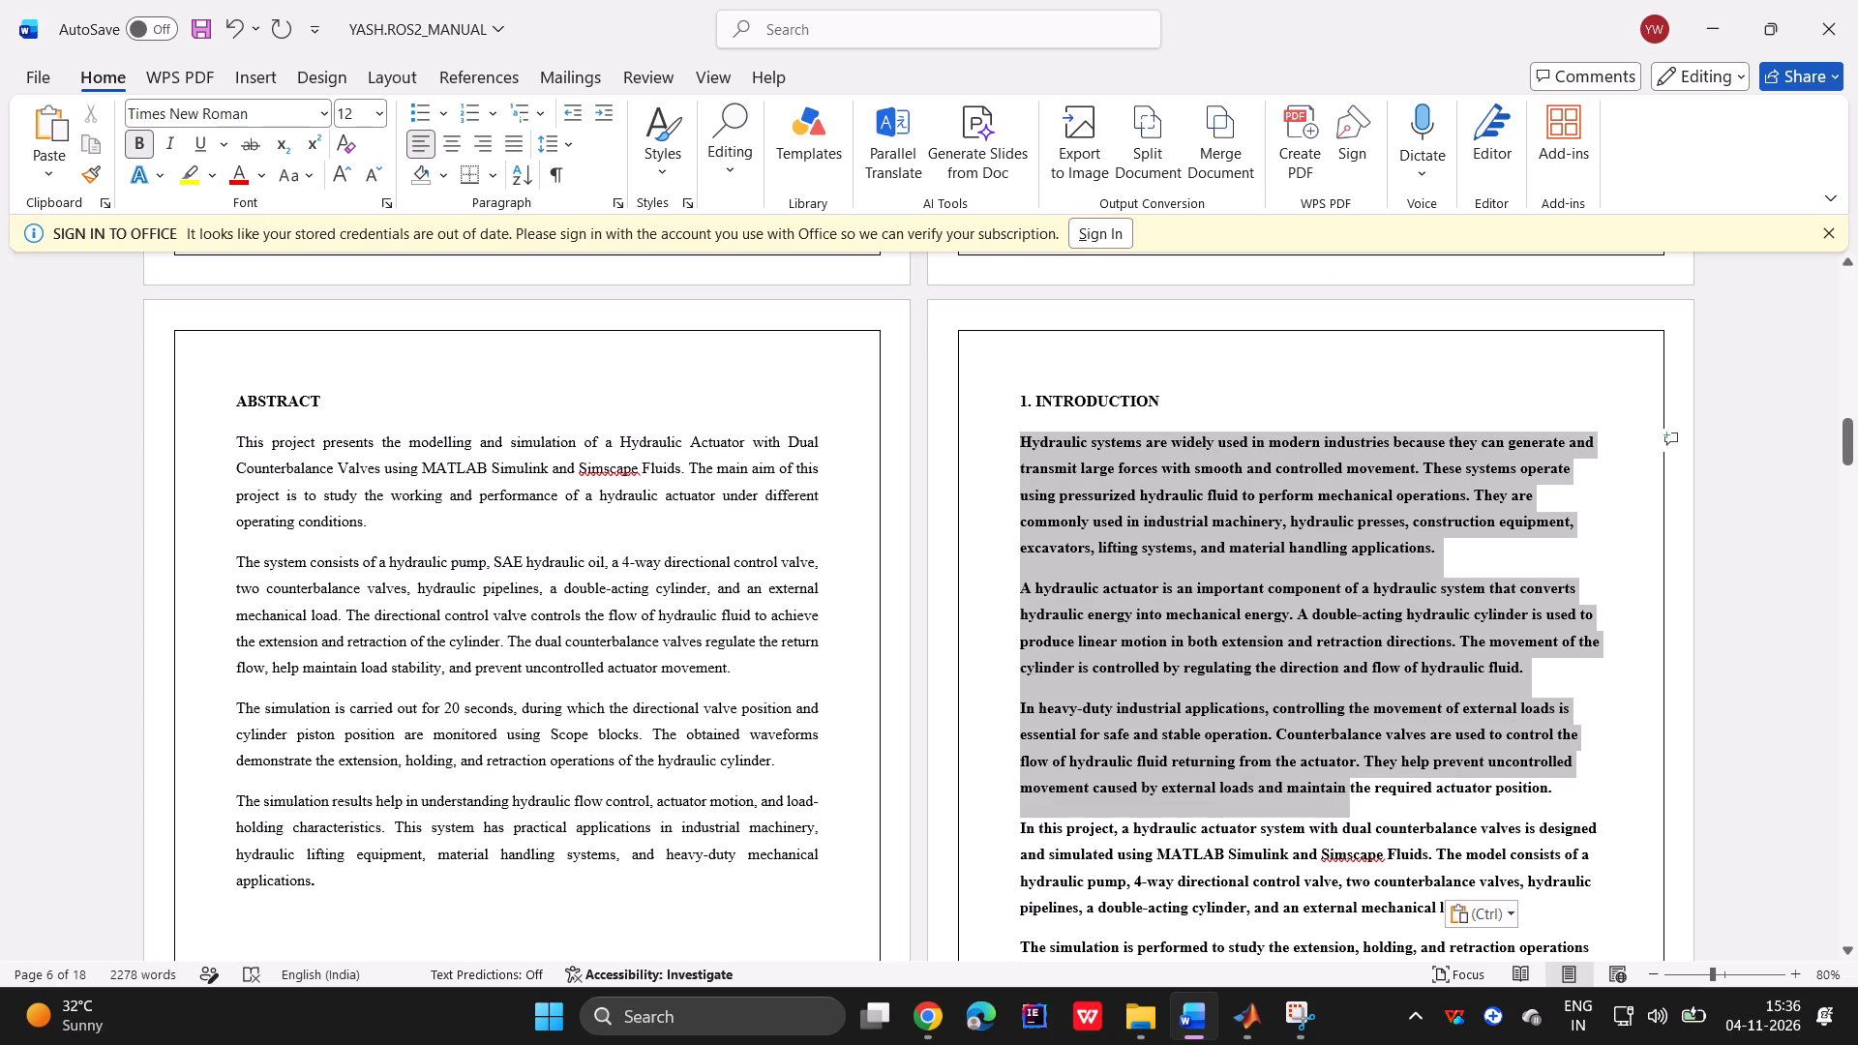
left_click_drag(1347, 816, 1434, 686)
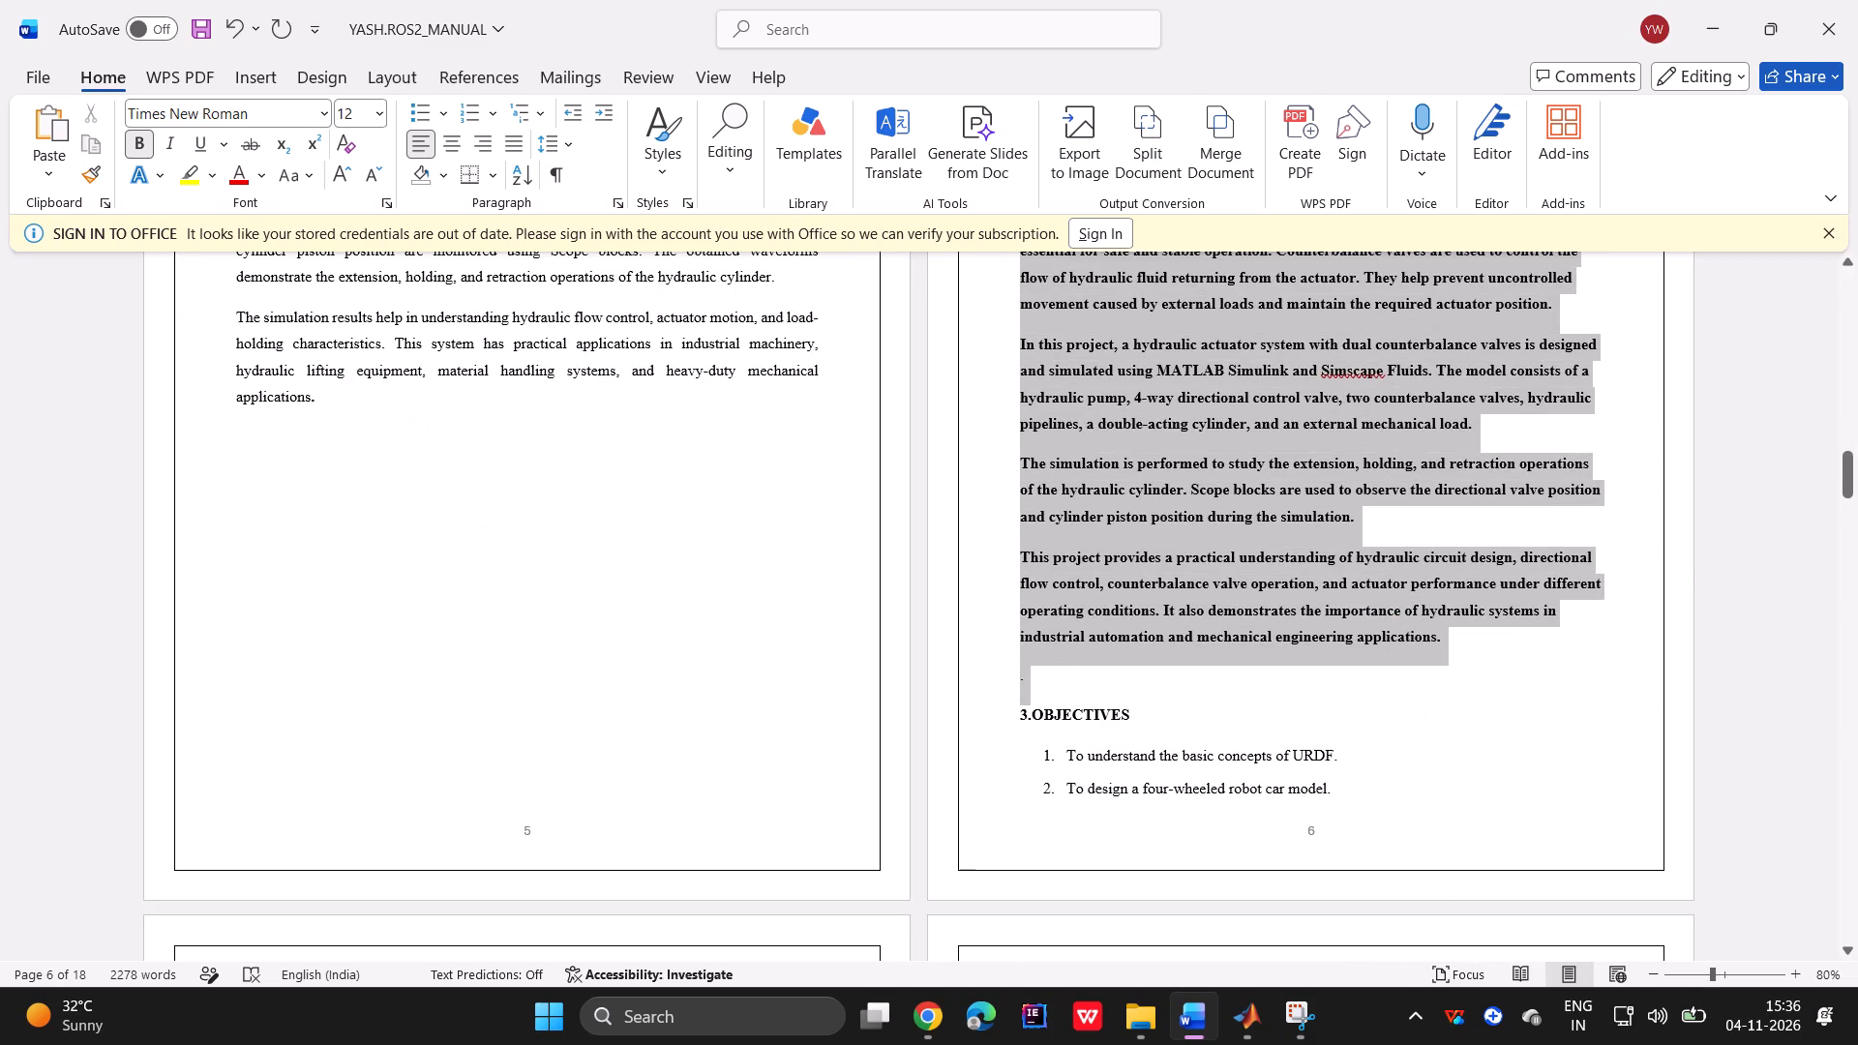
left_click_drag(1434, 686, 1440, 667)
left_click(1459, 630)
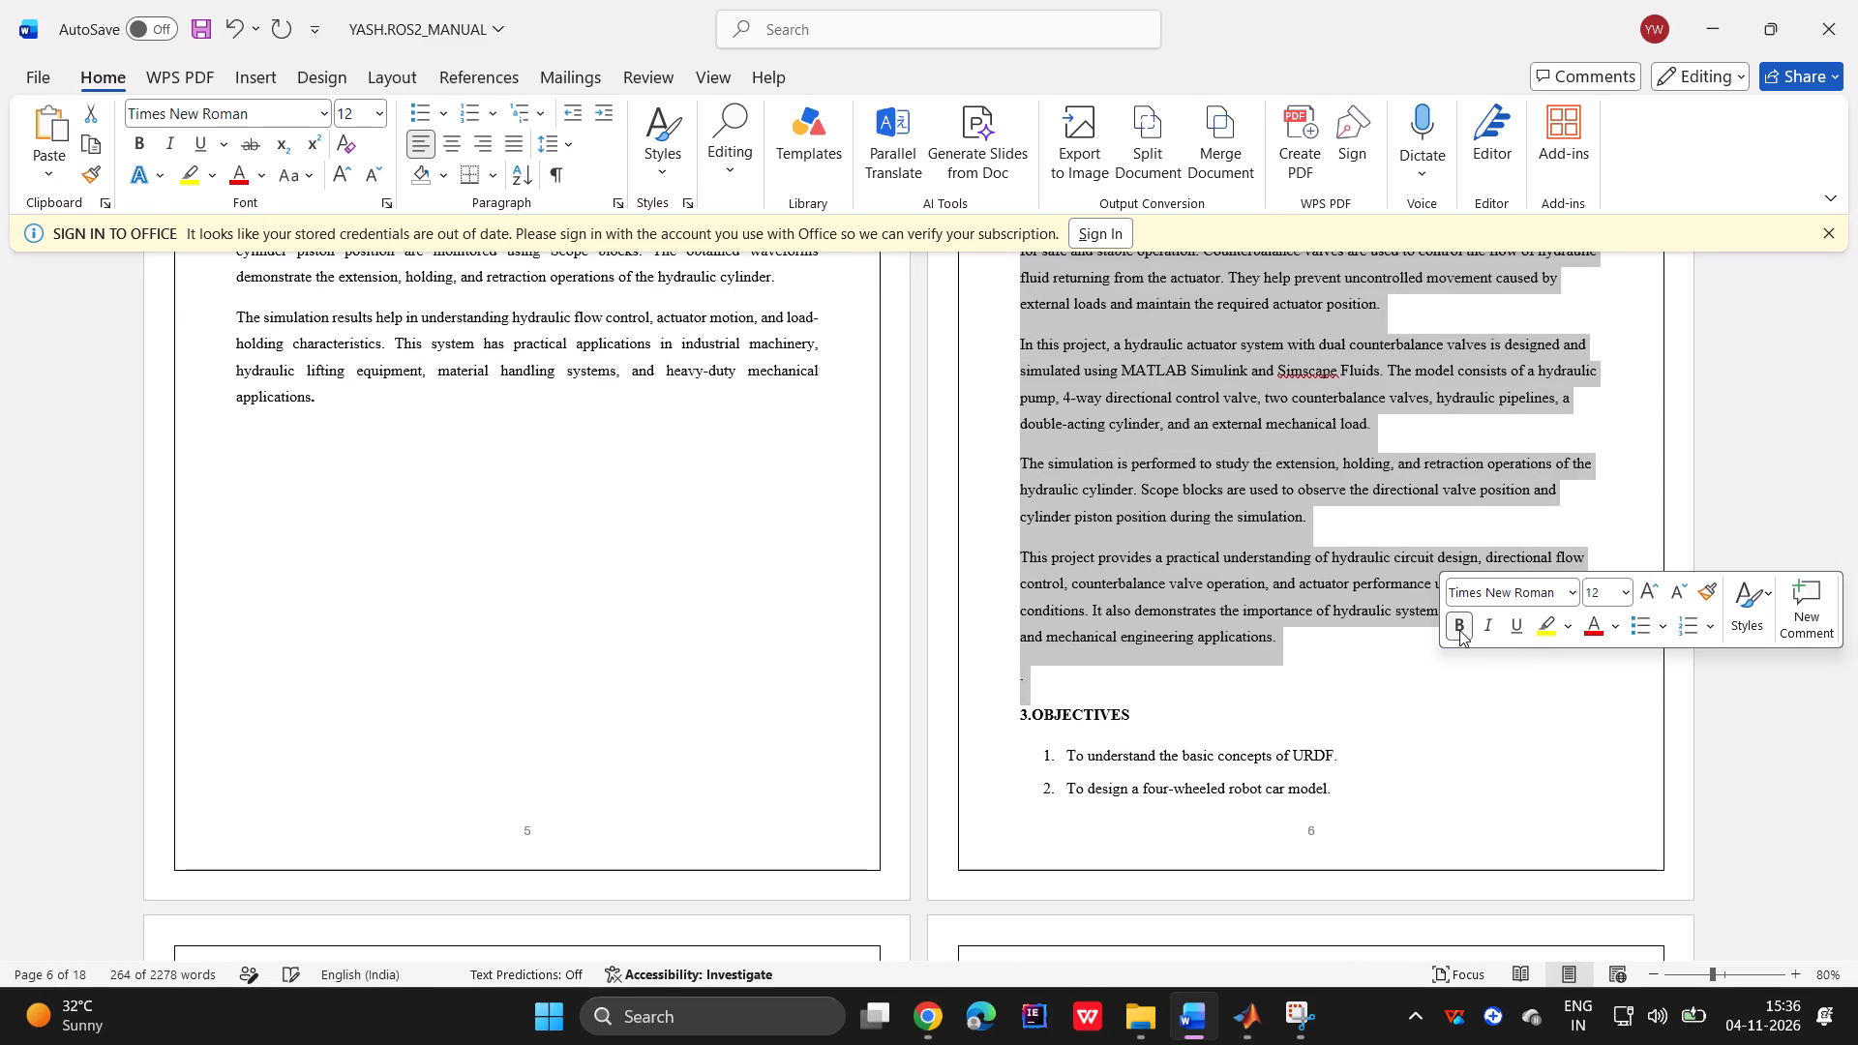
left_click(506, 151)
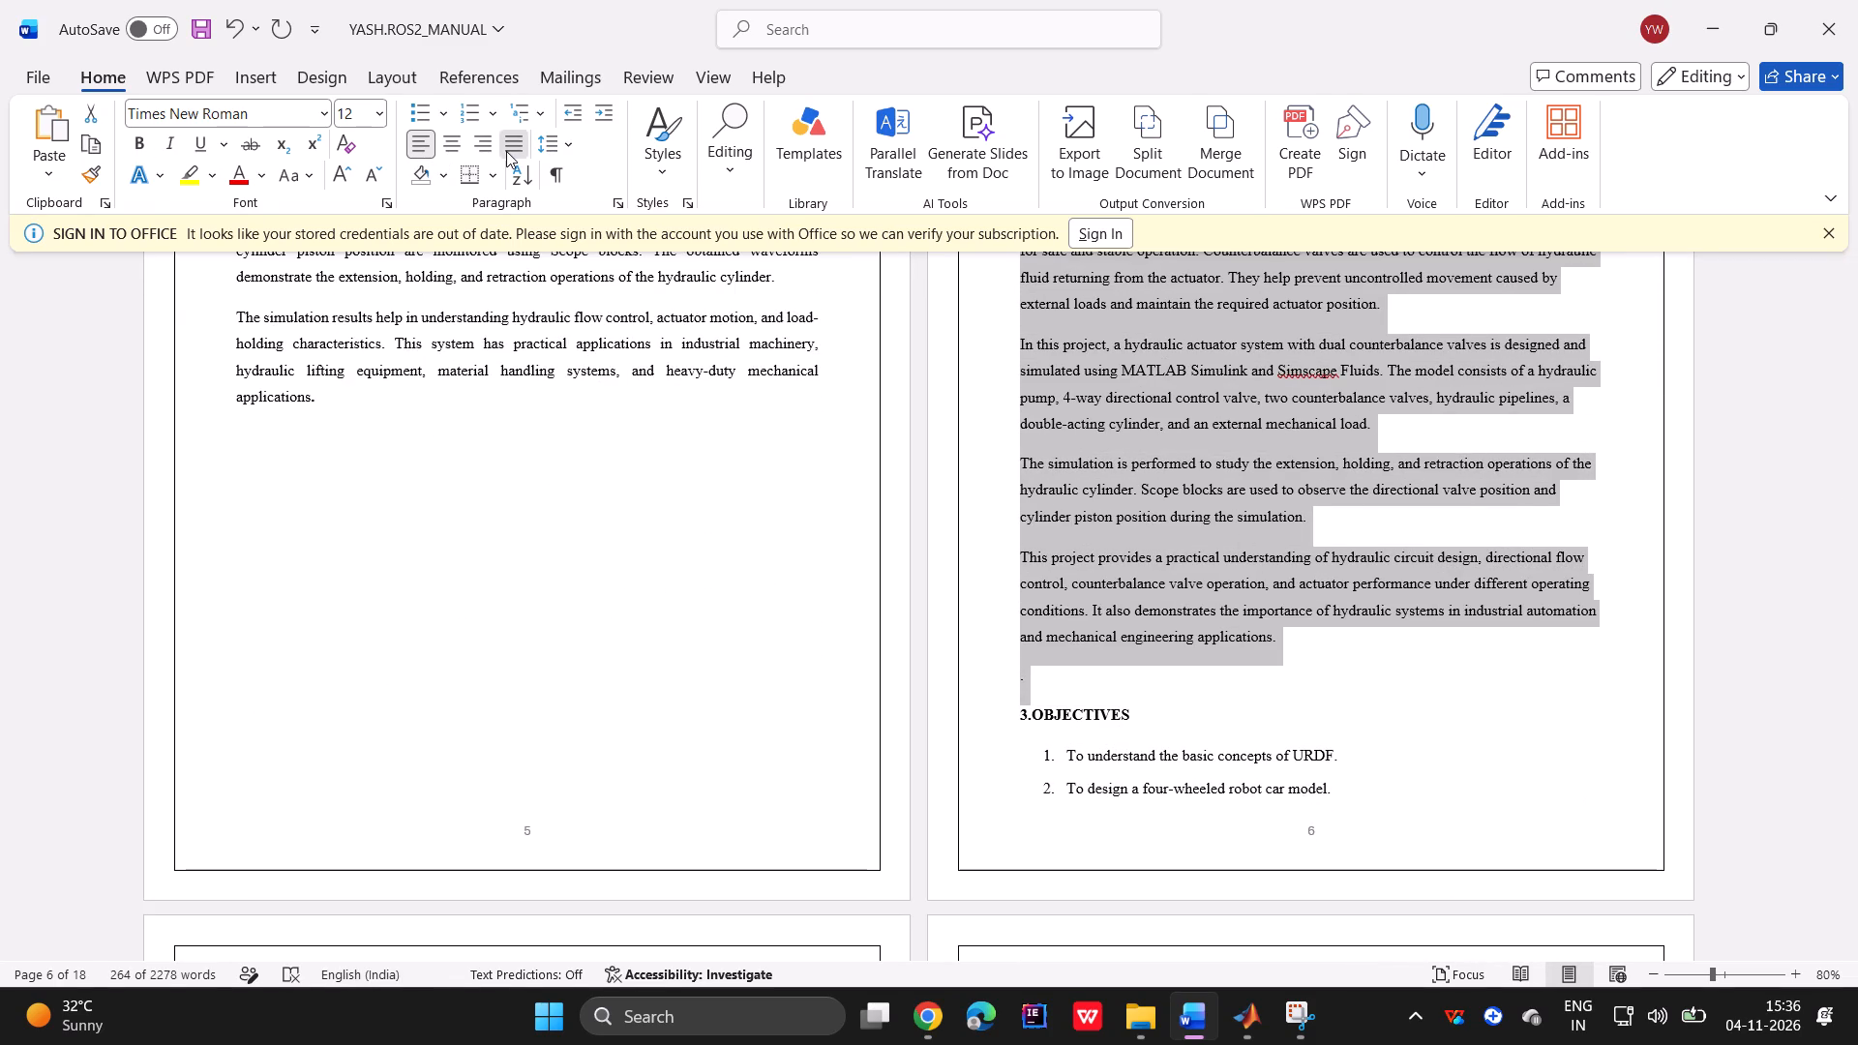
left_click(1713, 669)
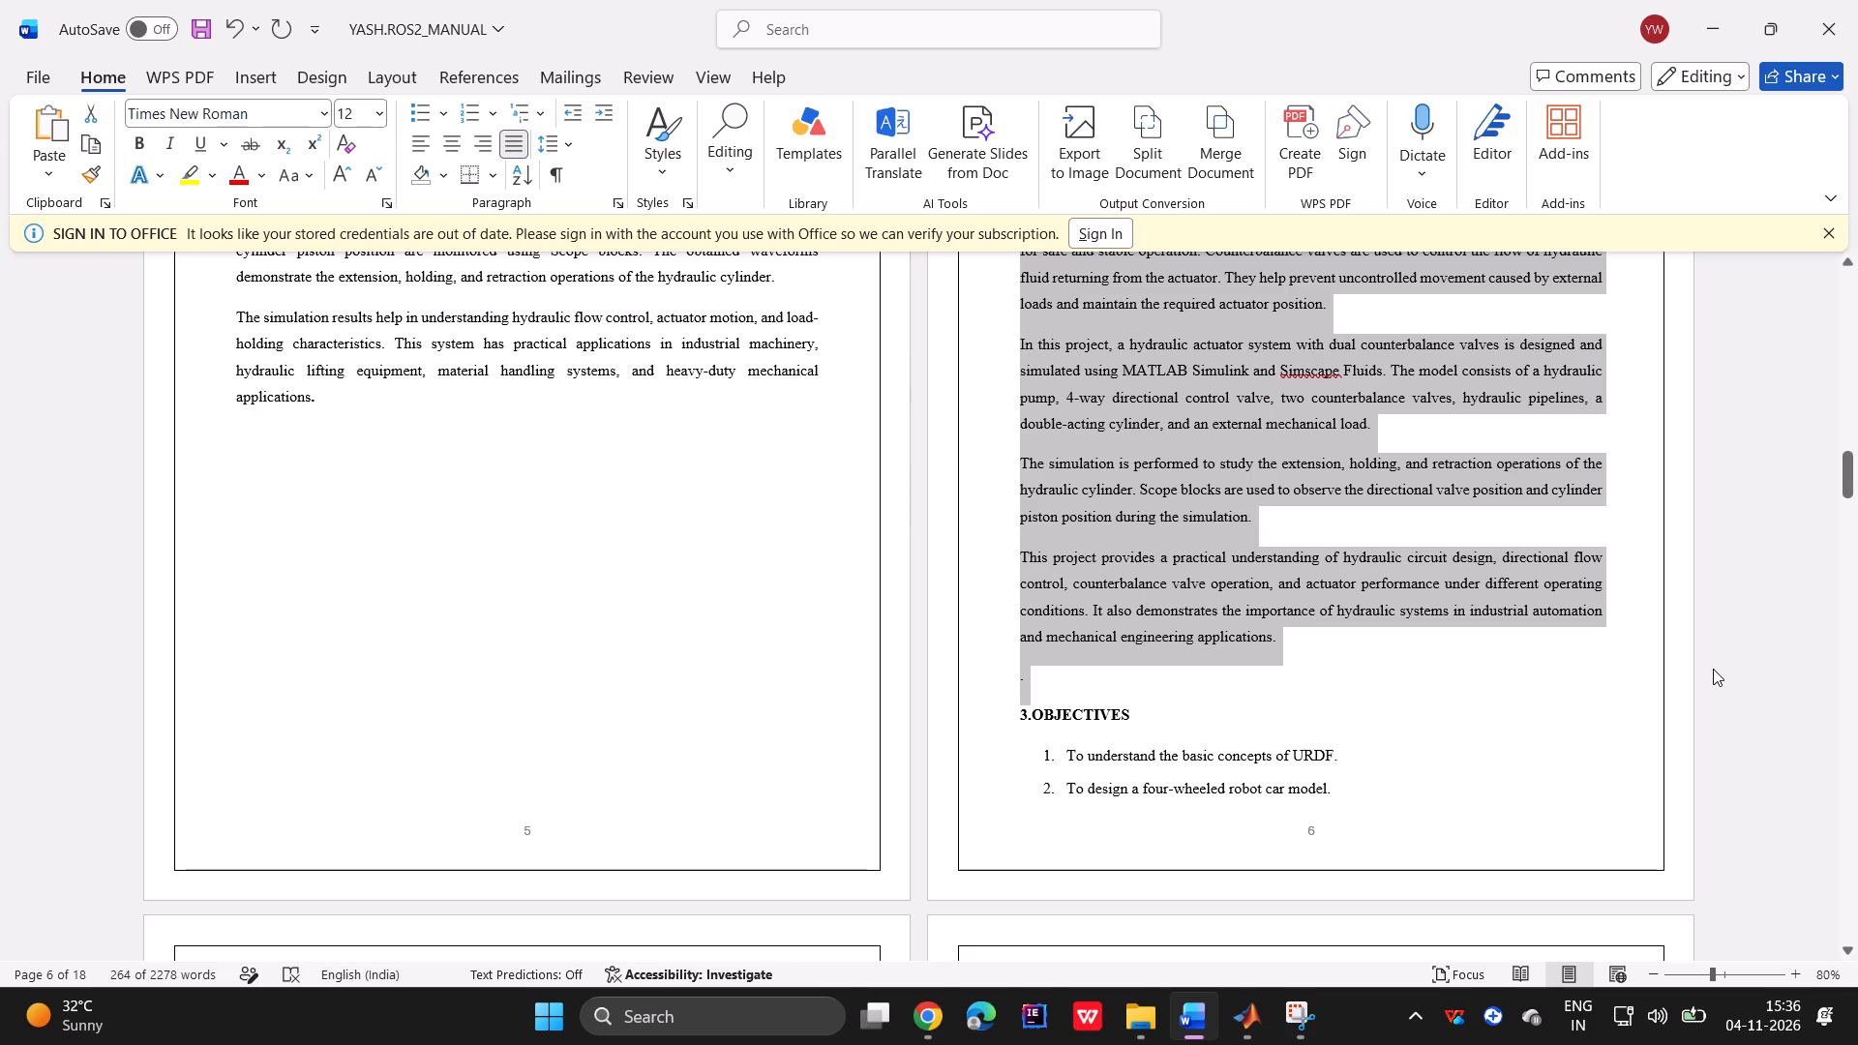
Merge the six introduction paragraphs into three by joining the second, fourth and sixth to the paragraph before each.
left_click(1034, 541)
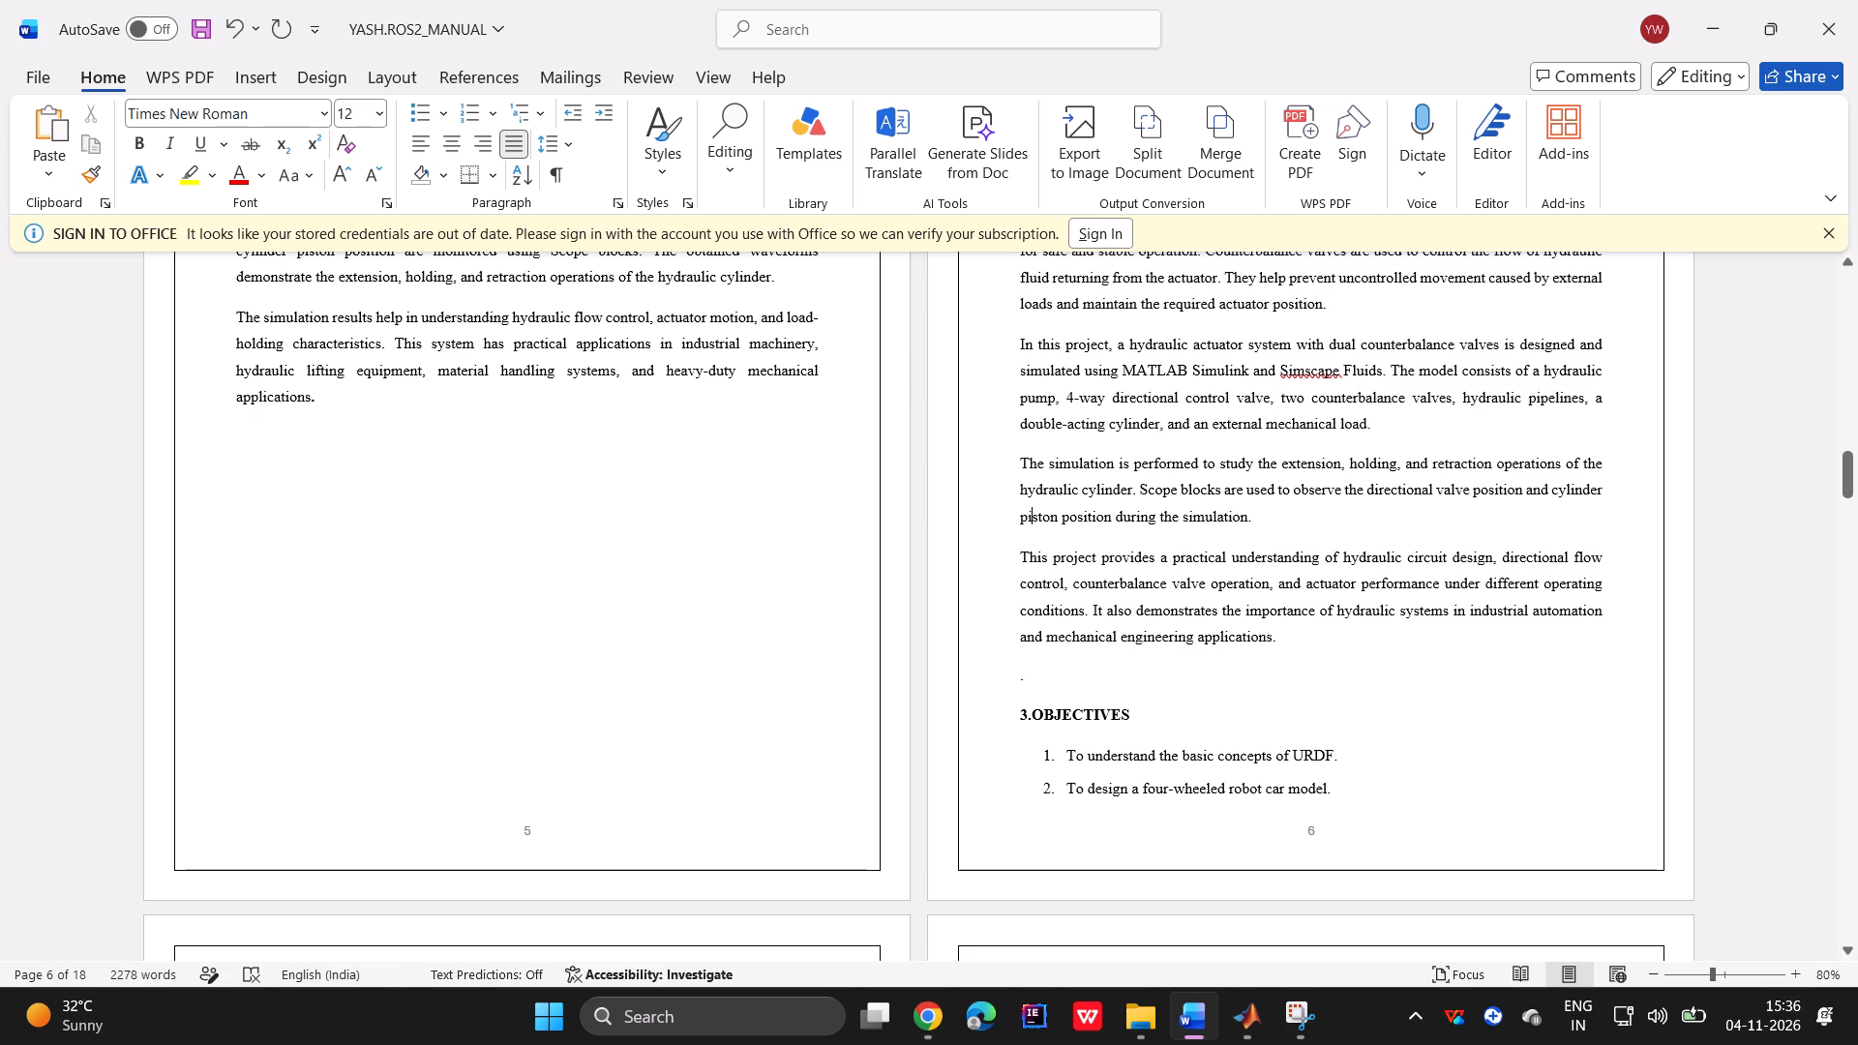
left_click(1018, 556)
key("BackSpace")
scroll(1060, 466, "up", 1)
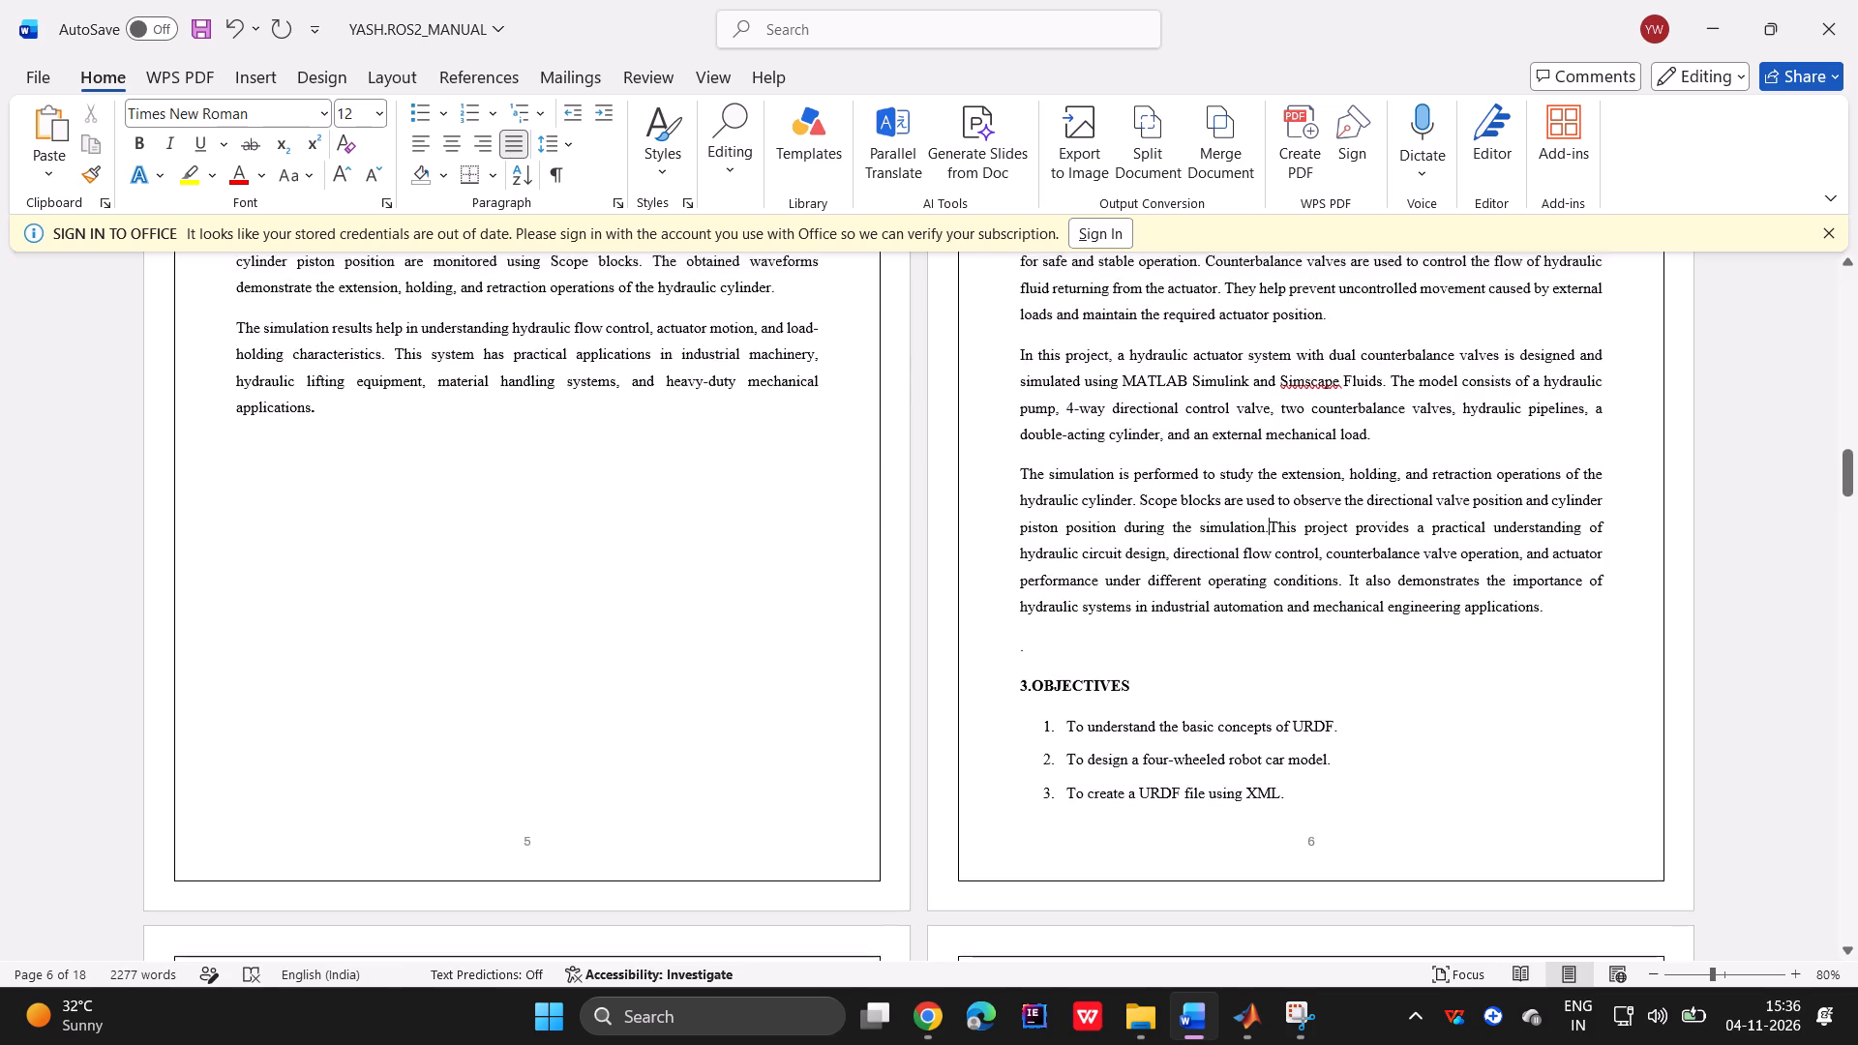
scroll(1060, 466, "up", 1)
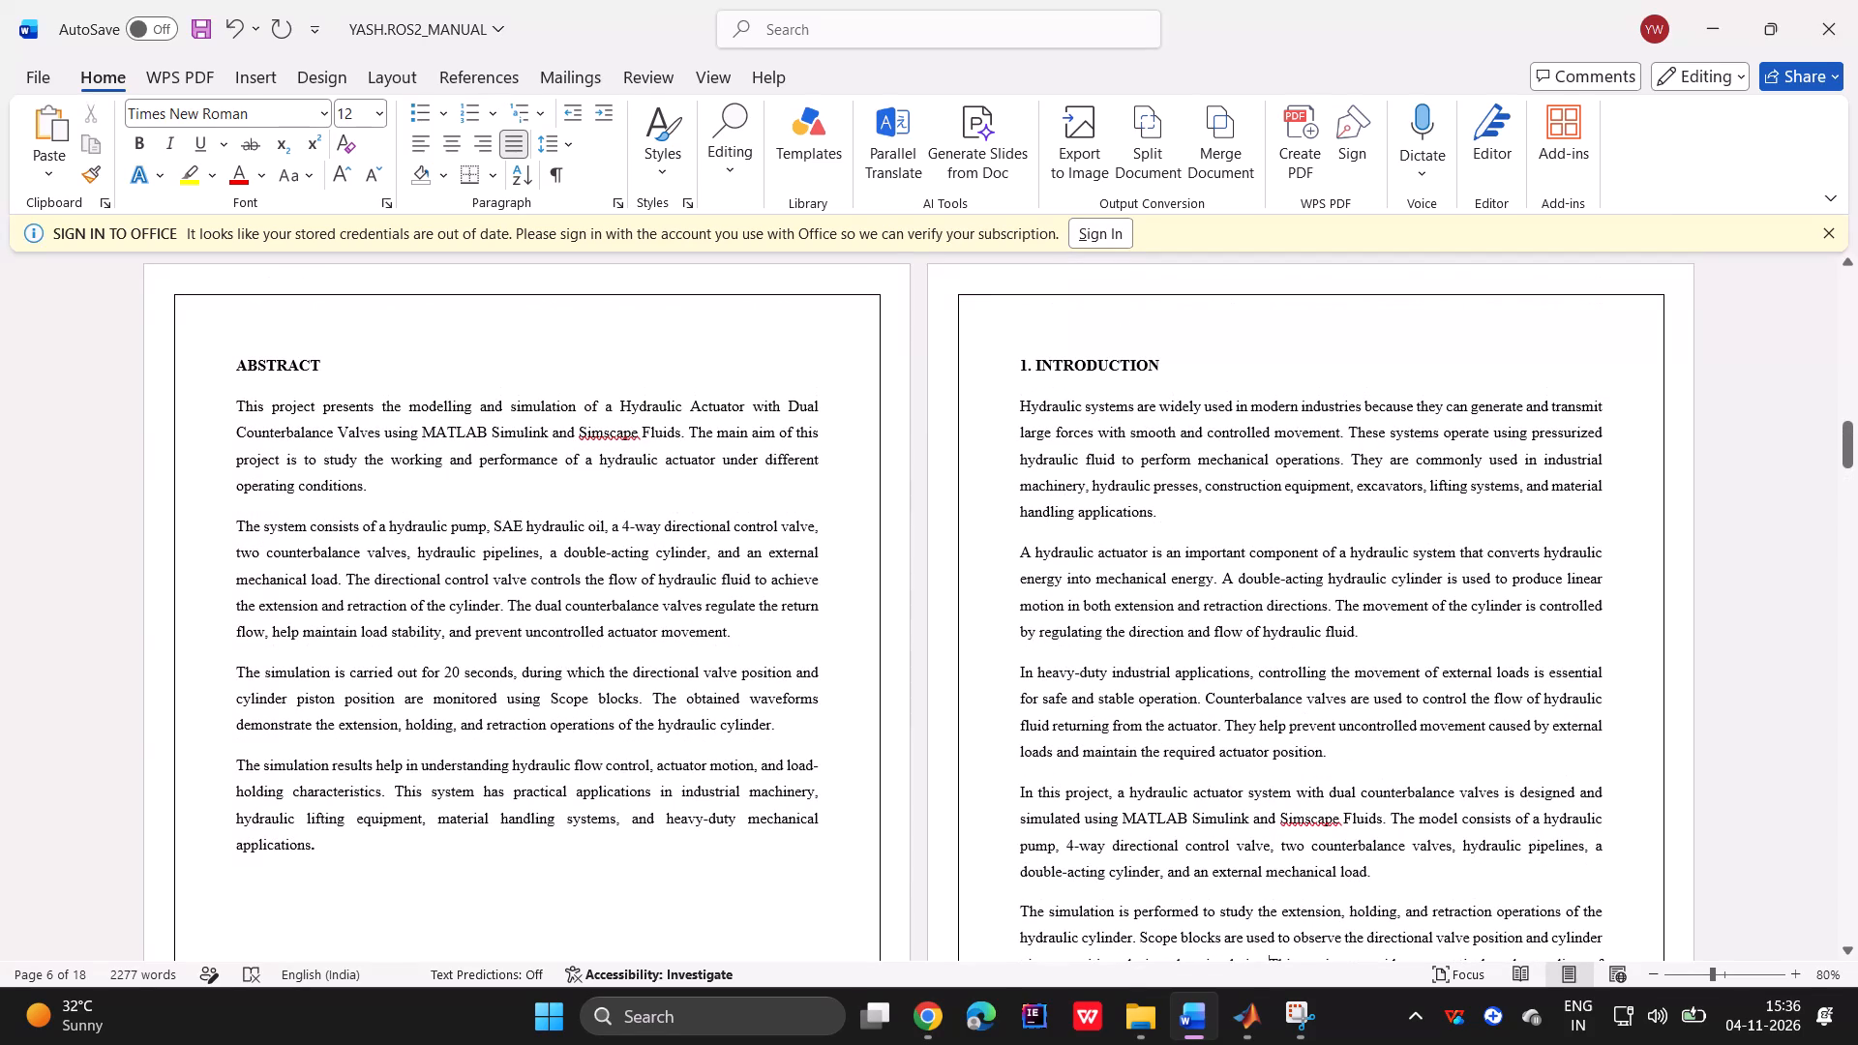
left_click(1017, 554)
key("BackSpace")
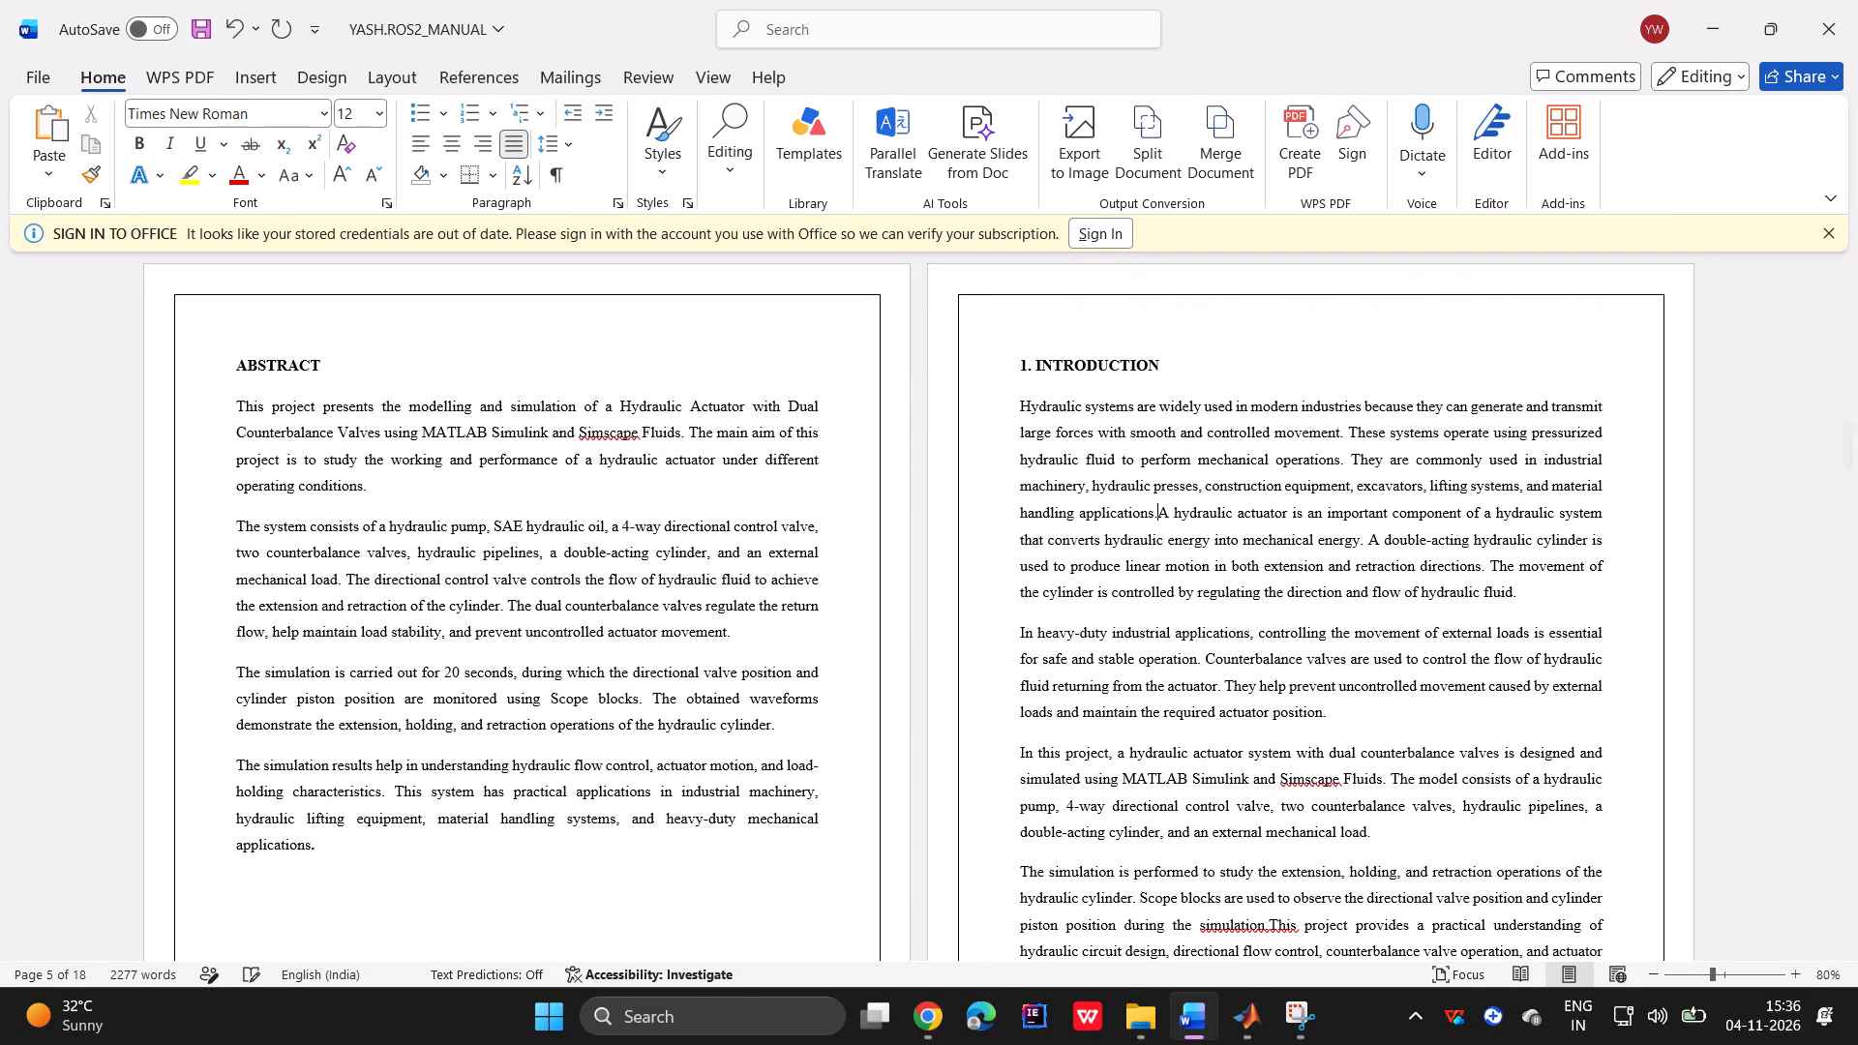
left_click(1016, 753)
key("BackSpace")
Insert blank lines before the "3.OBJECTIVES" heading so that it starts at the top of the next page.
scroll(1016, 753, "down", 1)
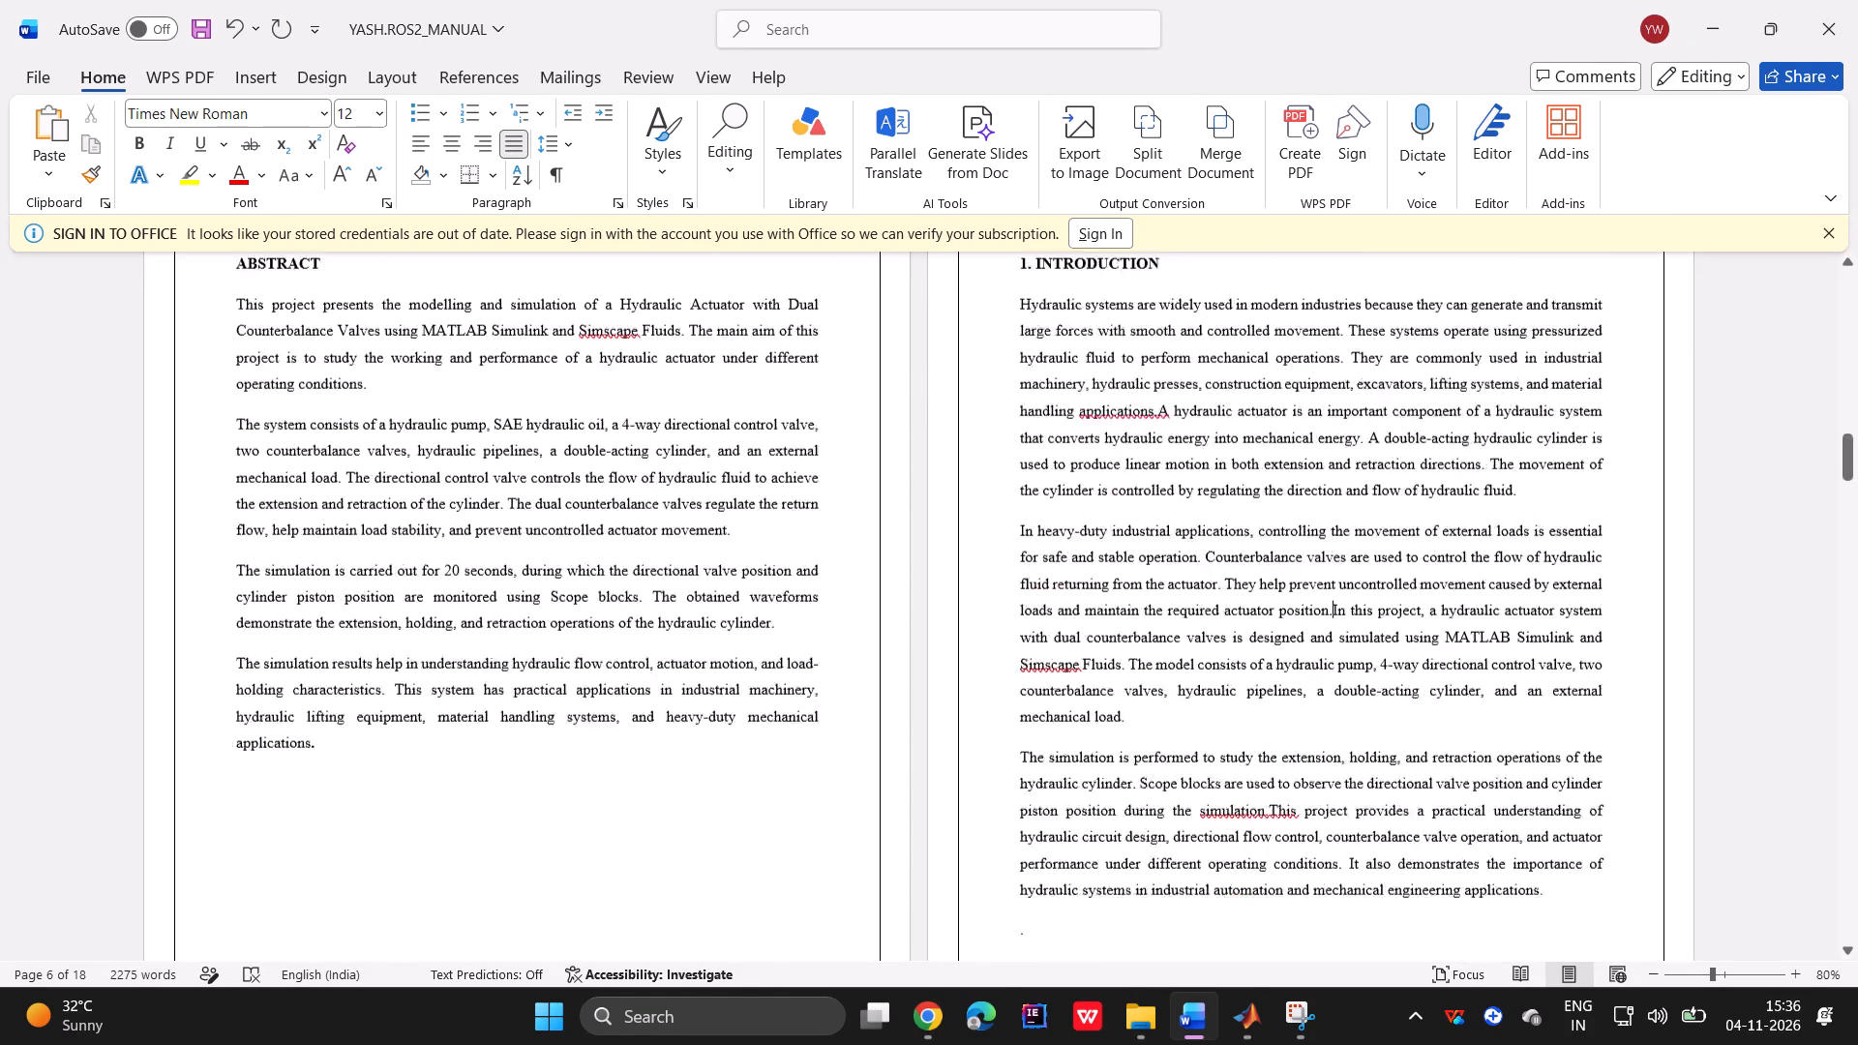
scroll(1016, 753, "down", 1)
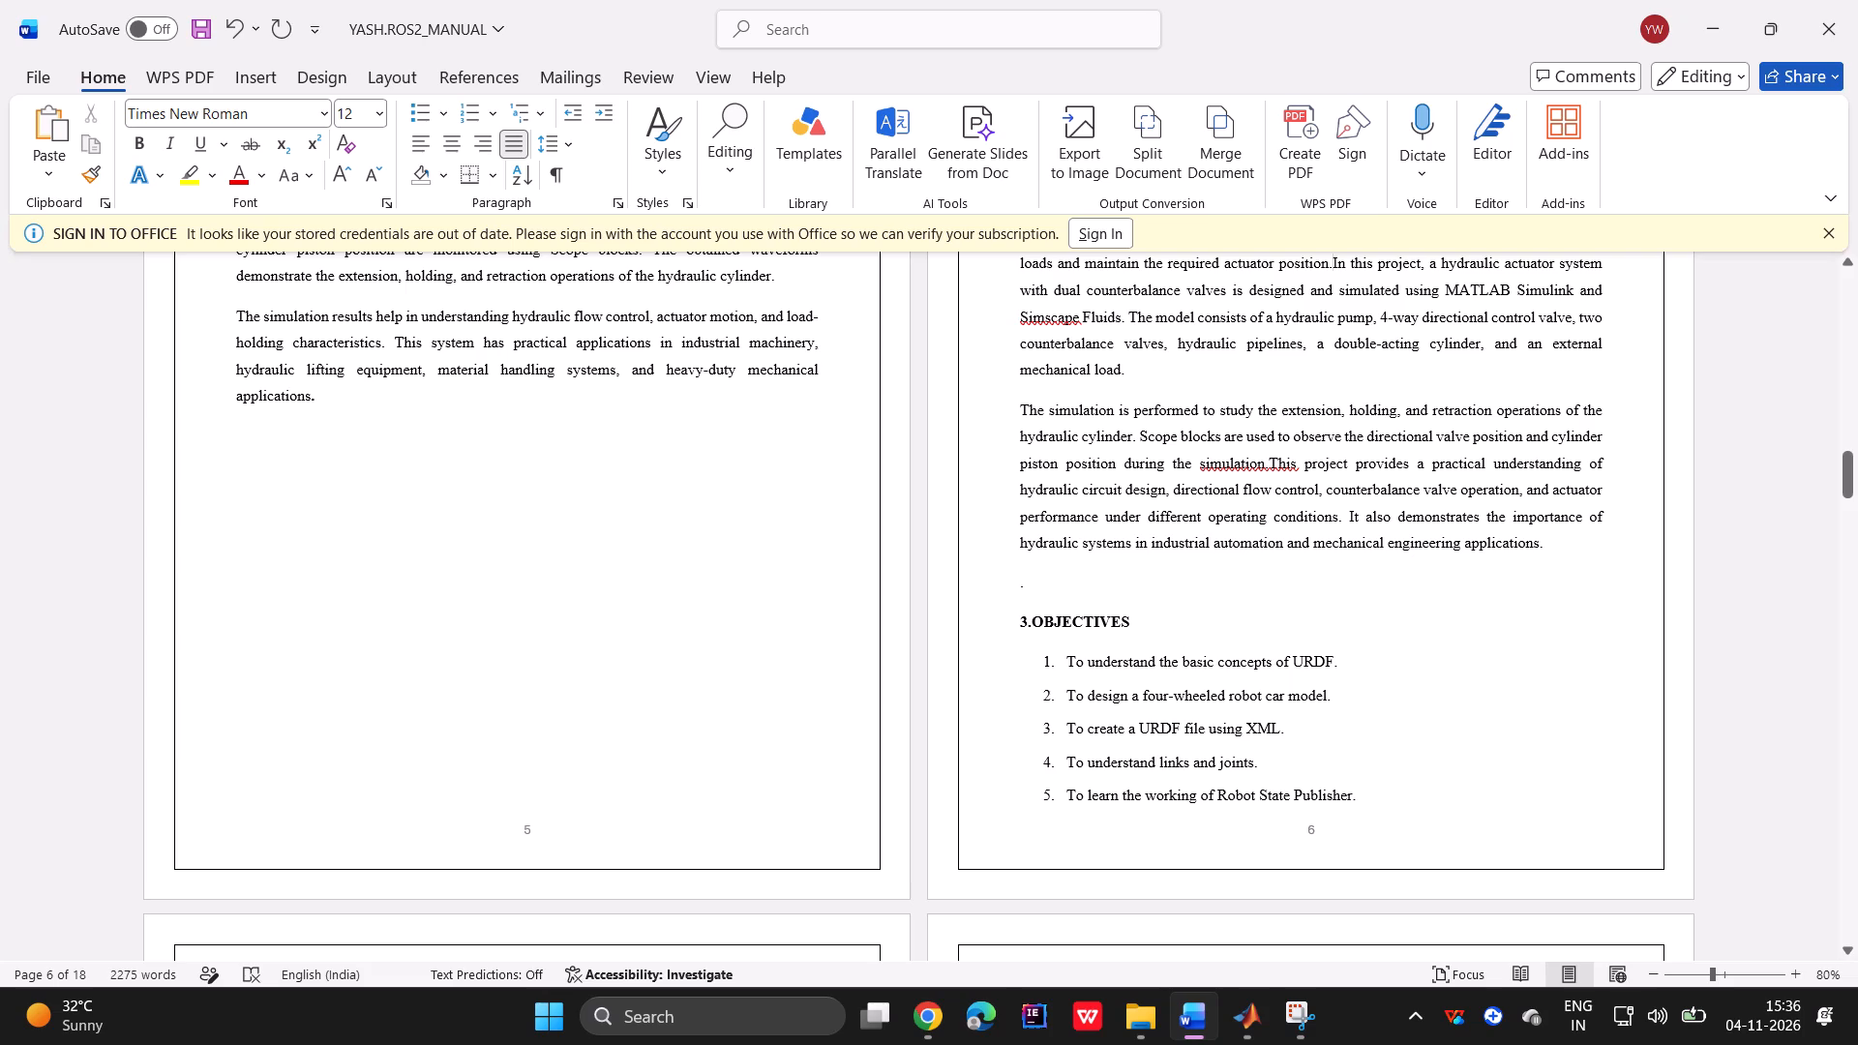
left_click(1010, 627)
key("Return")
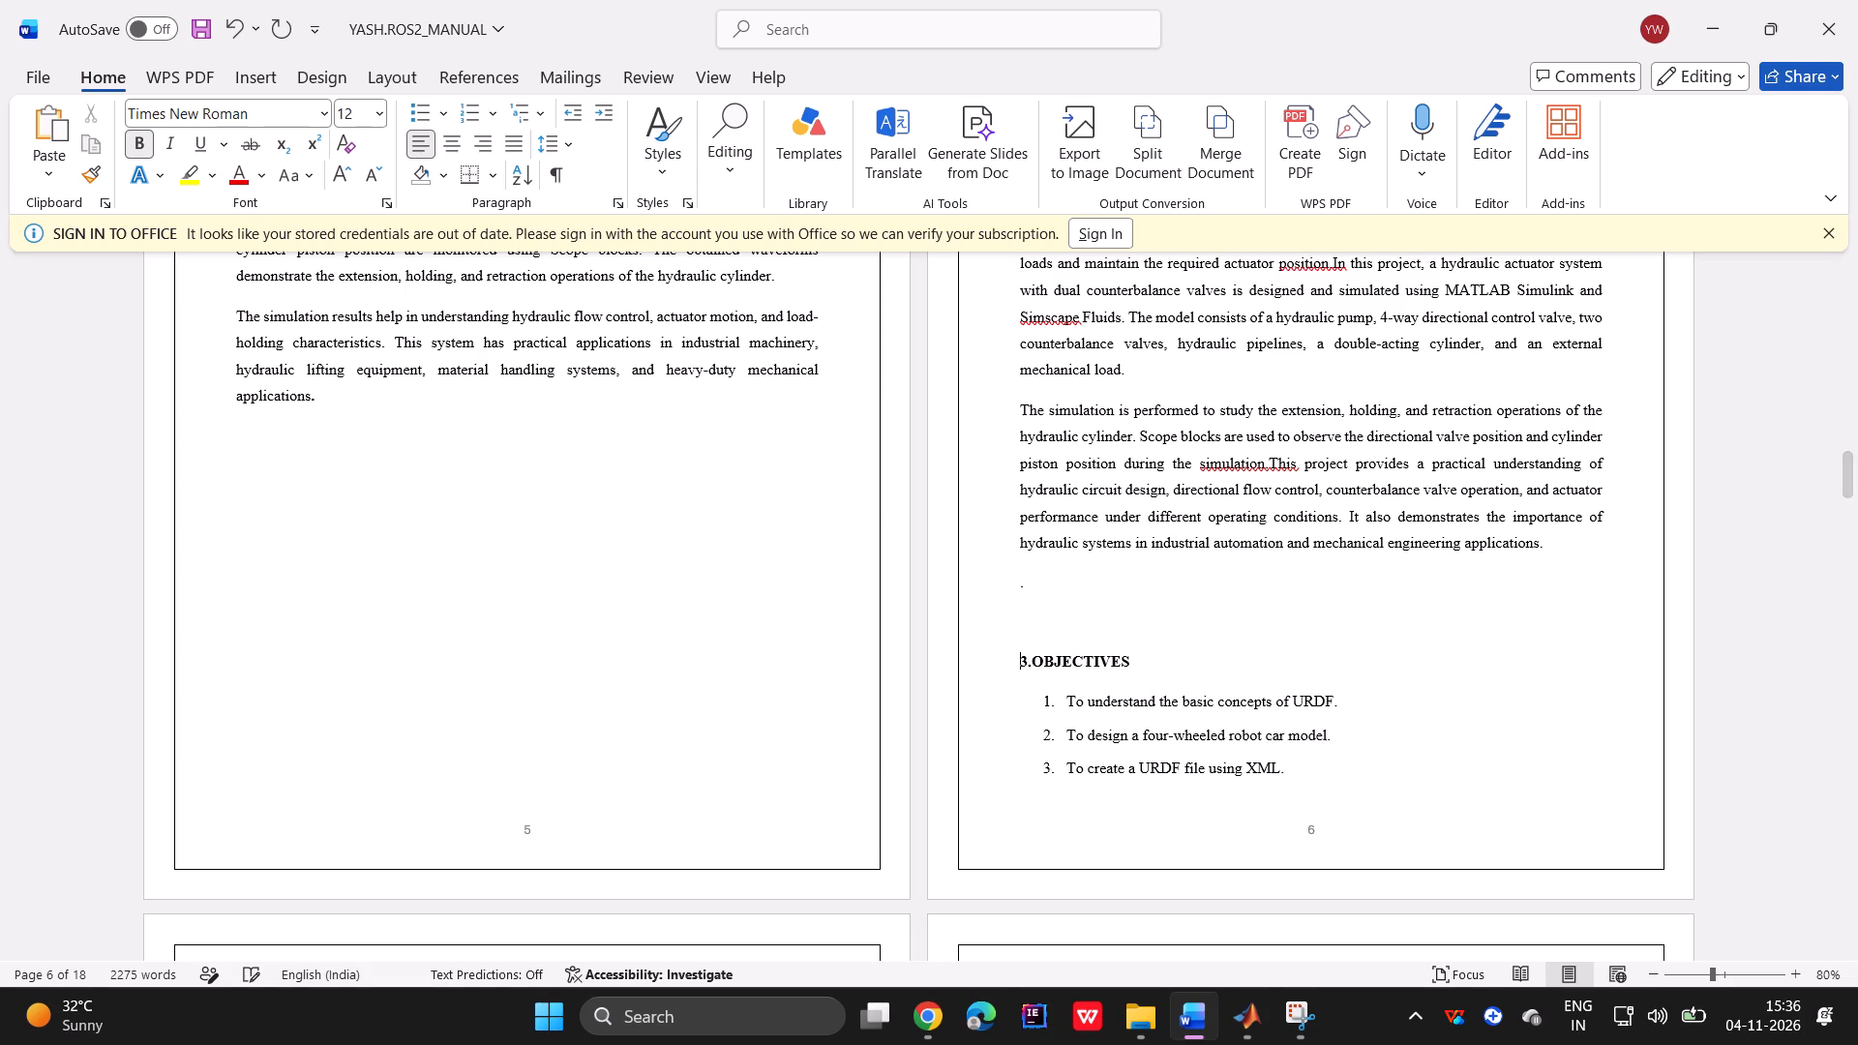
key("Return")
key("Return")
key("Return")
key("Return")
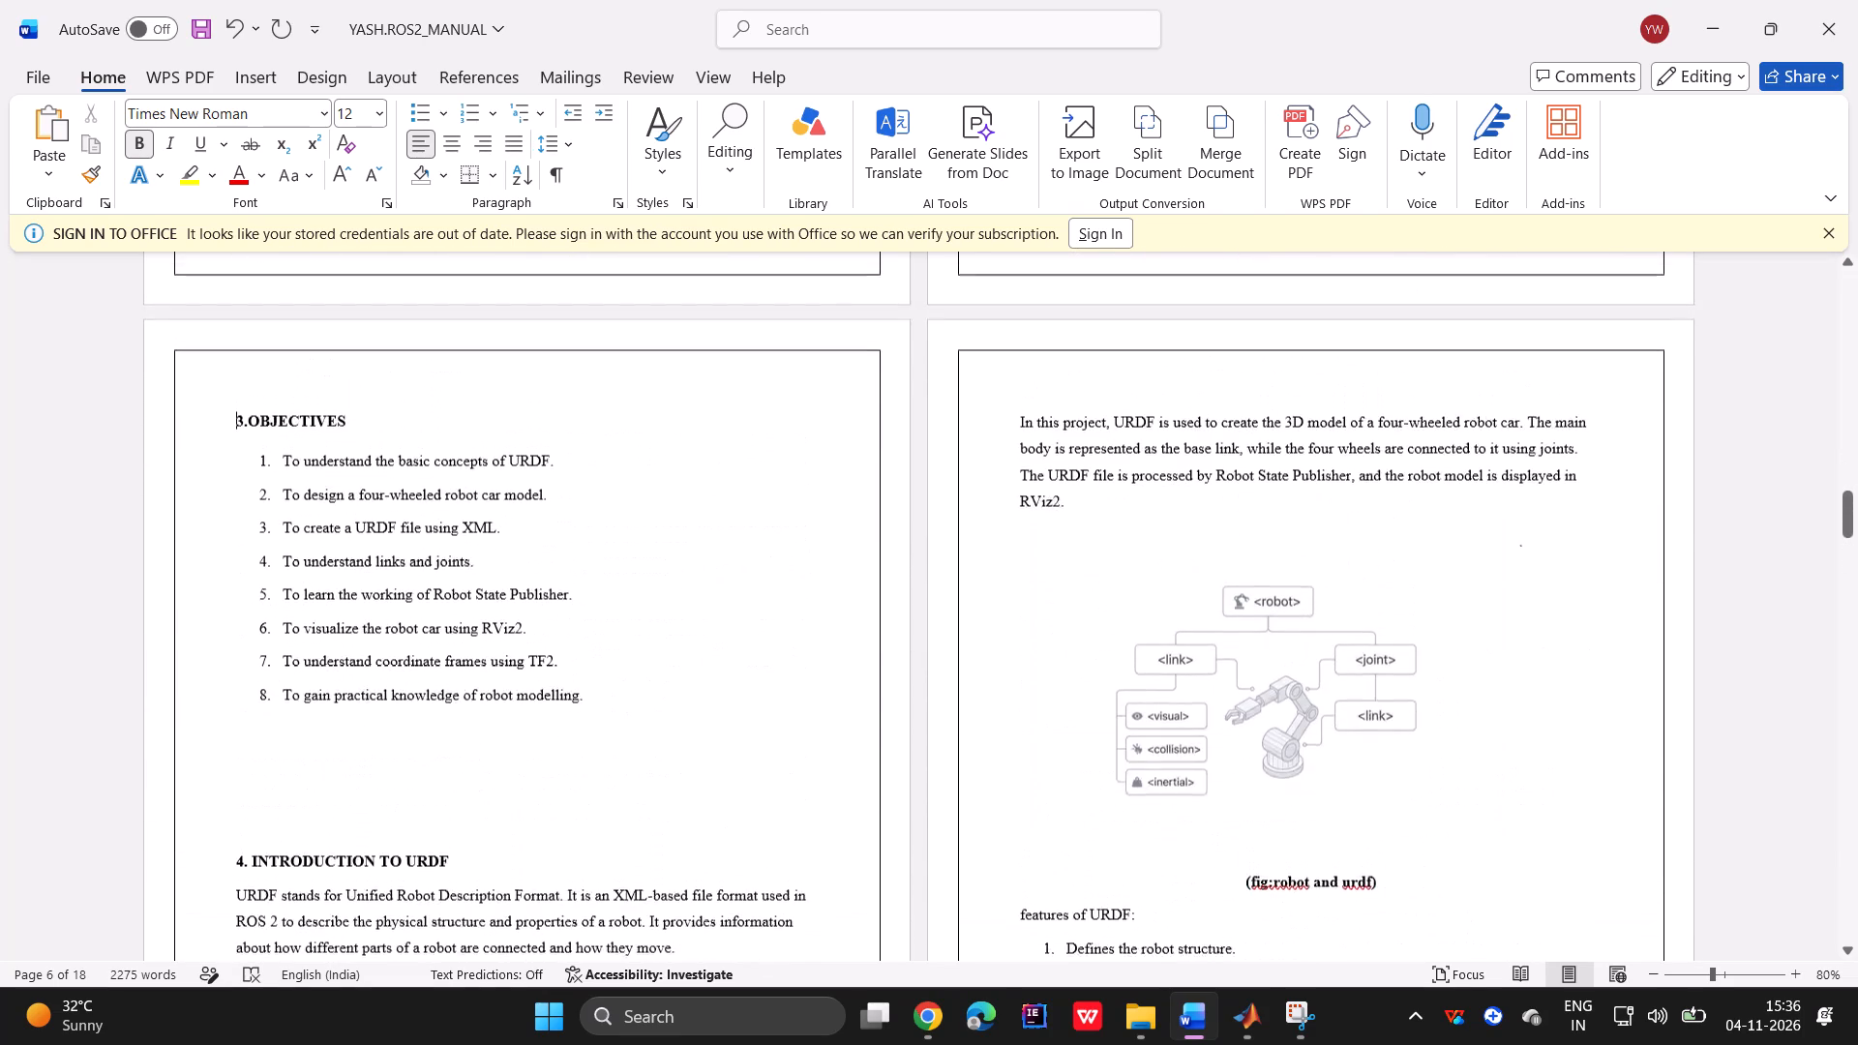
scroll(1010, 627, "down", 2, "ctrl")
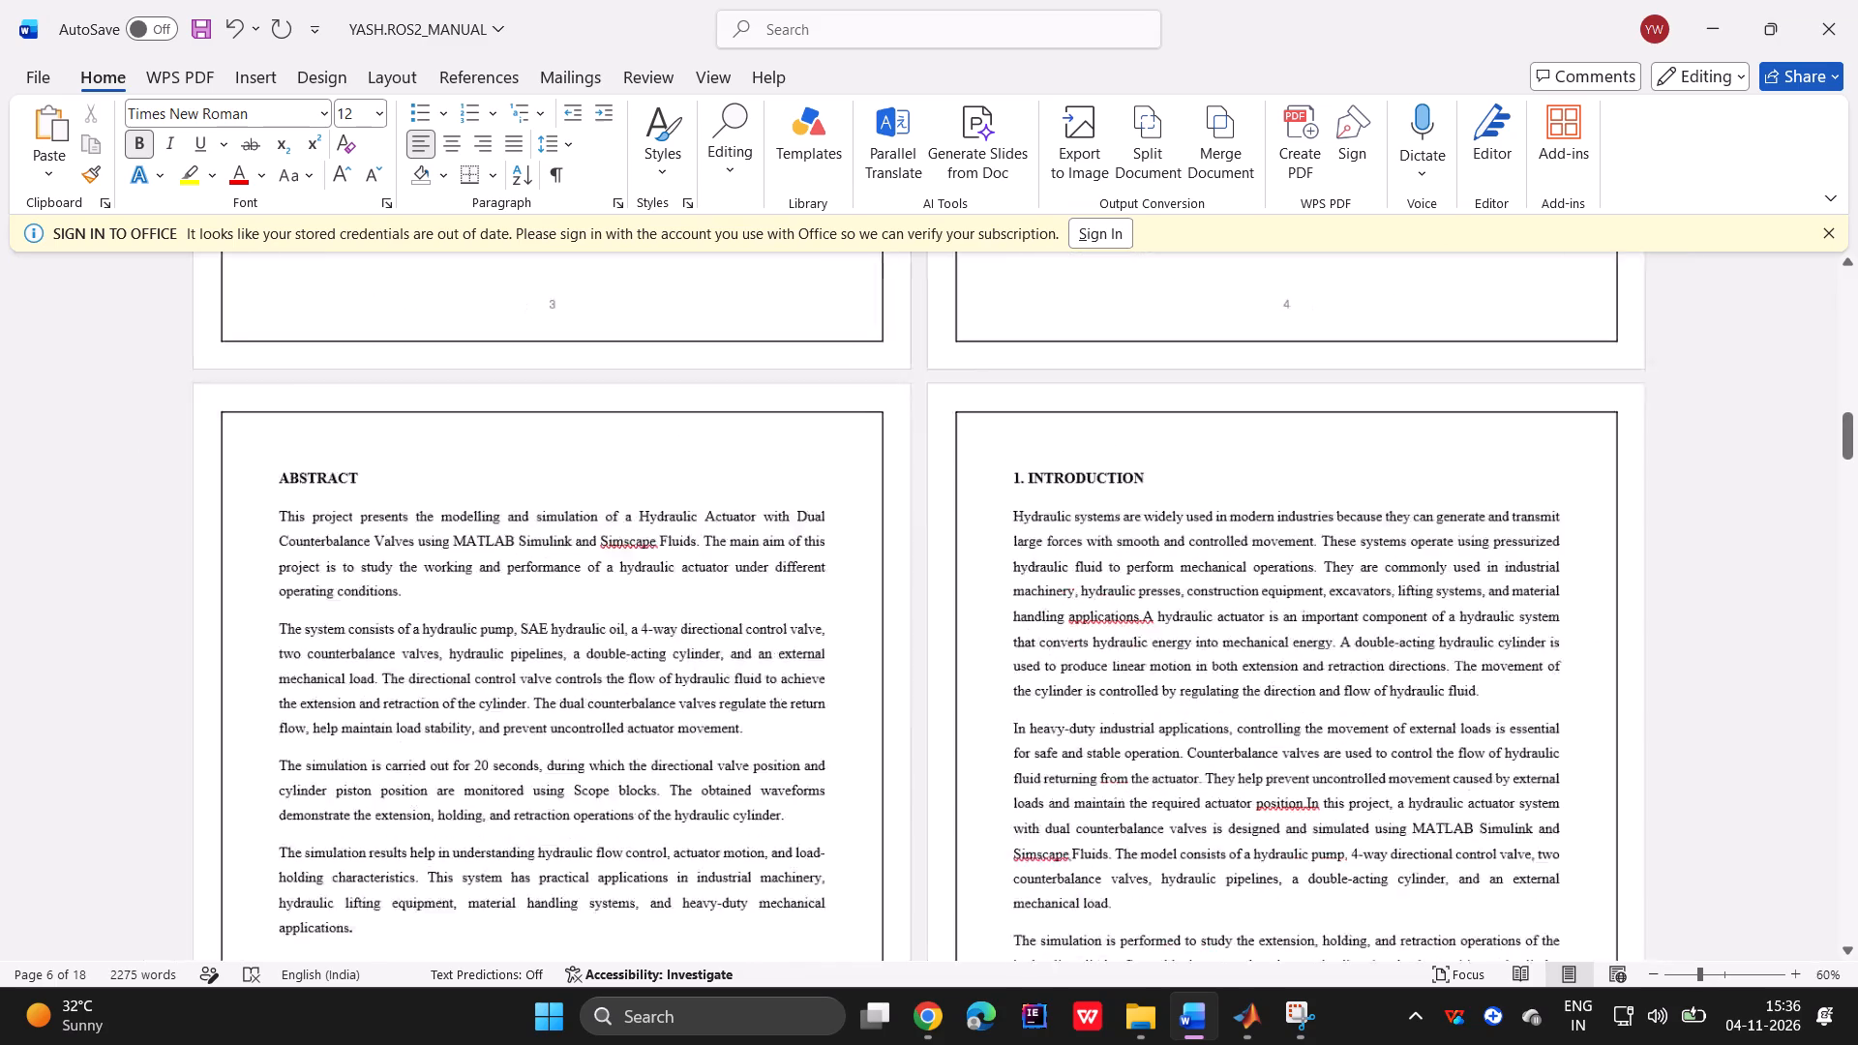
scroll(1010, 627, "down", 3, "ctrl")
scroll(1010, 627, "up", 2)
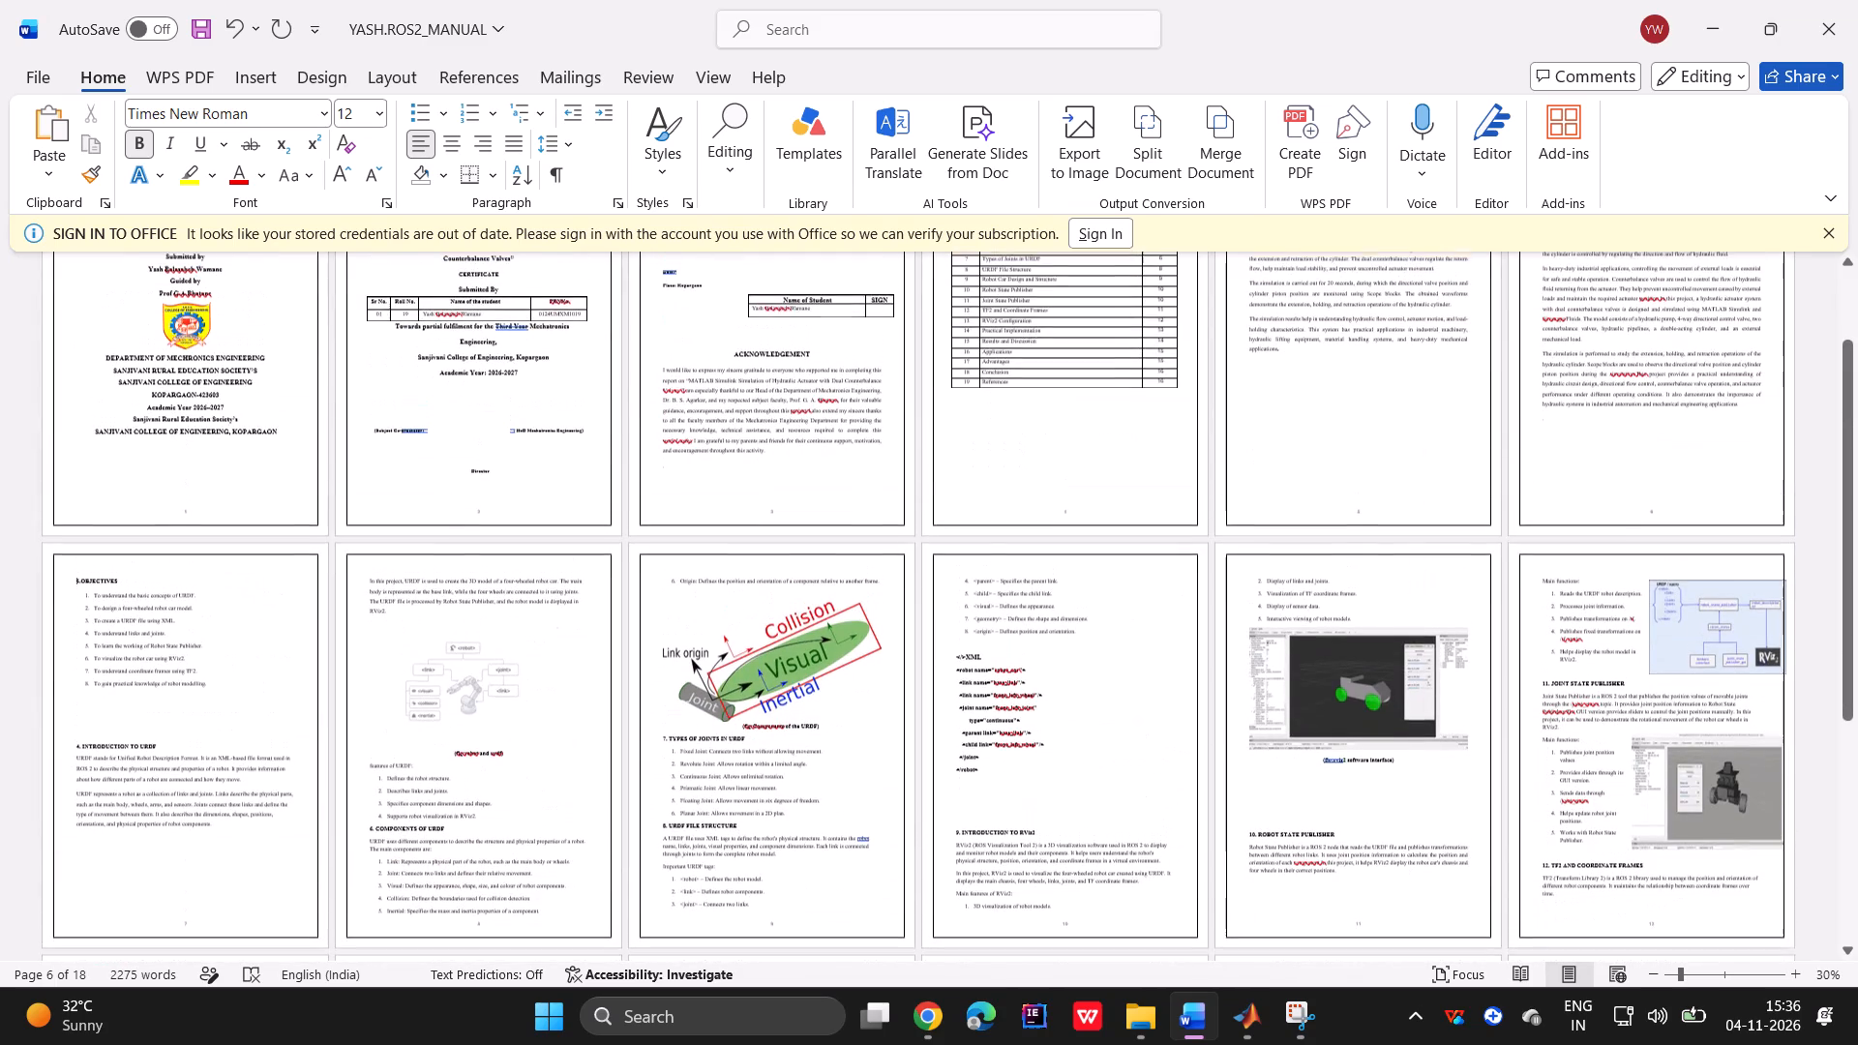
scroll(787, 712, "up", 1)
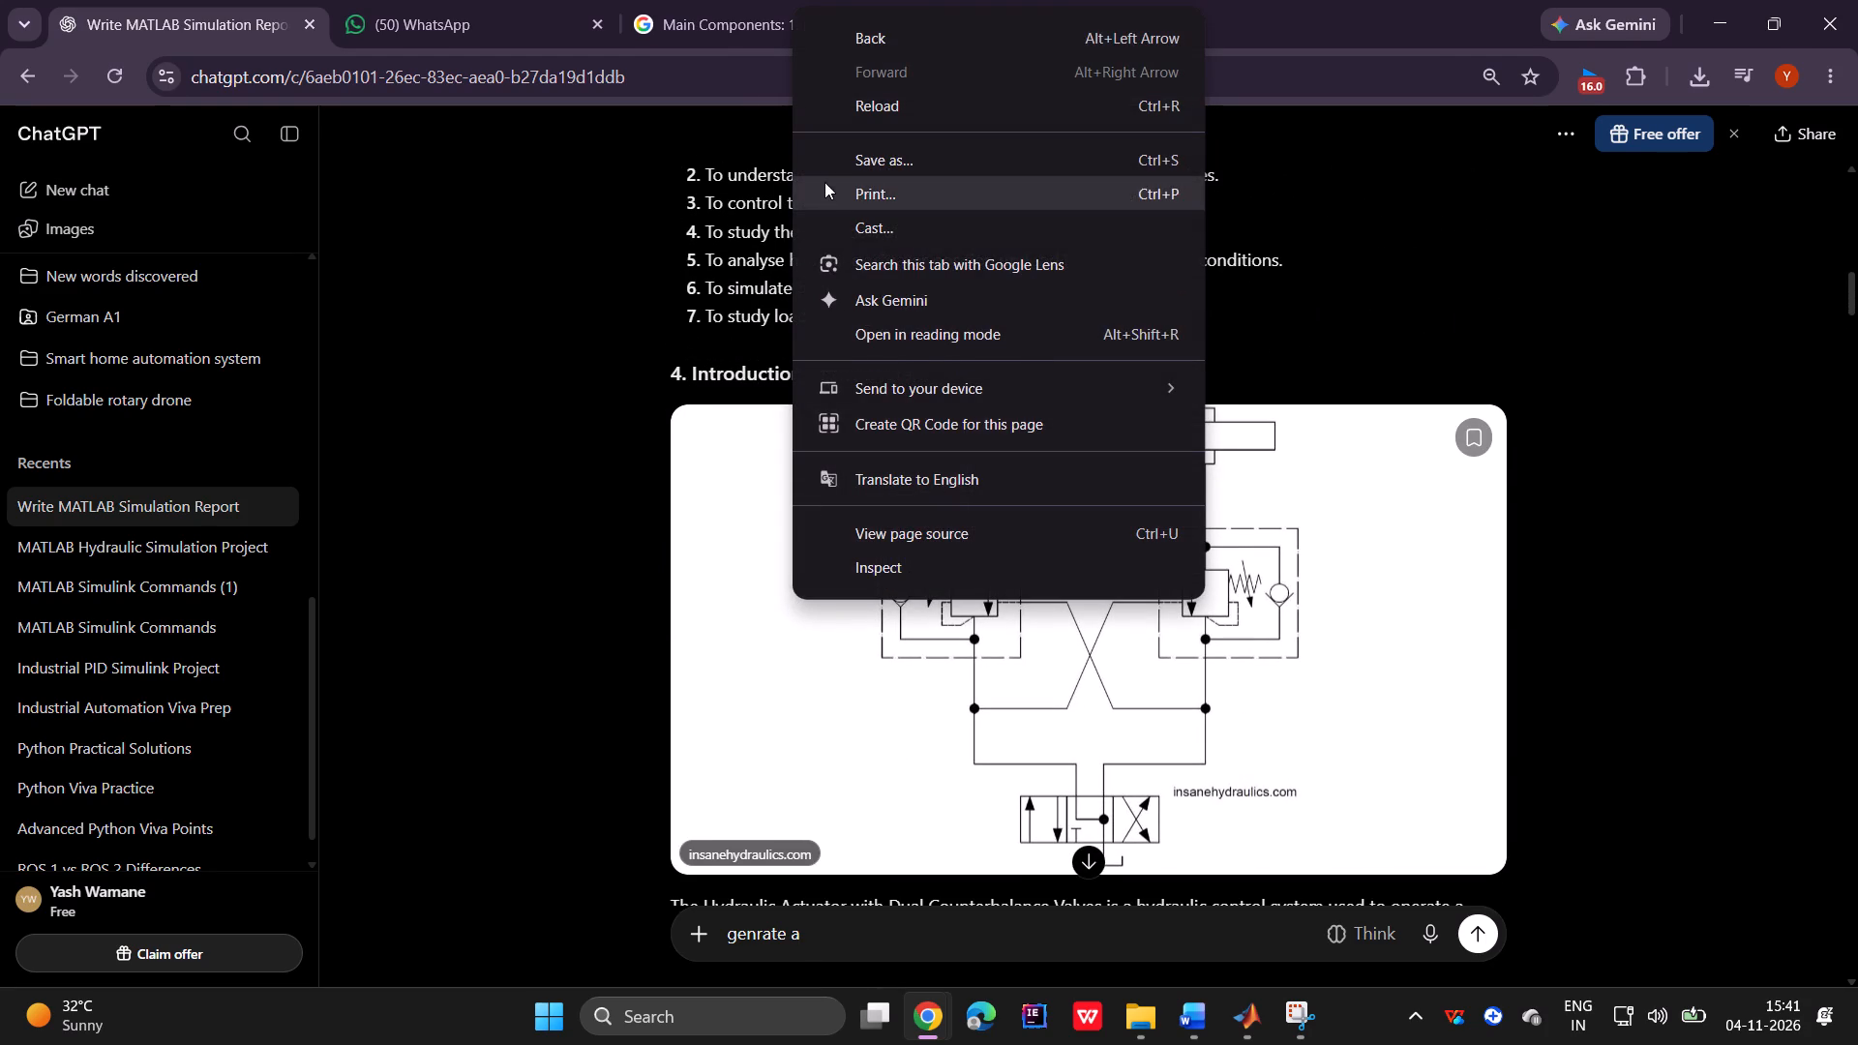
left_click(732, 575)
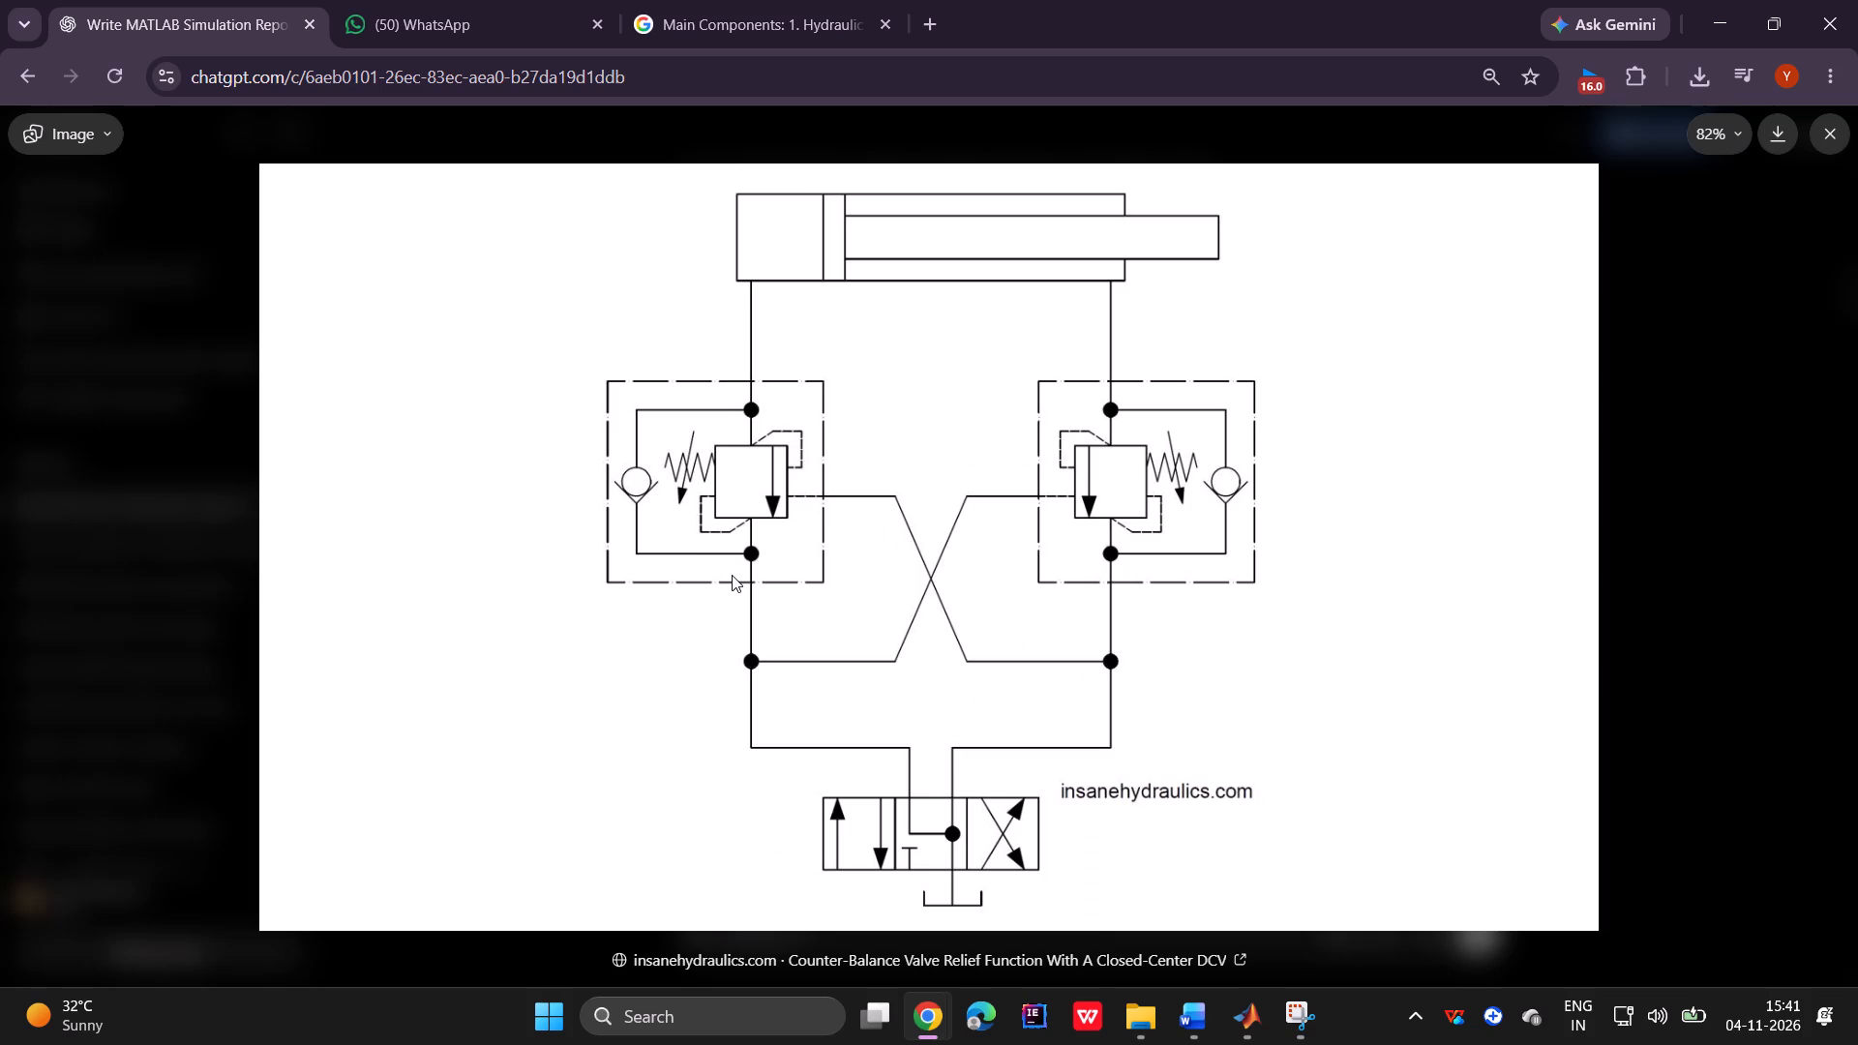
right_click(732, 575)
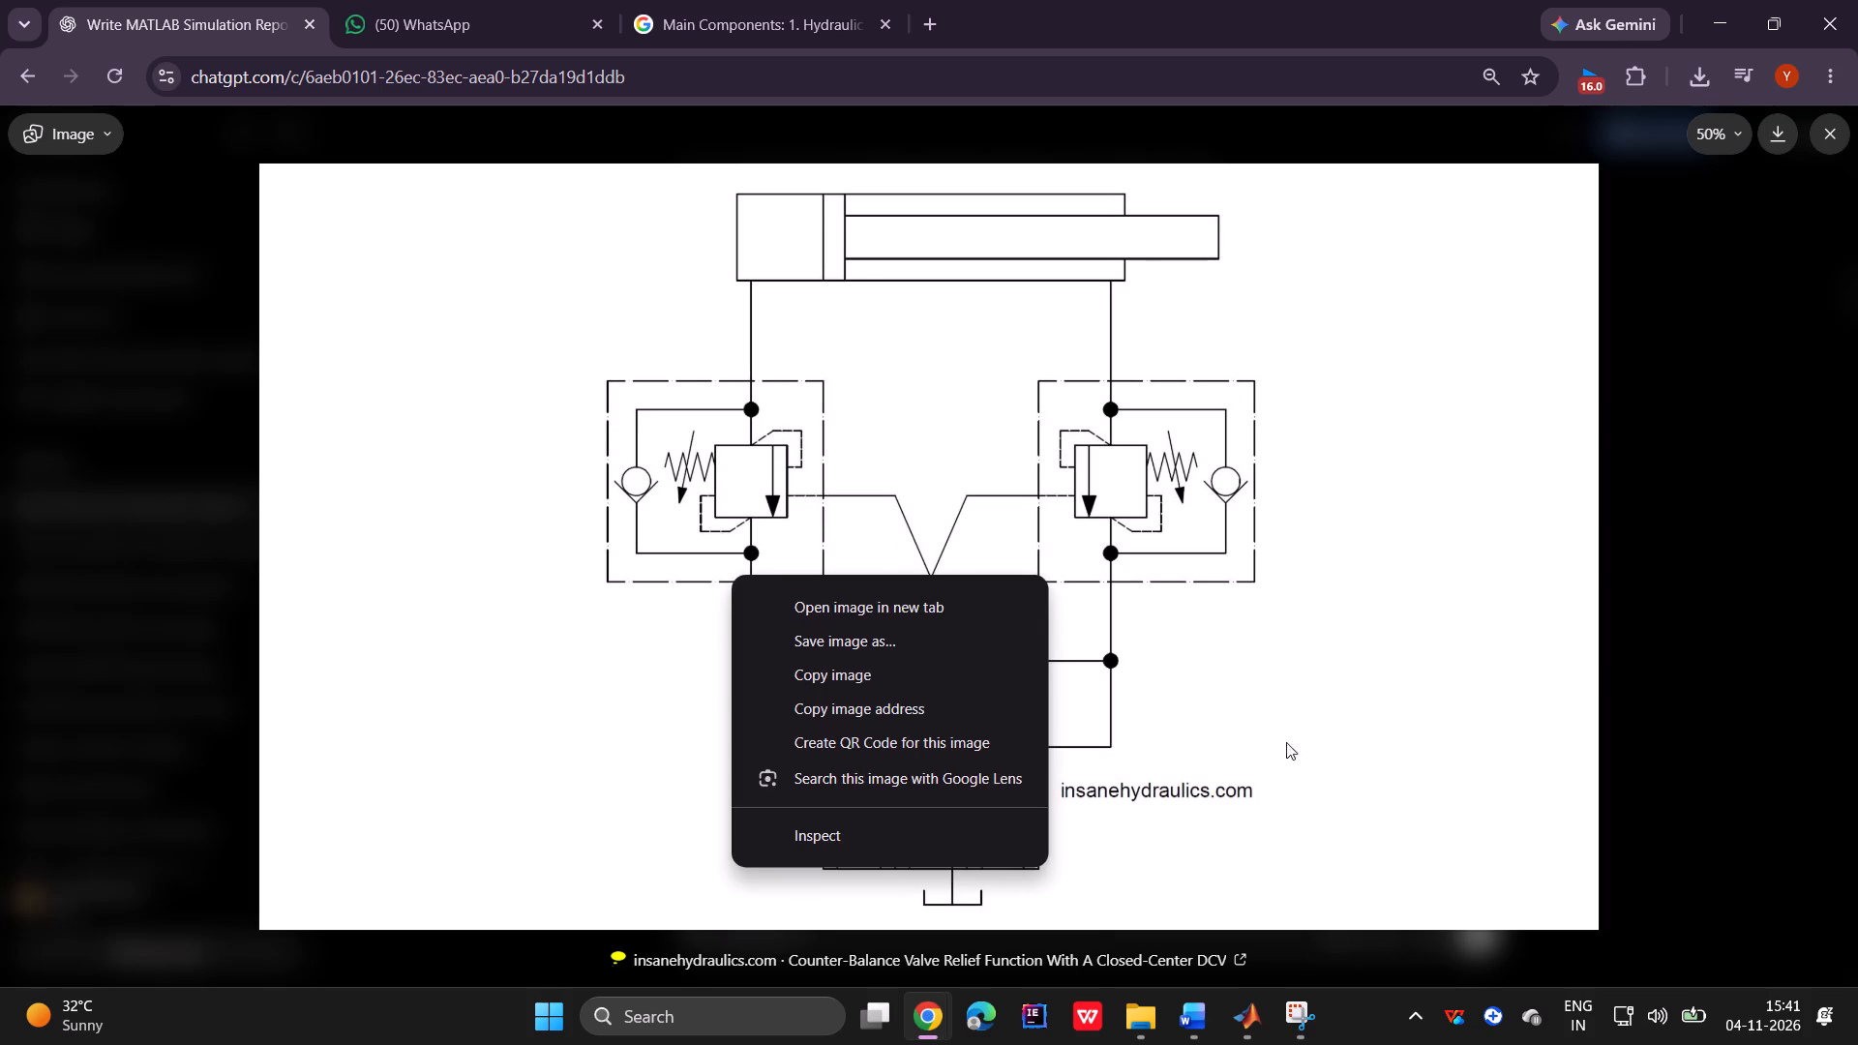
left_click(851, 684)
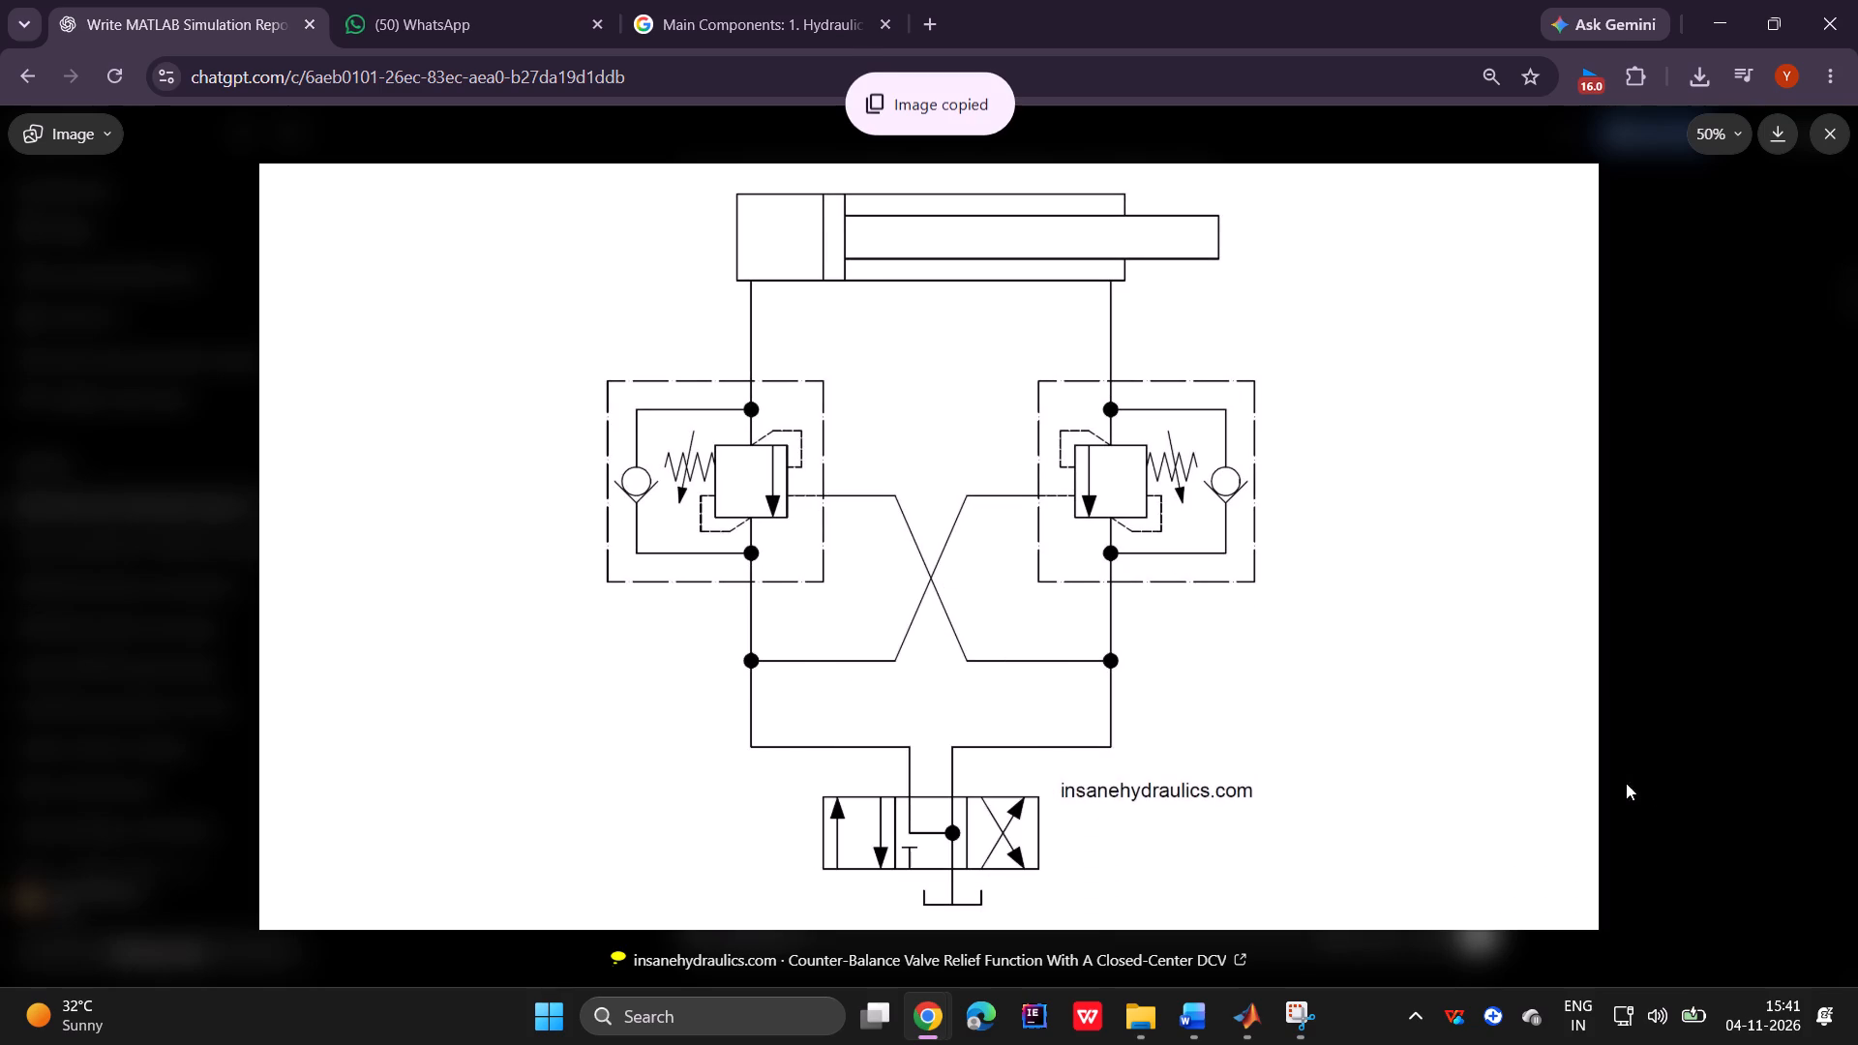
left_click(1647, 785)
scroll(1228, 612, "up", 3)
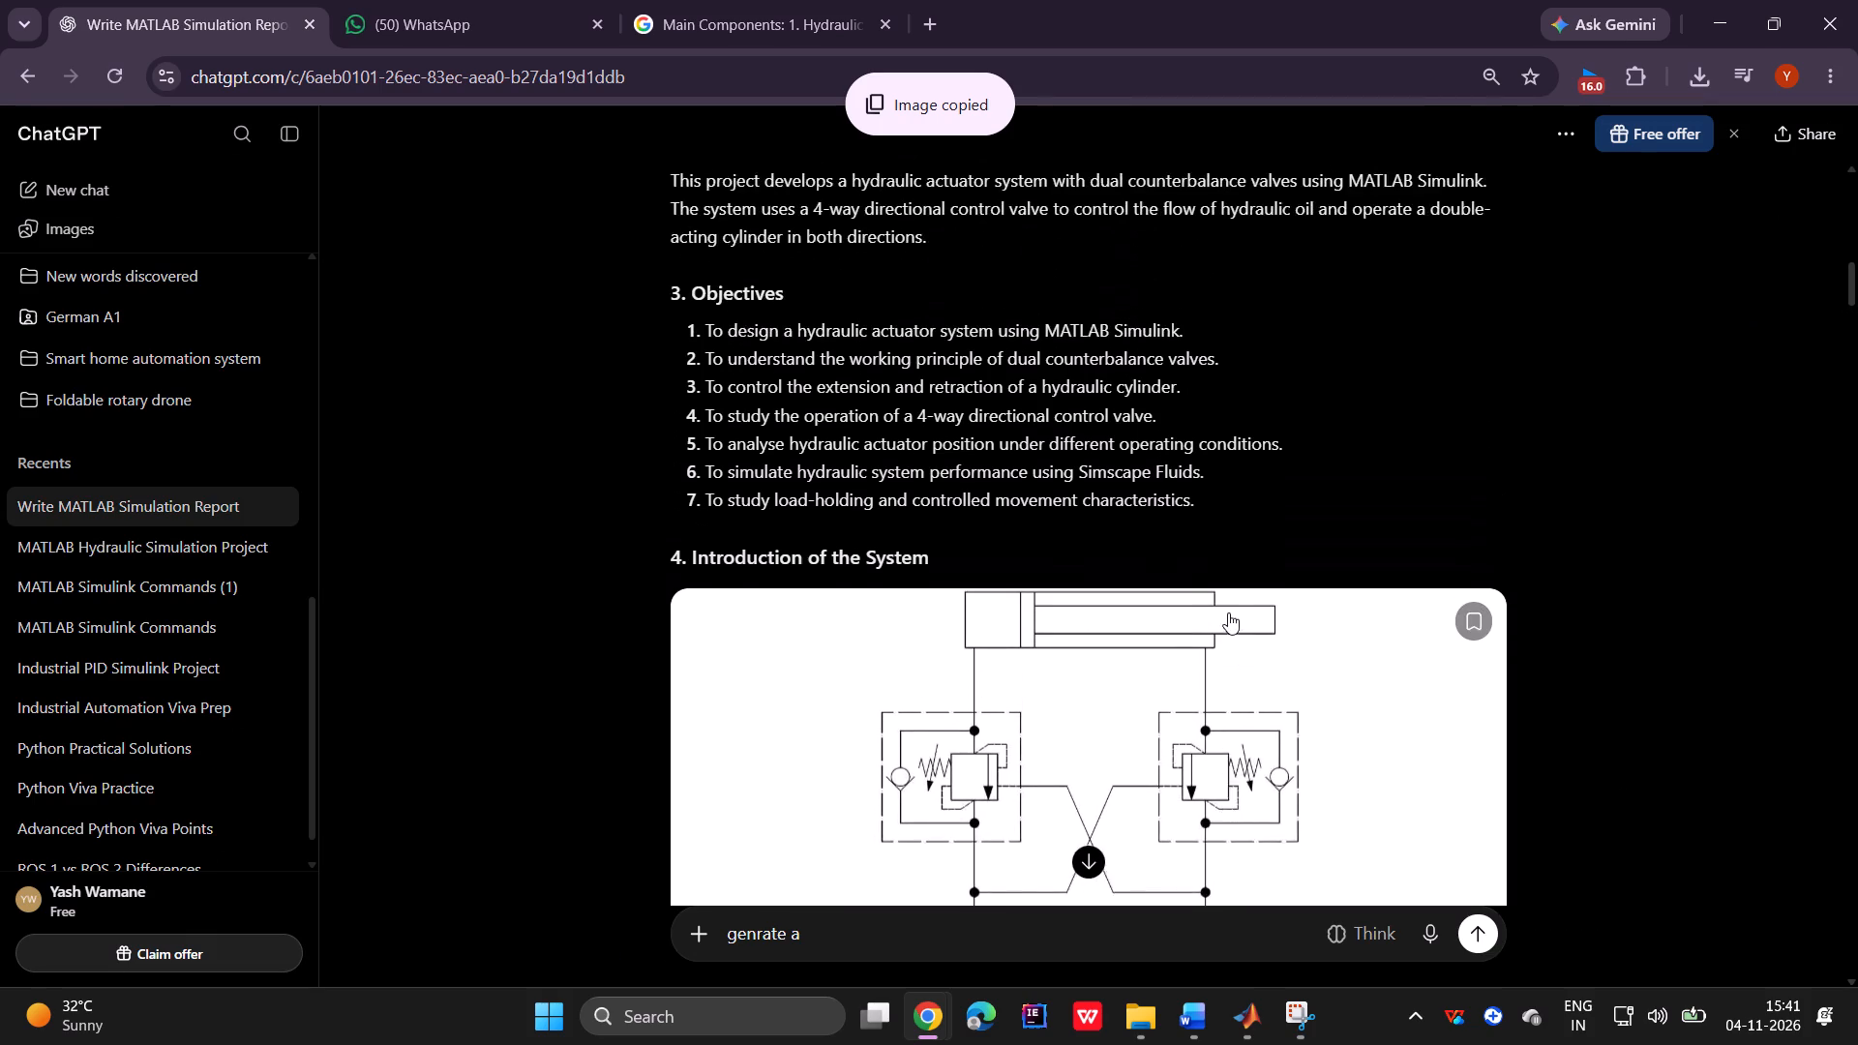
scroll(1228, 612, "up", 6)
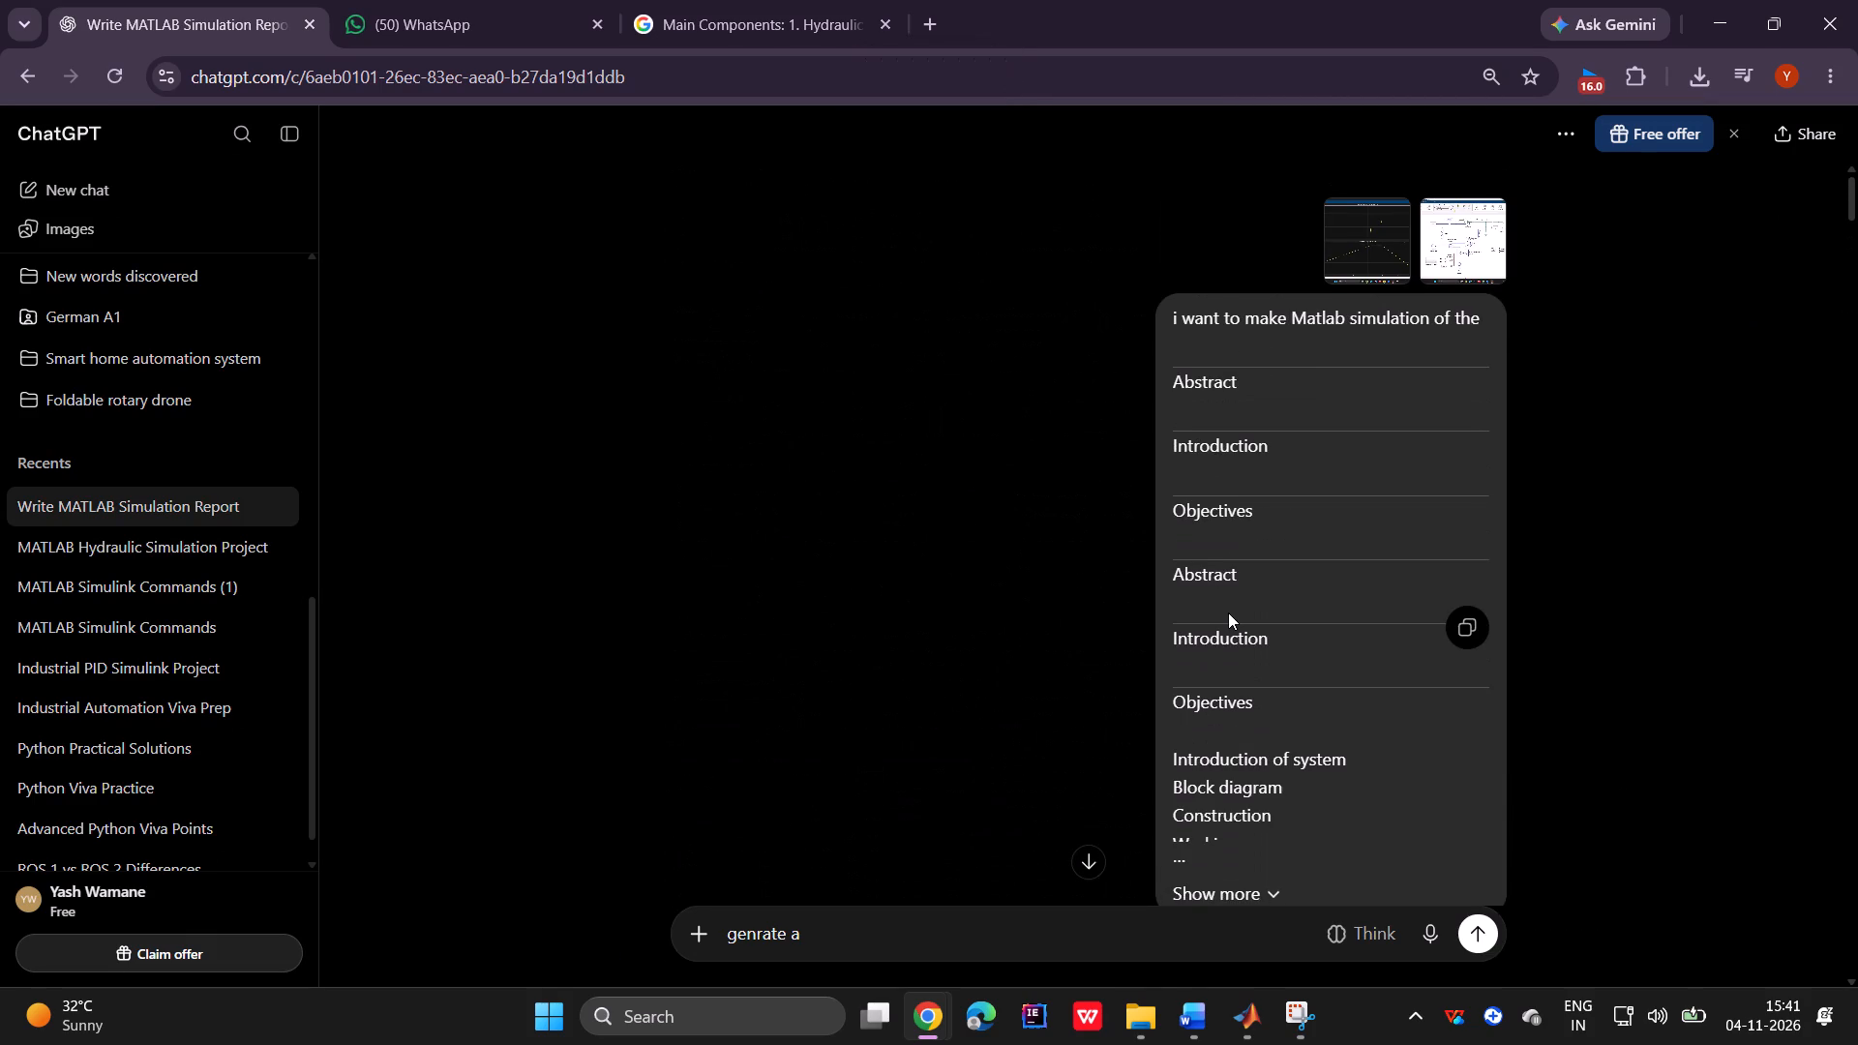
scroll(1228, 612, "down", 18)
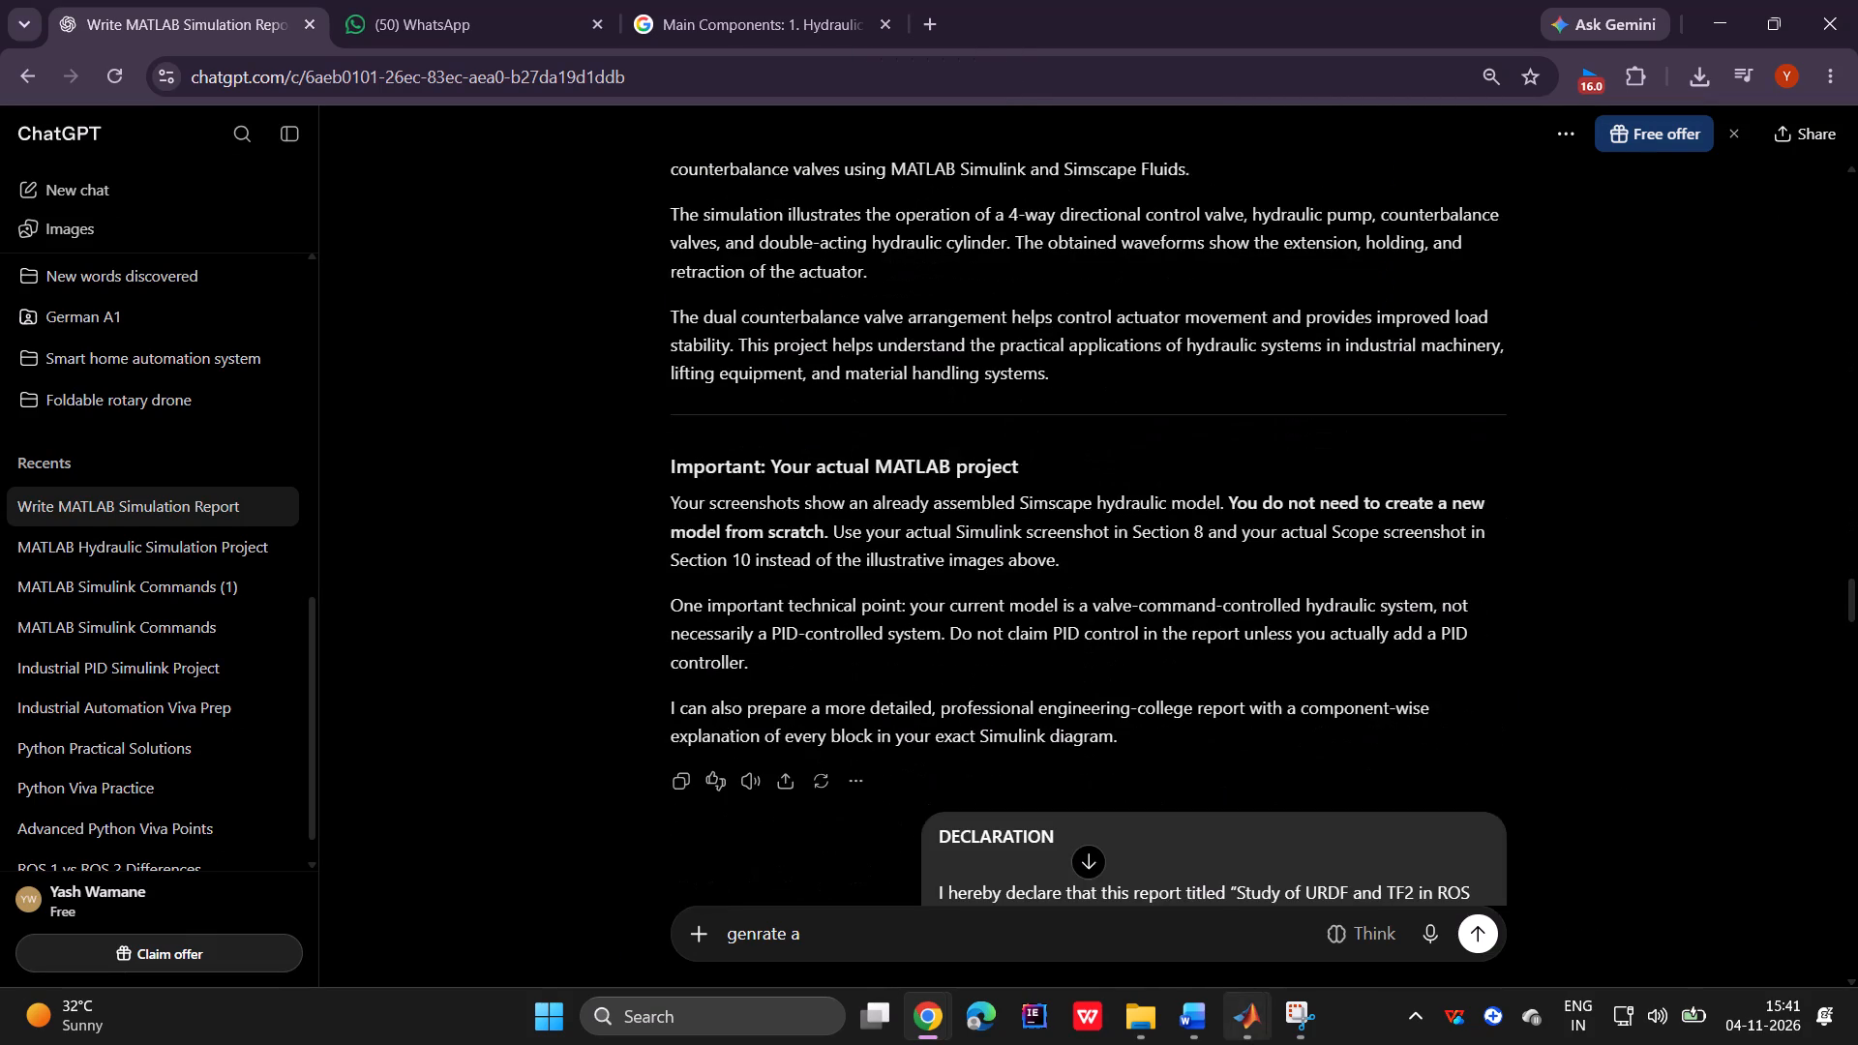
Switch to the Word report and paste the circuit image after "Dual Counterbalance Valves" in the Main Components list.
left_click(1198, 1017)
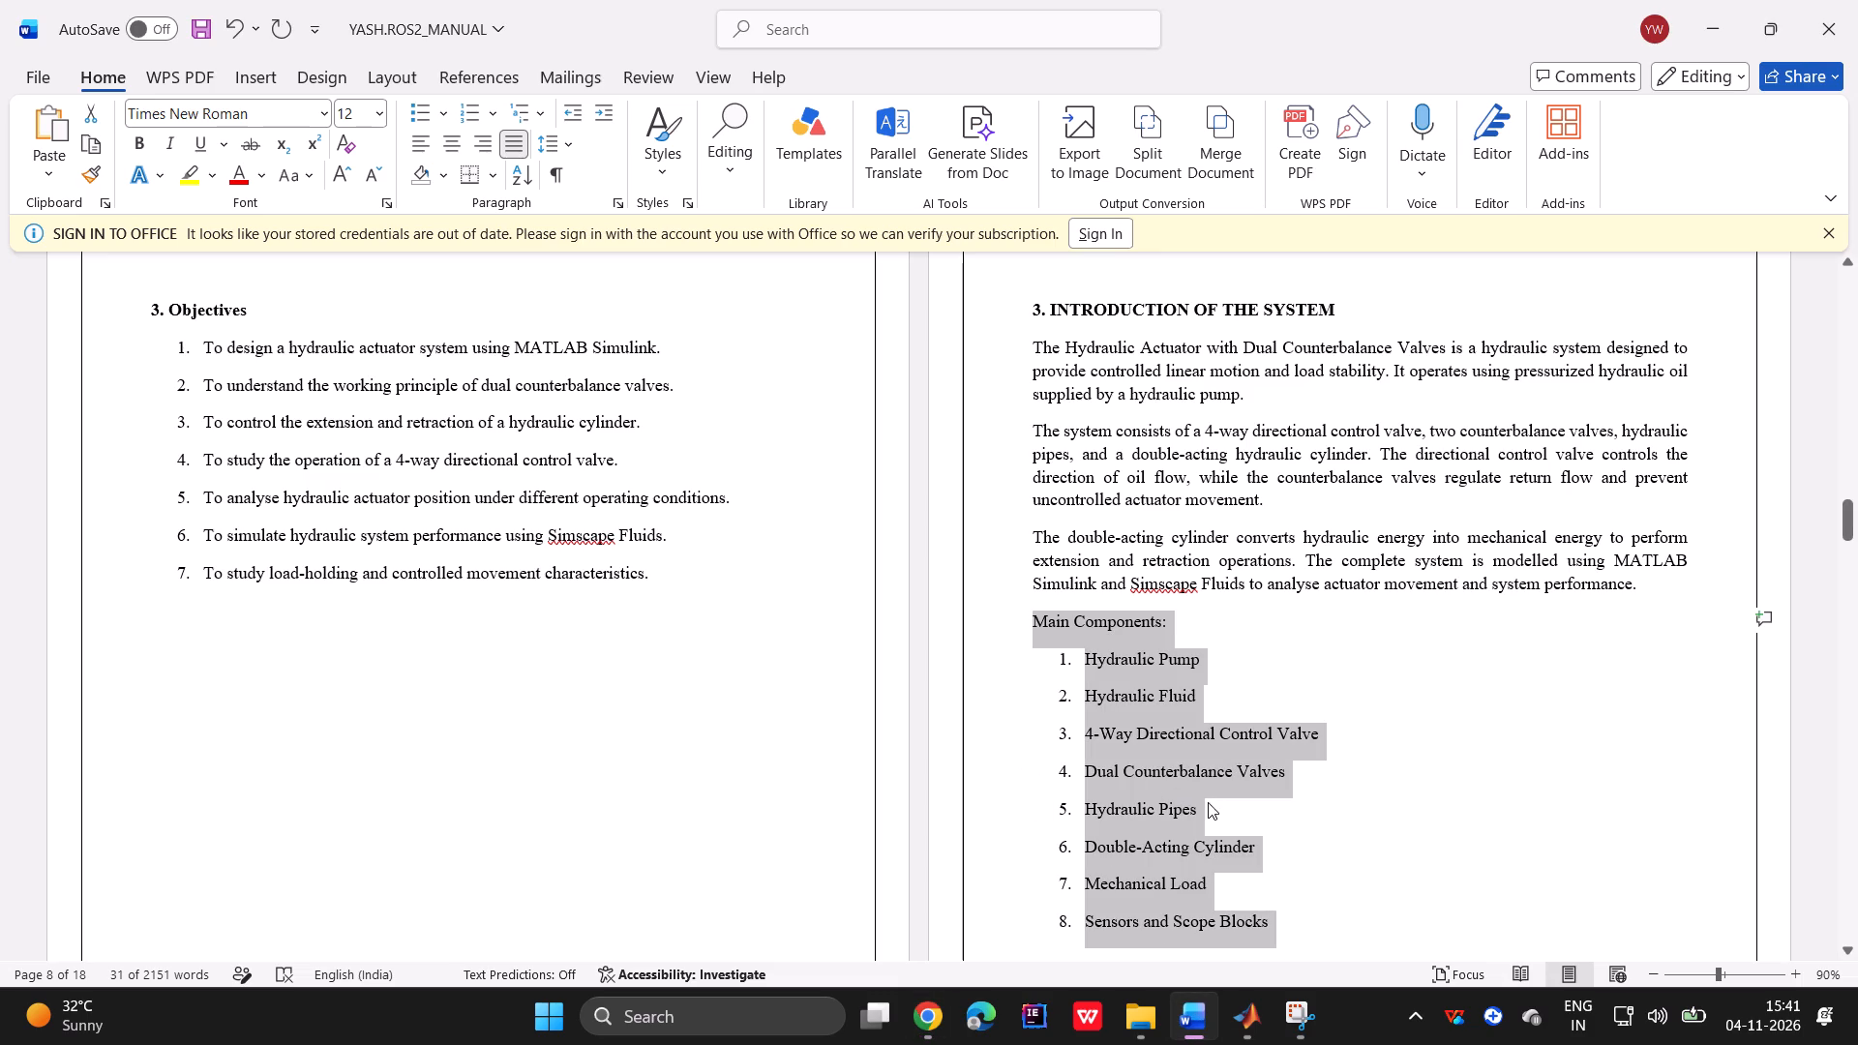
left_click(1373, 812)
left_click(1459, 767)
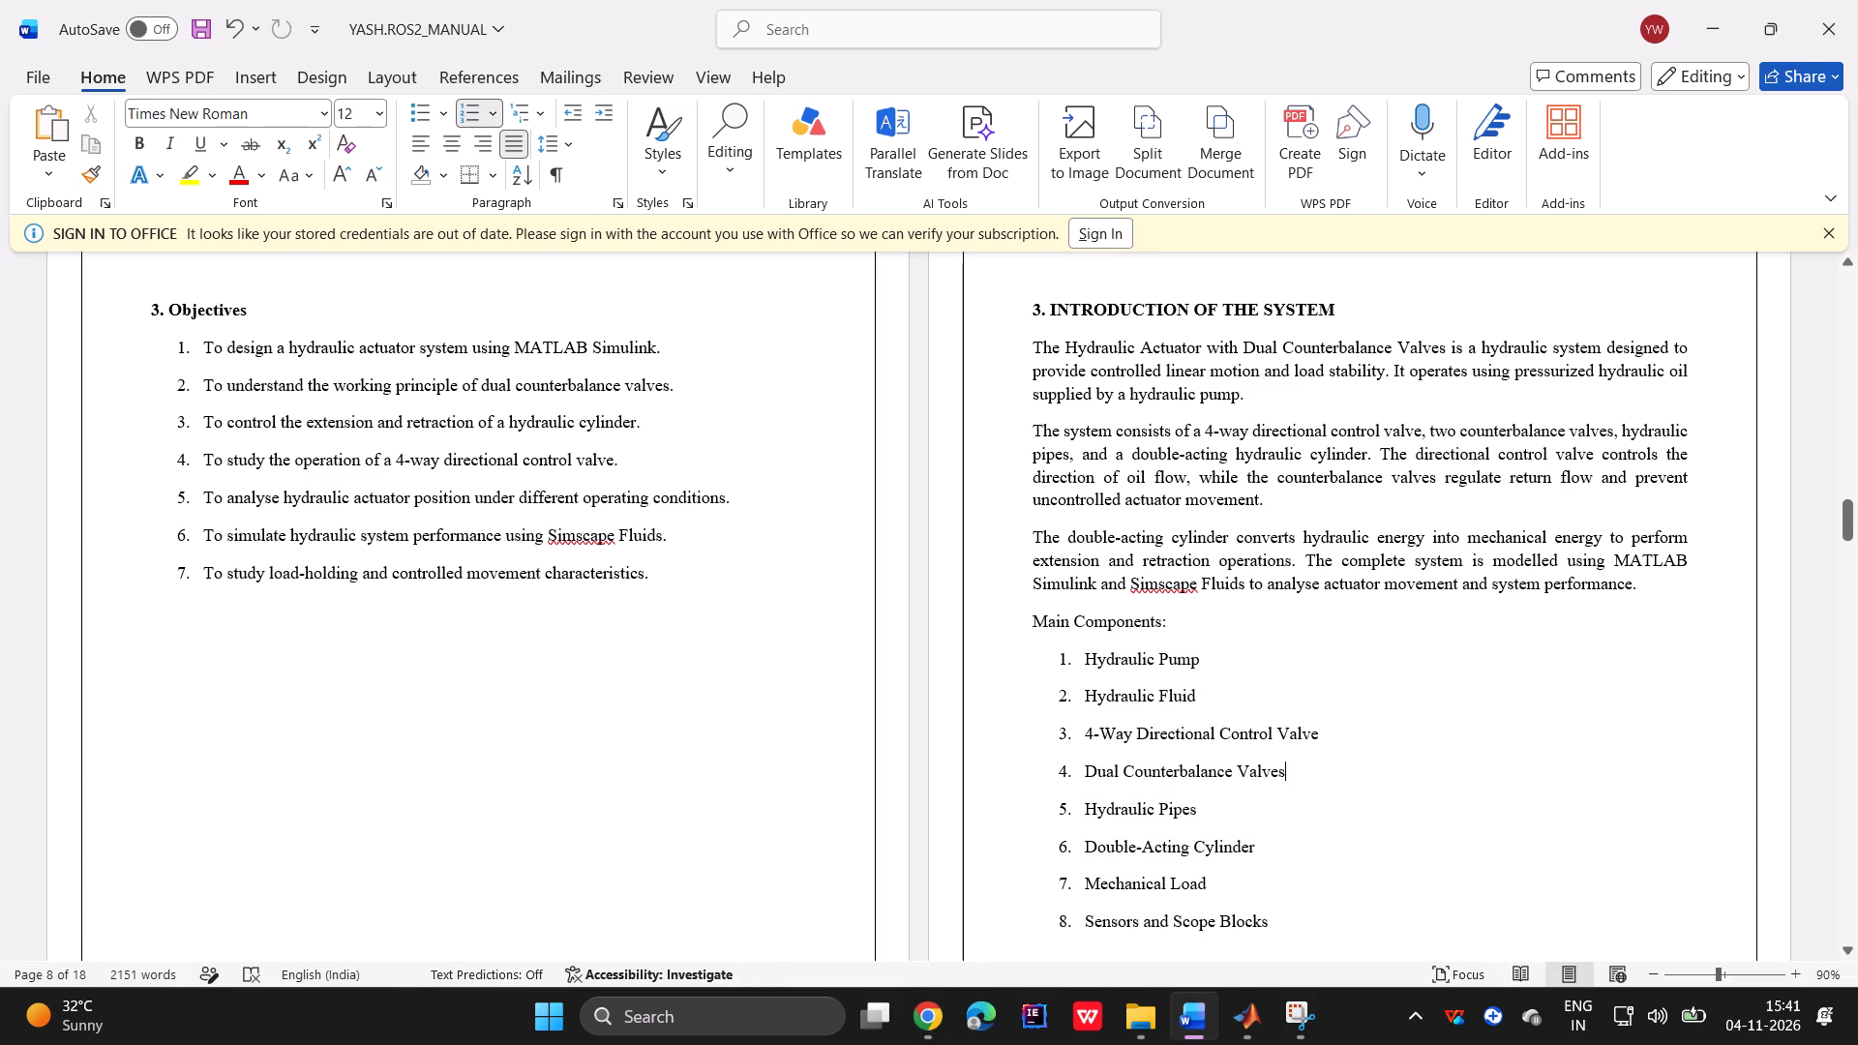
key("ctrl+v")
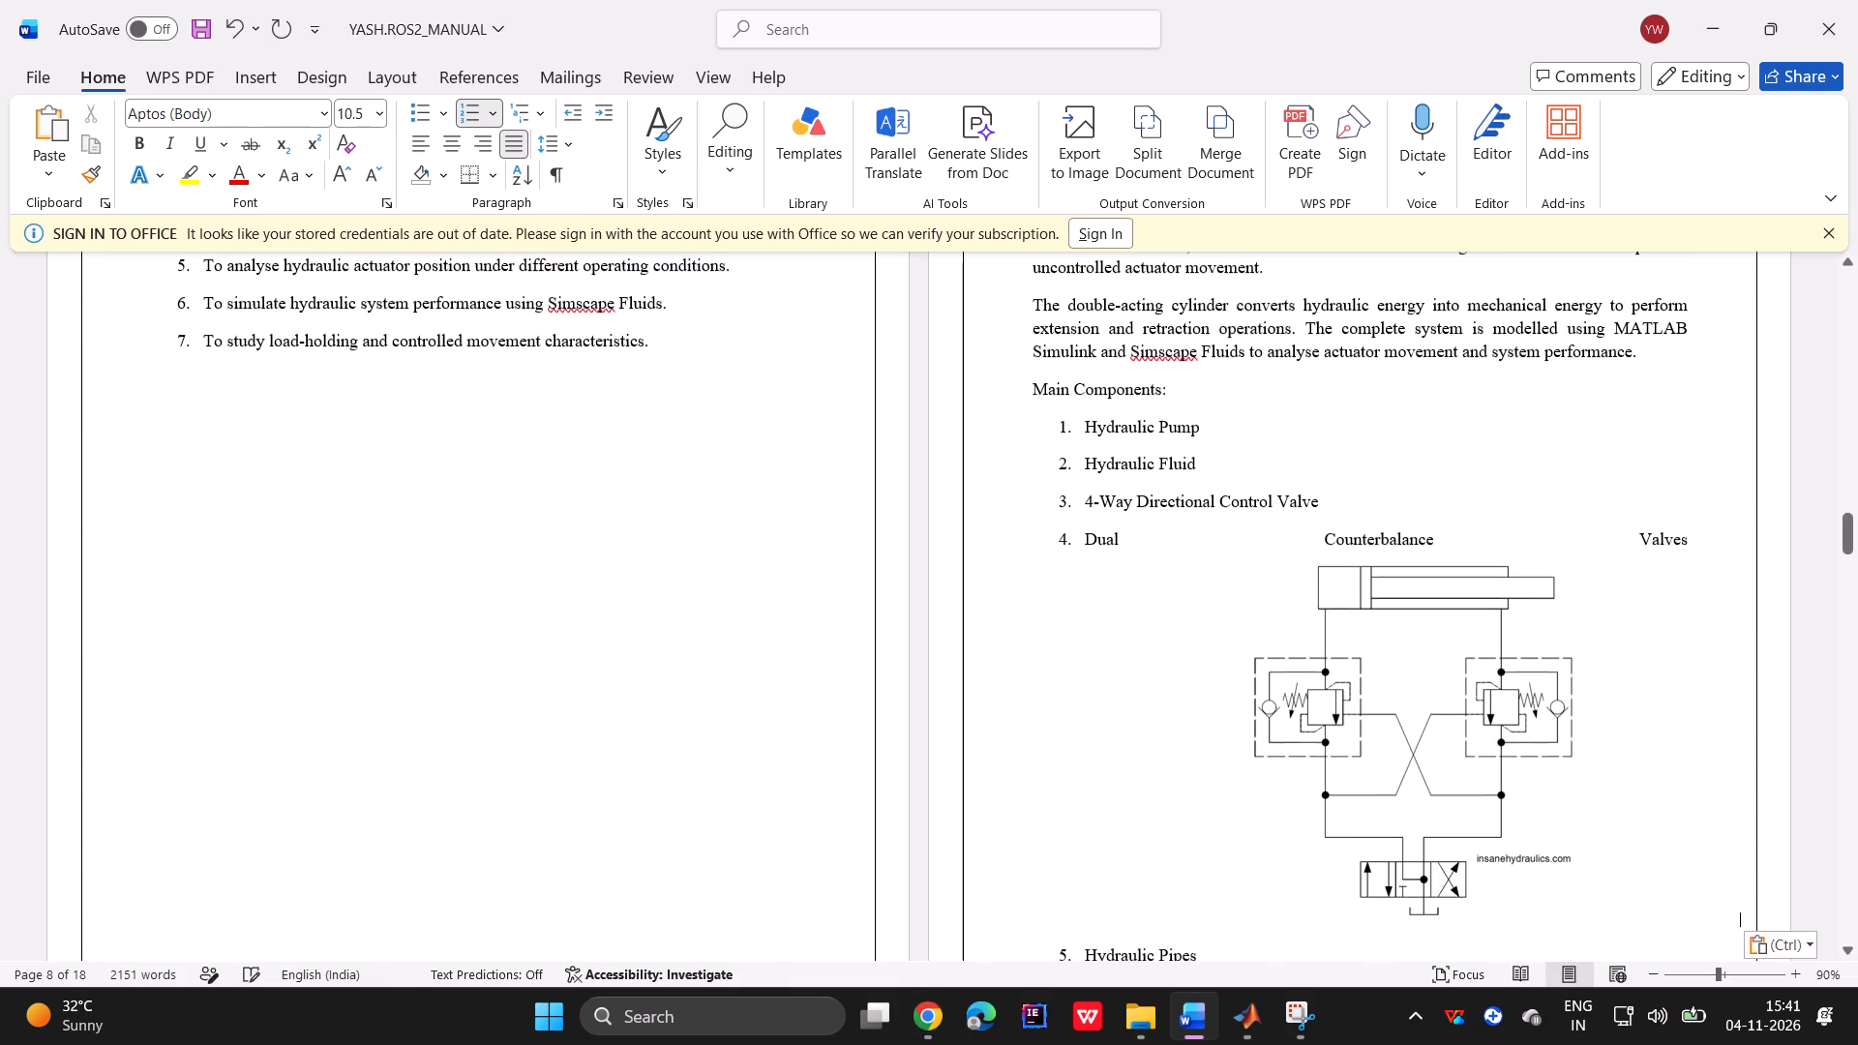
Shrink the pasted circuit diagram proportionally to about three-quarters of its pasted width.
left_click_drag(1391, 737, 1441, 683)
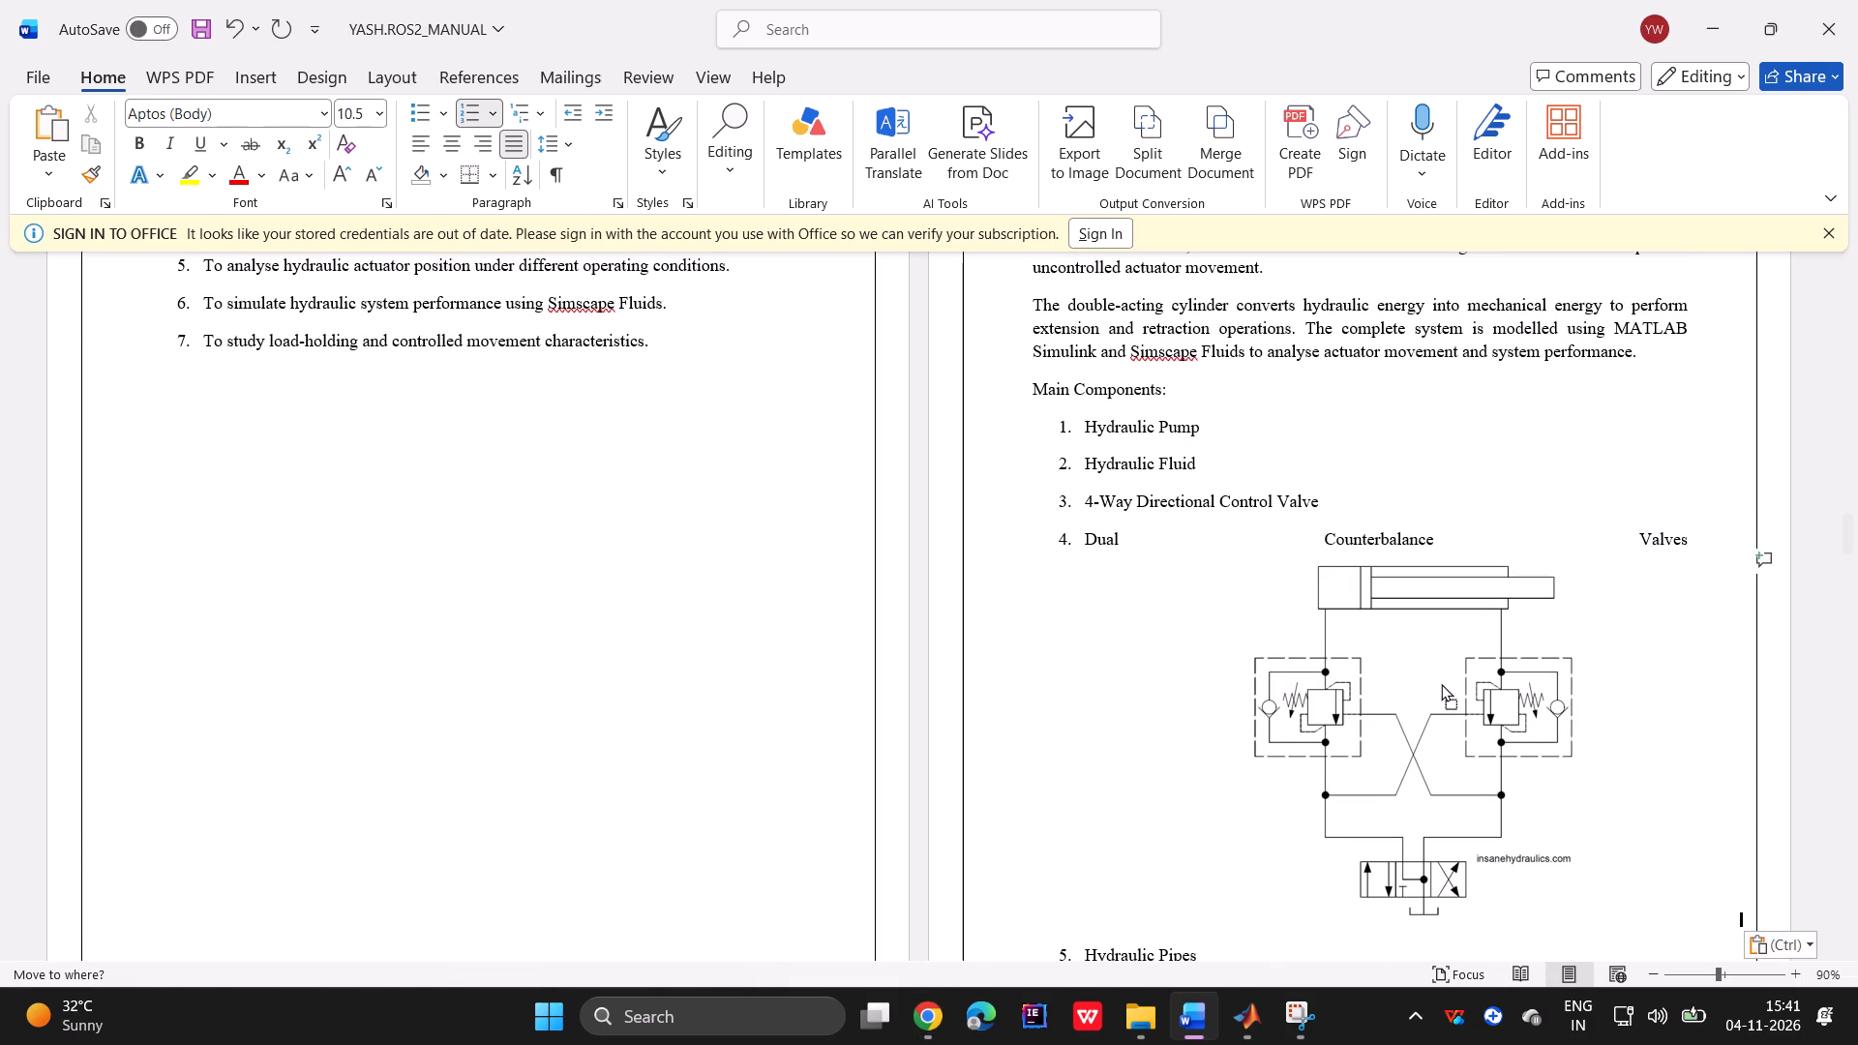
left_click_drag(1441, 683, 1456, 667)
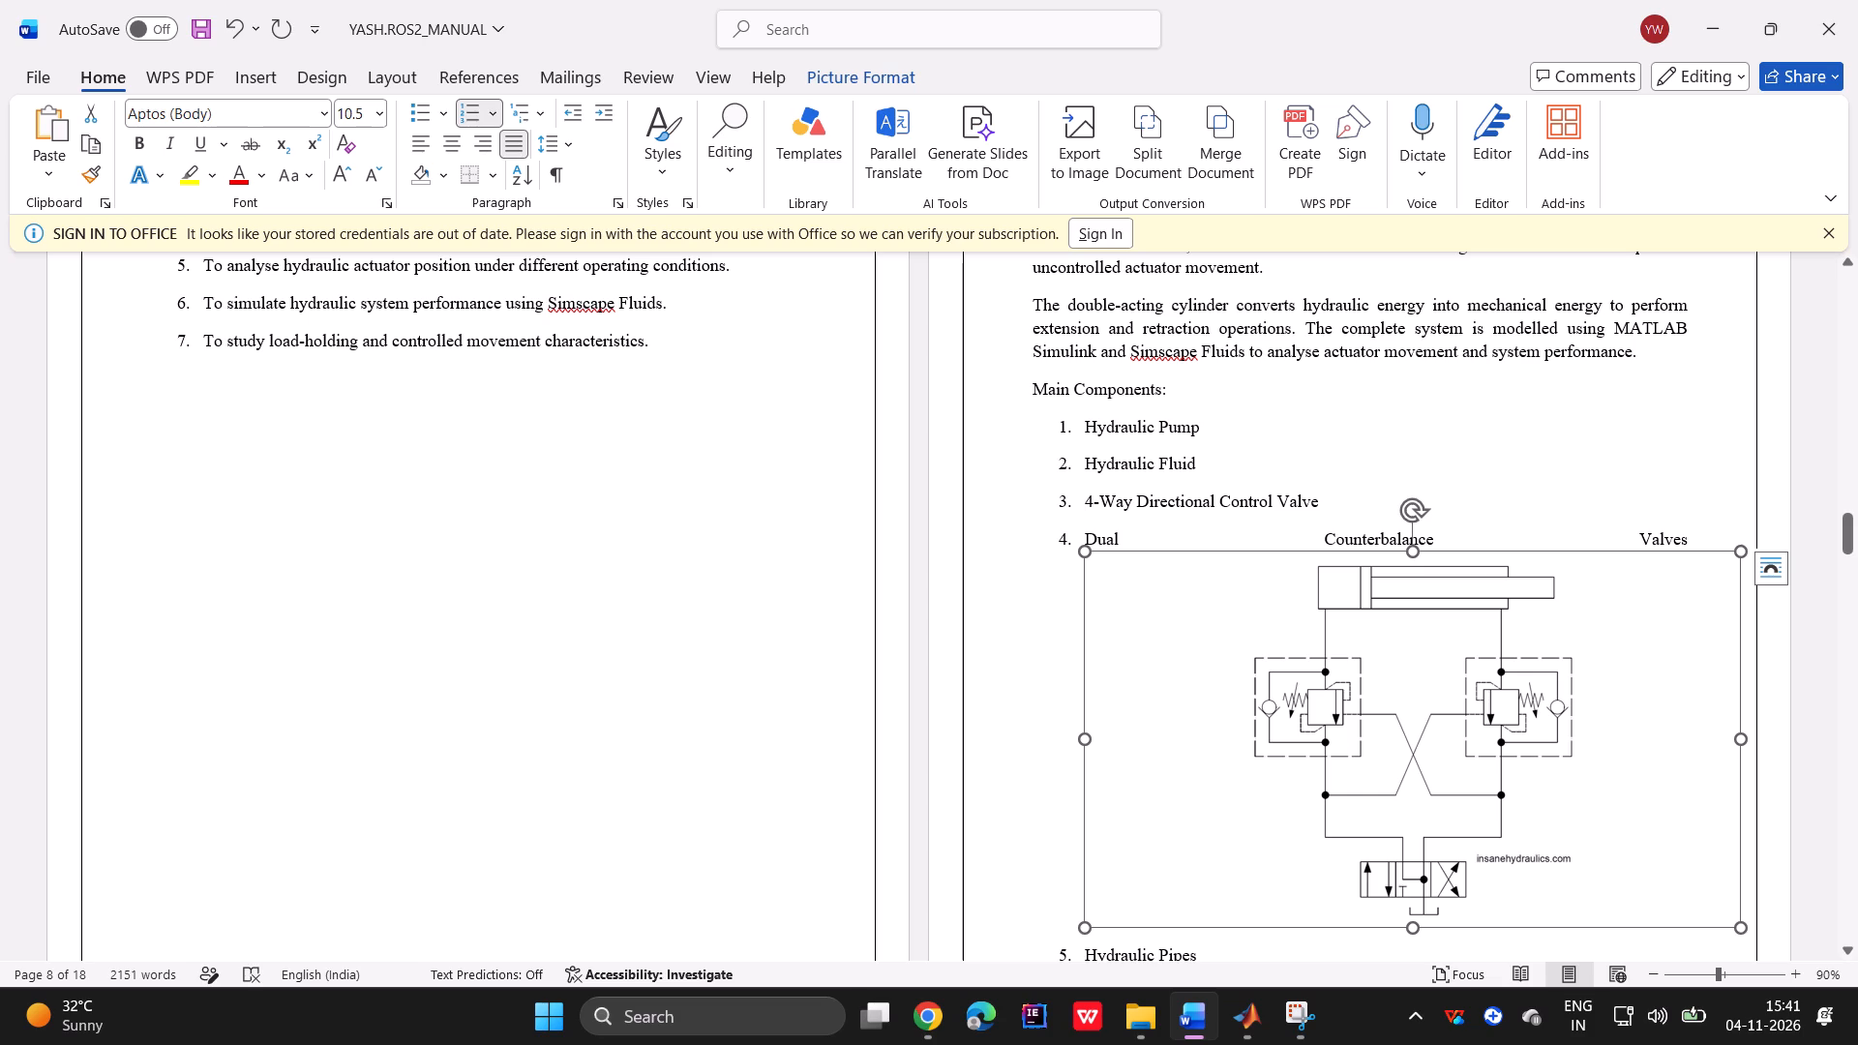
left_click_drag(1744, 544, 1665, 557)
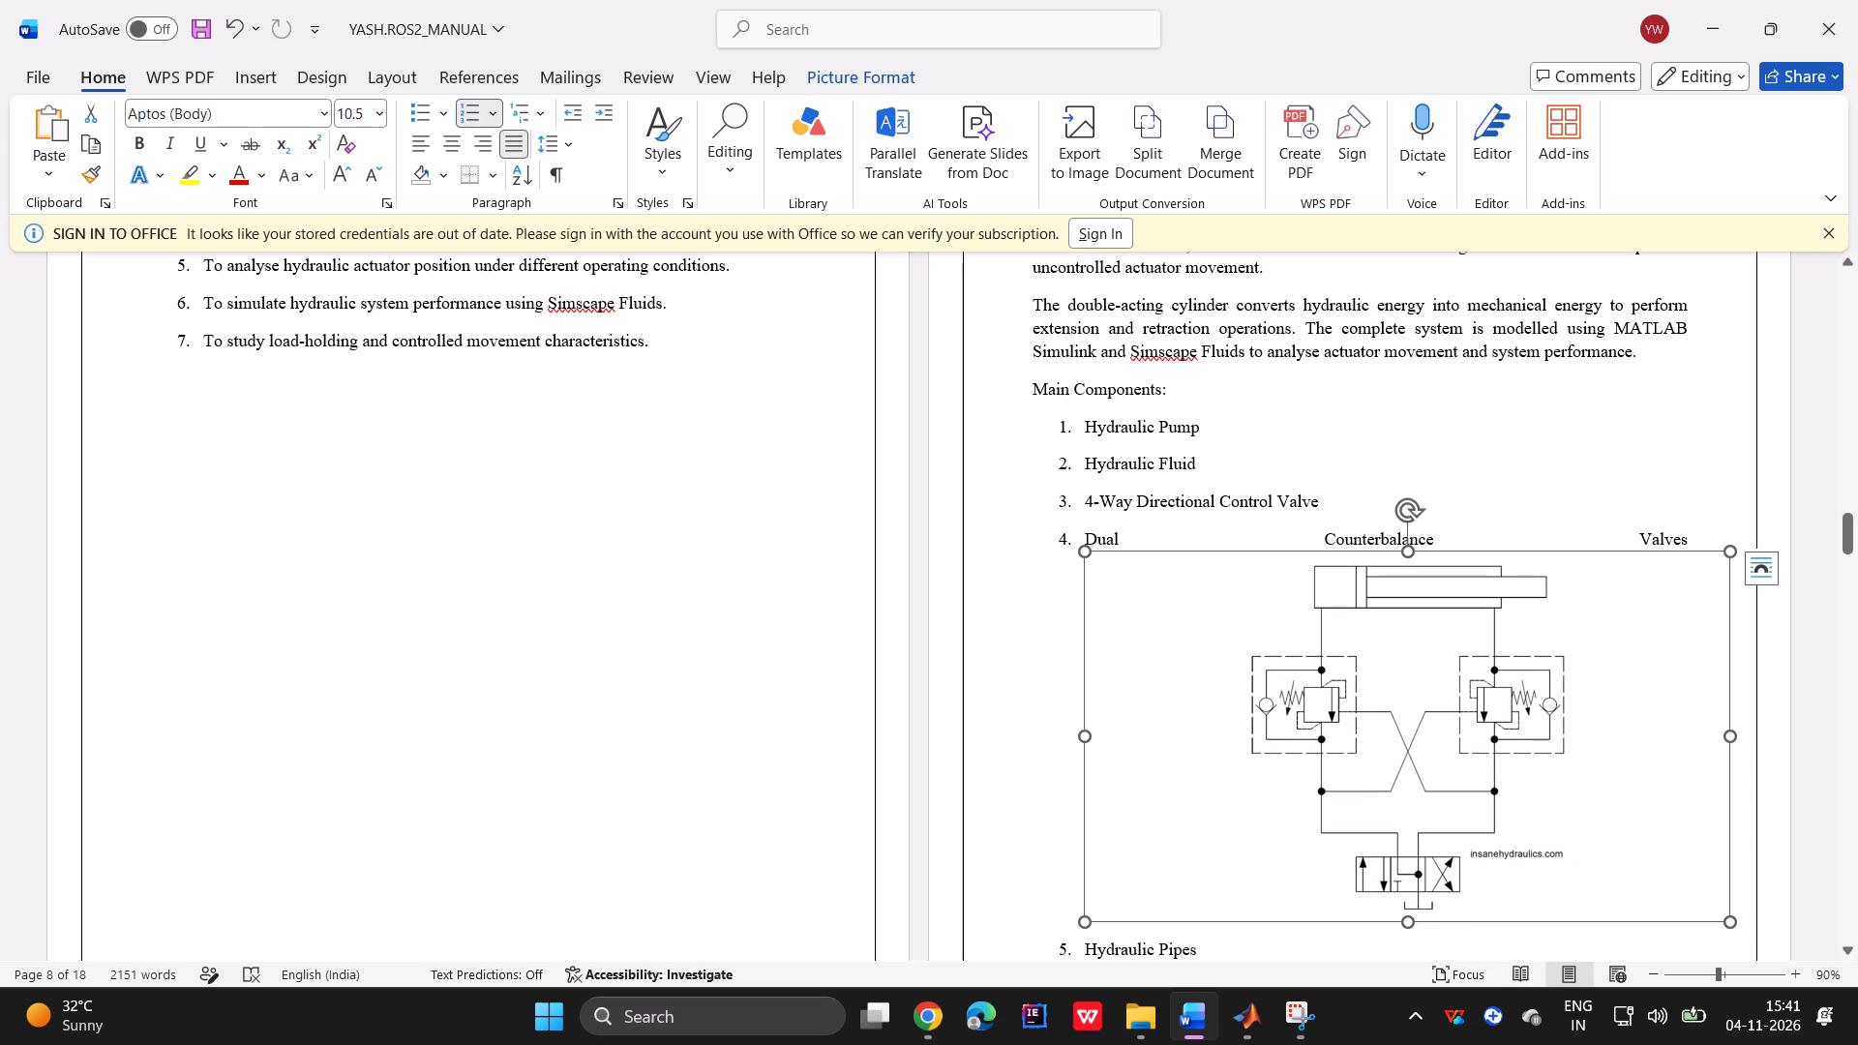
left_click(1084, 552)
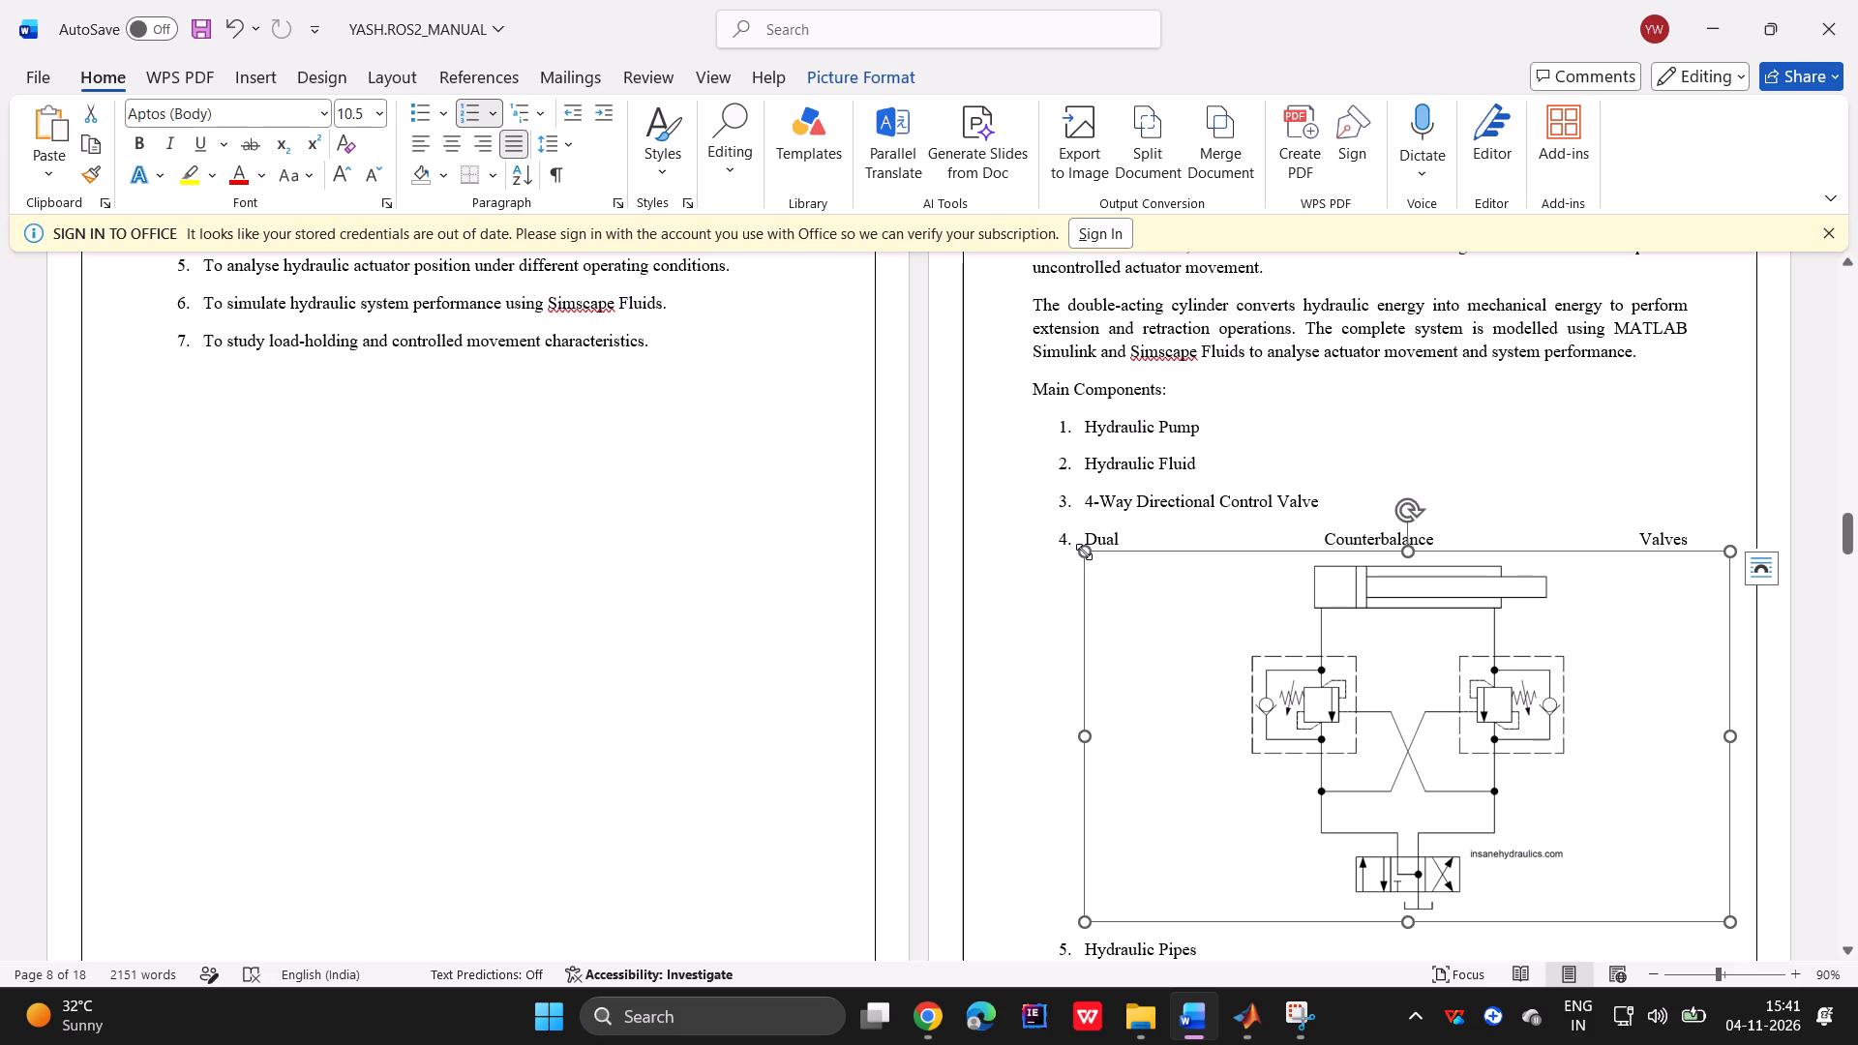
left_click(1073, 549)
scroll(1133, 548, "down", 1)
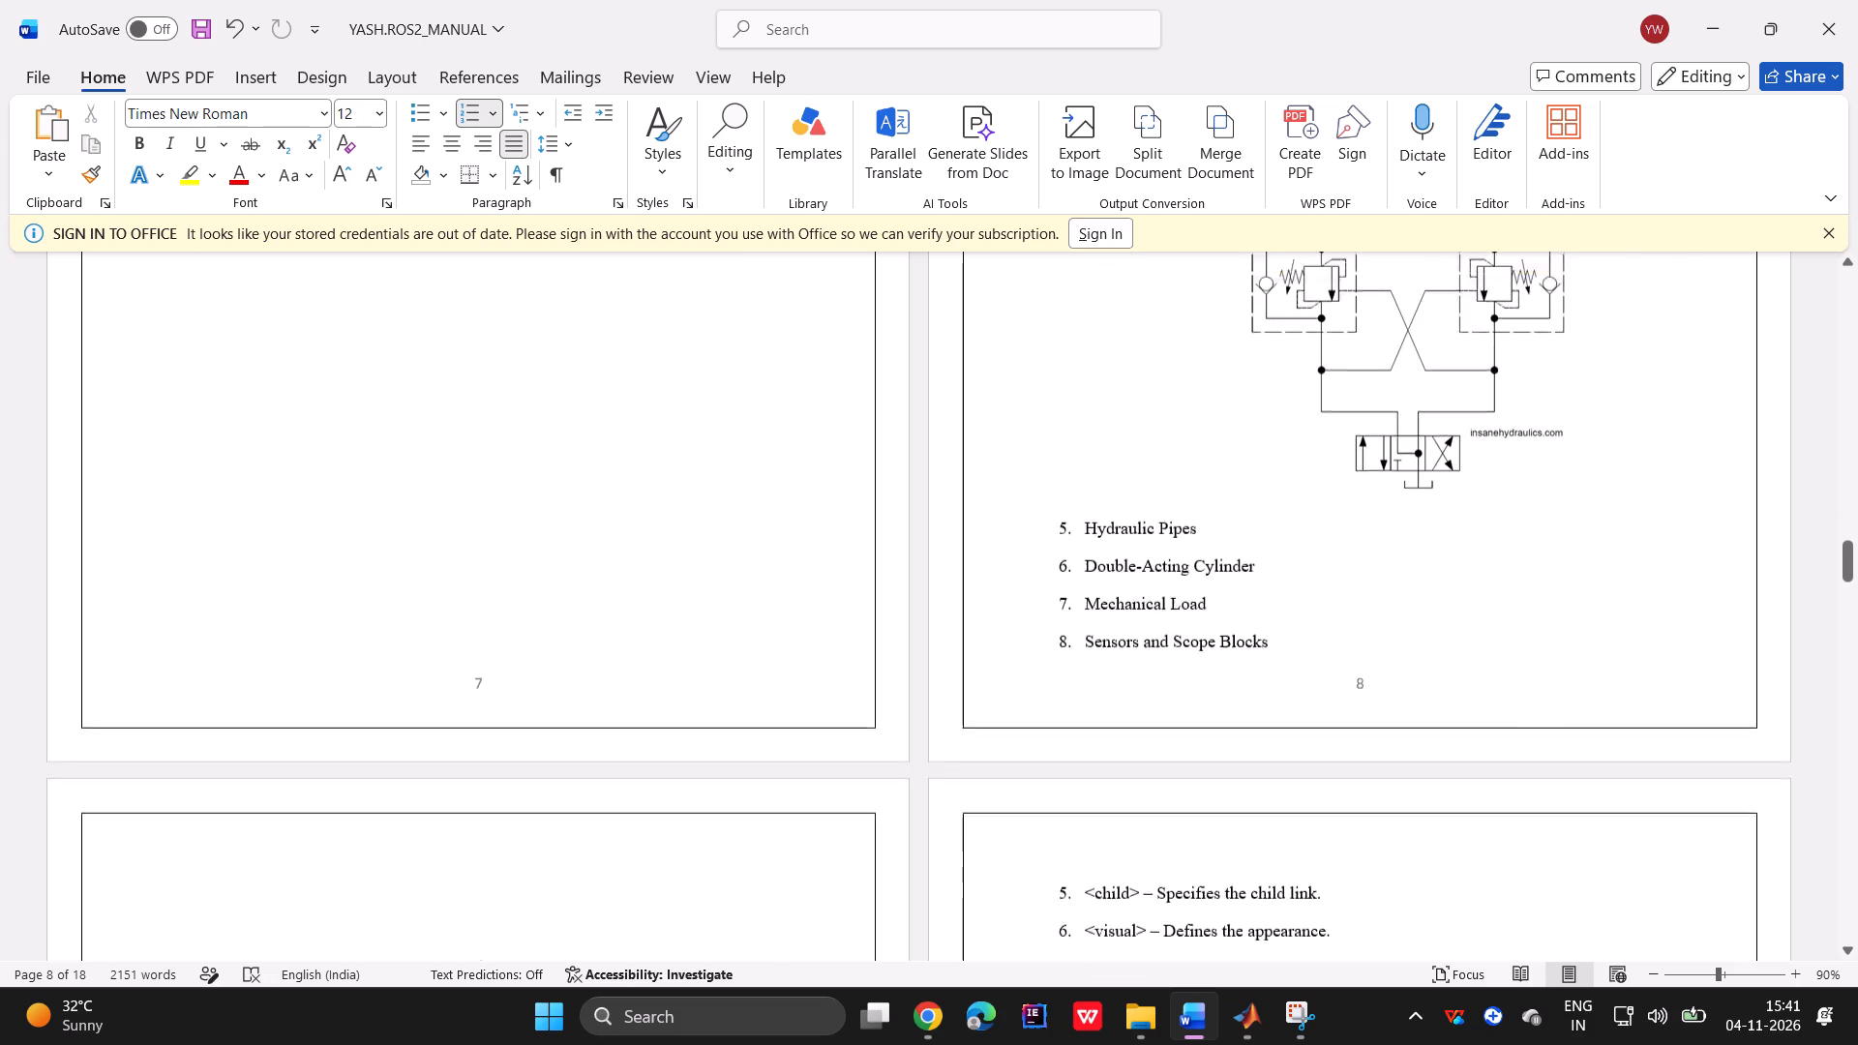
scroll(1133, 548, "down", 1)
scroll(1133, 548, "down", 2, "ctrl")
scroll(1133, 548, "up", 1)
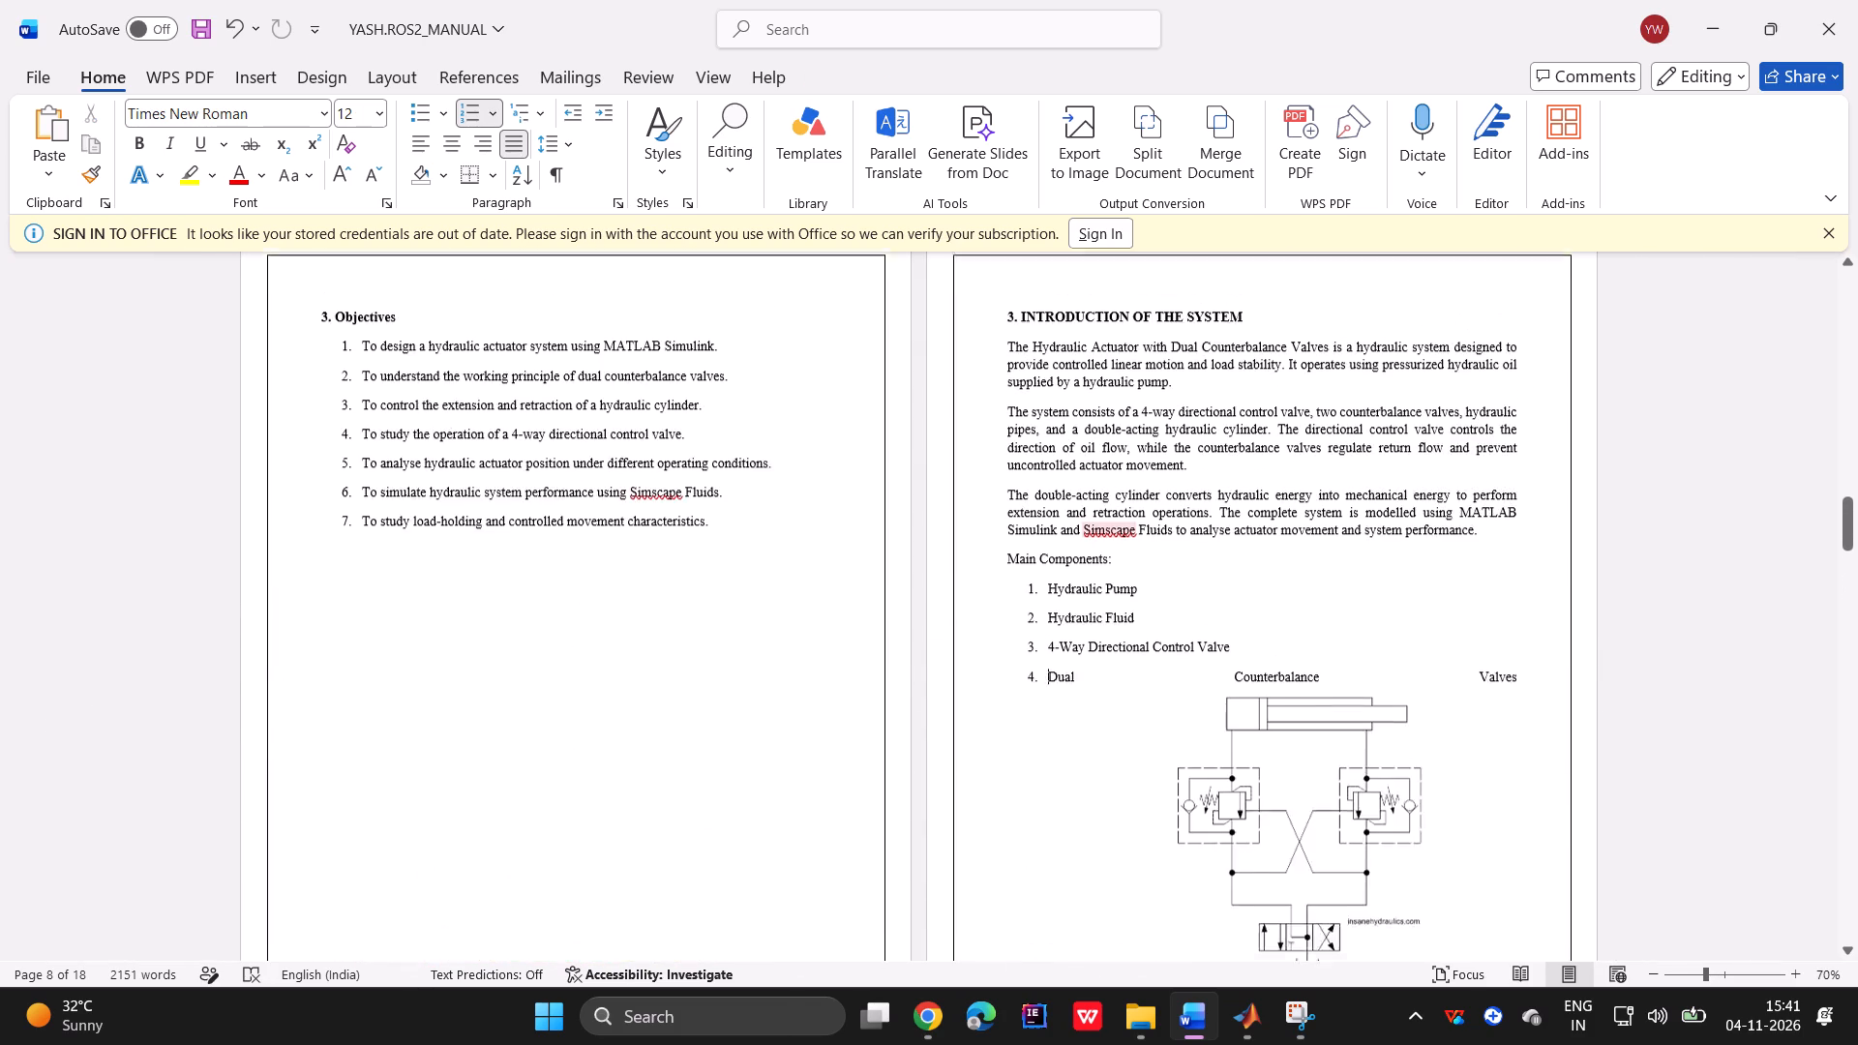
scroll(1133, 548, "up", 1)
left_click_drag(1280, 651, 1324, 626)
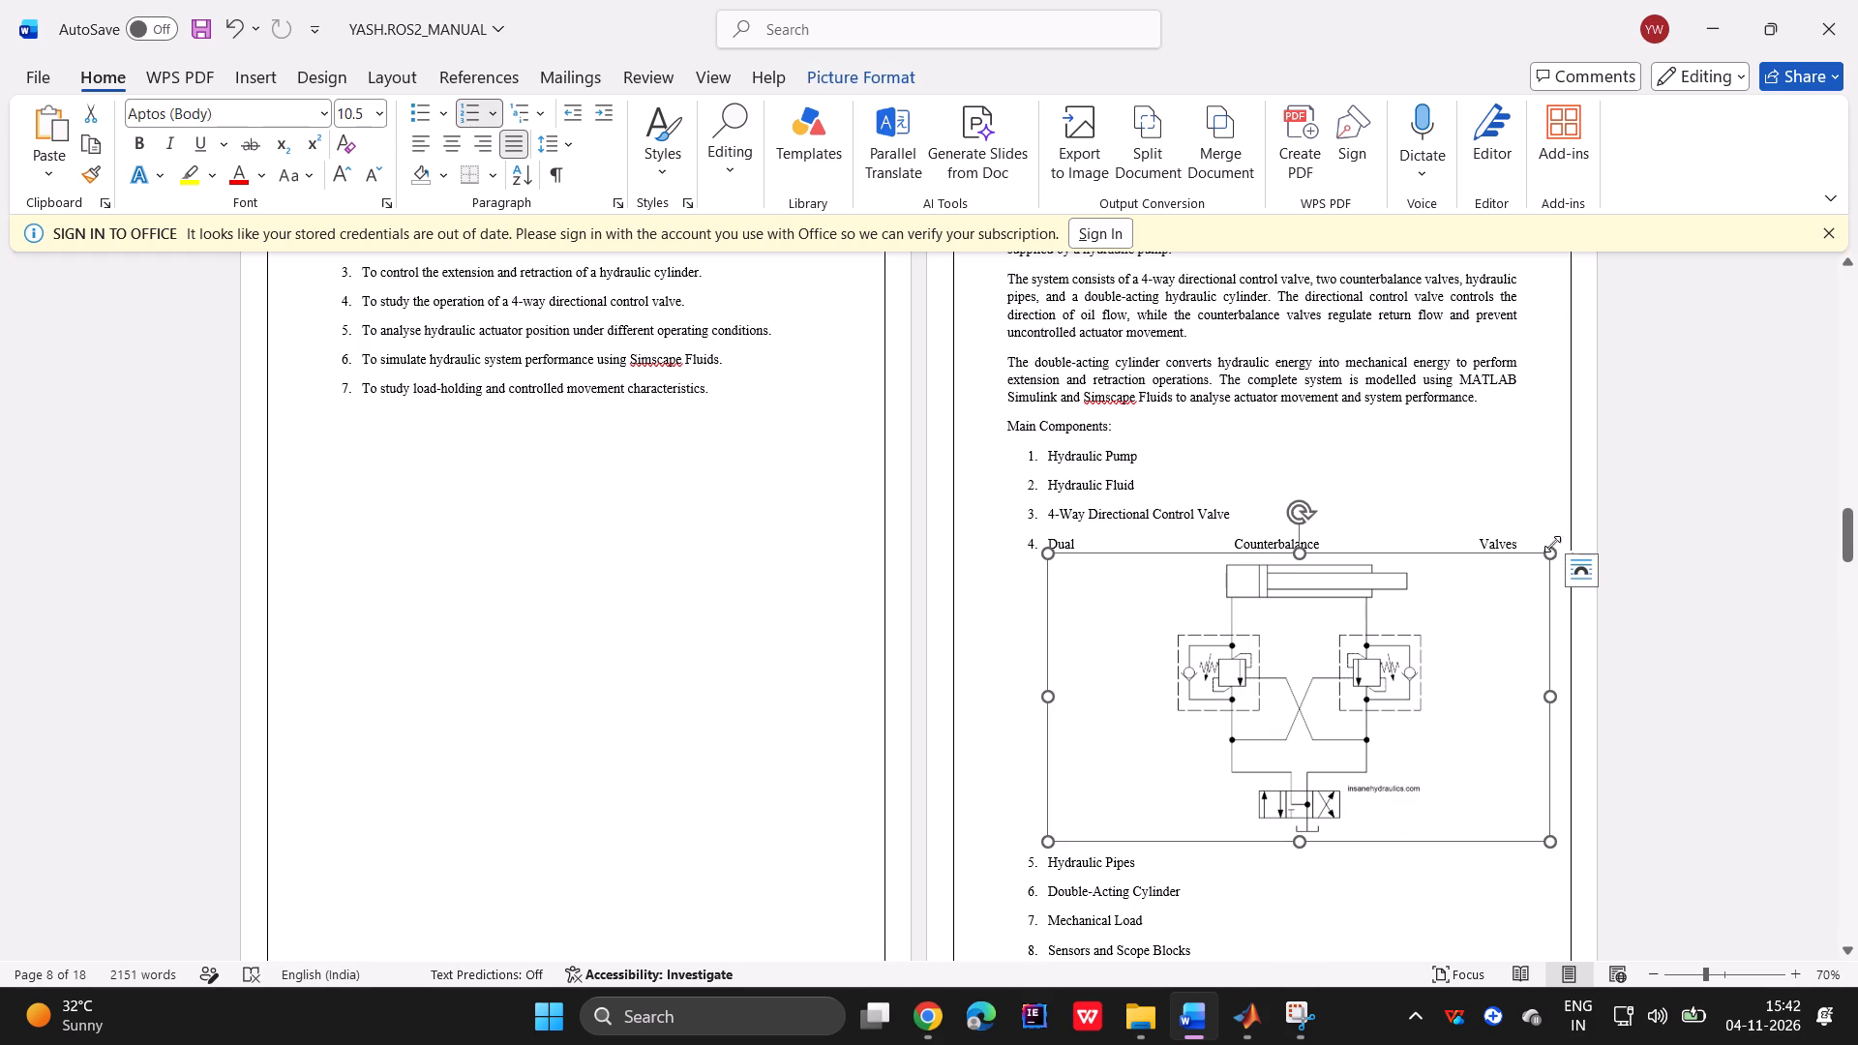
left_click_drag(1544, 557, 1244, 617)
Apply square text wrapping to the circuit diagram and place it, slightly enlarged, beside the Main Components list.
left_click(1469, 564)
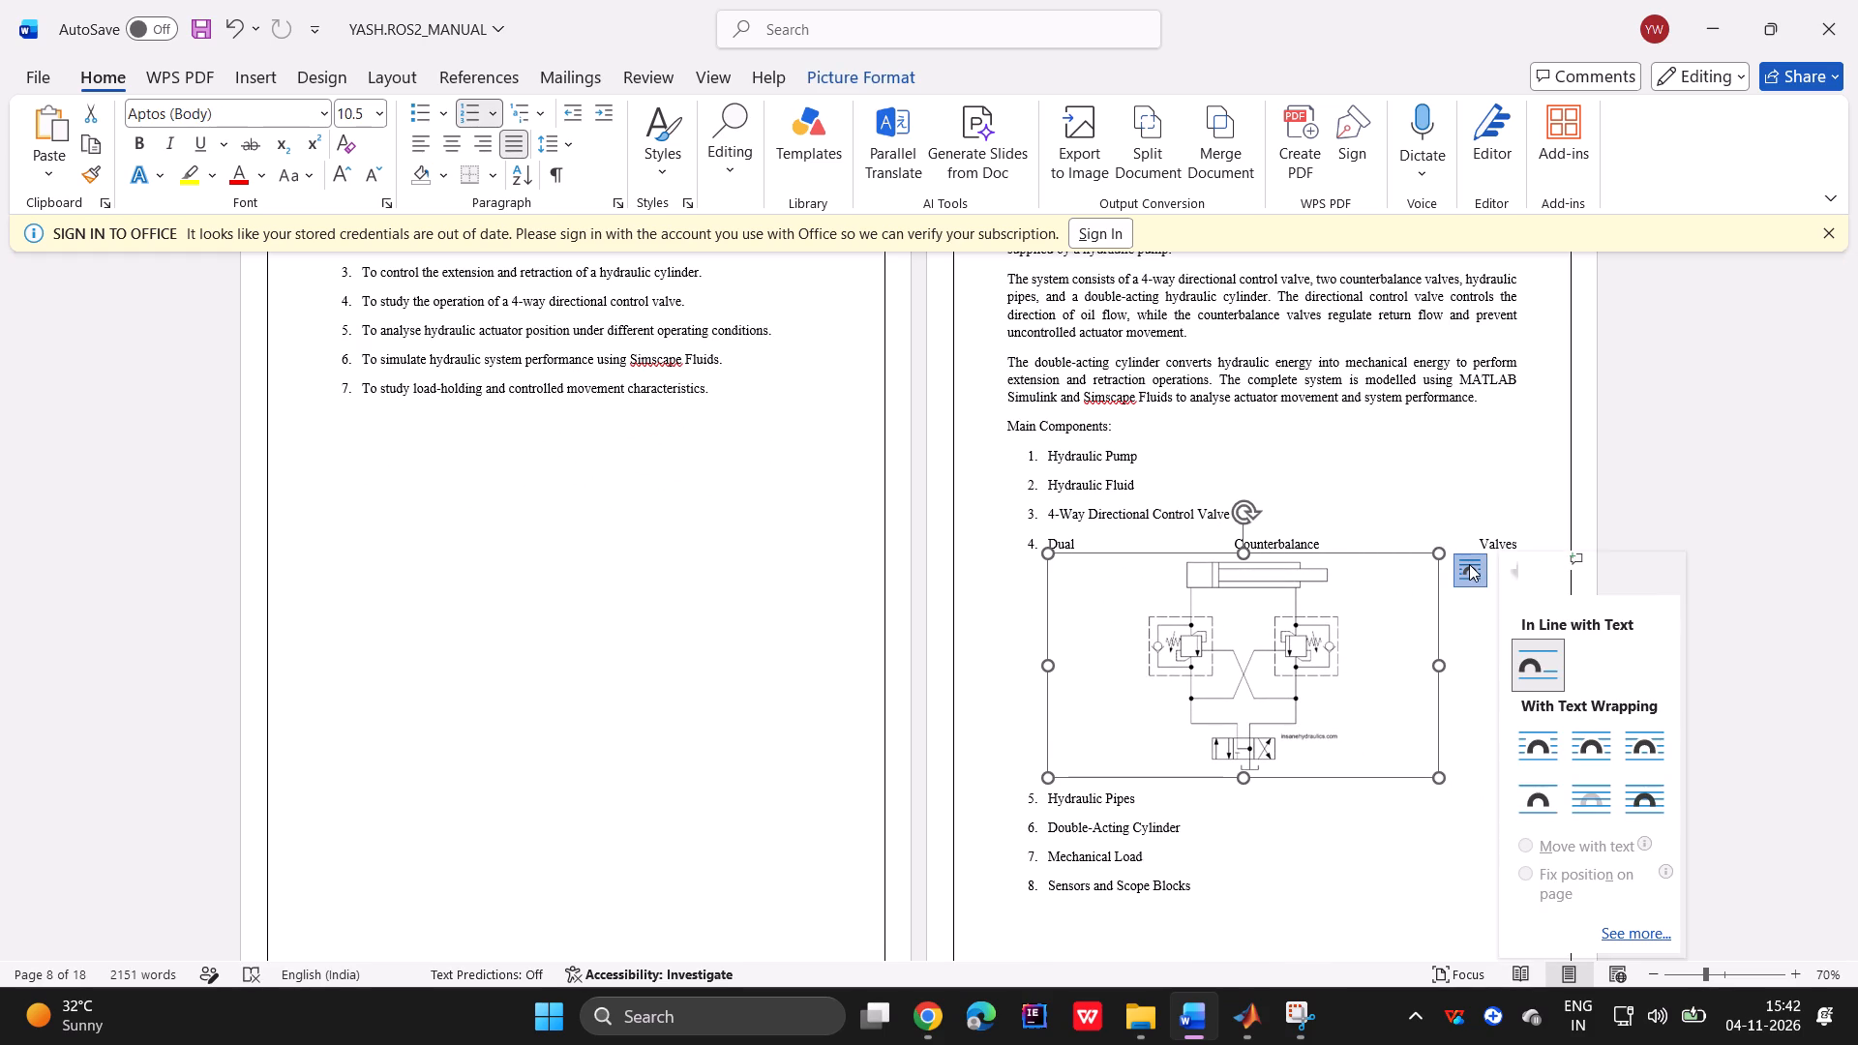
left_click(1543, 760)
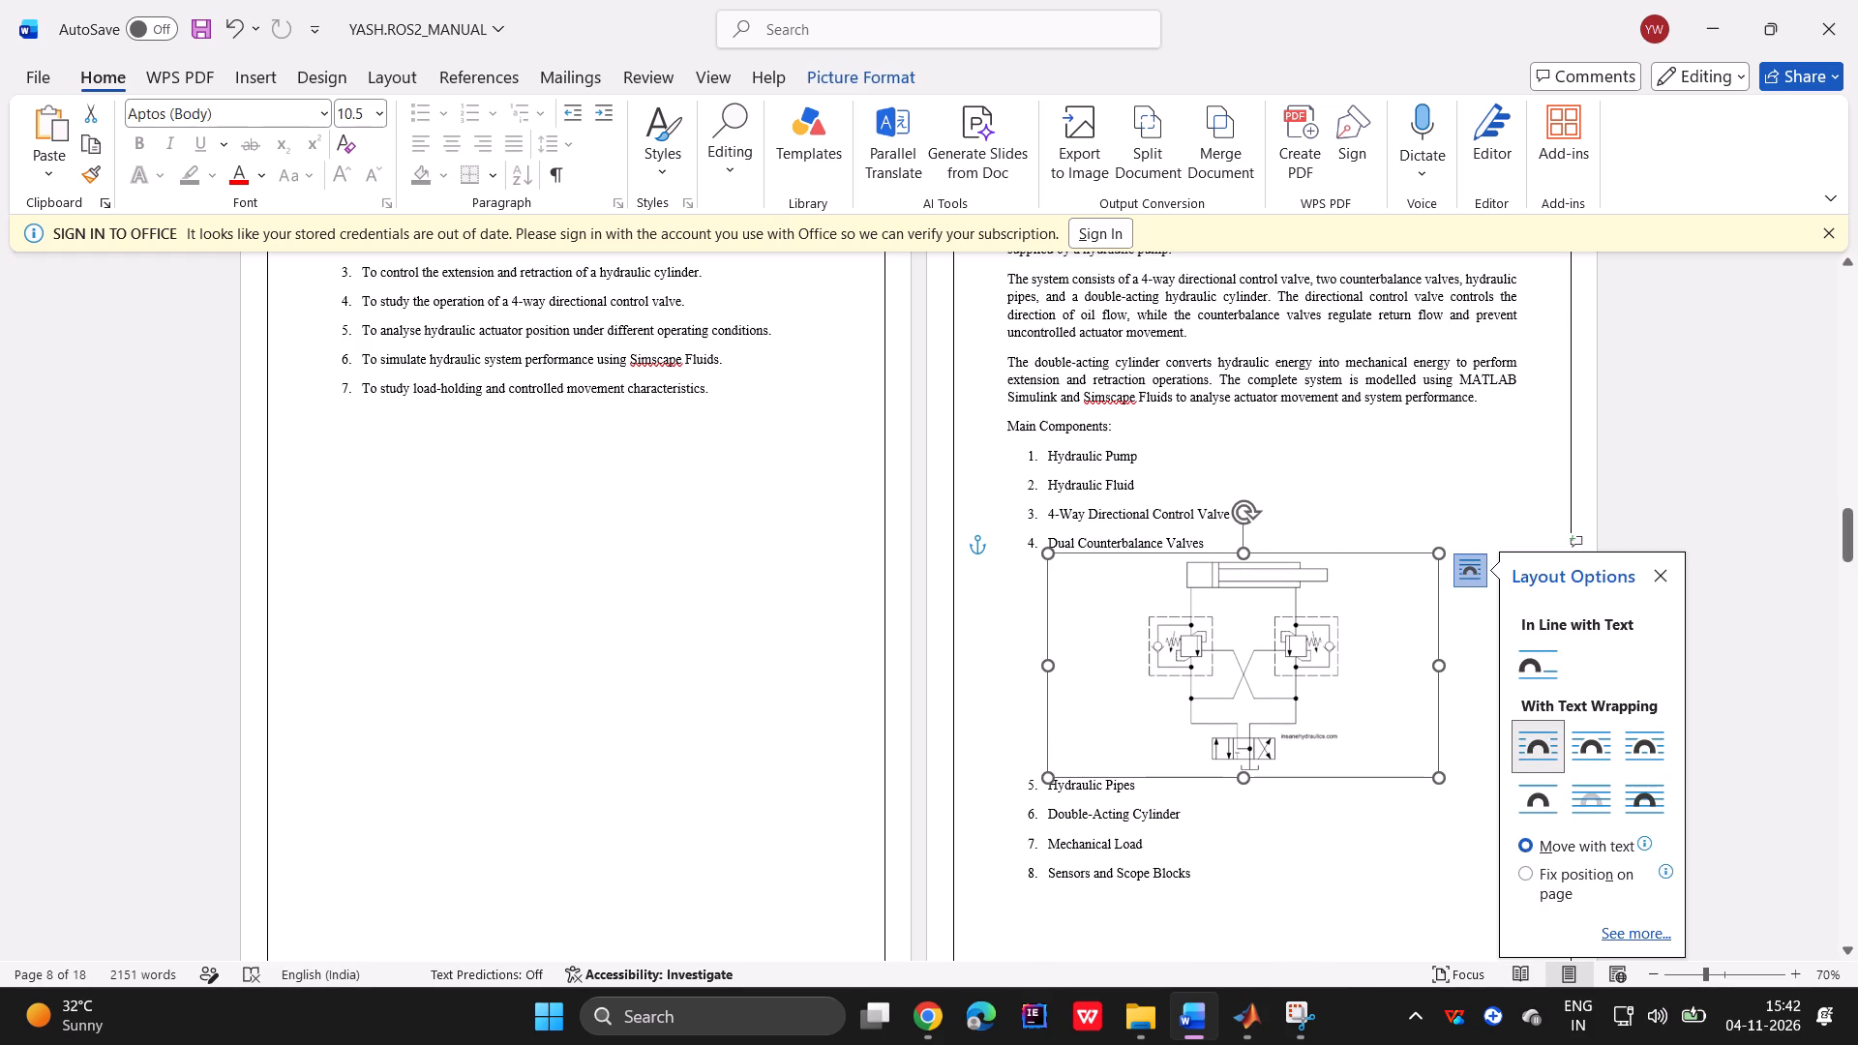
left_click_drag(1225, 698, 1430, 685)
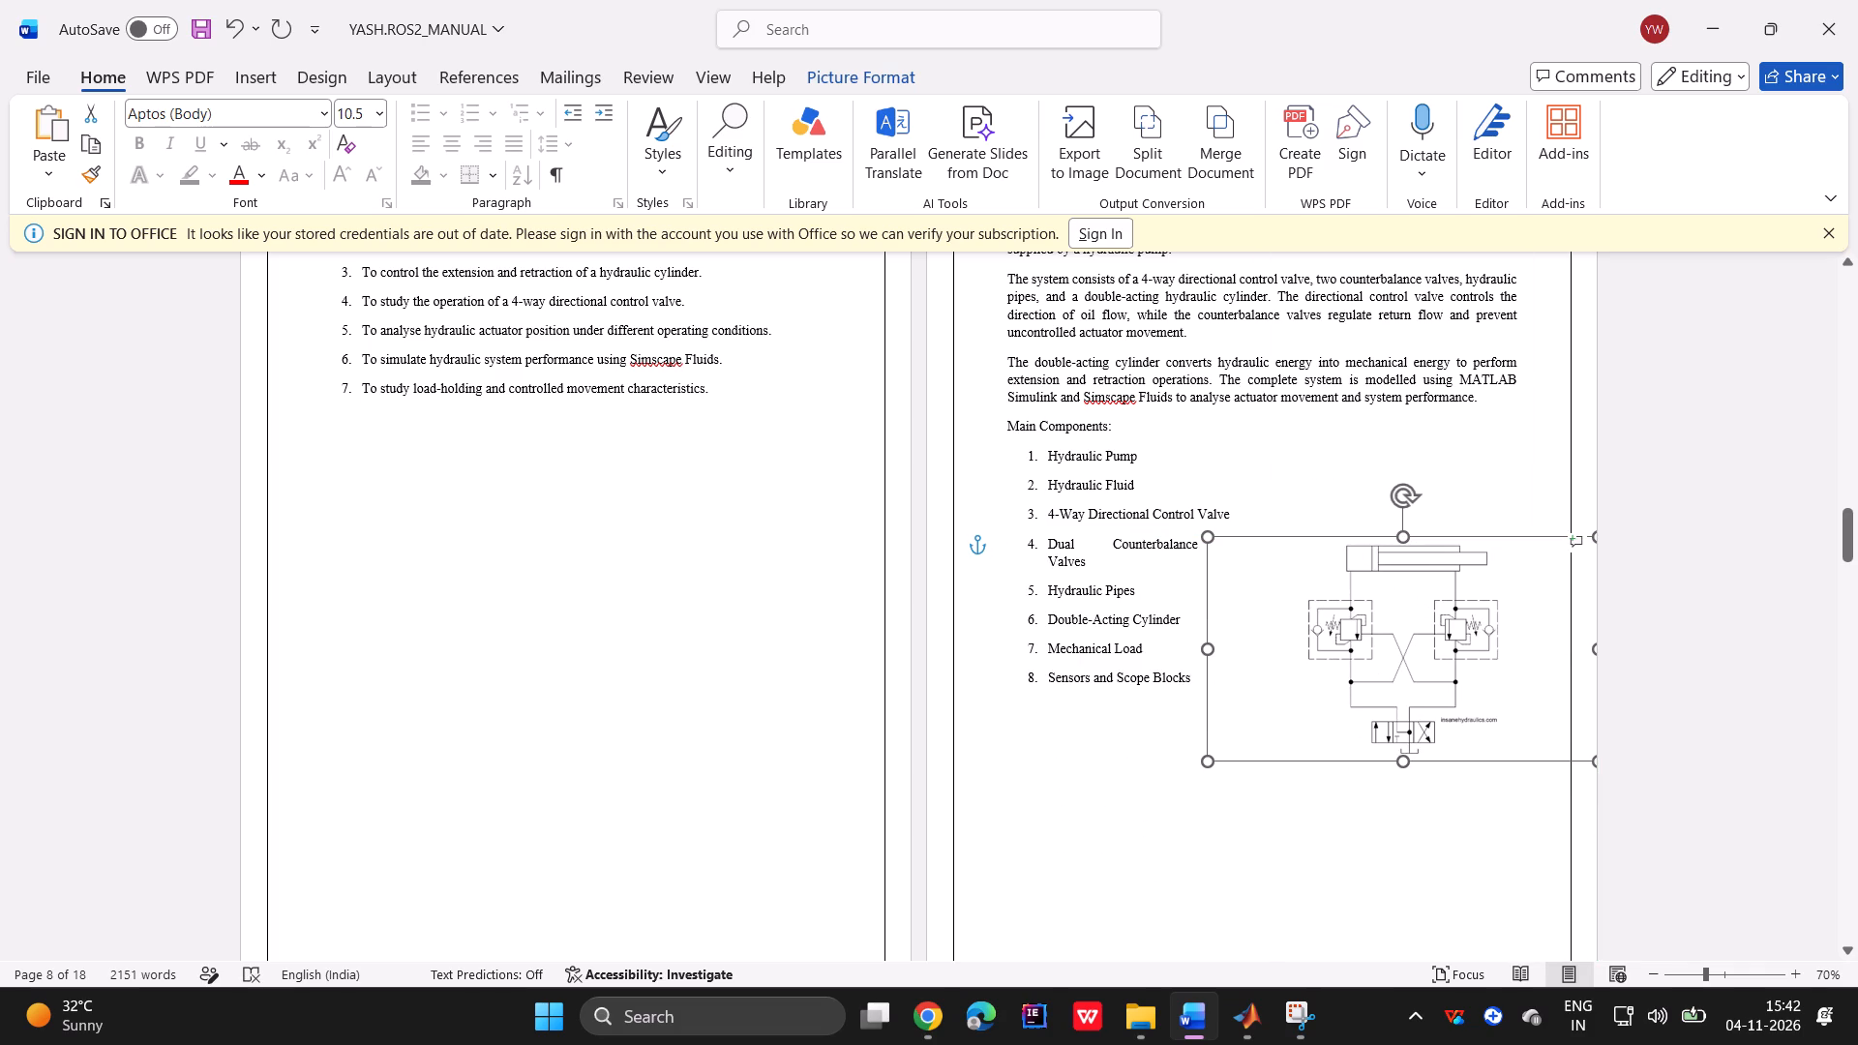
left_click_drag(1310, 661, 1321, 699)
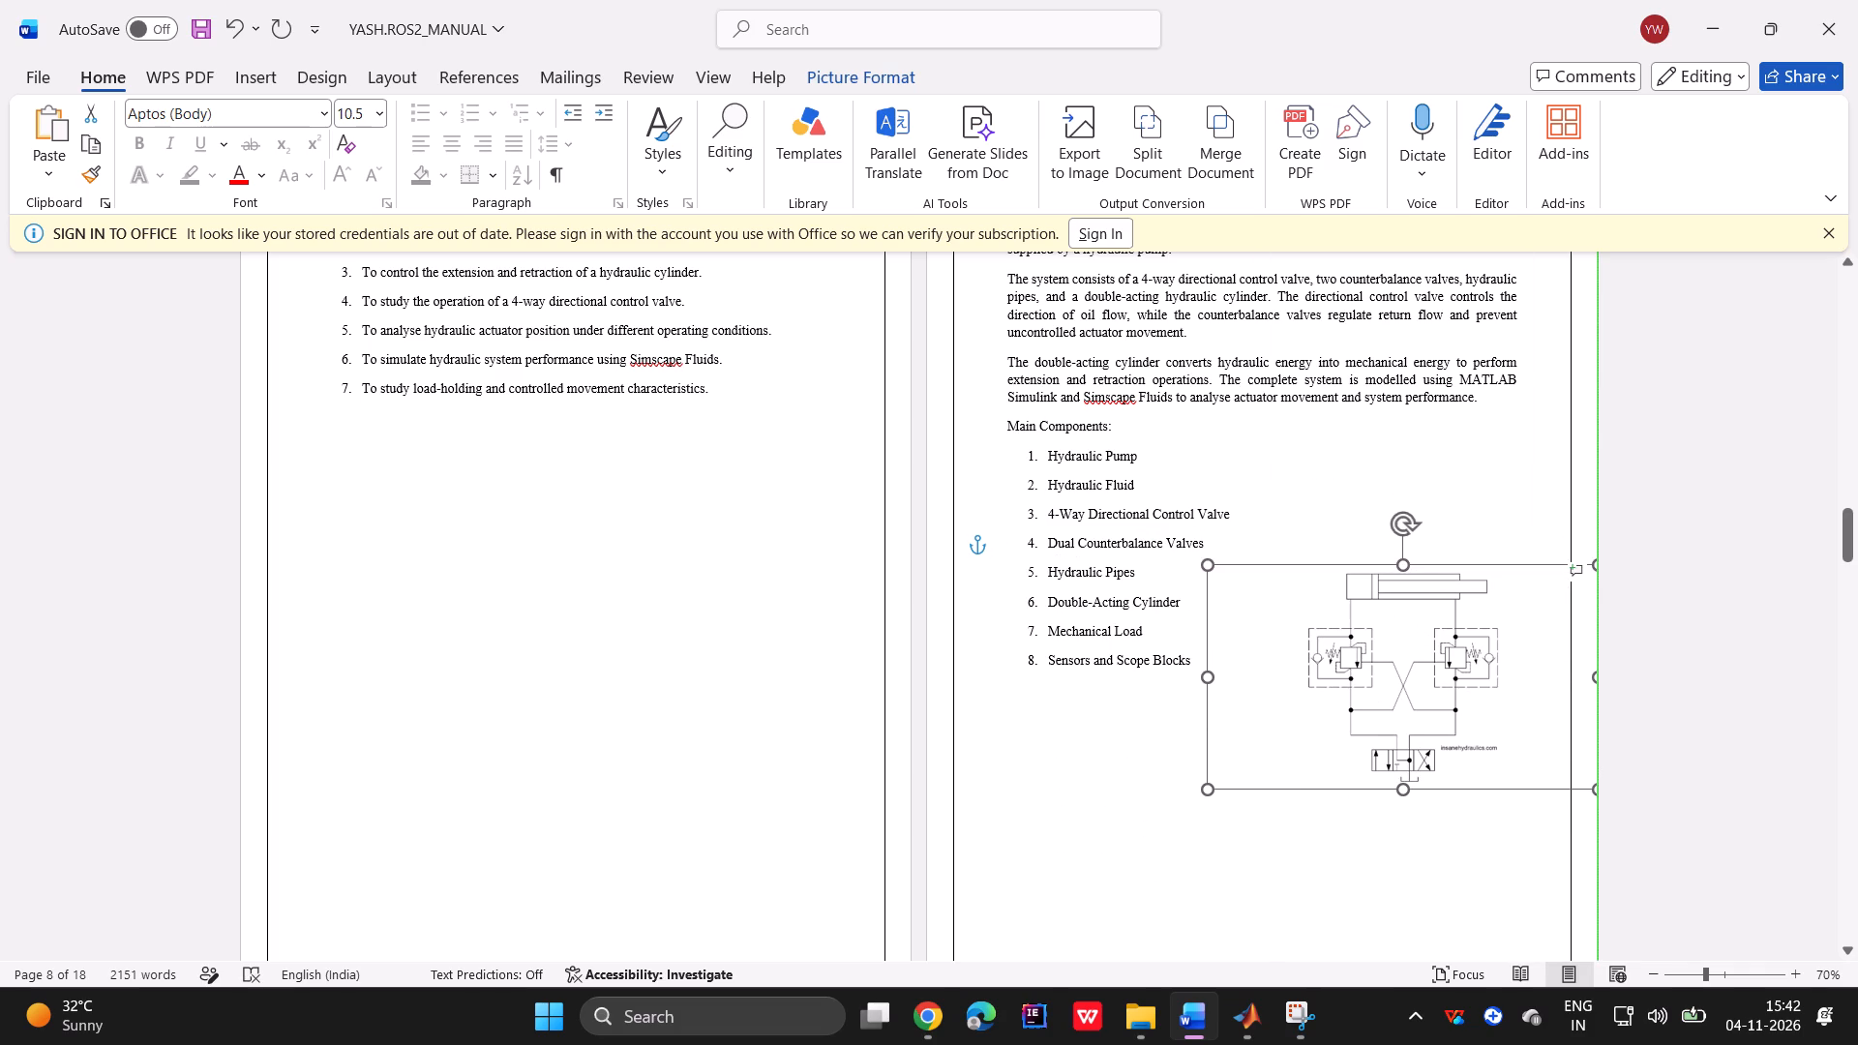
left_click_drag(1321, 699, 1276, 774)
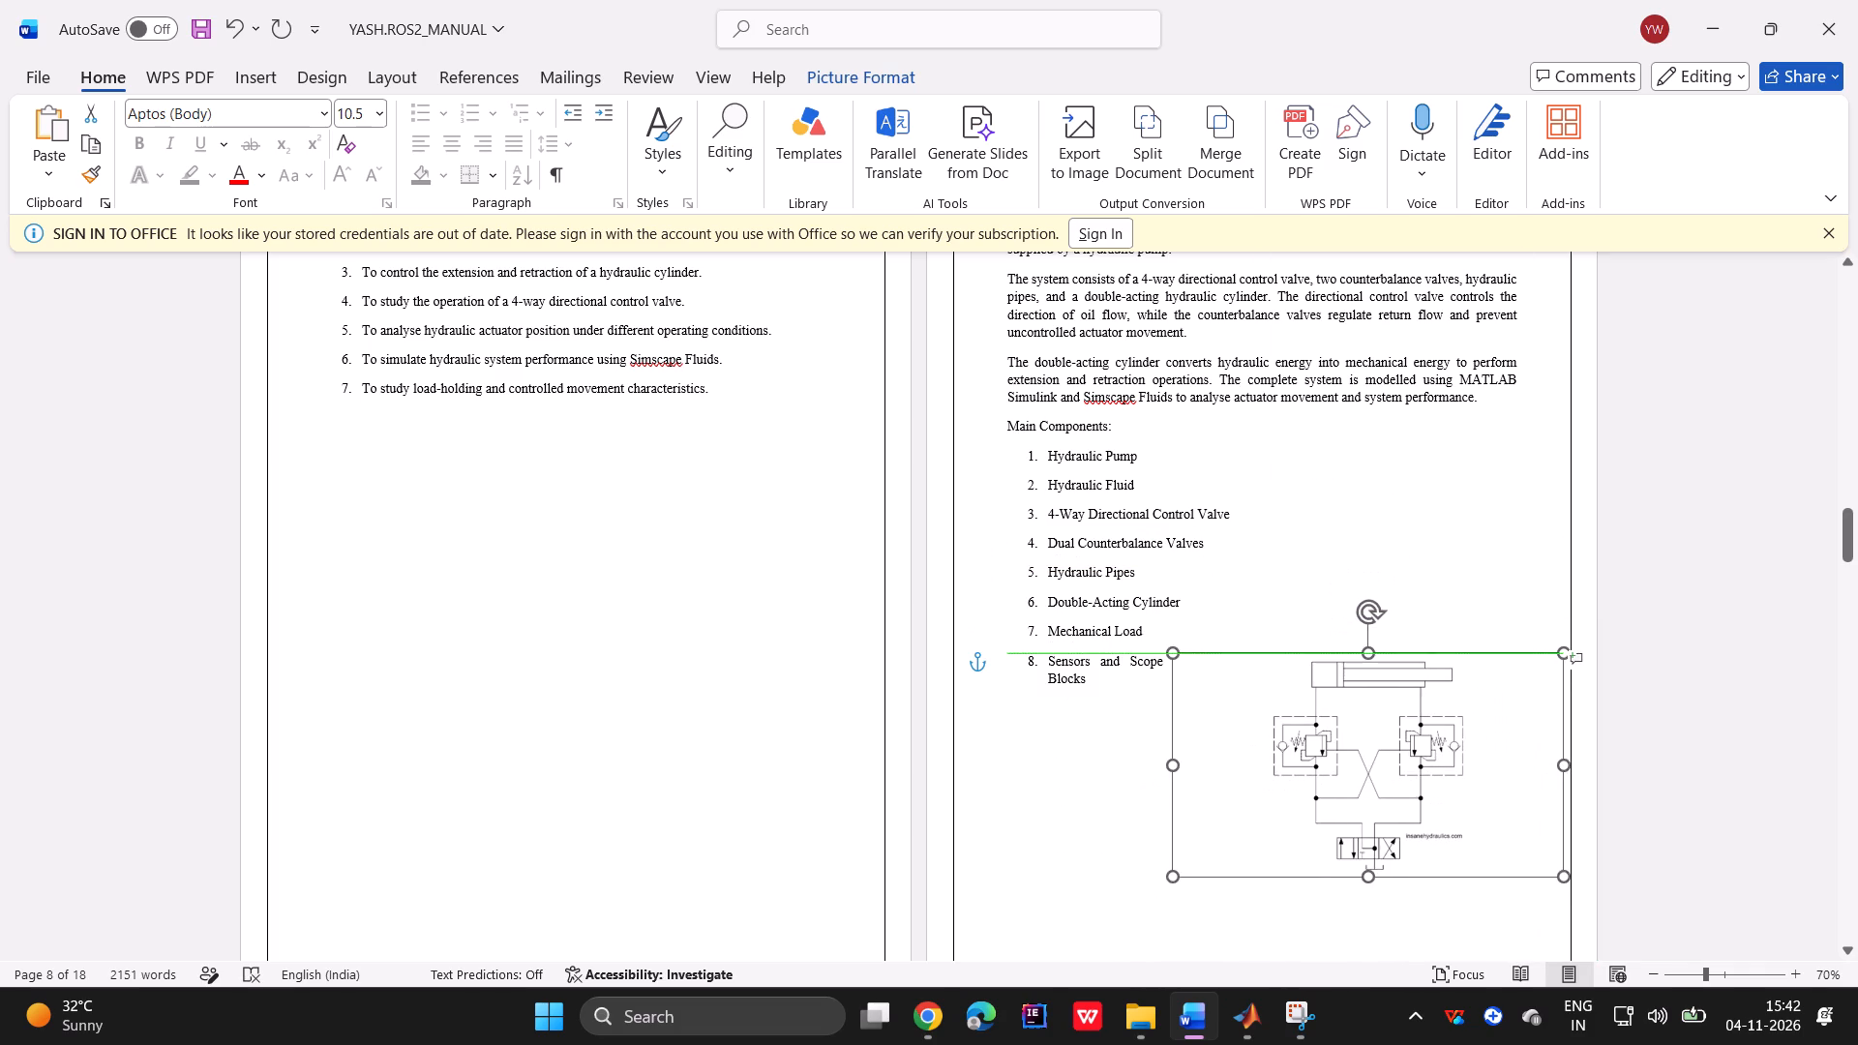
left_click_drag(1276, 774, 1396, 574)
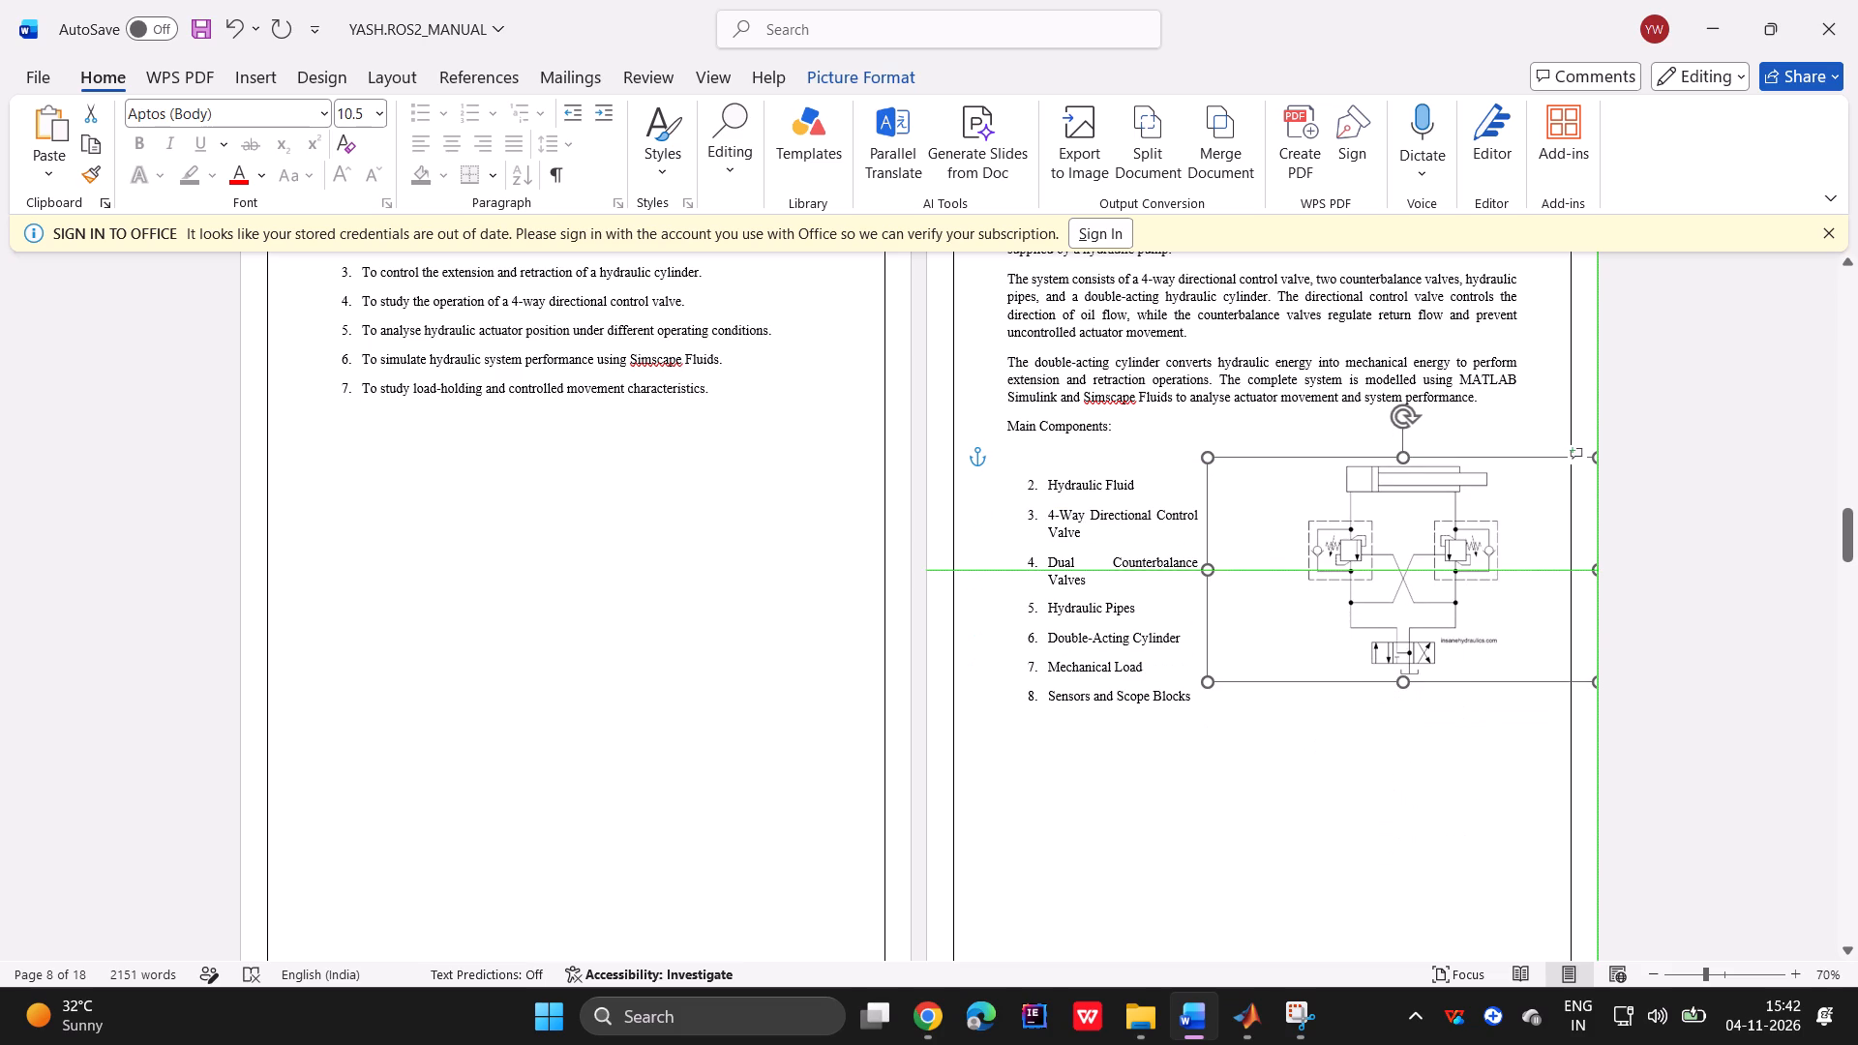
left_click_drag(1396, 574, 1380, 575)
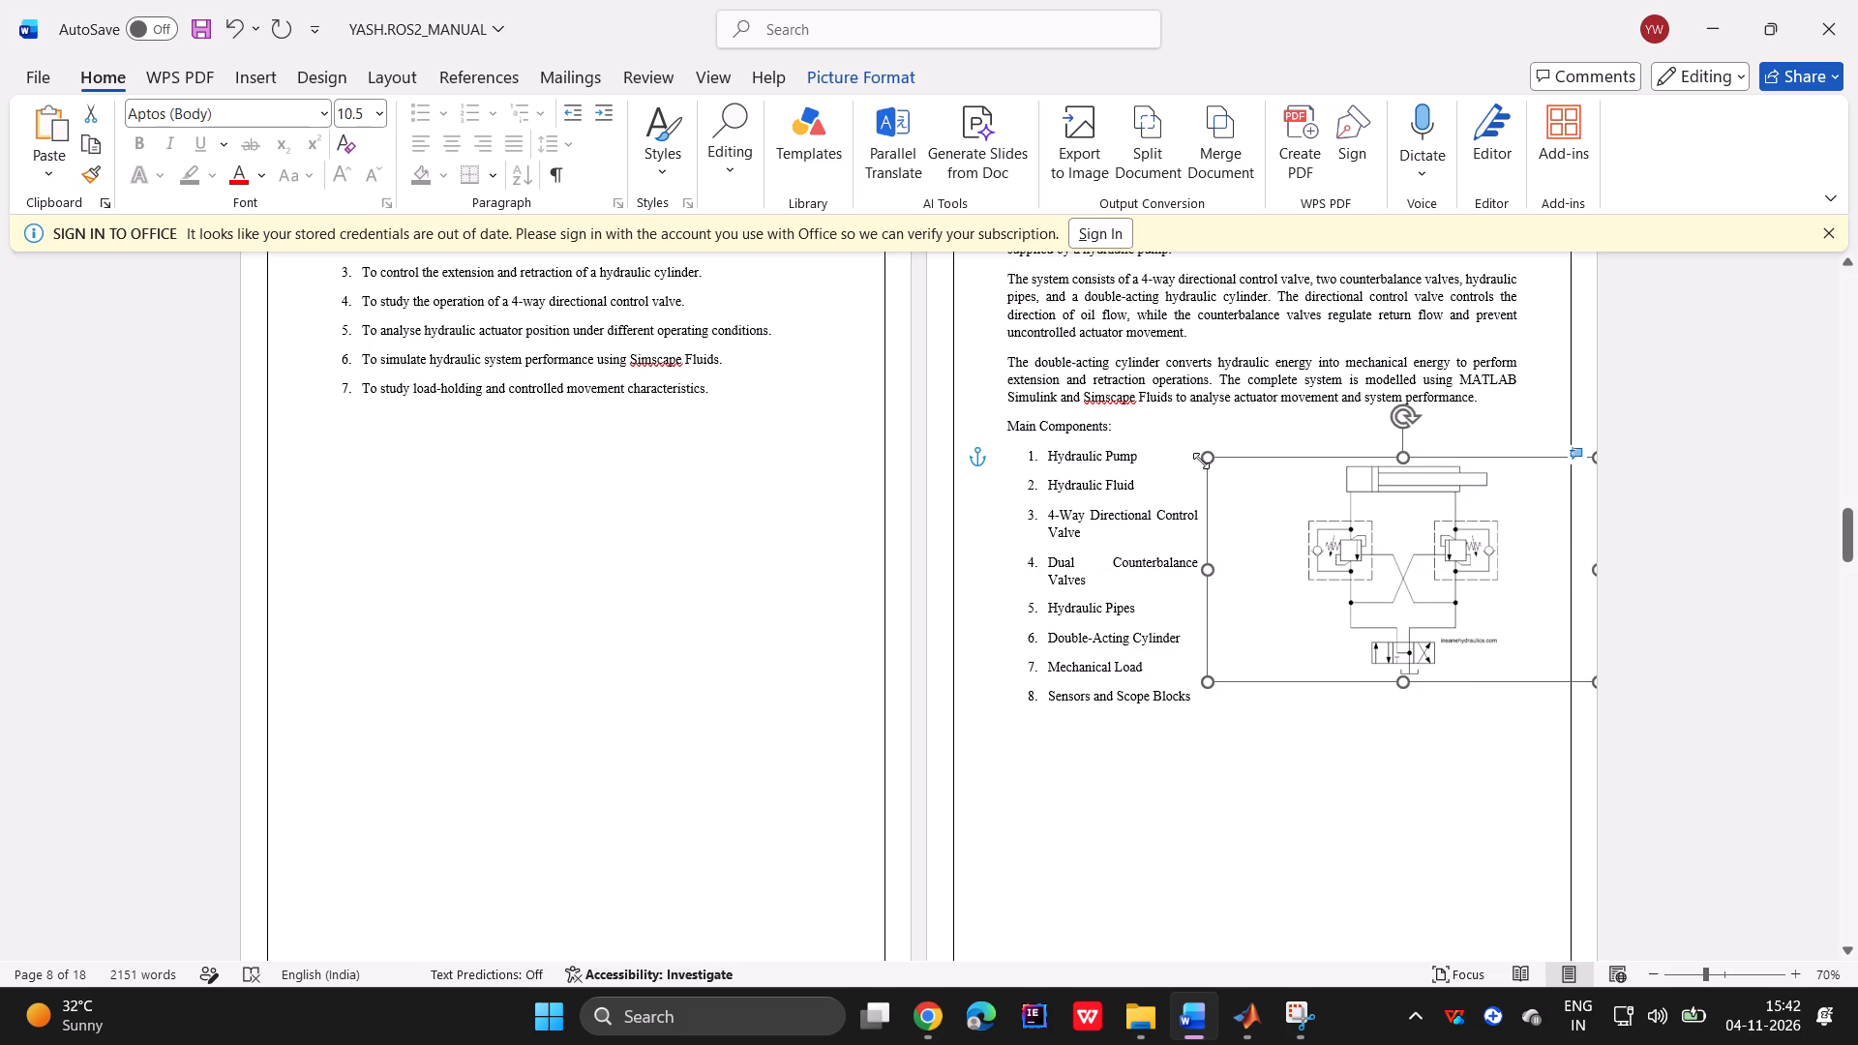
left_click_drag(1207, 456, 1163, 455)
Set 1.5 line spacing for the body text and component list of "3. Introduction of the System".
scroll(1191, 654, "down", 1, "ctrl")
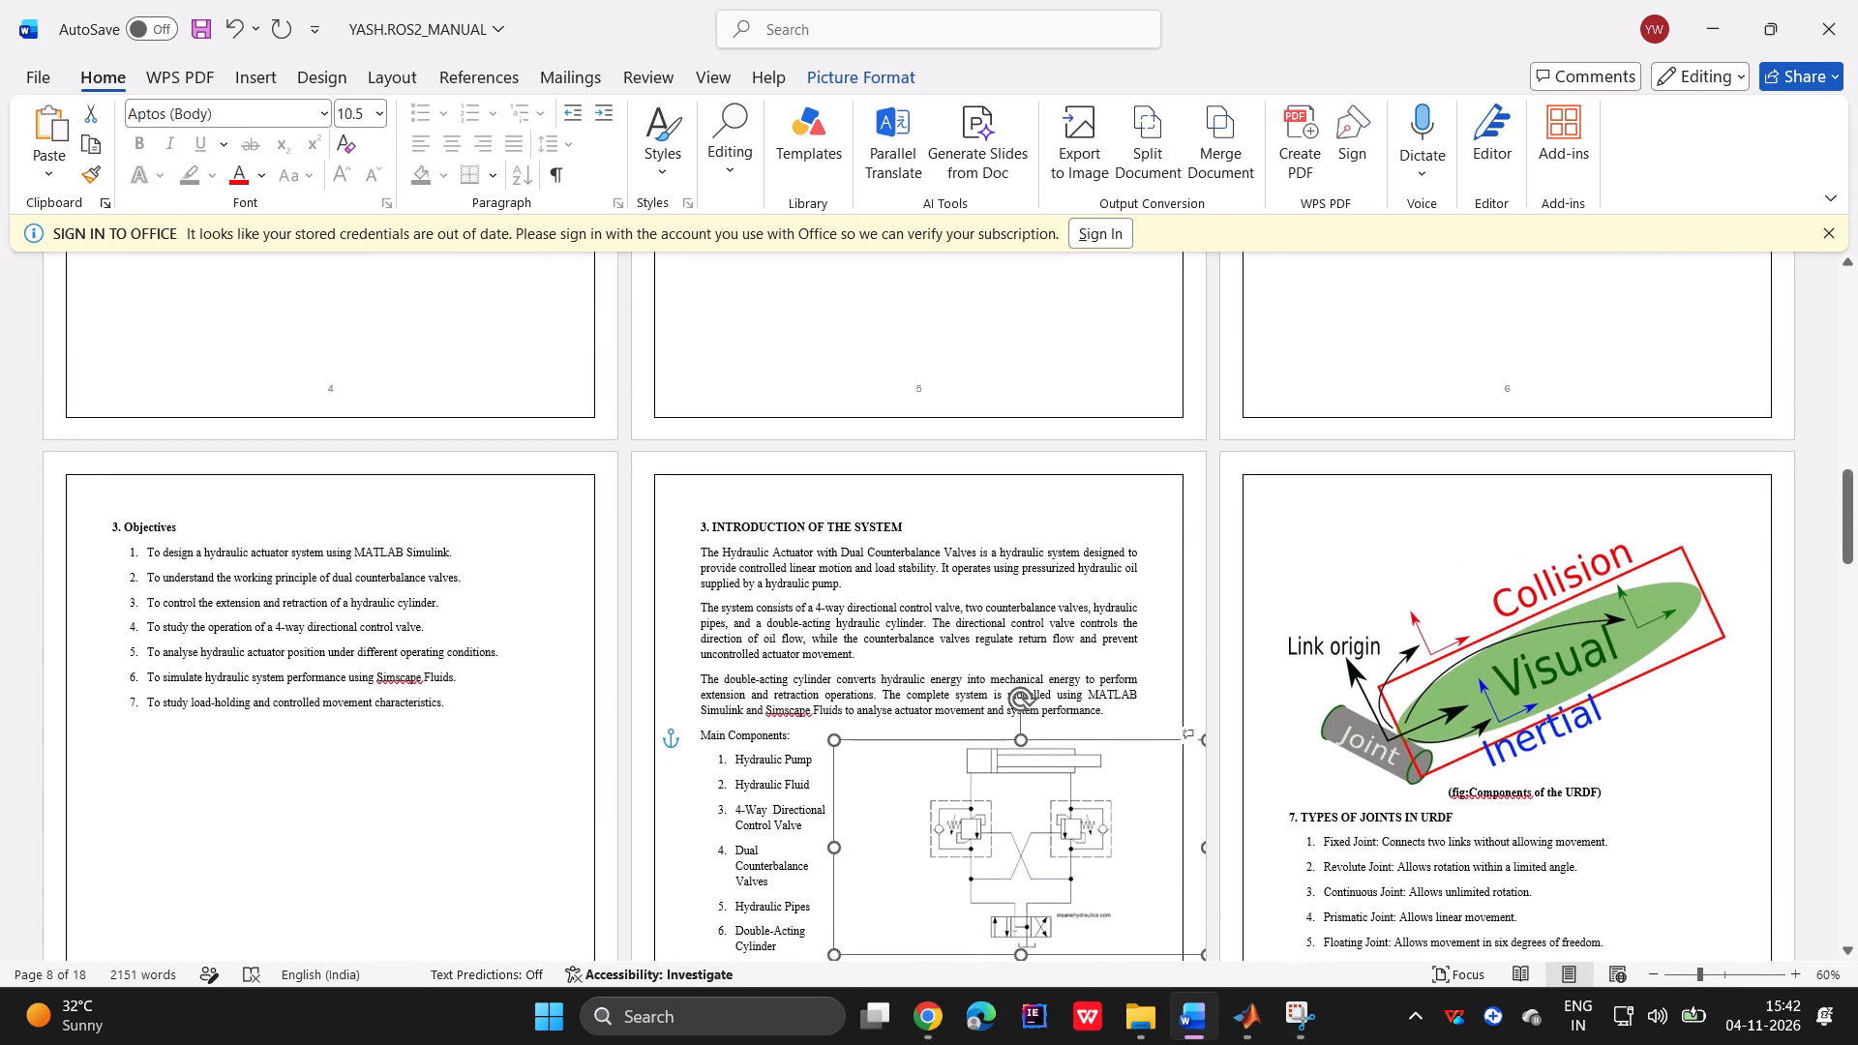
left_click_drag(698, 552, 739, 627)
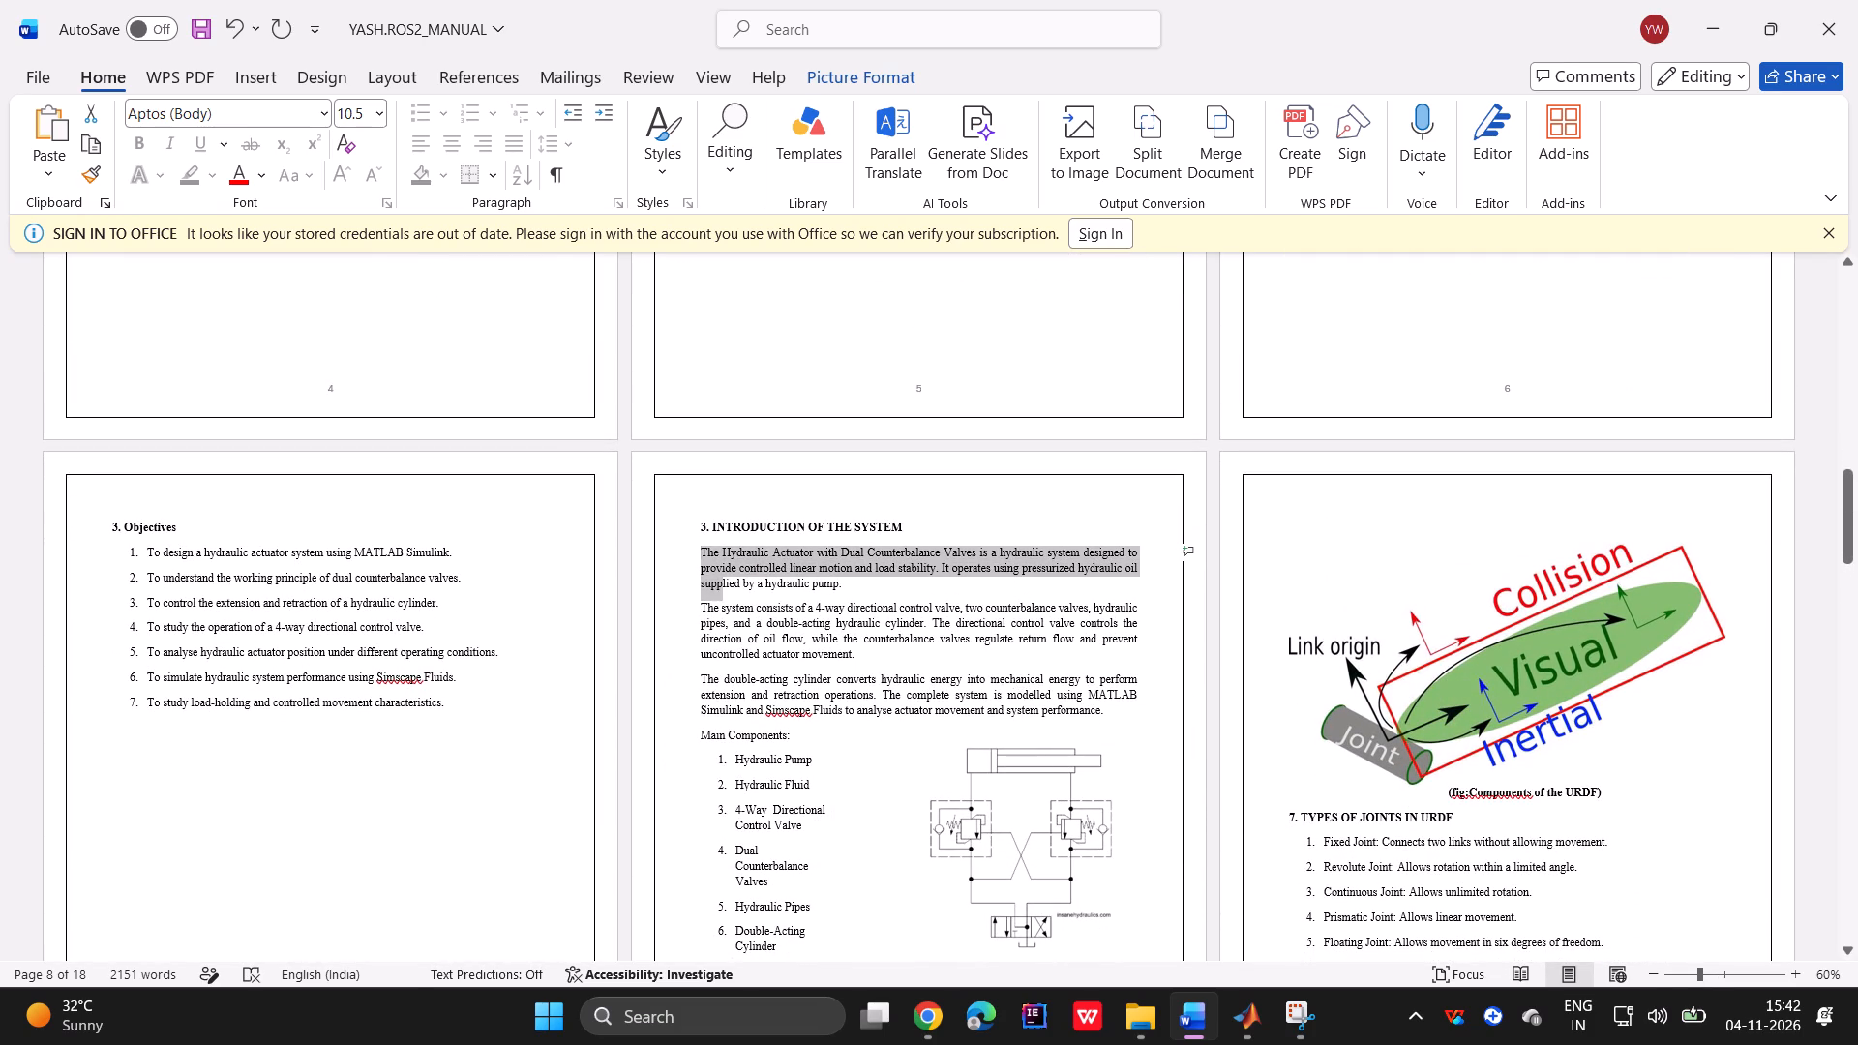
left_click_drag(739, 627, 793, 982)
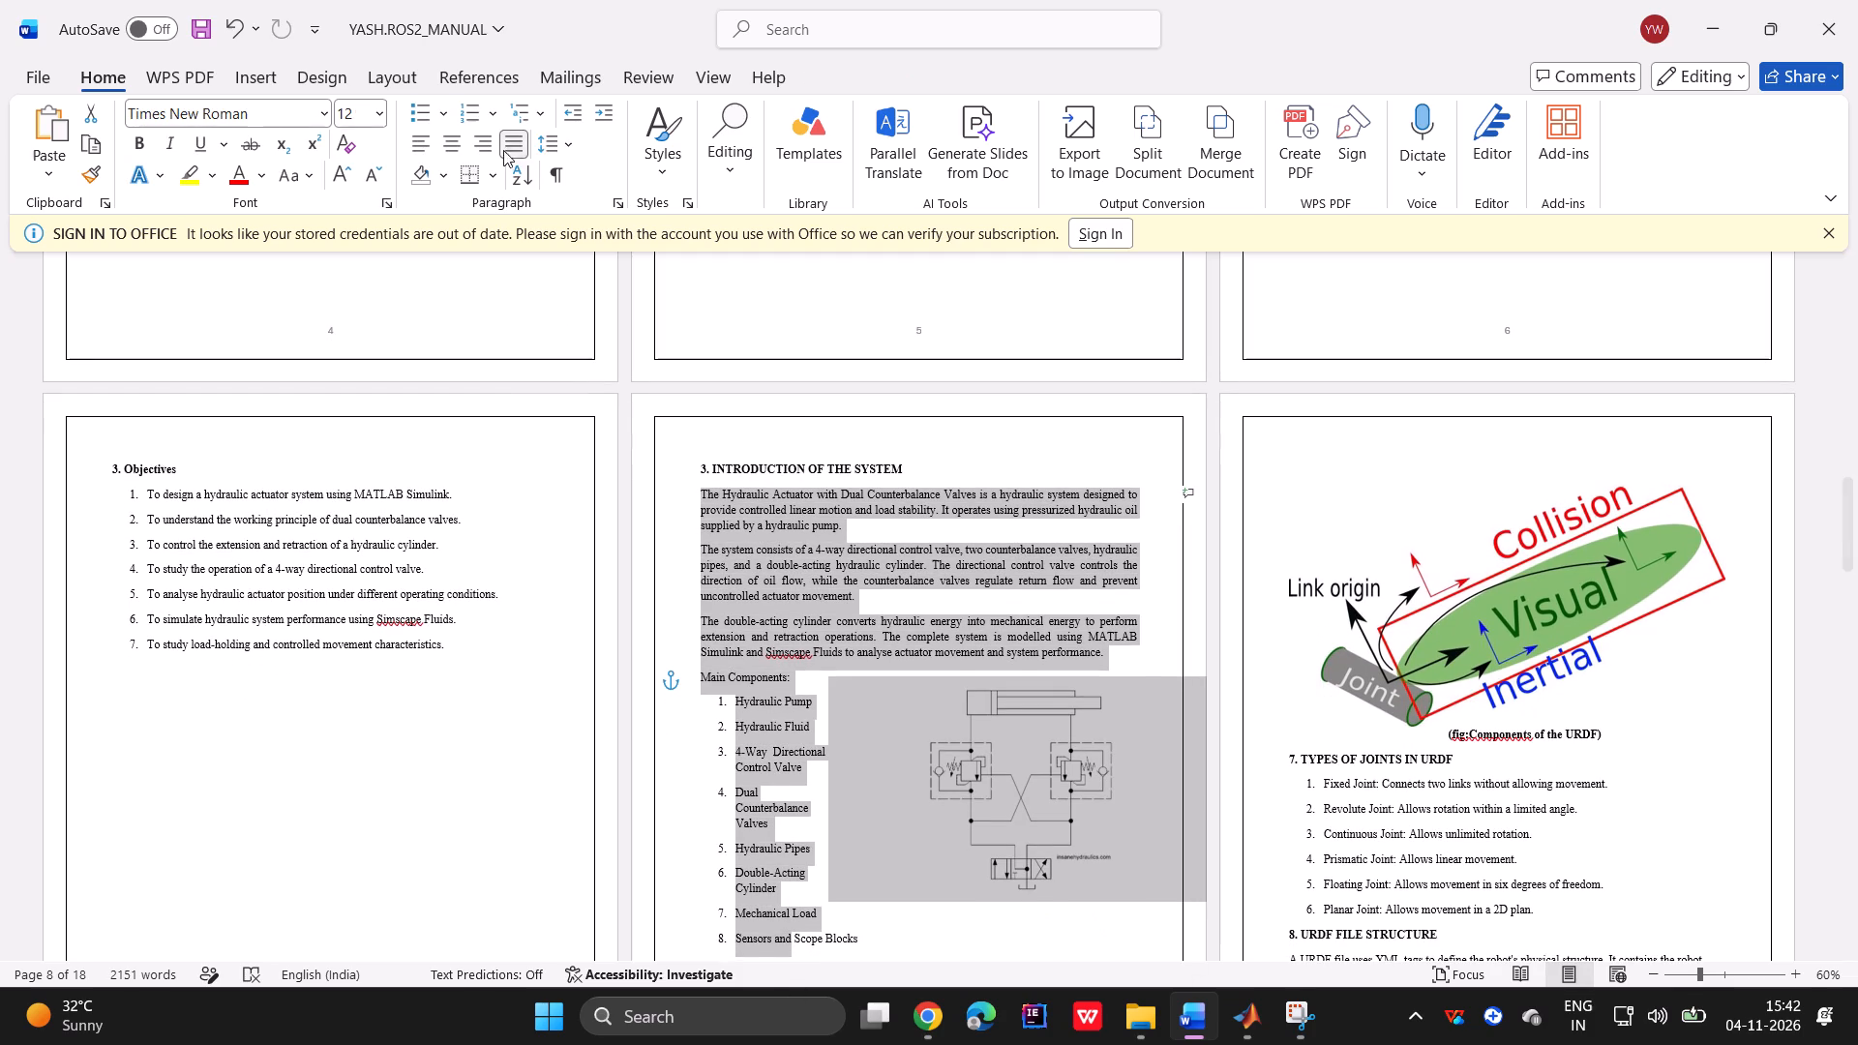
left_click(542, 141)
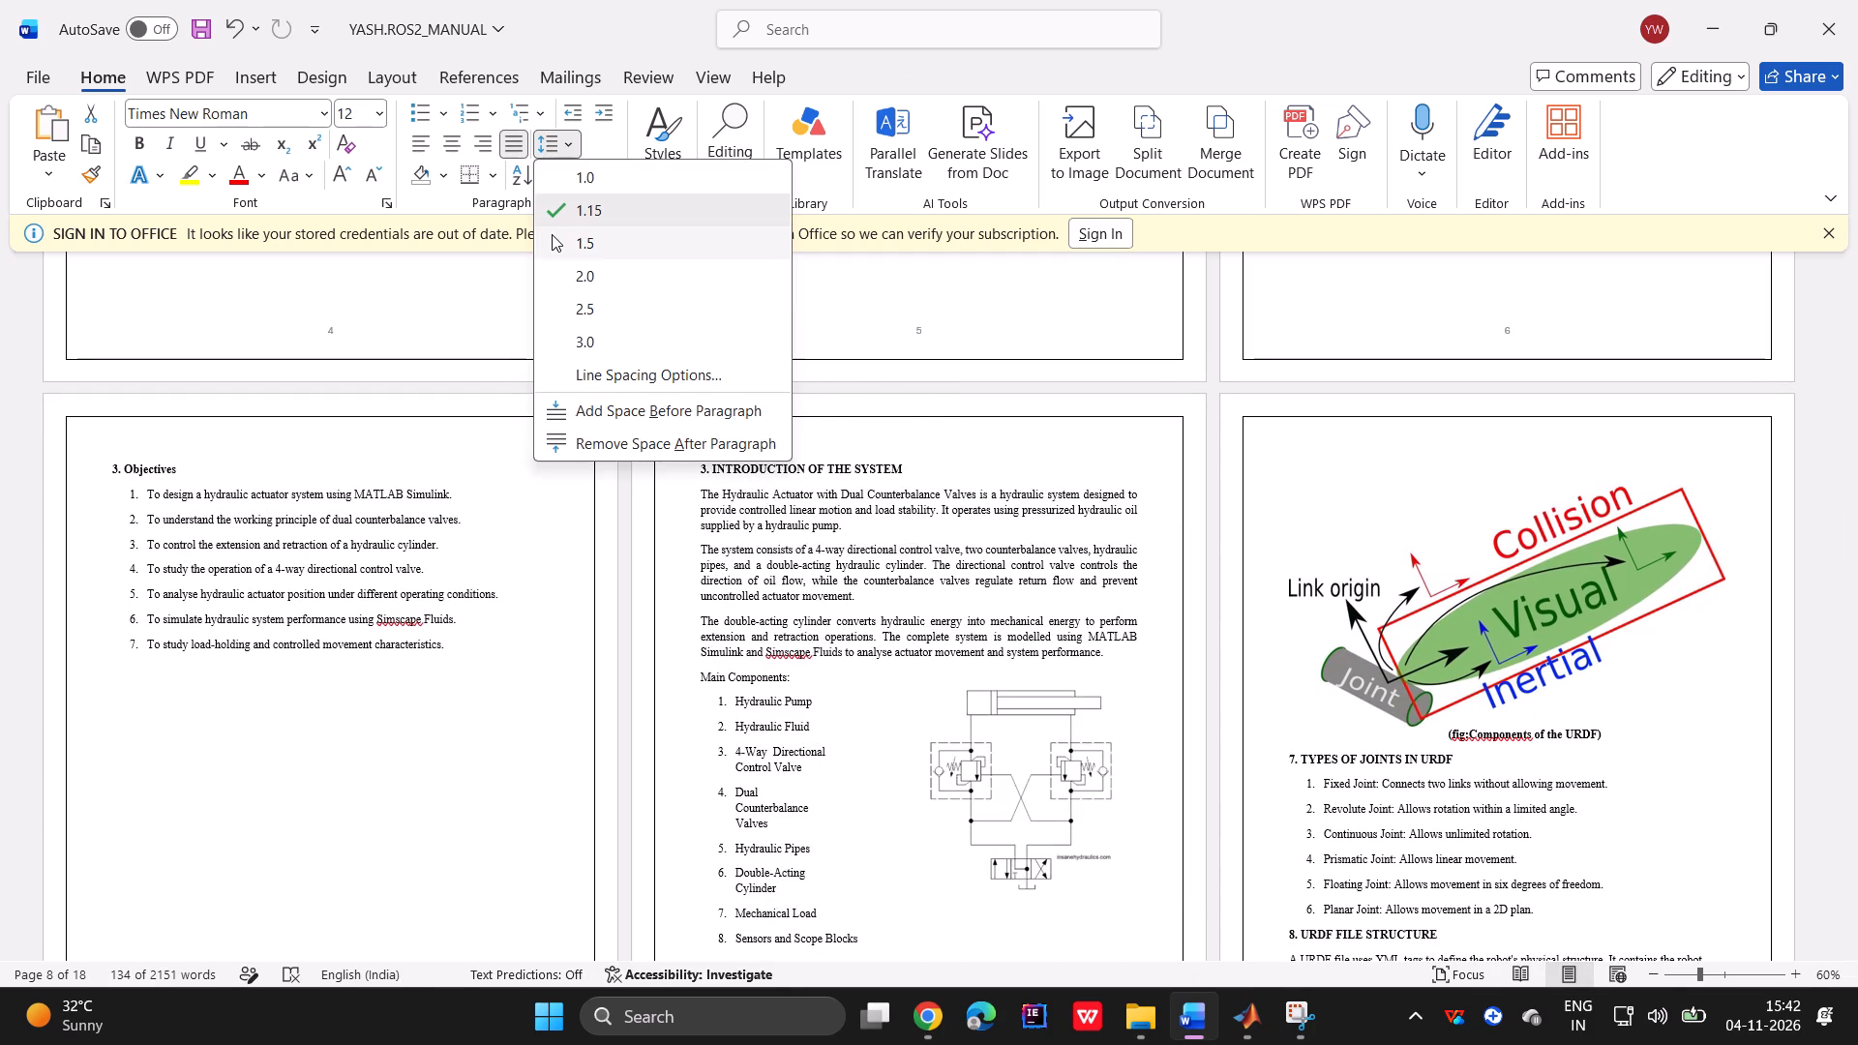
left_click(552, 234)
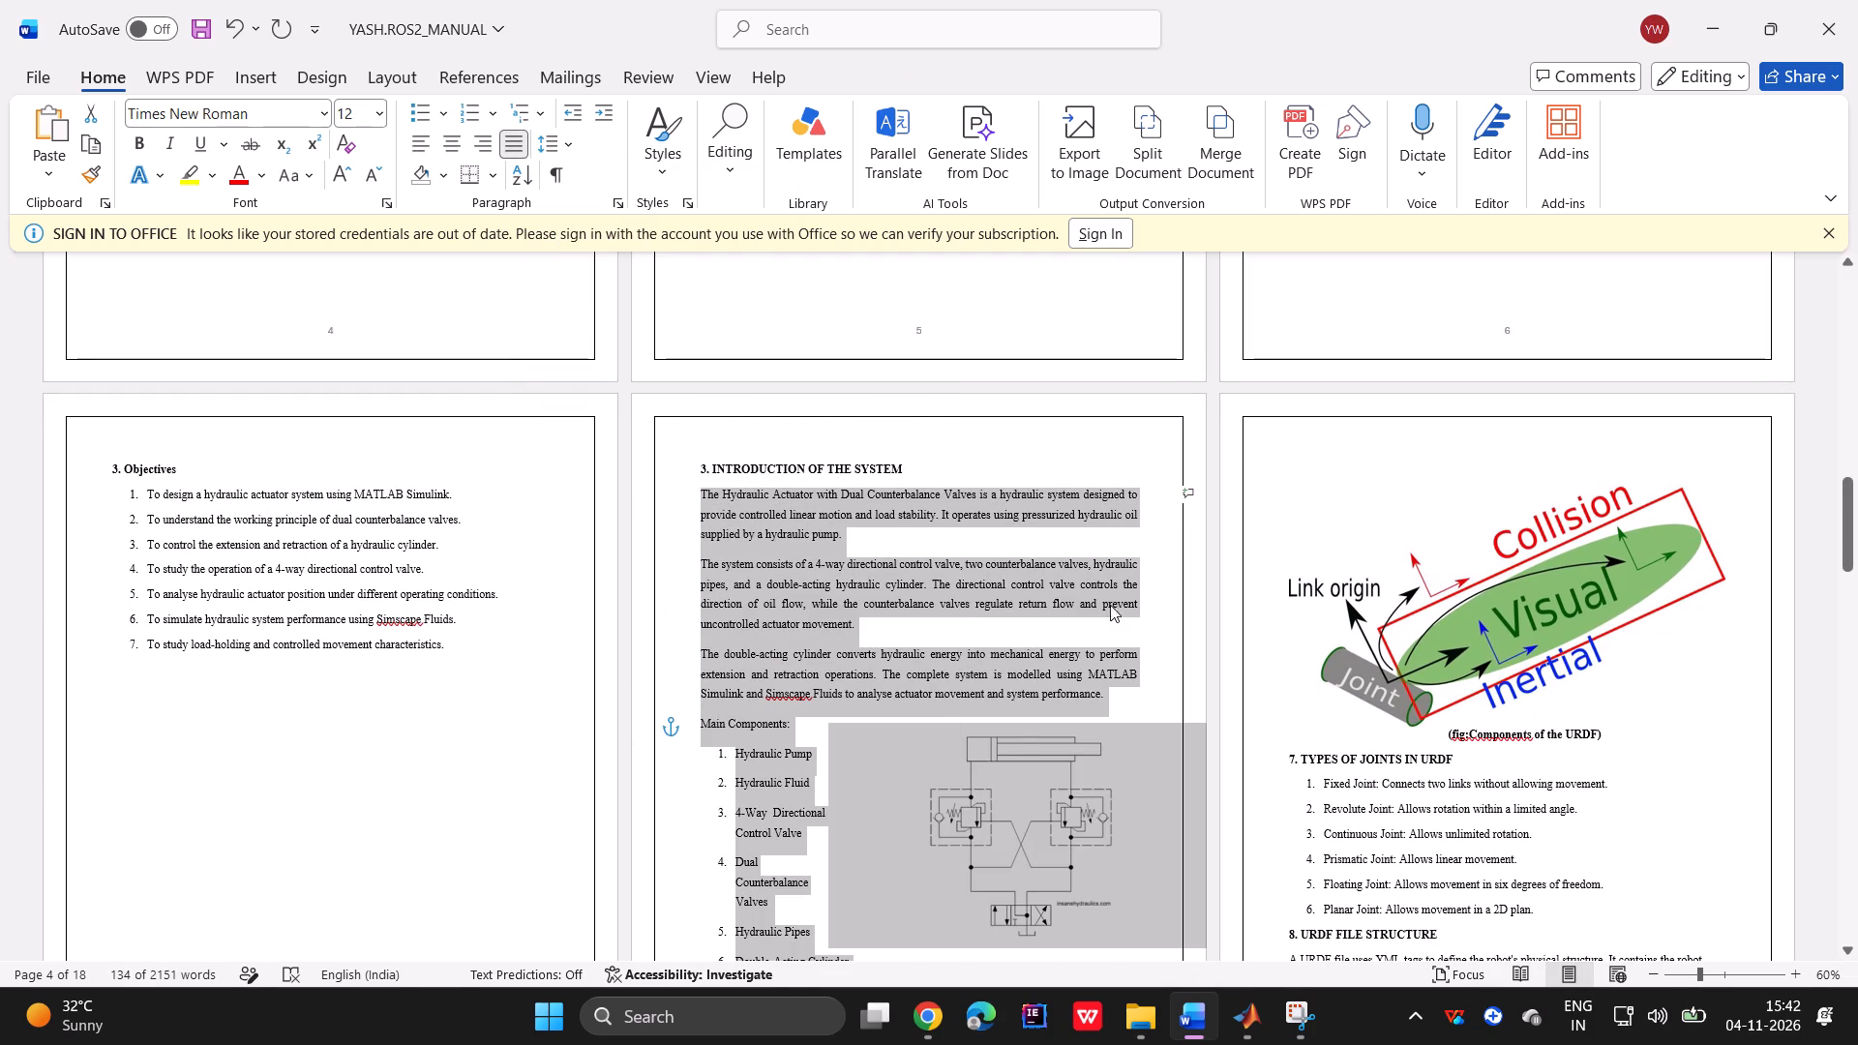
left_click(1277, 504)
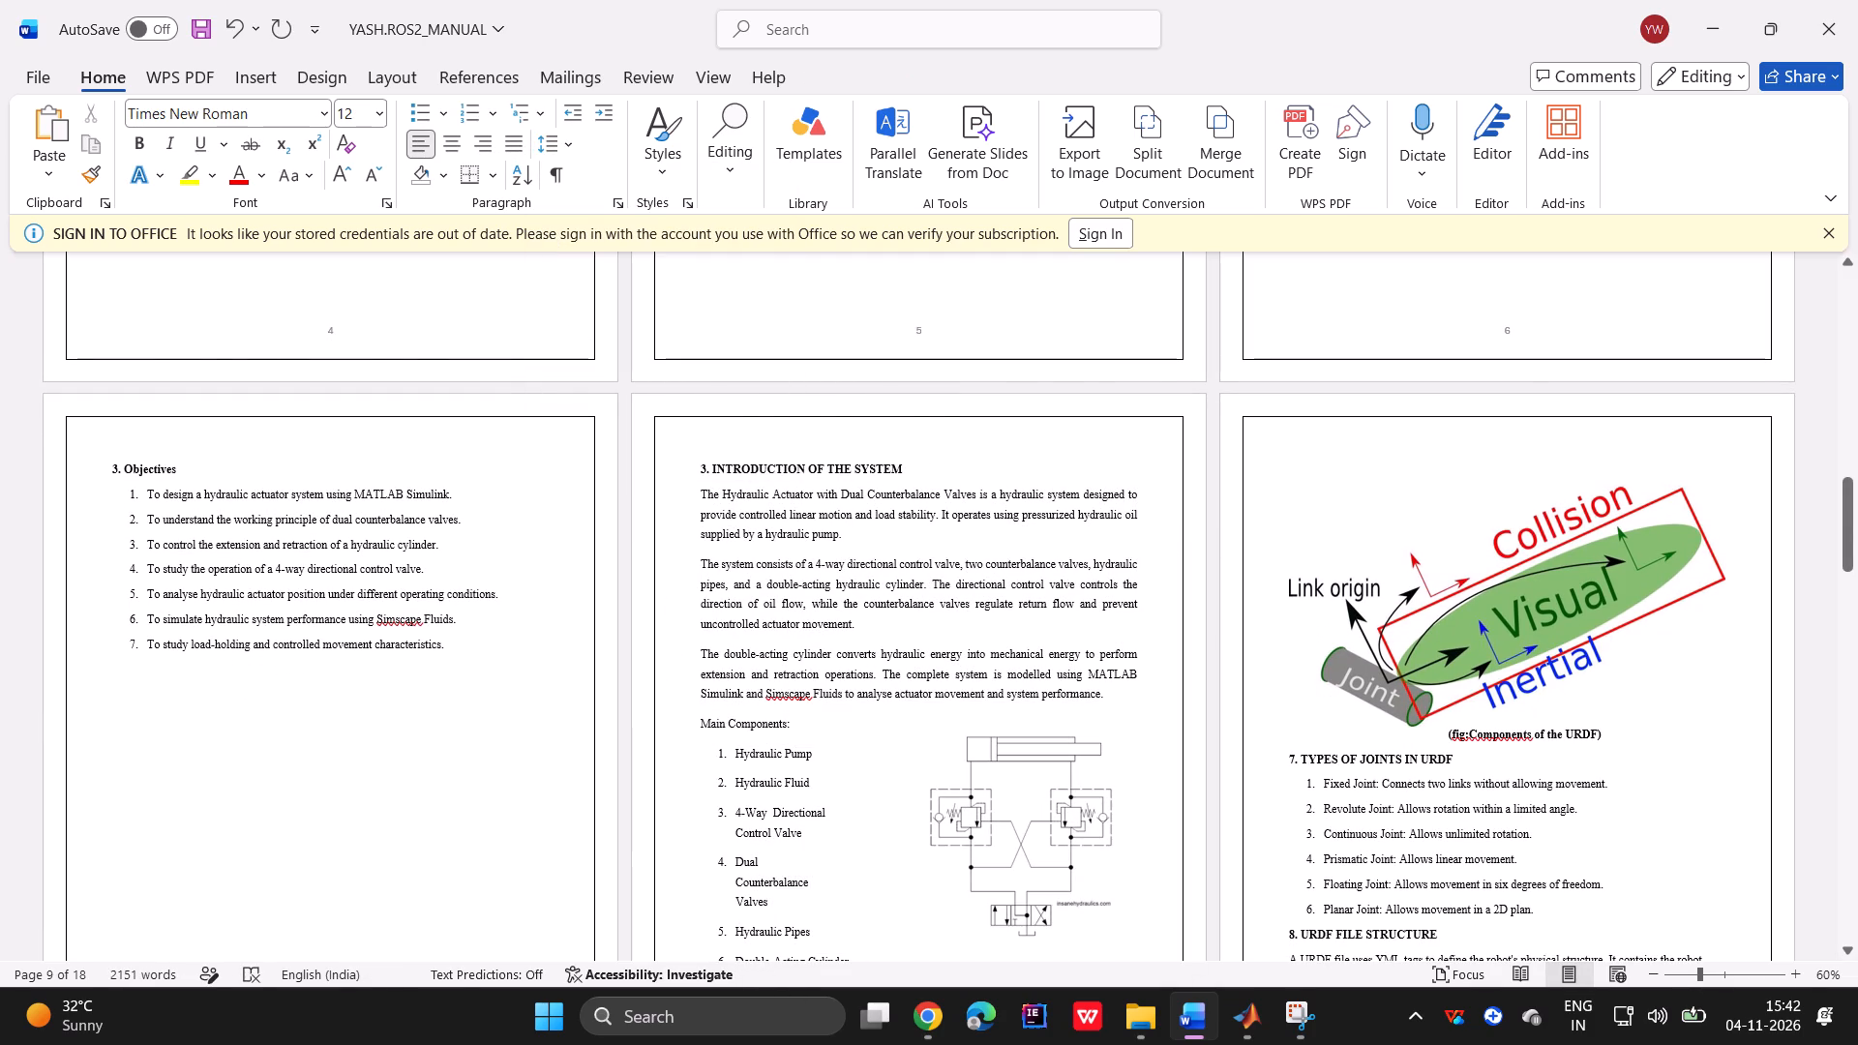
Delete the leftover conclusion line and the entire References section on the report's last page.
scroll(892, 697, "down", 2, "ctrl")
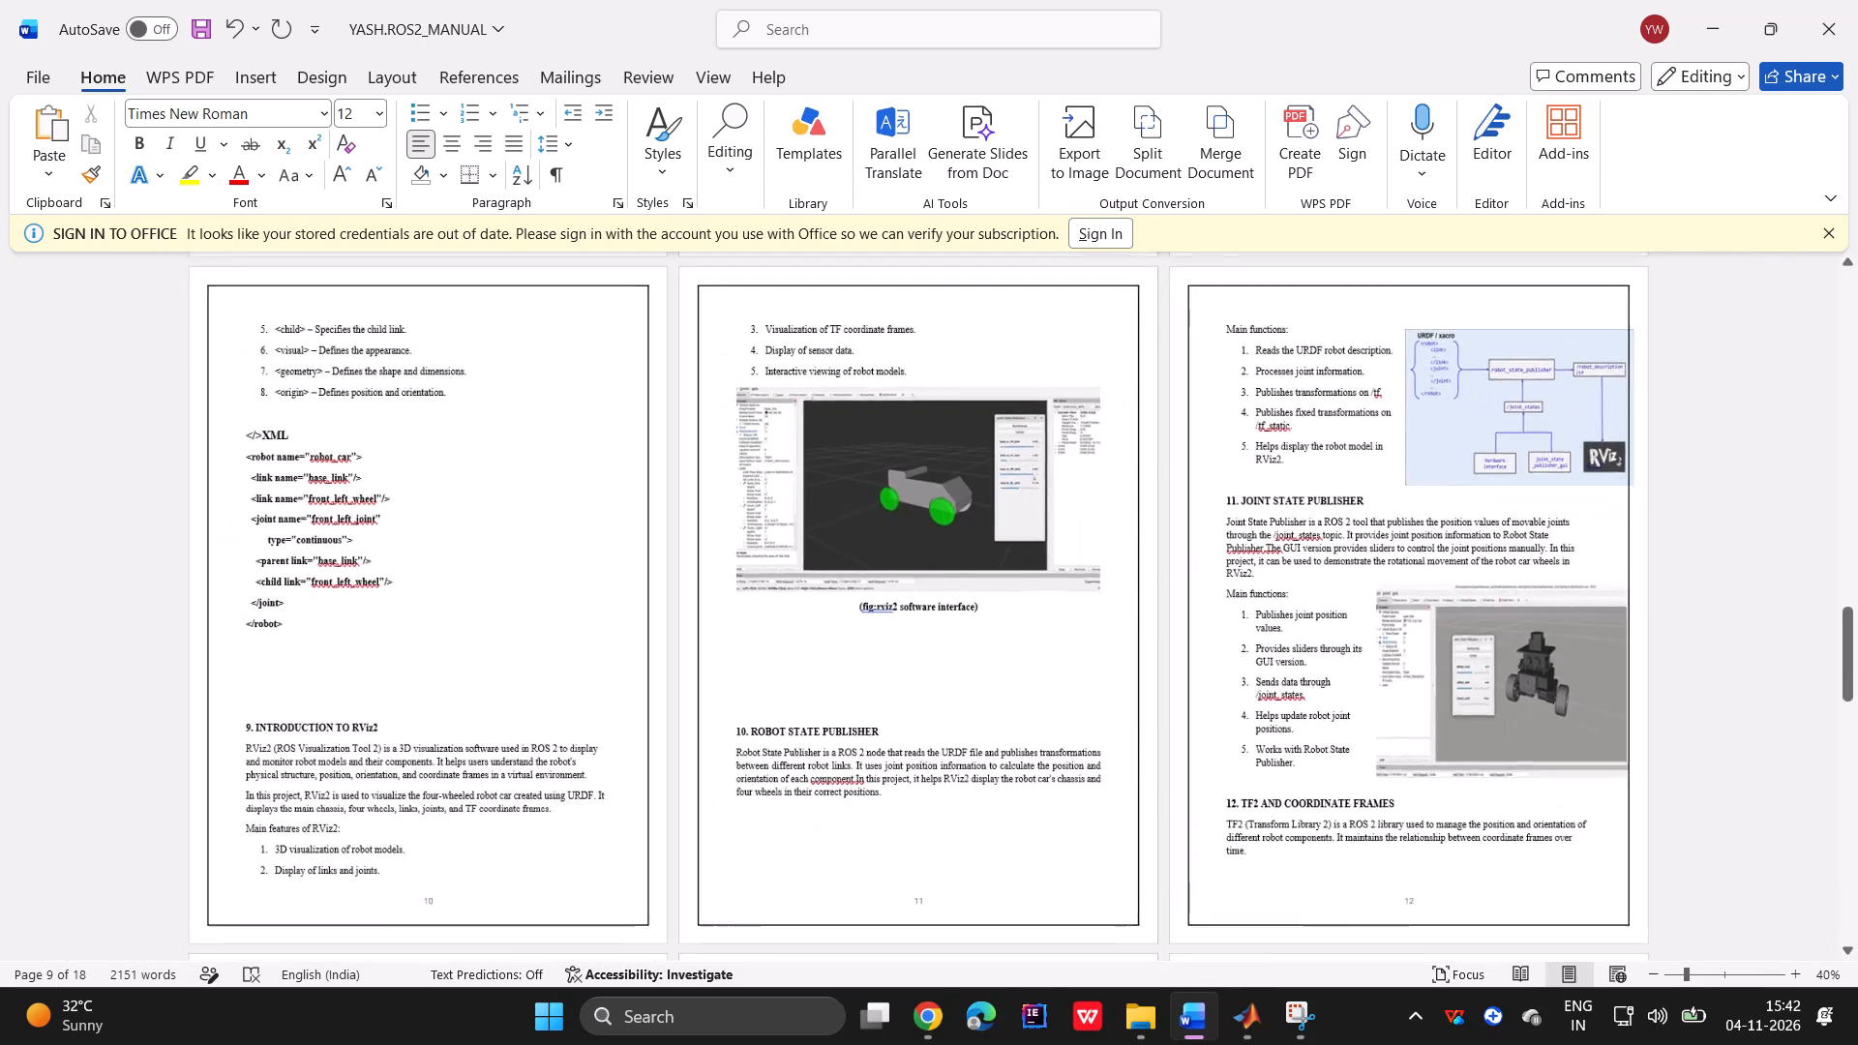
scroll(892, 697, "up", 1)
scroll(1226, 703, "down", 1)
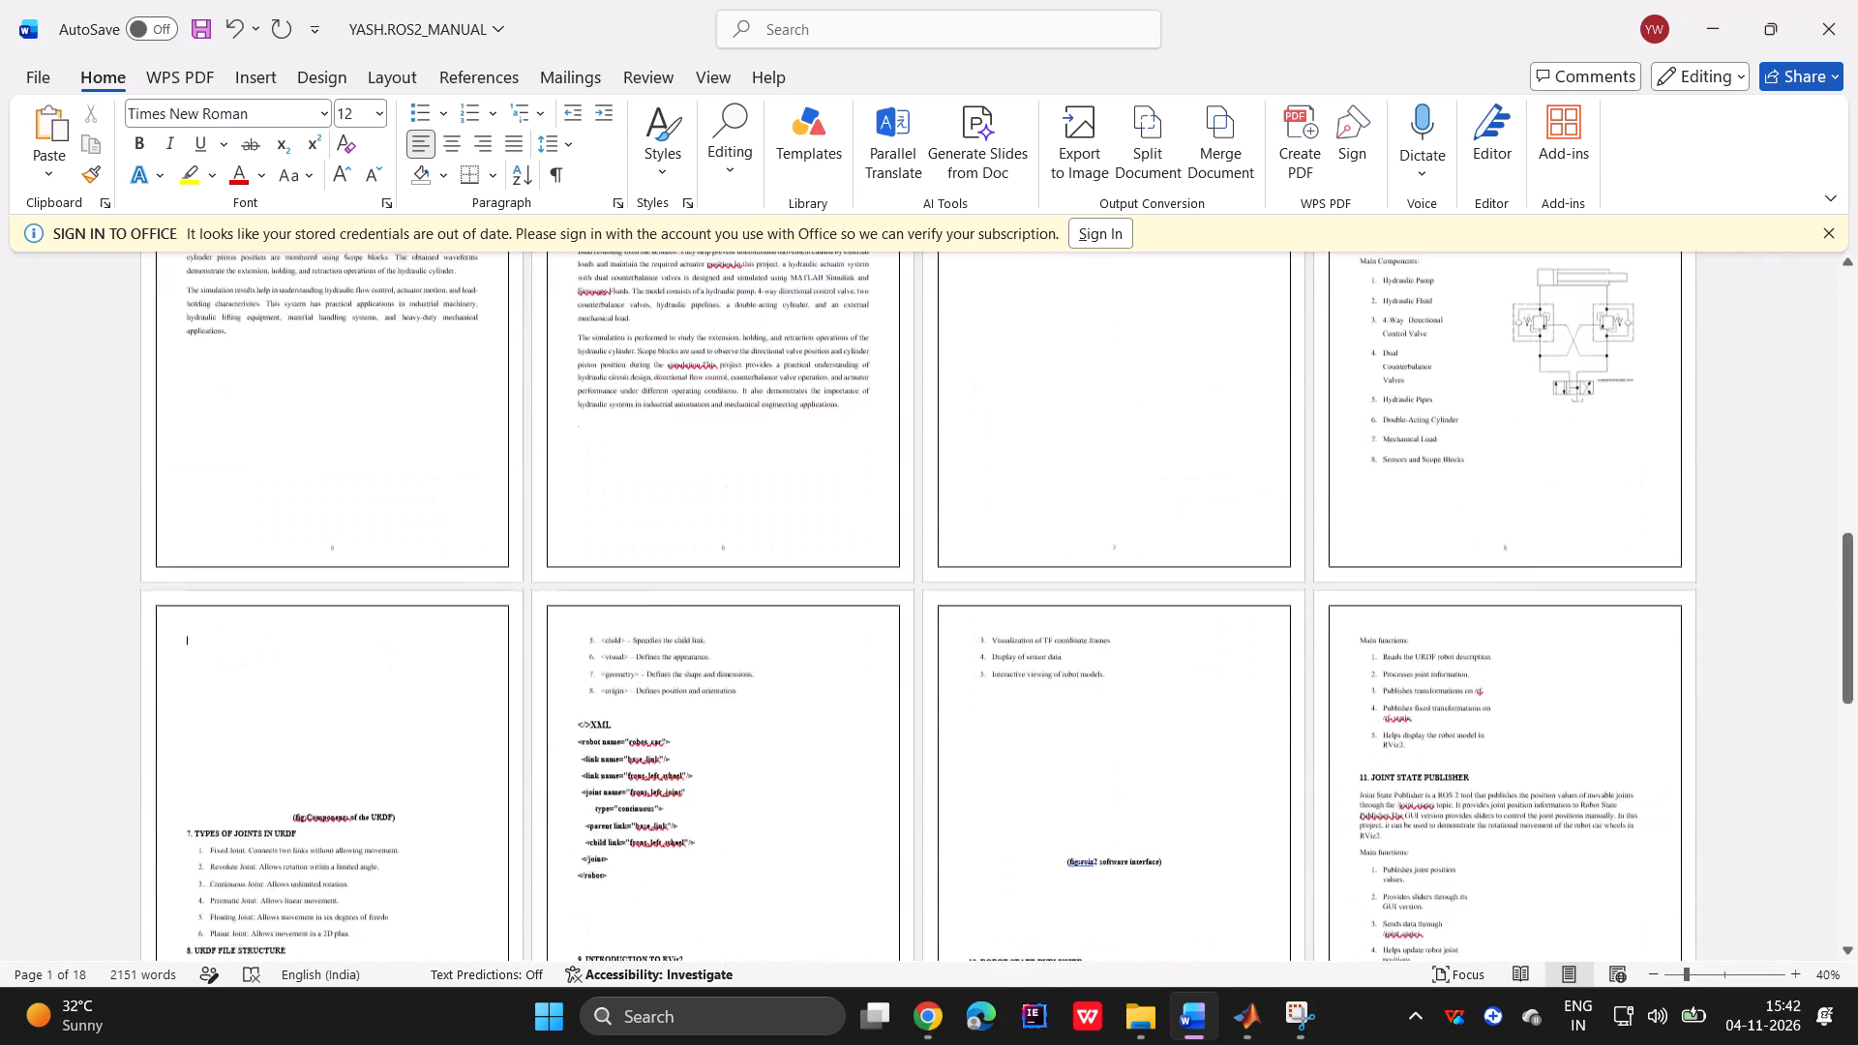
scroll(1226, 703, "down", 1)
scroll(1226, 703, "up", 20)
scroll(1226, 703, "up", 20)
scroll(1226, 703, "up", 18)
scroll(1226, 703, "down", 19)
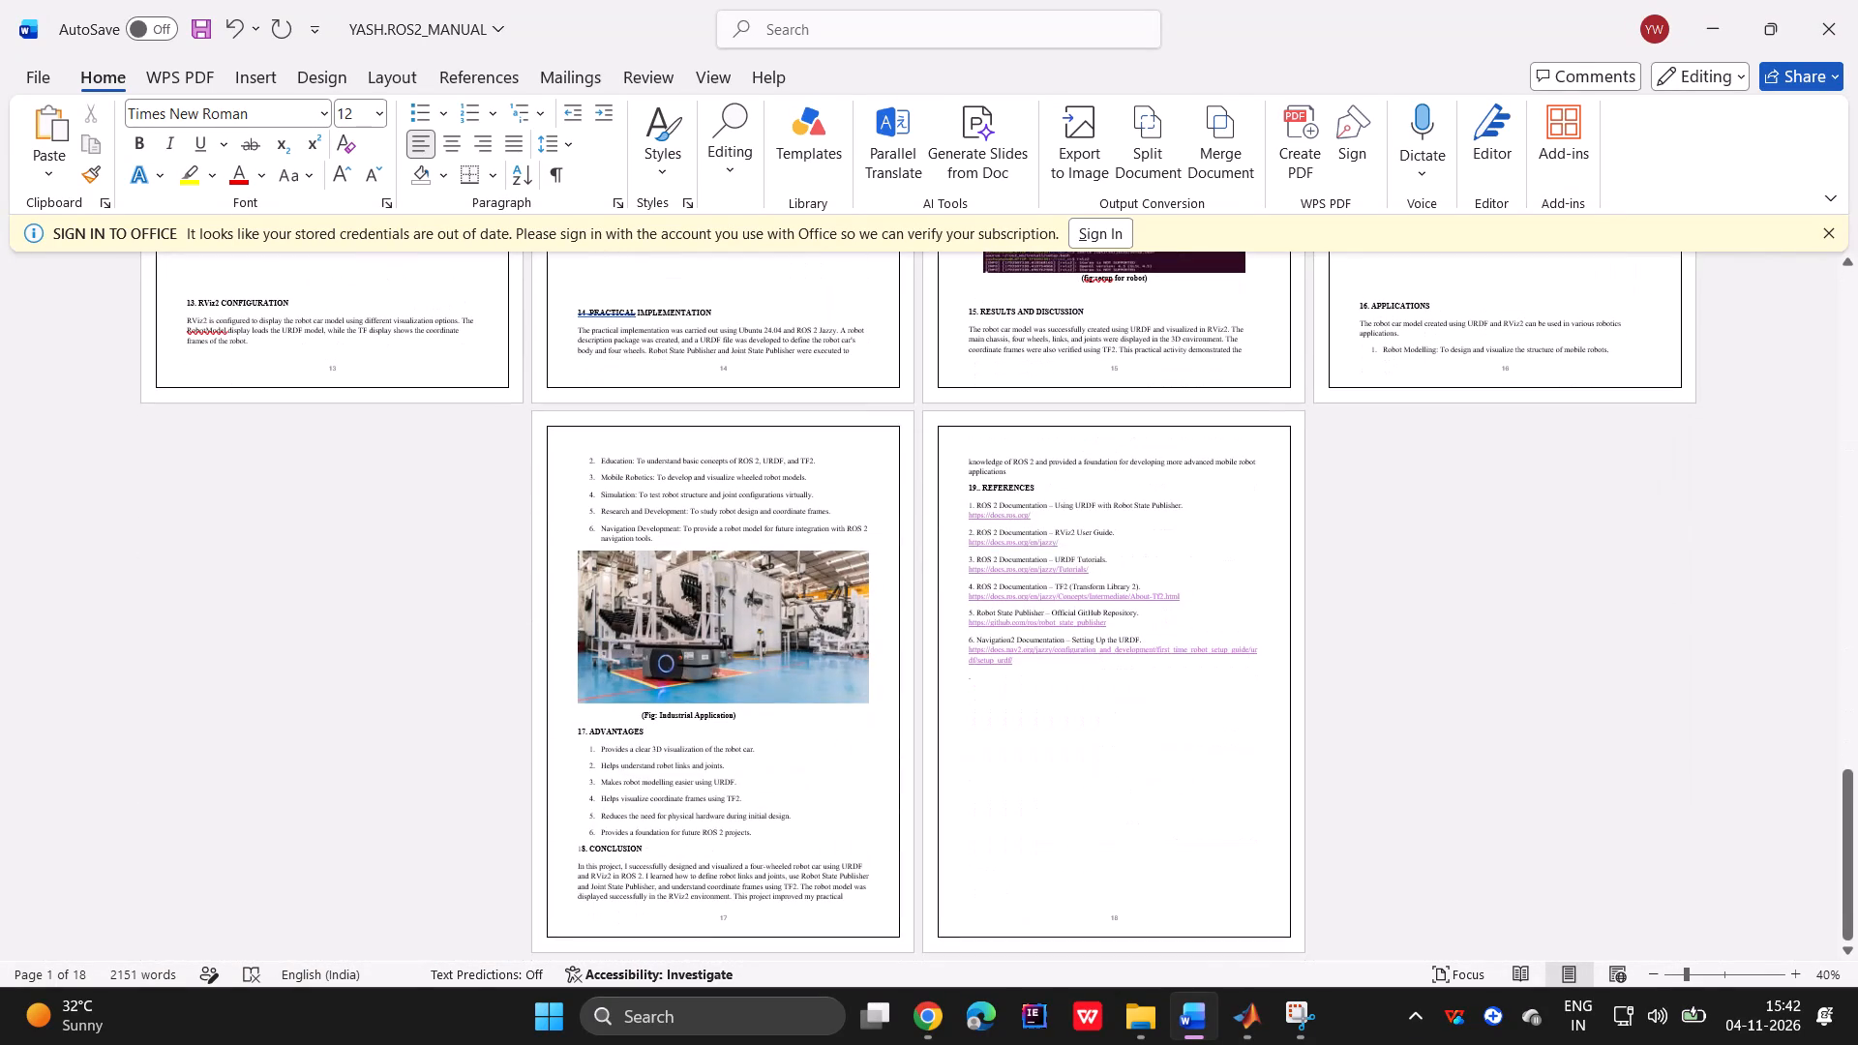
left_click(1121, 839)
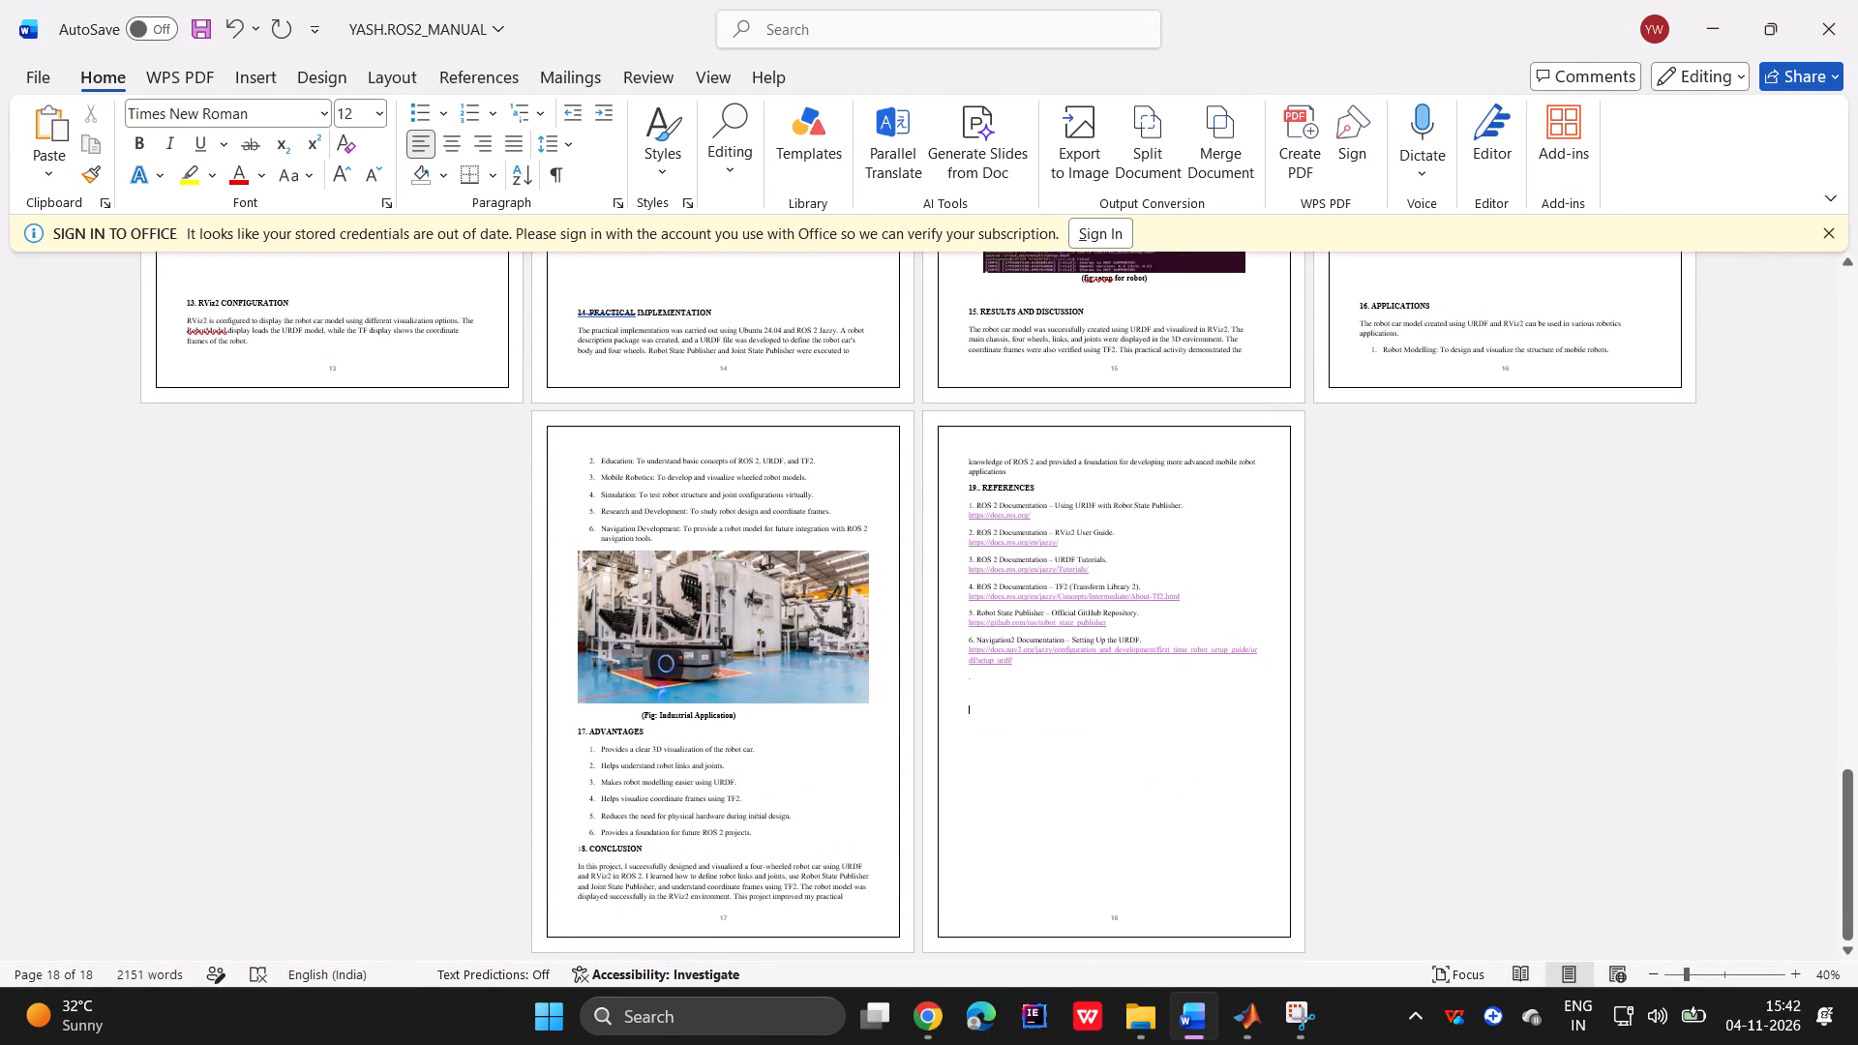
key("Delete")
left_click_drag(1121, 839, 1002, 451)
key("Delete")
Delete the old applications list, industrial figure, Advantages and Conclusion text from page 17.
left_click_drag(875, 897, 873, 896)
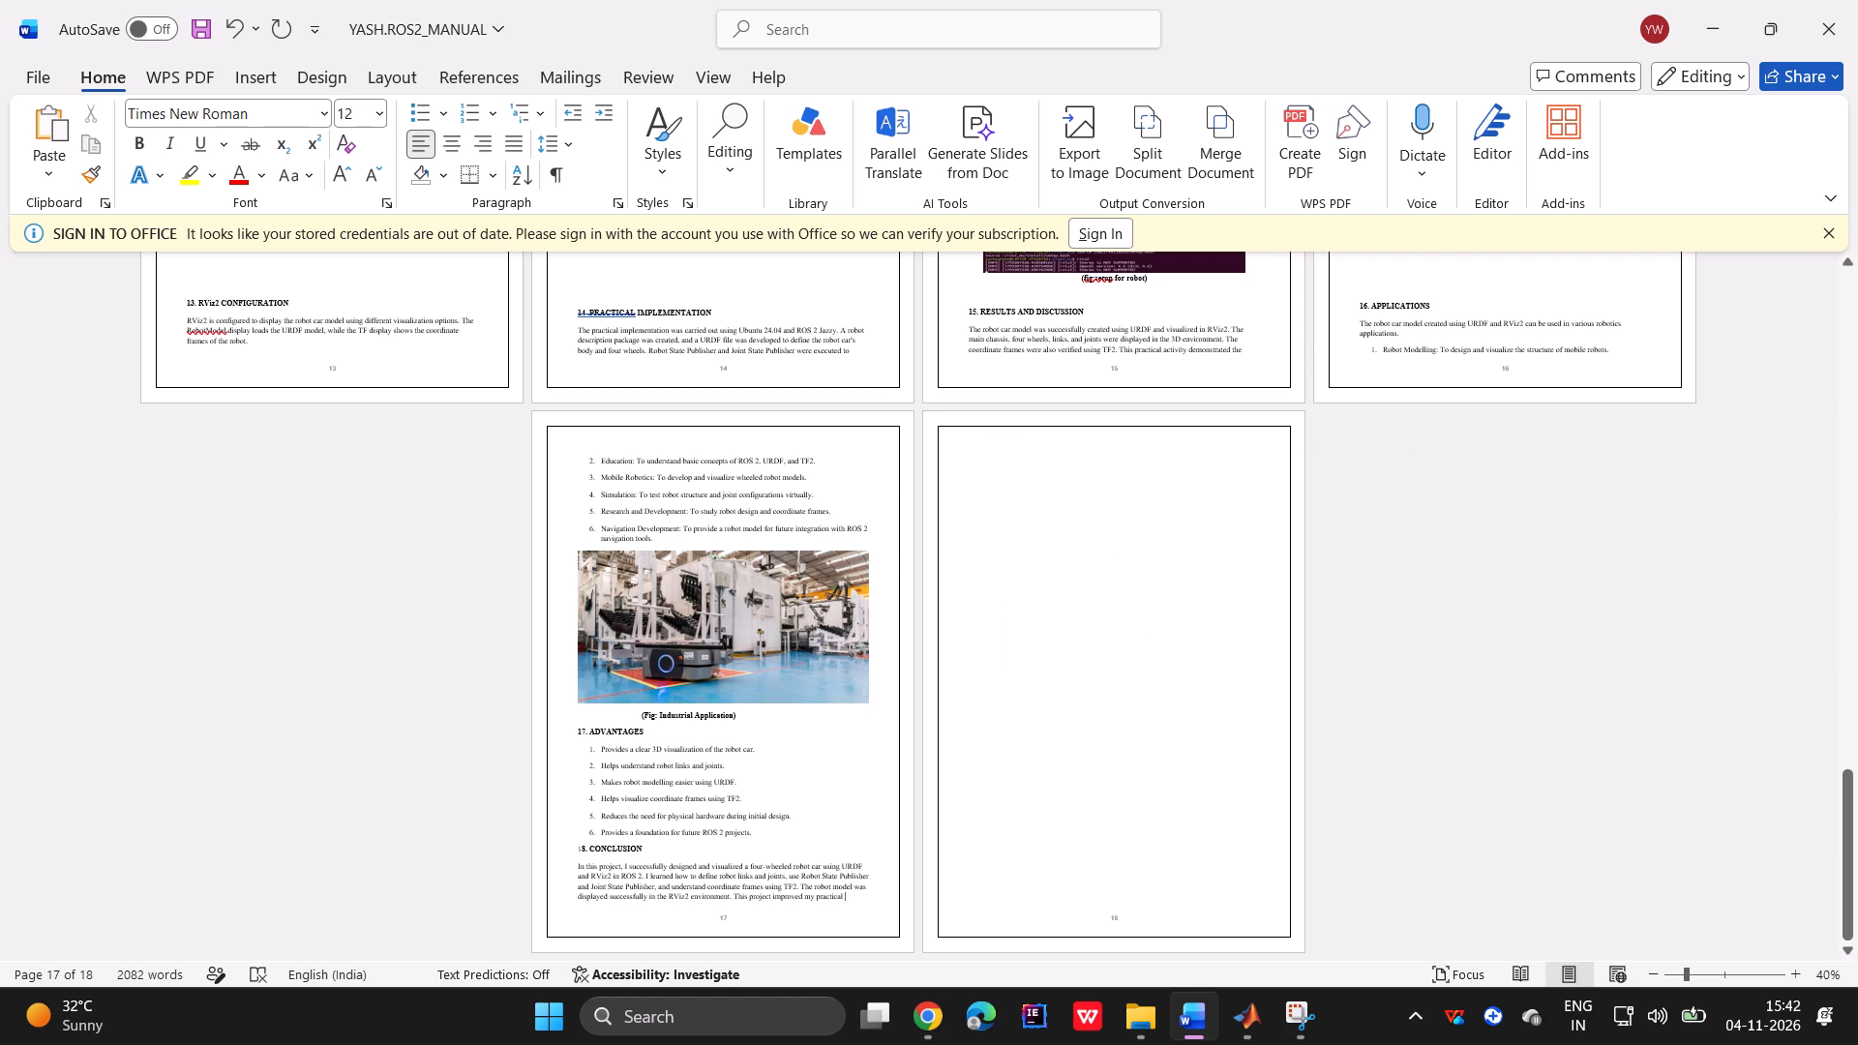
left_click_drag(873, 896, 612, 466)
key("Delete")
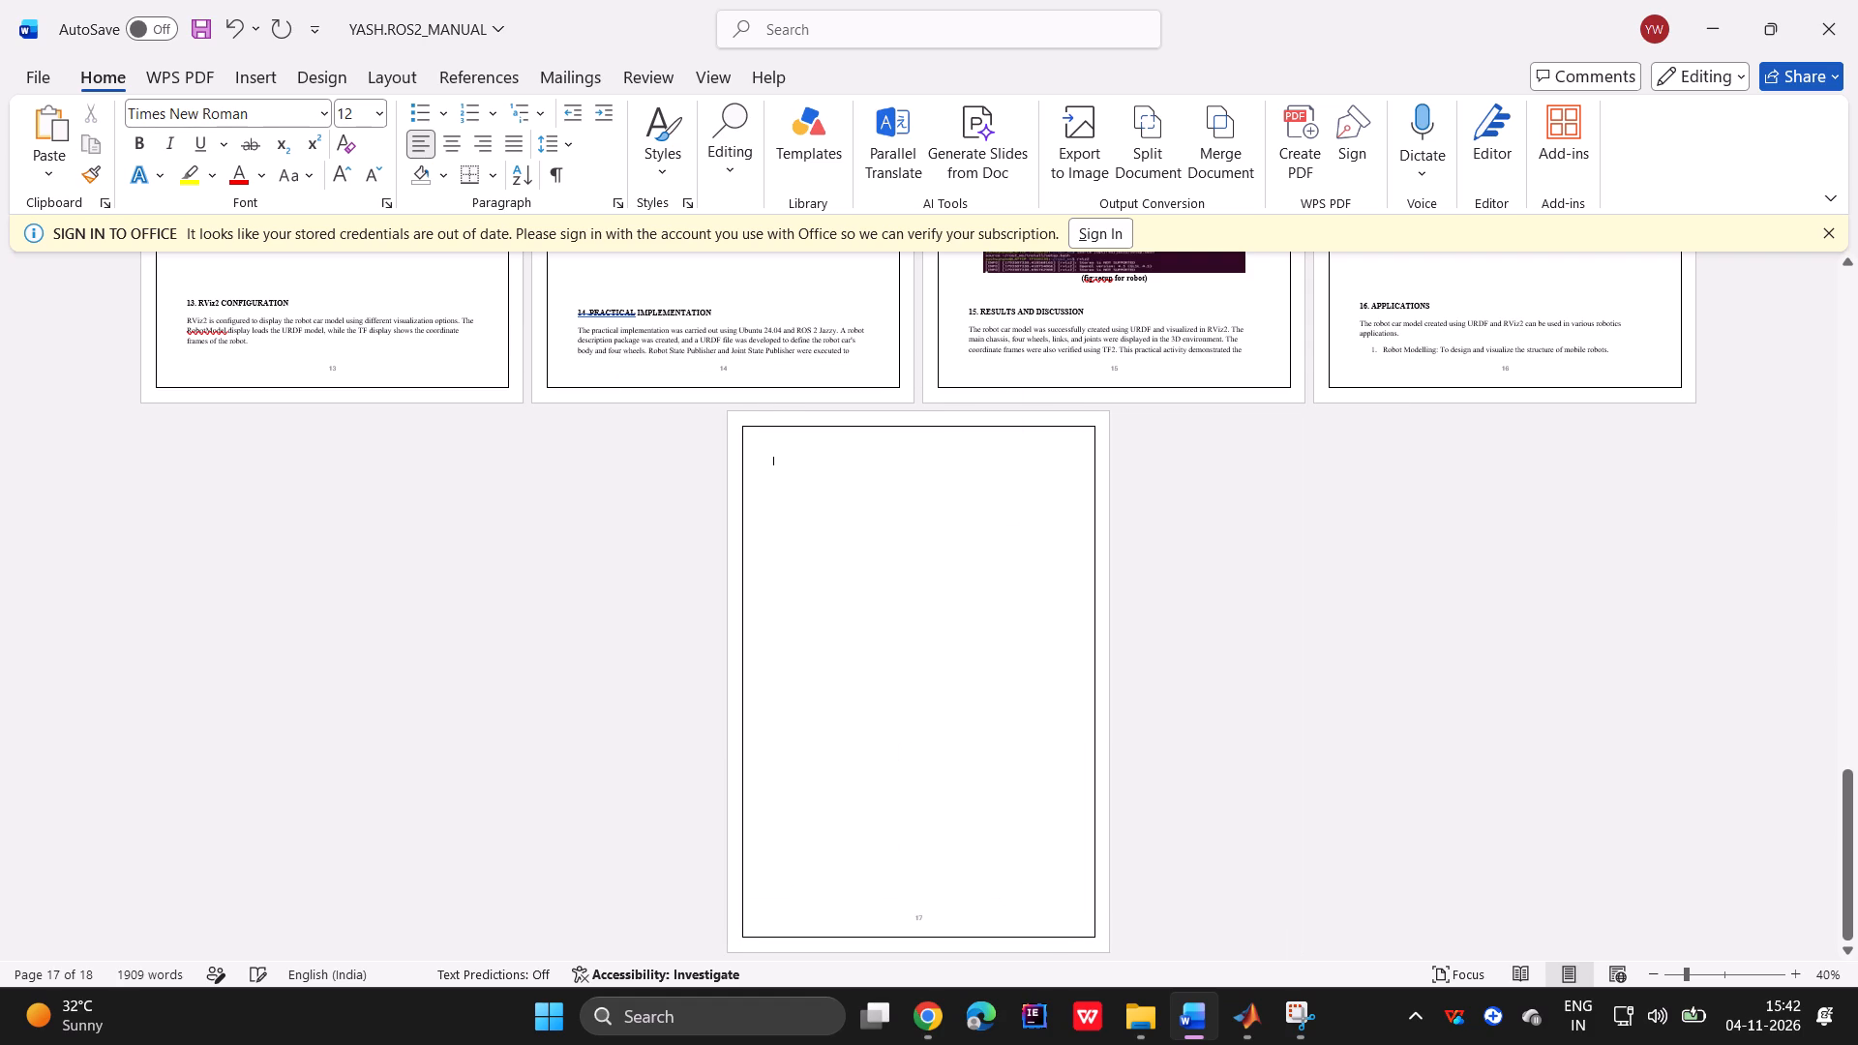
scroll(875, 648, "up", 2)
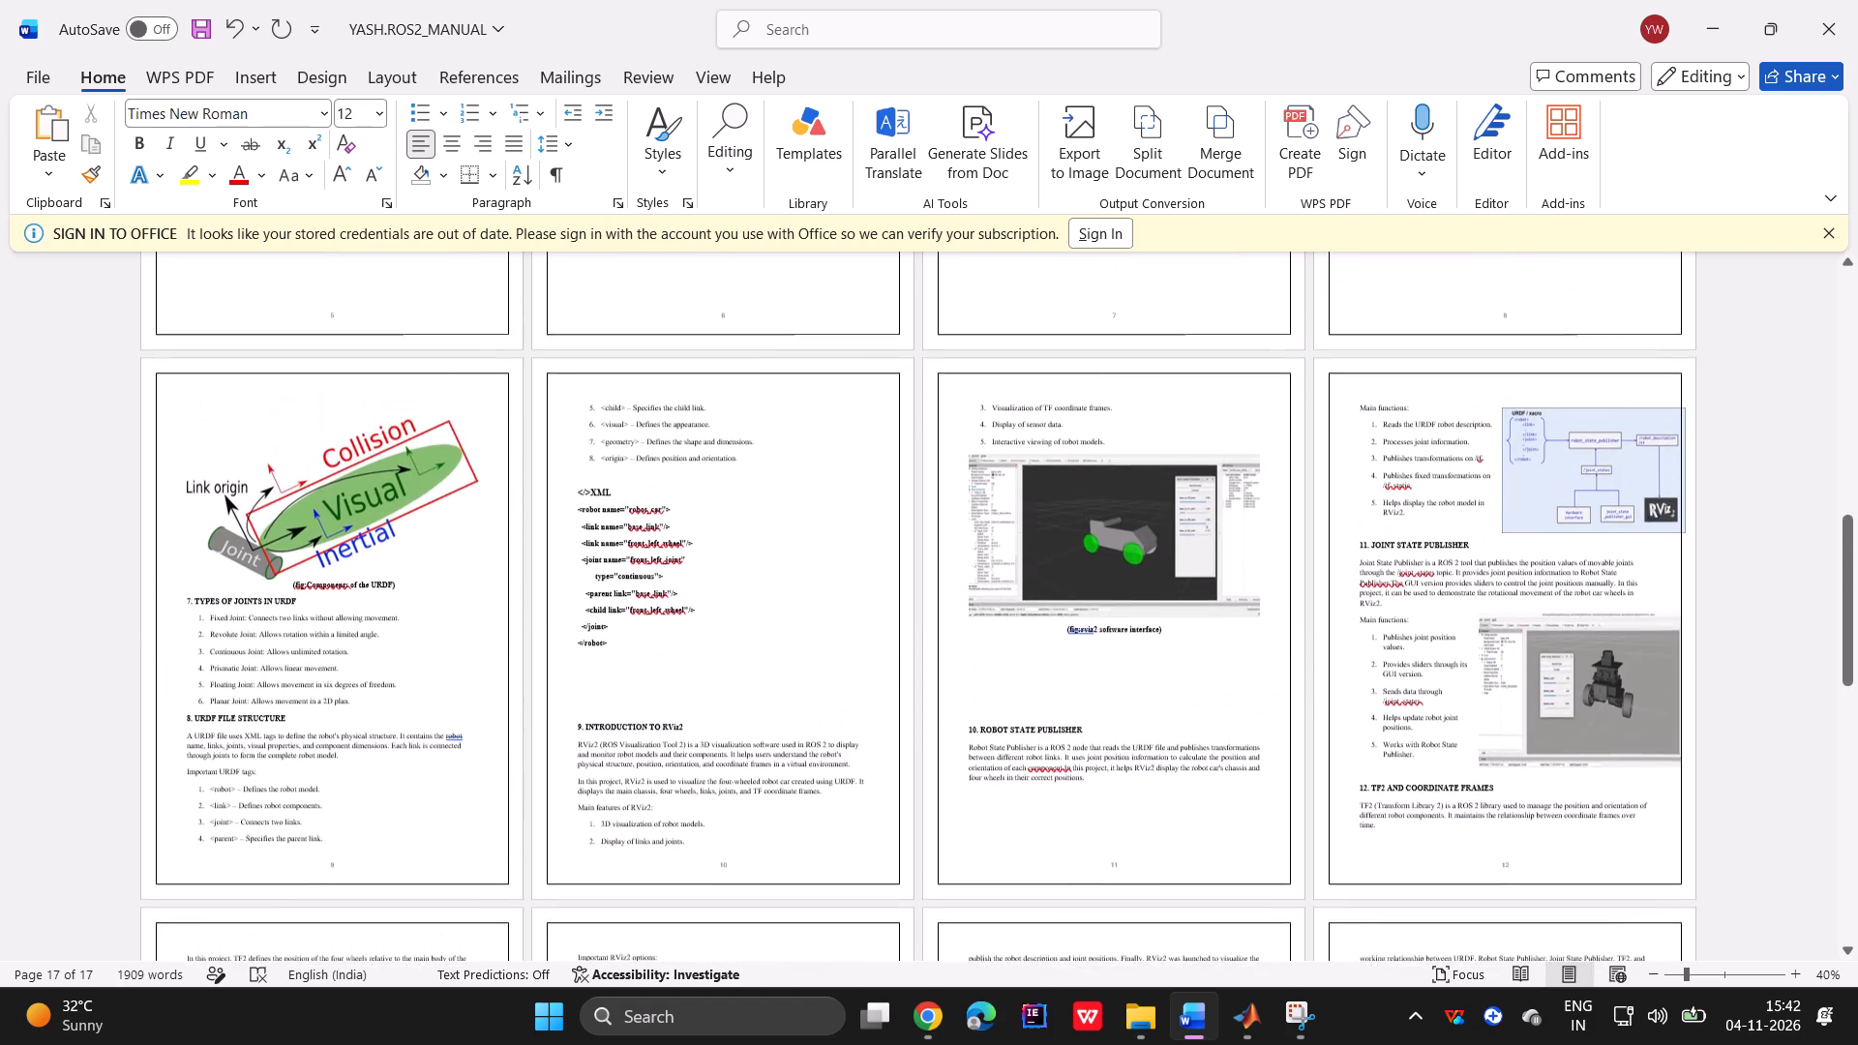
scroll(875, 648, "up", 2)
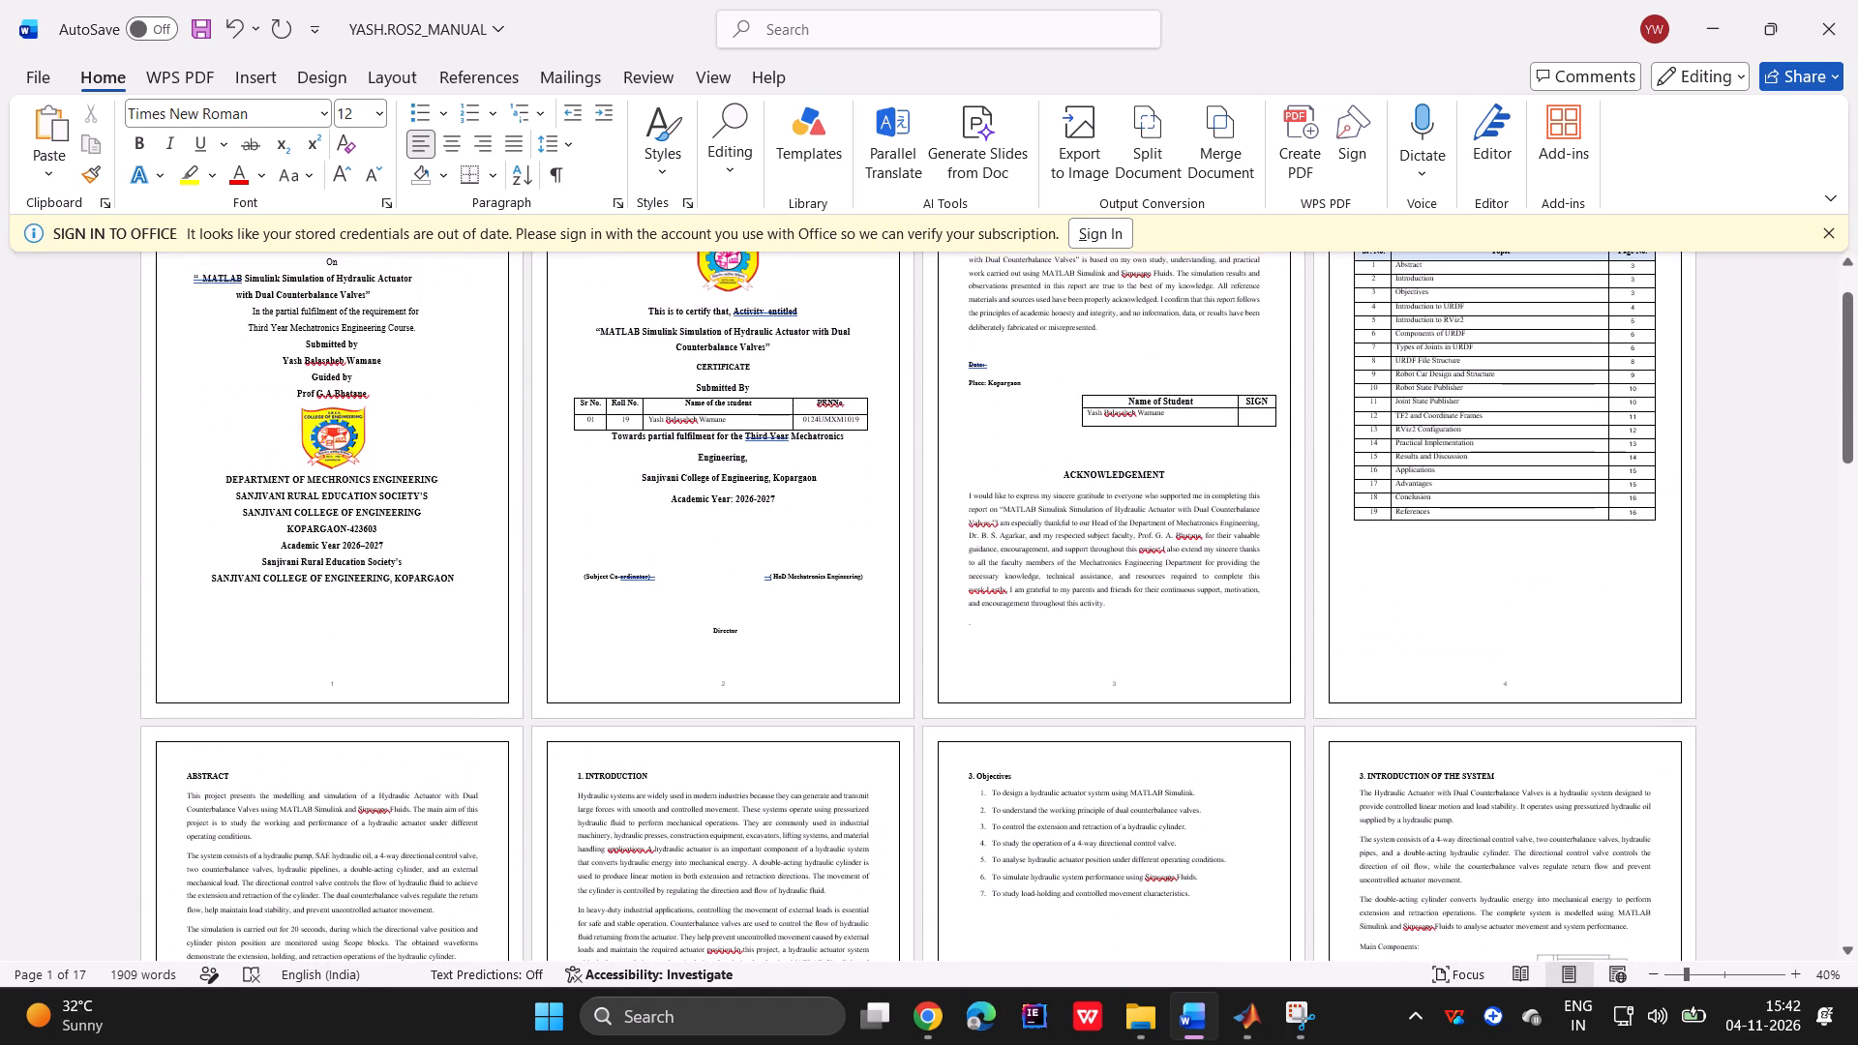
scroll(1113, 641, "down", 1)
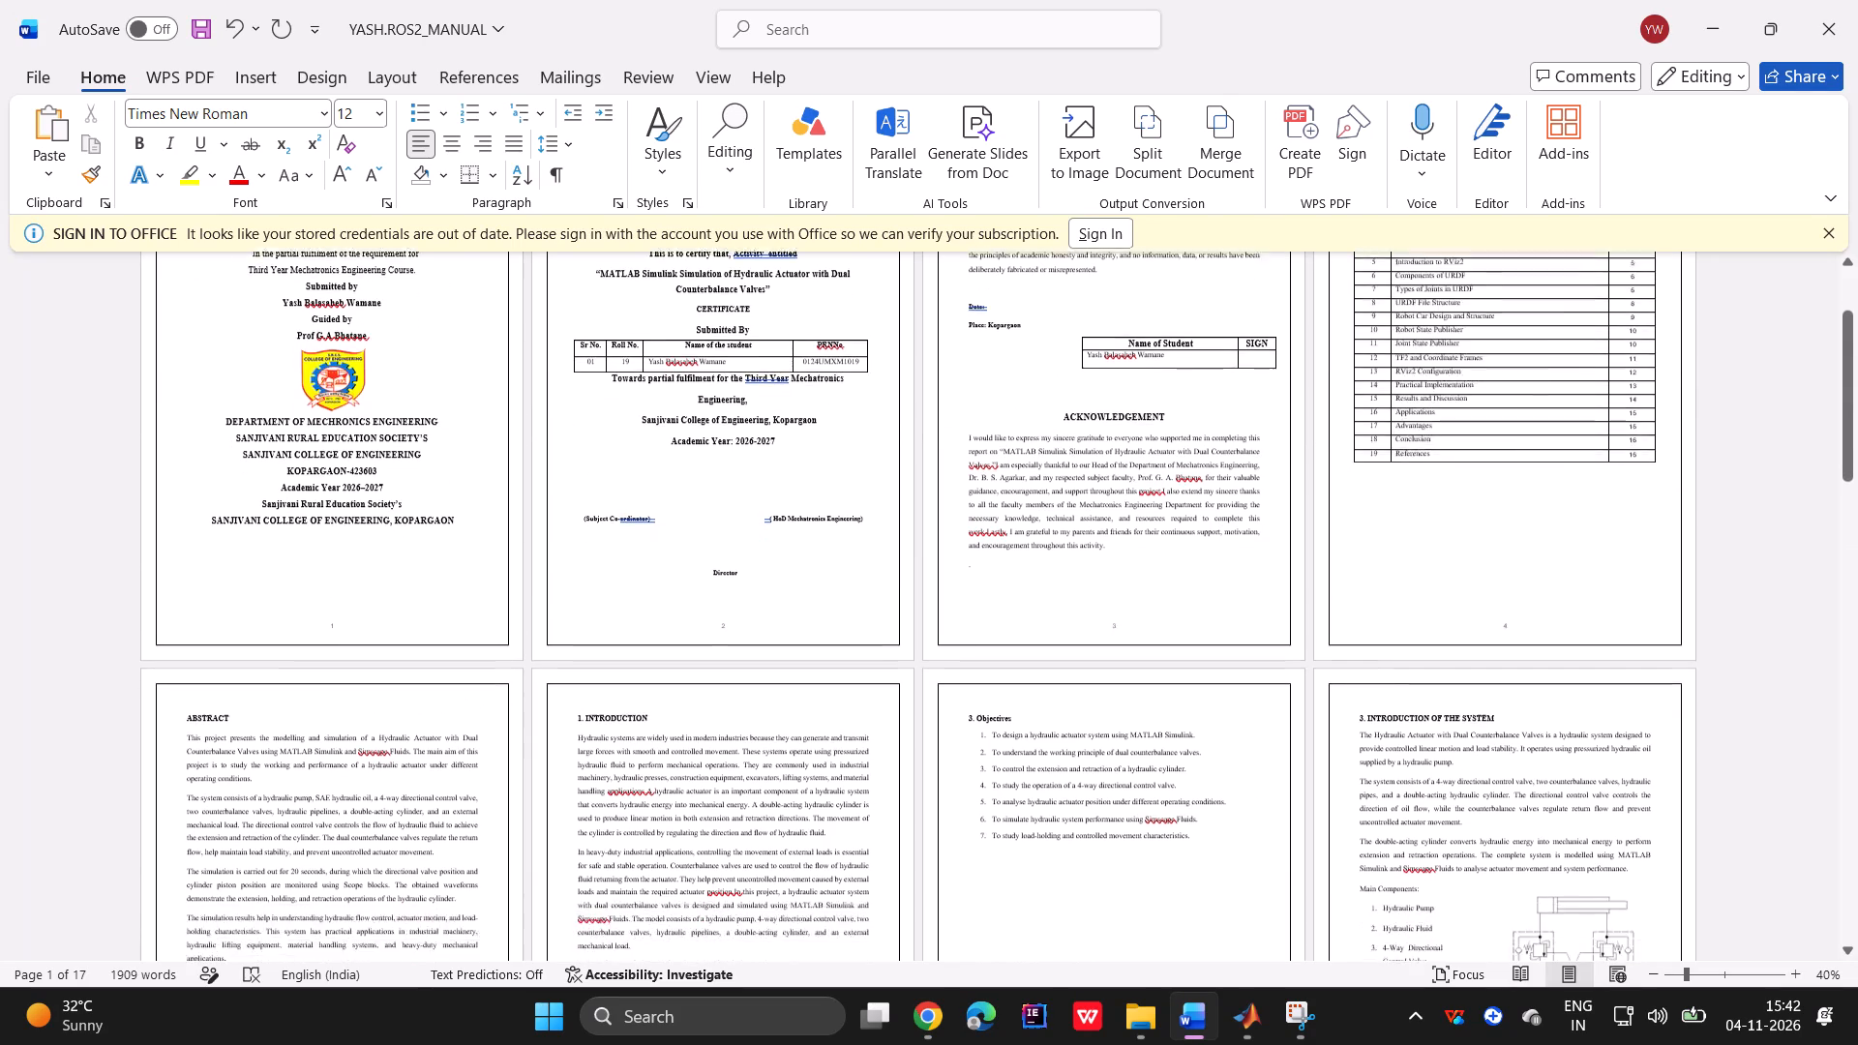
scroll(1113, 641, "down", 2)
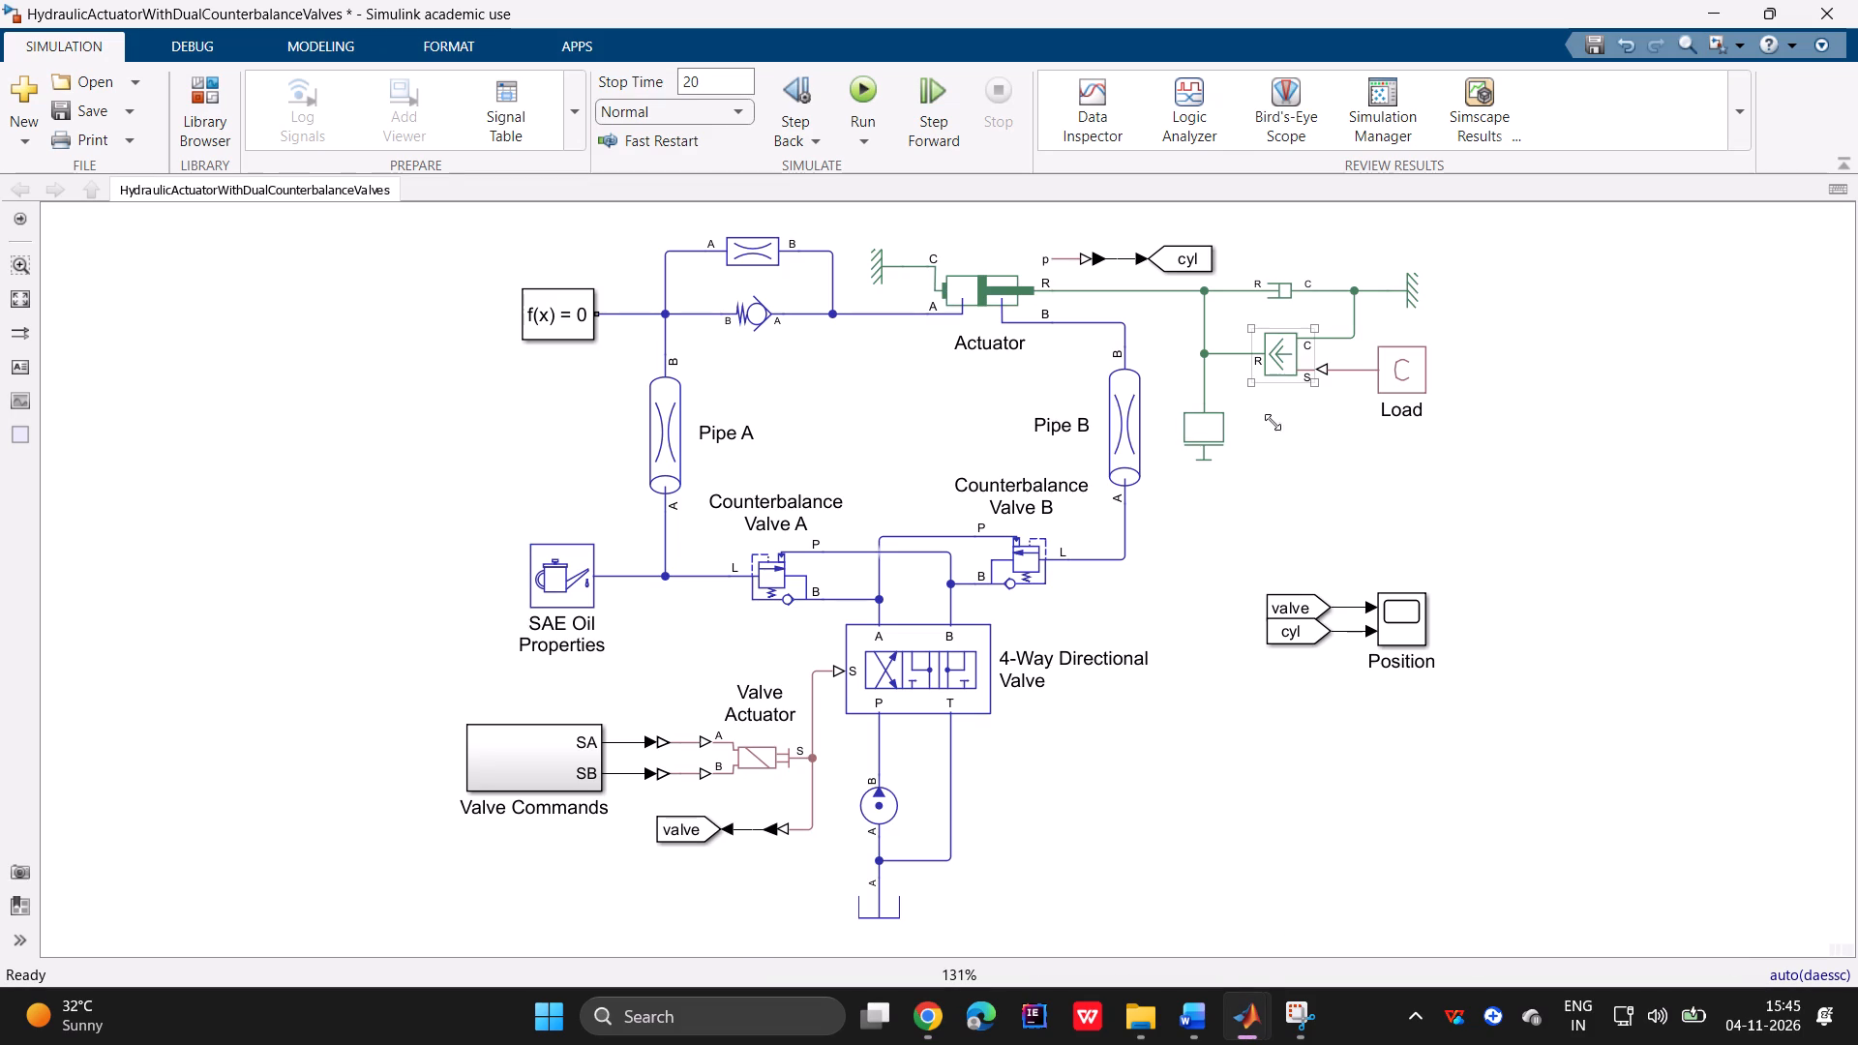
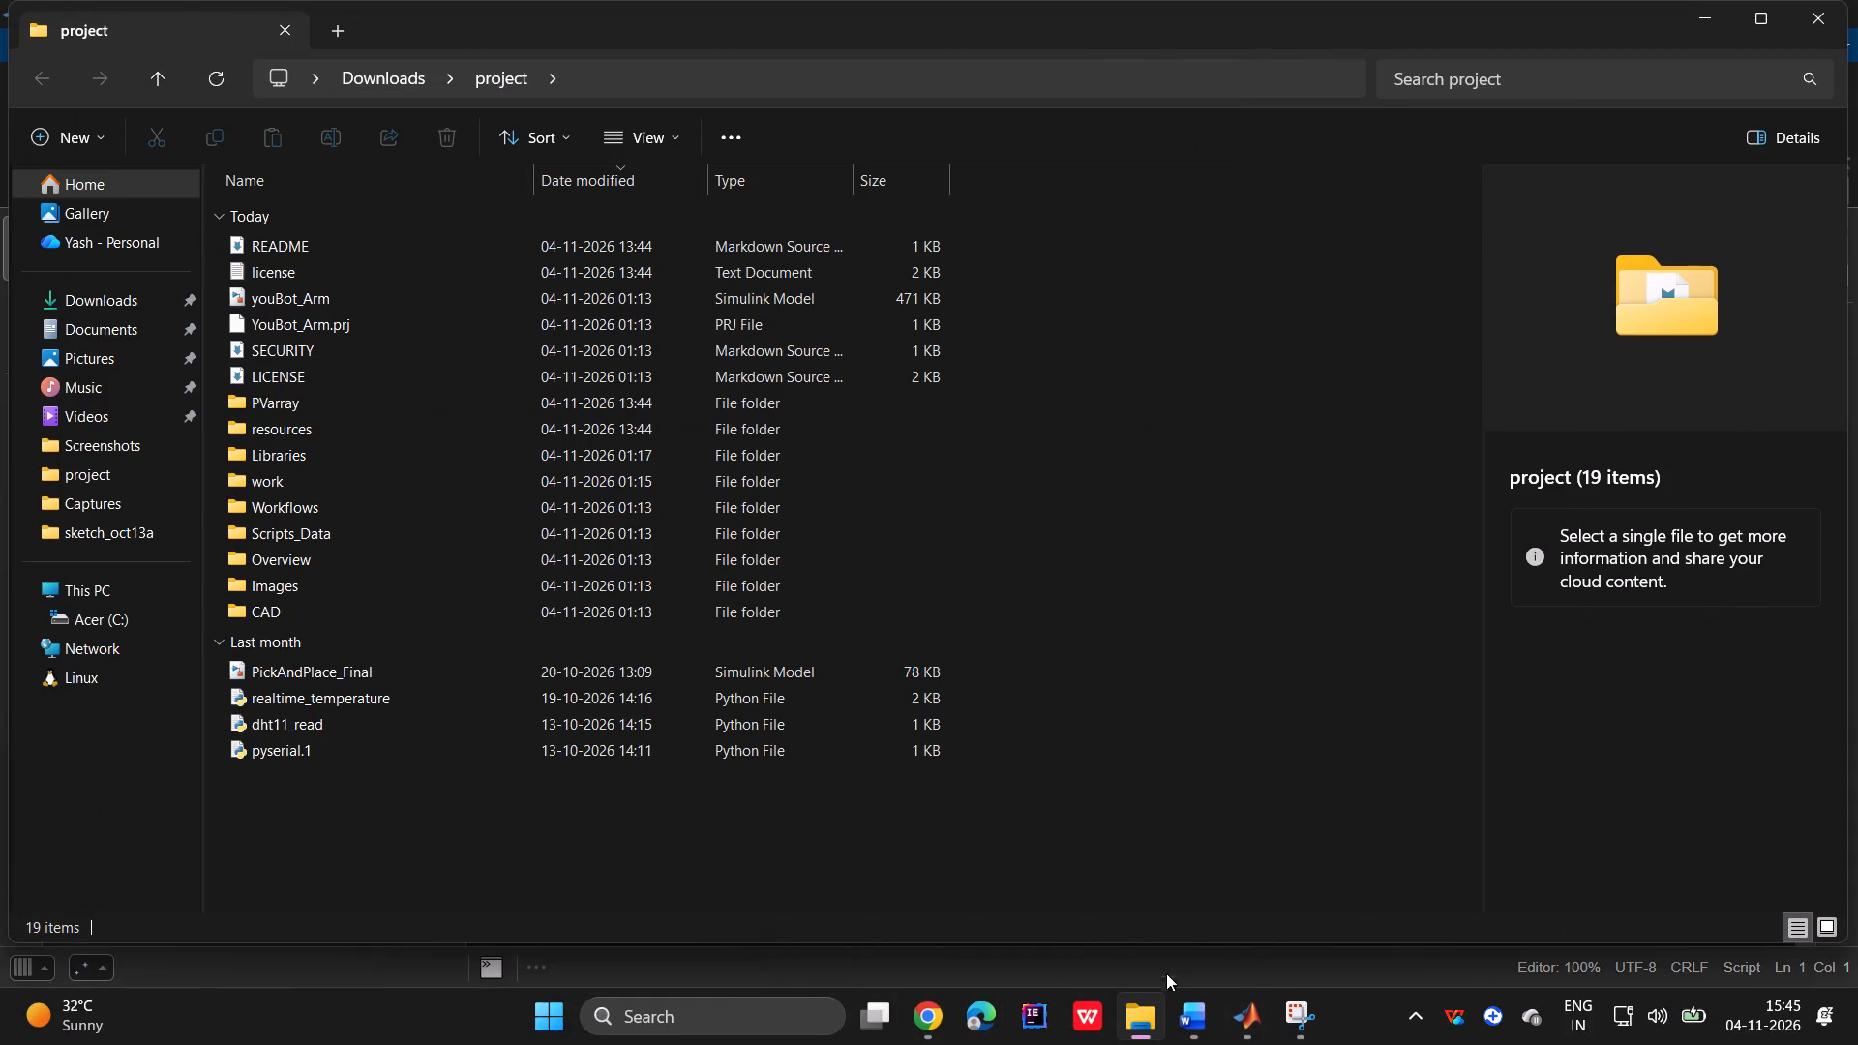
Switch to the Word report and delete the leftover URDF lines from "<child>" to "<origin>" below the Main Components list.
left_click(1177, 1003)
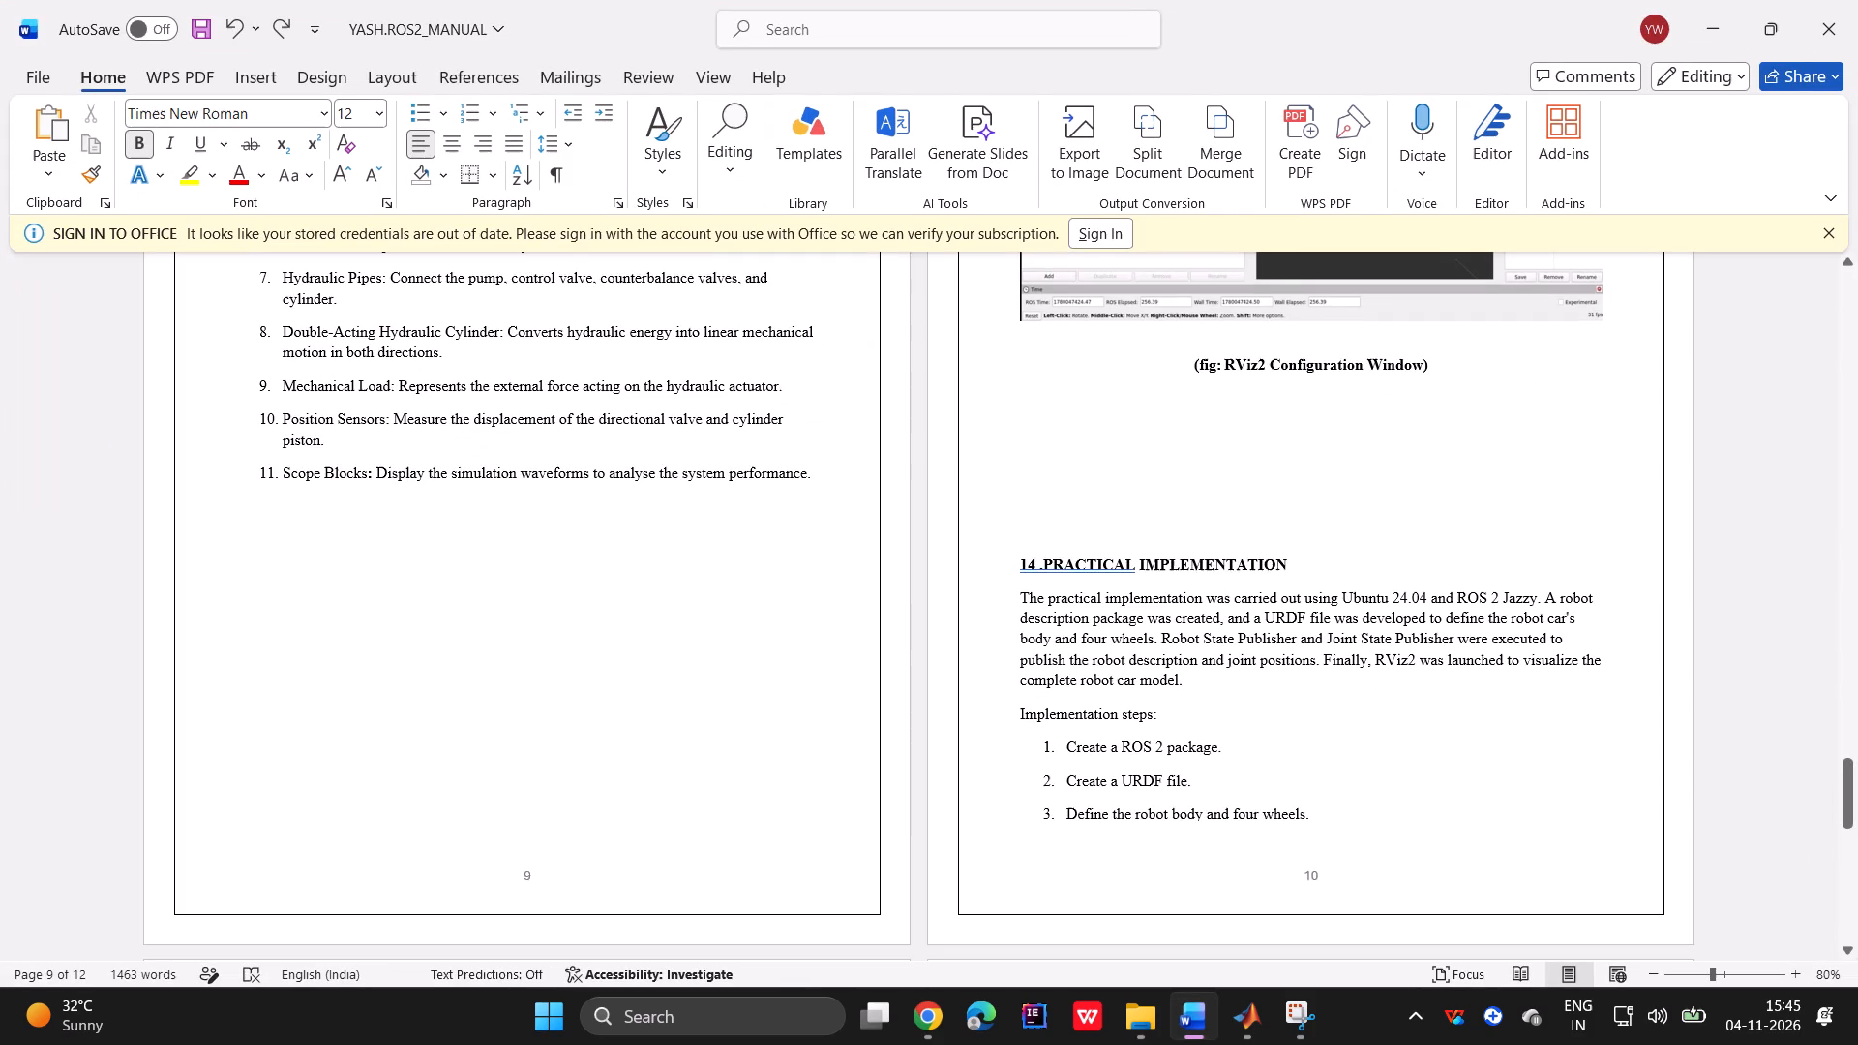
scroll(968, 702, "left", 2)
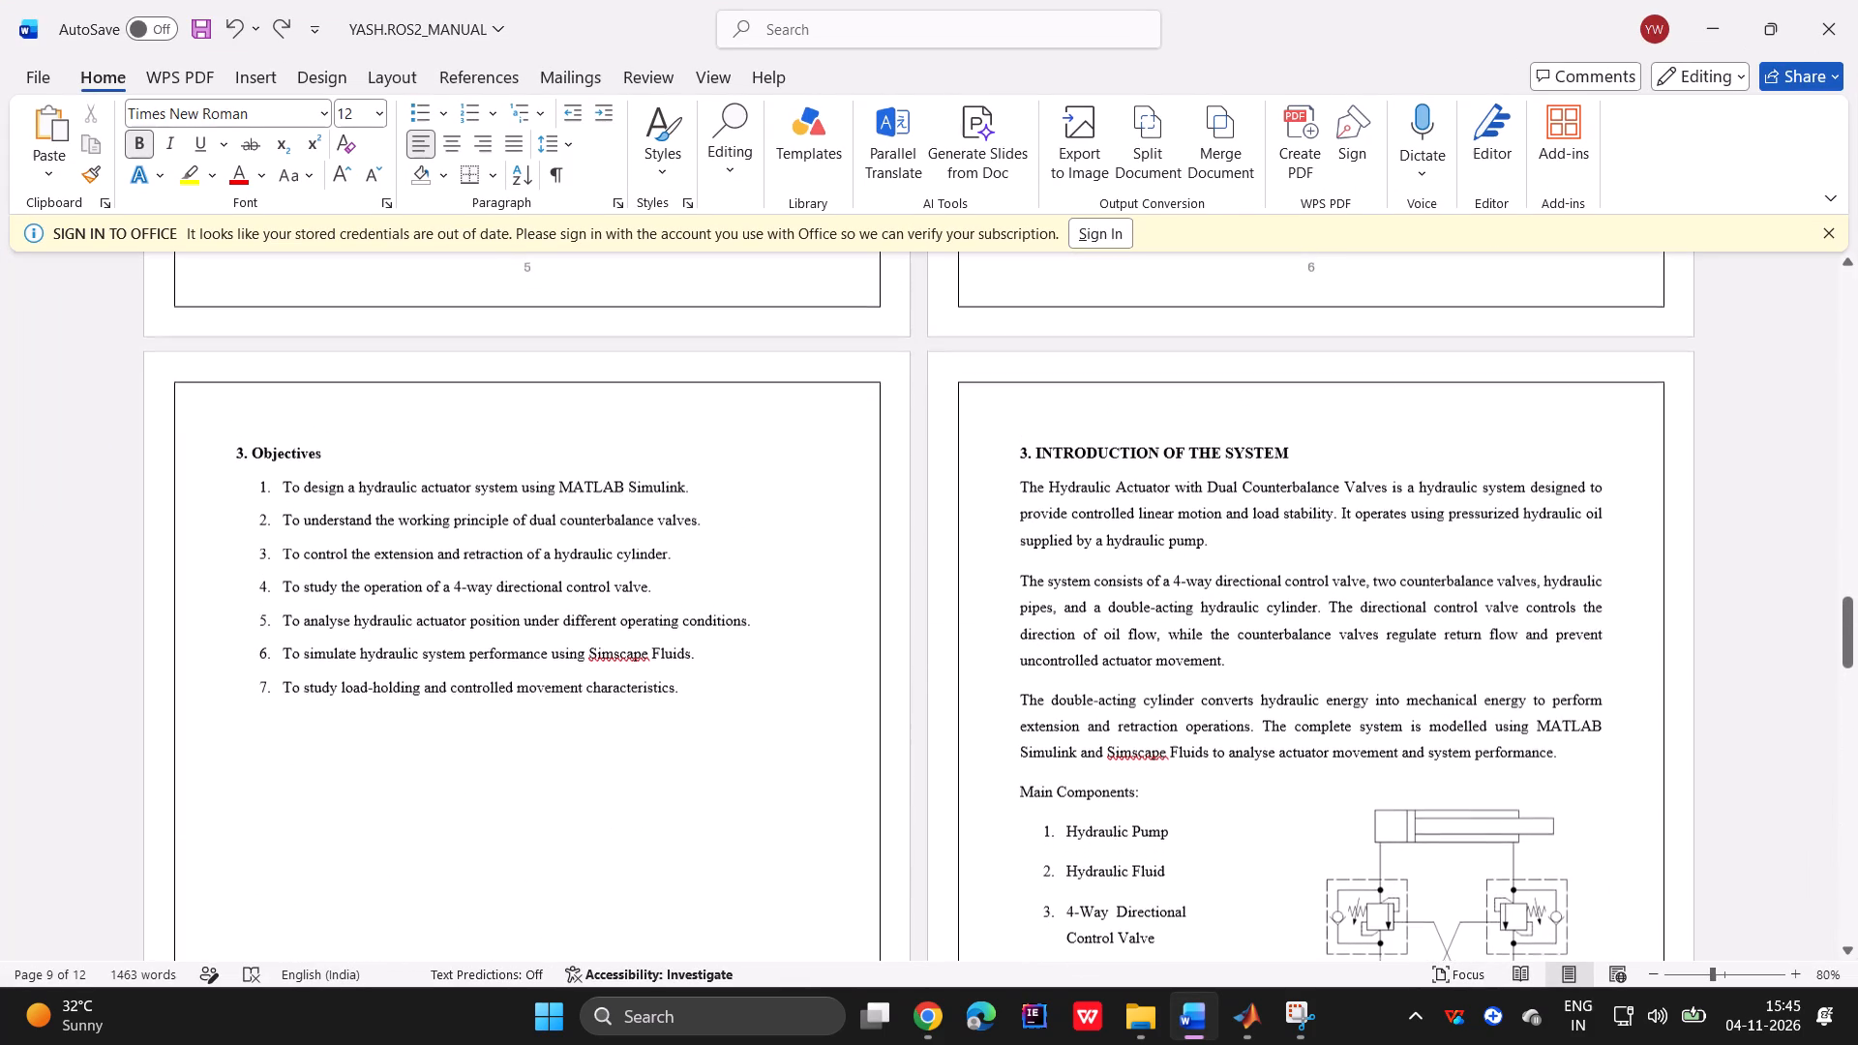
scroll(968, 702, "left", 2)
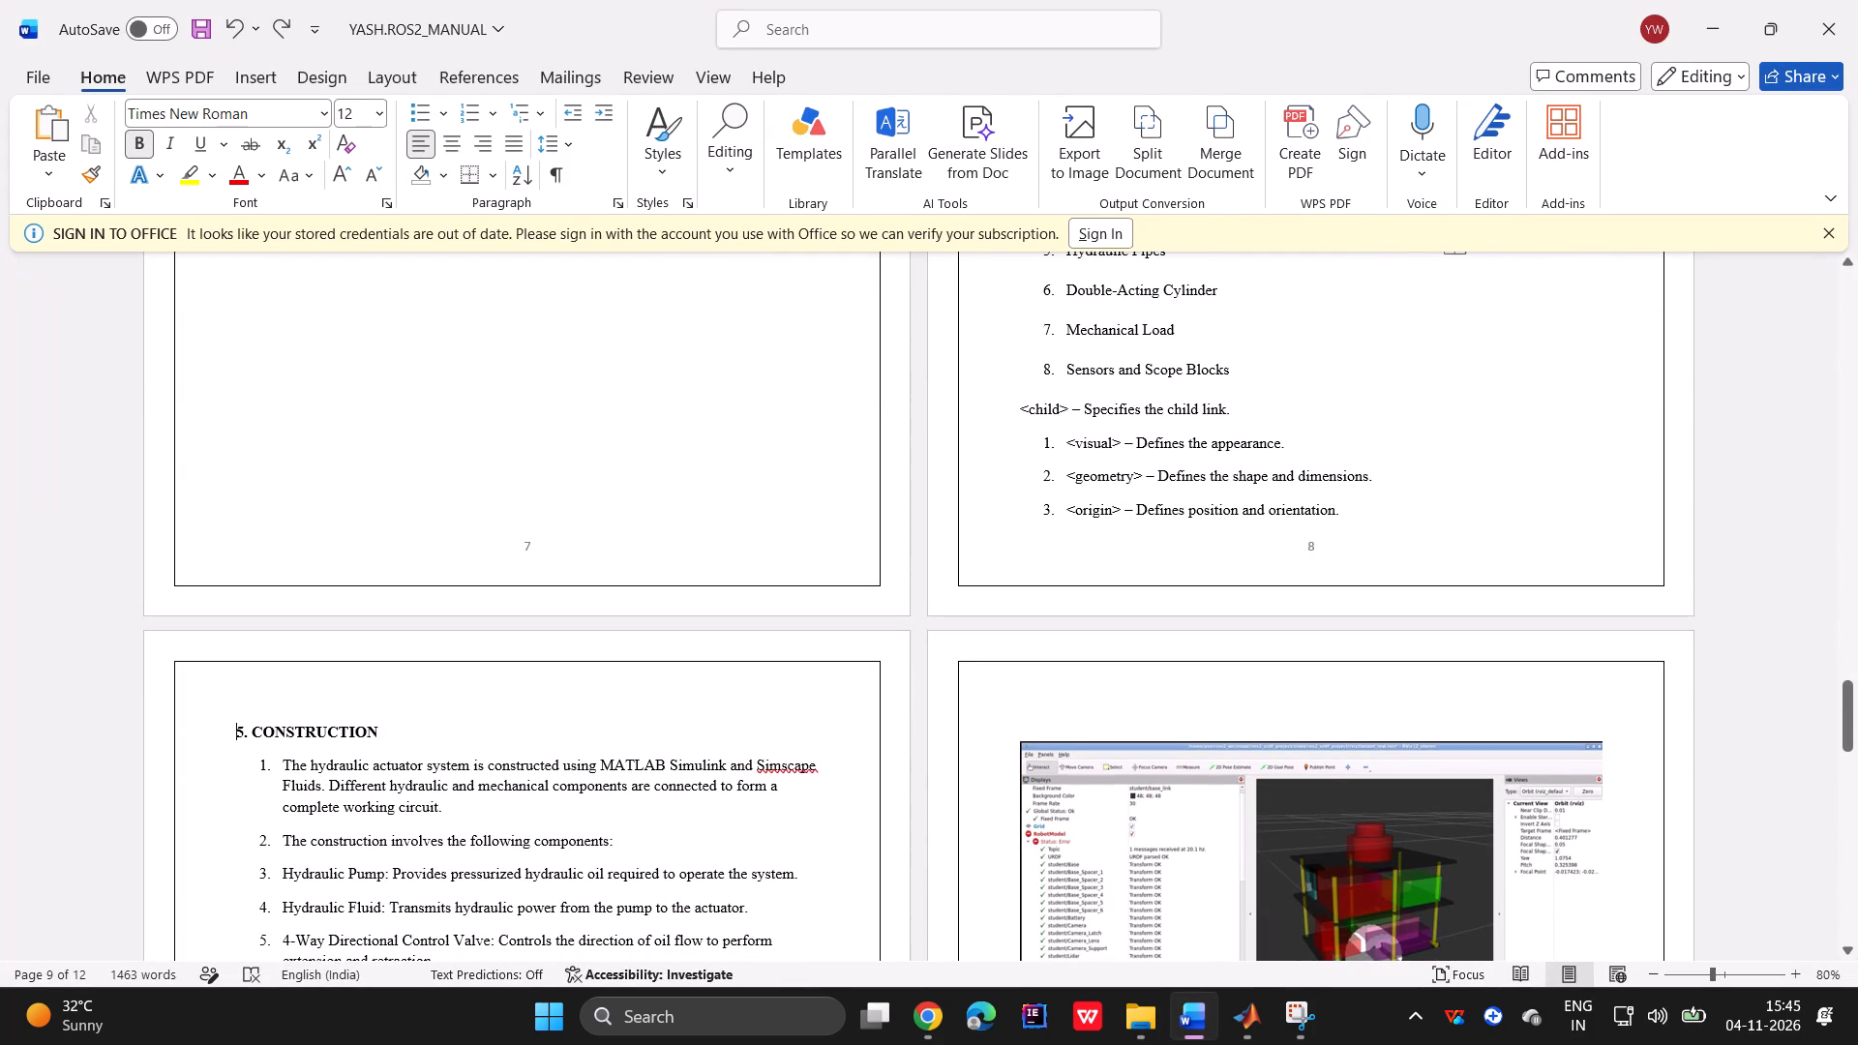
scroll(1327, 538, "up", 4)
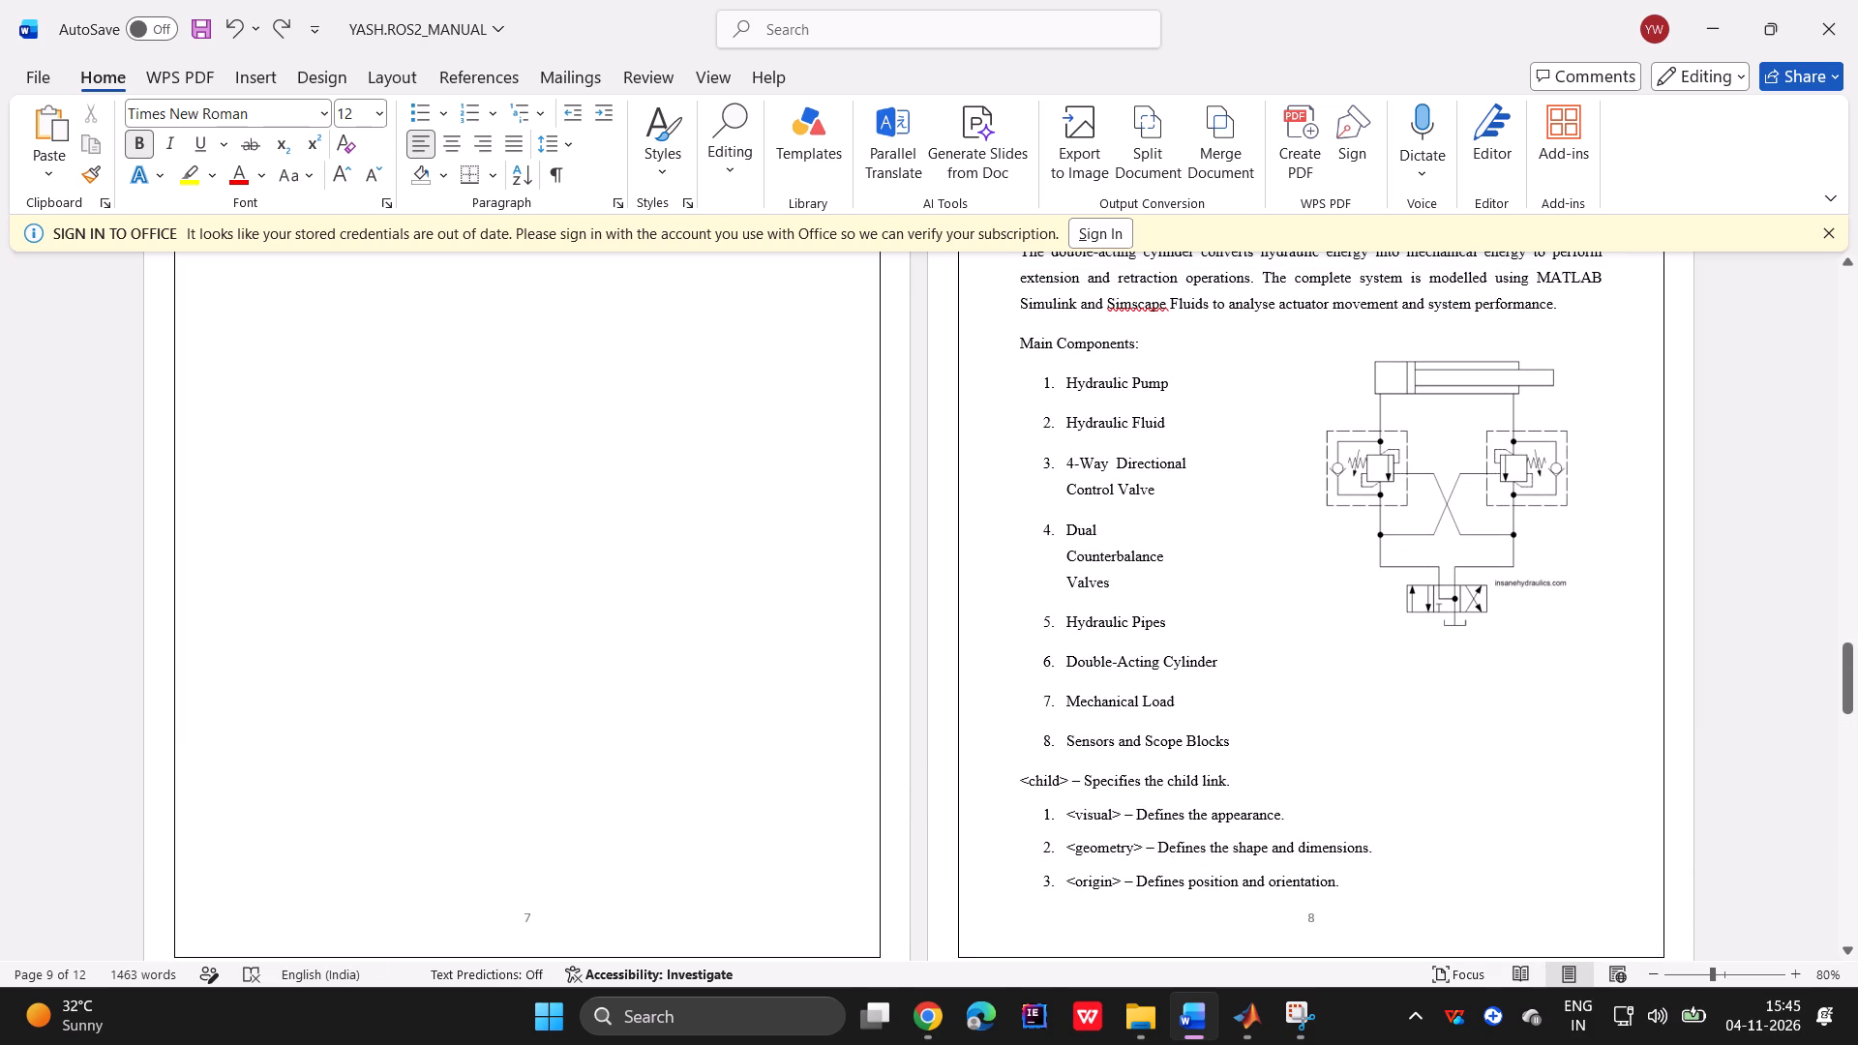
left_click_drag(1341, 896, 1014, 772)
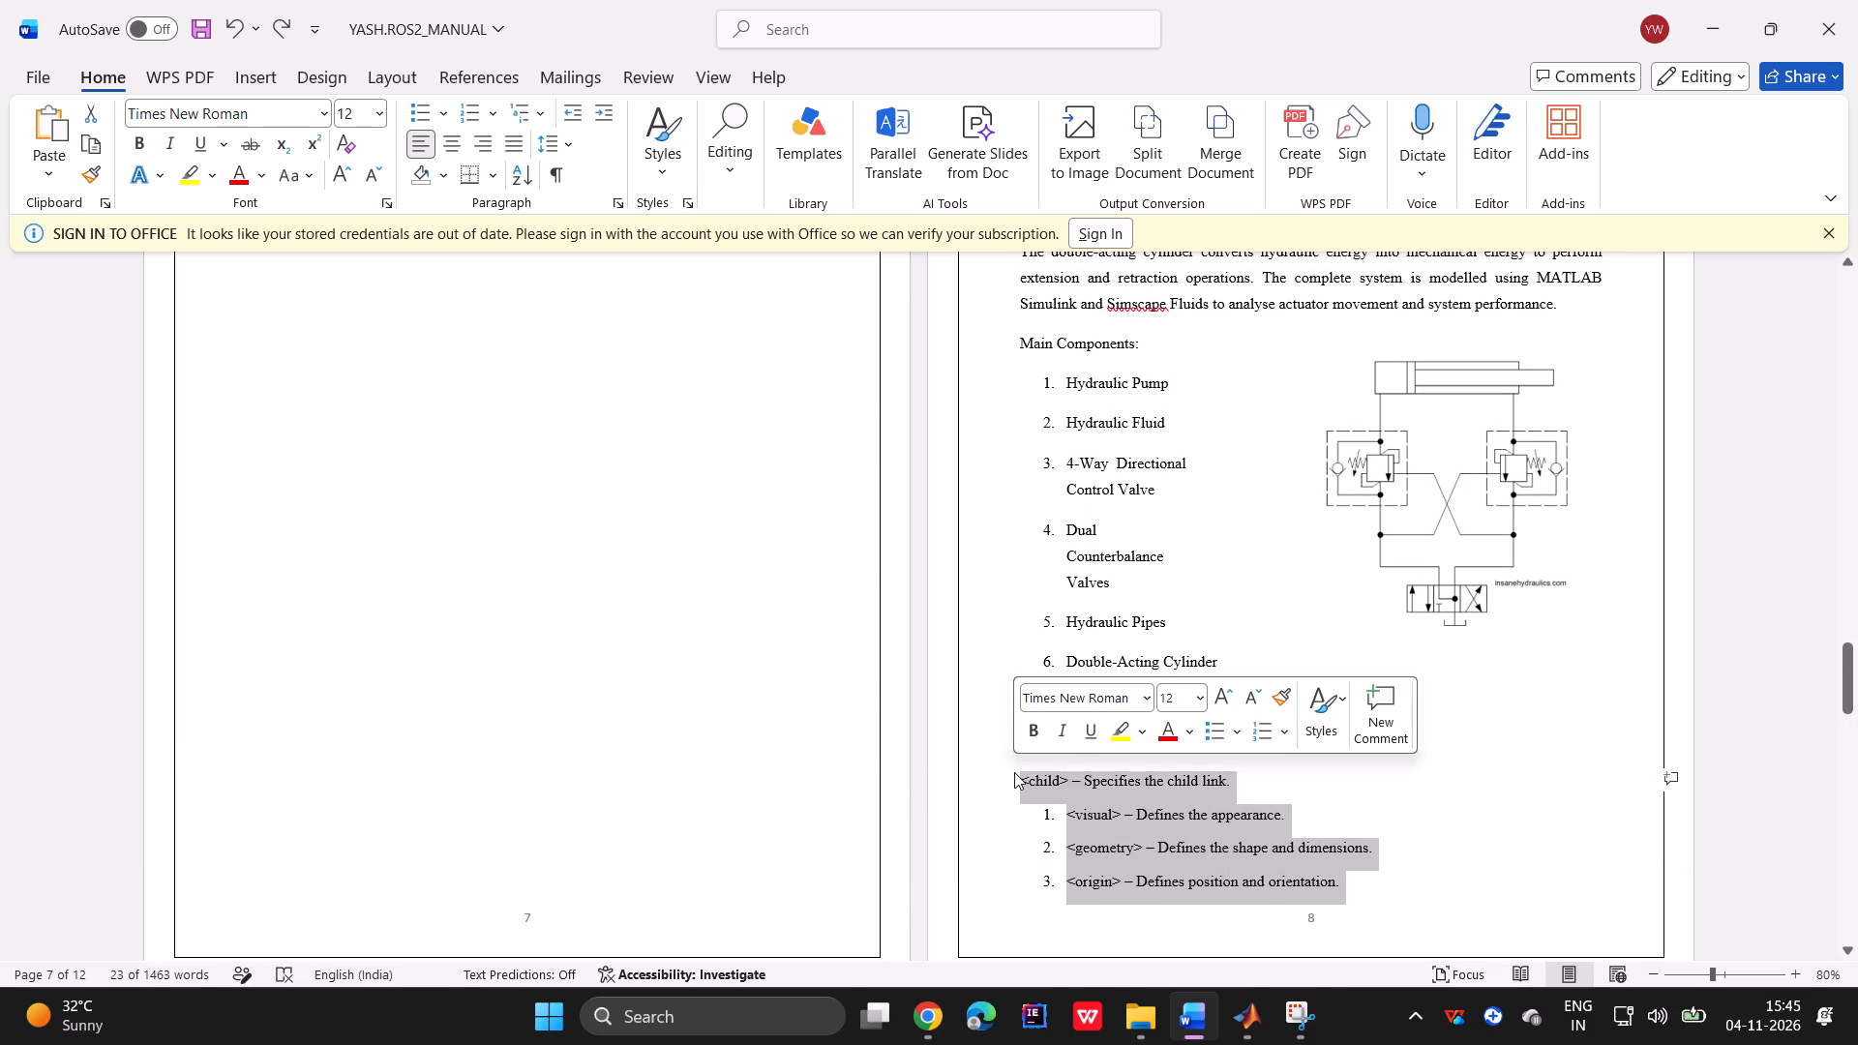
key("Delete")
Insert blank lines after the Main Components list to push the "5. CONSTRUCTION" heading onto the next page.
key("Return")
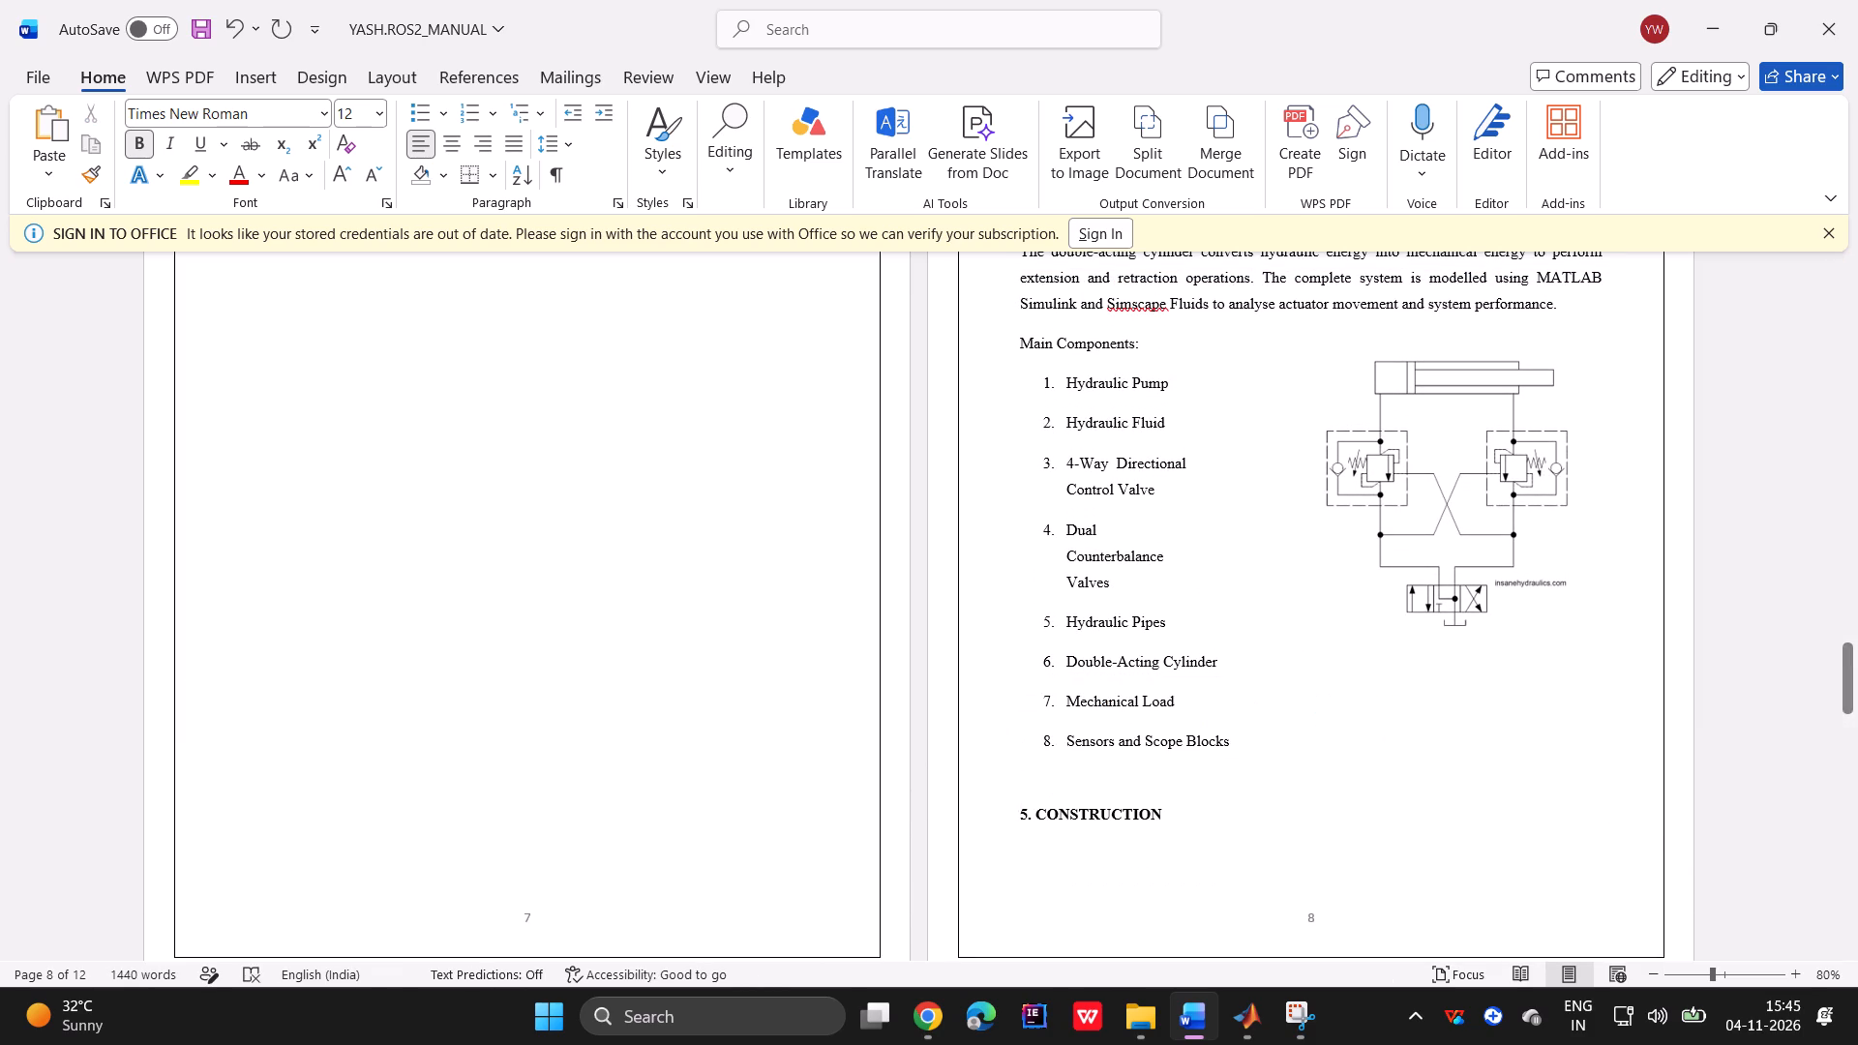
key("Return")
key("Return")
key("Return")
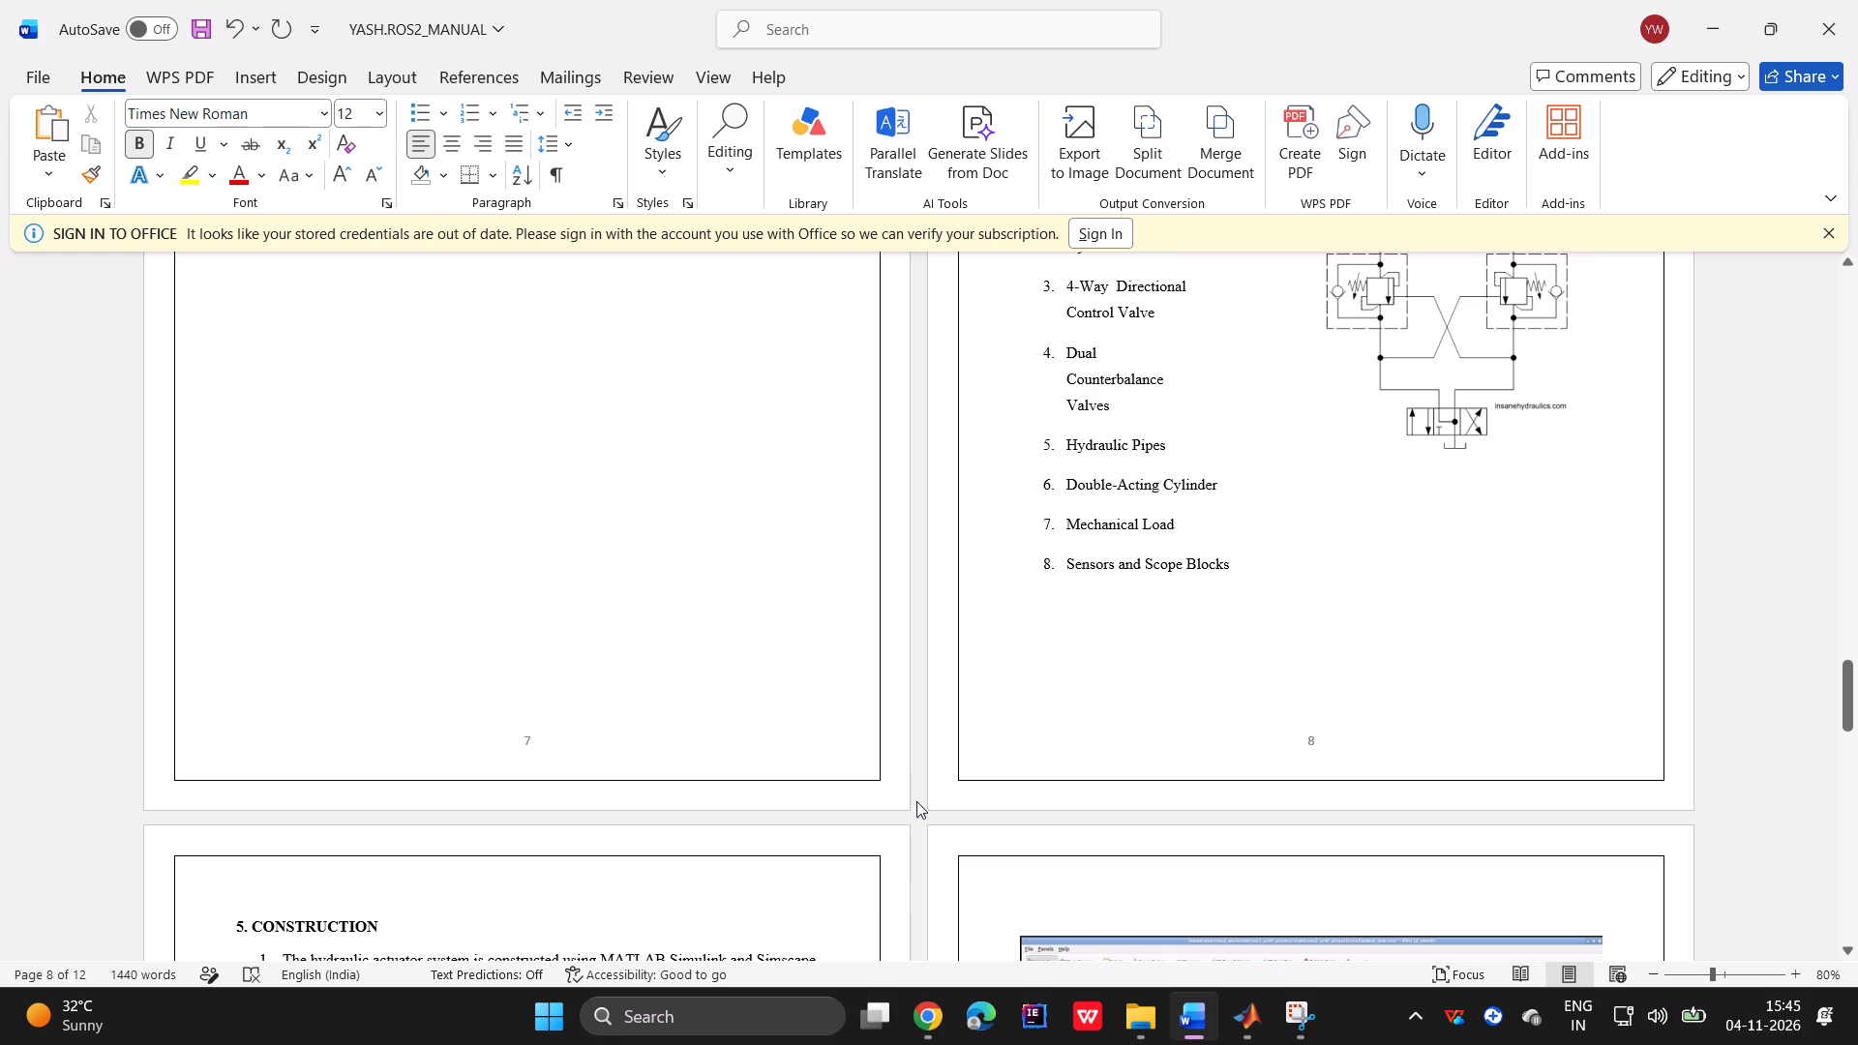
left_click(1270, 610)
left_click(1270, 610)
key("Return")
key("BackSpace")
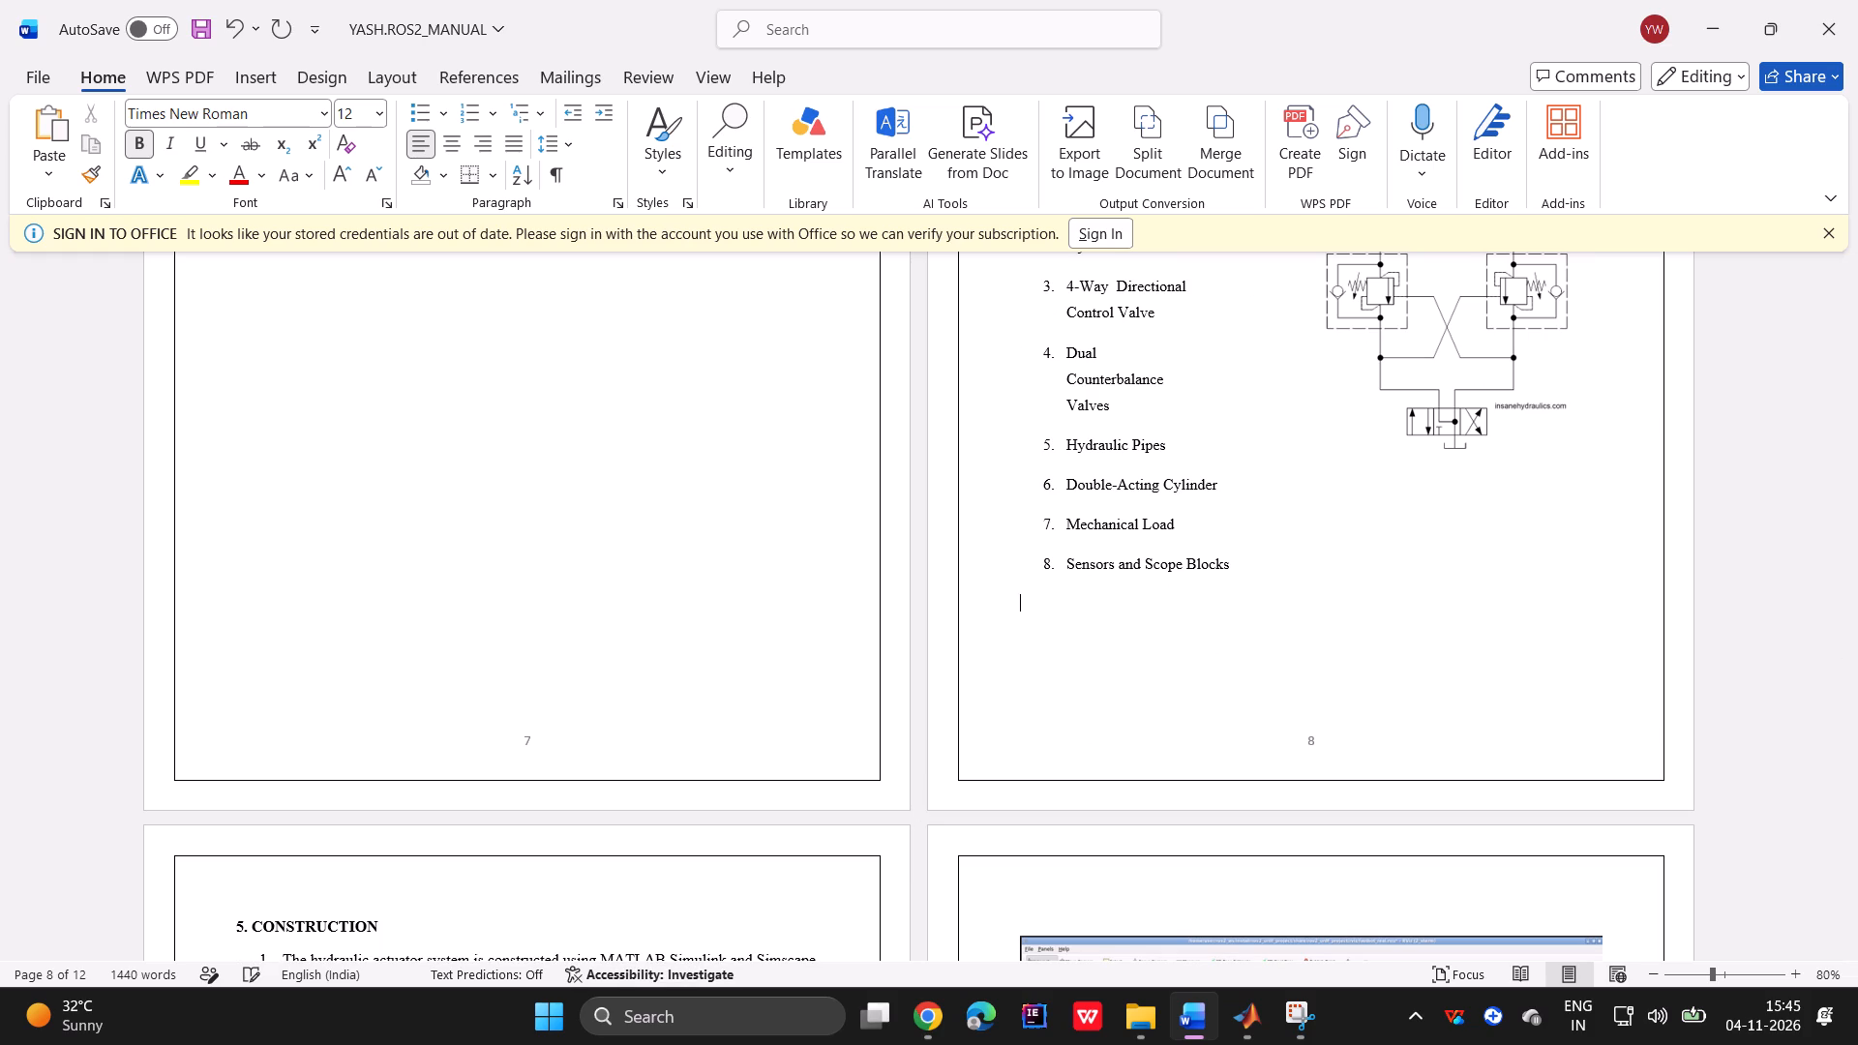
left_click(1270, 610)
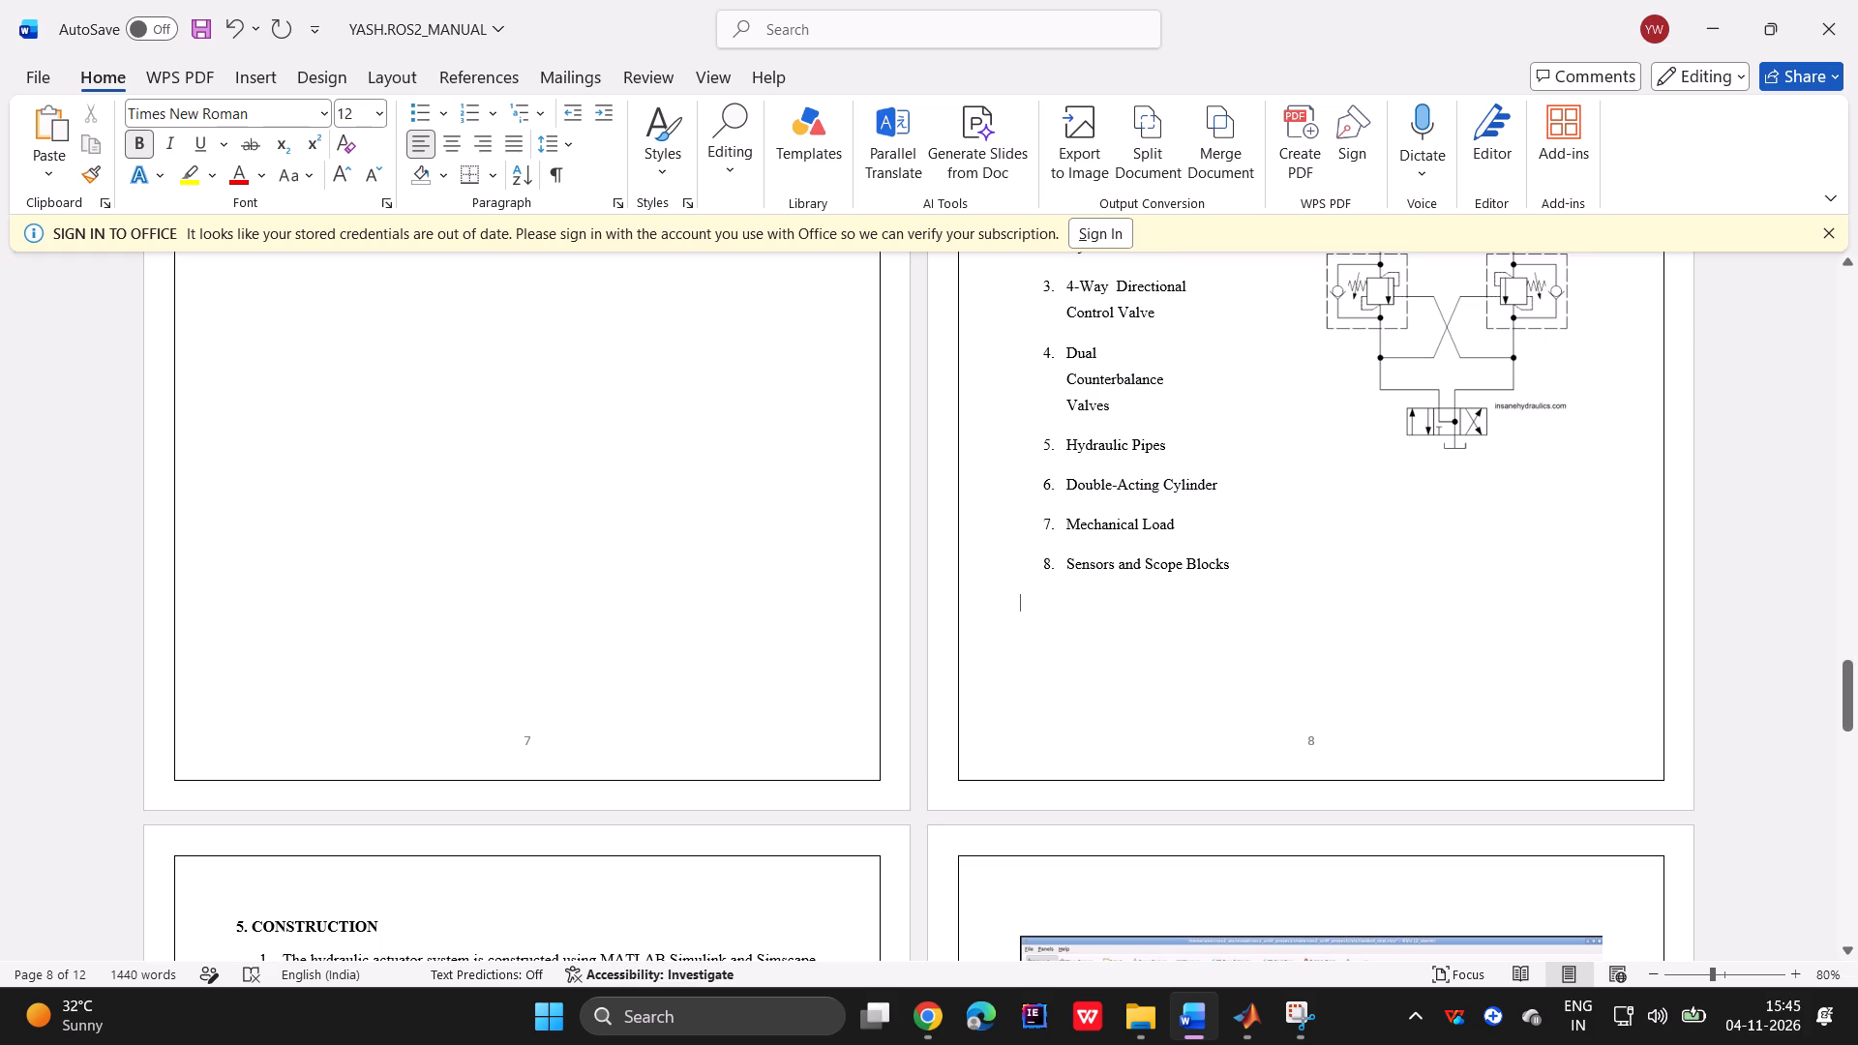
key("Return")
key("Return")
Make room with blank lines above the "5. CONSTRUCTION" heading and paste the copied Simulink block diagram screenshot at the top of that page.
scroll(1114, 606, "down", 1)
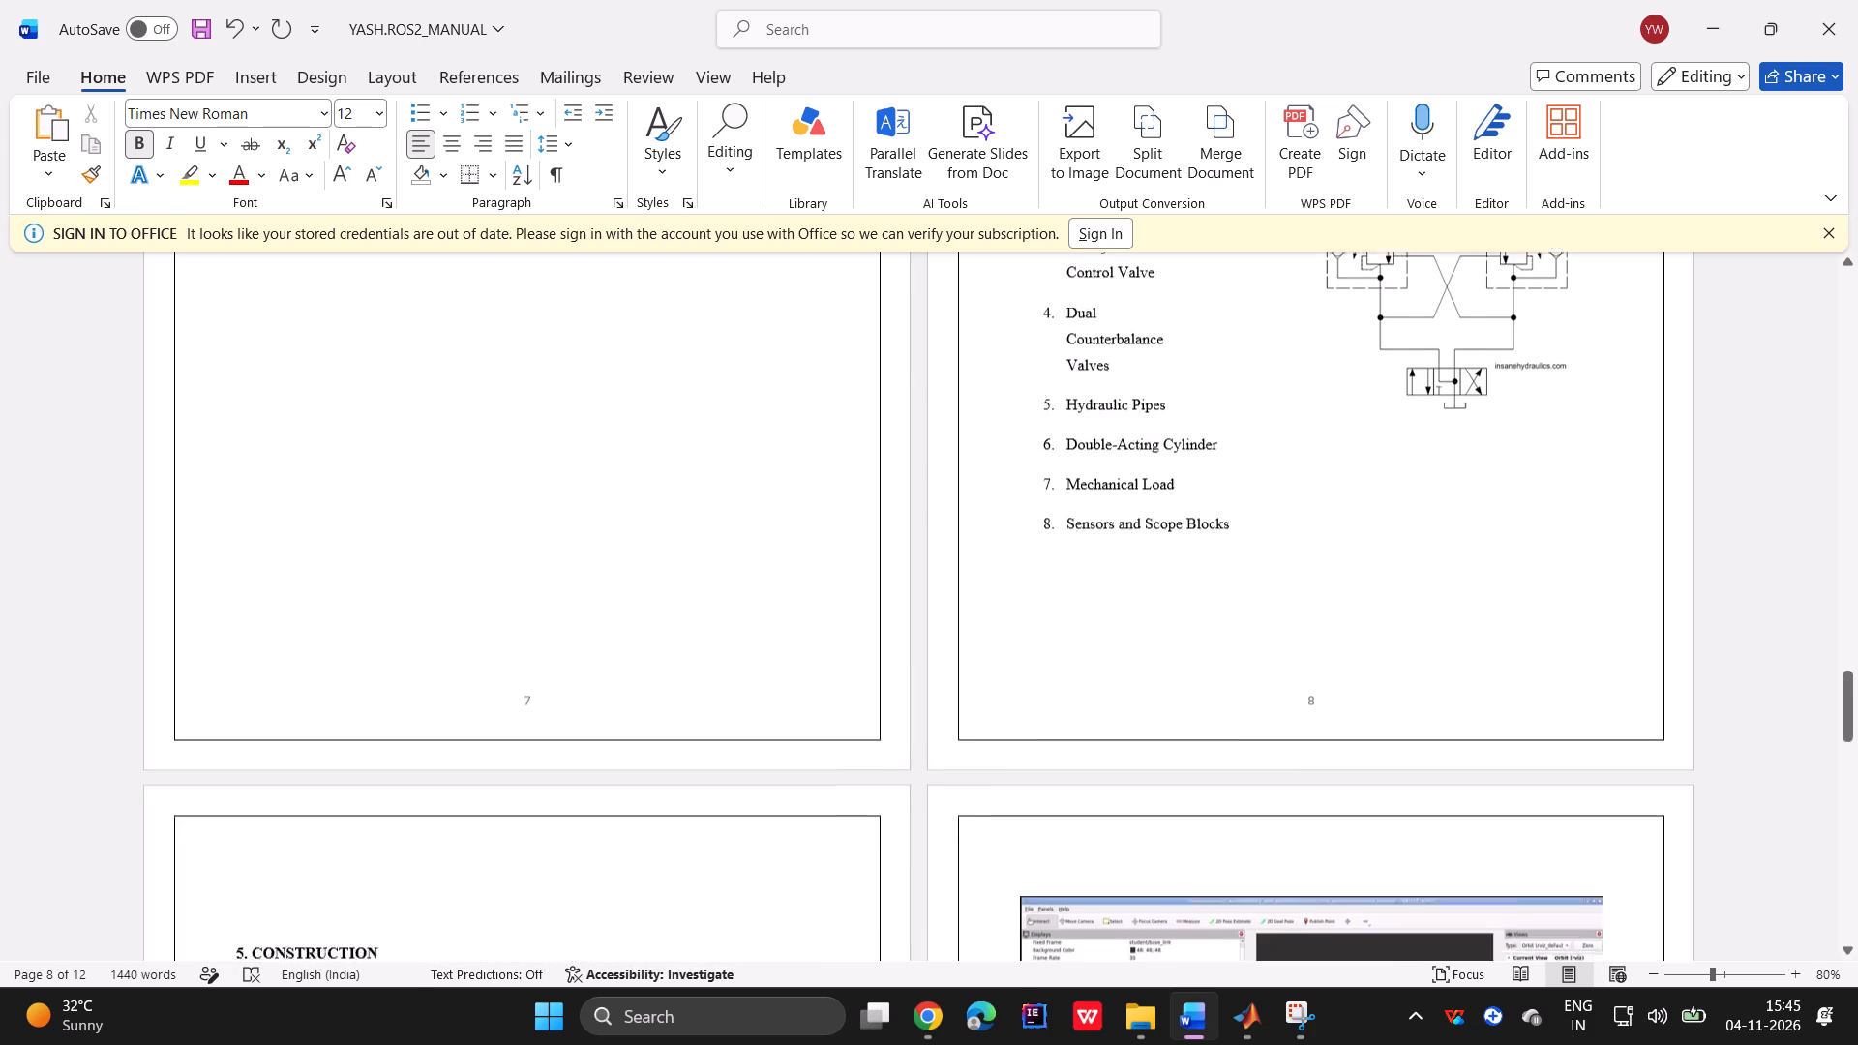
scroll(1114, 606, "down", 1)
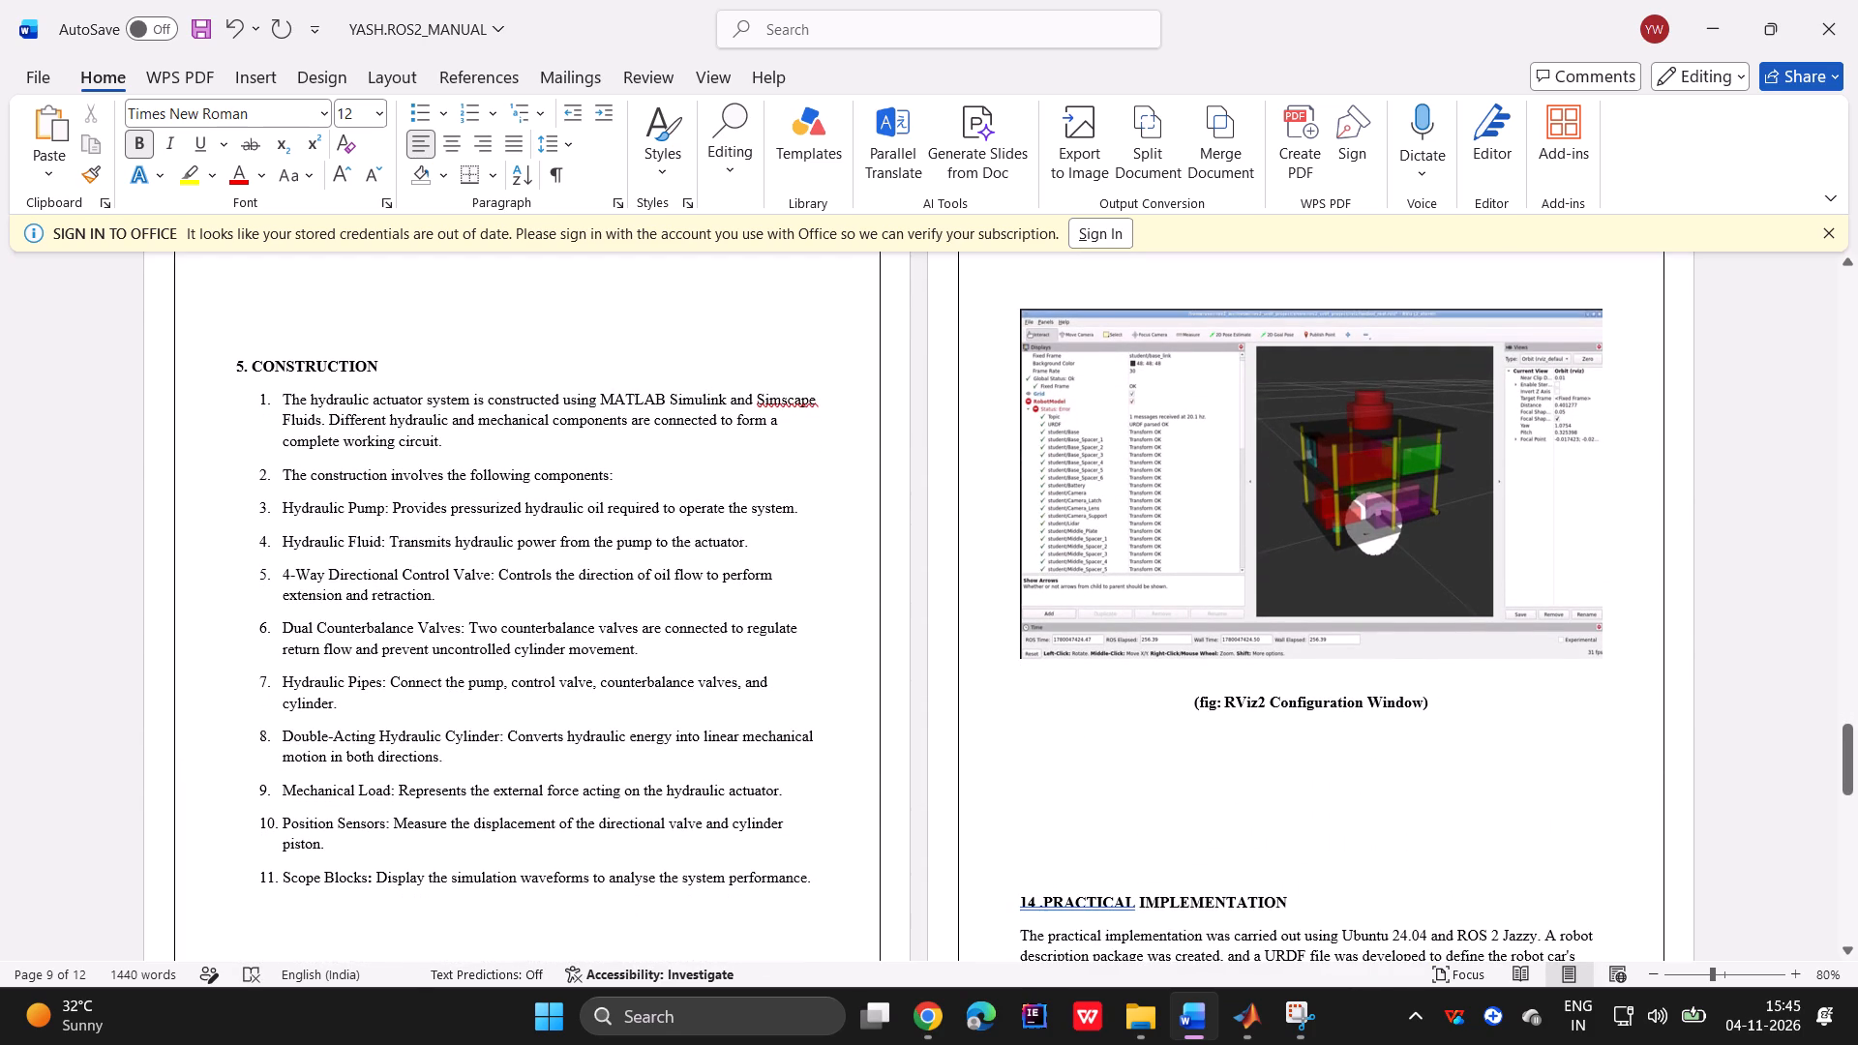
left_click(286, 511)
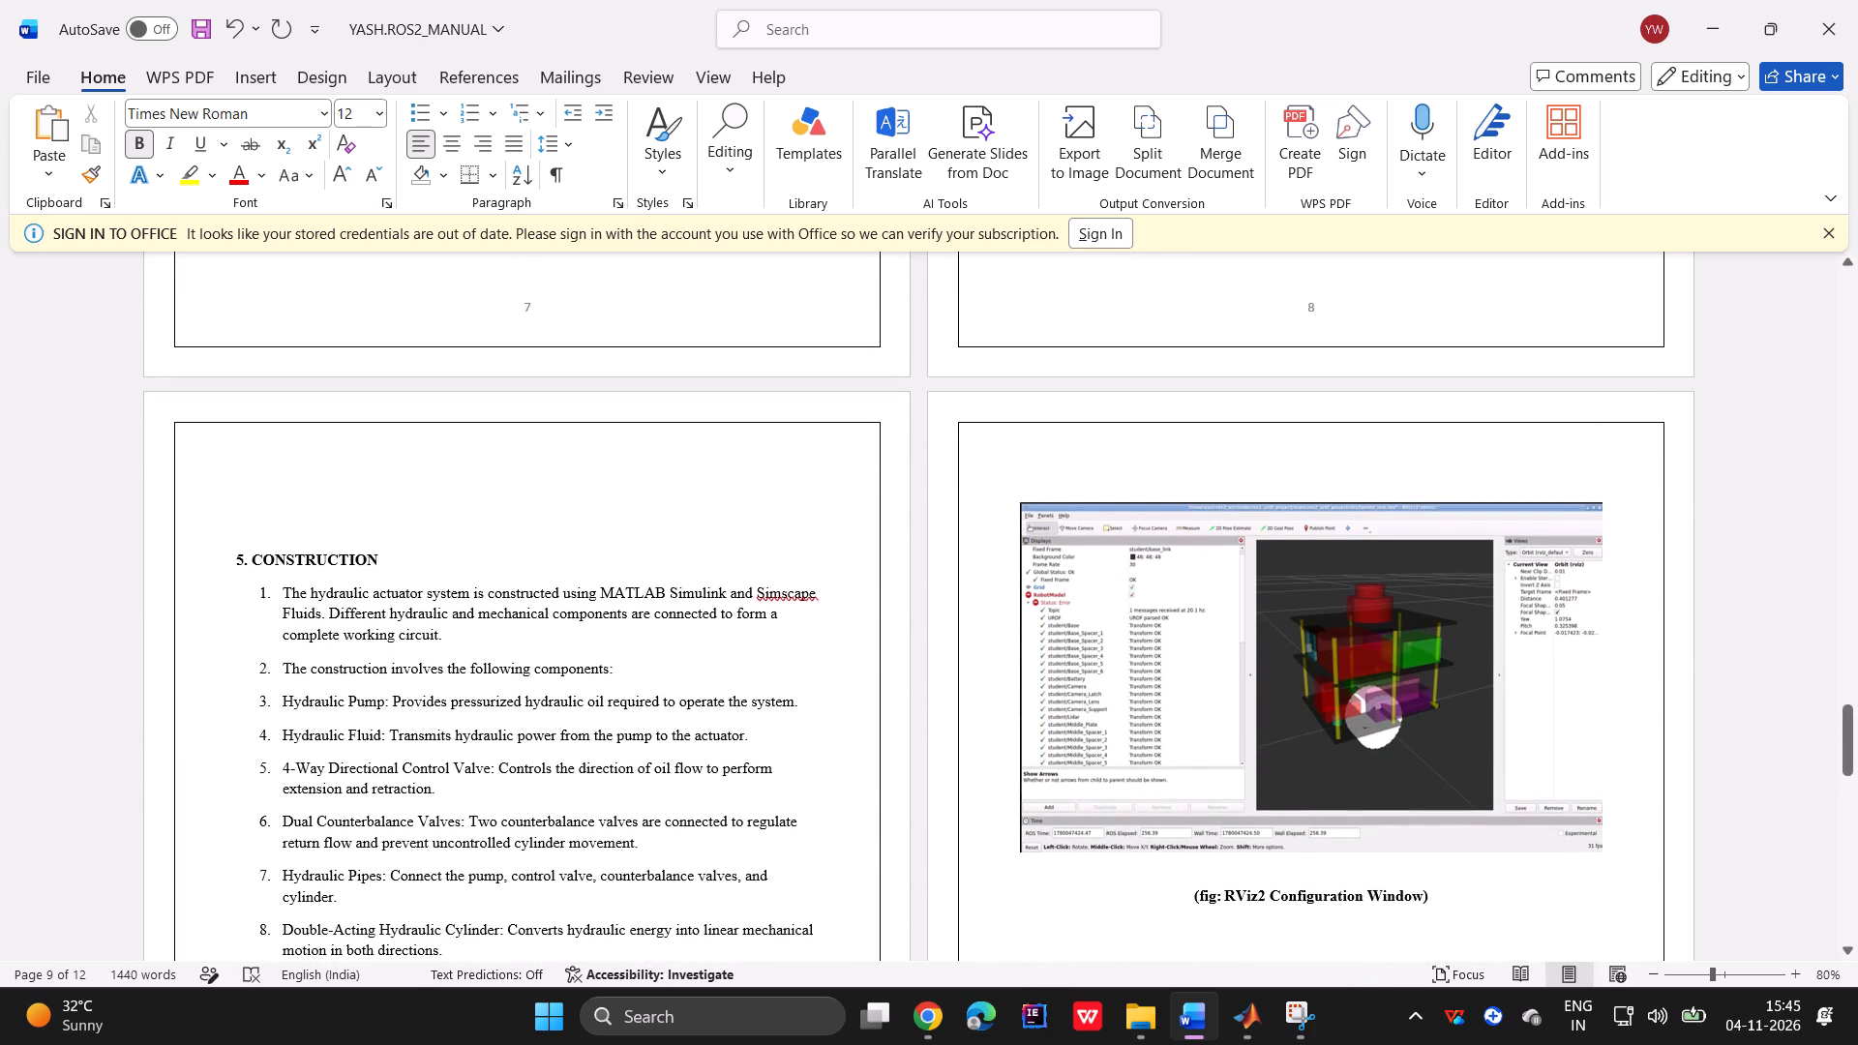
key("Return")
key("Return")
key("Return")
key("Return")
key("Return")
key("Return")
key("Return")
key("Return")
key("Return")
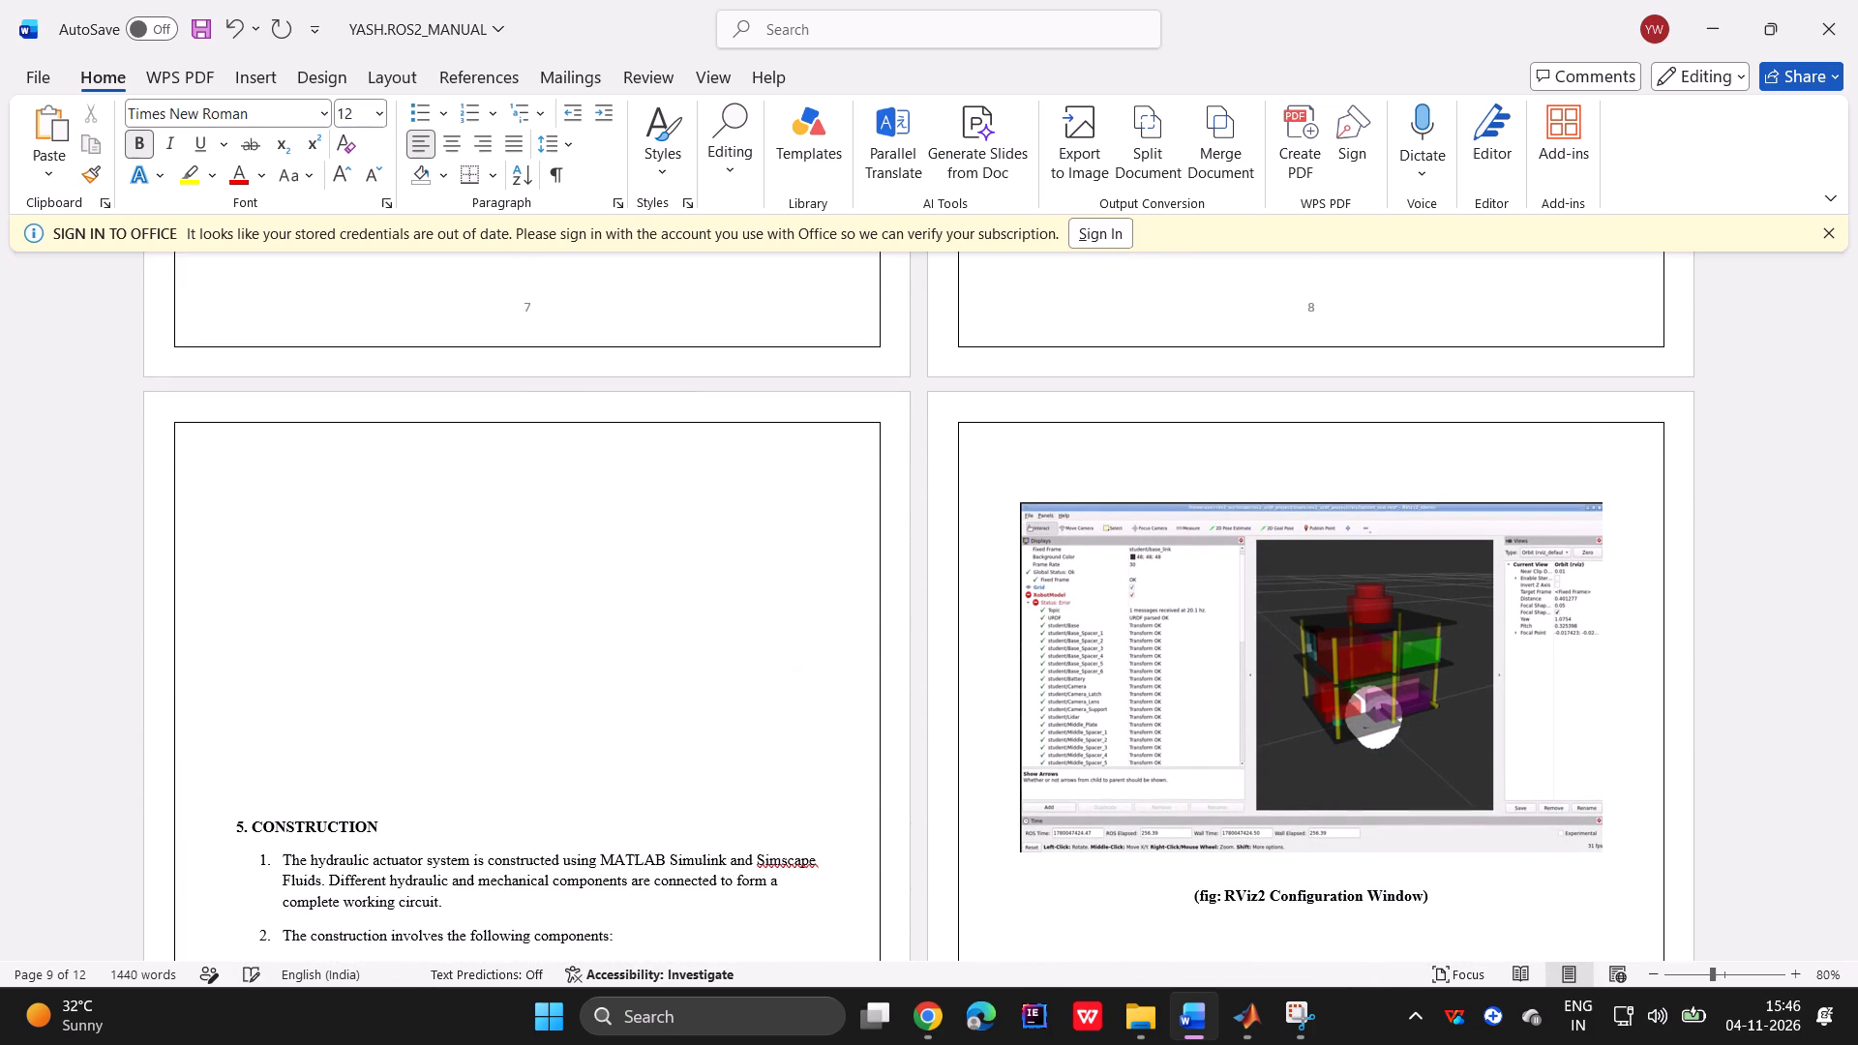
key("Return")
key("Return")
left_click(315, 522)
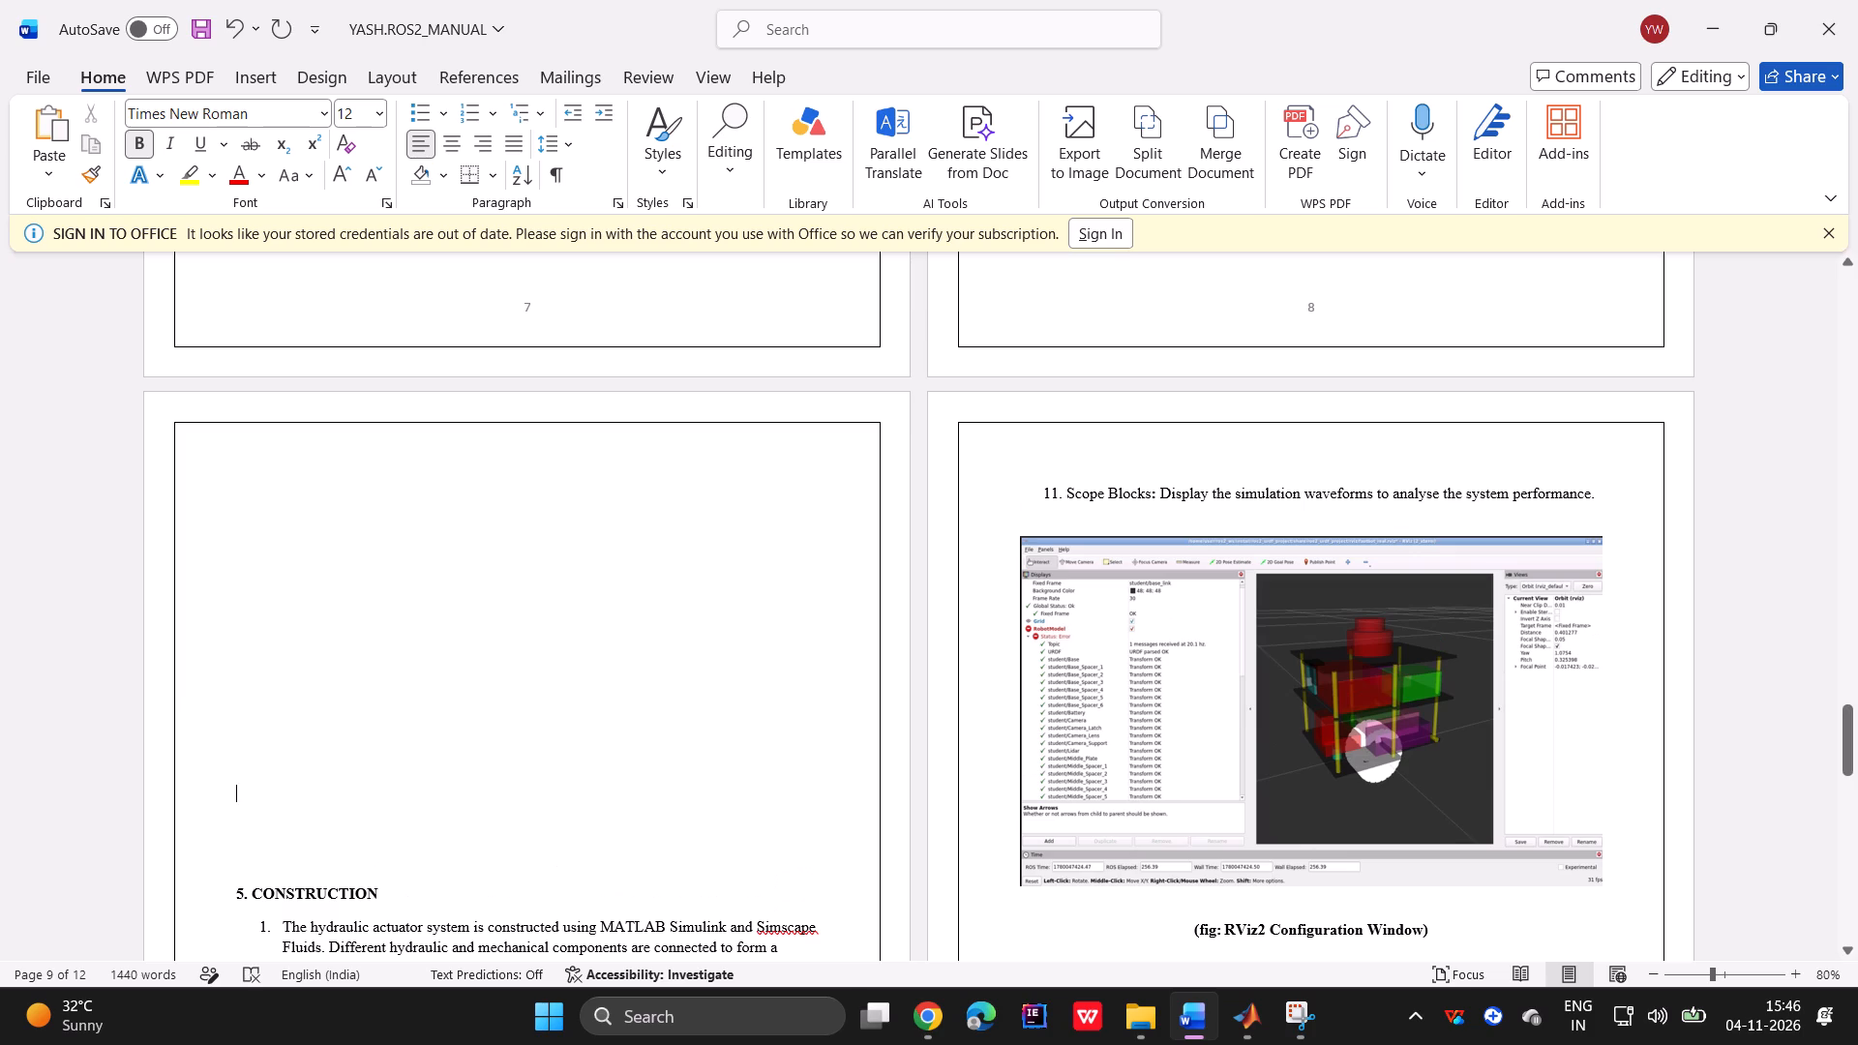
key("ctrl+v")
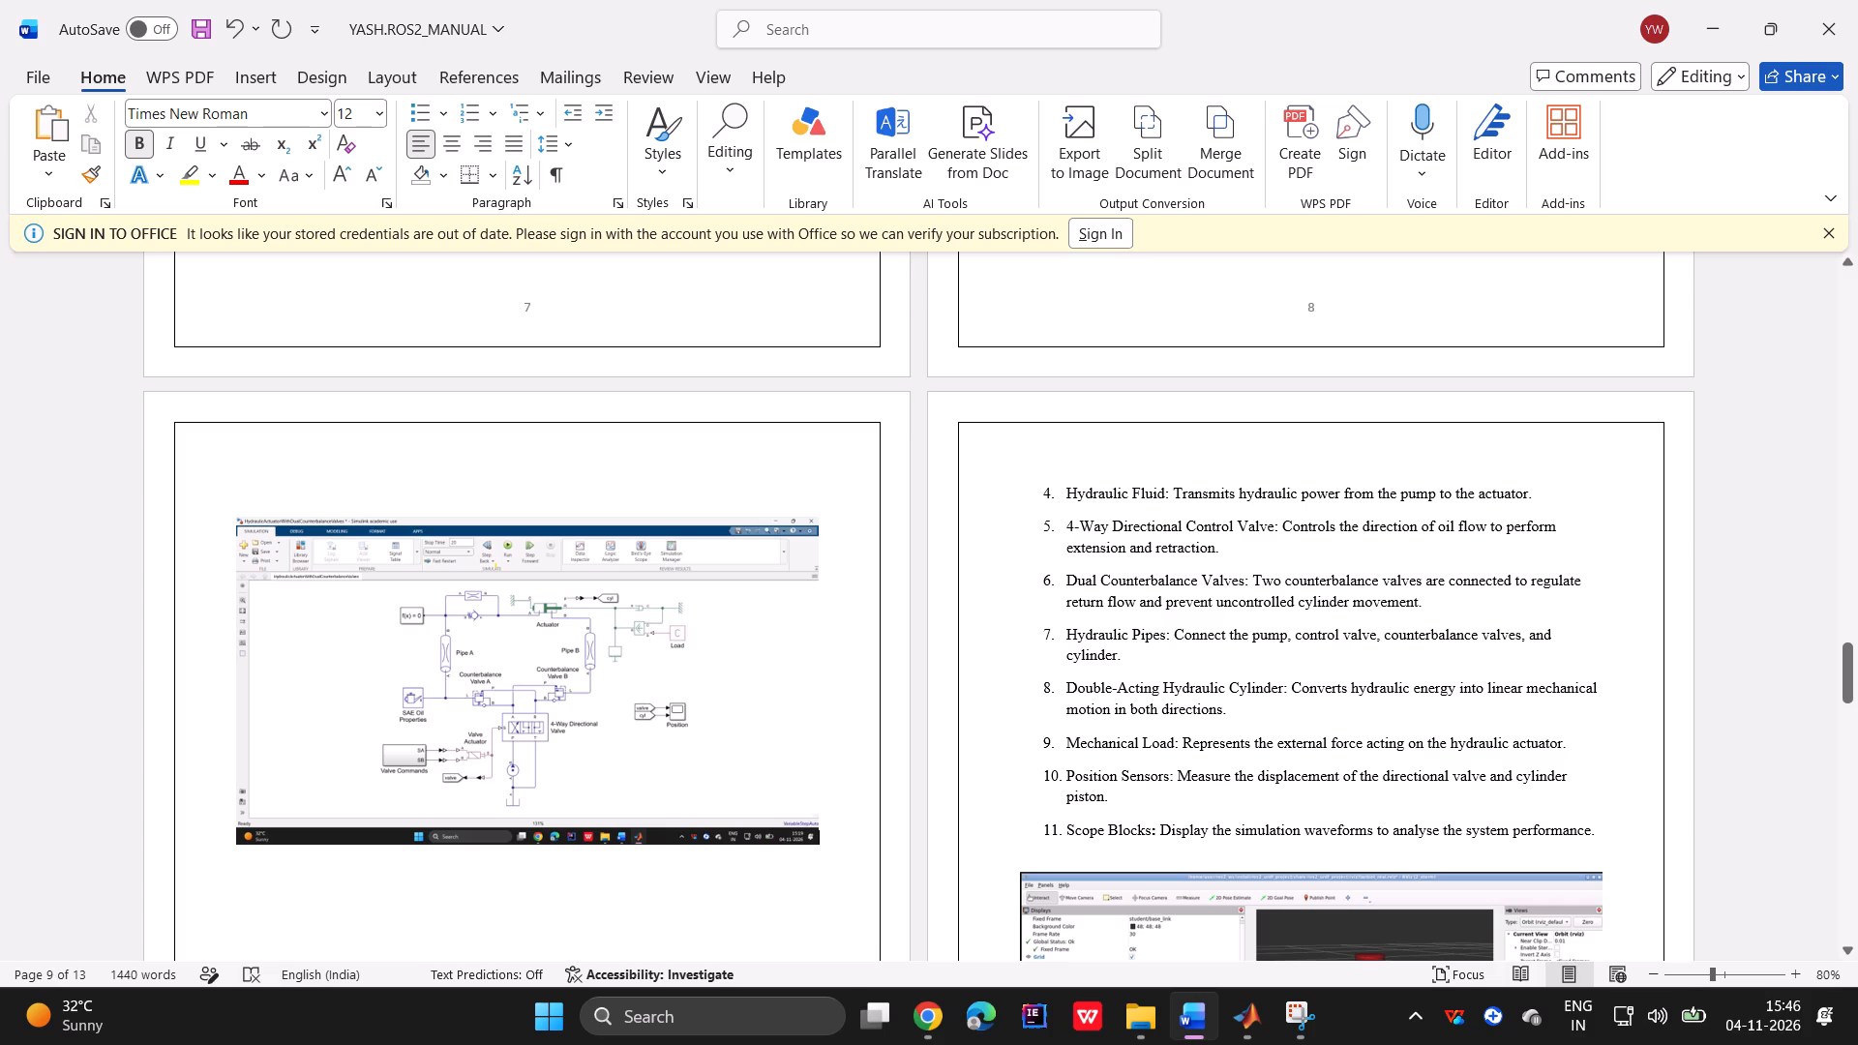
Stretch the pasted block diagram screenshot taller and slightly wider, extending it close to the page border.
scroll(511, 649, "up", 3, "ctrl")
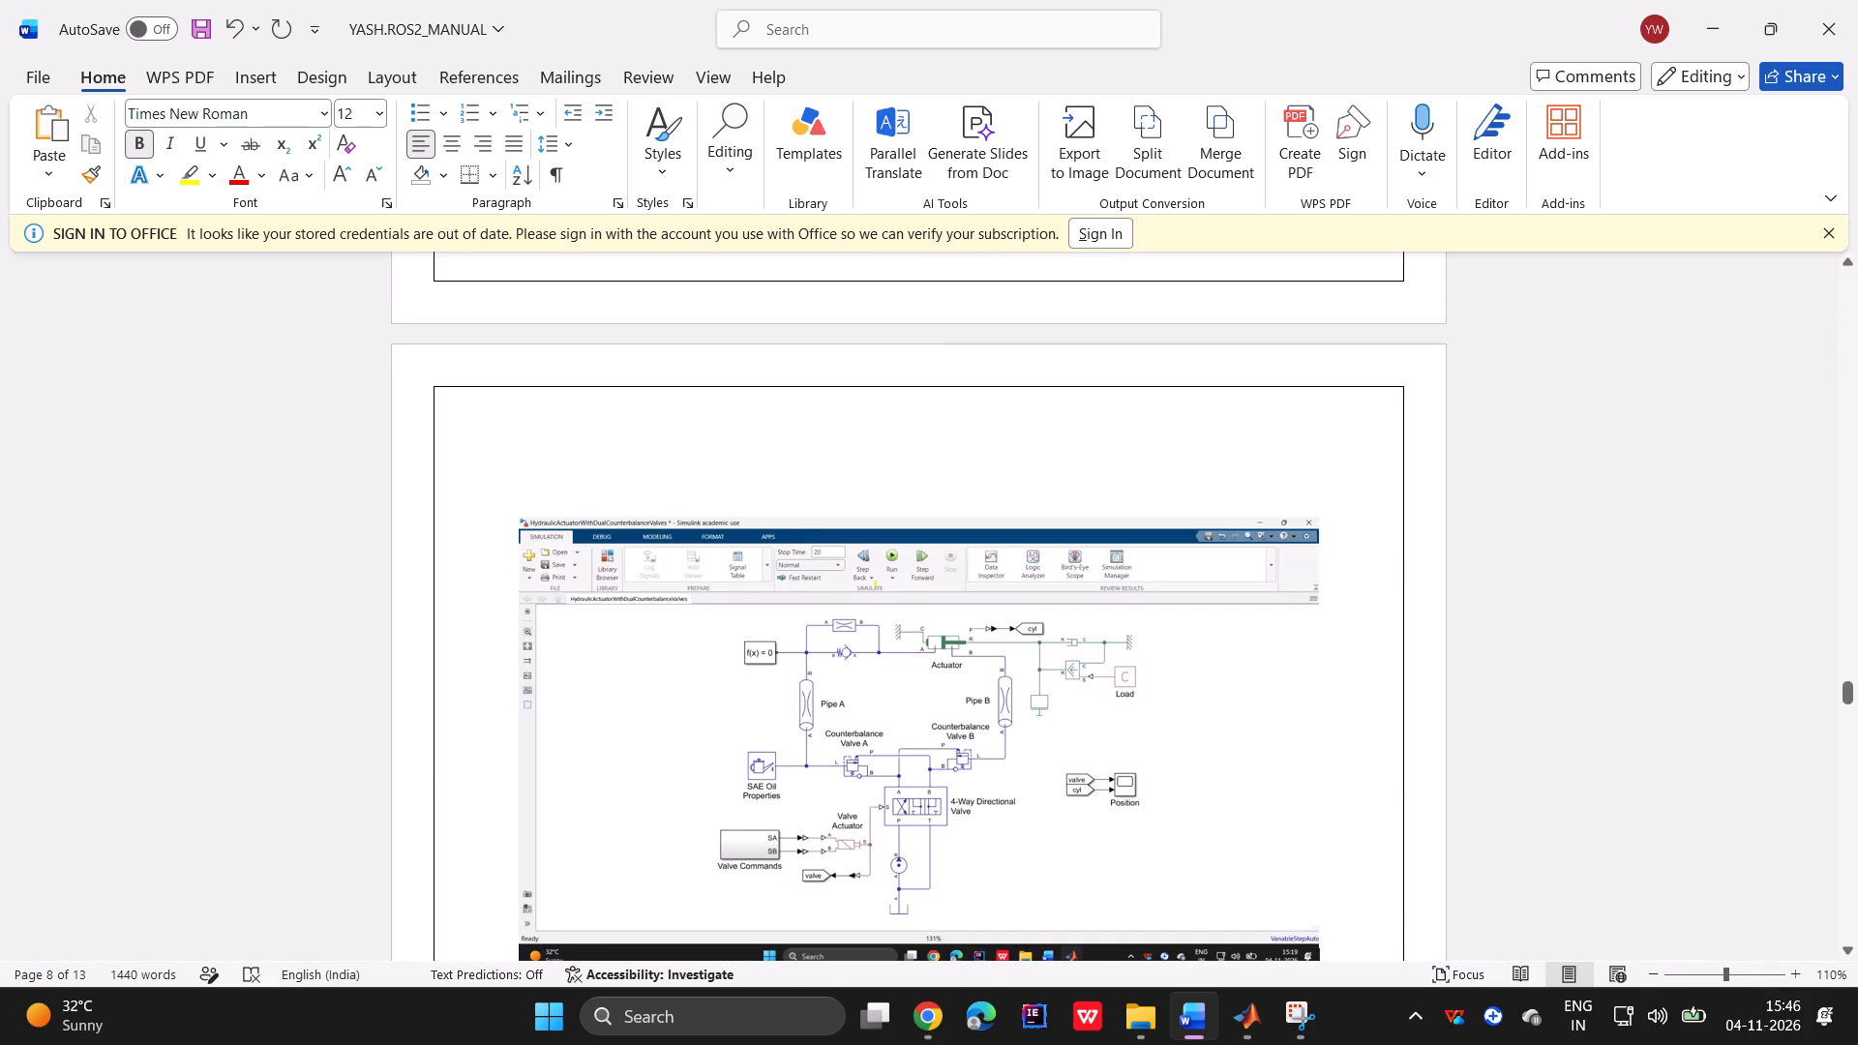
scroll(801, 746, "up", 6, "ctrl")
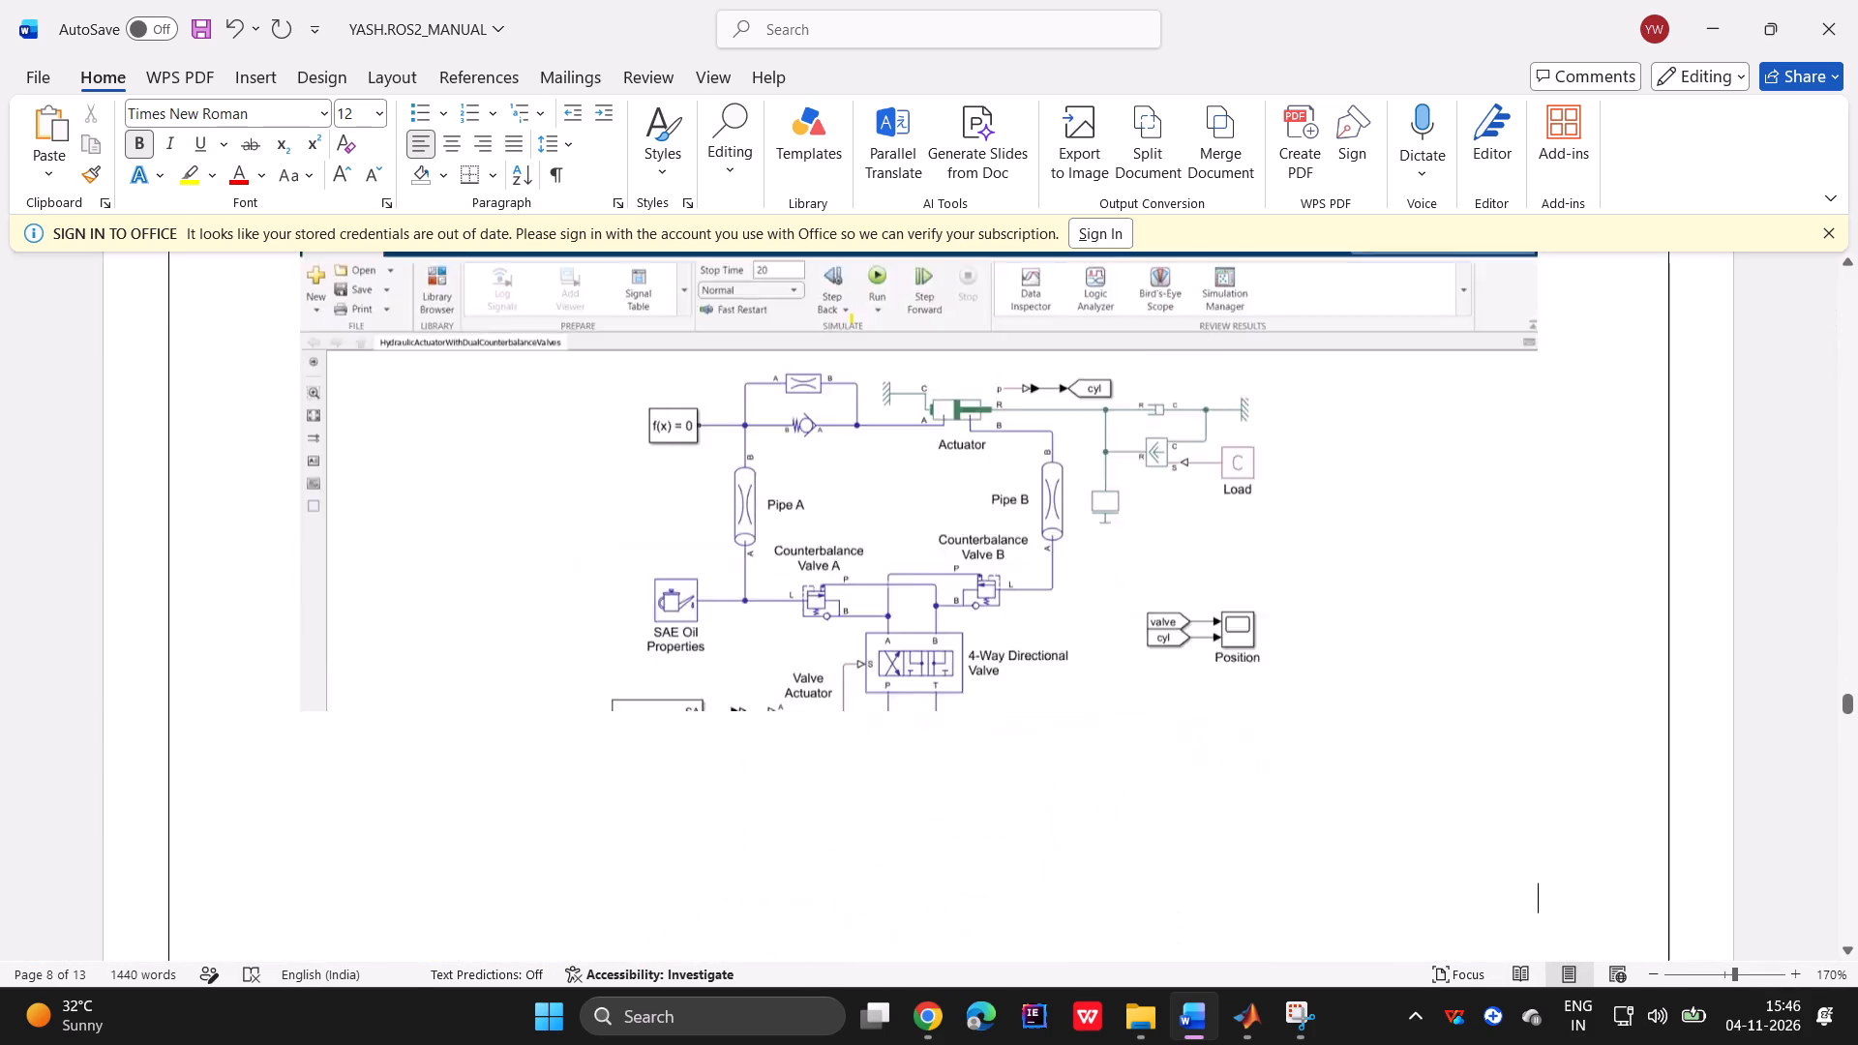
scroll(801, 746, "down", 2, "ctrl")
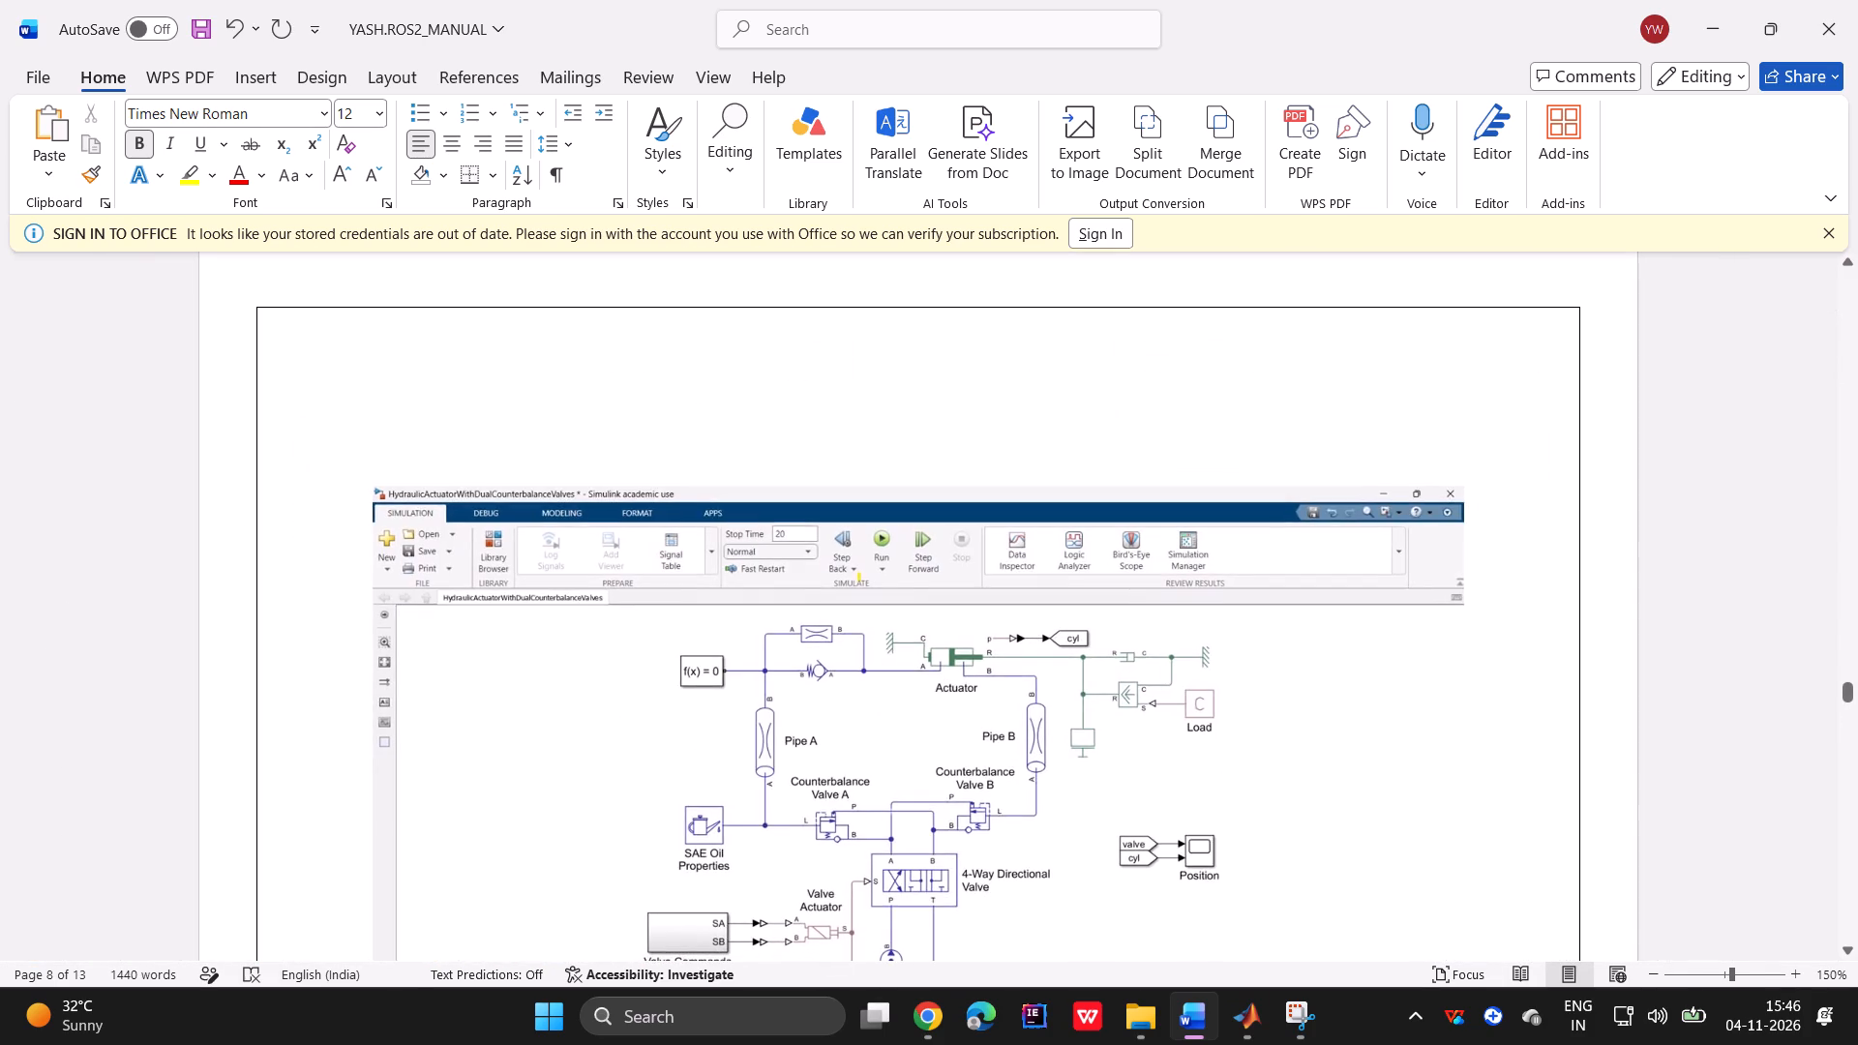
scroll(801, 746, "down", 5, "ctrl")
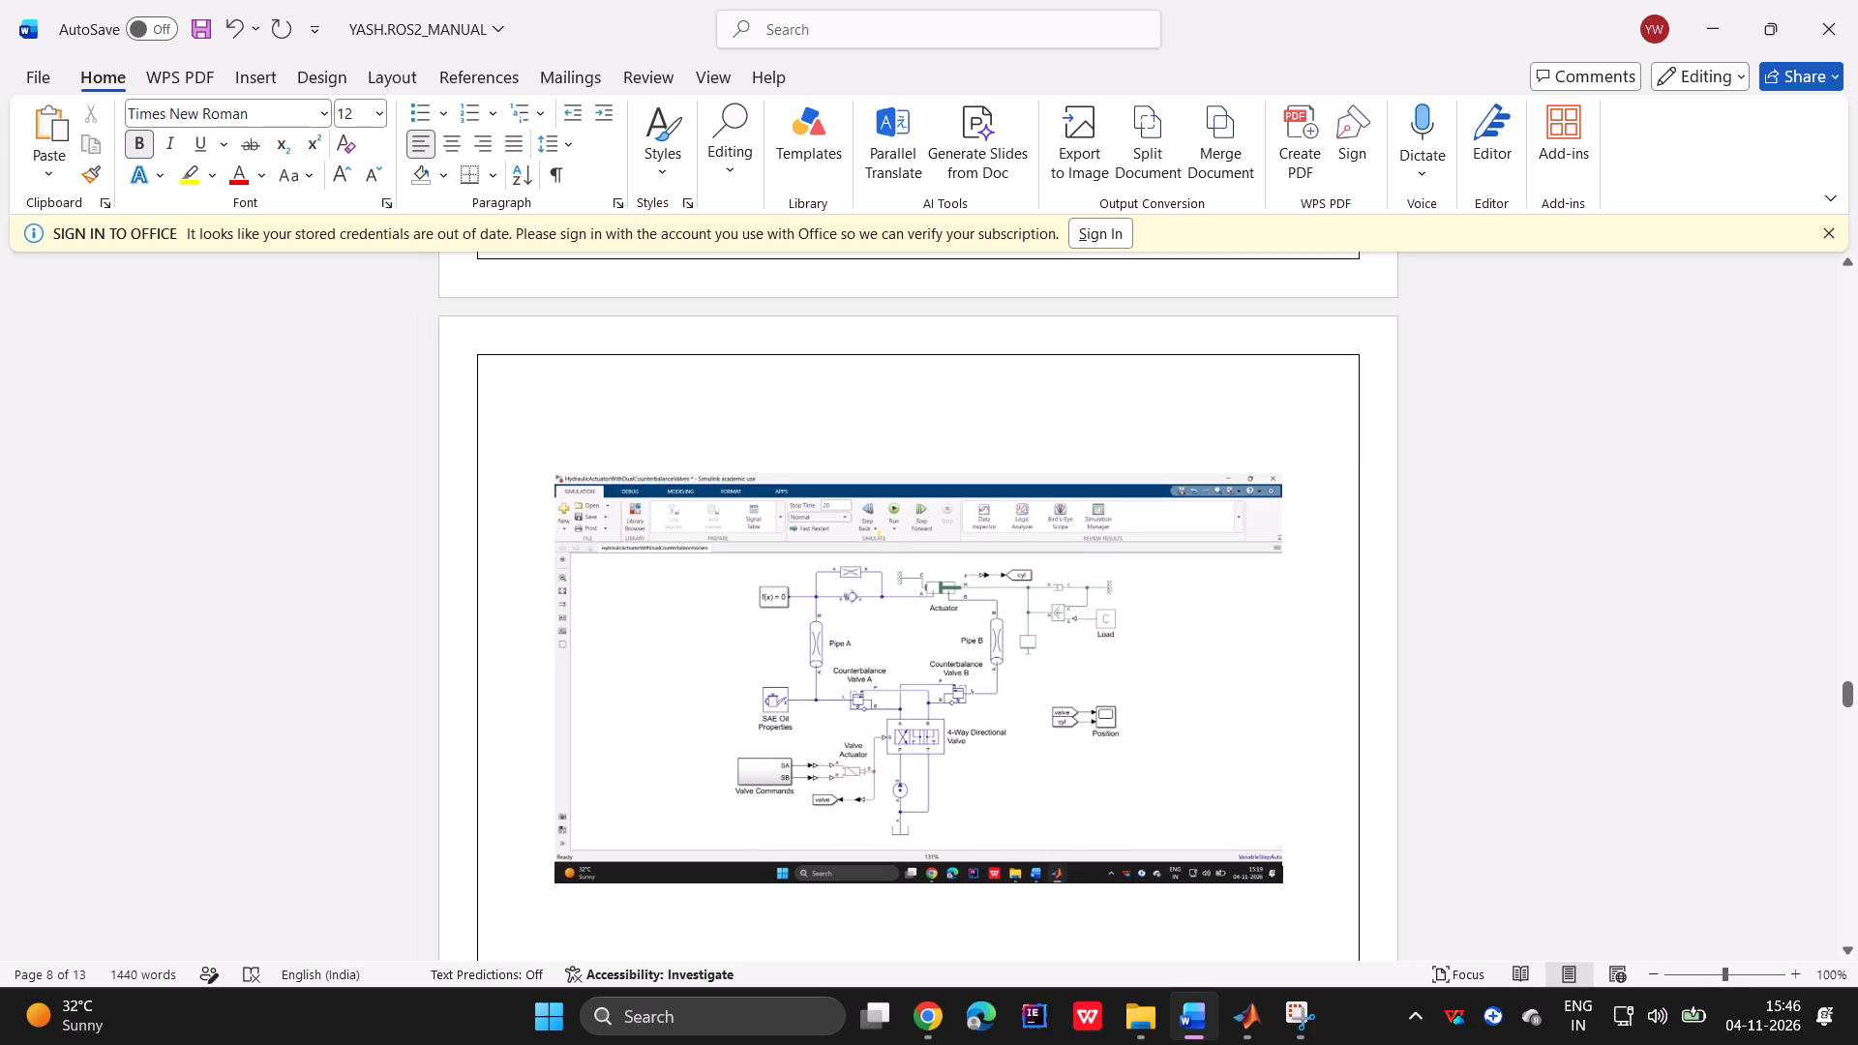
scroll(930, 812, "down", 4, "ctrl")
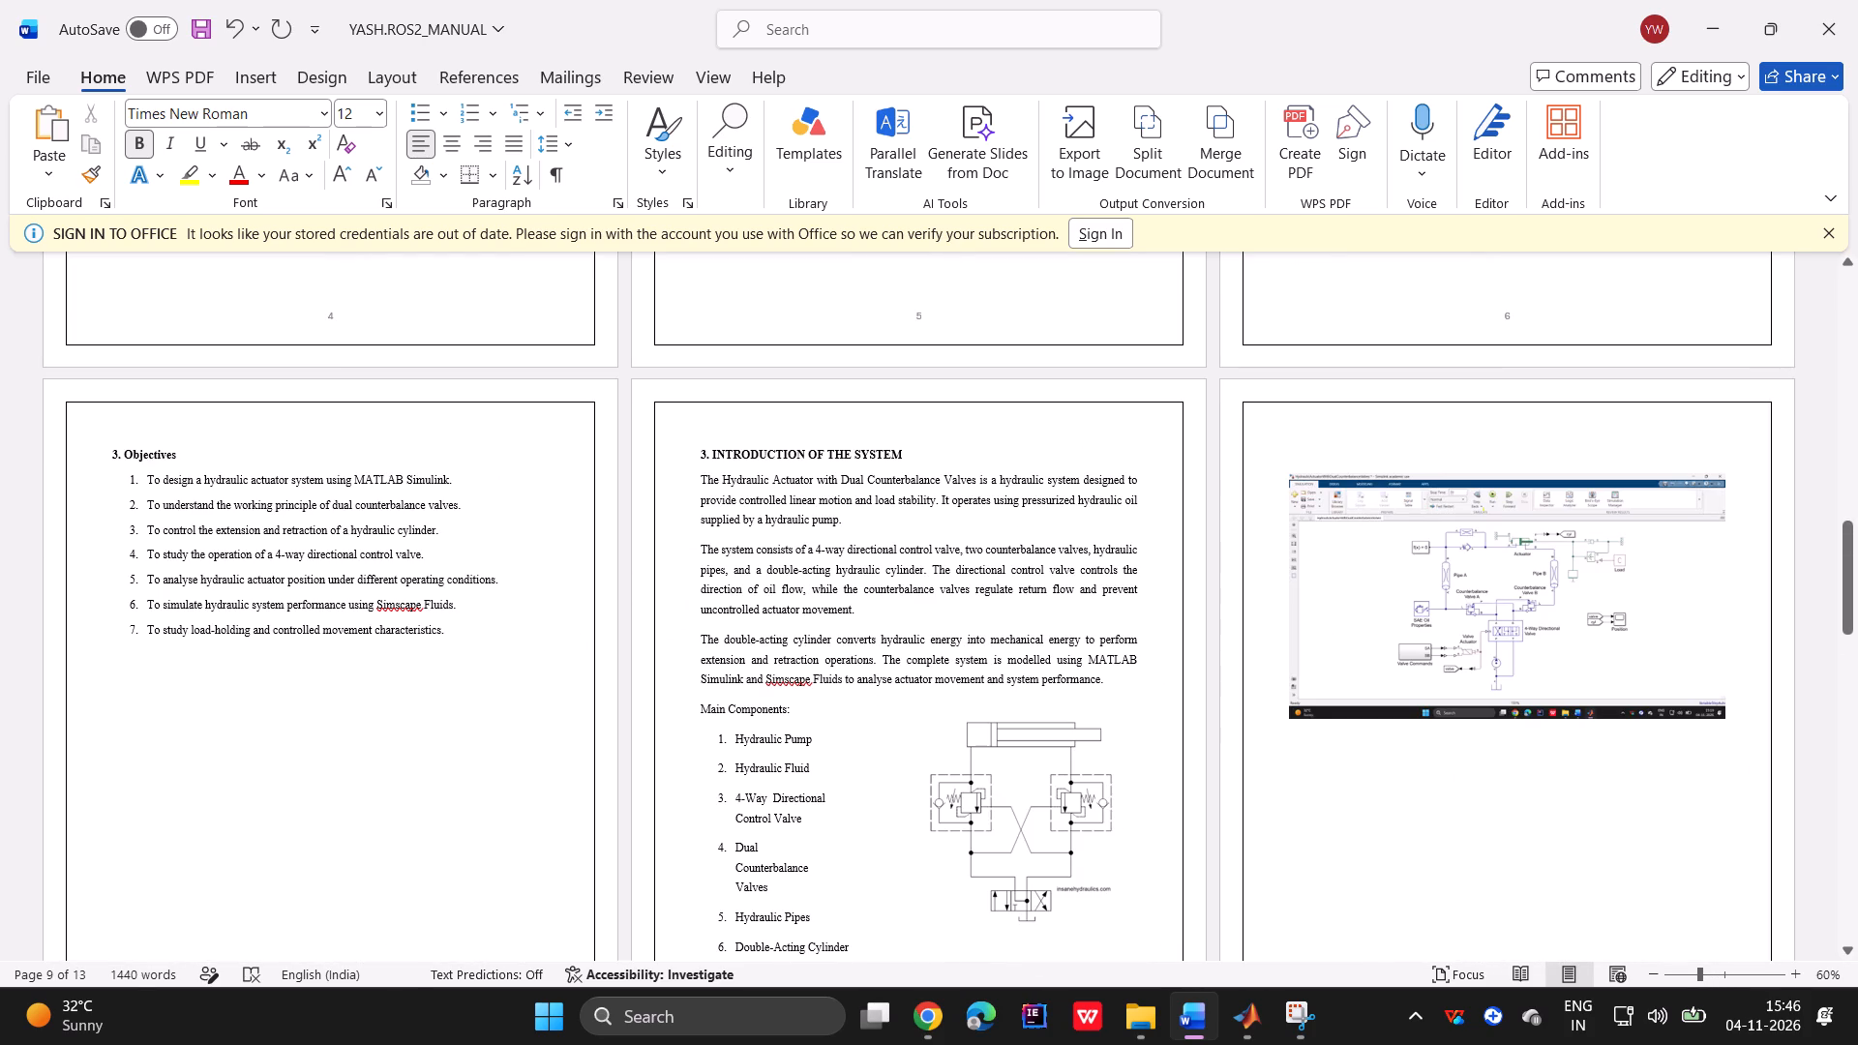
left_click(1425, 694)
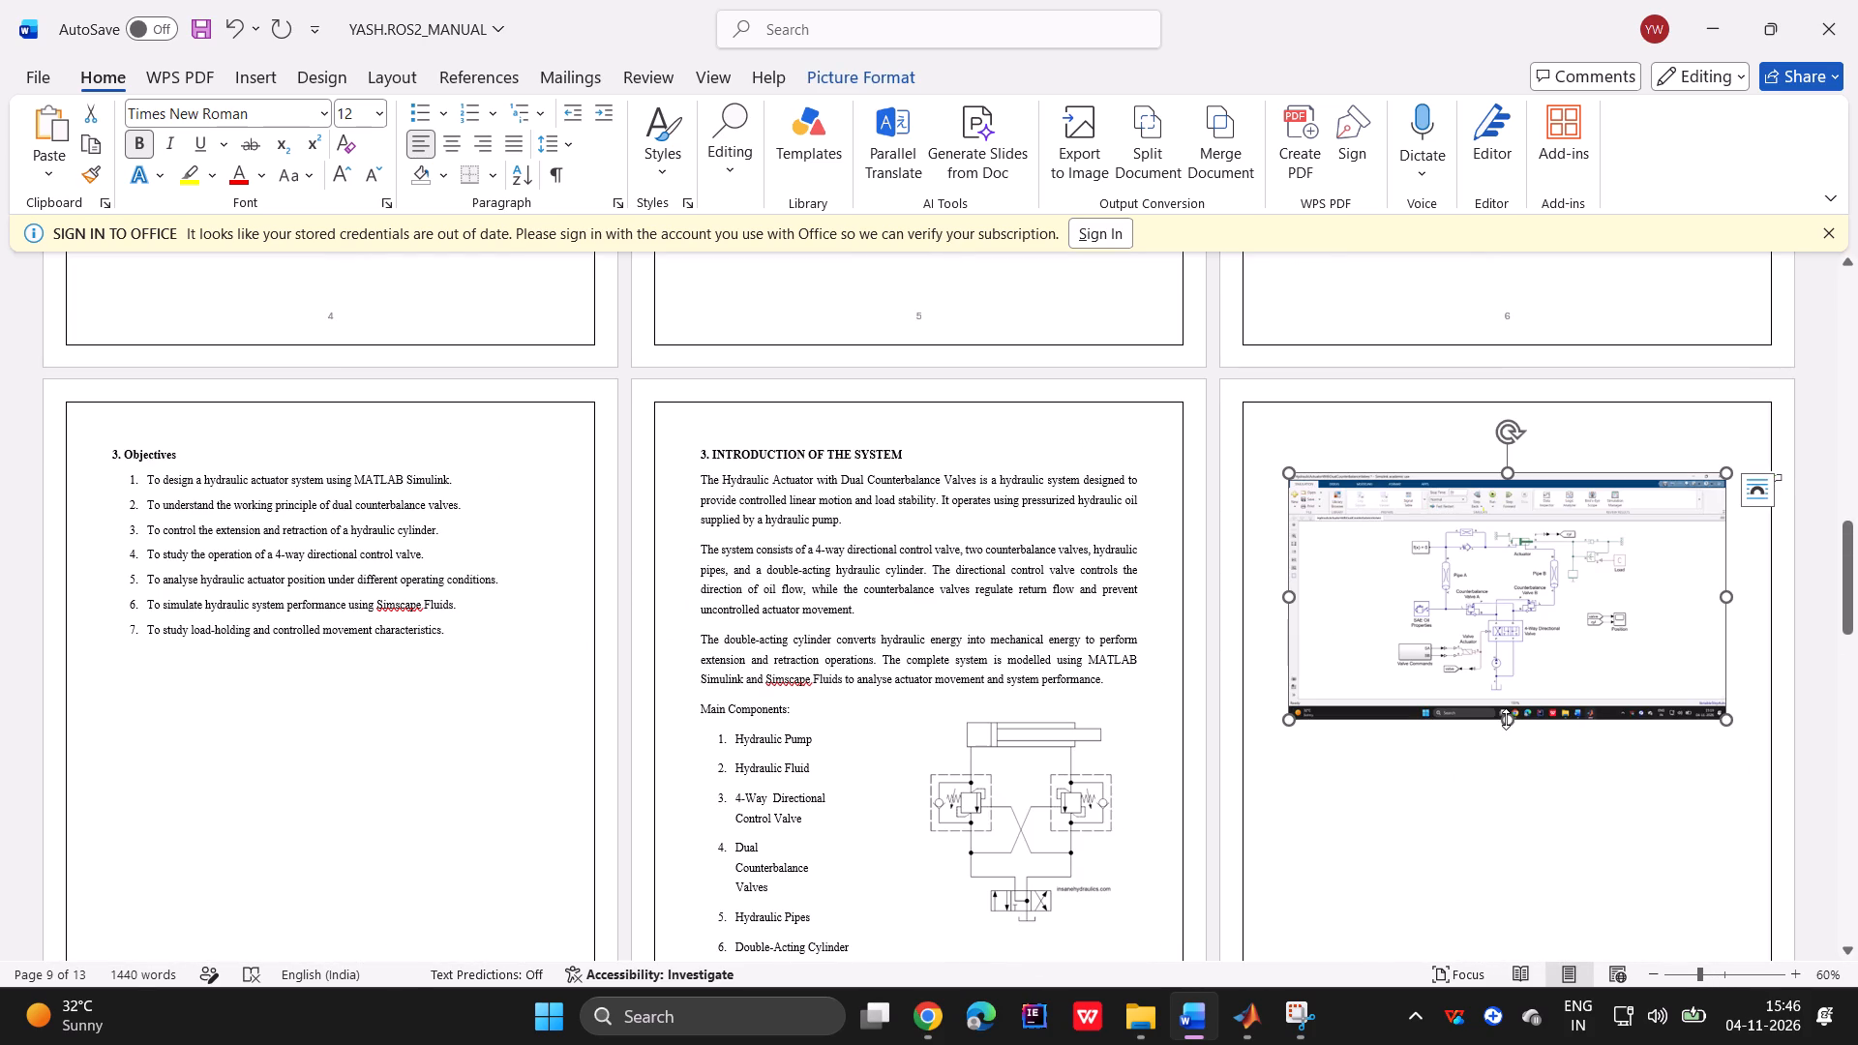
left_click_drag(1506, 719, 1507, 809)
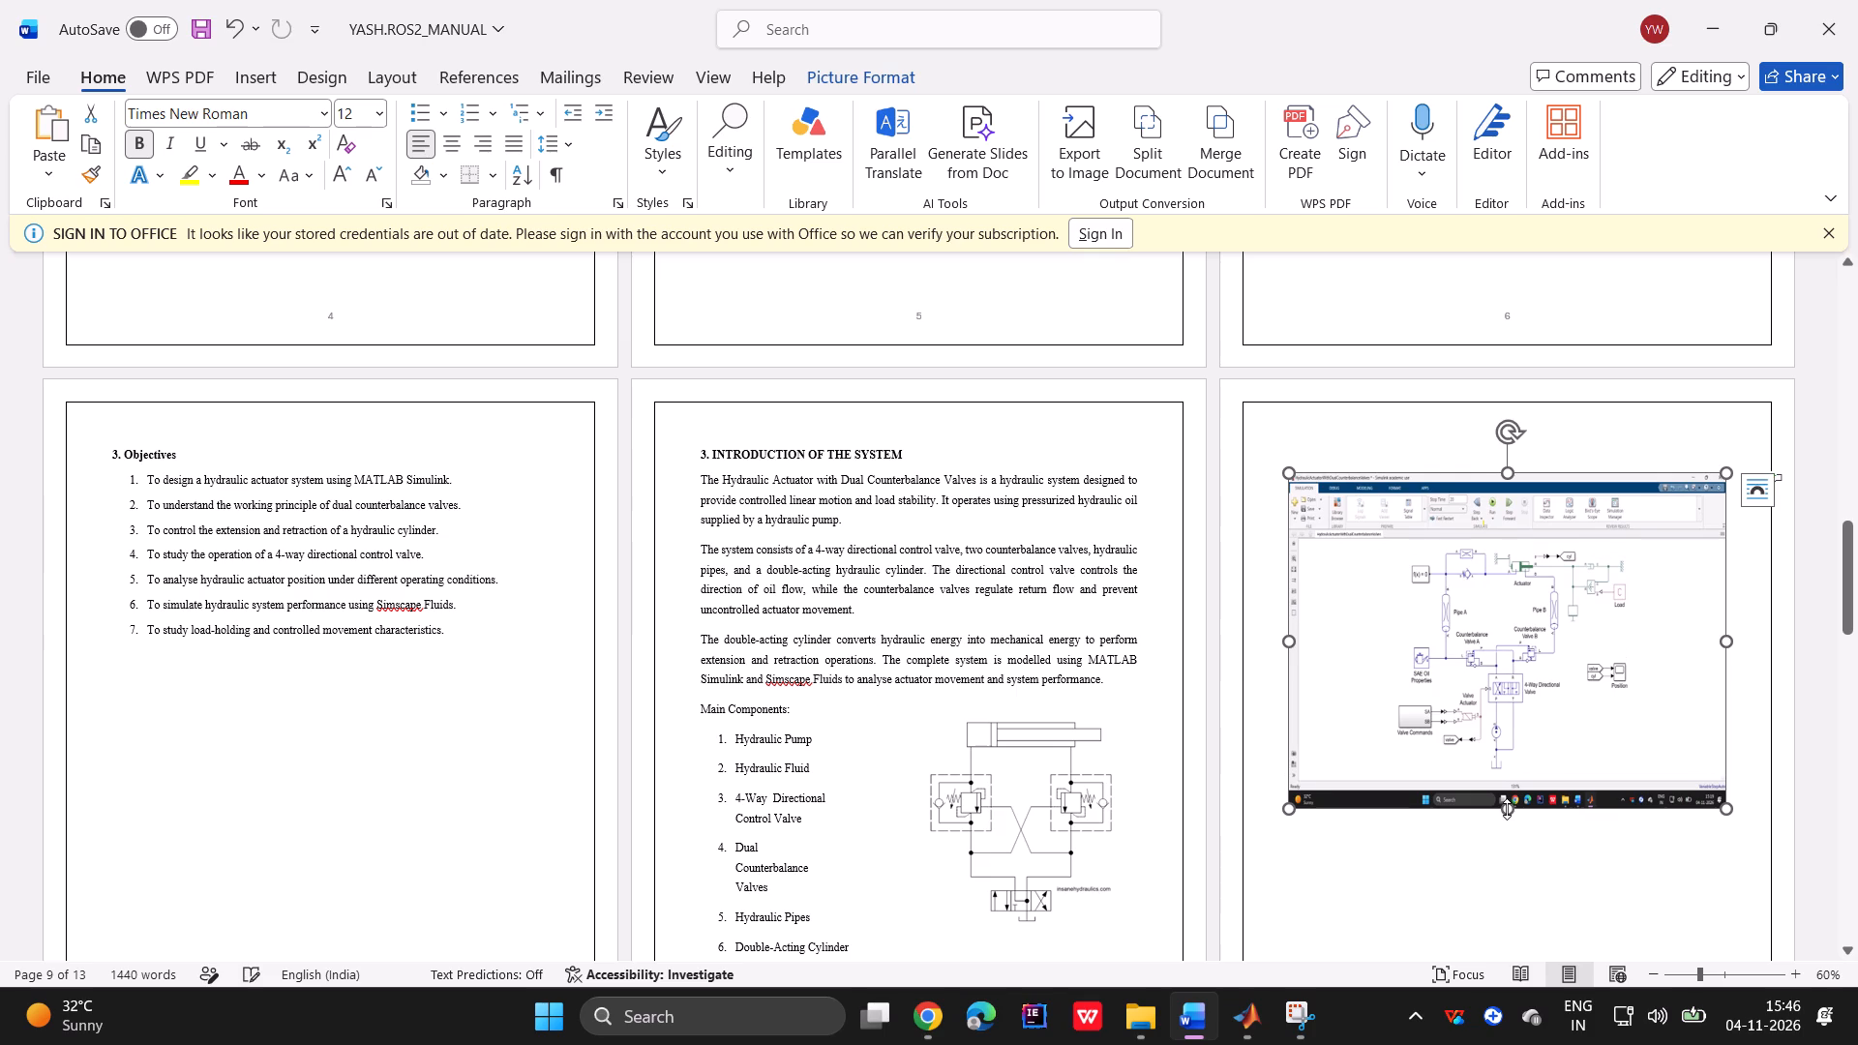
left_click_drag(1290, 646, 1264, 646)
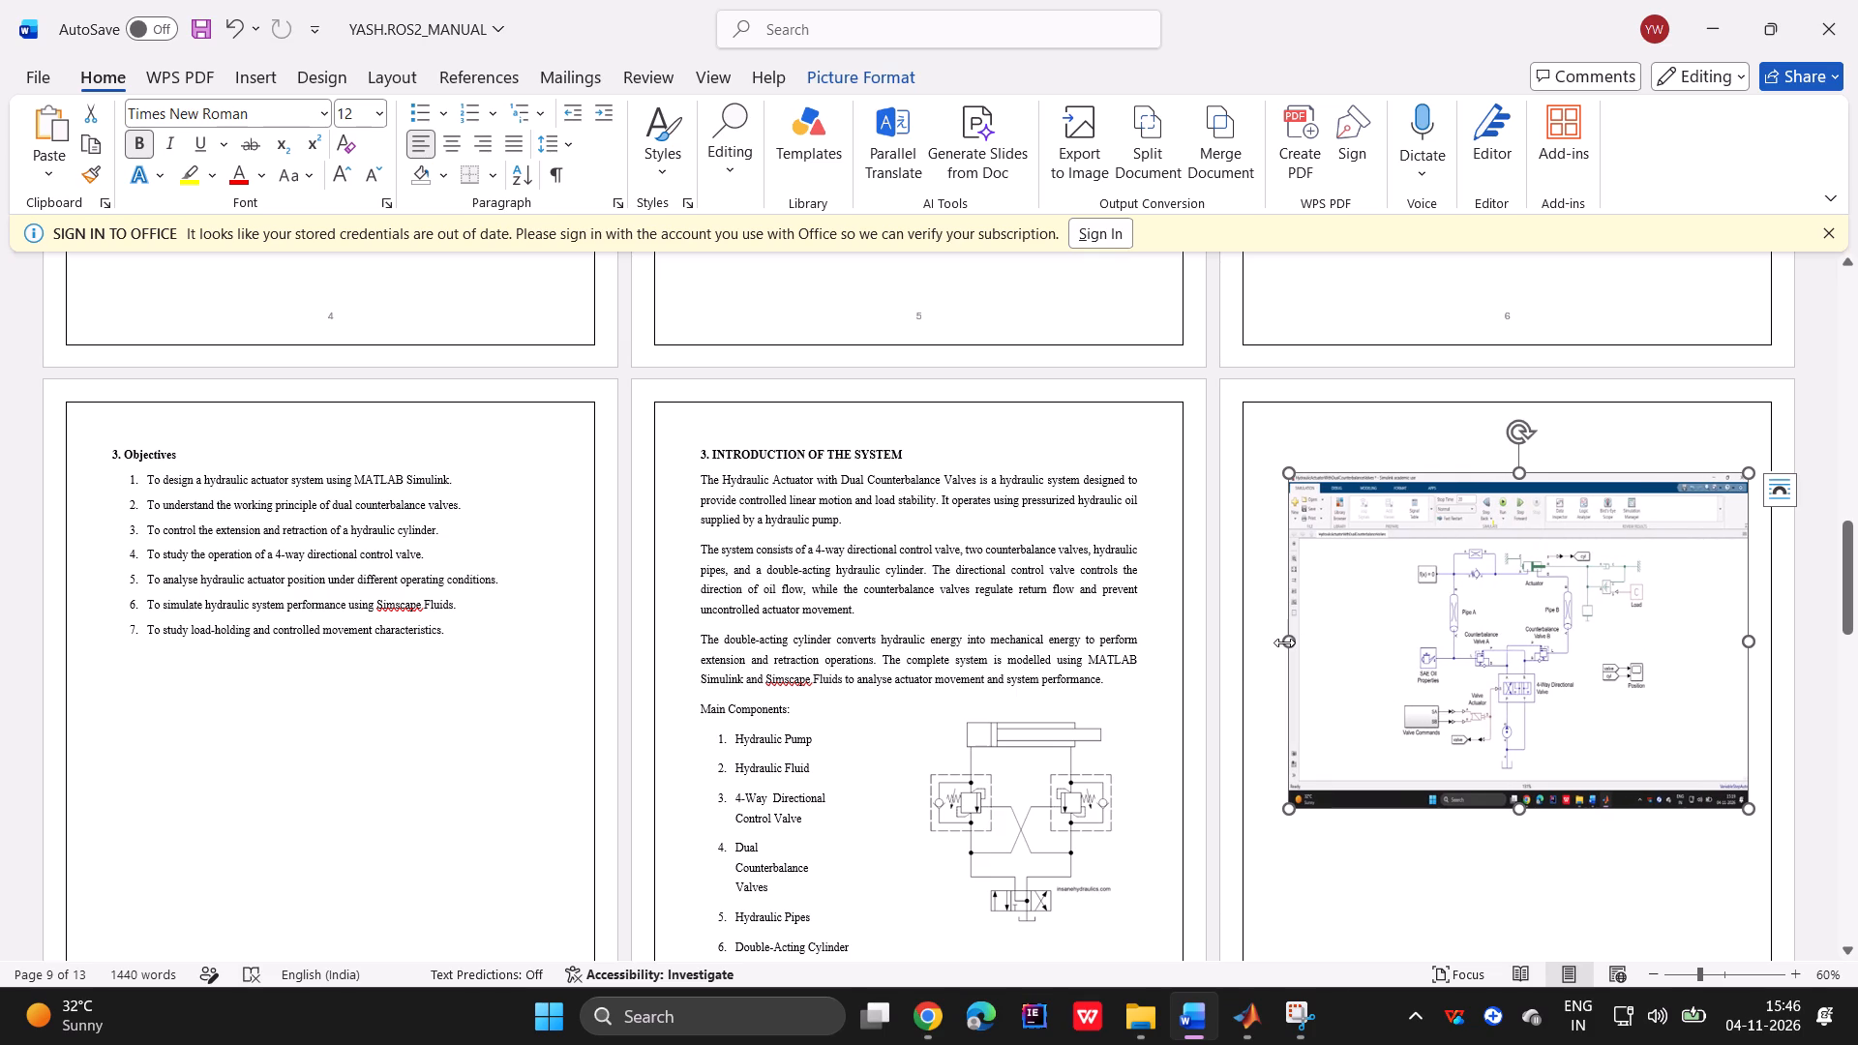
left_click_drag(1284, 642, 1332, 654)
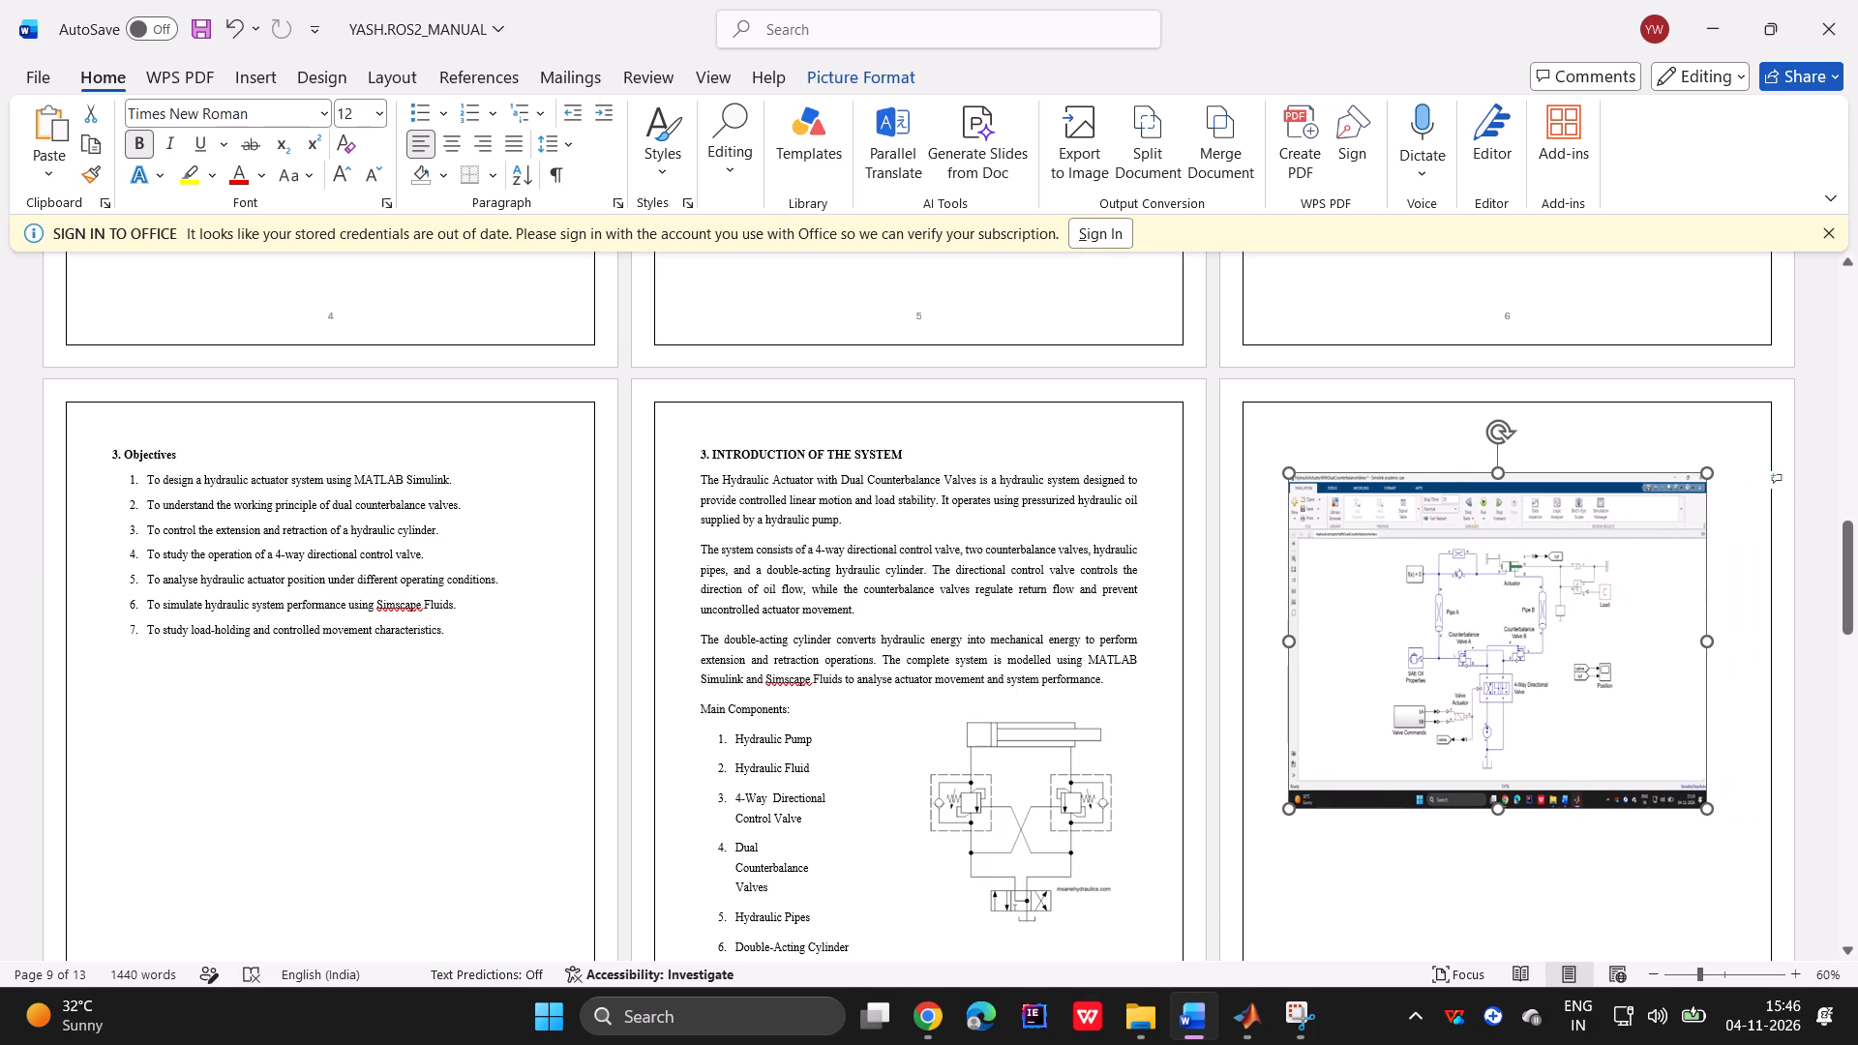
left_click_drag(1709, 642, 1759, 651)
left_click(1536, 633)
left_click_drag(1536, 633, 1483, 632)
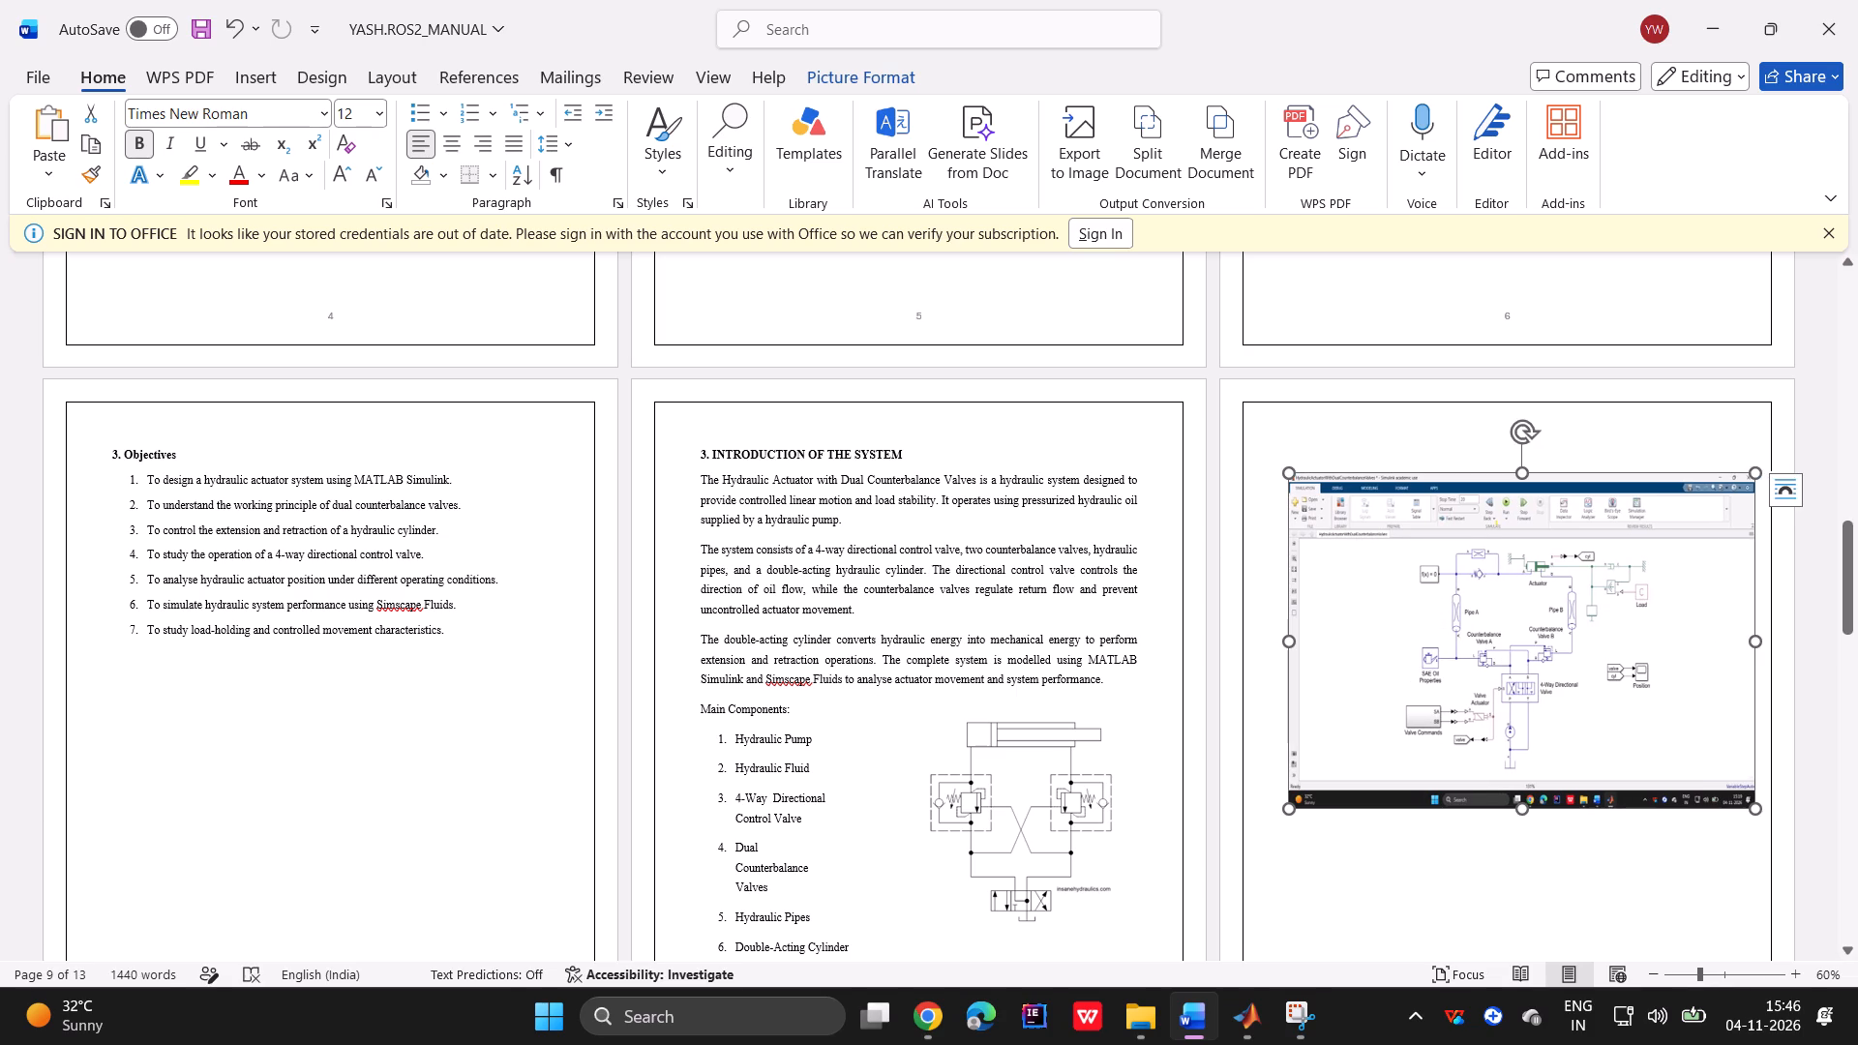
left_click(1346, 860)
Switch from the Word report to Chrome.
scroll(1292, 893, "down", 1)
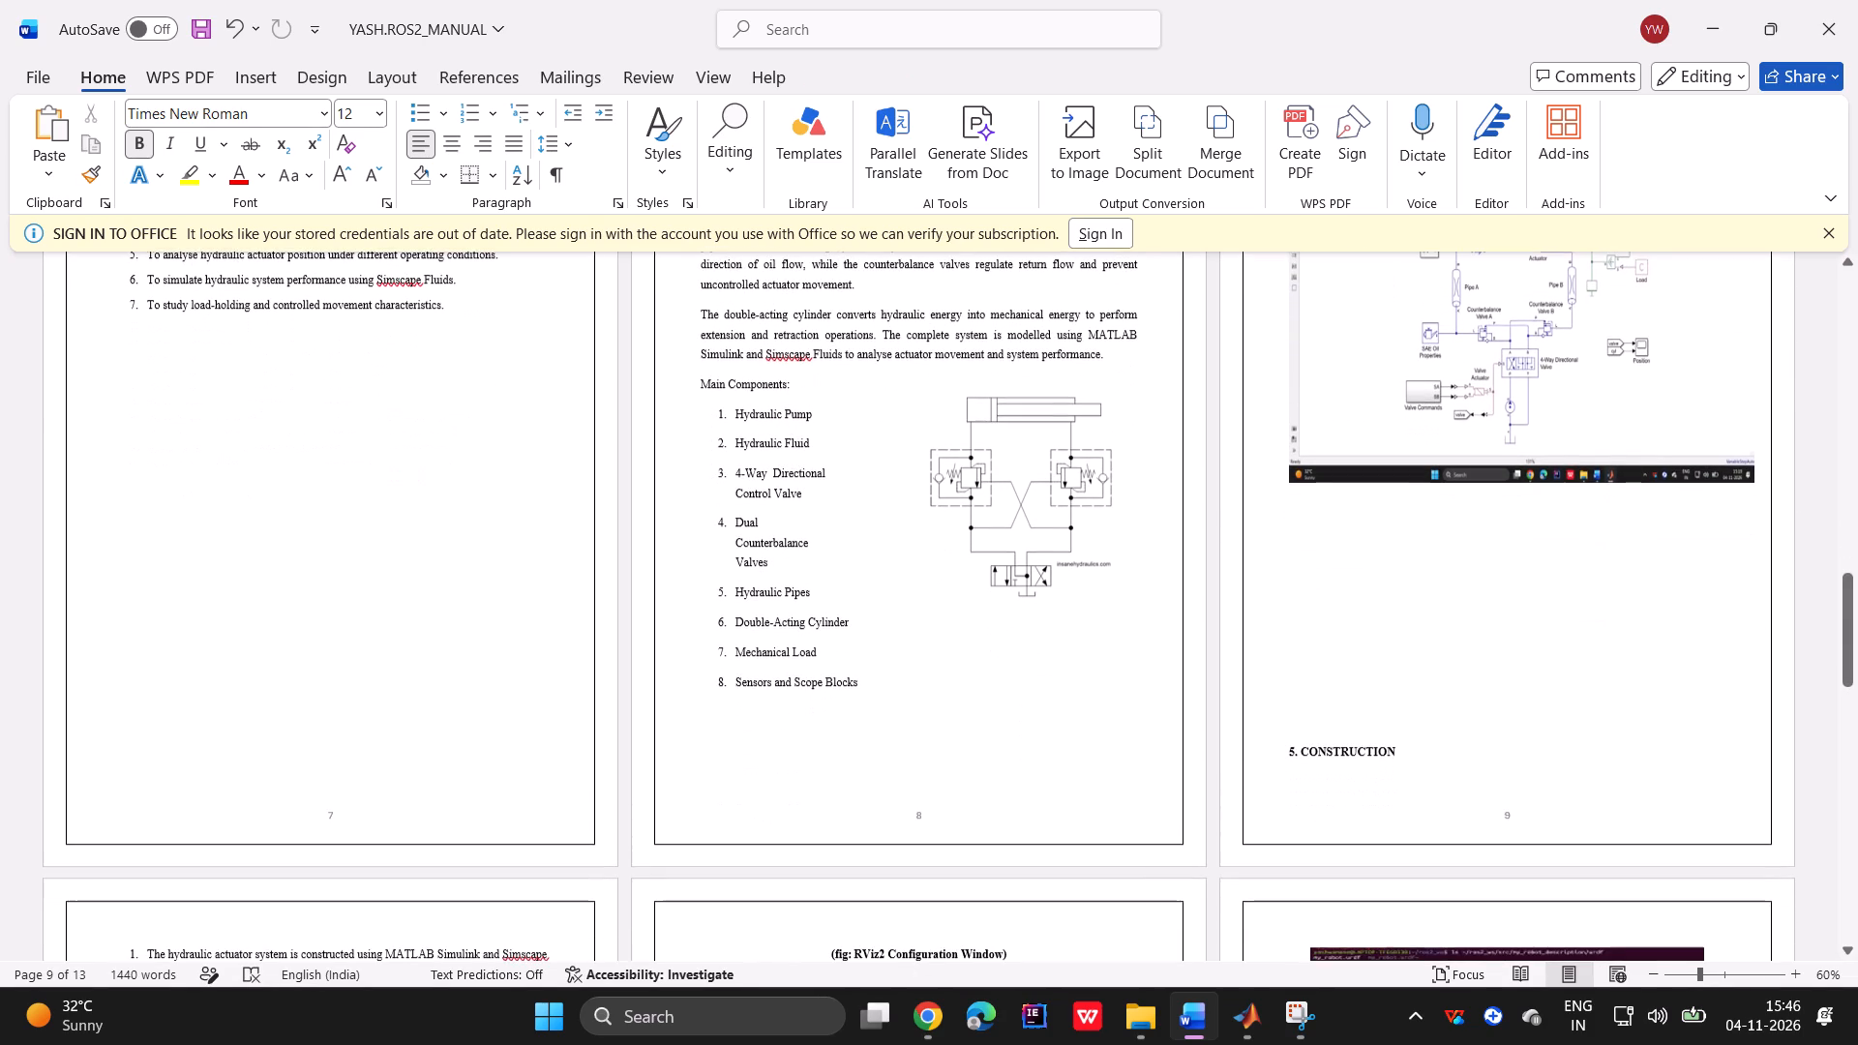
key("alt+Tab")
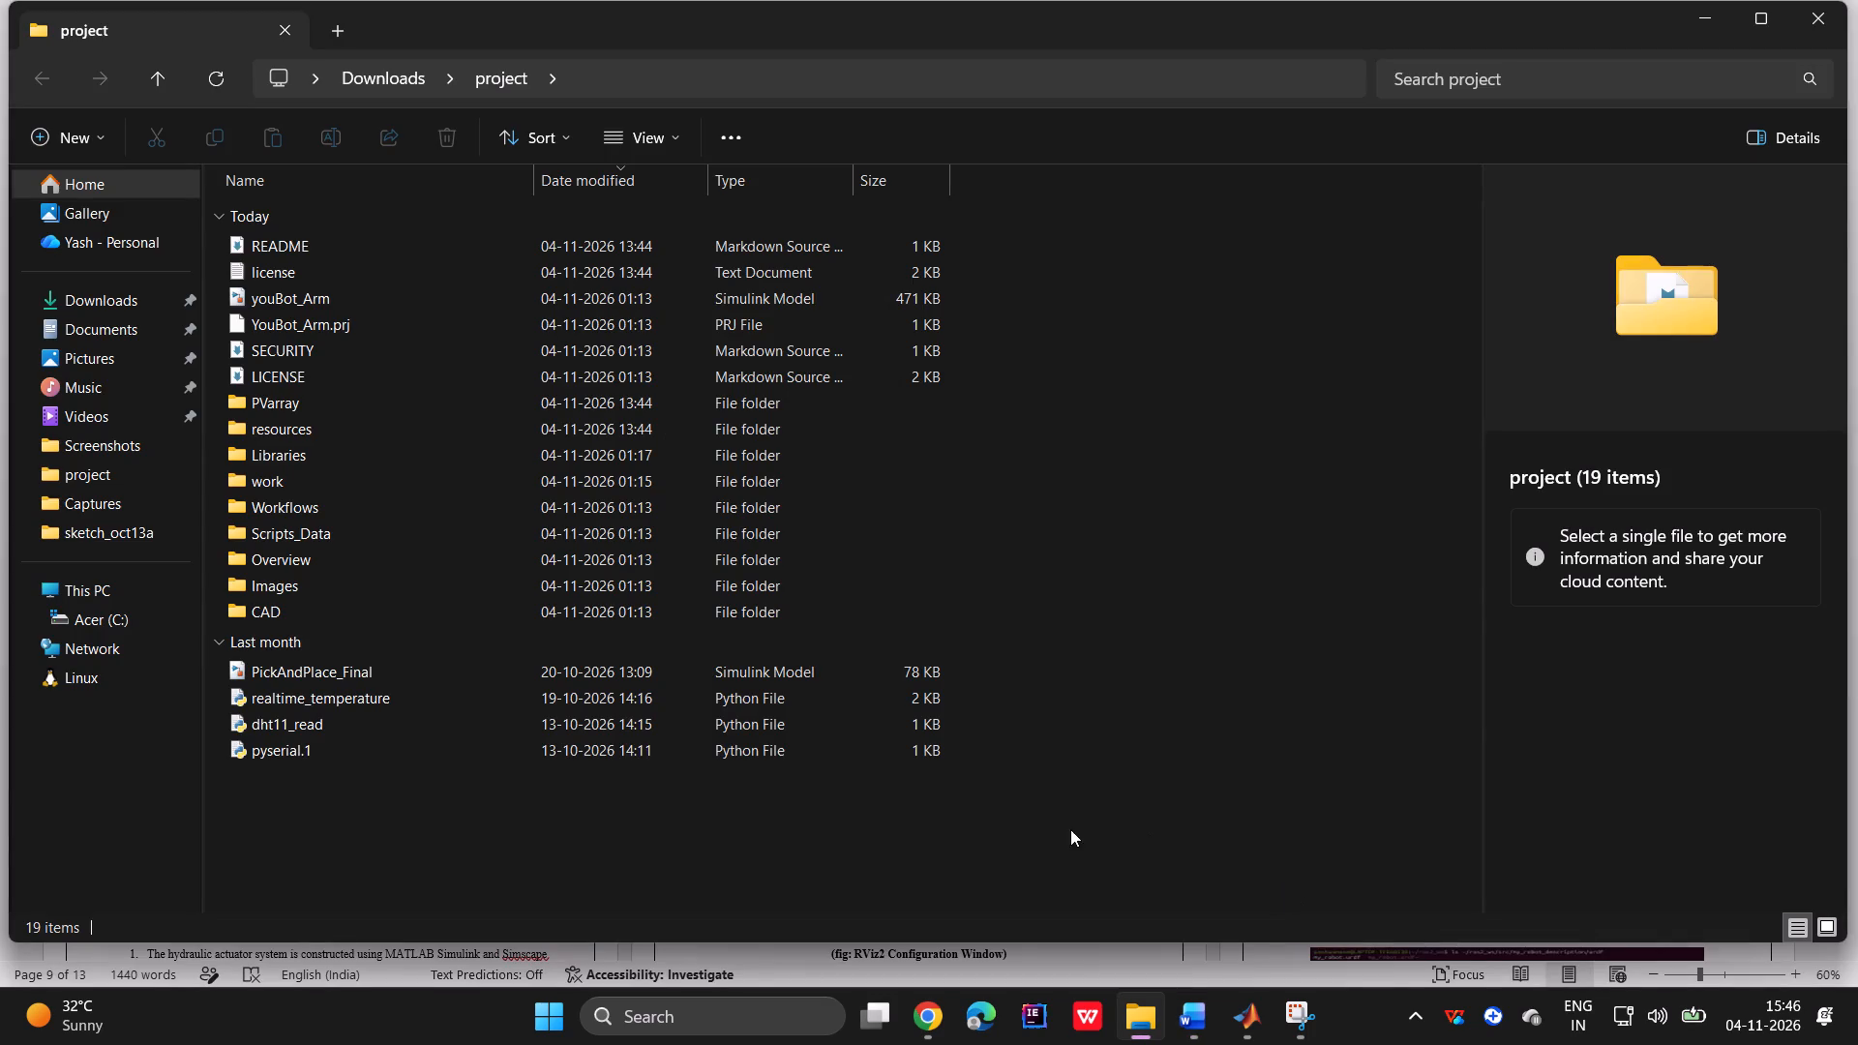
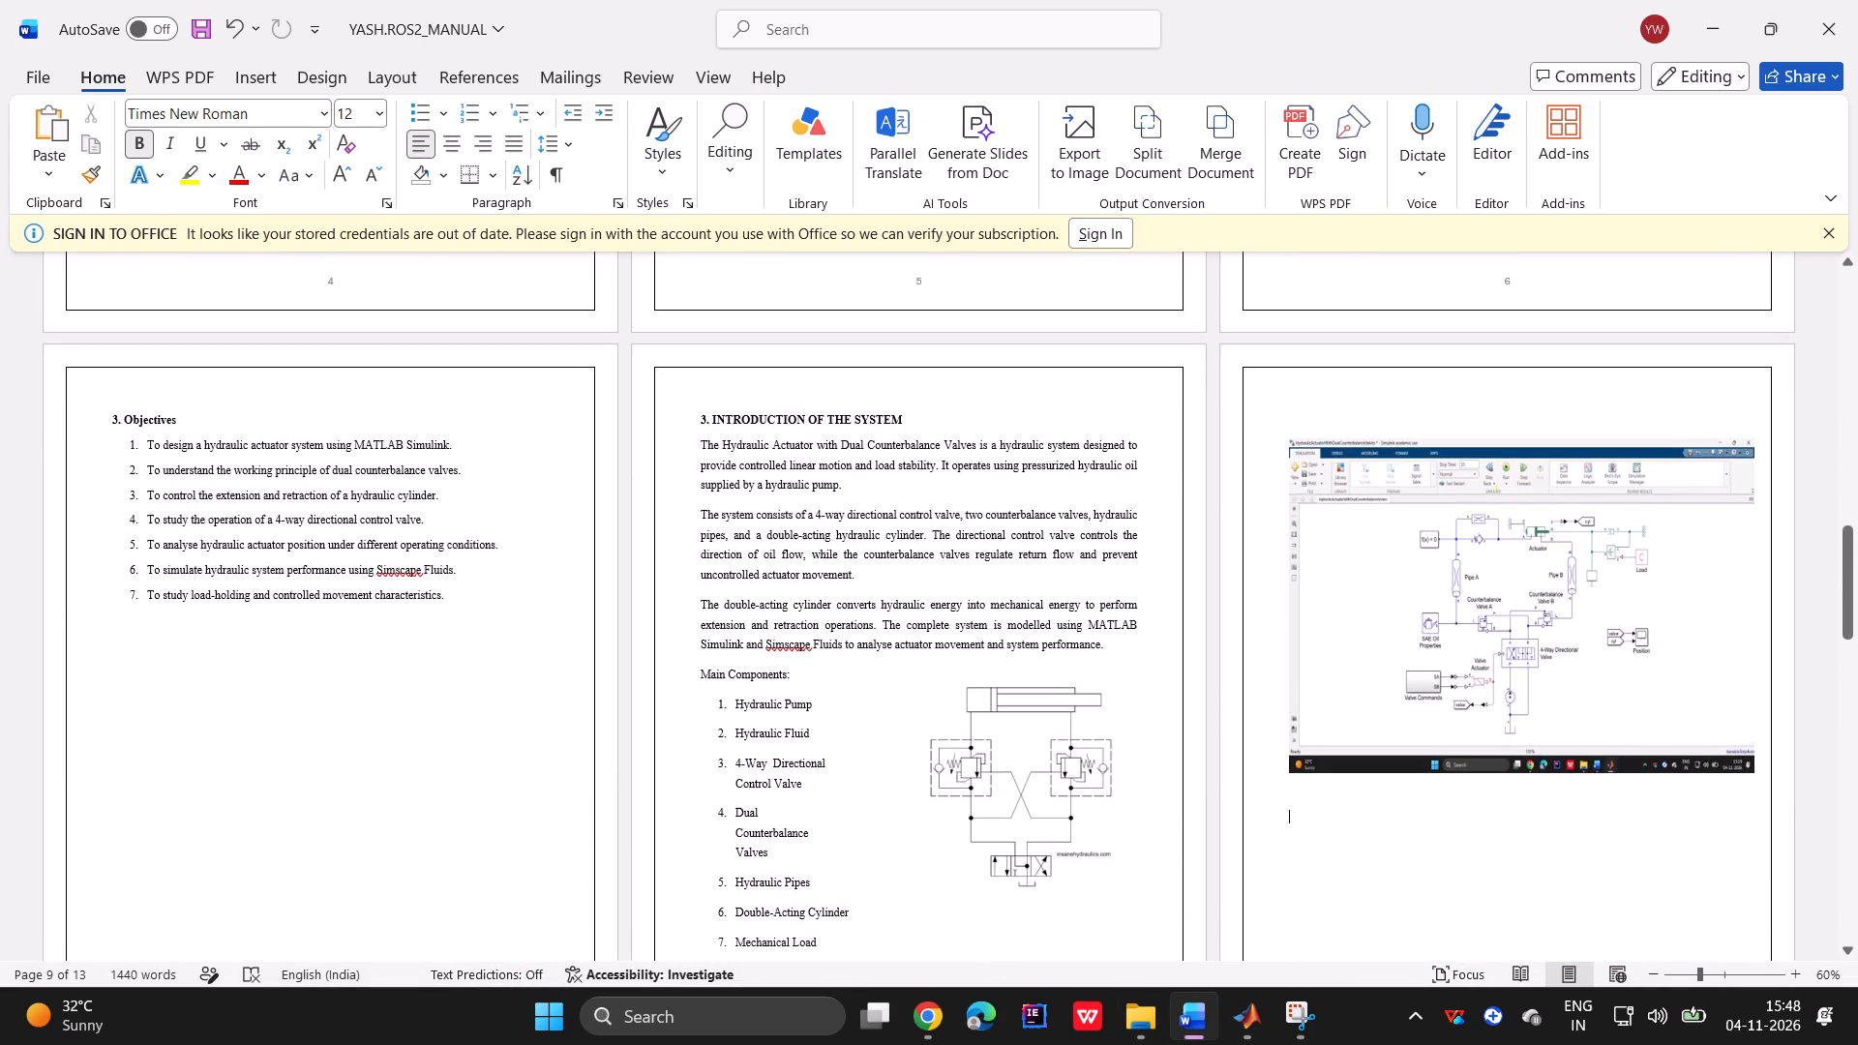
left_click(1336, 416)
left_click(1345, 548)
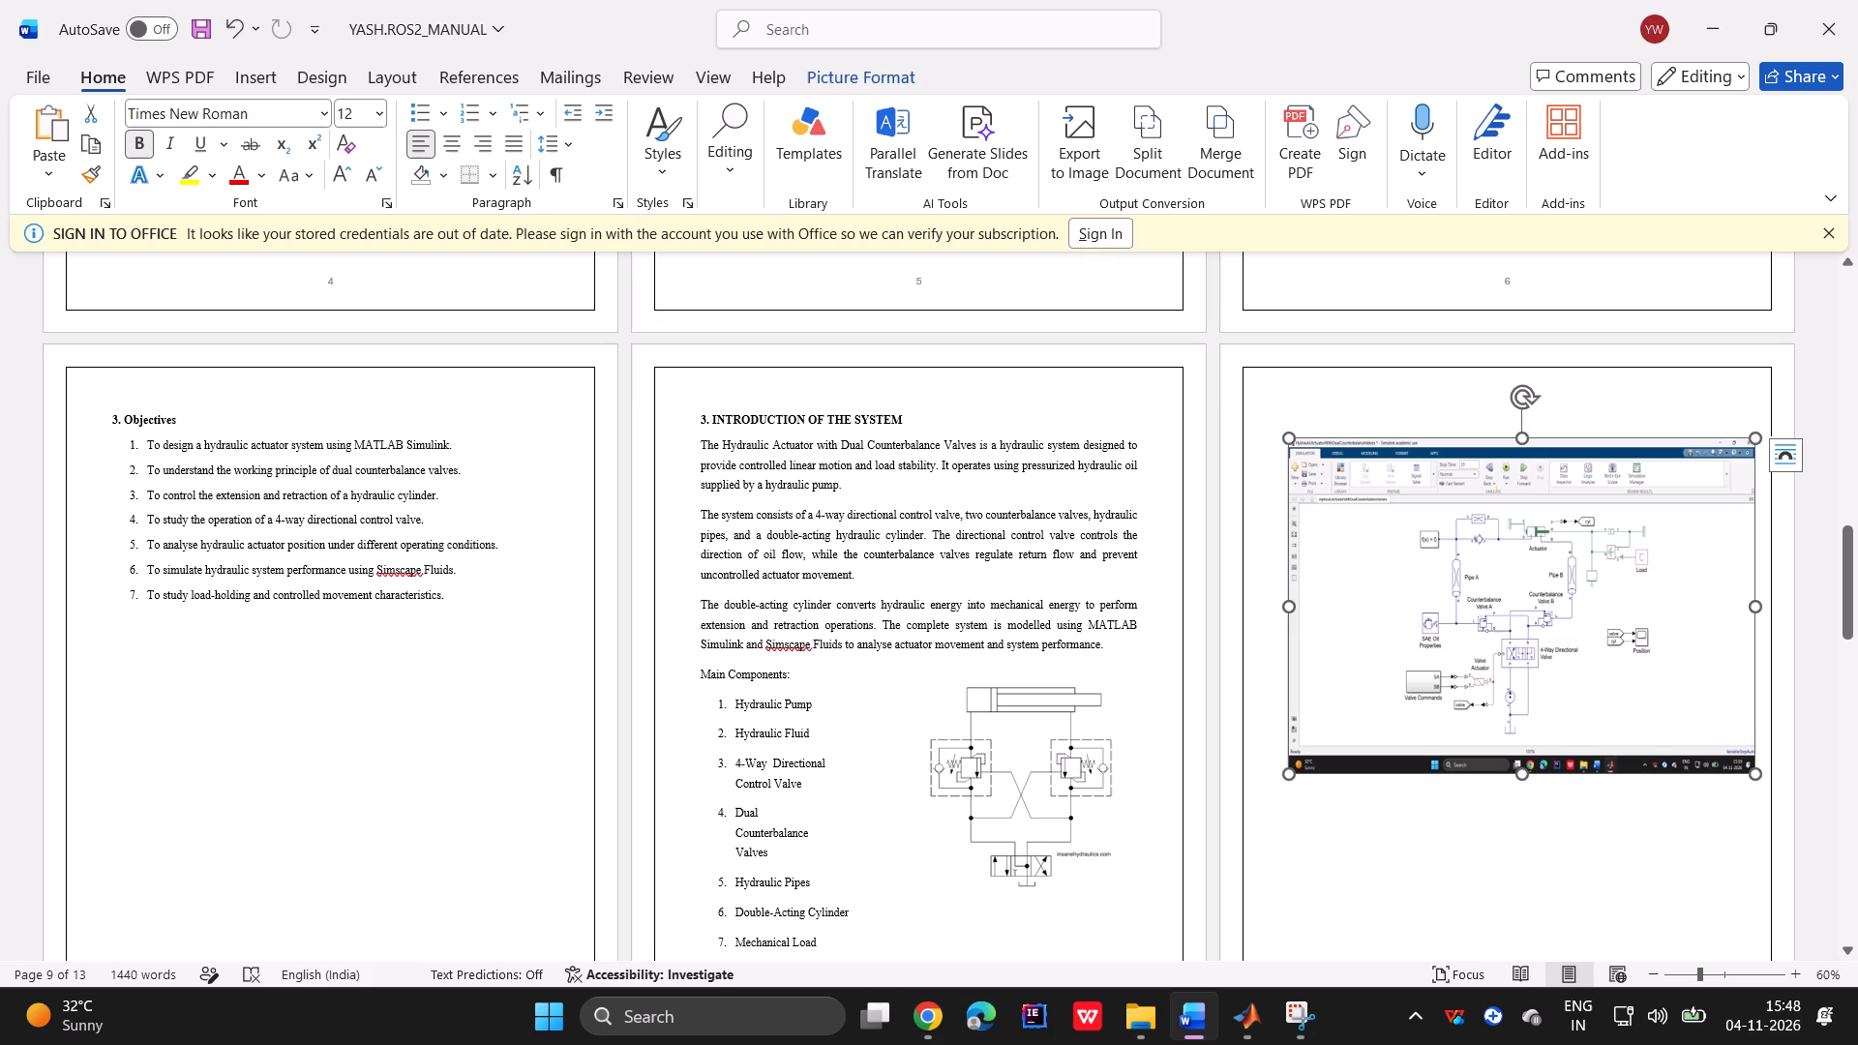
key("Delete")
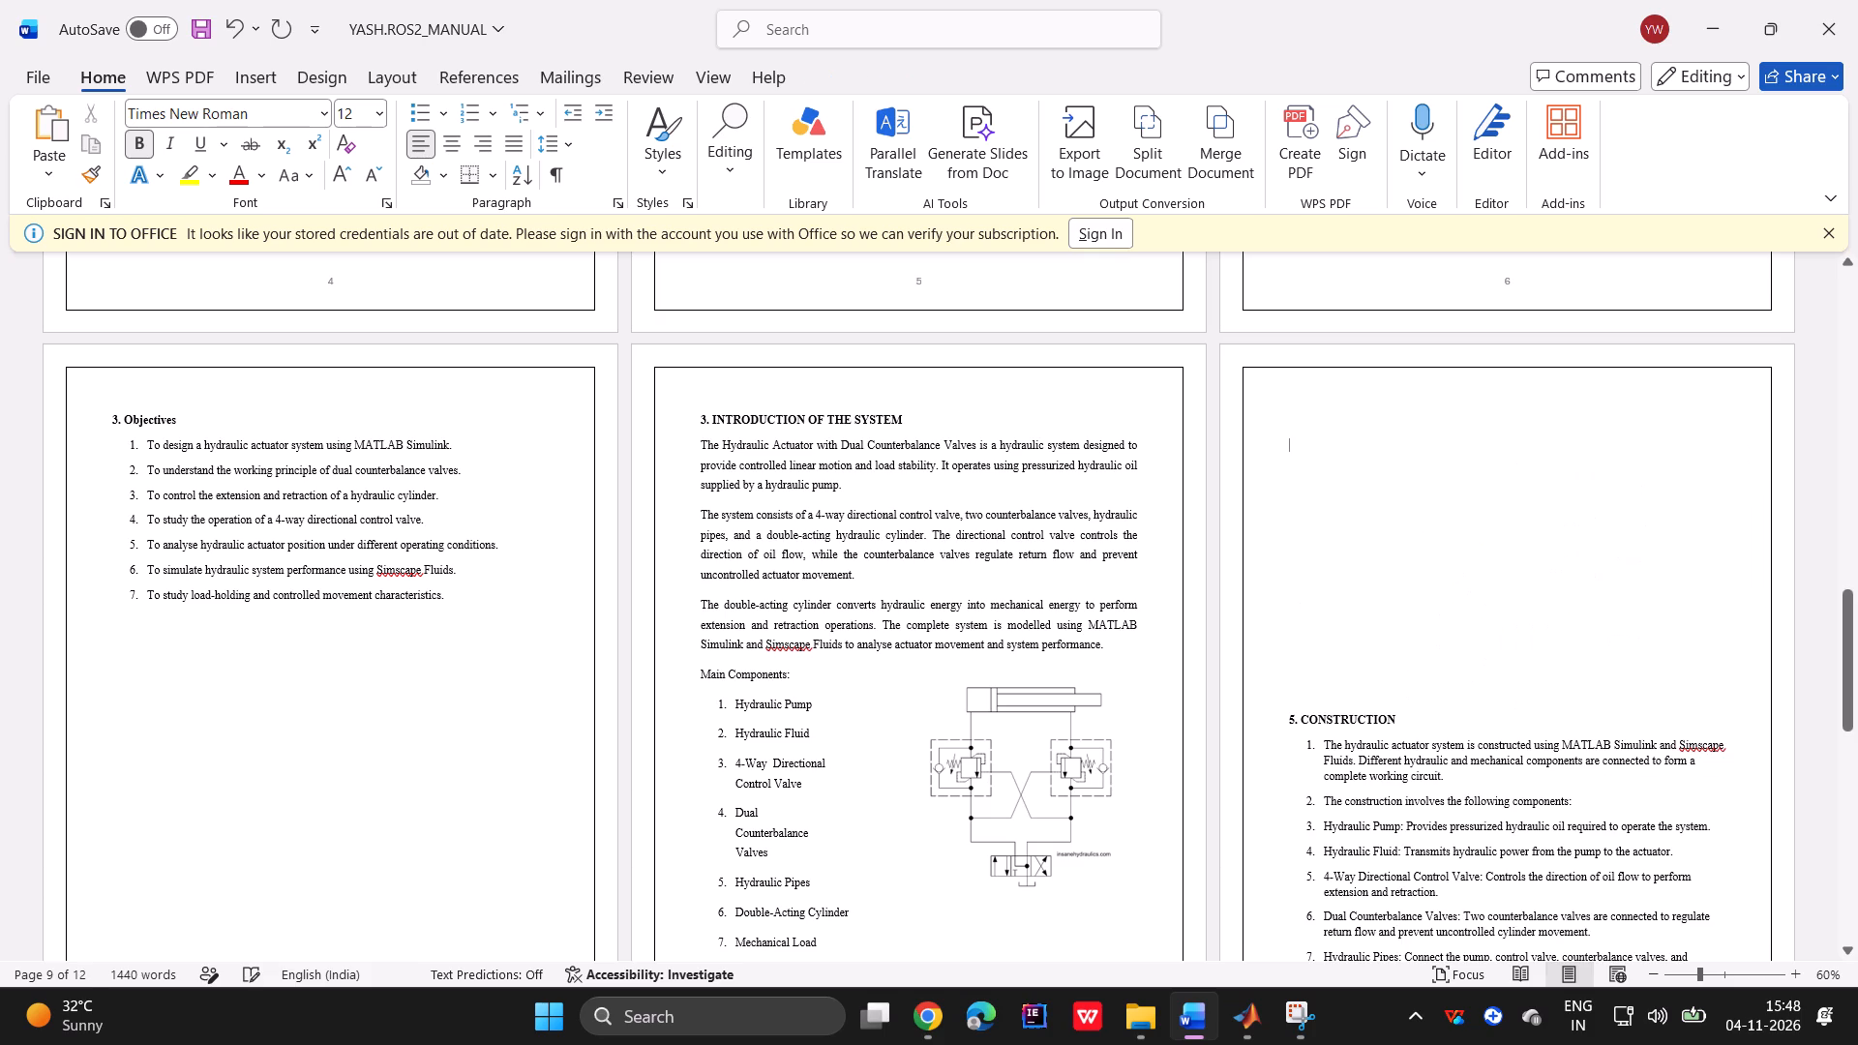
key("ctrl+v")
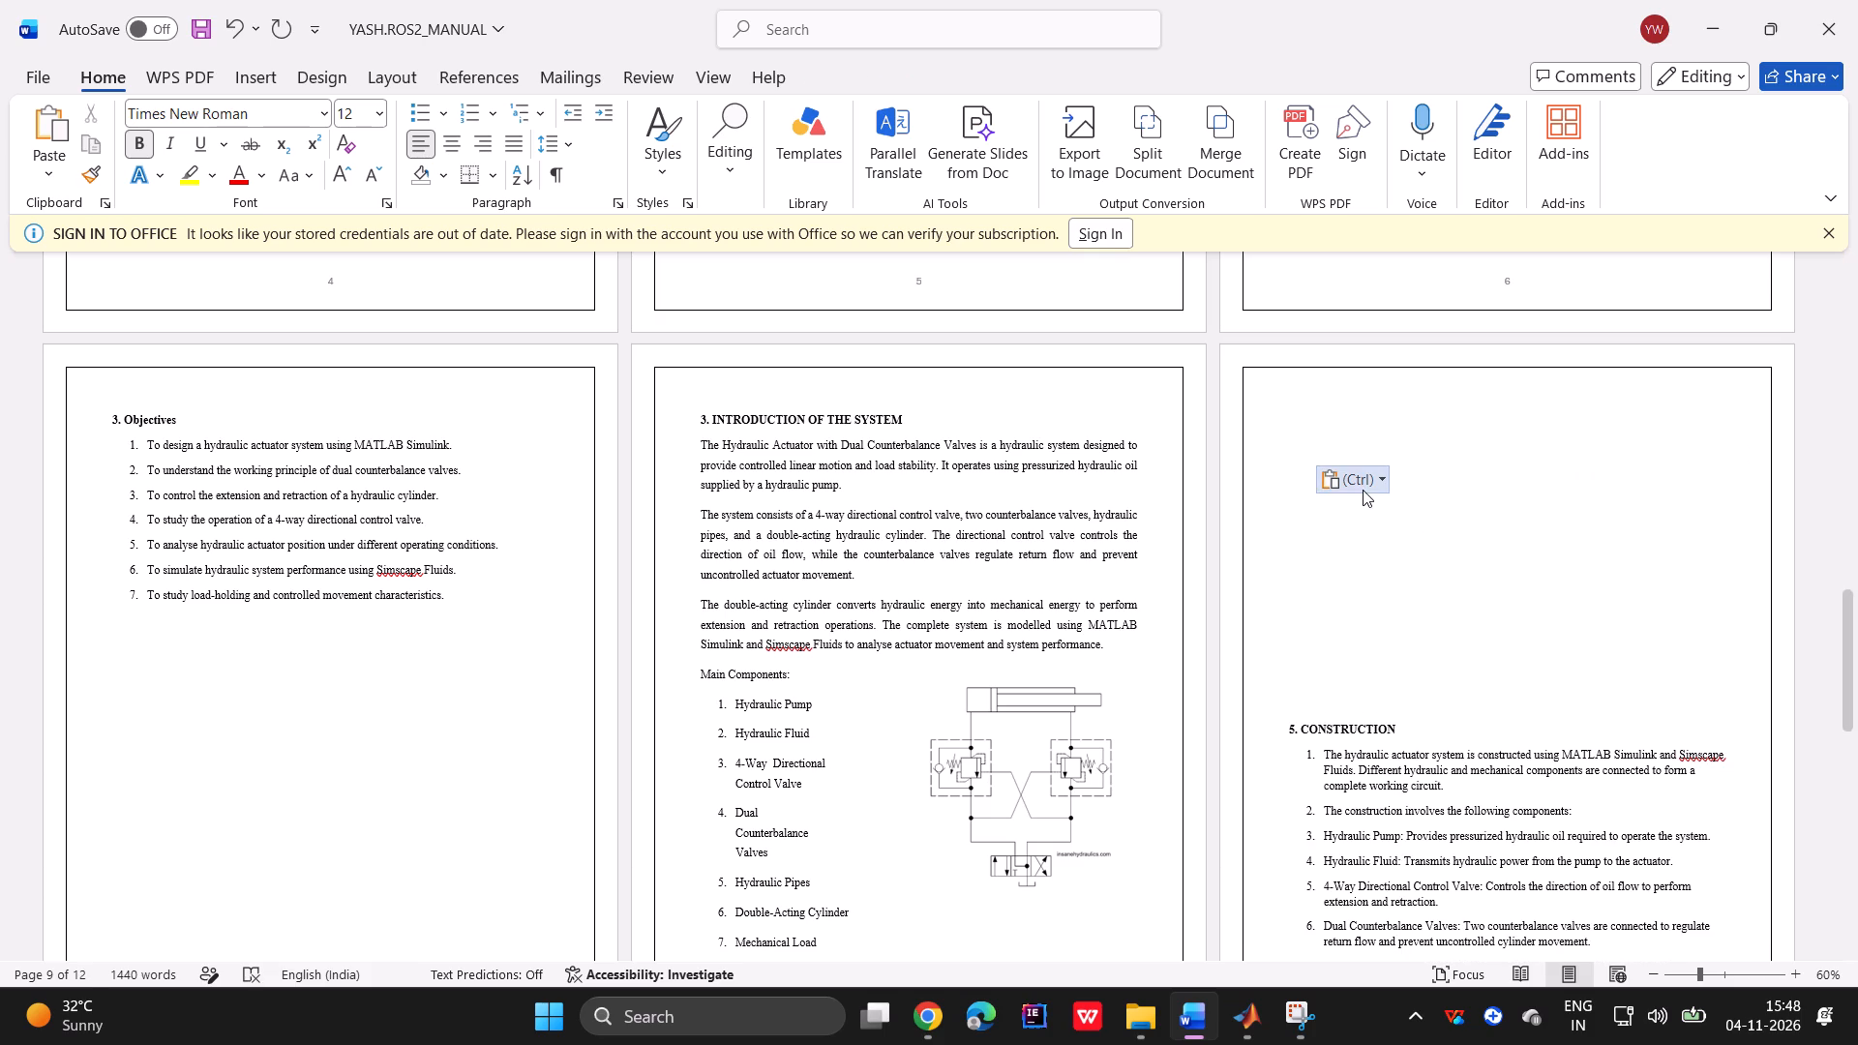
left_click(1363, 490)
left_click(1335, 550)
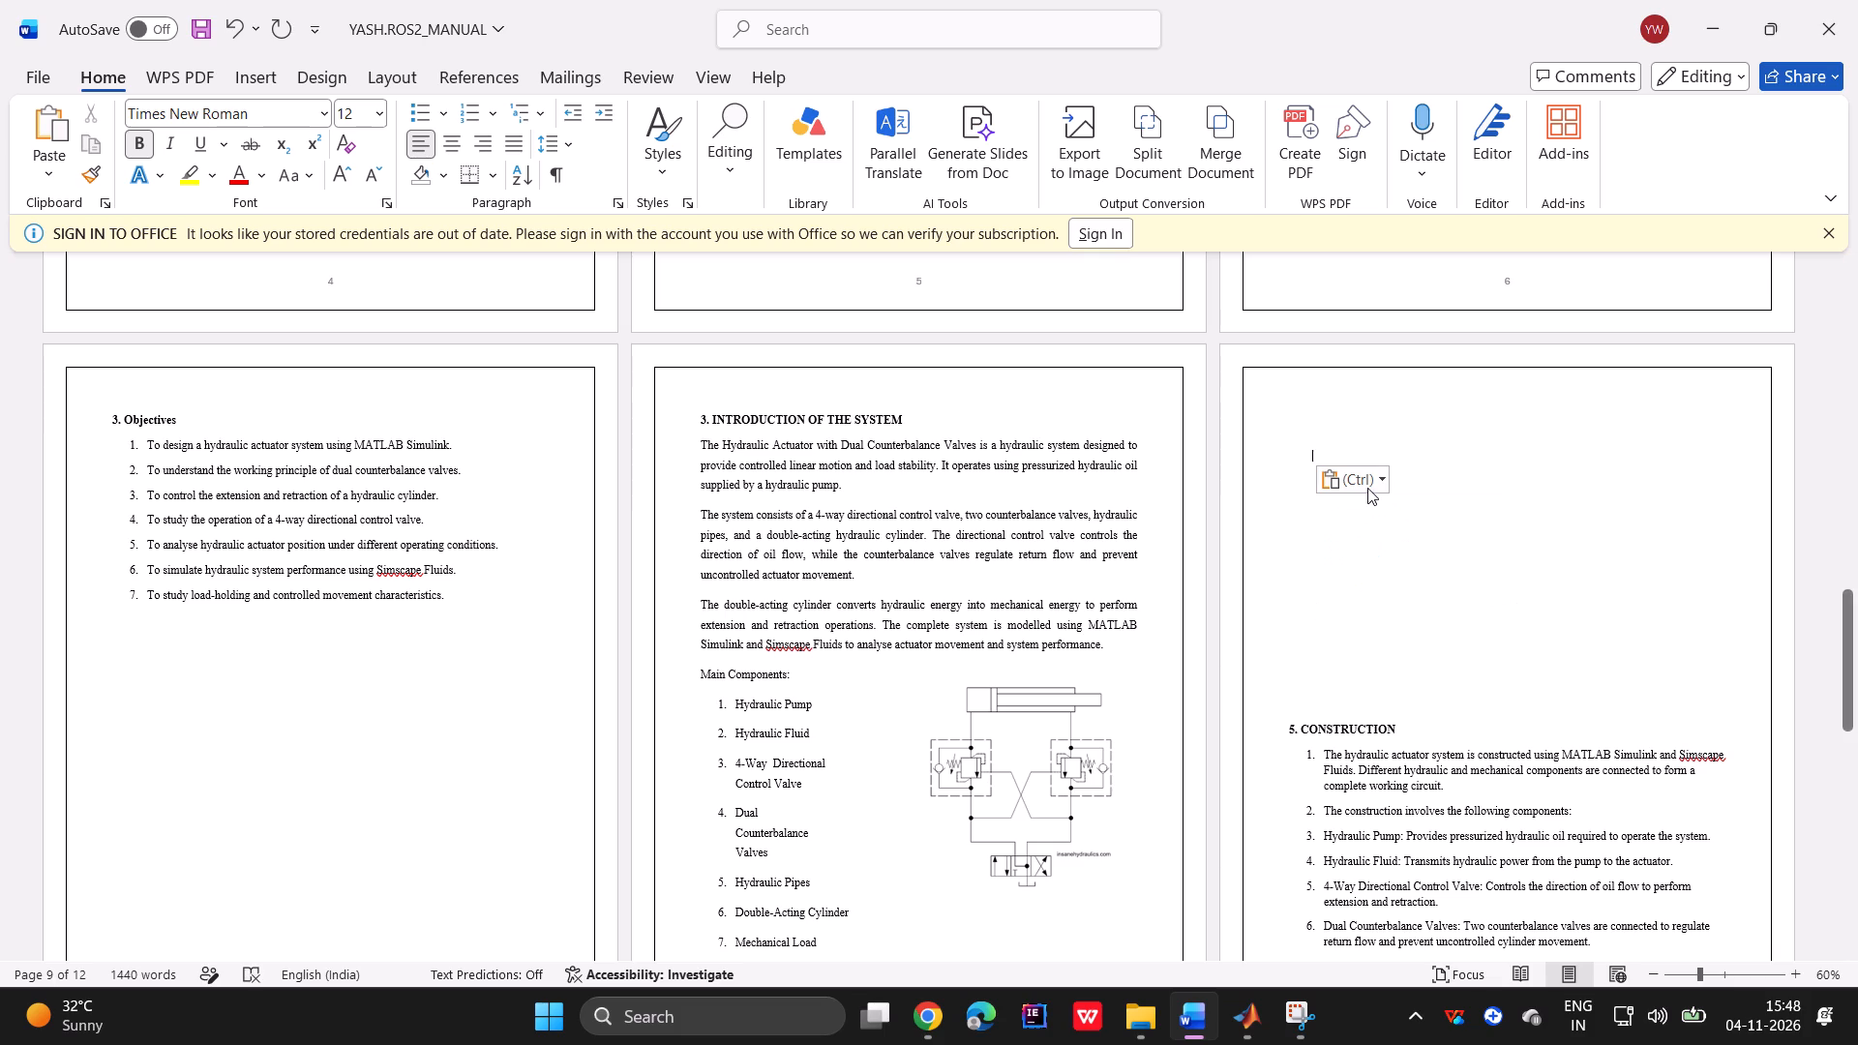
left_click(1367, 487)
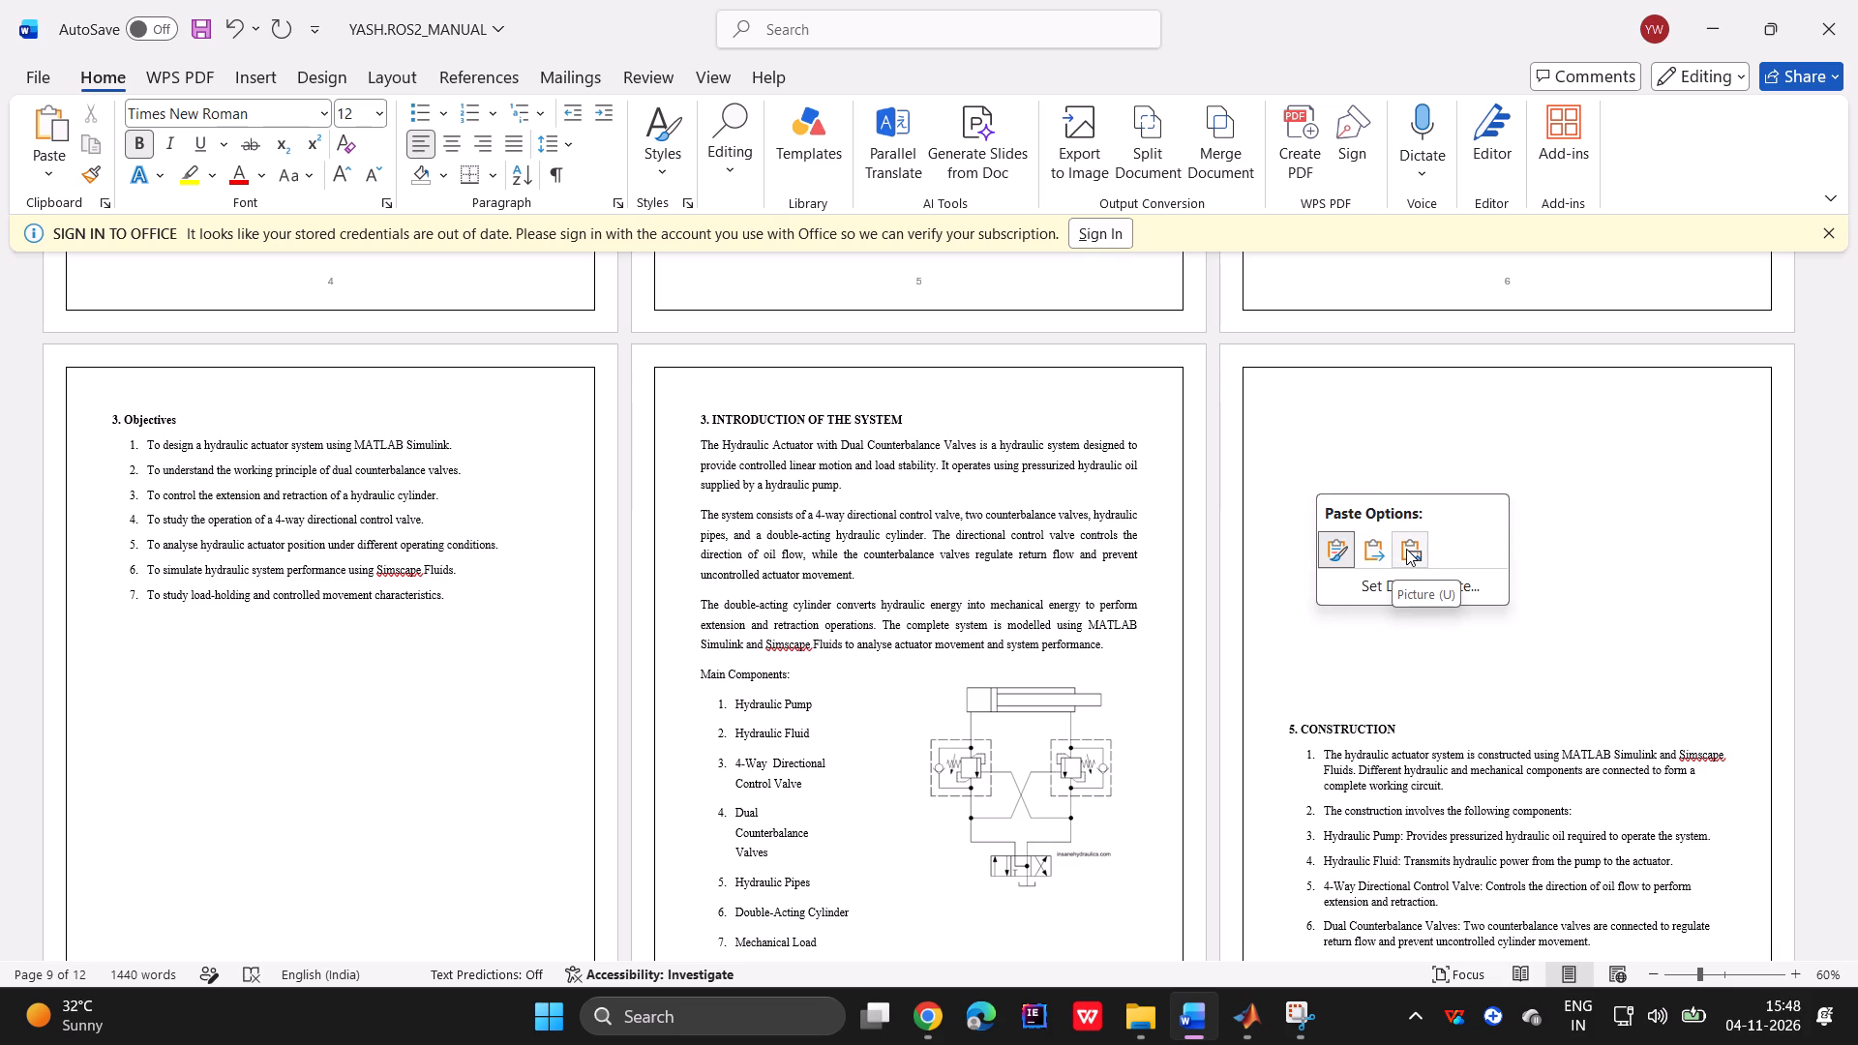
left_click(1406, 549)
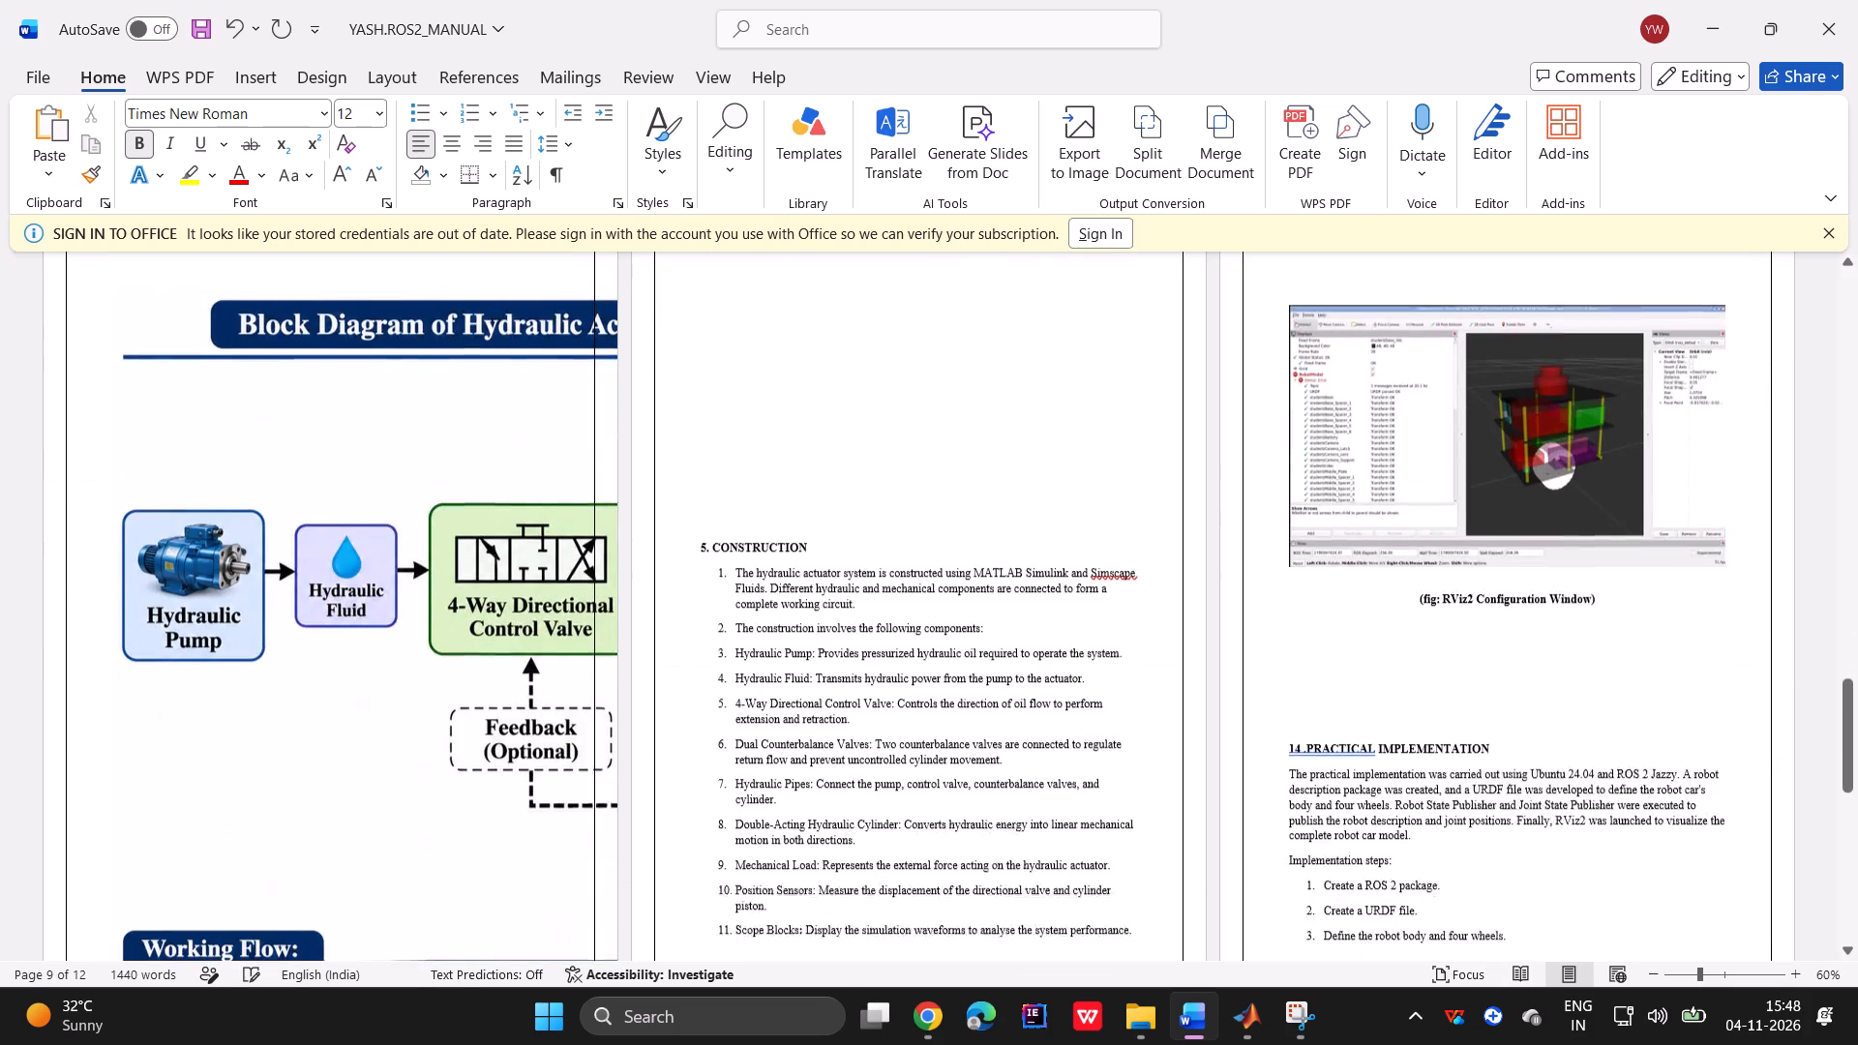
Shrink the oversized block diagram proportionally until it fits on the page above the "5. CONSTRUCTION" heading.
scroll(413, 668, "down", 1, "ctrl")
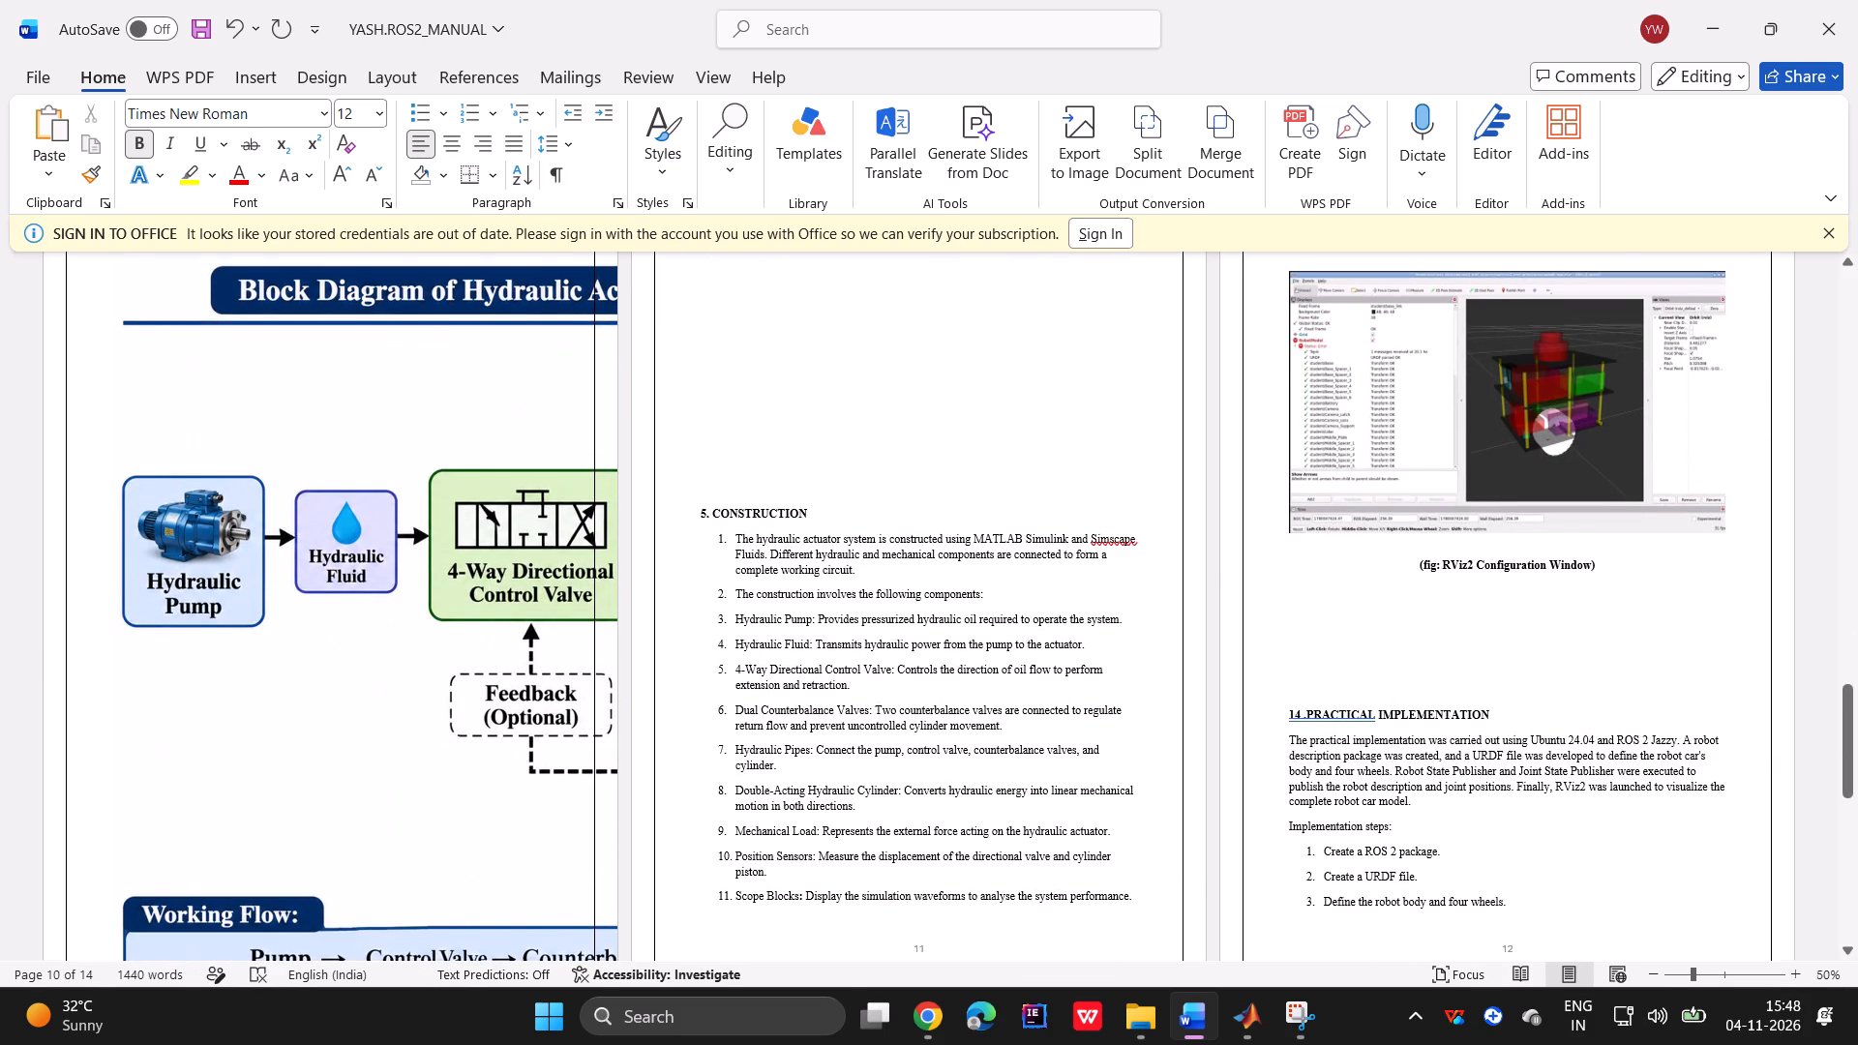
scroll(413, 668, "down", 2, "ctrl")
left_click(560, 562)
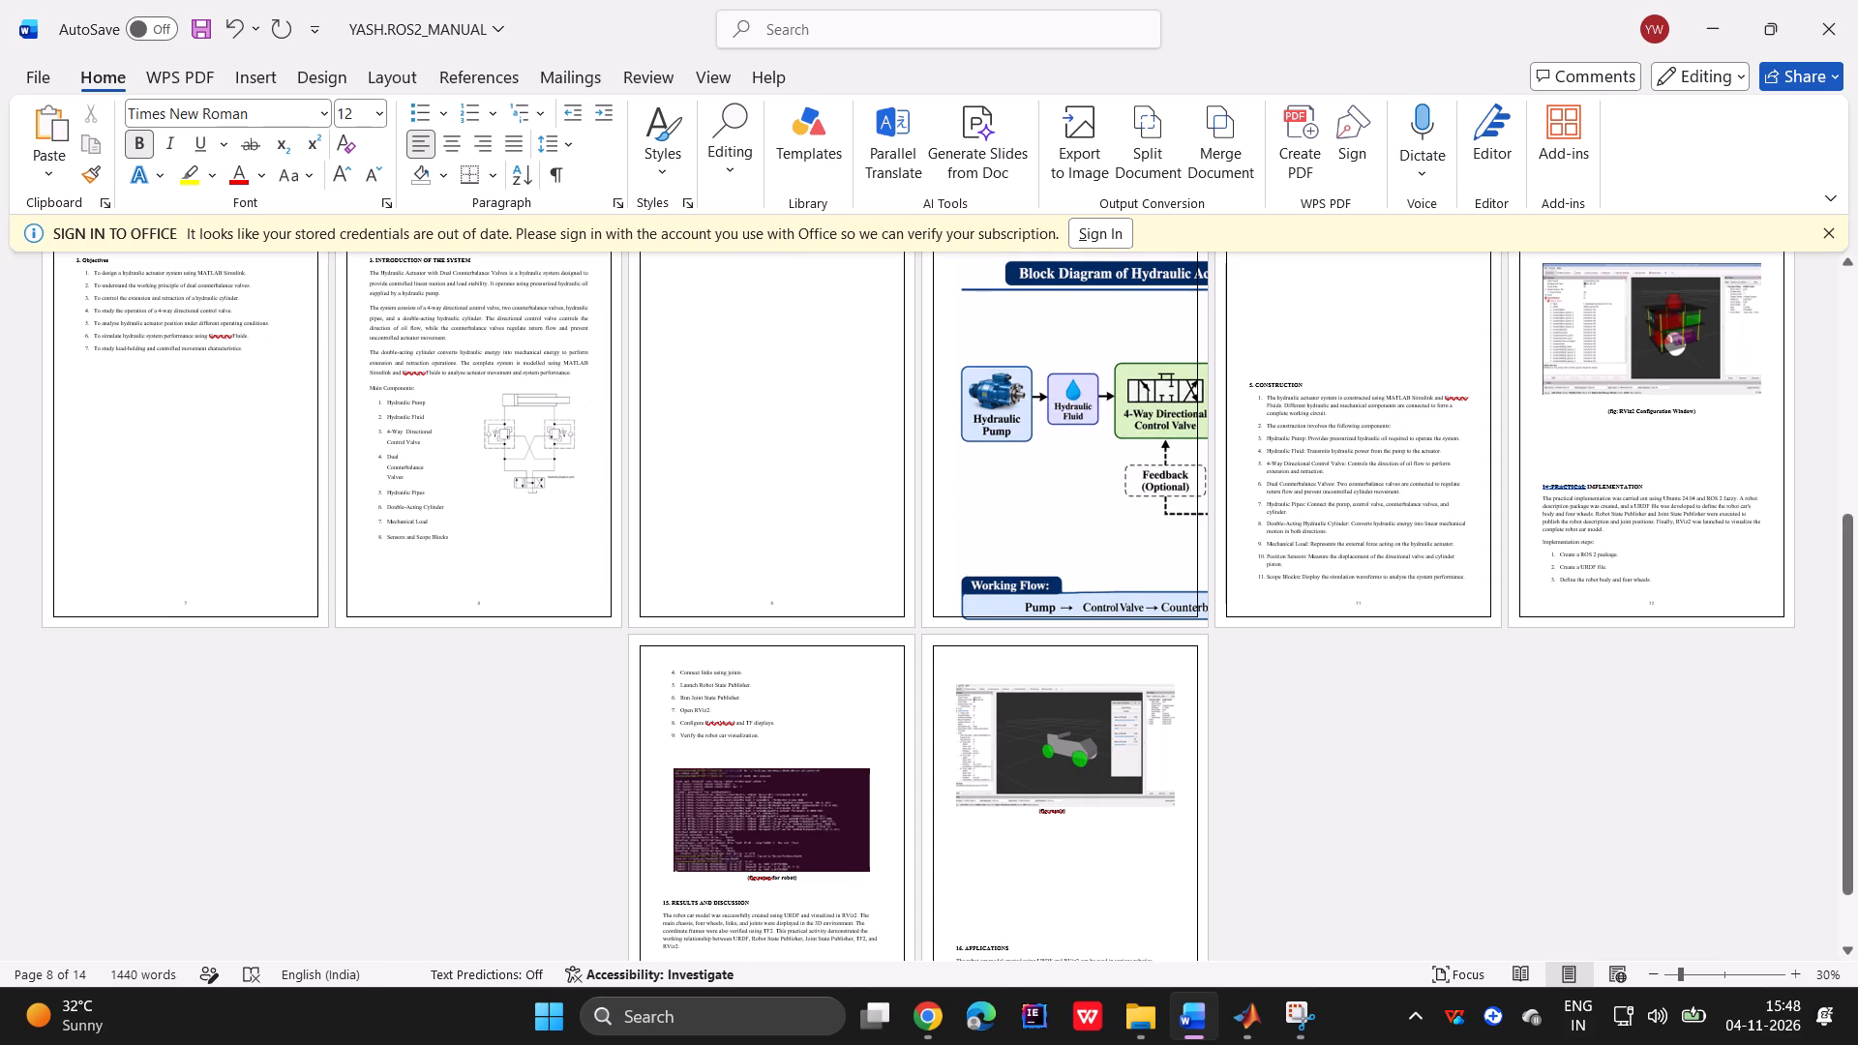
left_click(1093, 524)
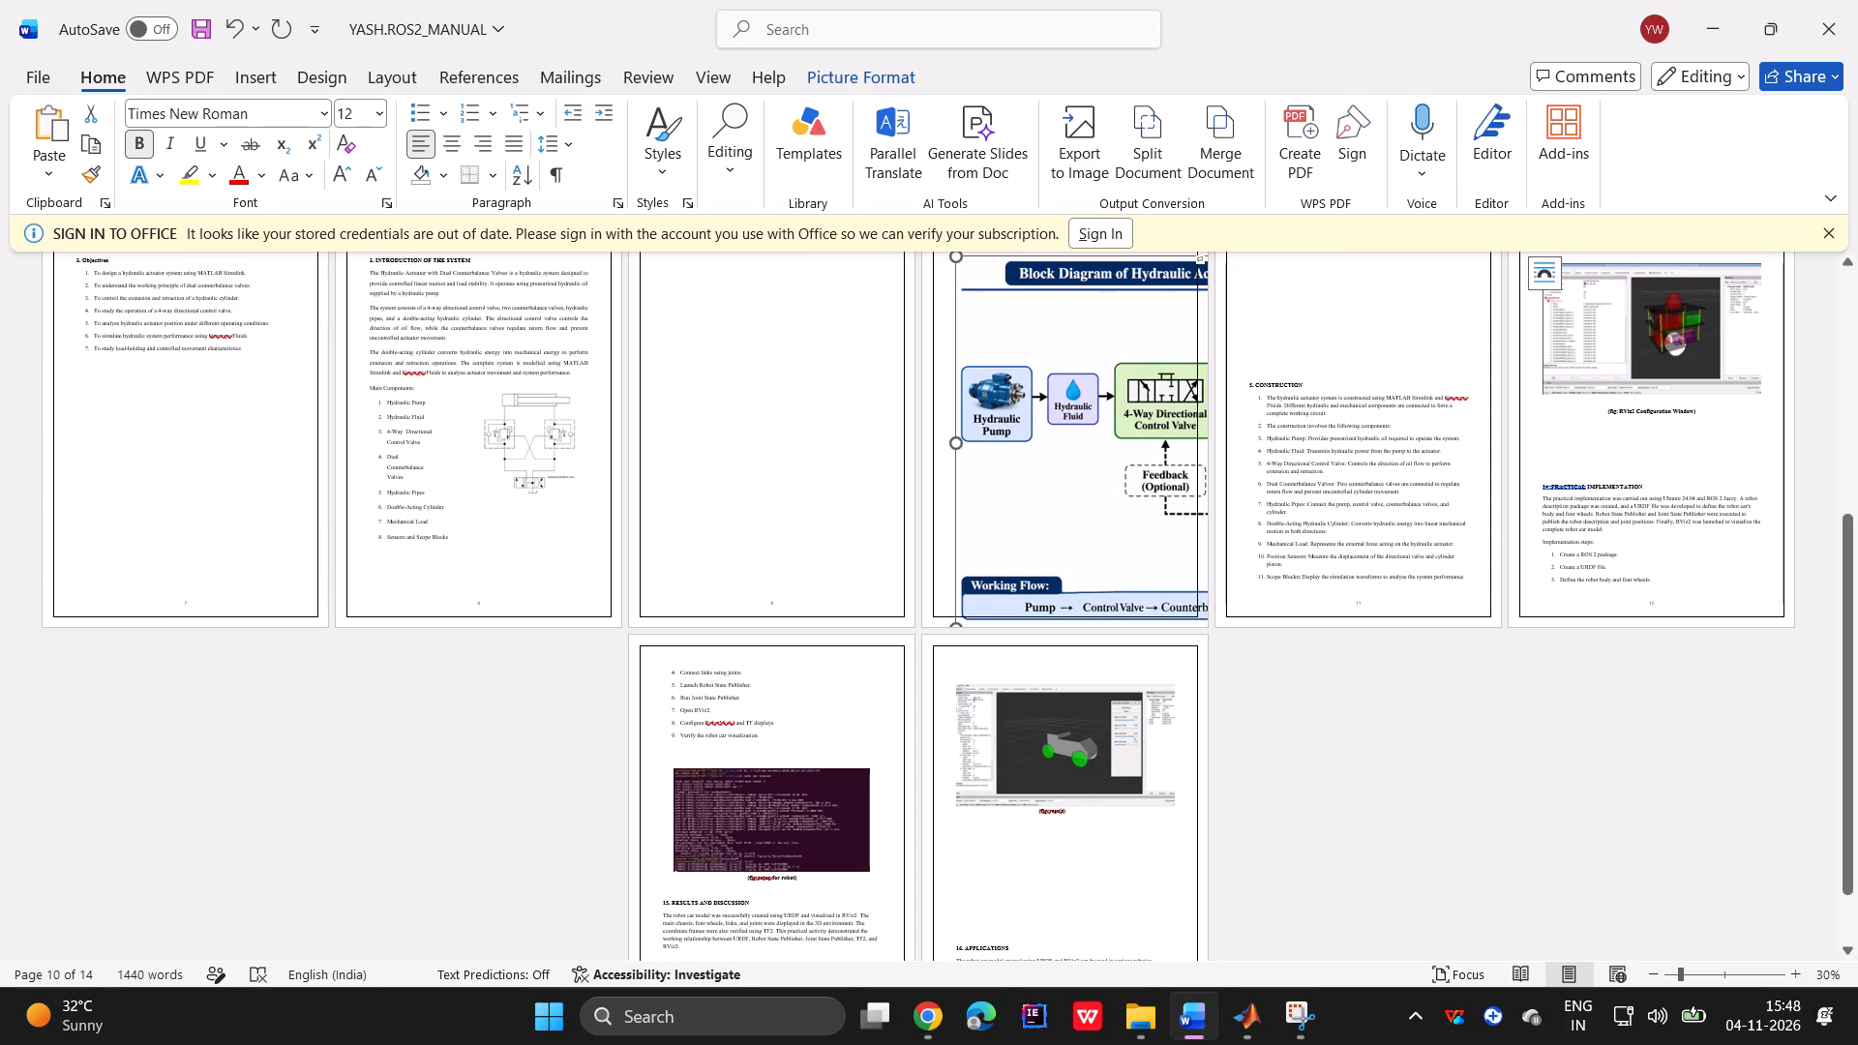
left_click_drag(960, 258, 960, 266)
left_click_drag(960, 266, 1133, 581)
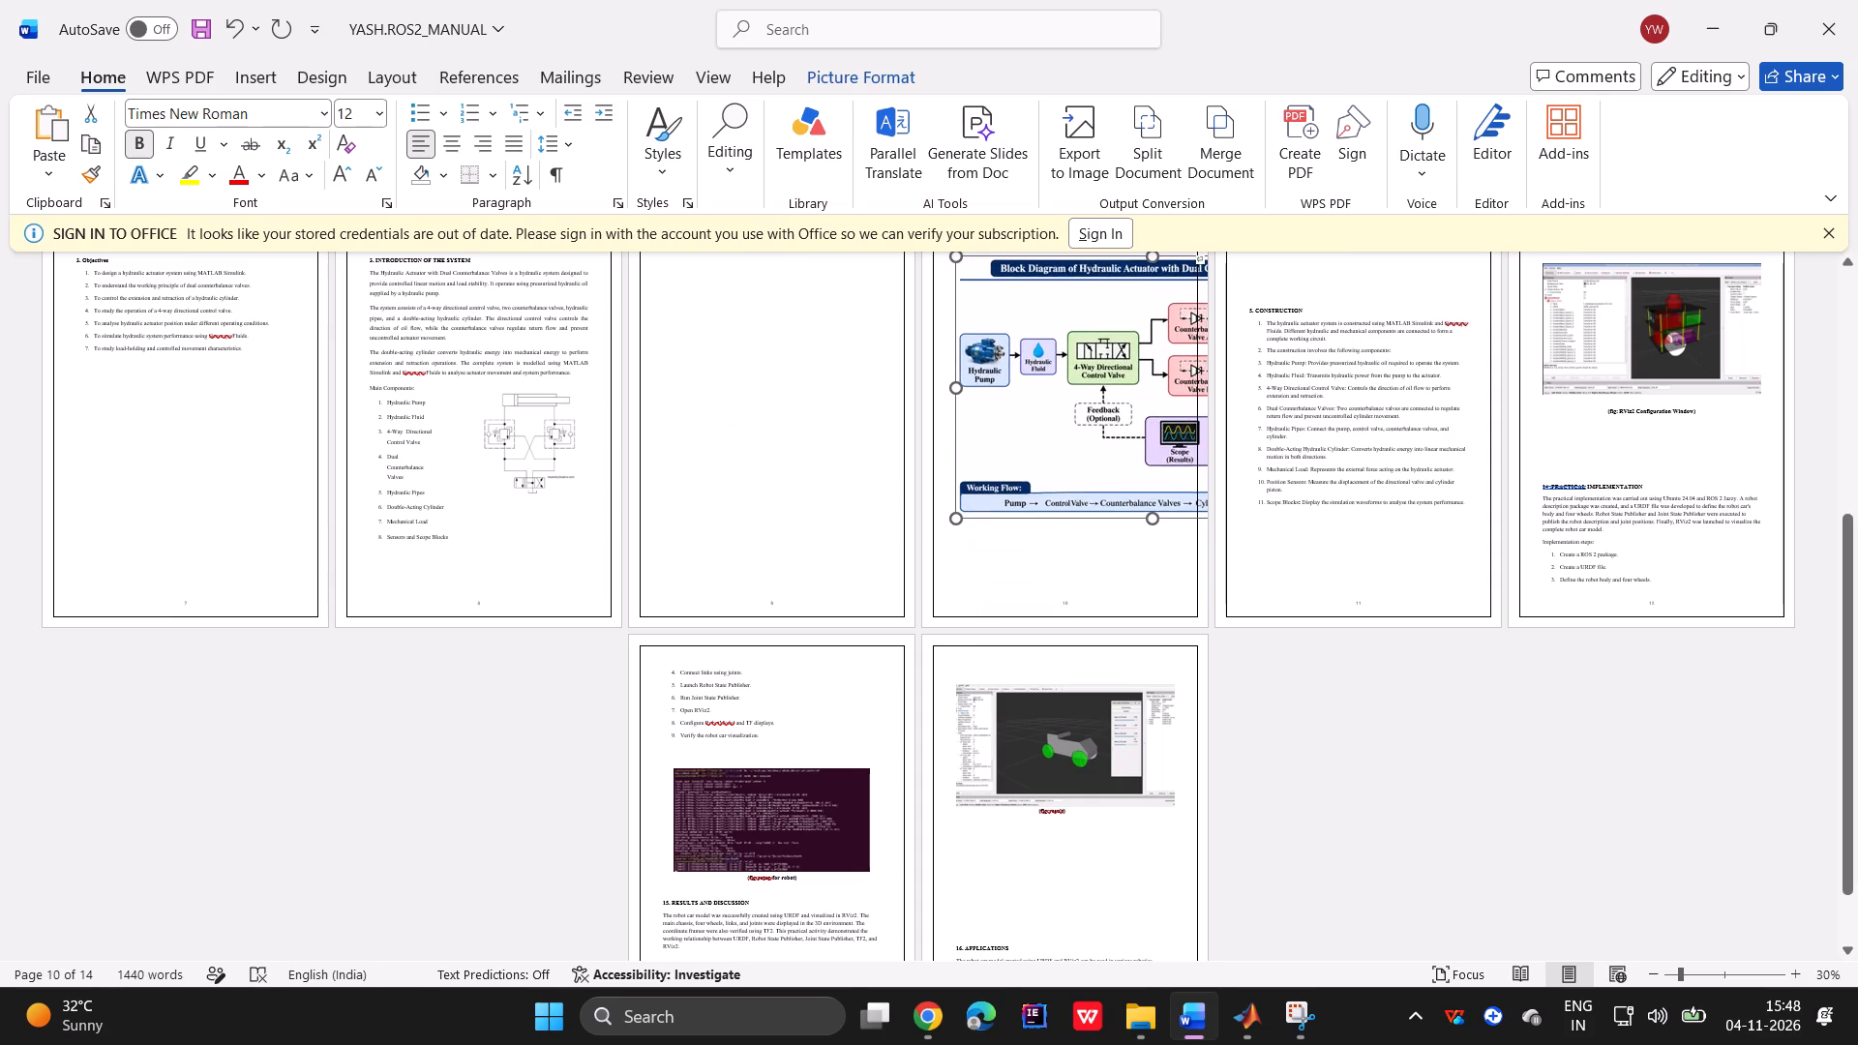
left_click_drag(1133, 581, 1232, 620)
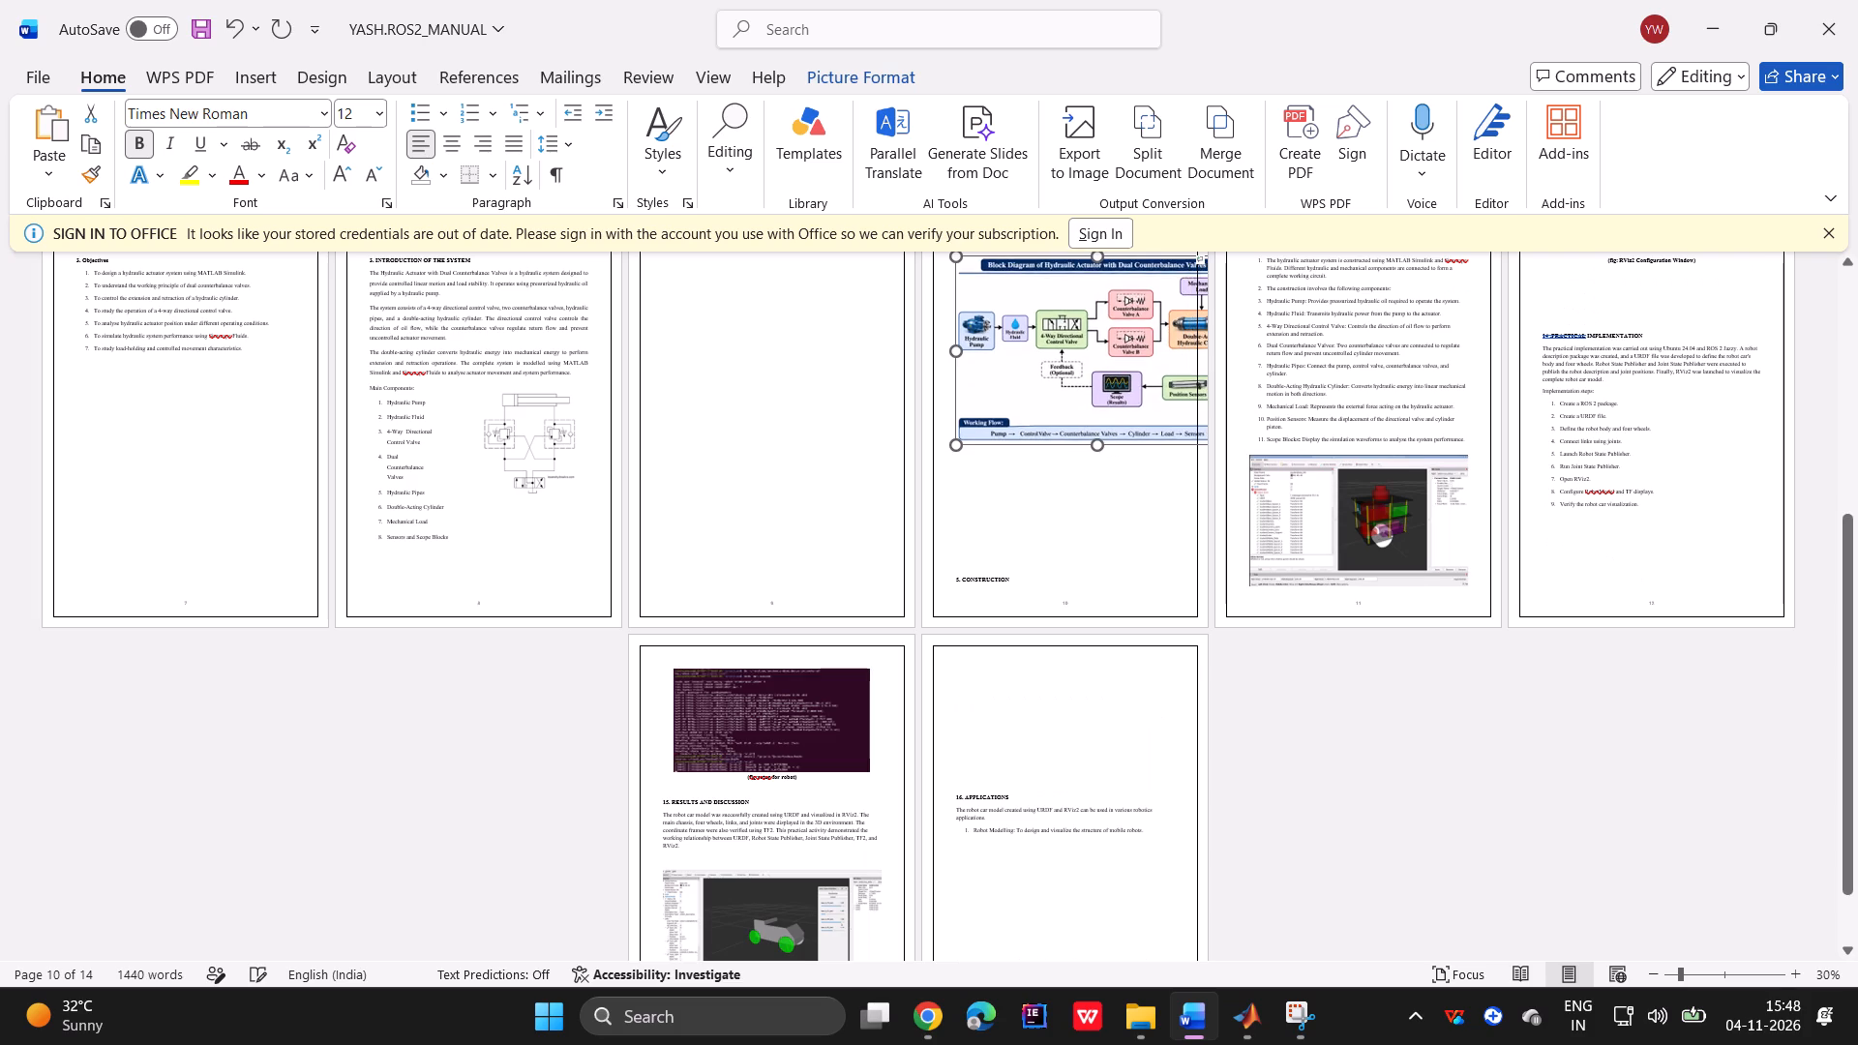
left_click_drag(1232, 620, 1270, 620)
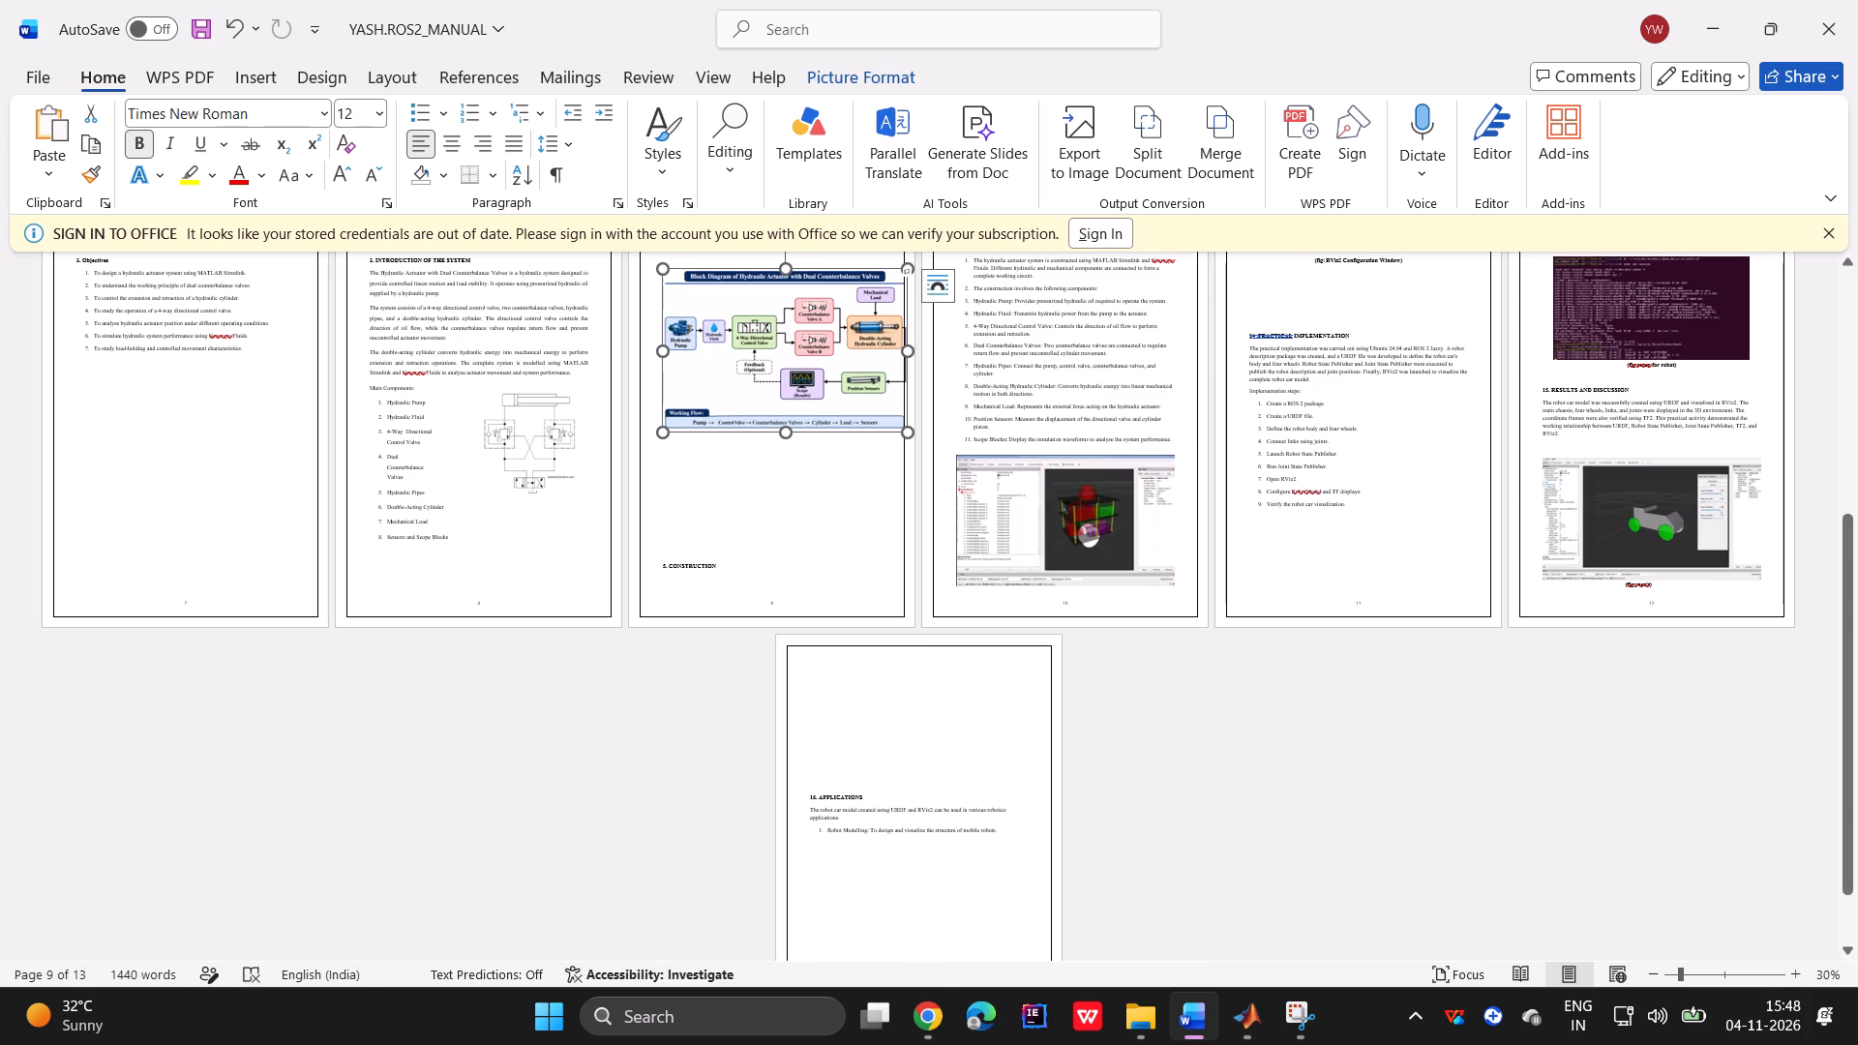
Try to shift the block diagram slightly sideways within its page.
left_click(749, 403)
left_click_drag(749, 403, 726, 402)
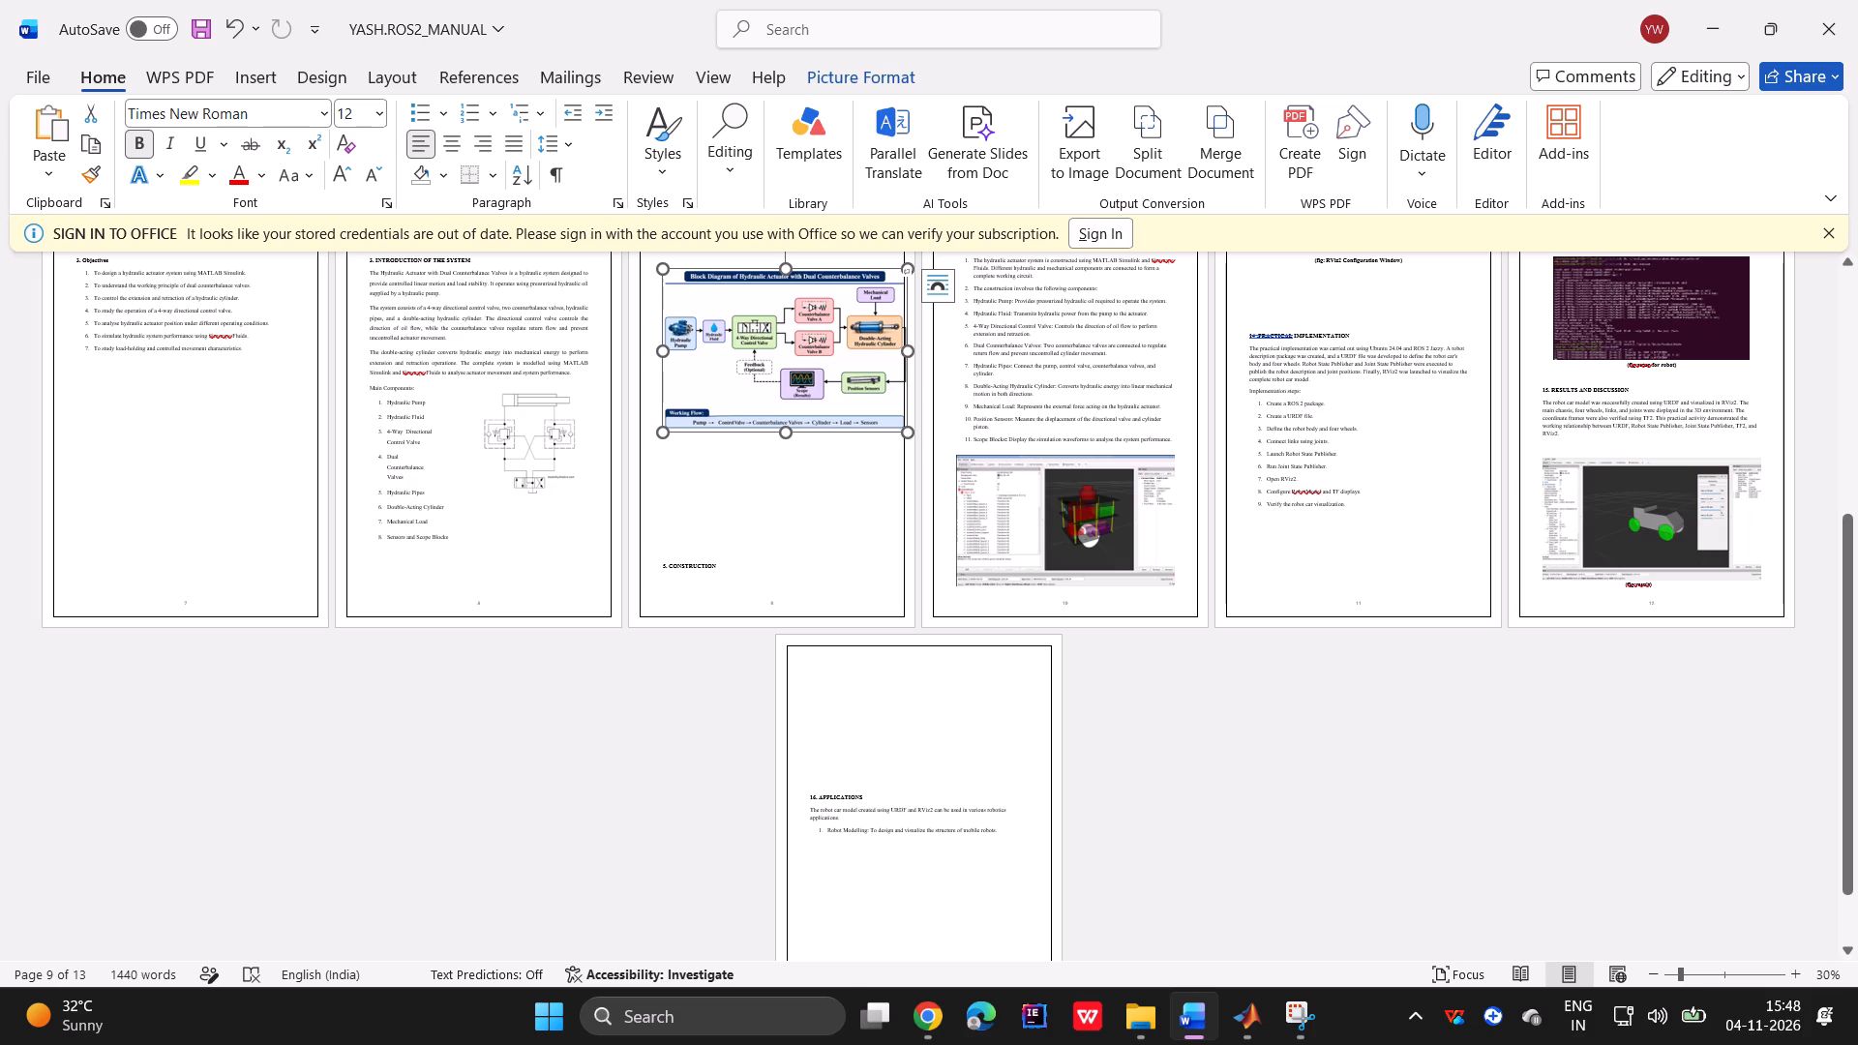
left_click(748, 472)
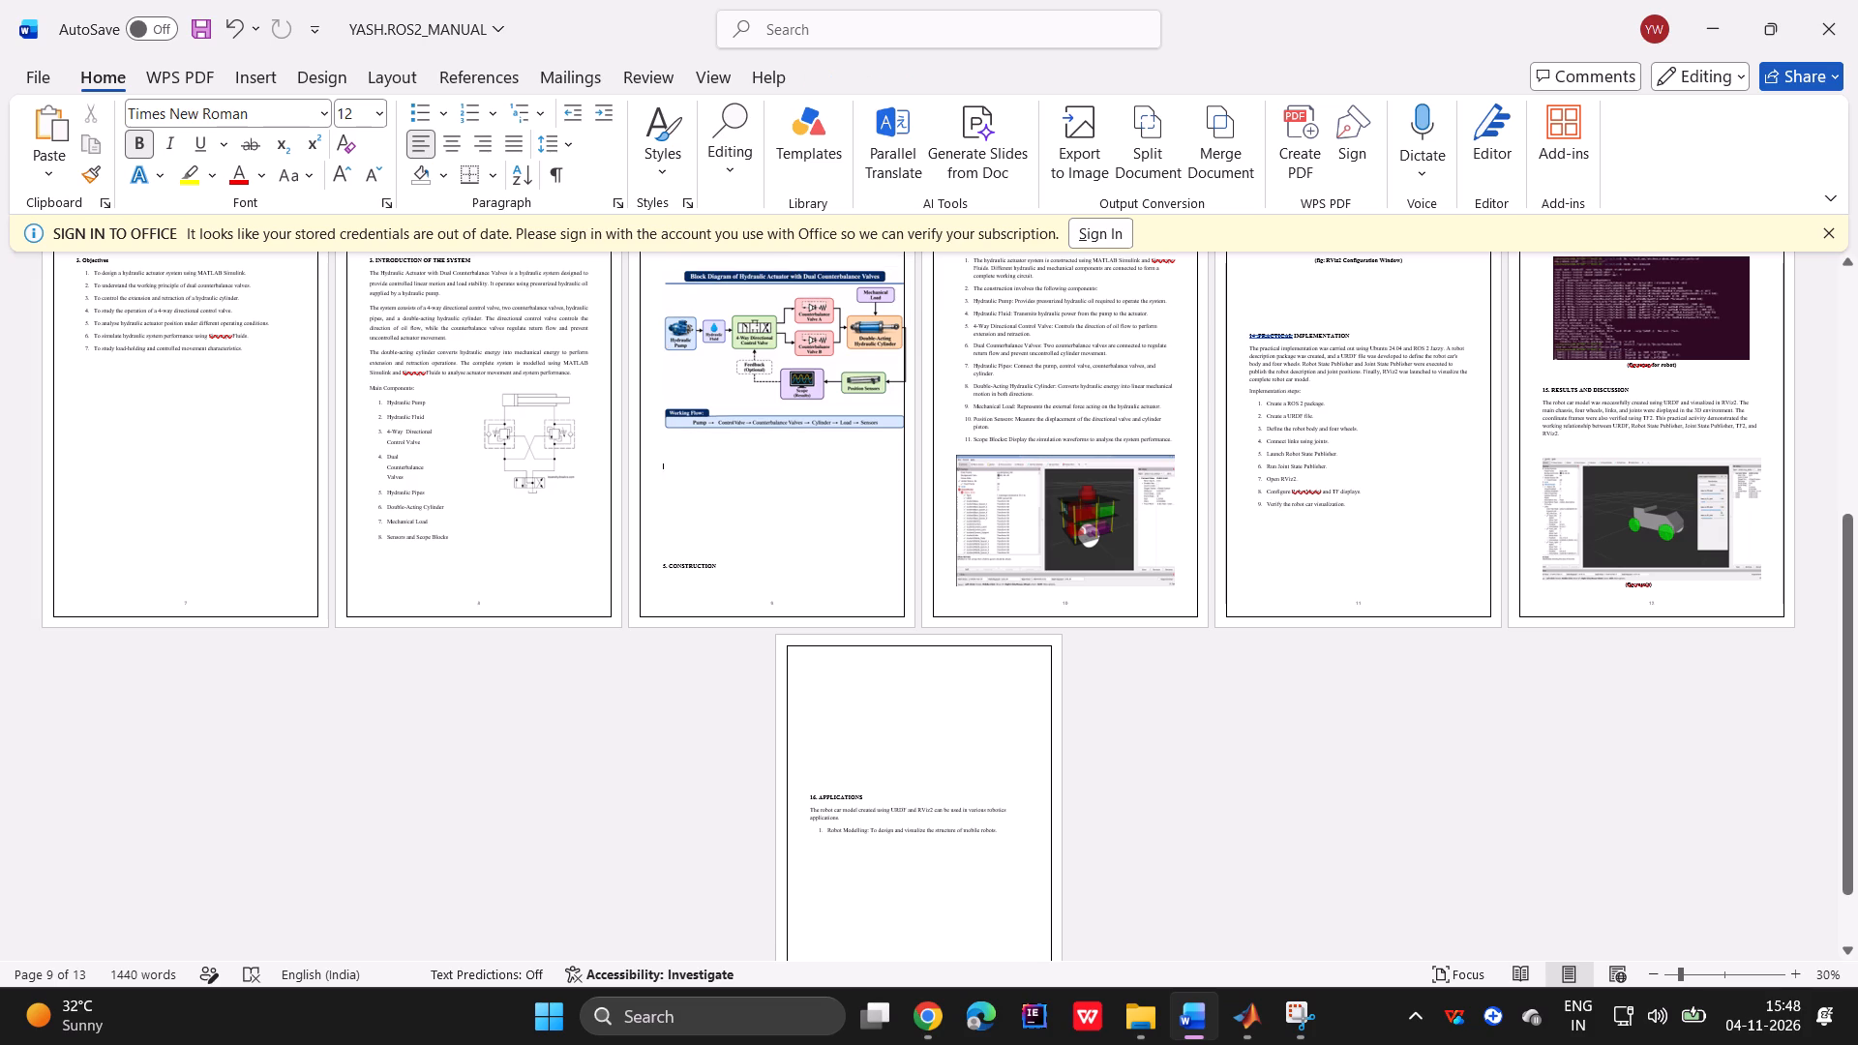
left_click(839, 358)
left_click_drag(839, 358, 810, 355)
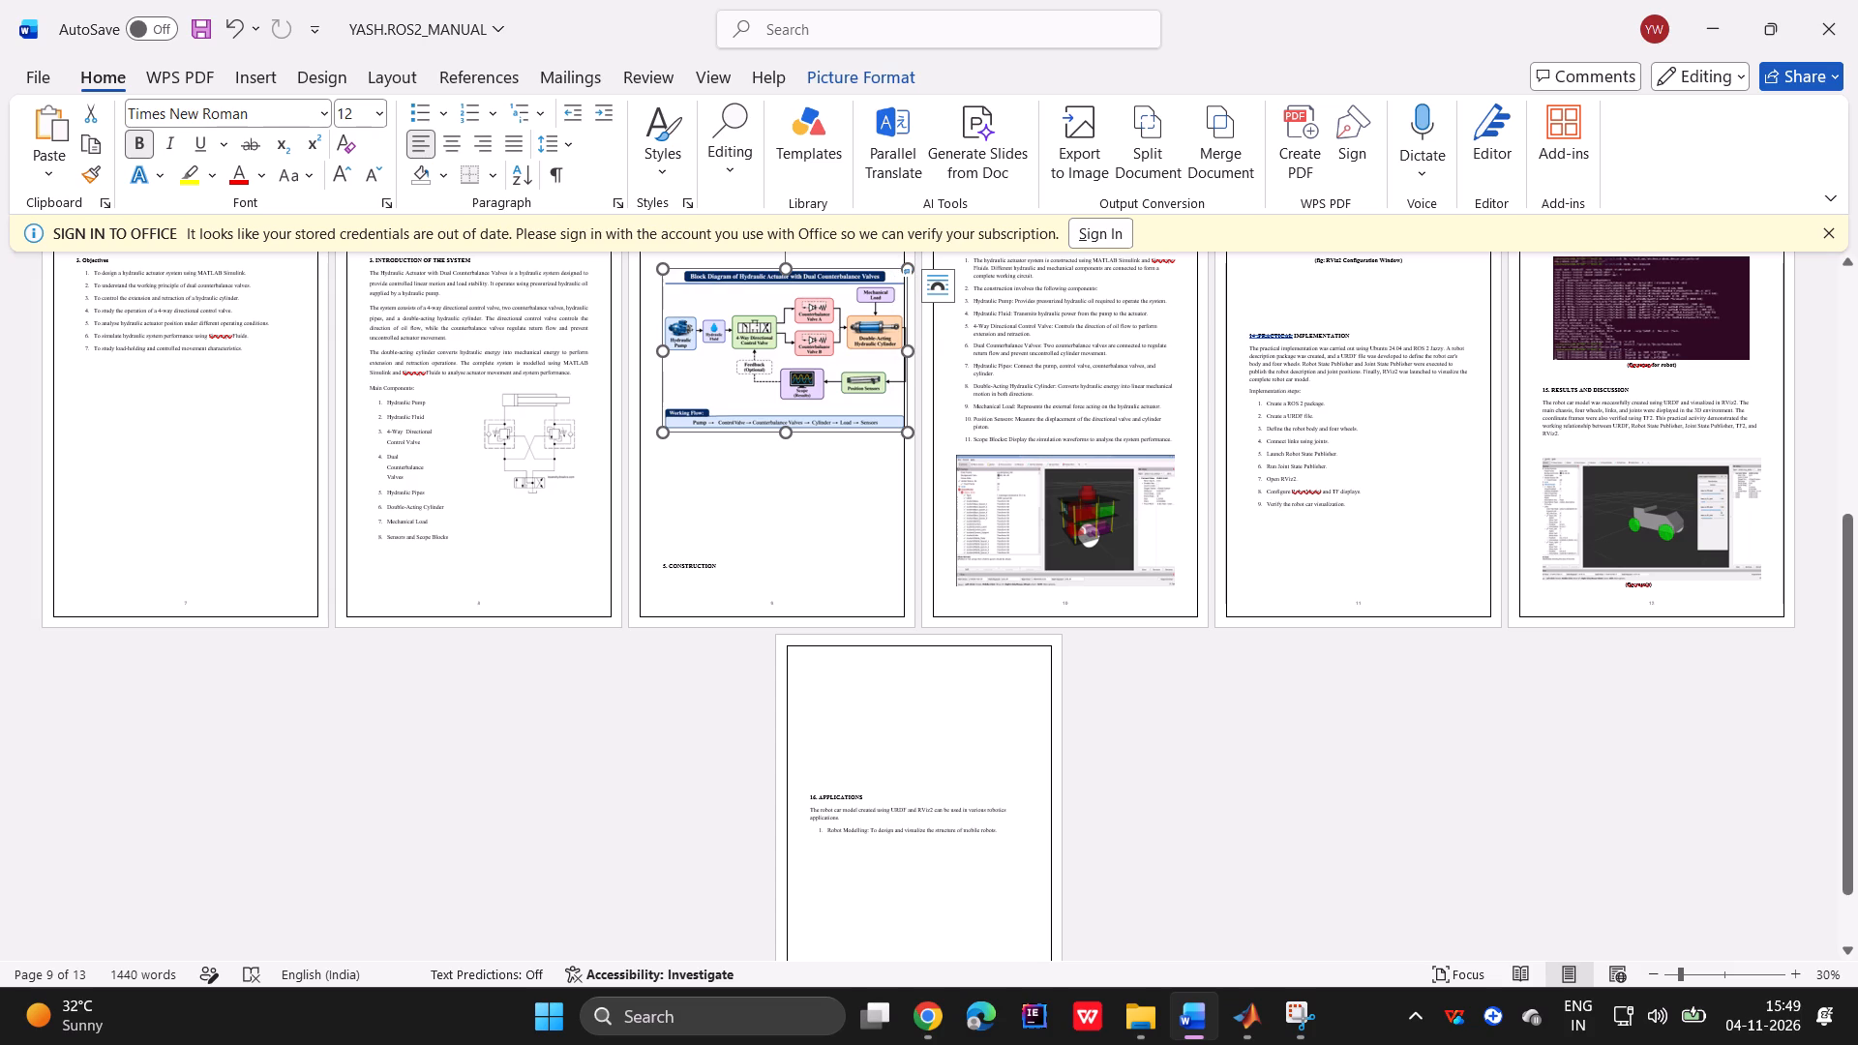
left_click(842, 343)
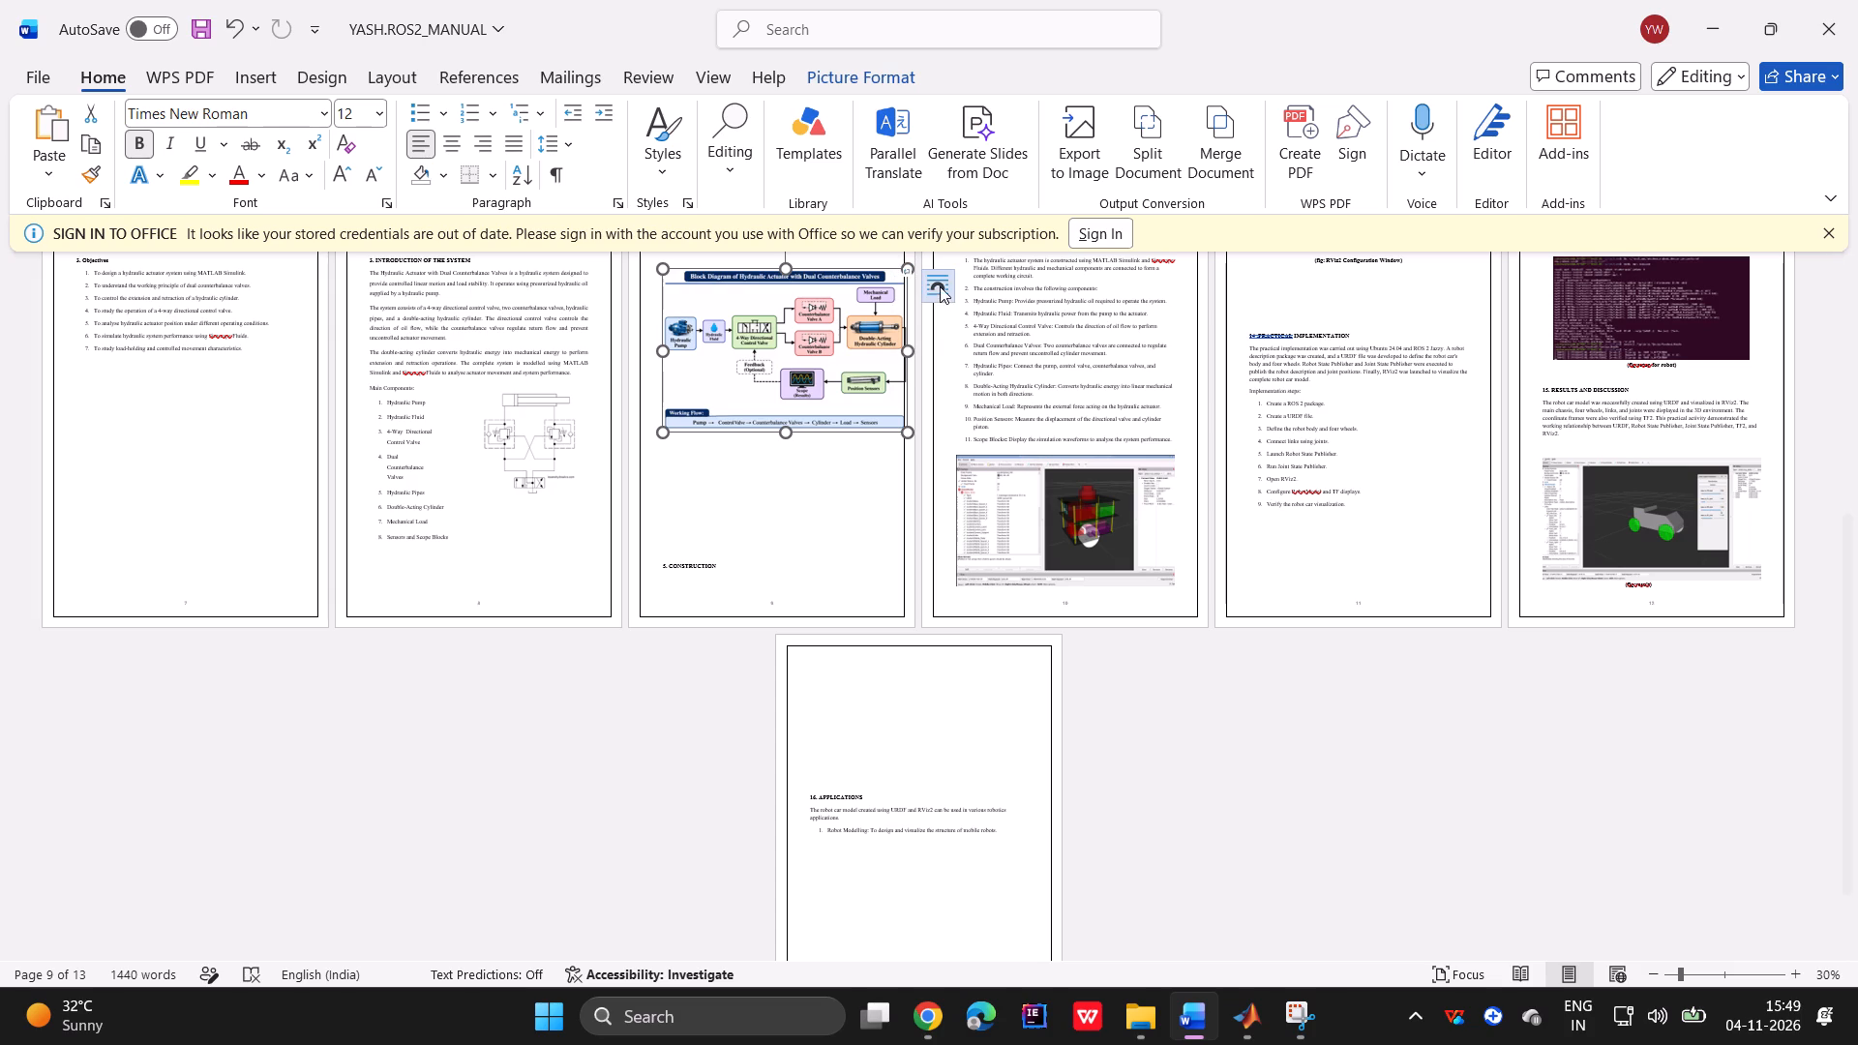
Change the block diagram's layout from in line with text to Square text wrapping.
left_click(940, 286)
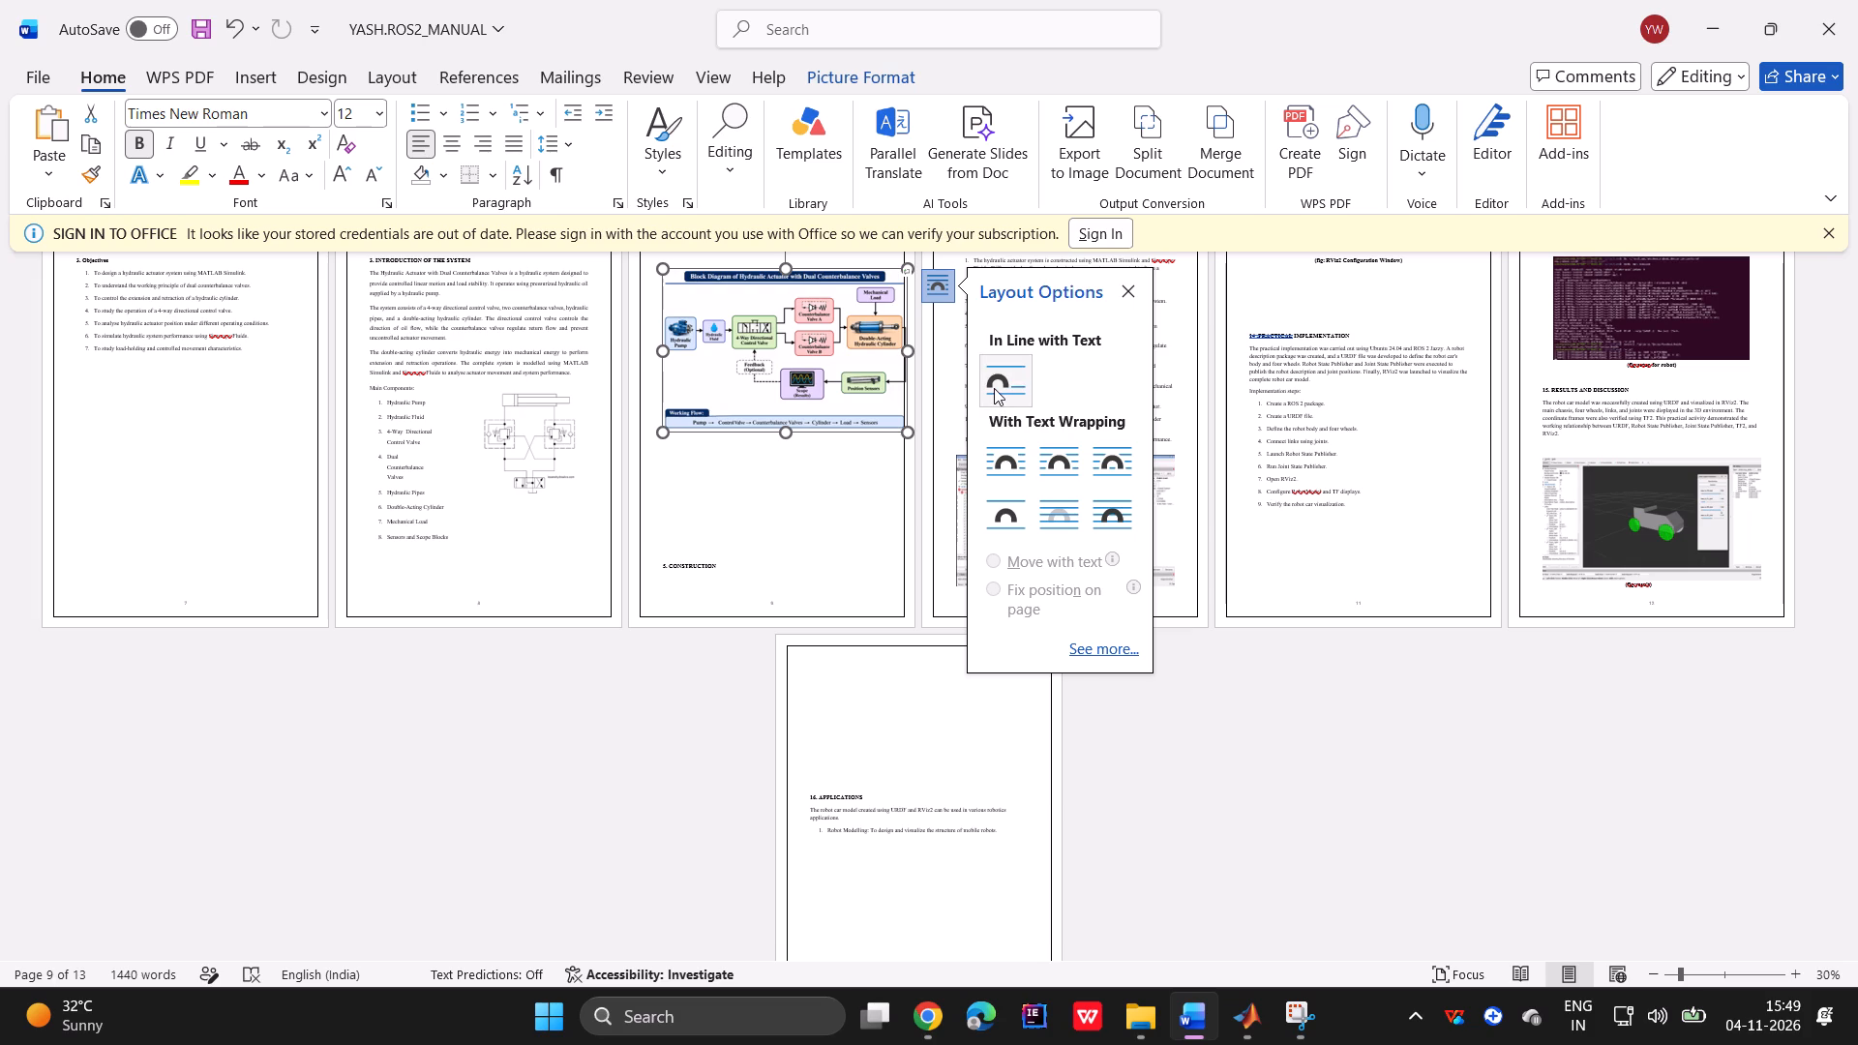
left_click(994, 388)
left_click_drag(768, 385, 737, 381)
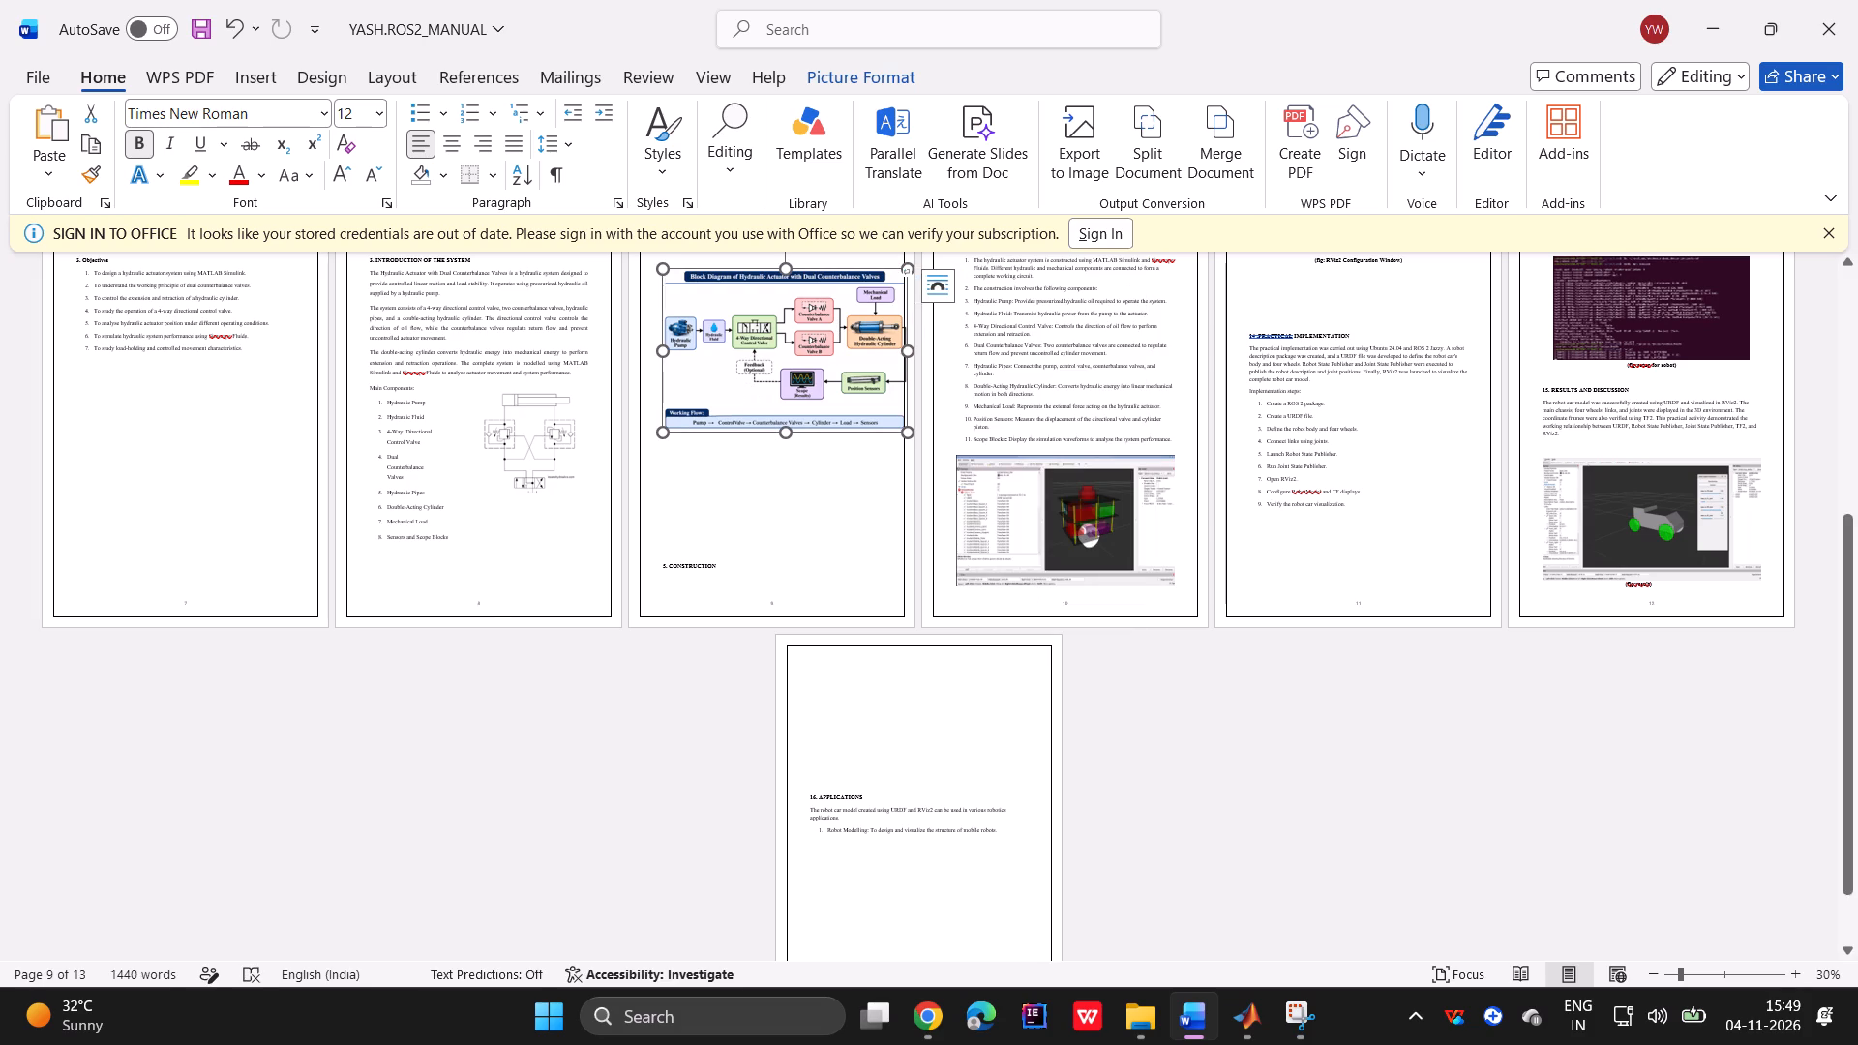
left_click(931, 286)
left_click(1002, 473)
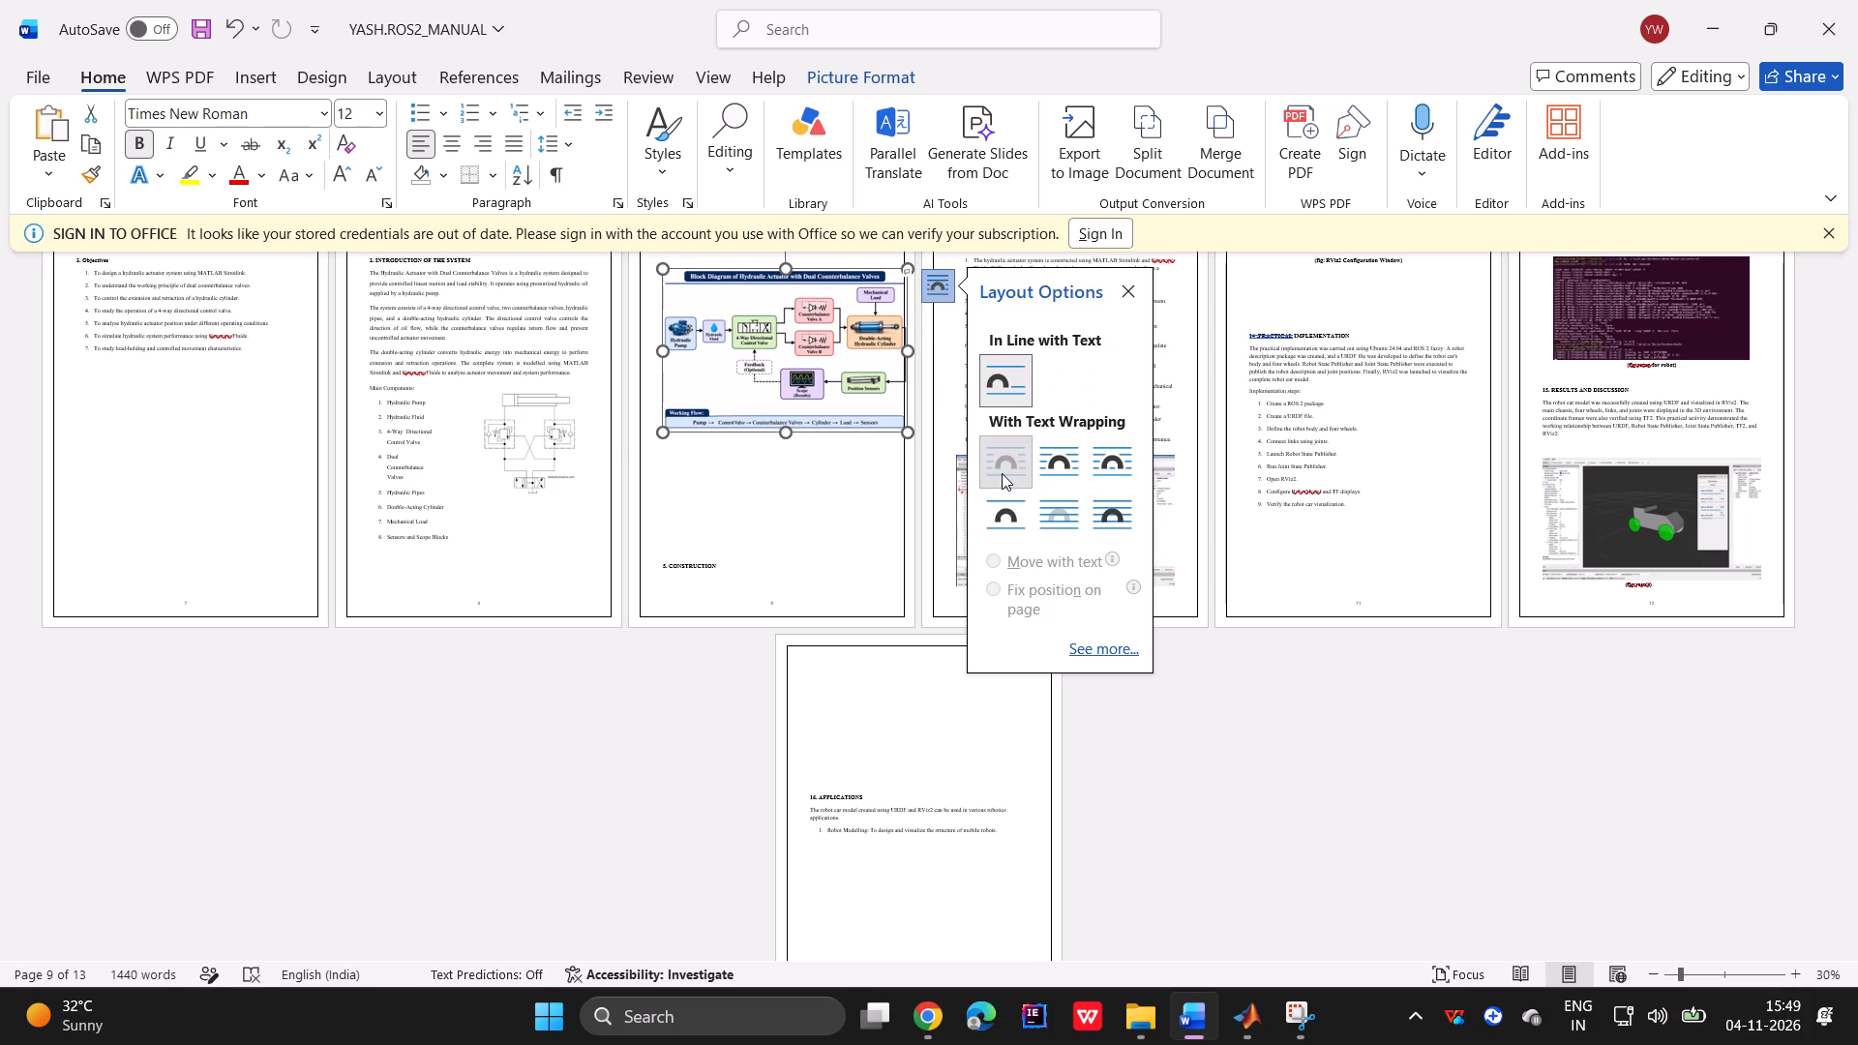
Centre the block diagram horizontally between the page borders and lower it, leaving blank space above it.
left_click_drag(770, 393, 746, 390)
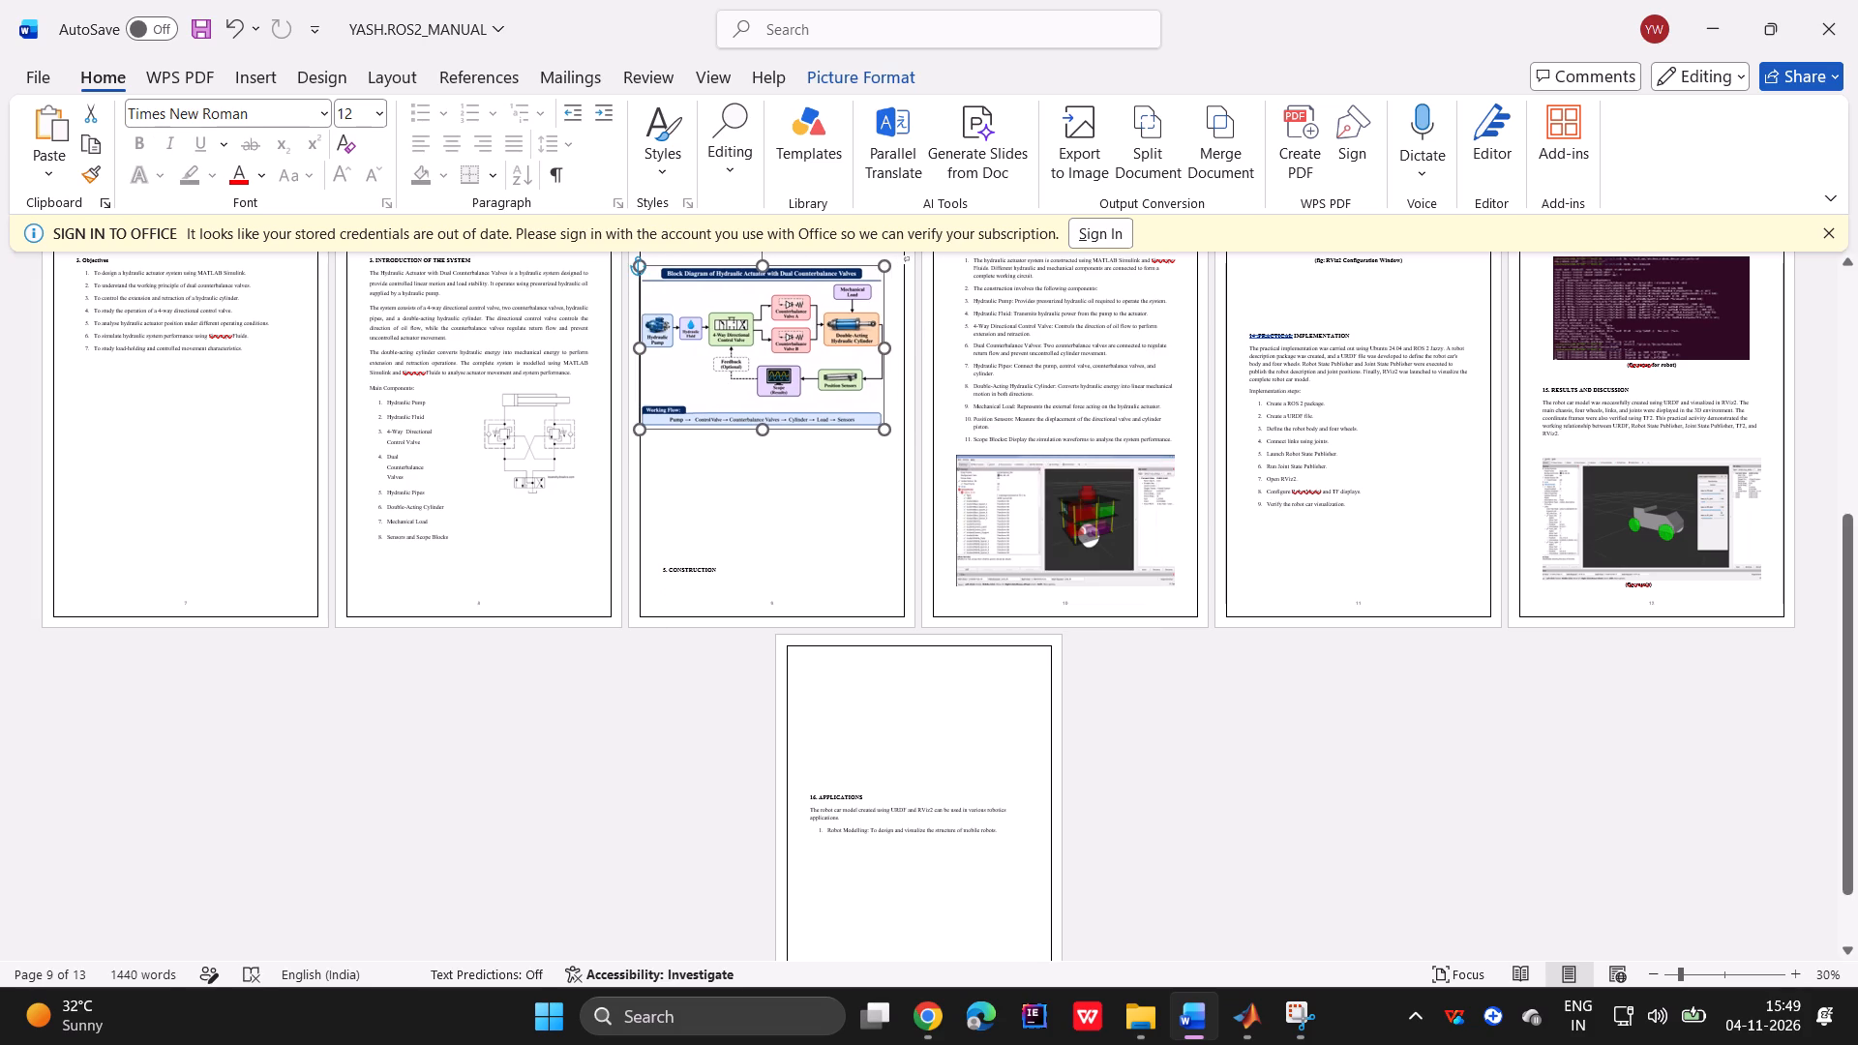
left_click_drag(746, 390, 762, 387)
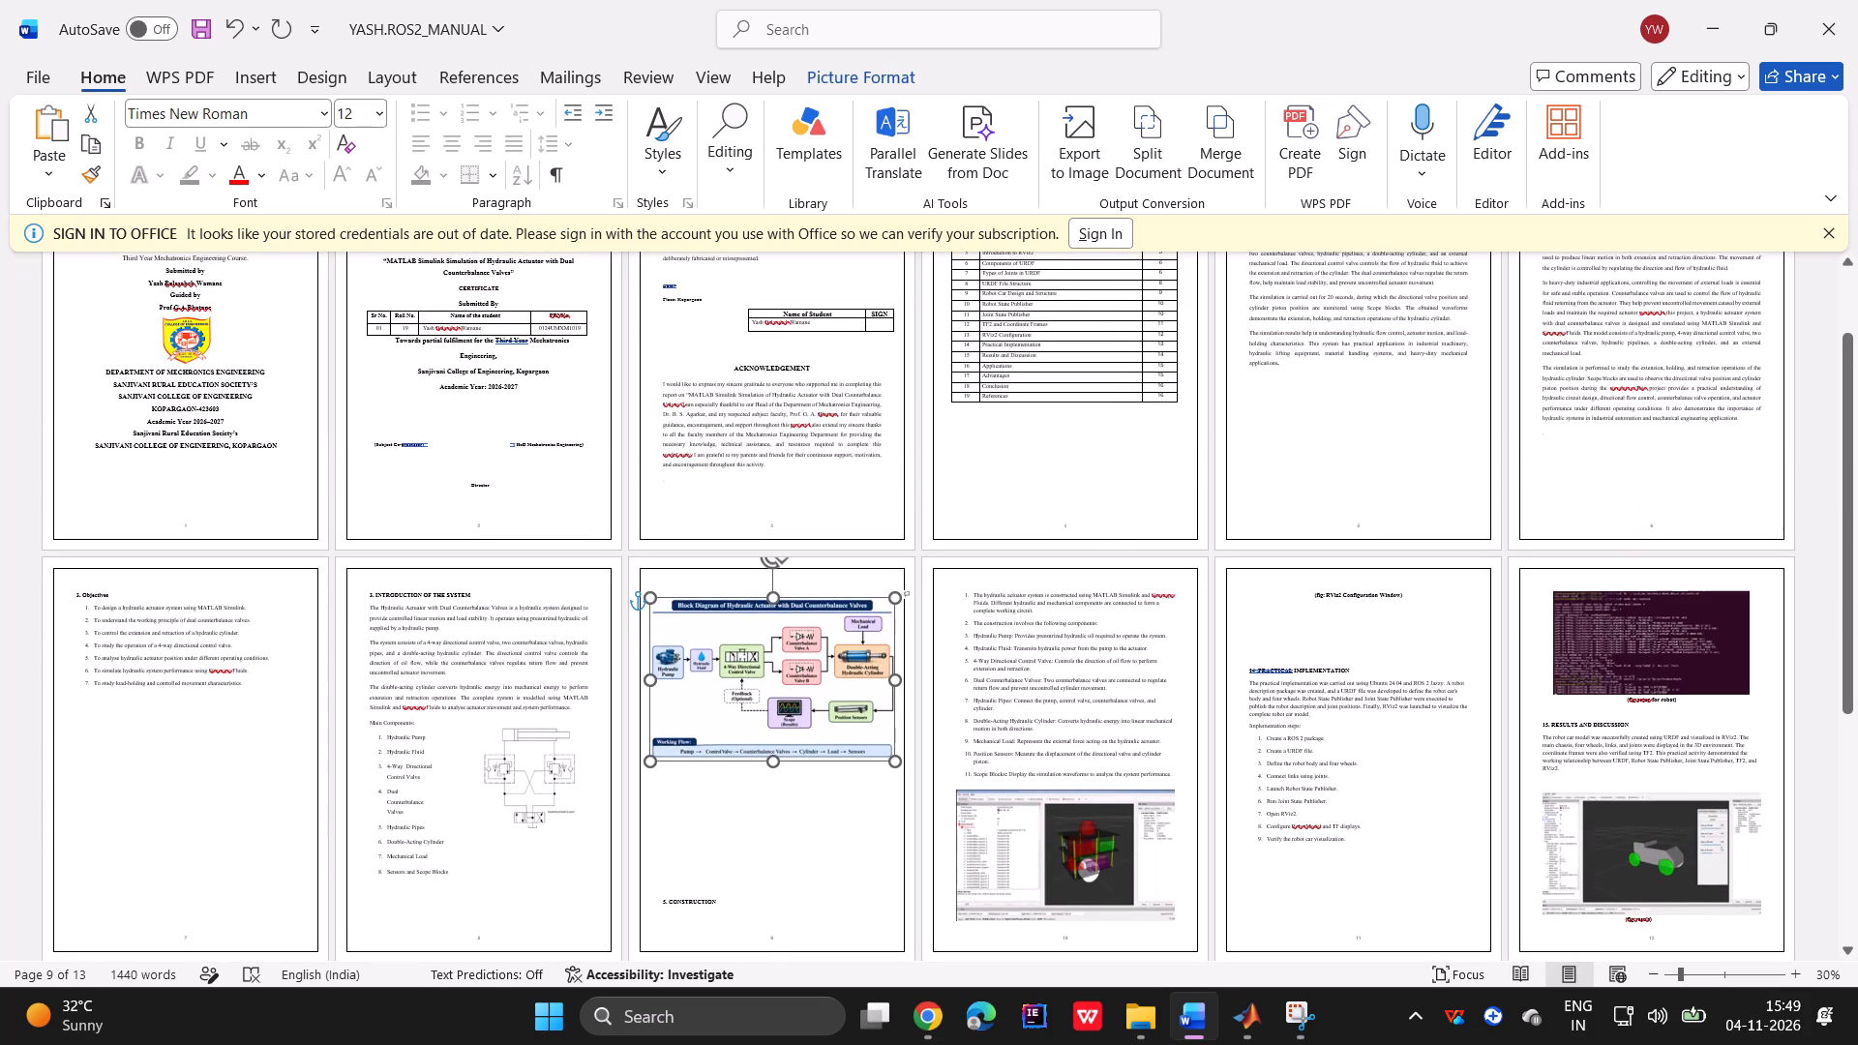
left_click_drag(722, 684, 724, 730)
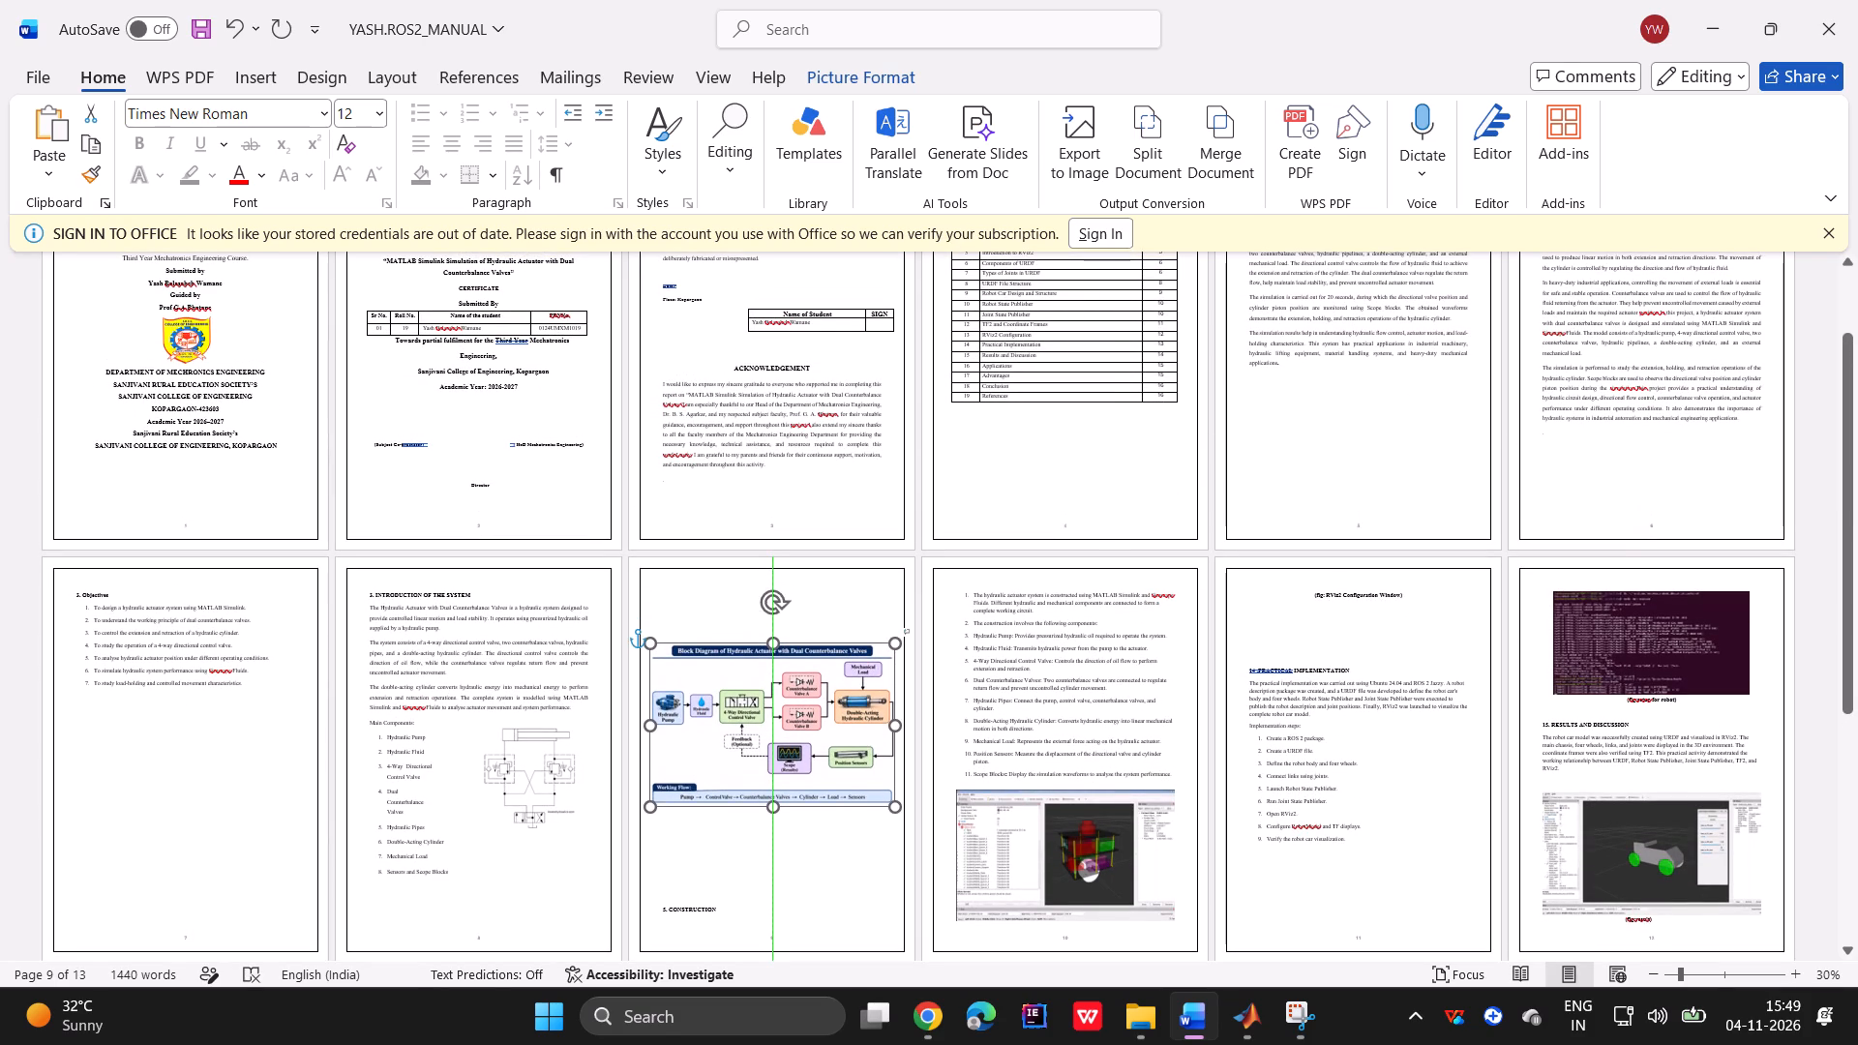
left_click_drag(724, 730, 723, 715)
scroll(695, 600, "up", 4, "ctrl")
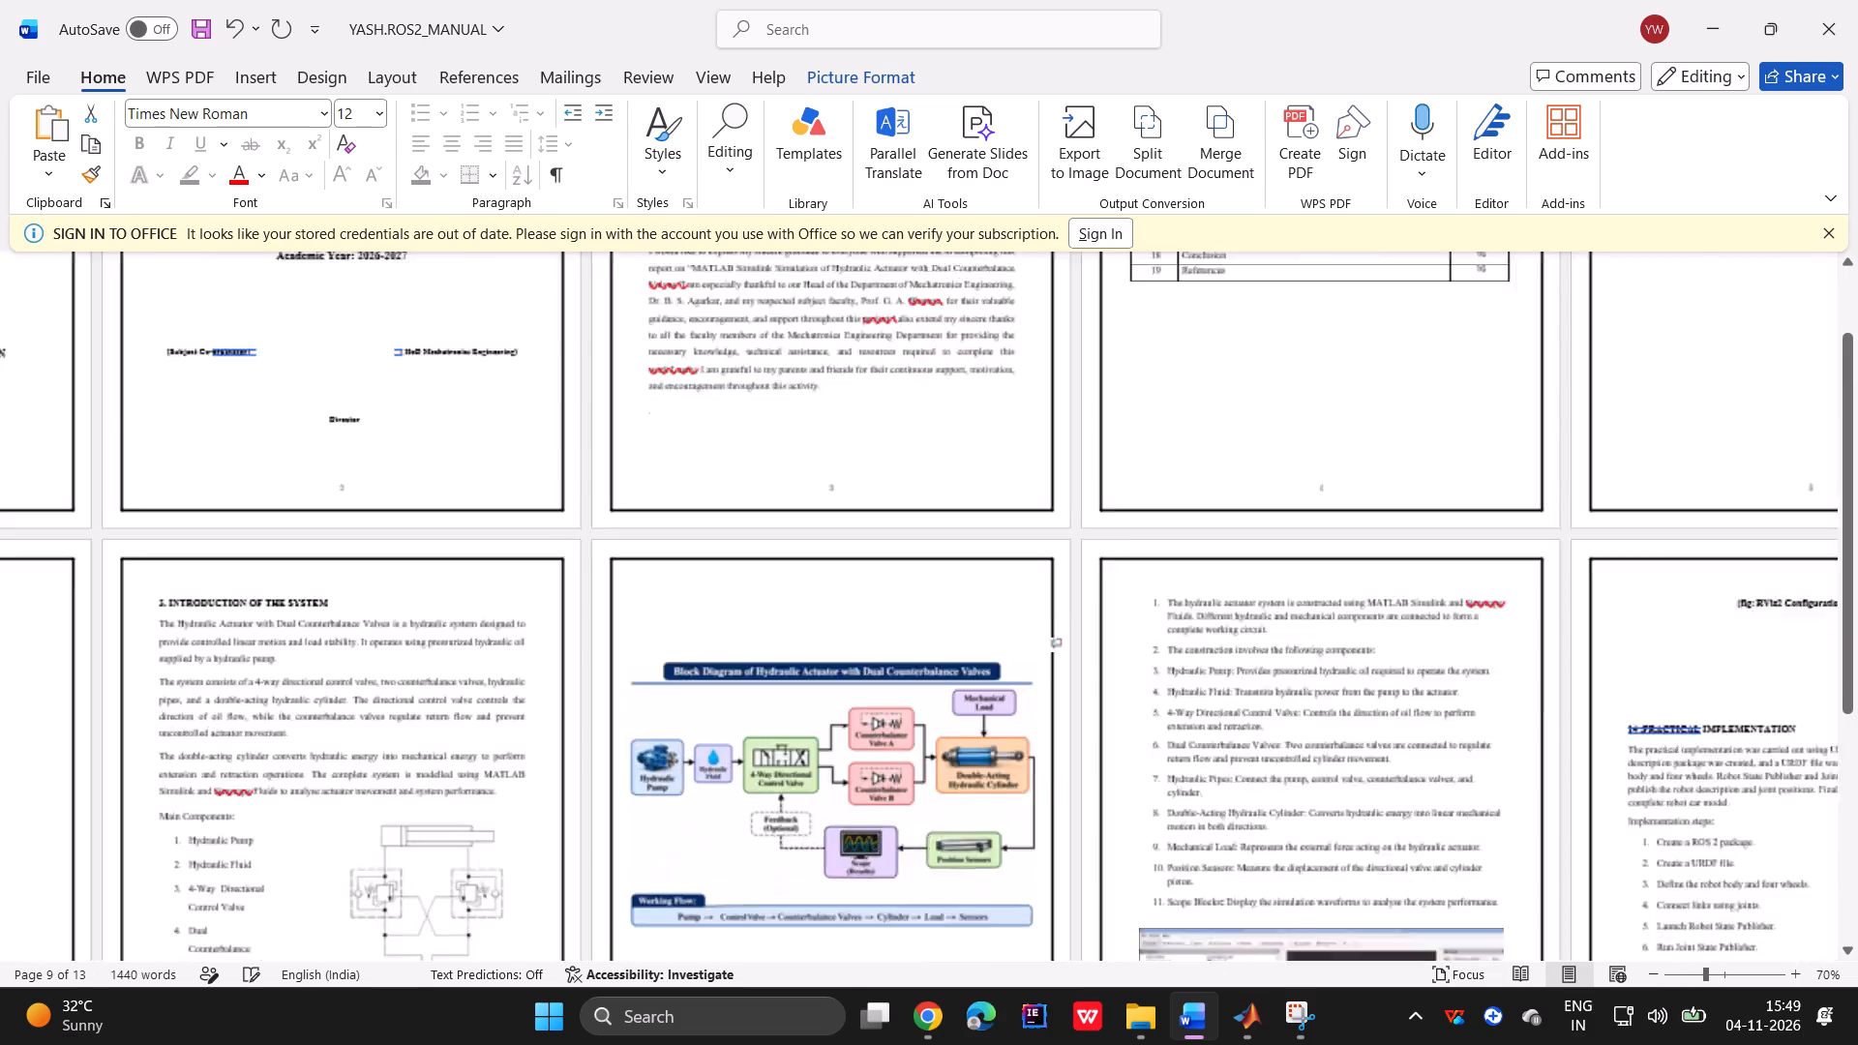
Remove the extra blank line above the block diagram on page 9.
scroll(695, 600, "up", 1, "ctrl")
left_click(359, 582)
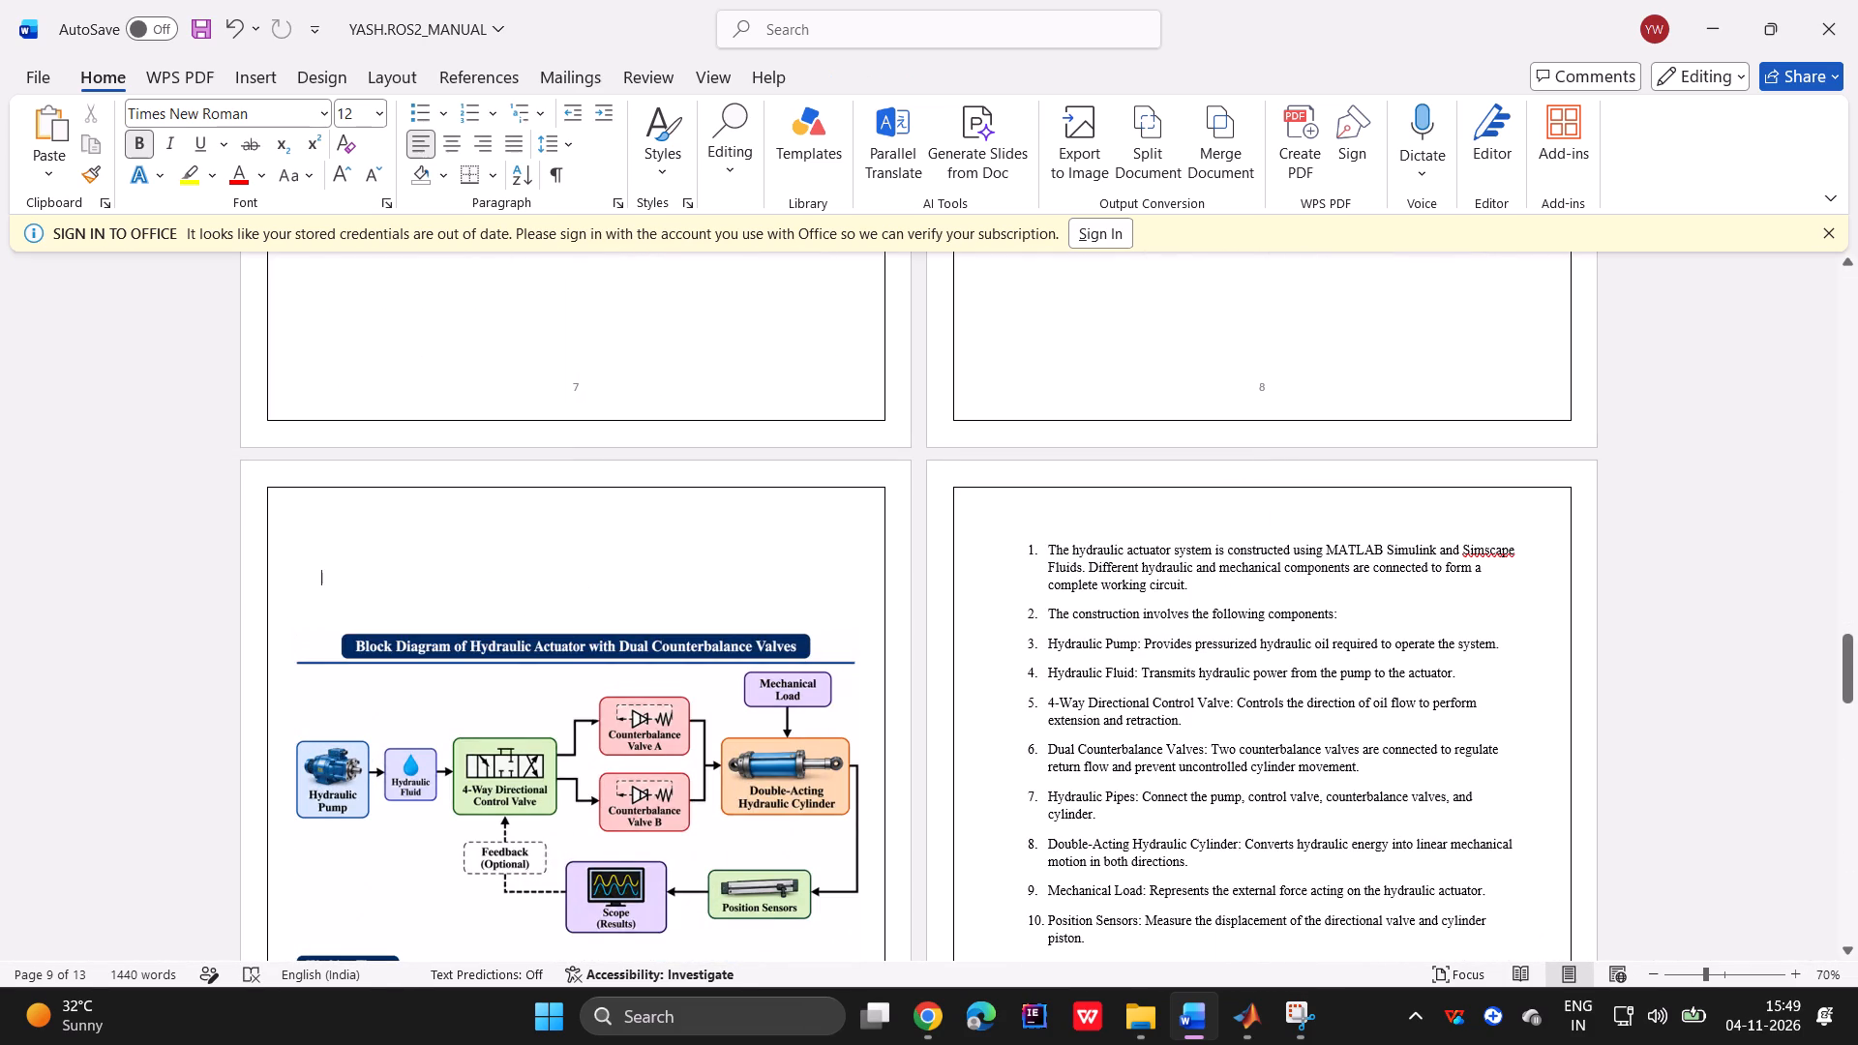
key("BackSpace")
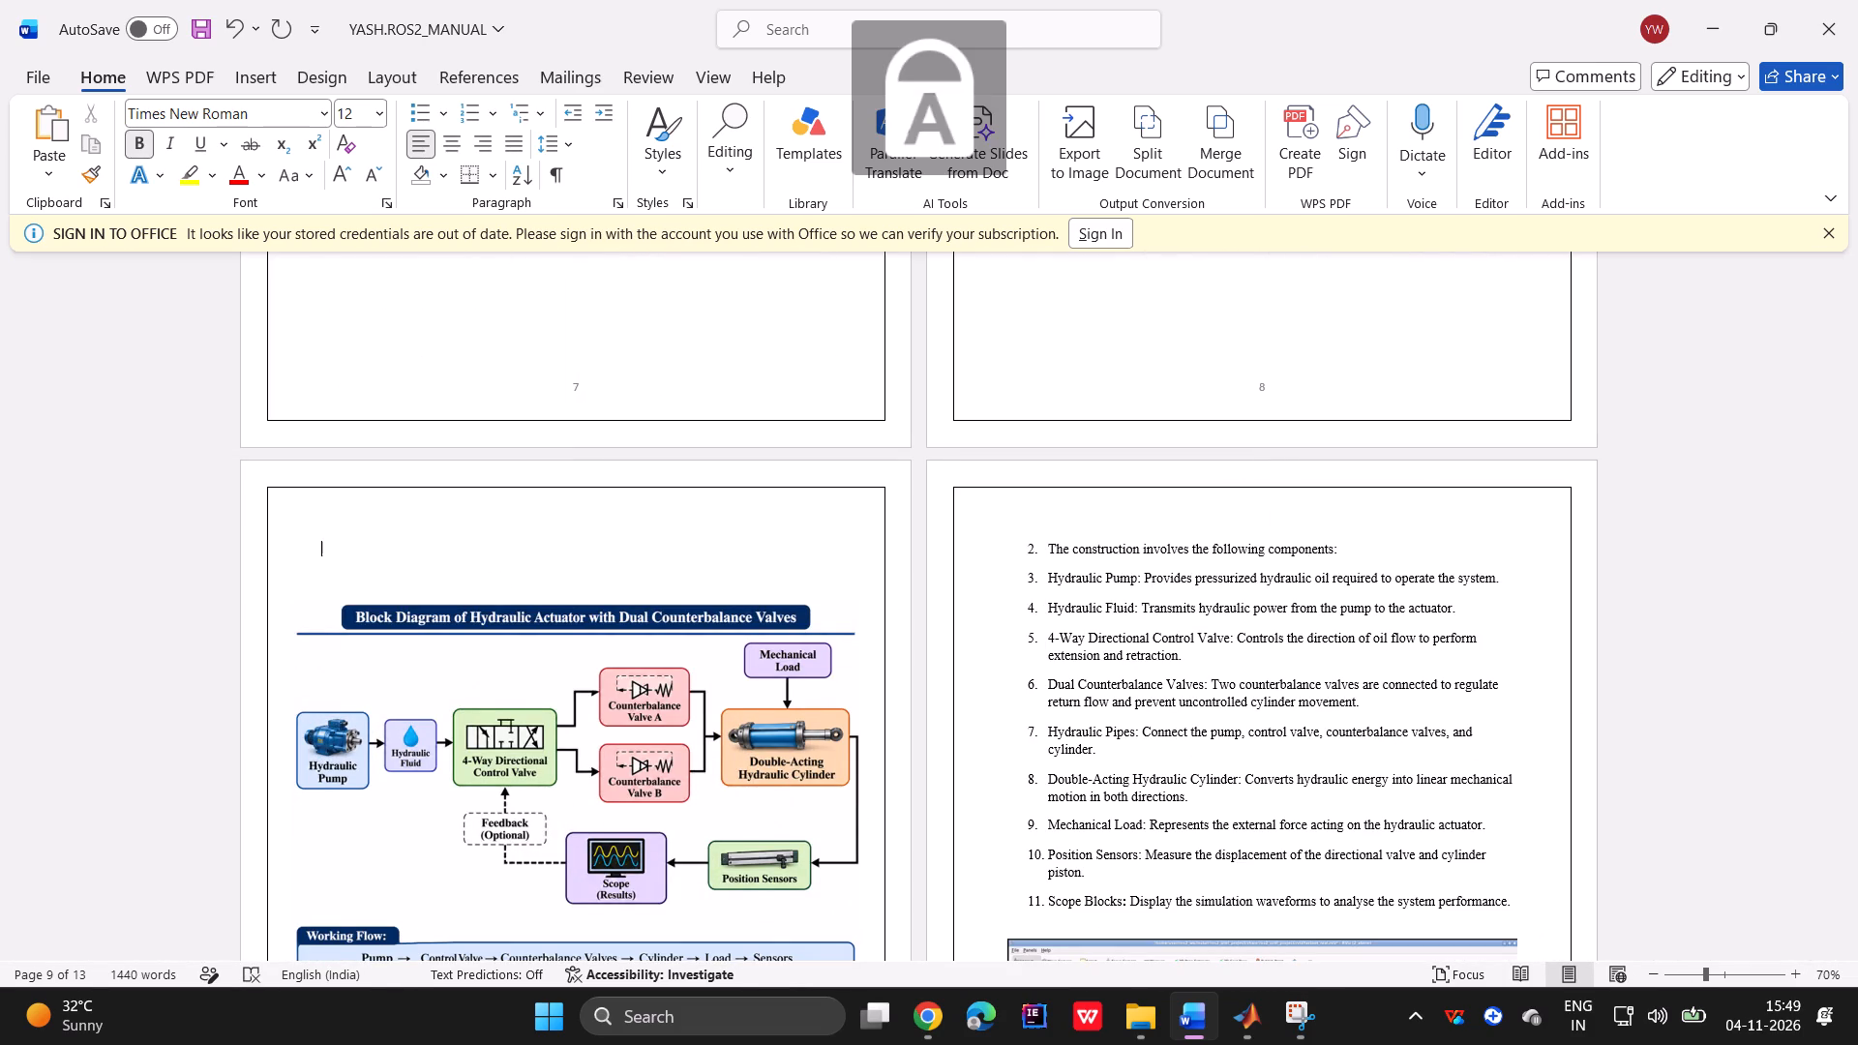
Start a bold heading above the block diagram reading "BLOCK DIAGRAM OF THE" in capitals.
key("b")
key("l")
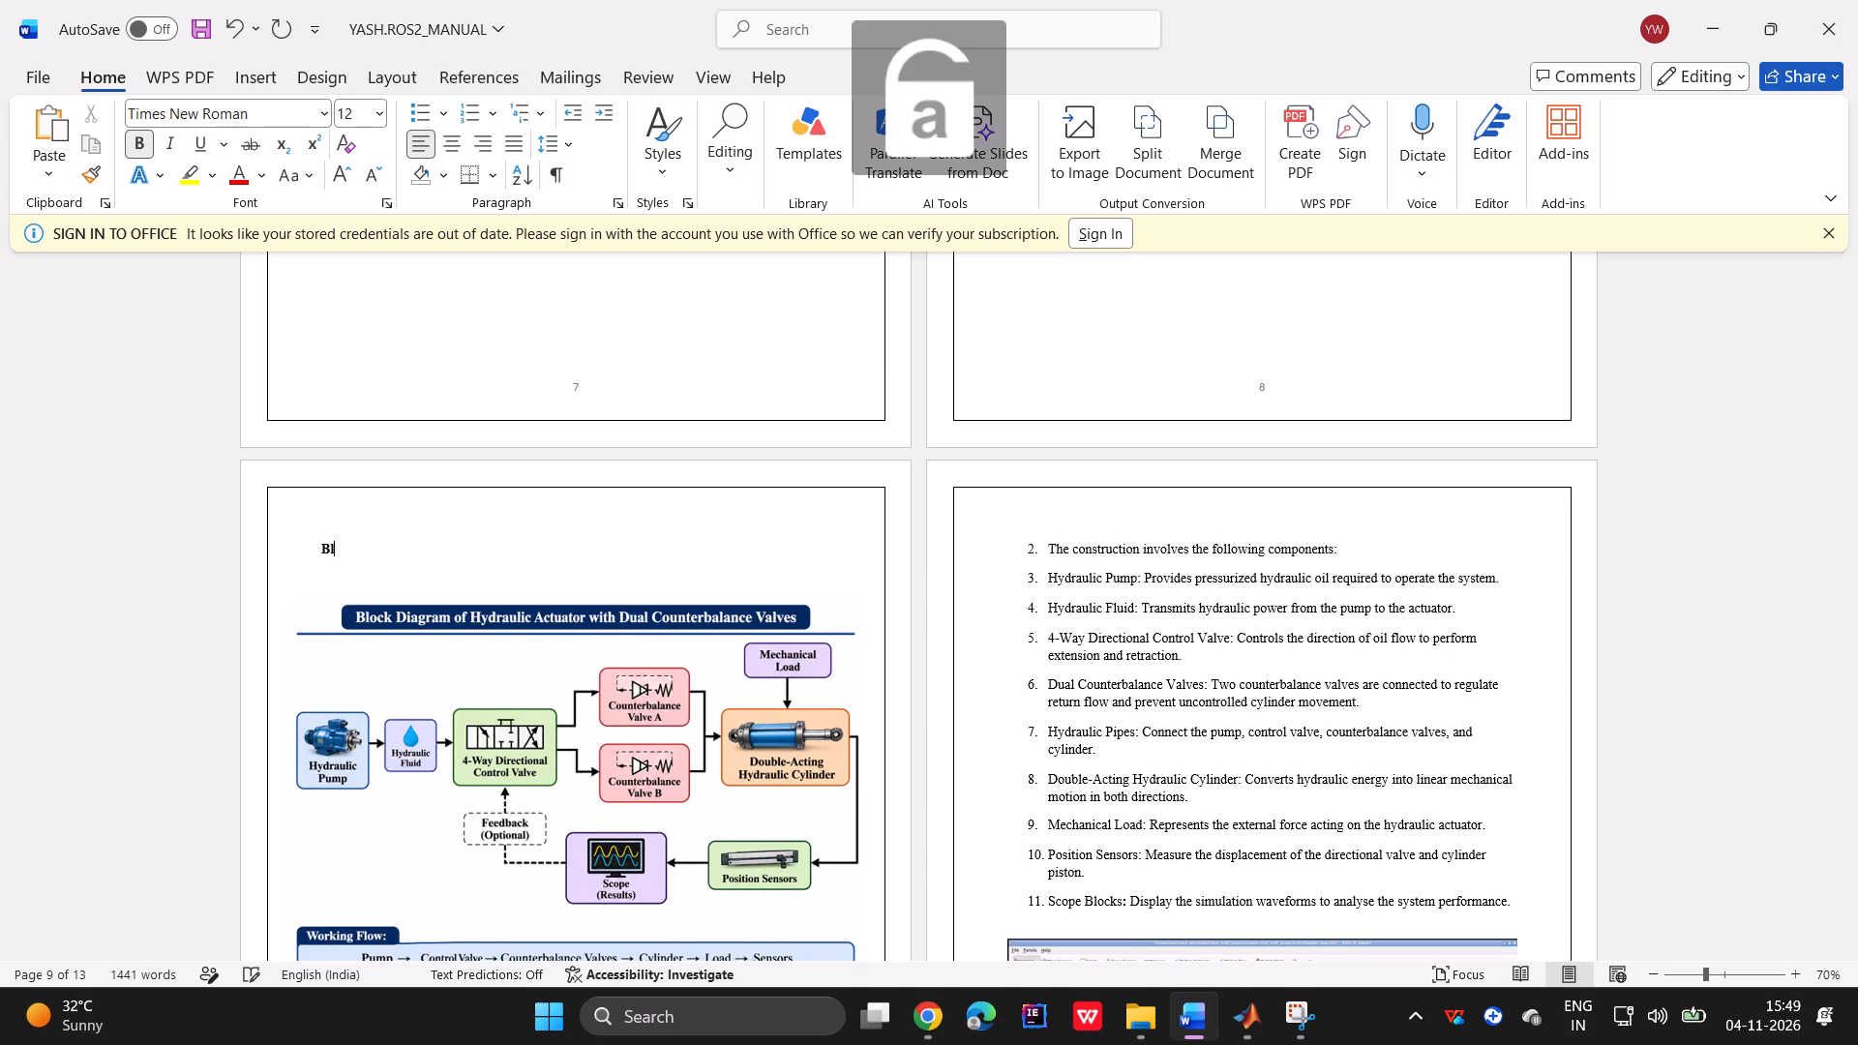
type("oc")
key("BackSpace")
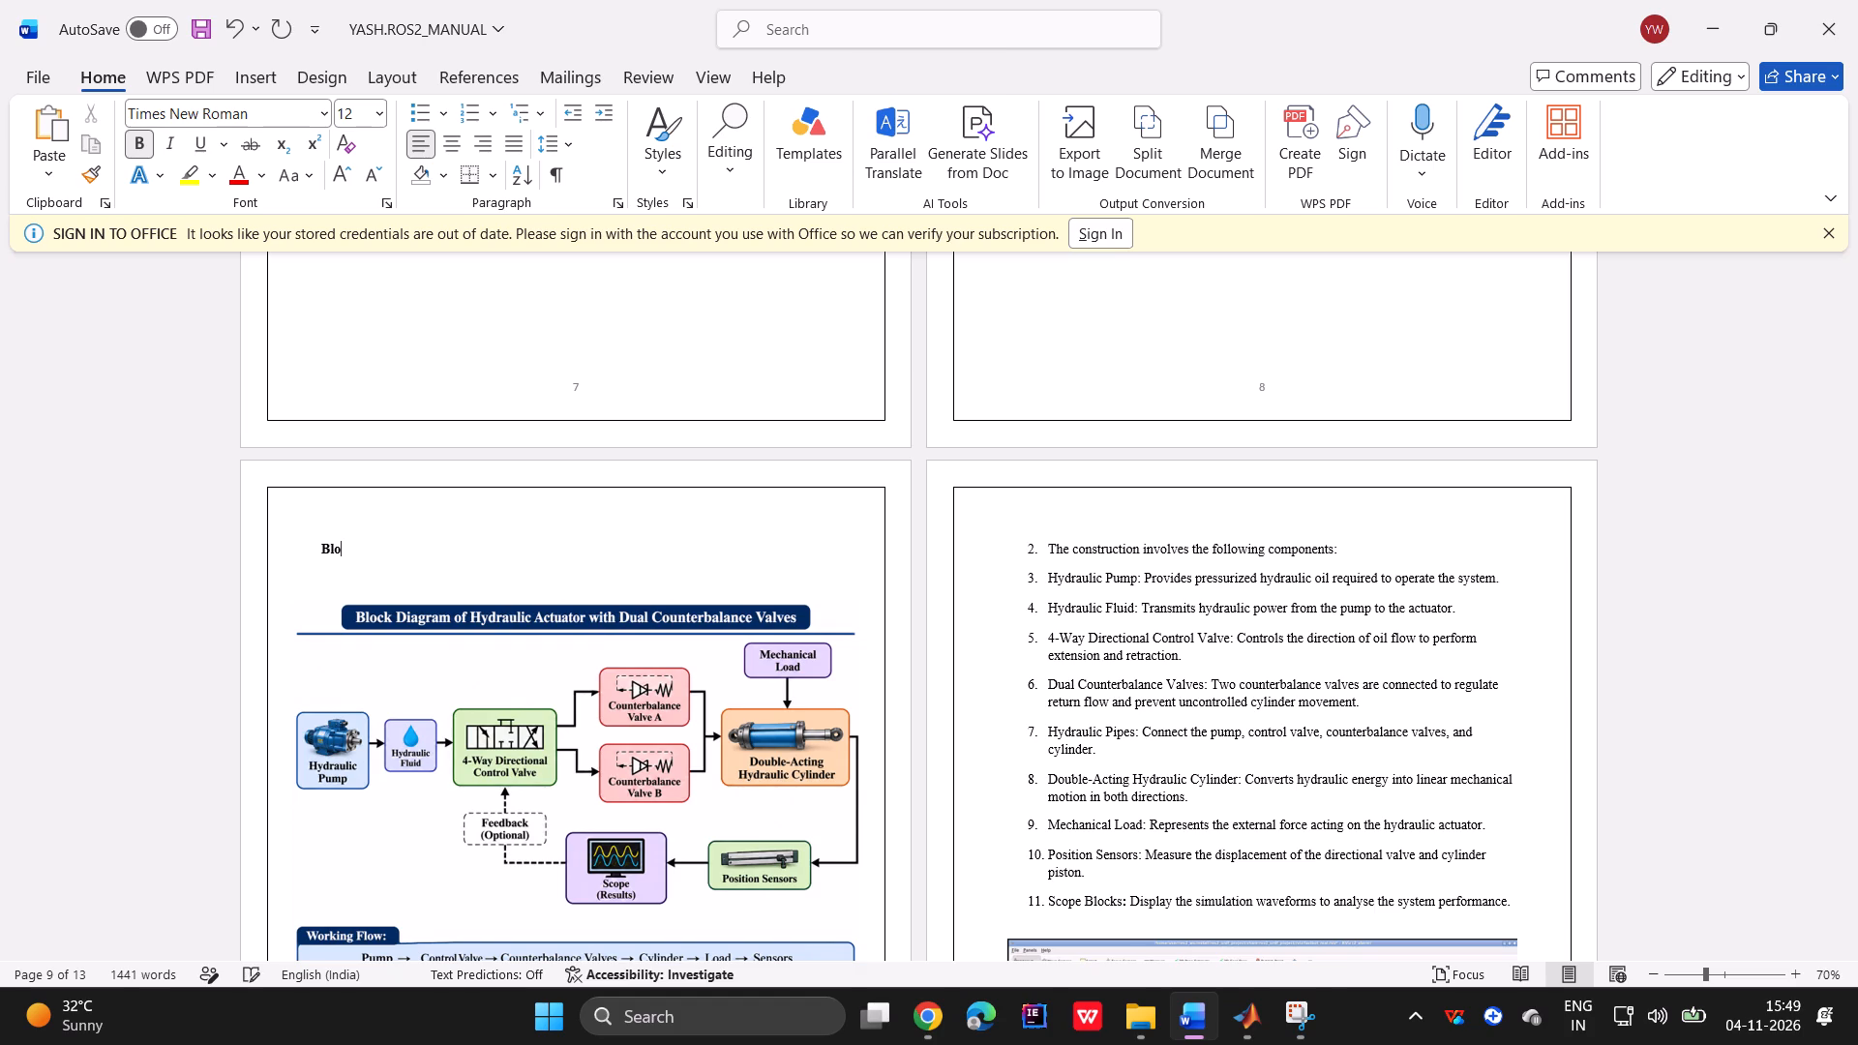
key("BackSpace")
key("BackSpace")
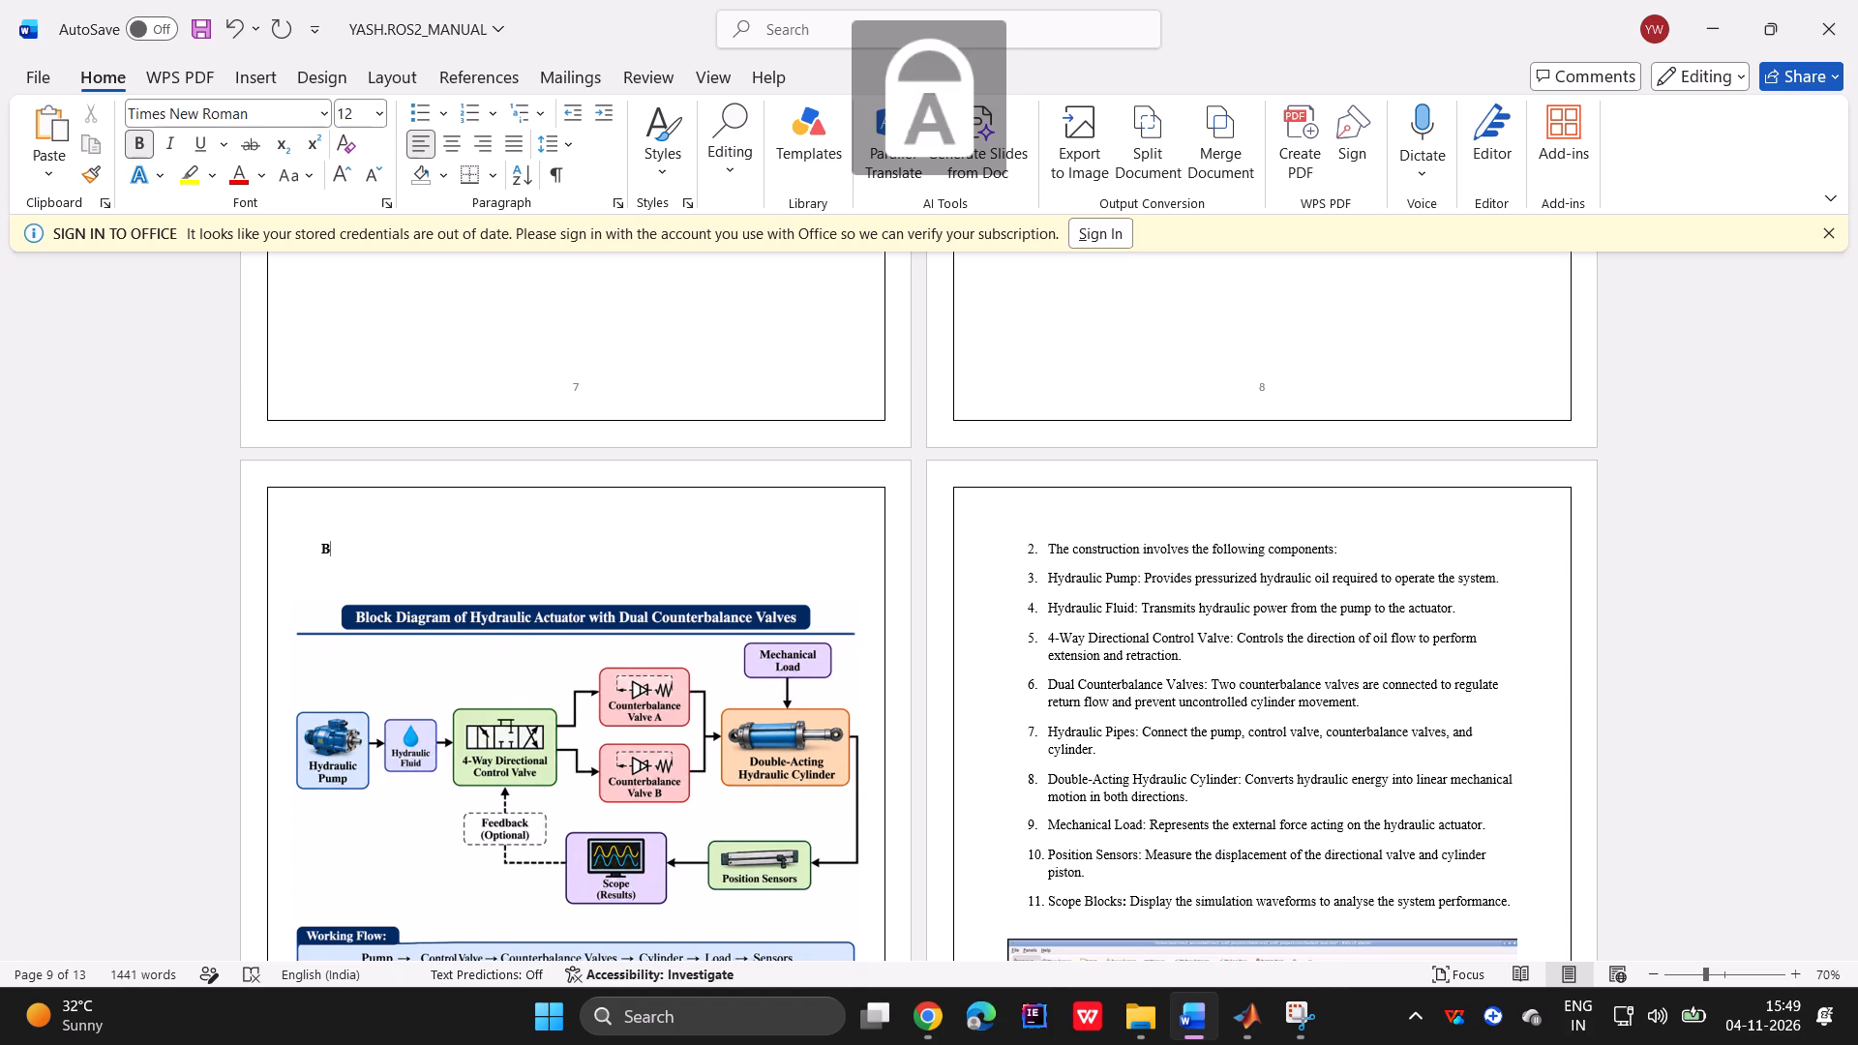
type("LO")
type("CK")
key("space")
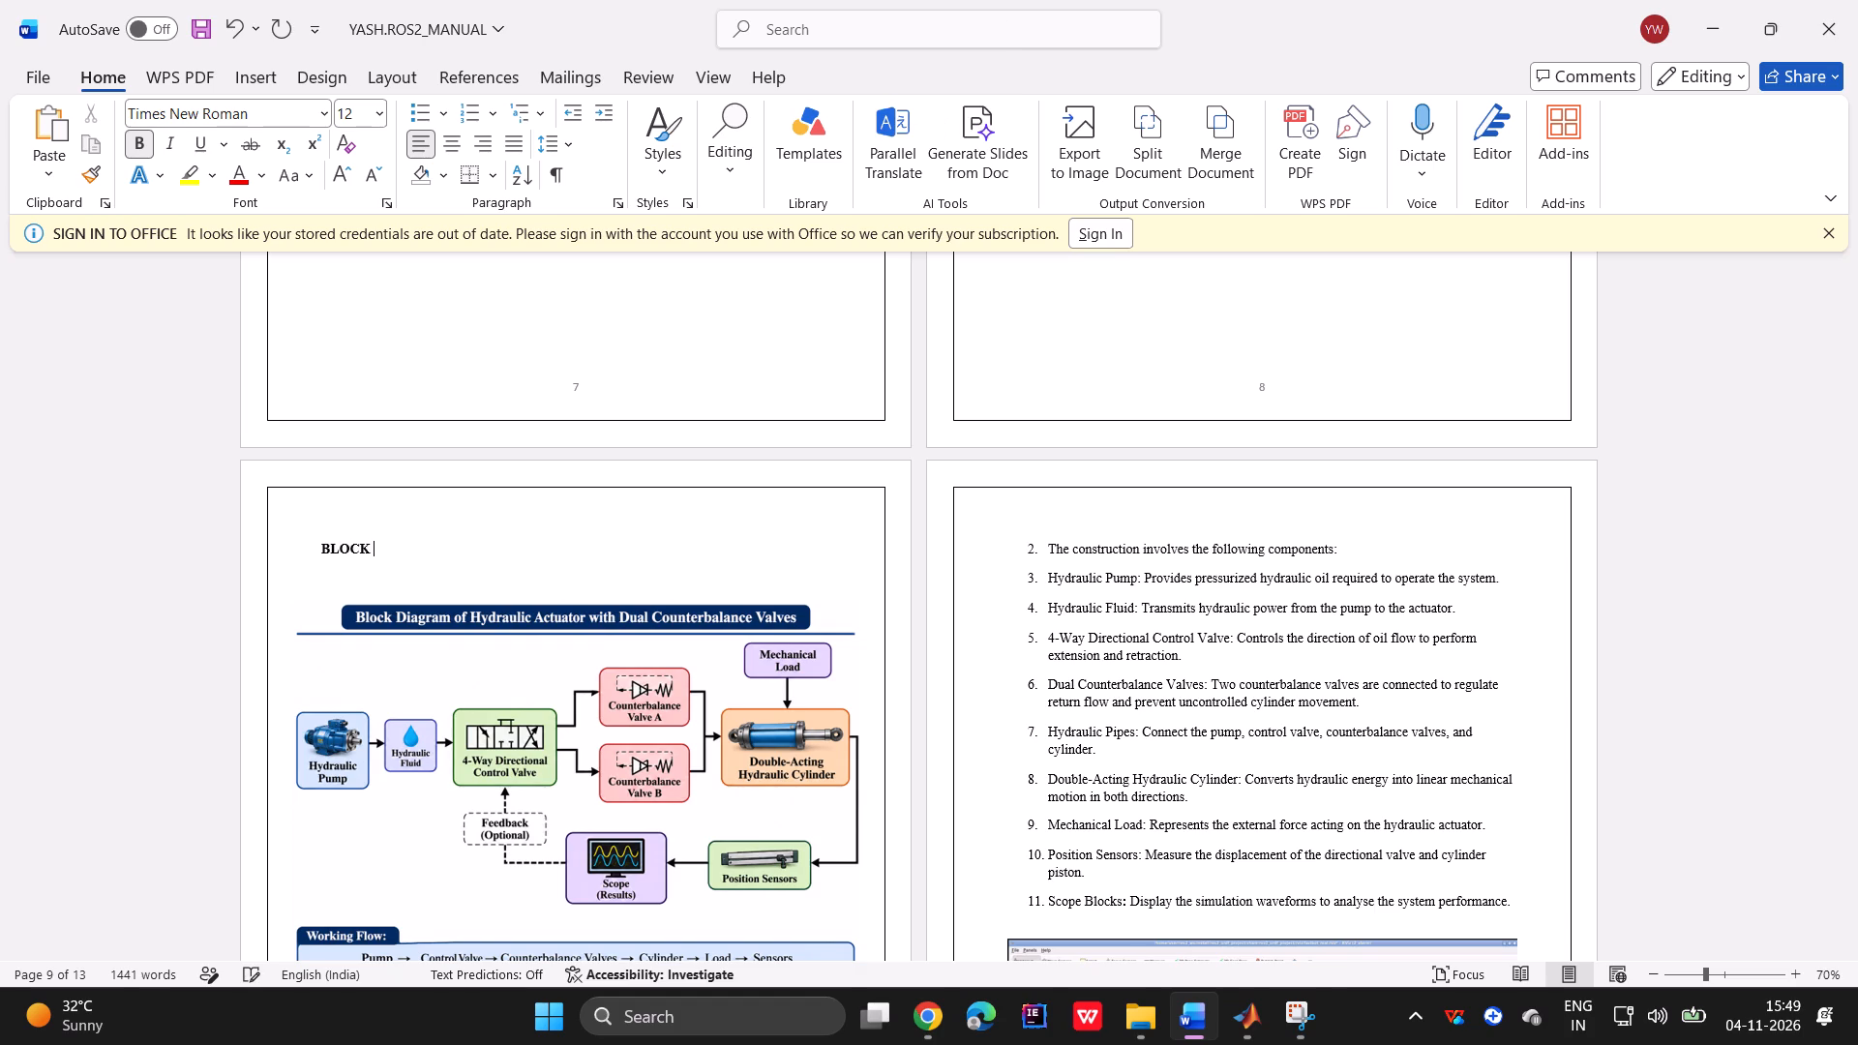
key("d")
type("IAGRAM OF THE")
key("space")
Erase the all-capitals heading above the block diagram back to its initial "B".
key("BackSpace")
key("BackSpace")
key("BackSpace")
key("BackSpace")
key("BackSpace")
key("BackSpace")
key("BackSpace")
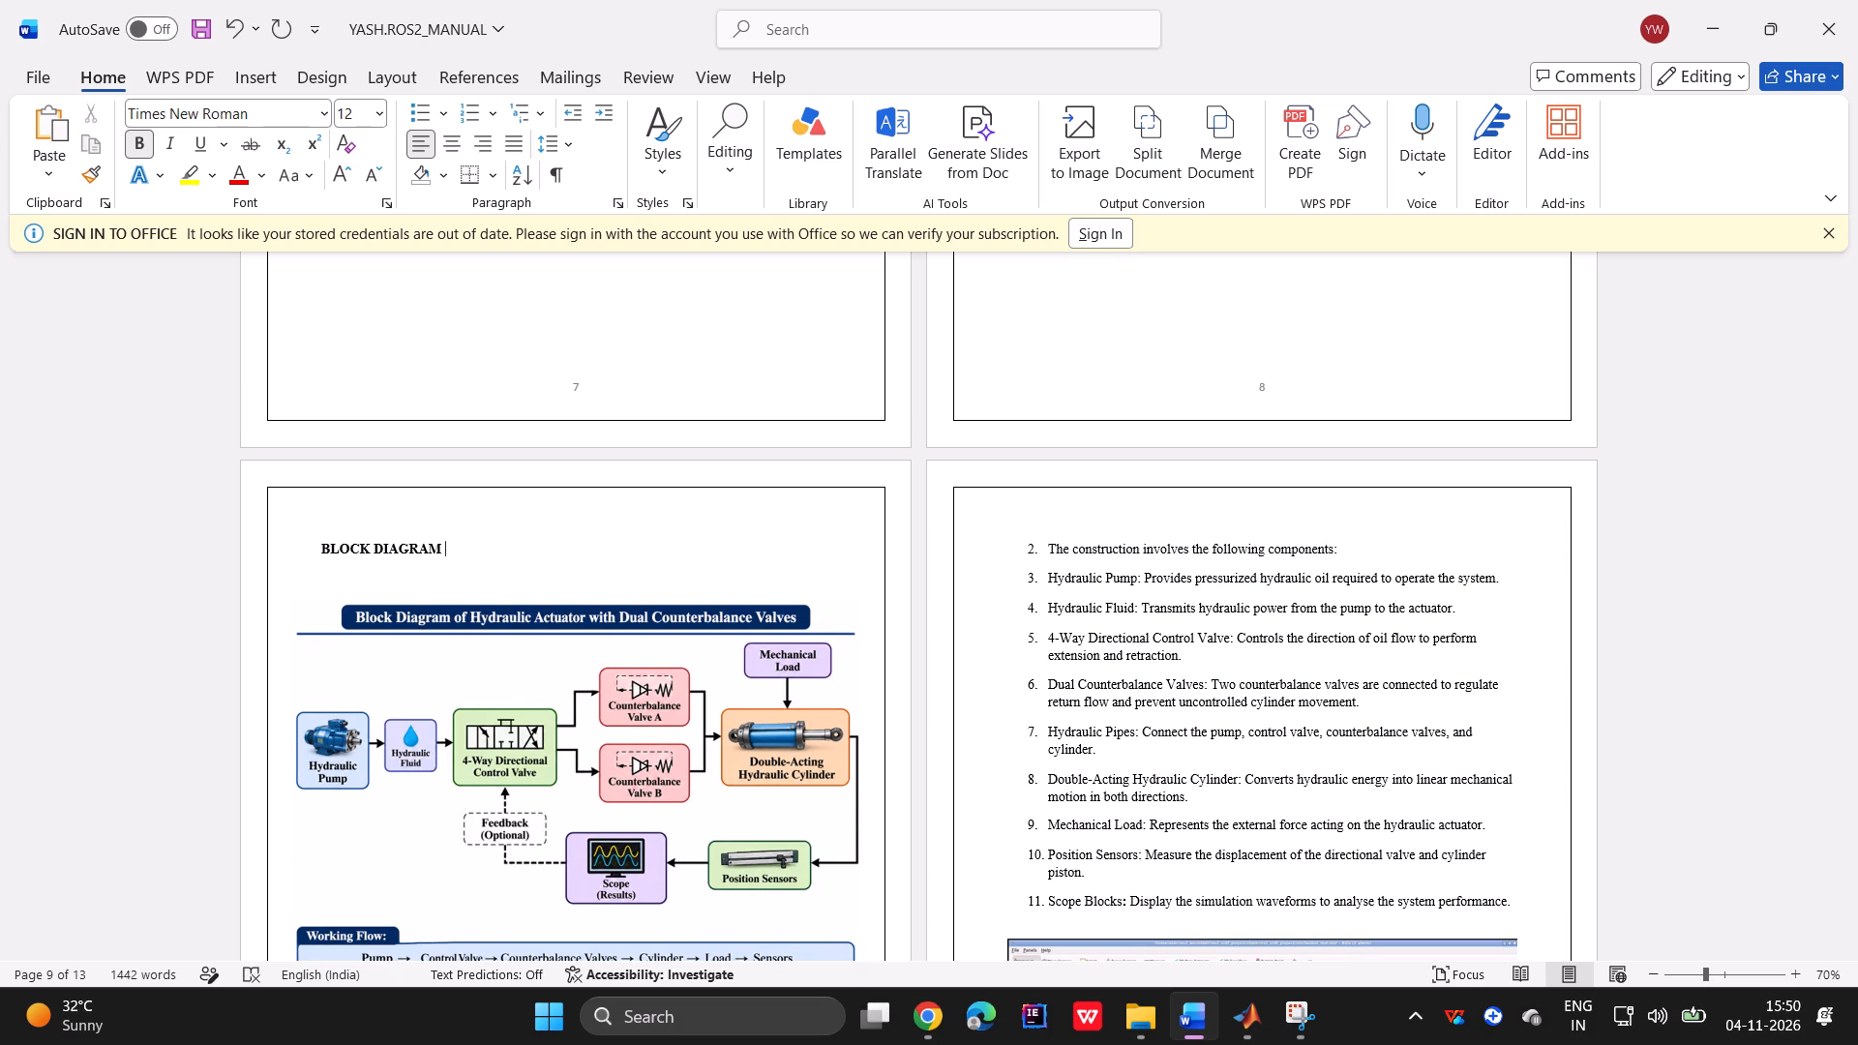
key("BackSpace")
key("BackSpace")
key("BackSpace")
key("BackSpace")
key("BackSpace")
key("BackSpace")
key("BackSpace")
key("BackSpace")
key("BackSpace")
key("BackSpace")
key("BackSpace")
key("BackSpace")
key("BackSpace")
Complete the heading's opening words as "Block diagram" in sentence case.
type("lo")
type("ck")
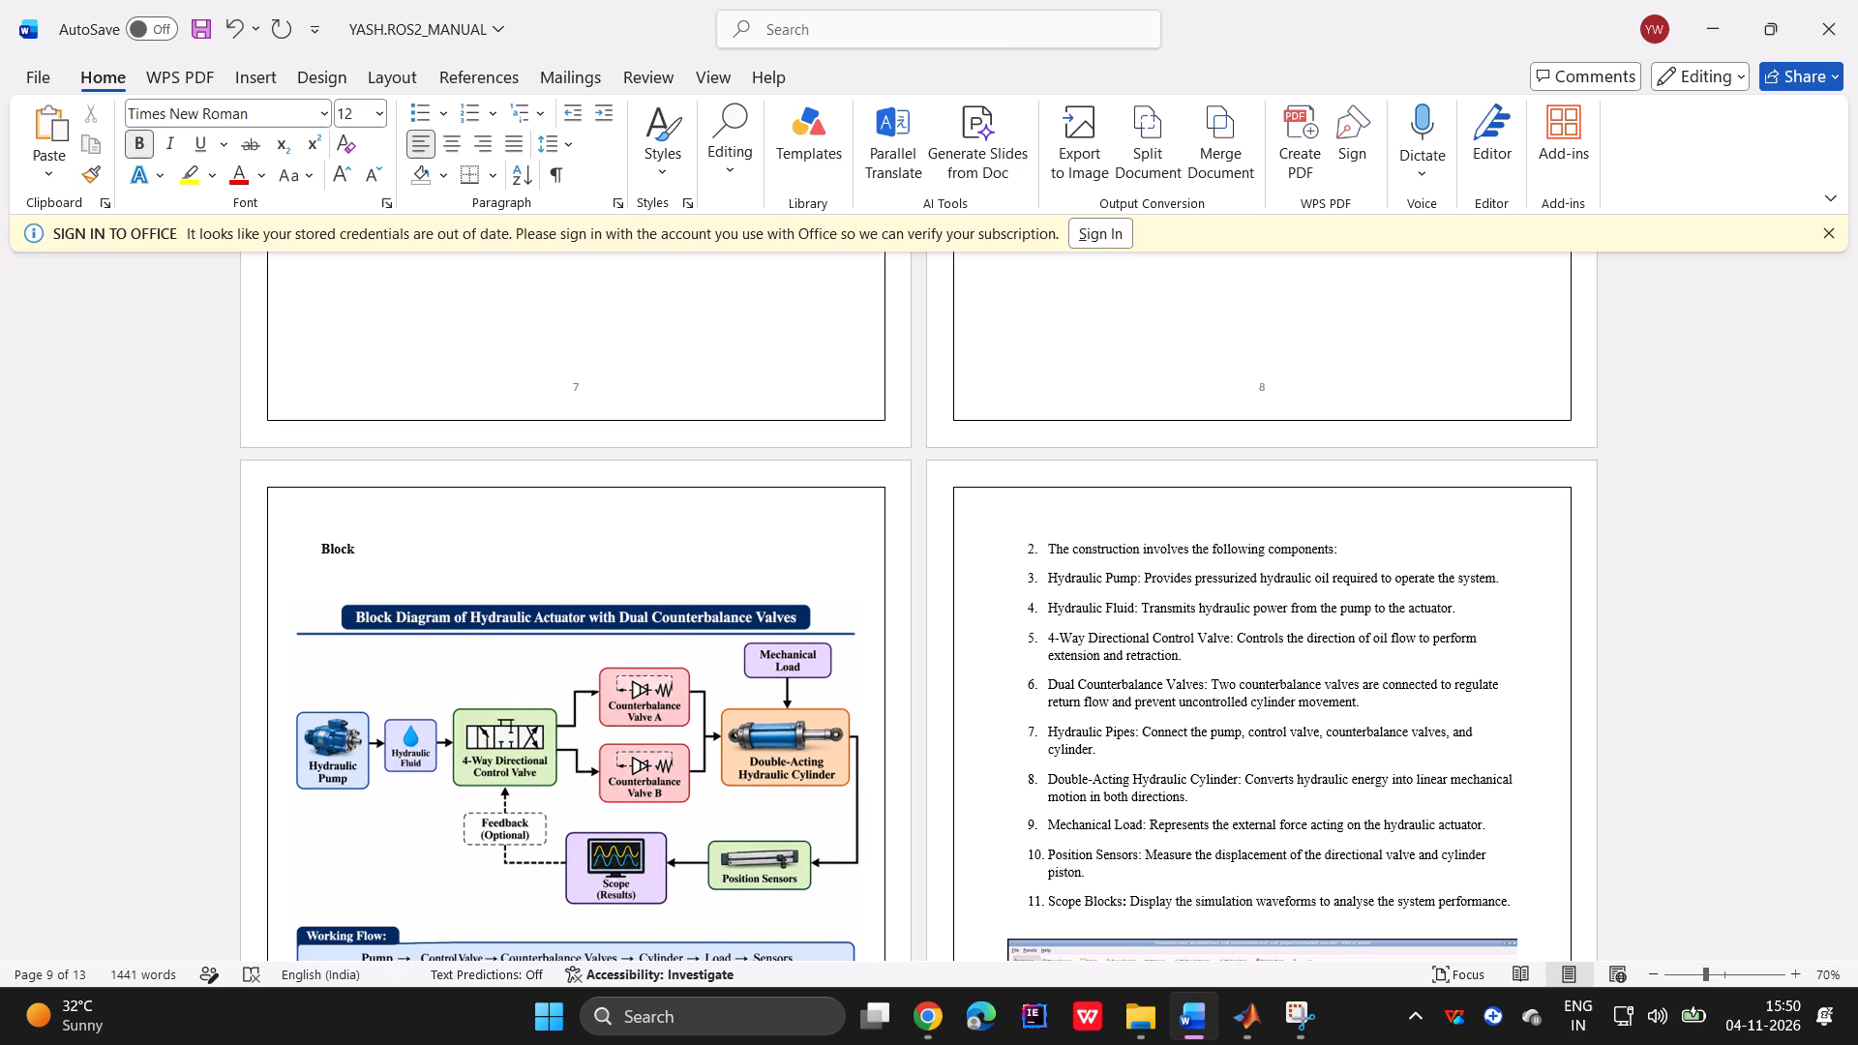
key("space")
type("diagra")
key("m")
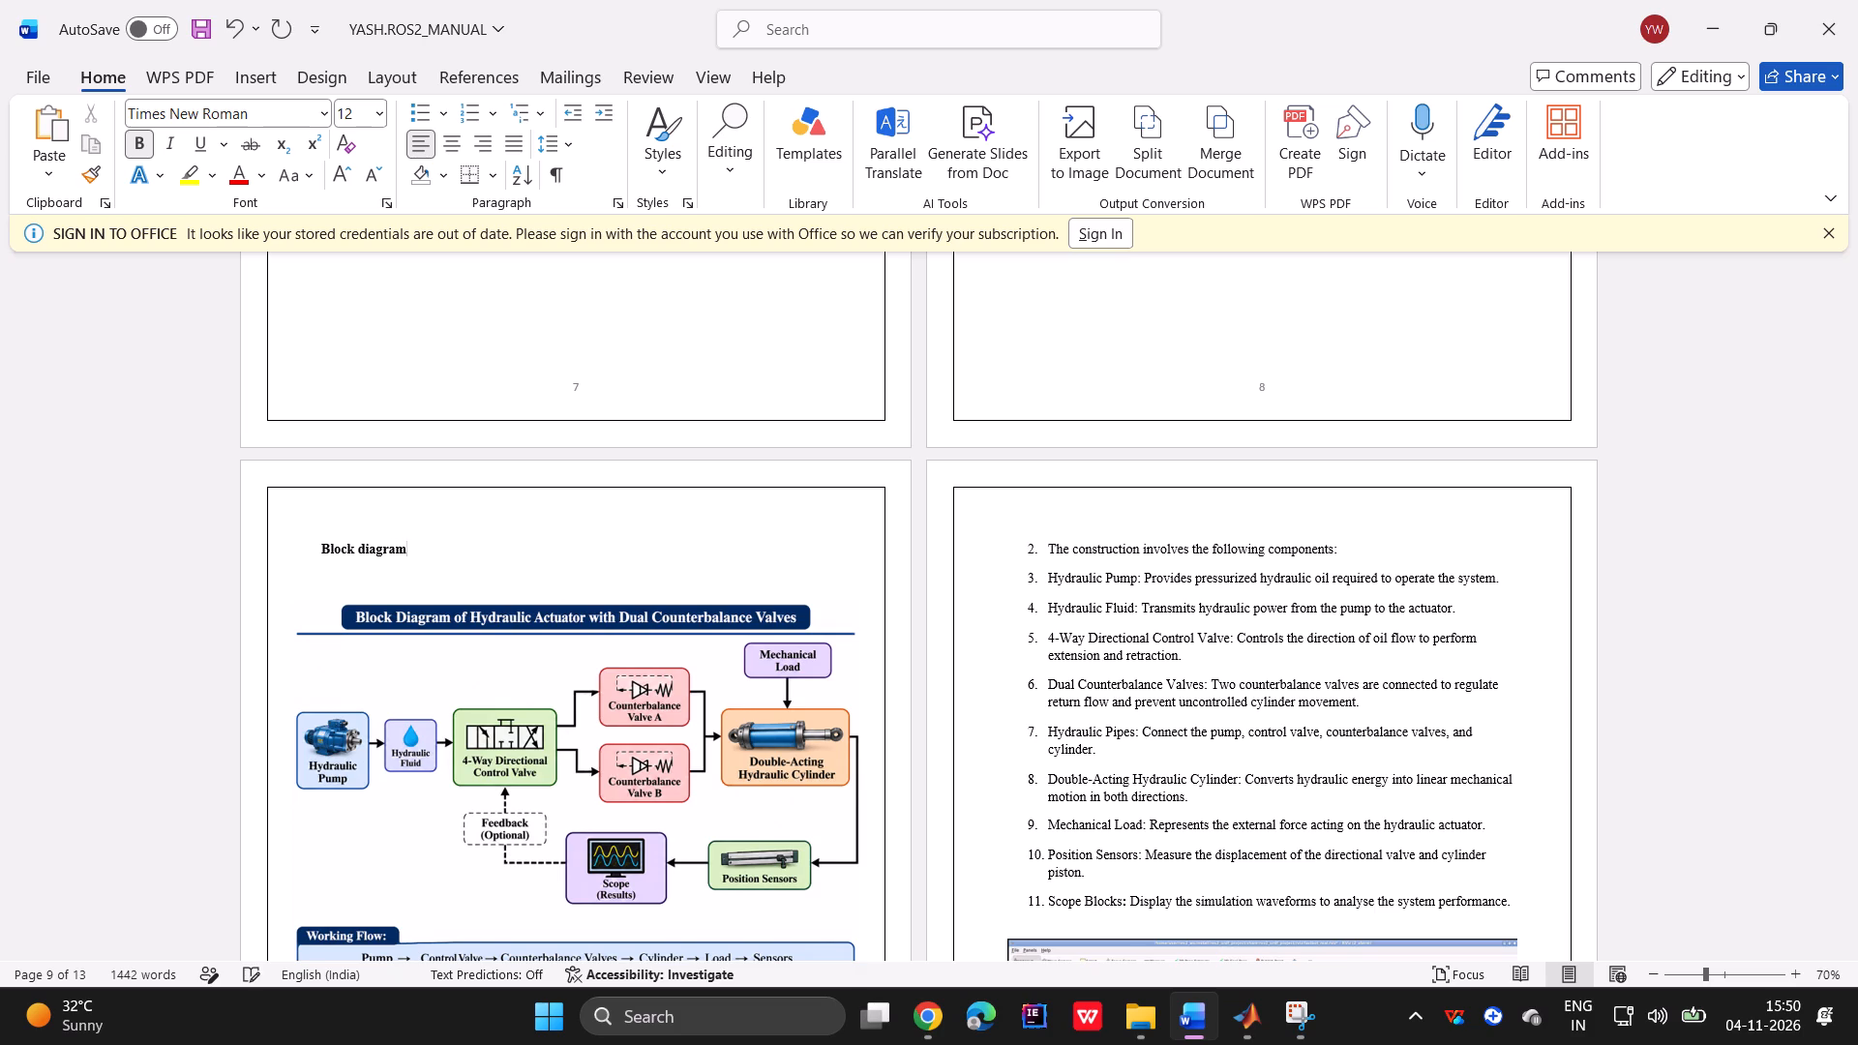
key("space")
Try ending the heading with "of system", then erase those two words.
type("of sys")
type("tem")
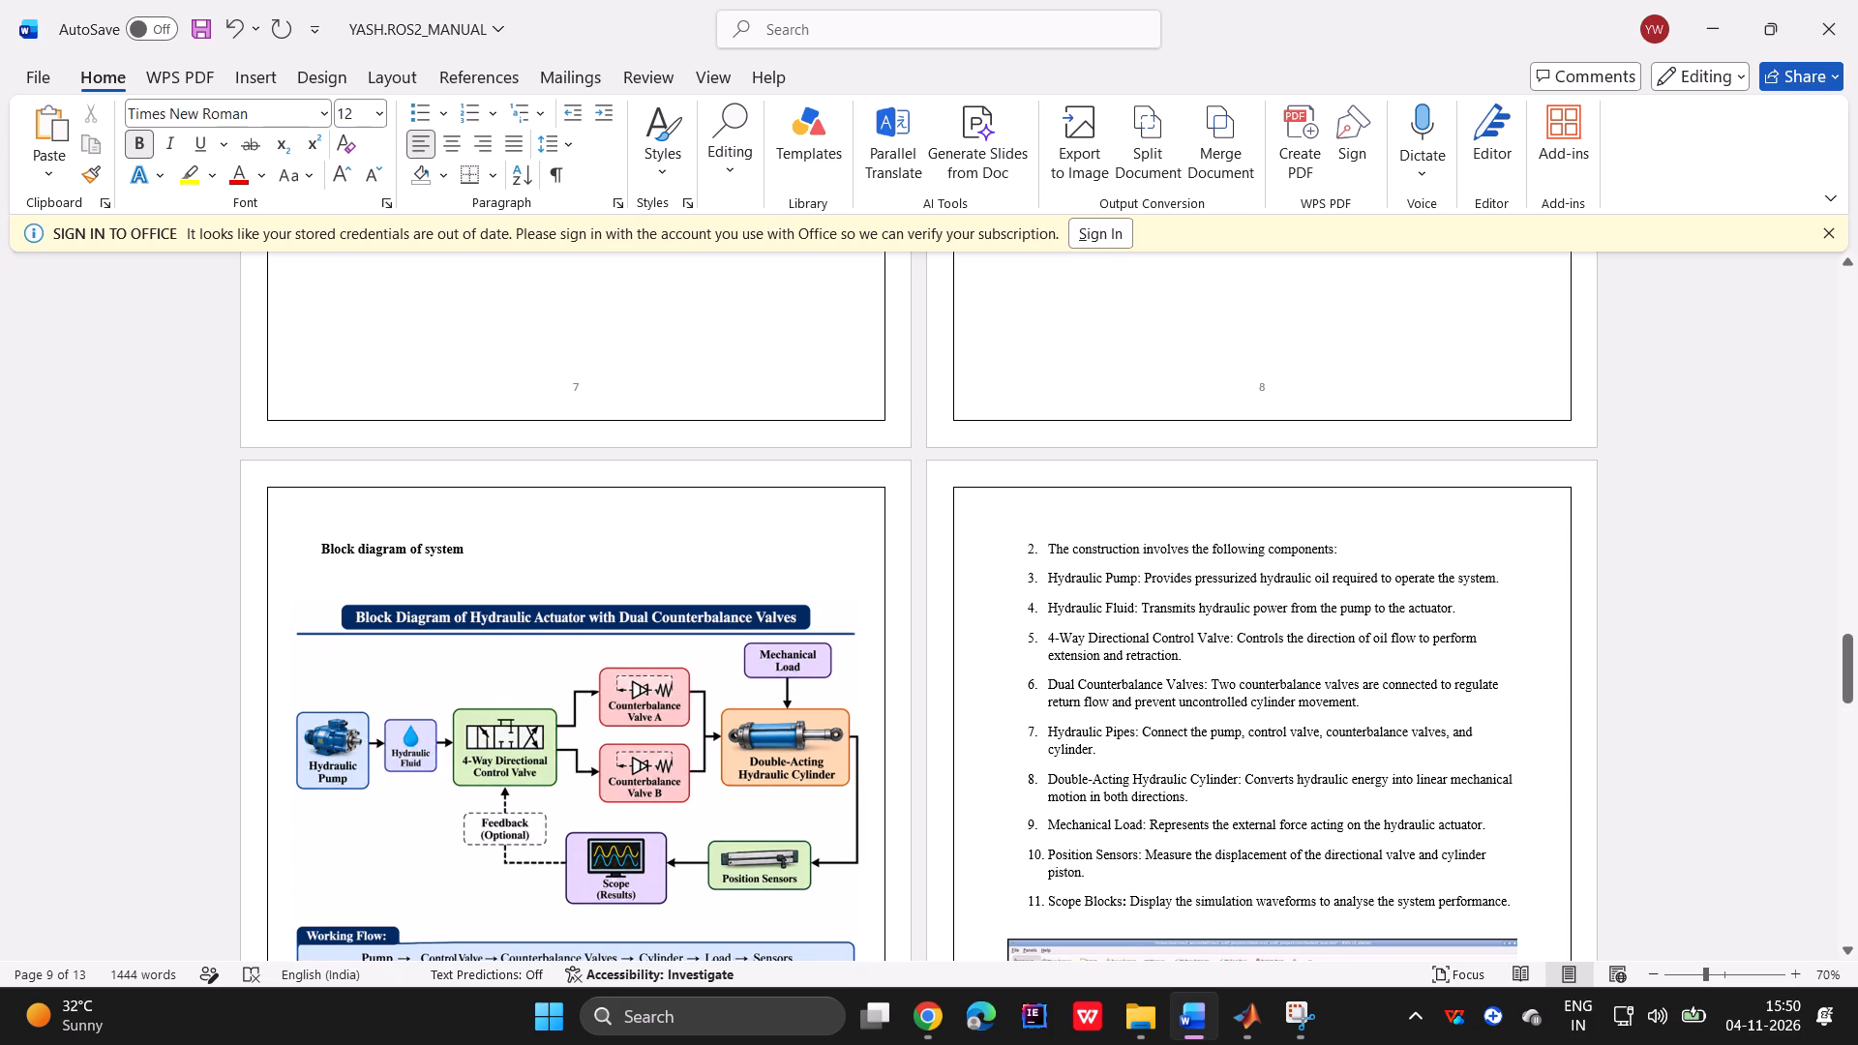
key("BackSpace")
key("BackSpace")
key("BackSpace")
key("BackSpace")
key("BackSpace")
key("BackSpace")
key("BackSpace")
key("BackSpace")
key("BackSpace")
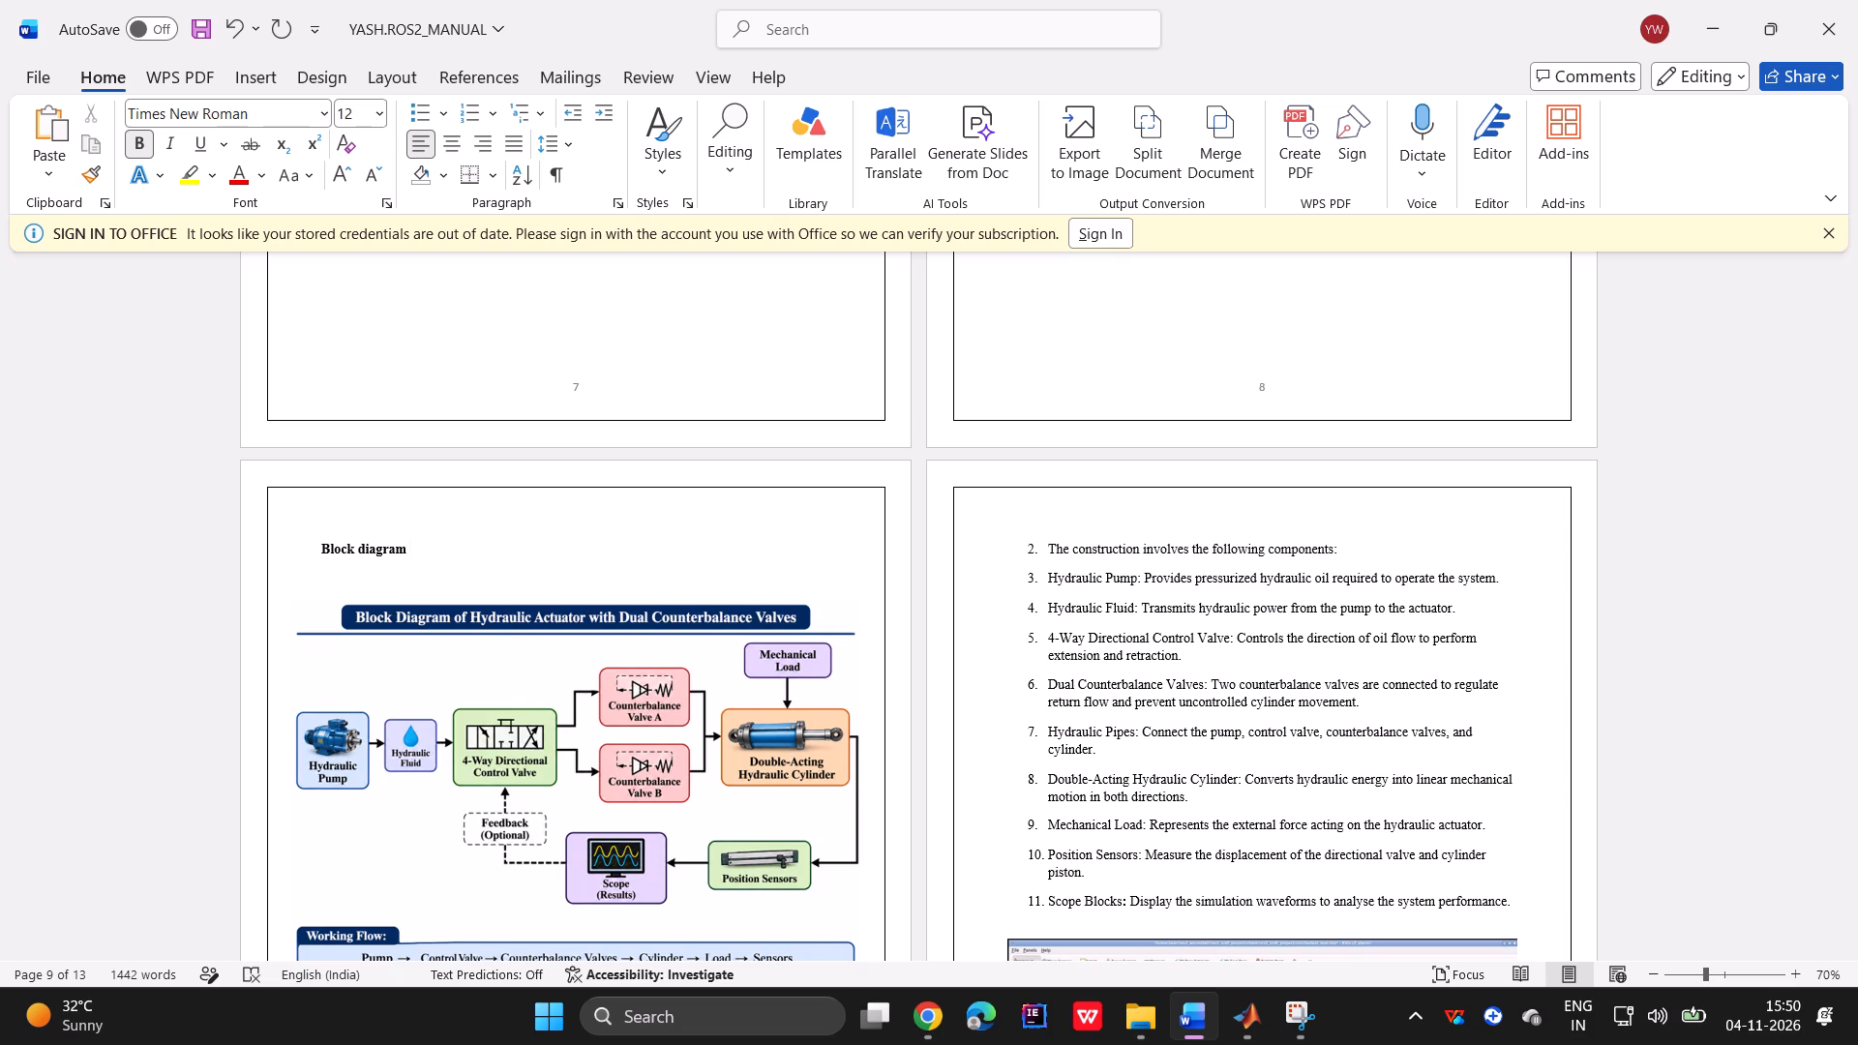
Extend the heading after "Block diagram" with "of the Hydraulic Actuator".
type("of the")
key("space")
key("h")
key("y")
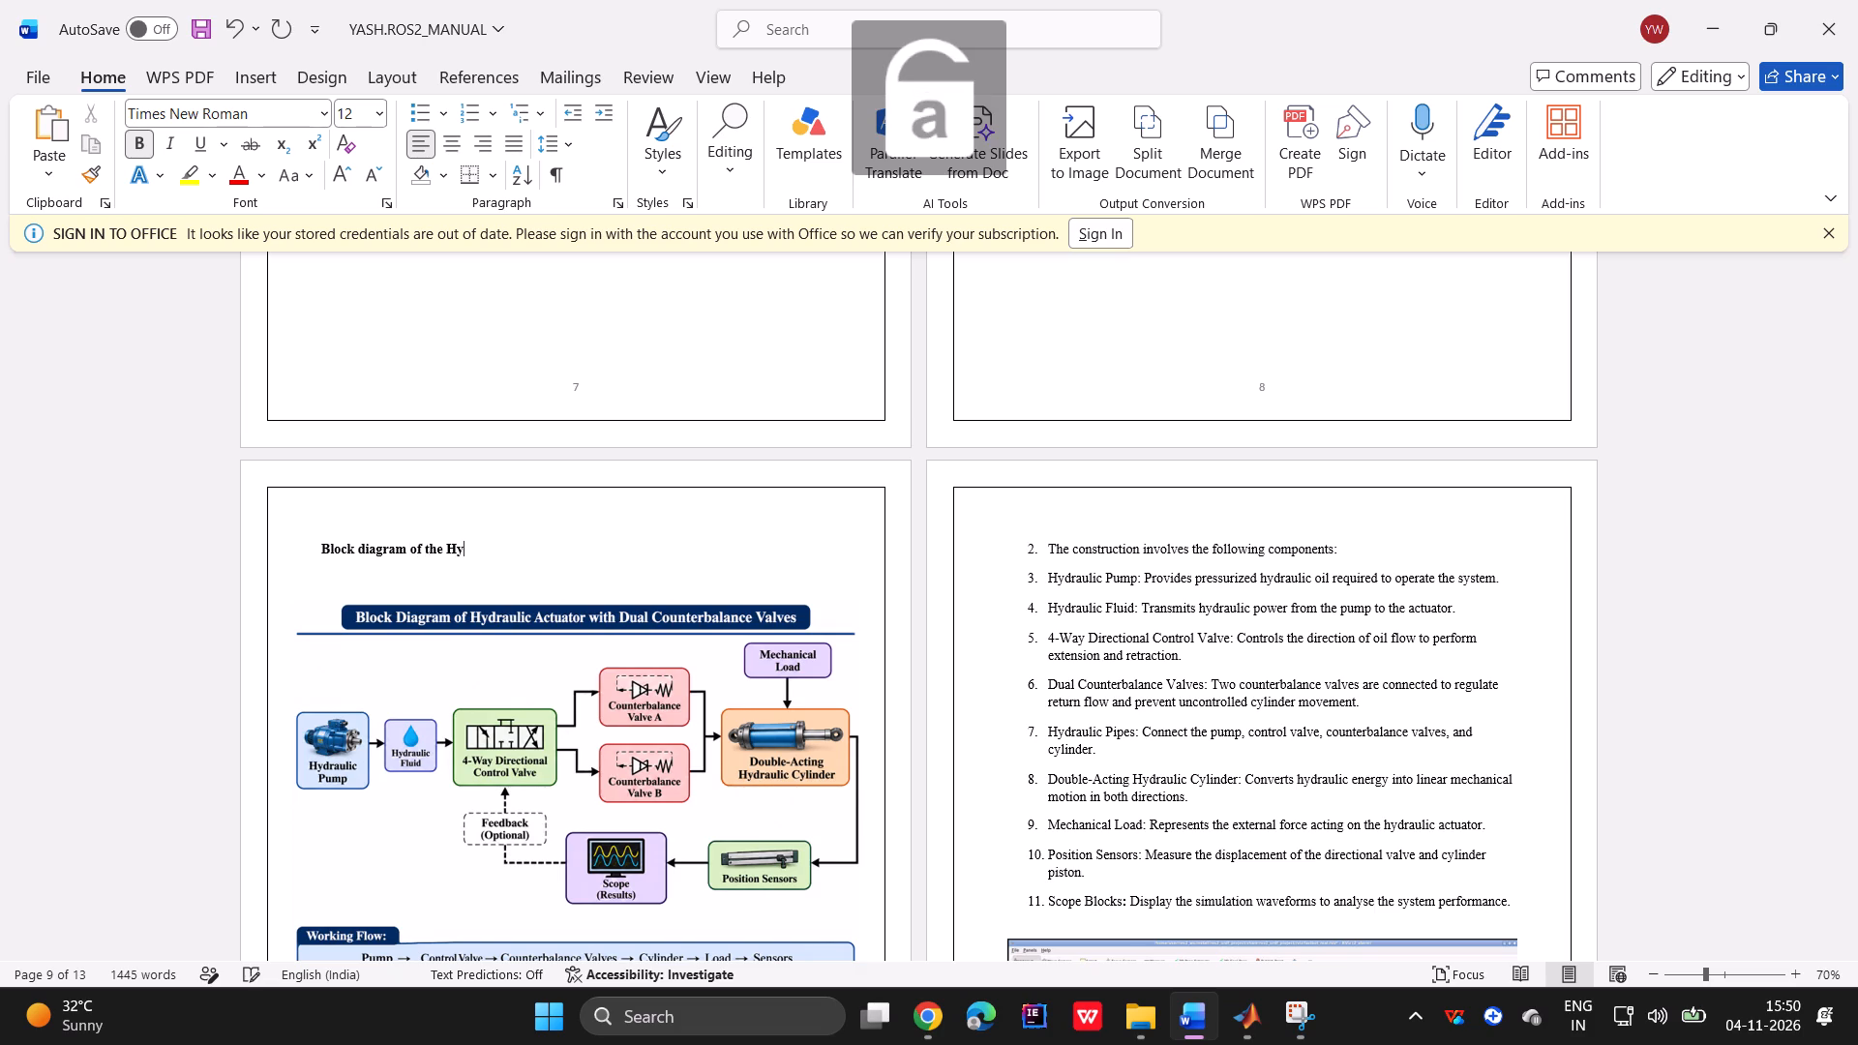
key("d")
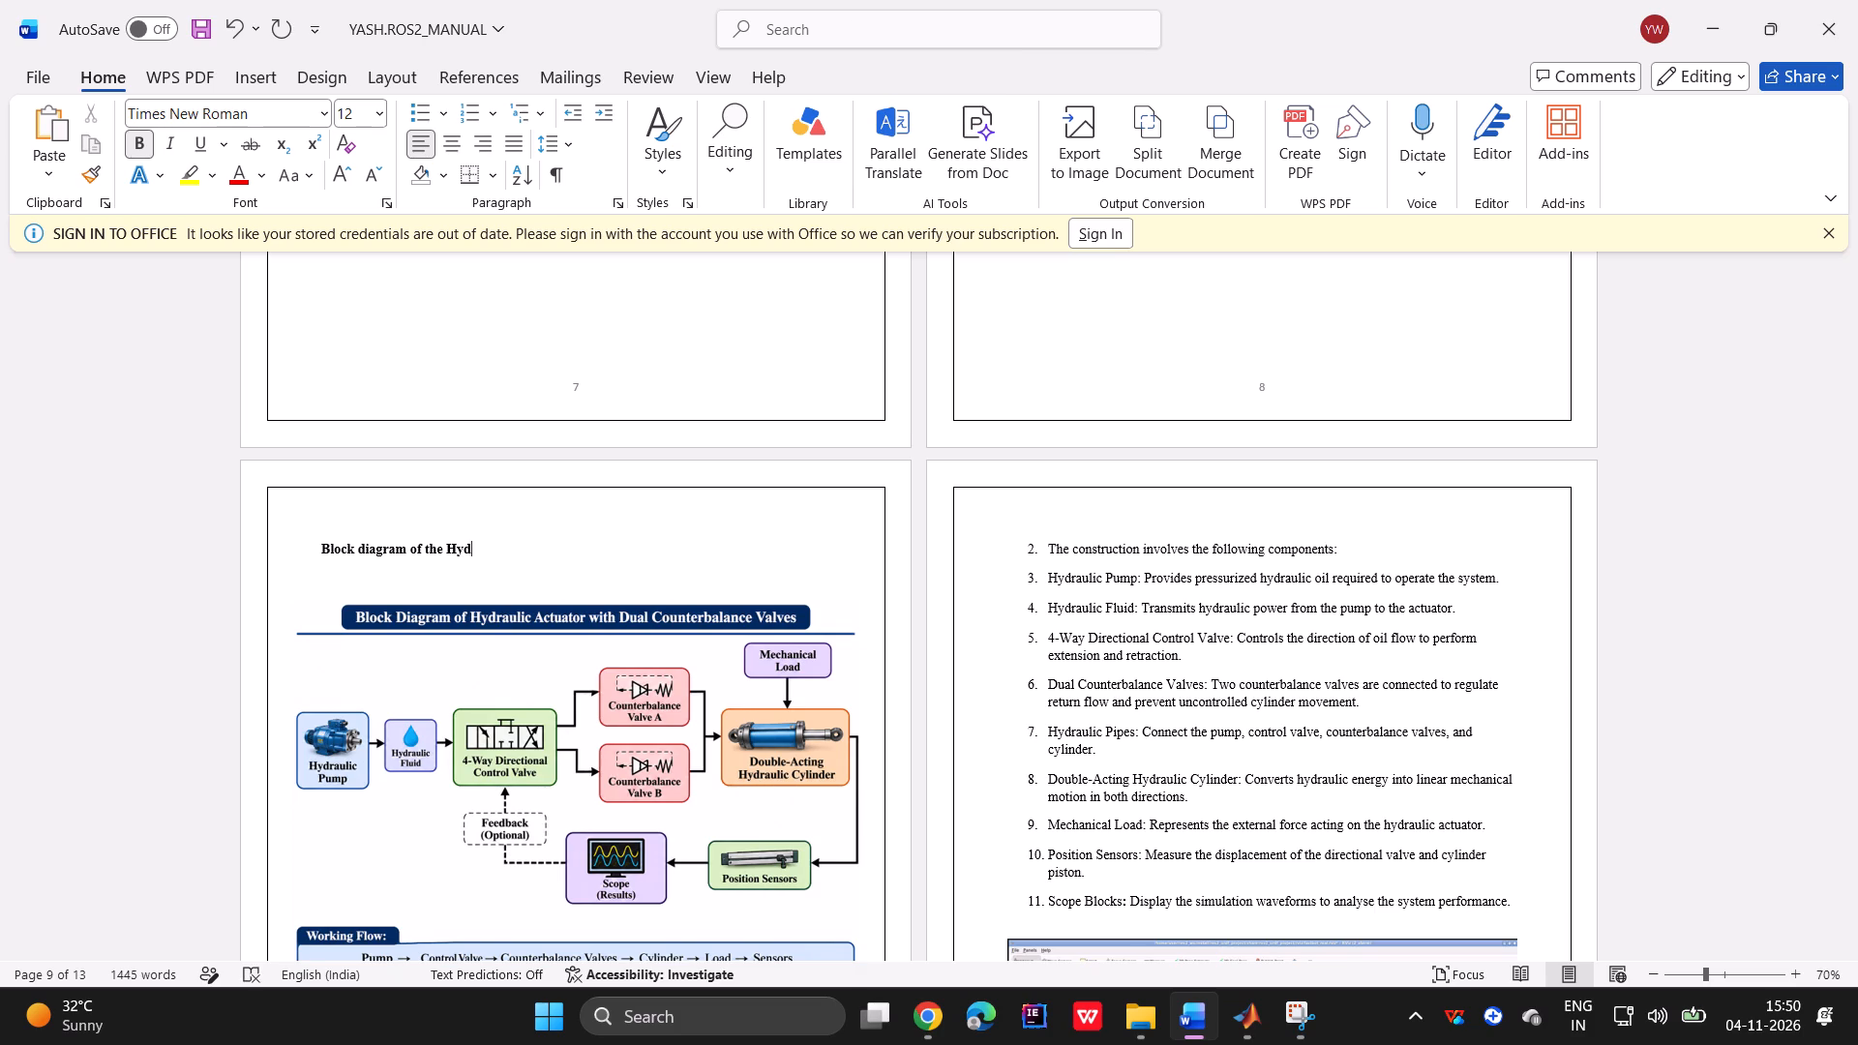
type("raulic")
key("space")
key("a")
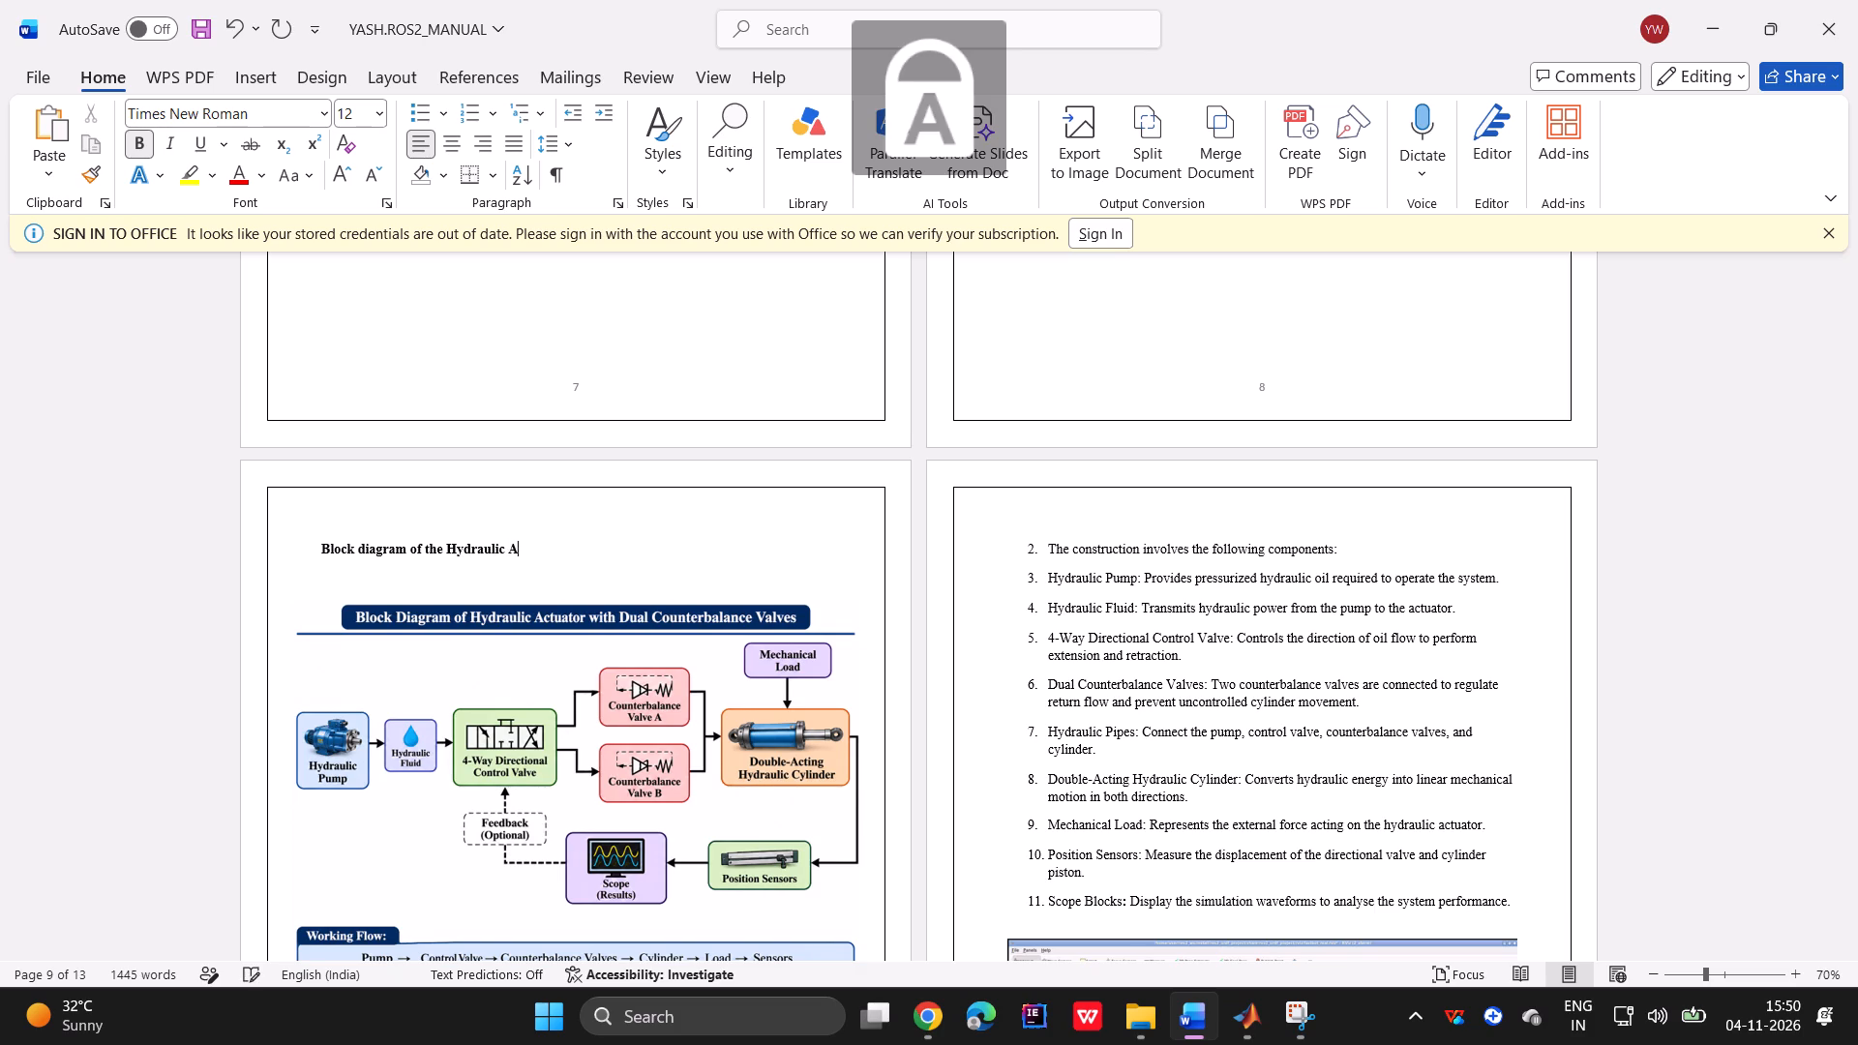
type("ctuator")
key("space")
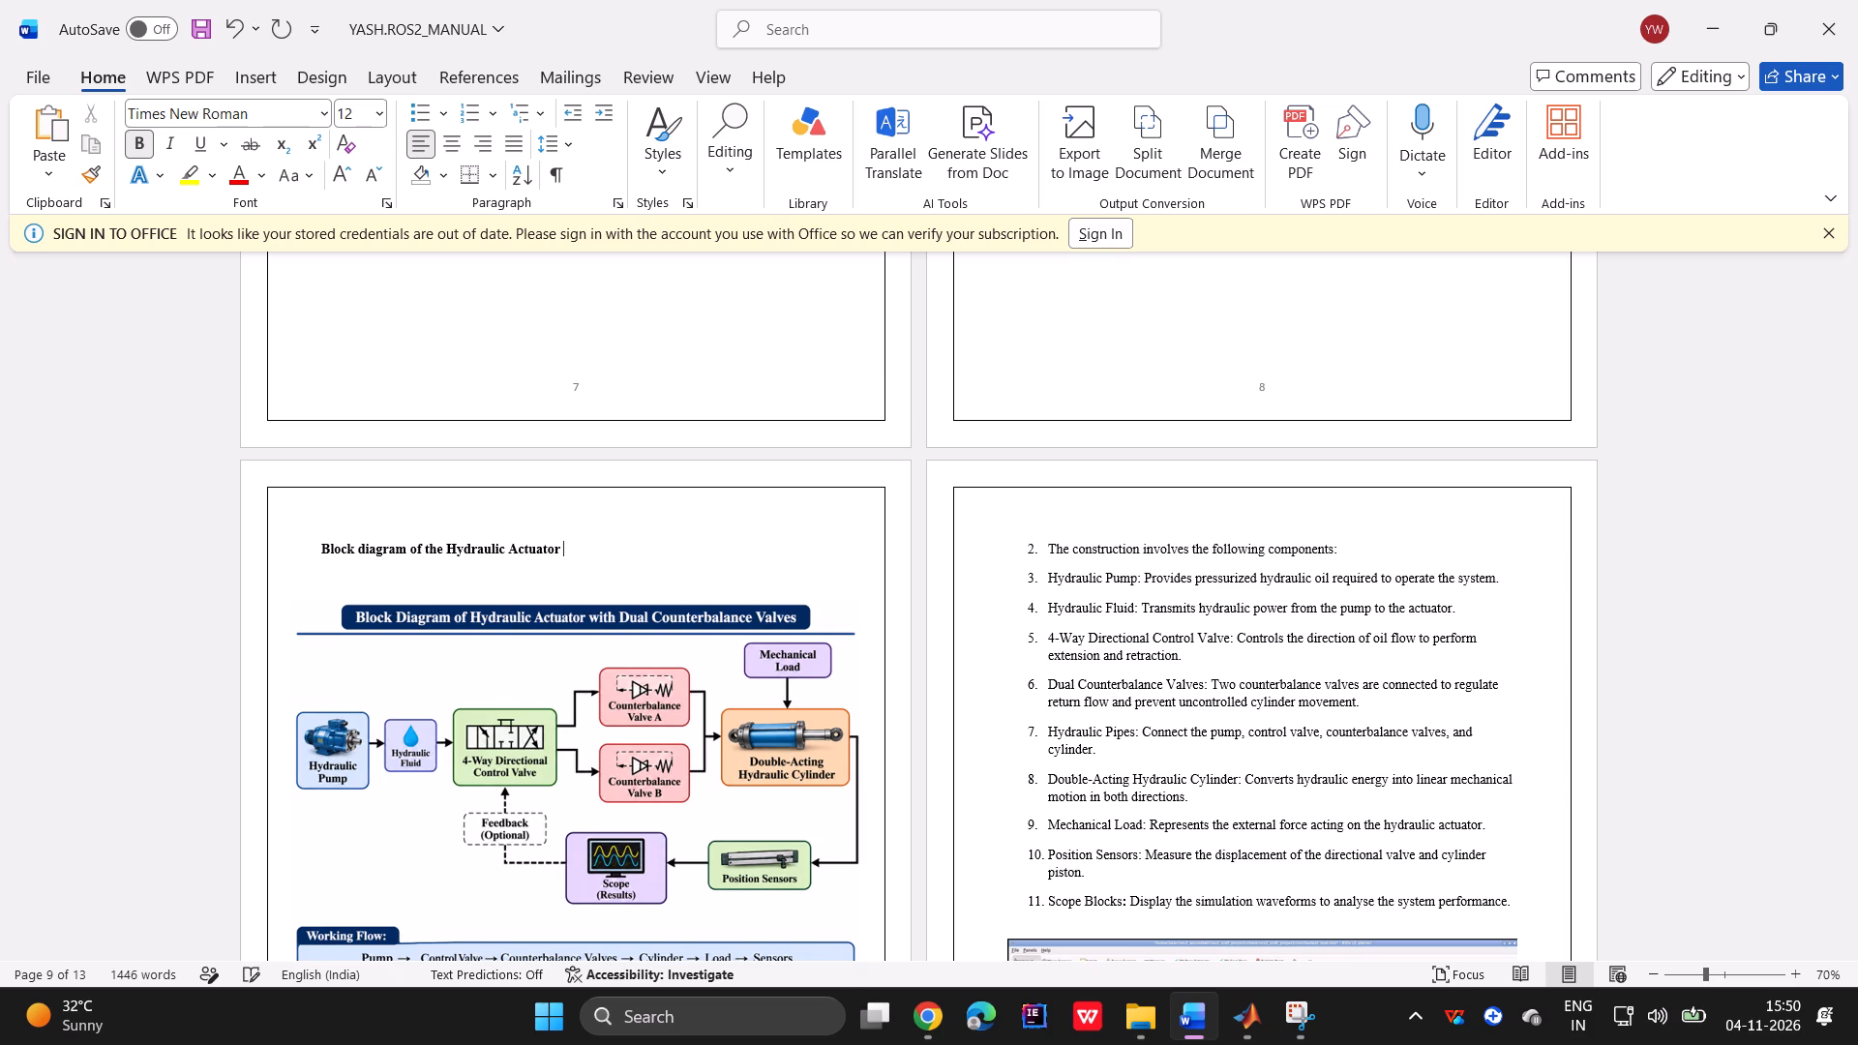
Extend the block diagram heading after "Actuator" with "With Dual", keeping only each word's initial letter capitalised.
key("w")
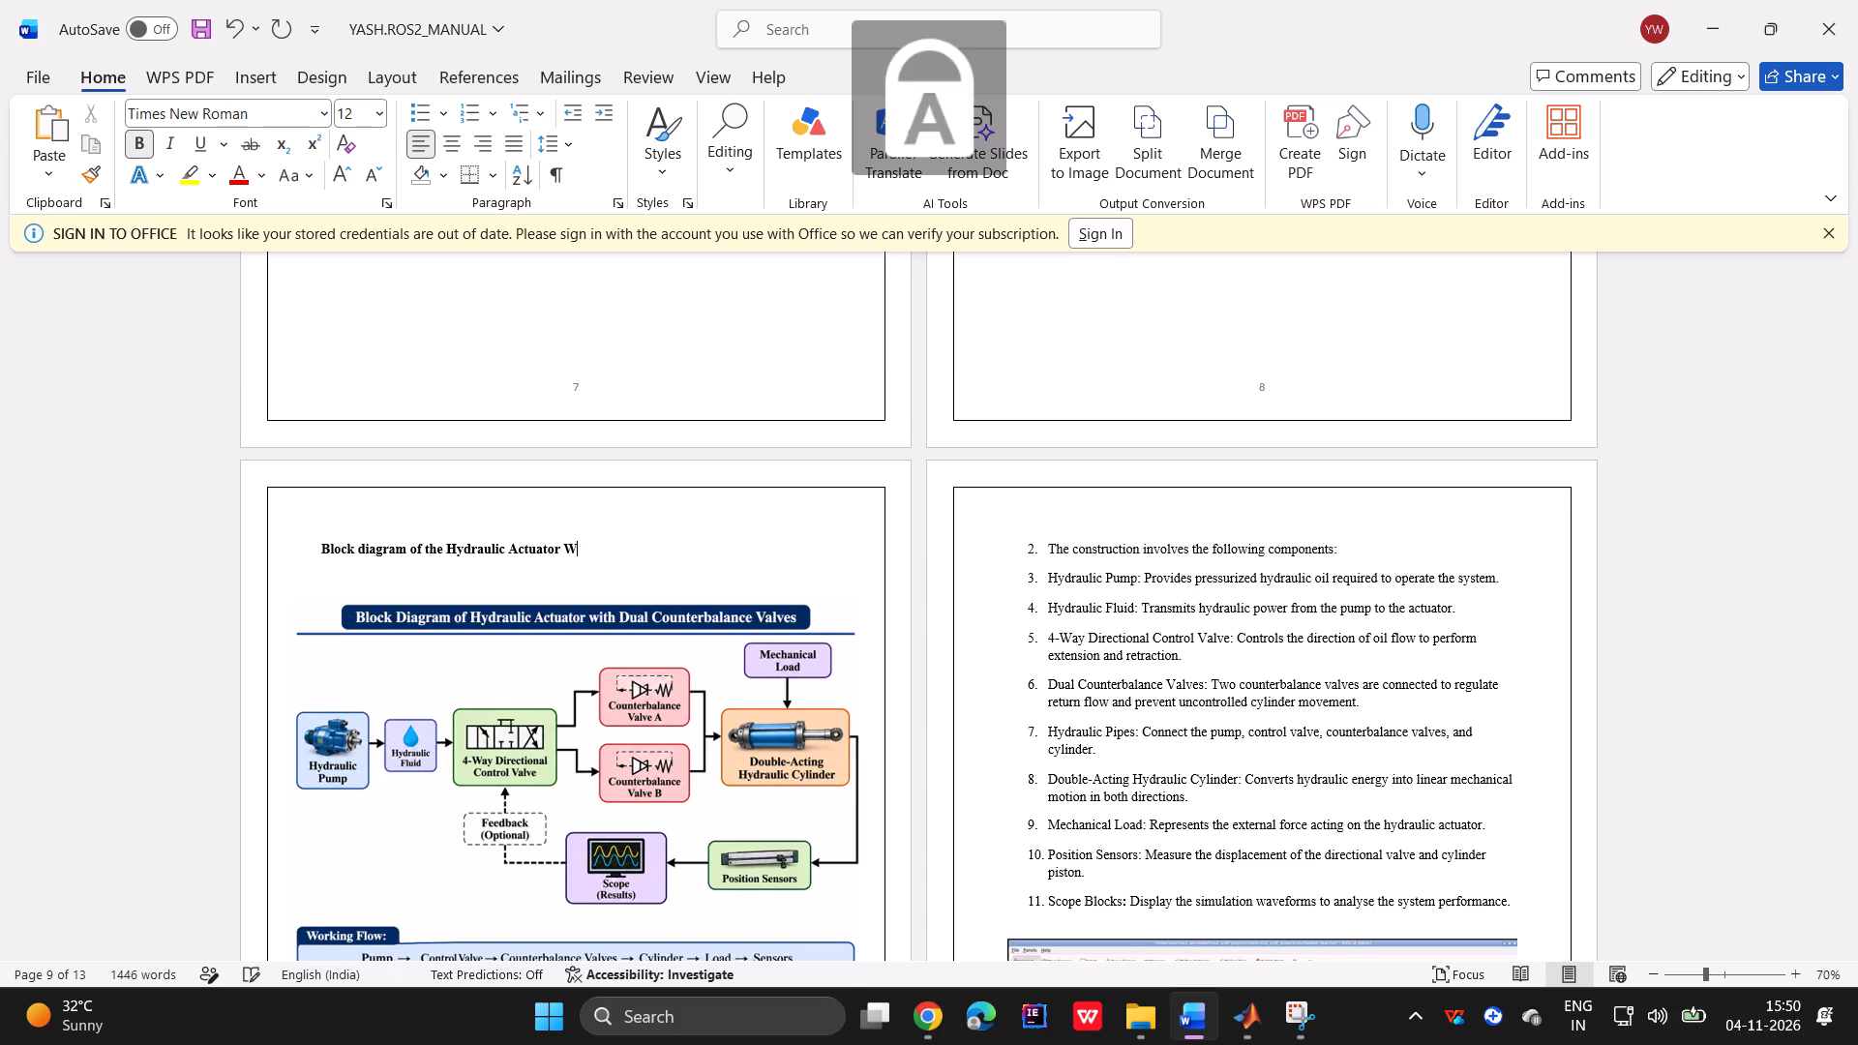
type("ITH")
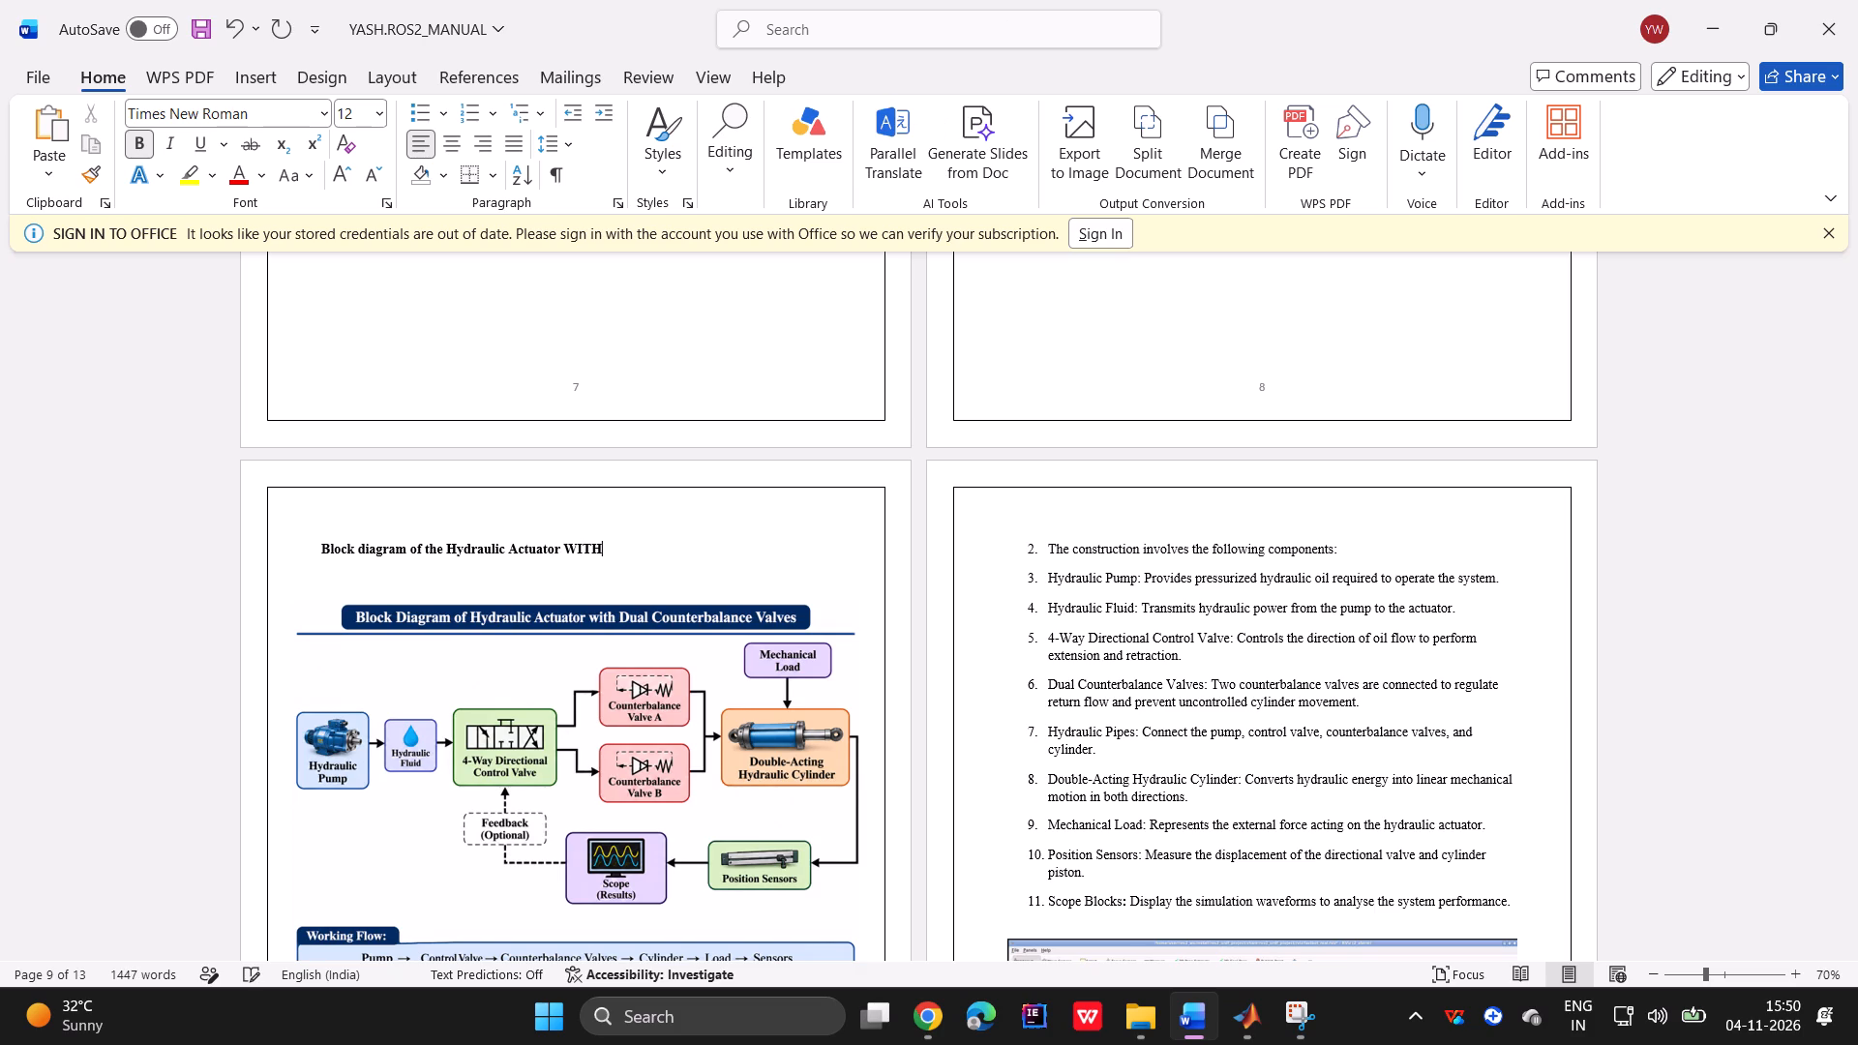
key("space")
key("BackSpace")
key("BackSpace")
key("BackSpace")
key("BackSpace")
type("ith")
key("space")
key("d")
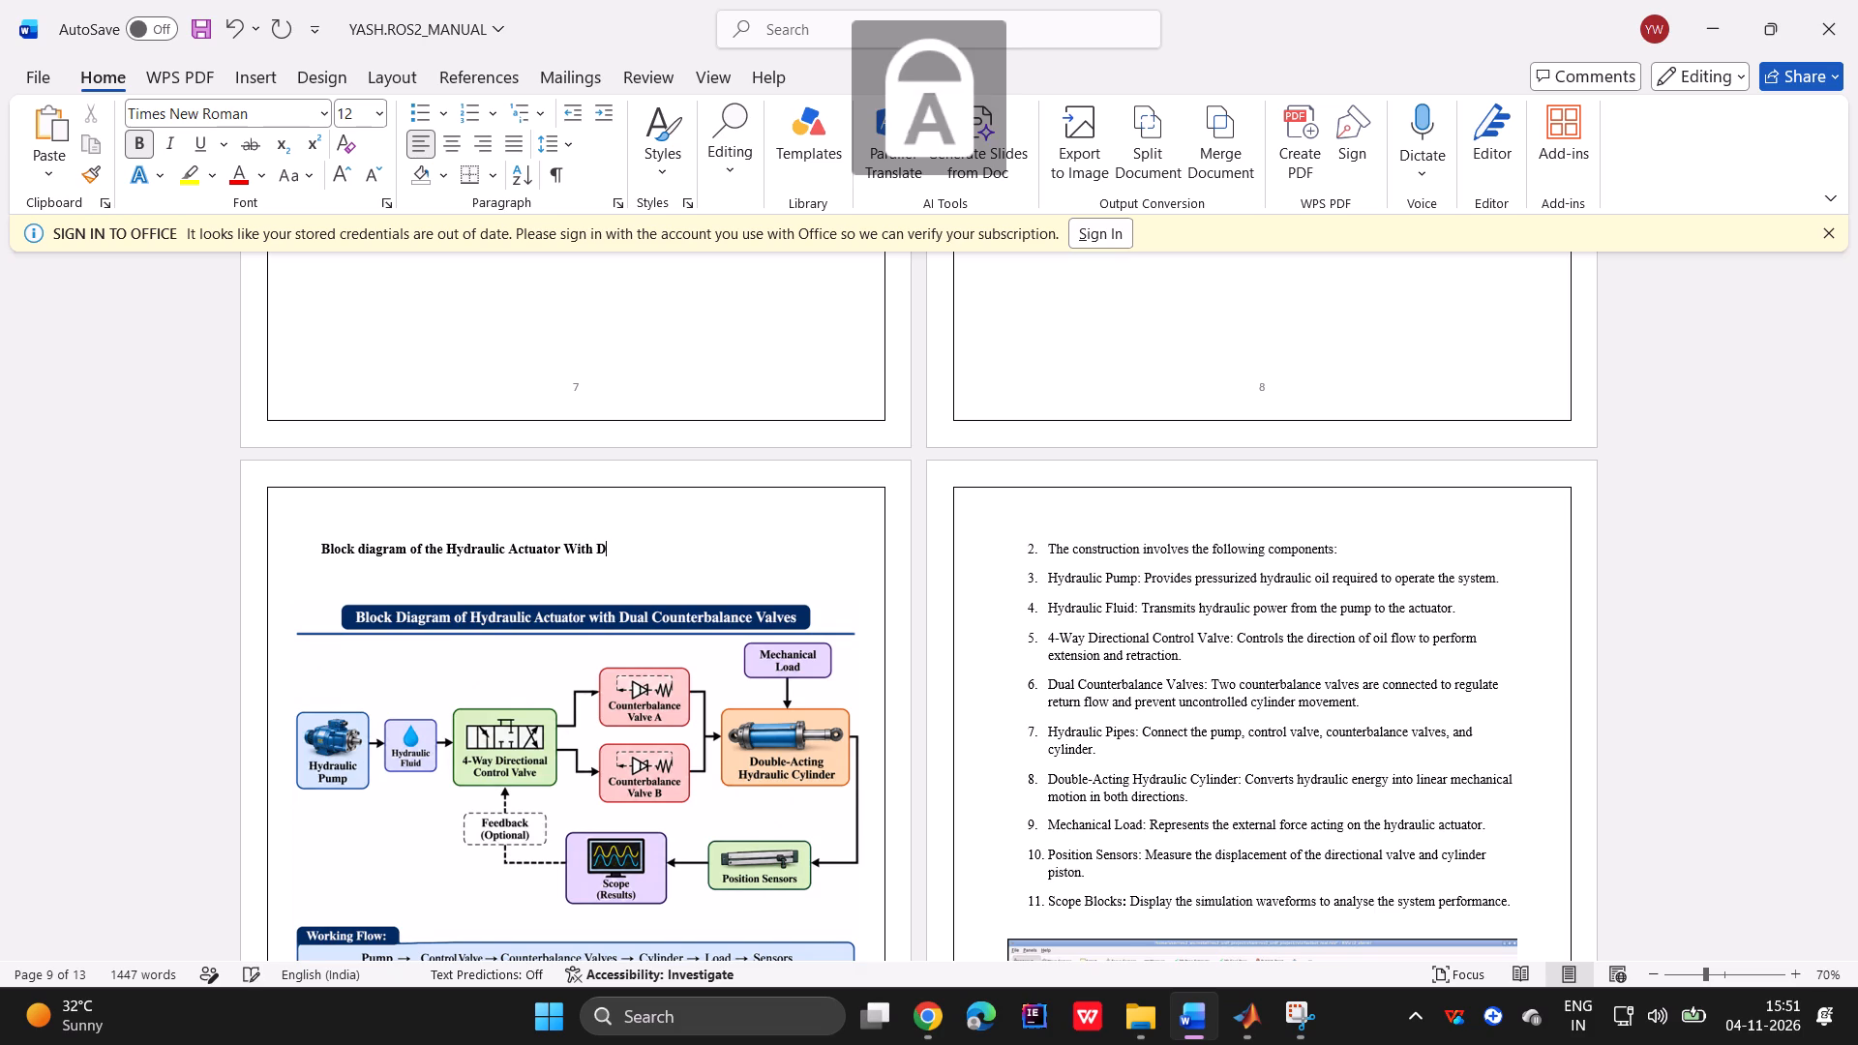
key("u")
type("al")
key("space")
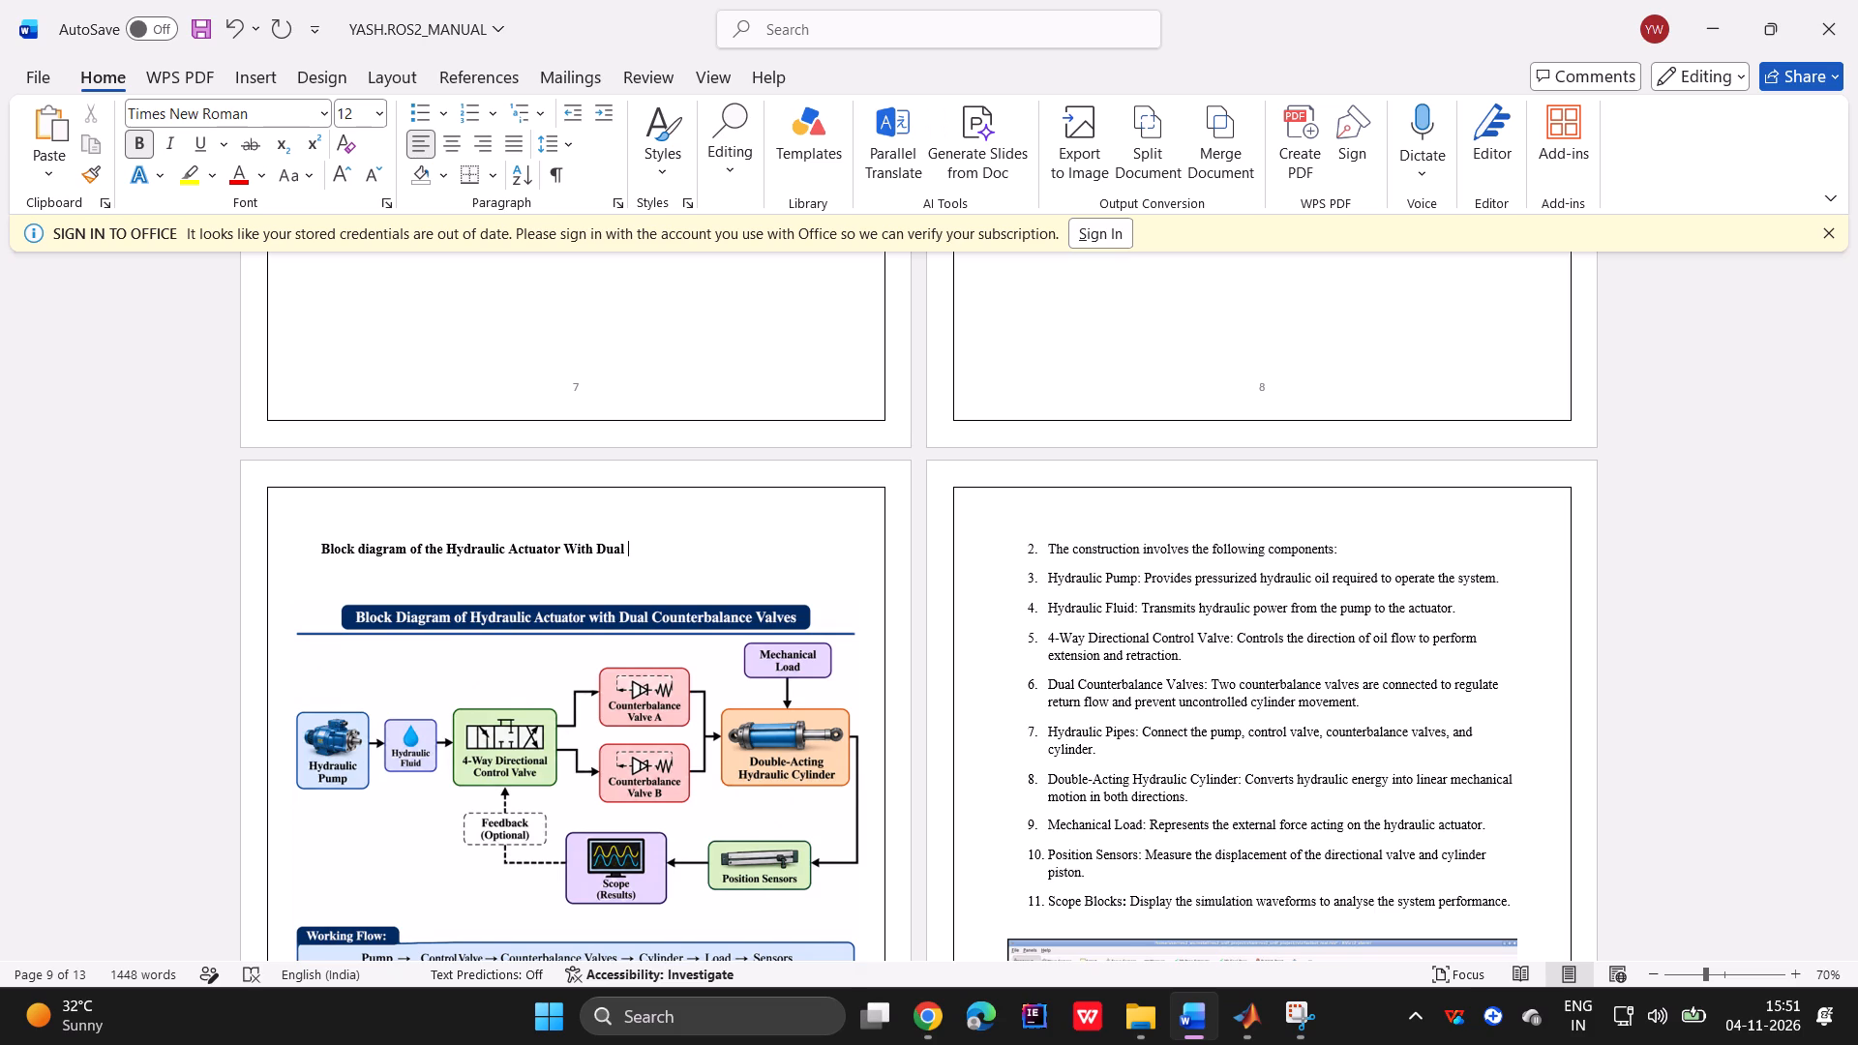
Finish the block diagram heading with the words "Counterbalance Valves" after "With Dual".
key("c")
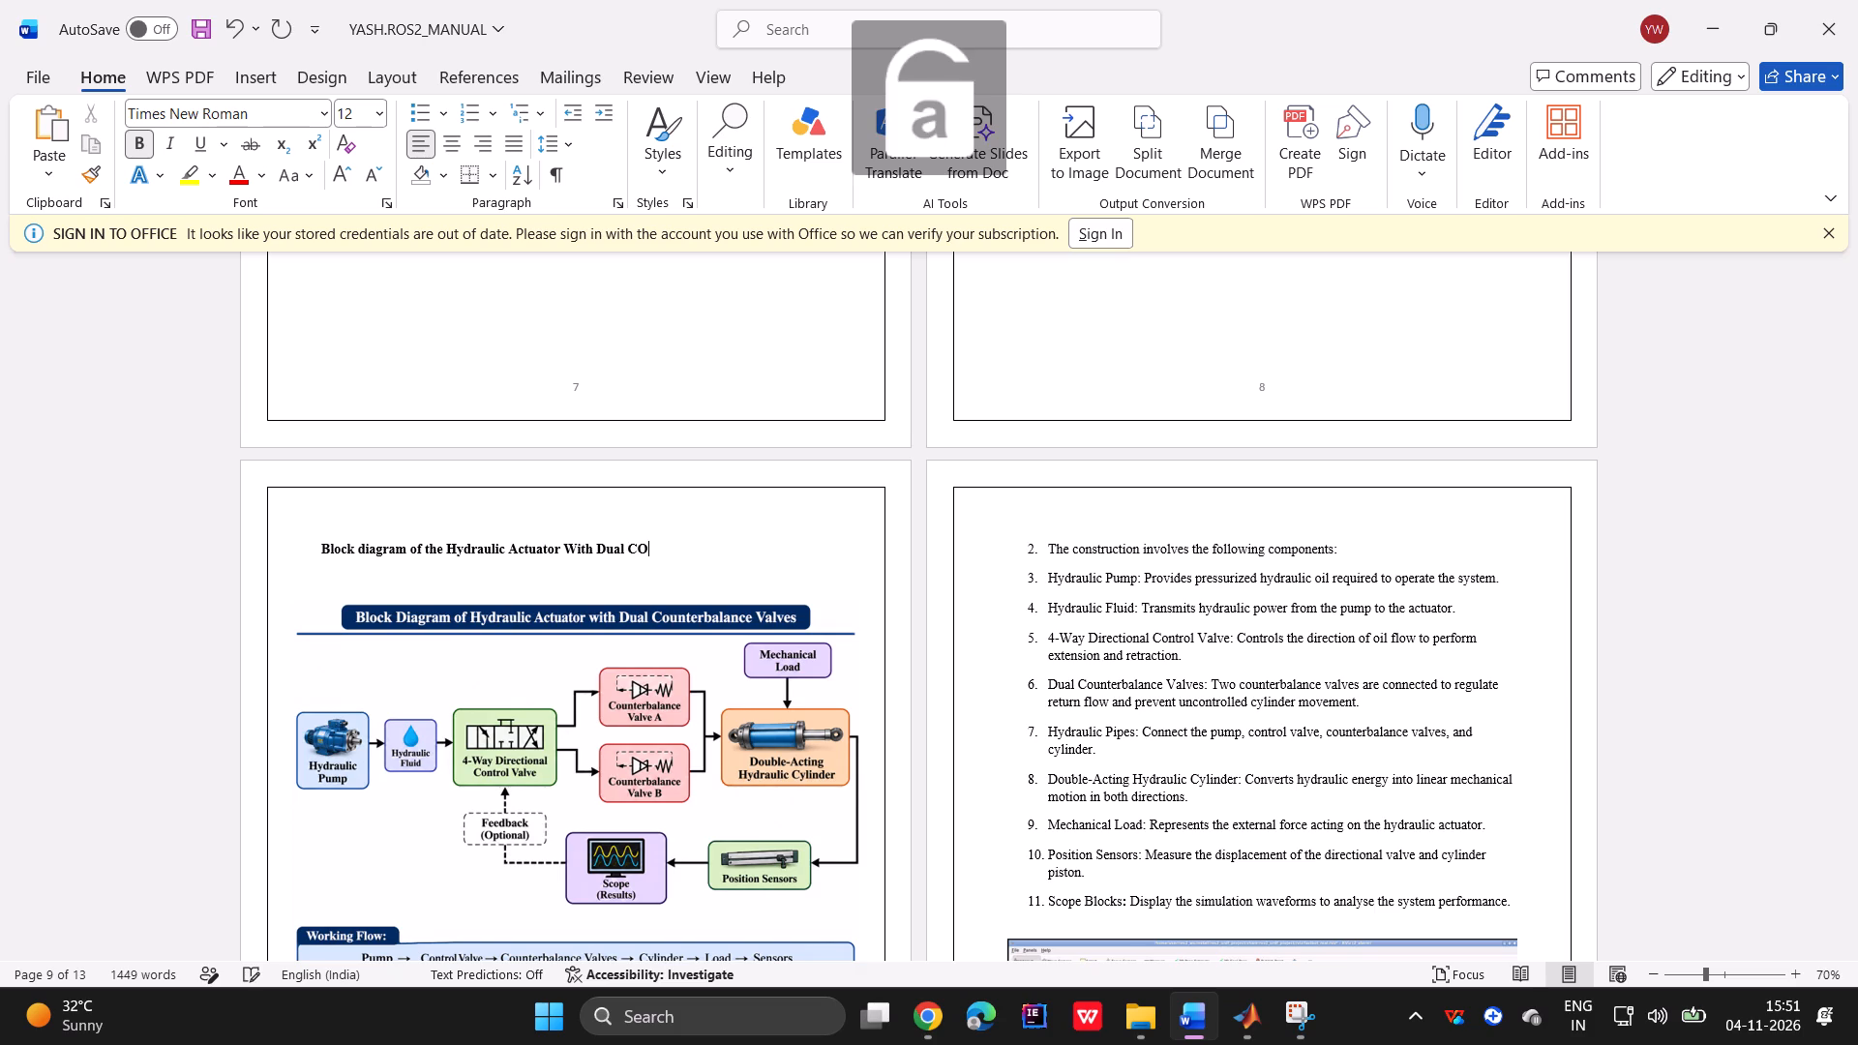
key("BackSpace")
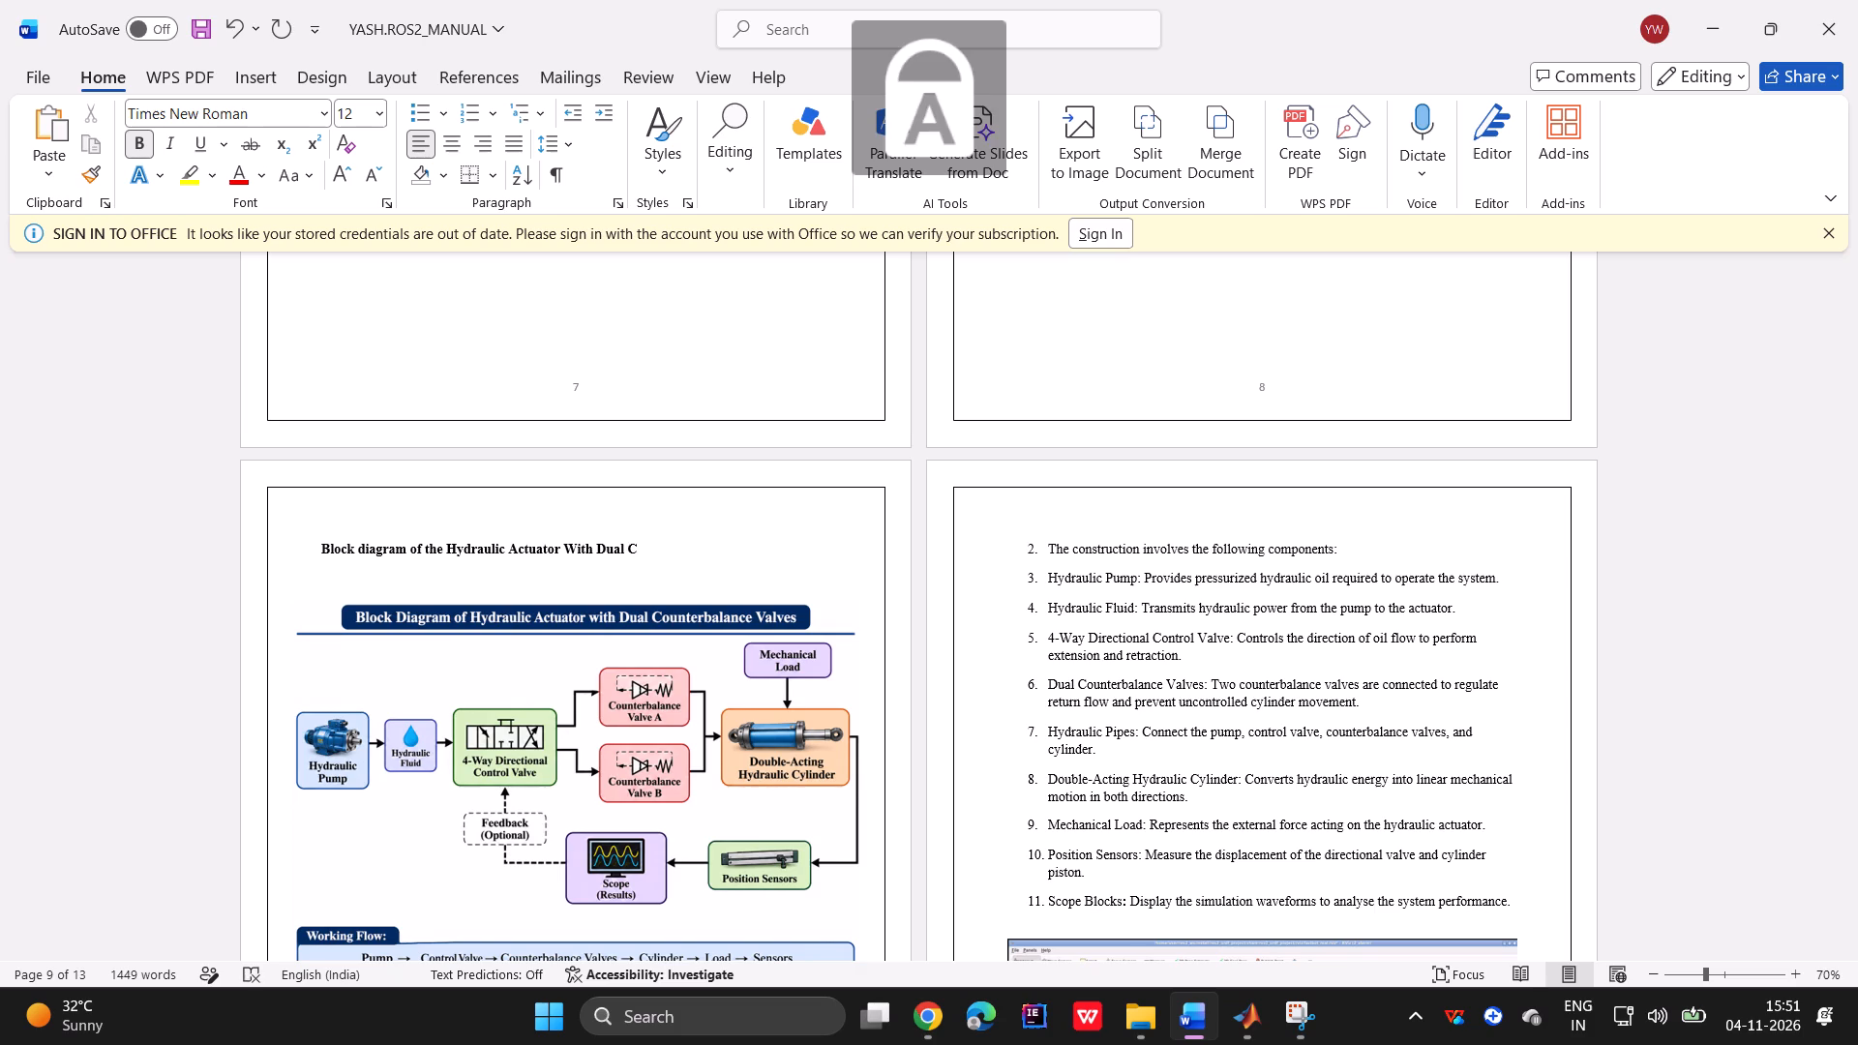
type("ounter")
type("balance")
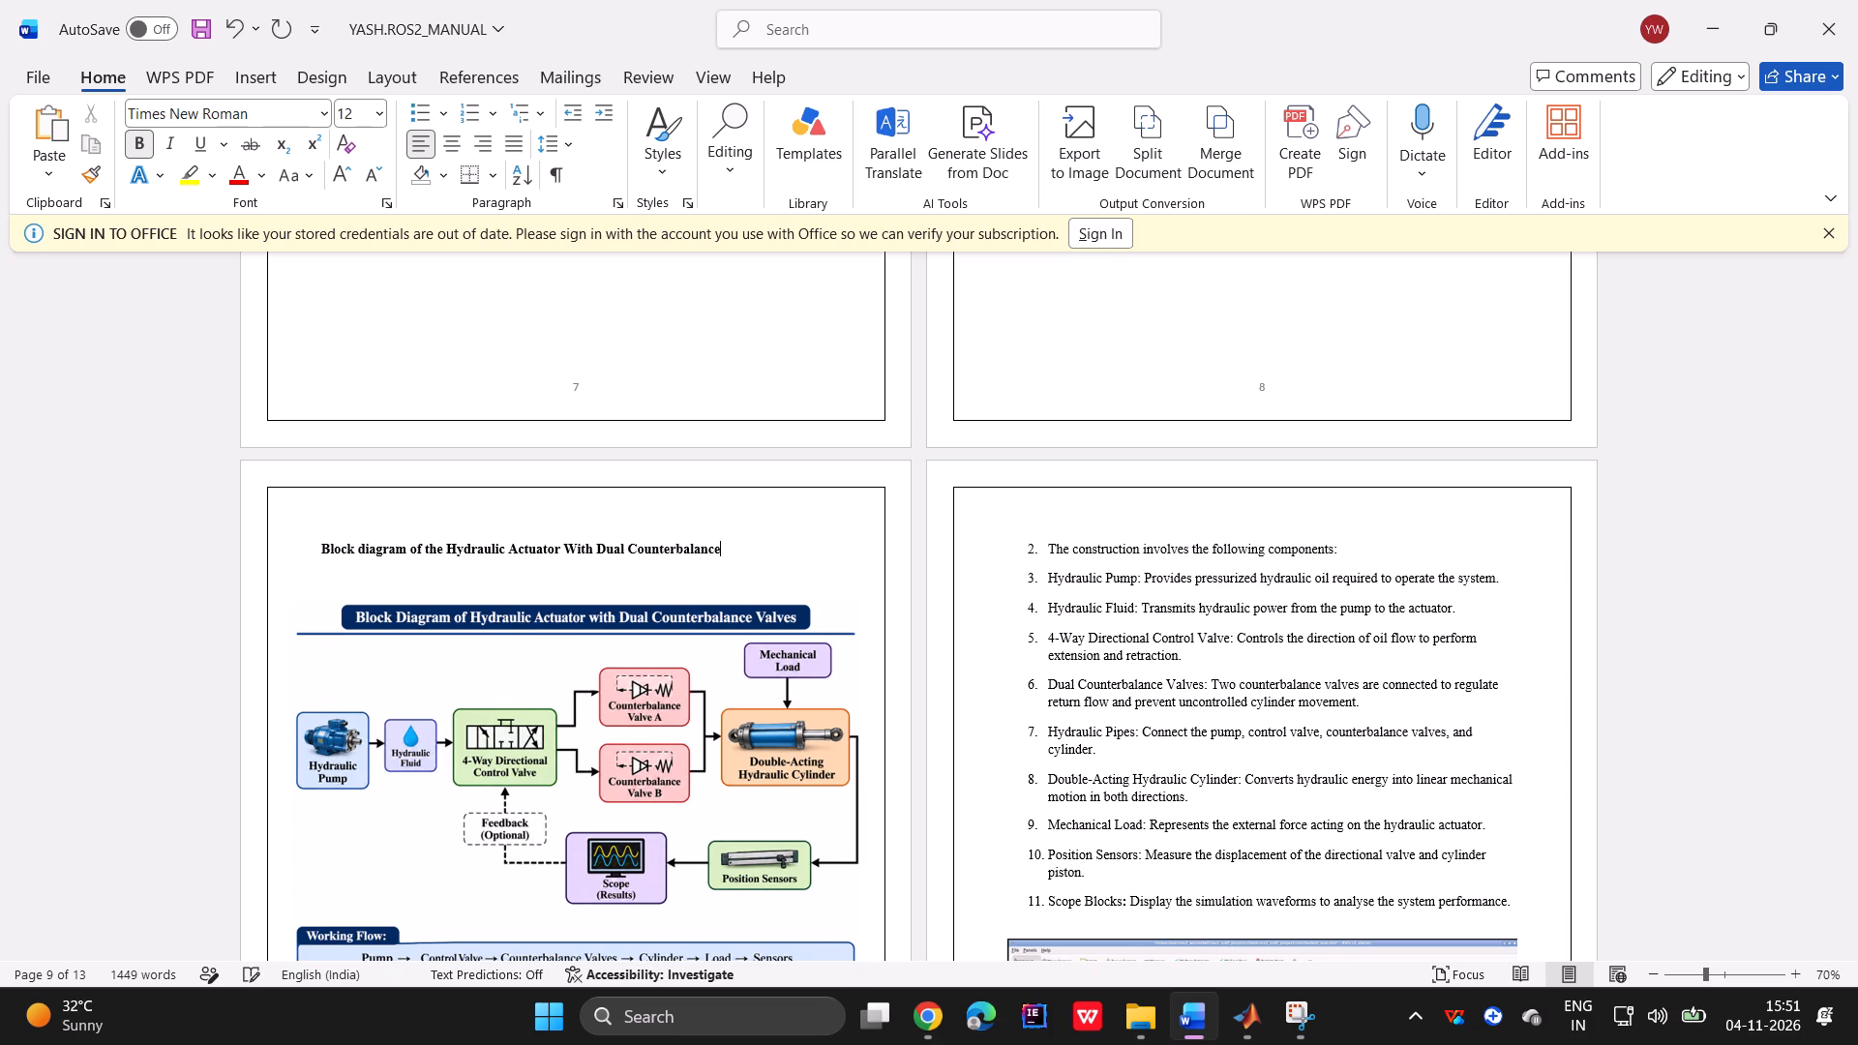
key("space")
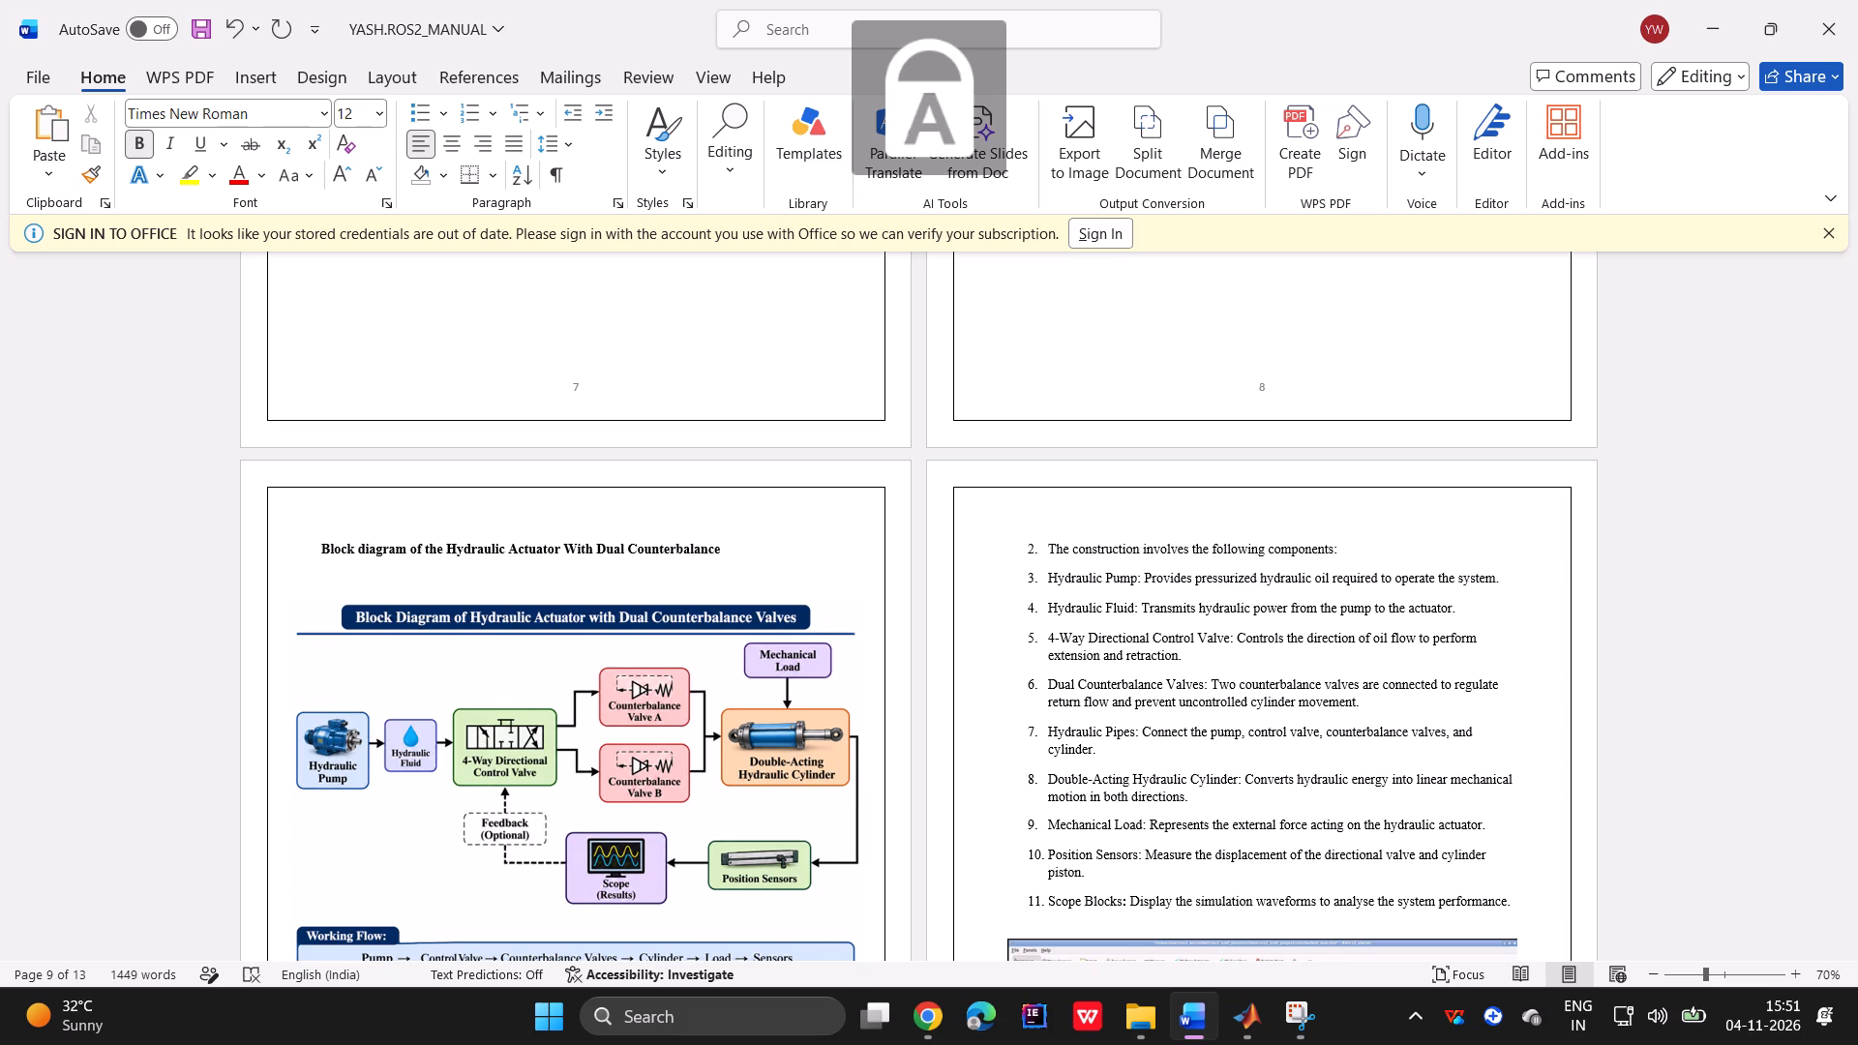
key("v")
type("alves")
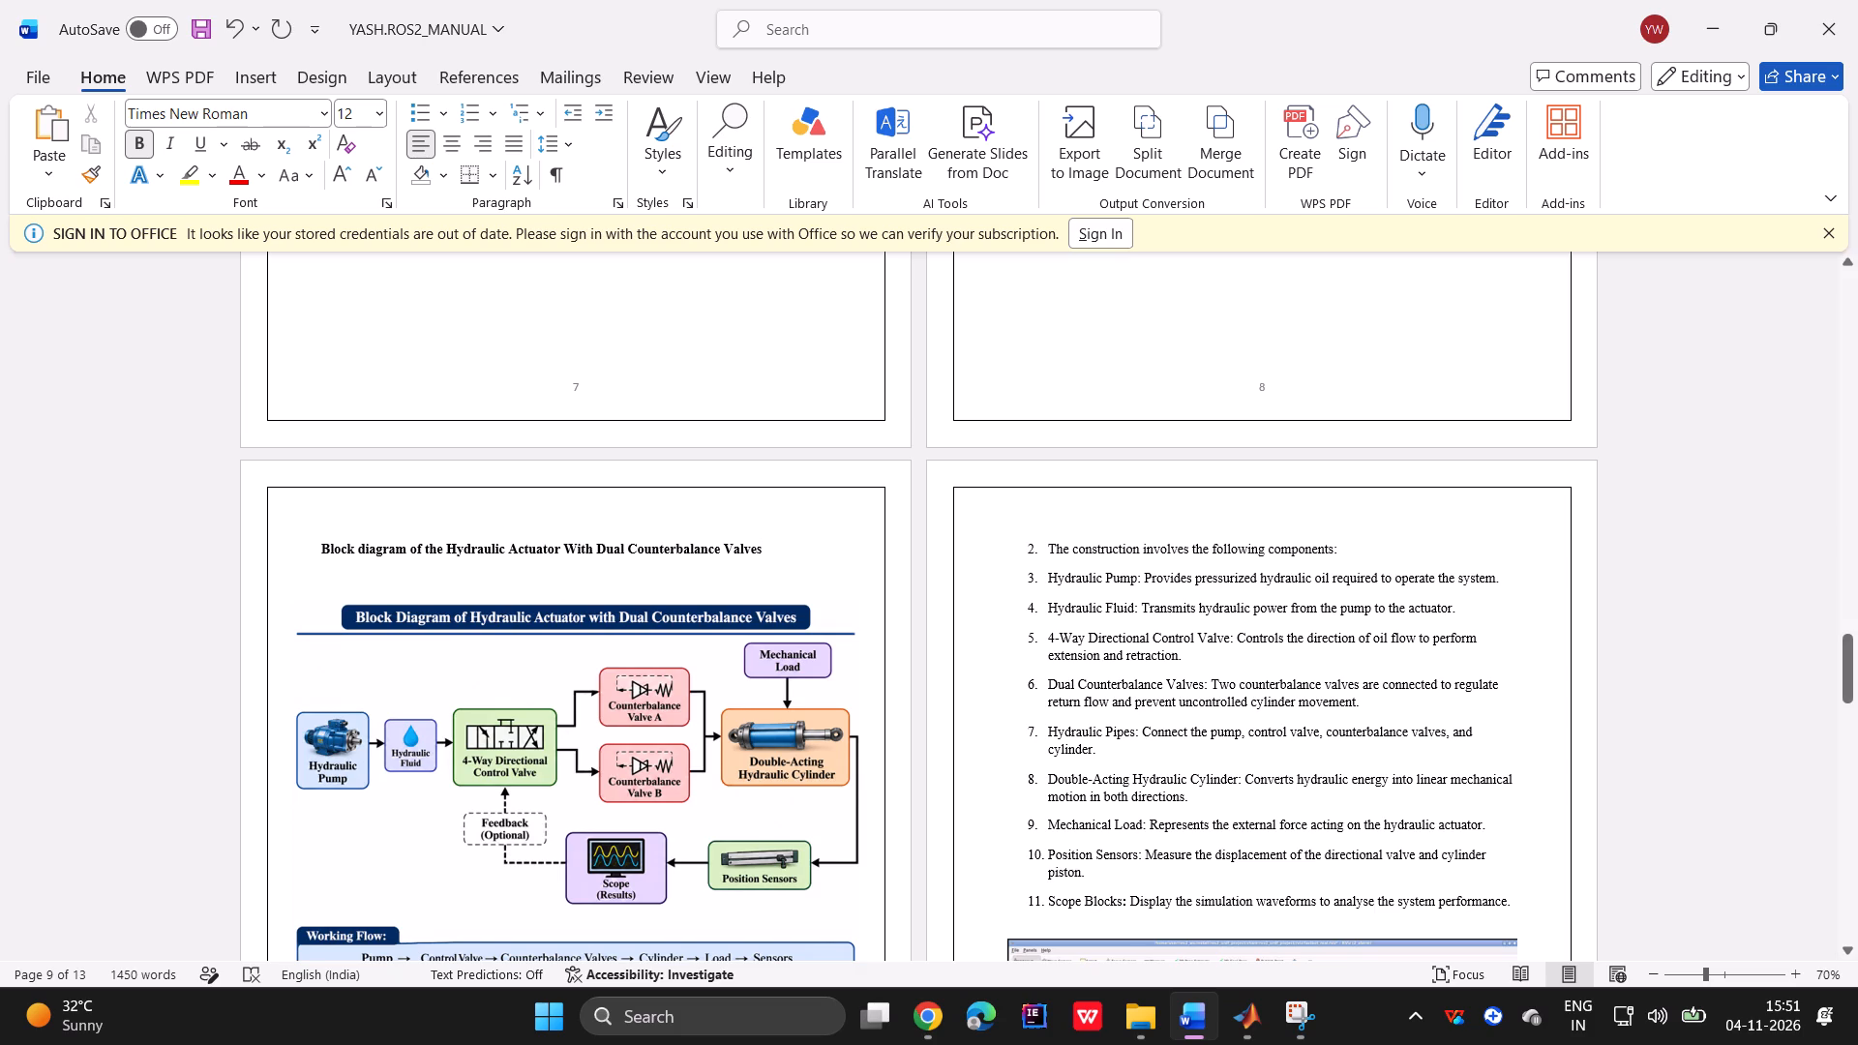
Number the block diagram heading by inserting "4." in front of "Block".
left_click(312, 549)
key("4")
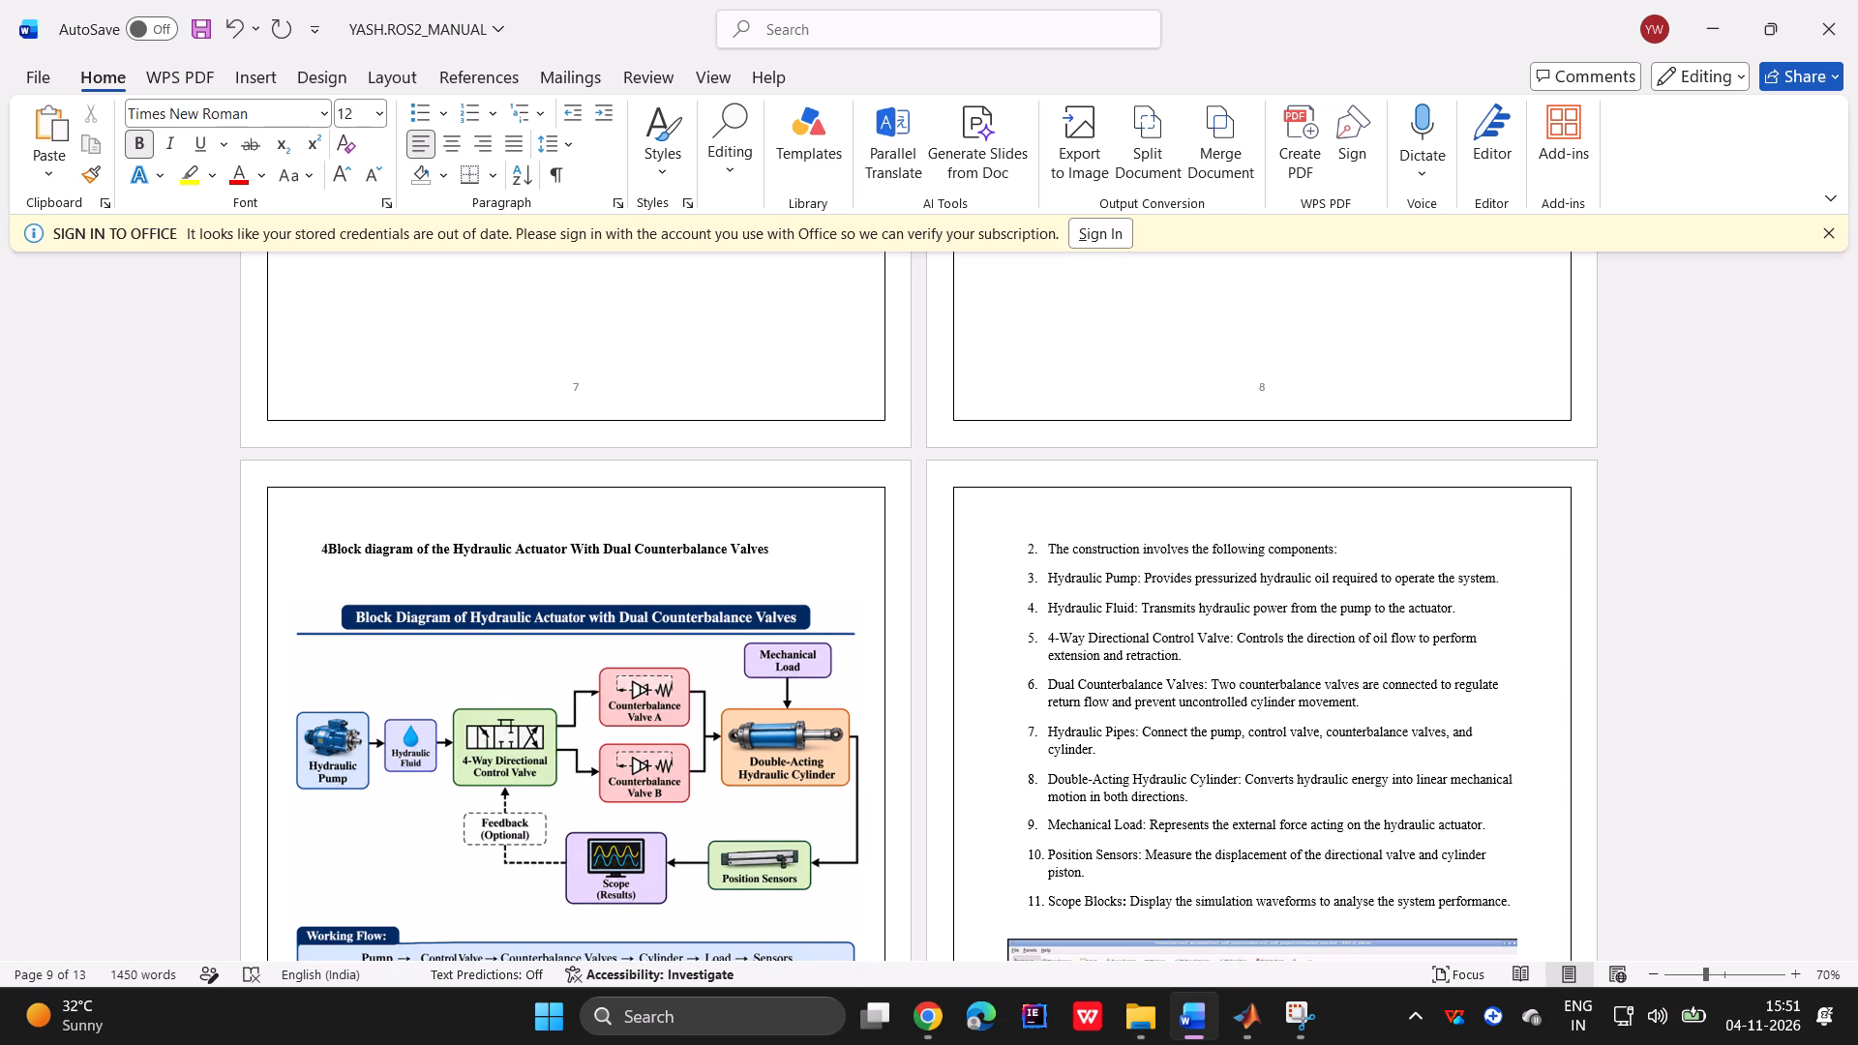
key("period")
Increase the font size of the whole block diagram heading to 14.
left_click_drag(288, 537, 704, 569)
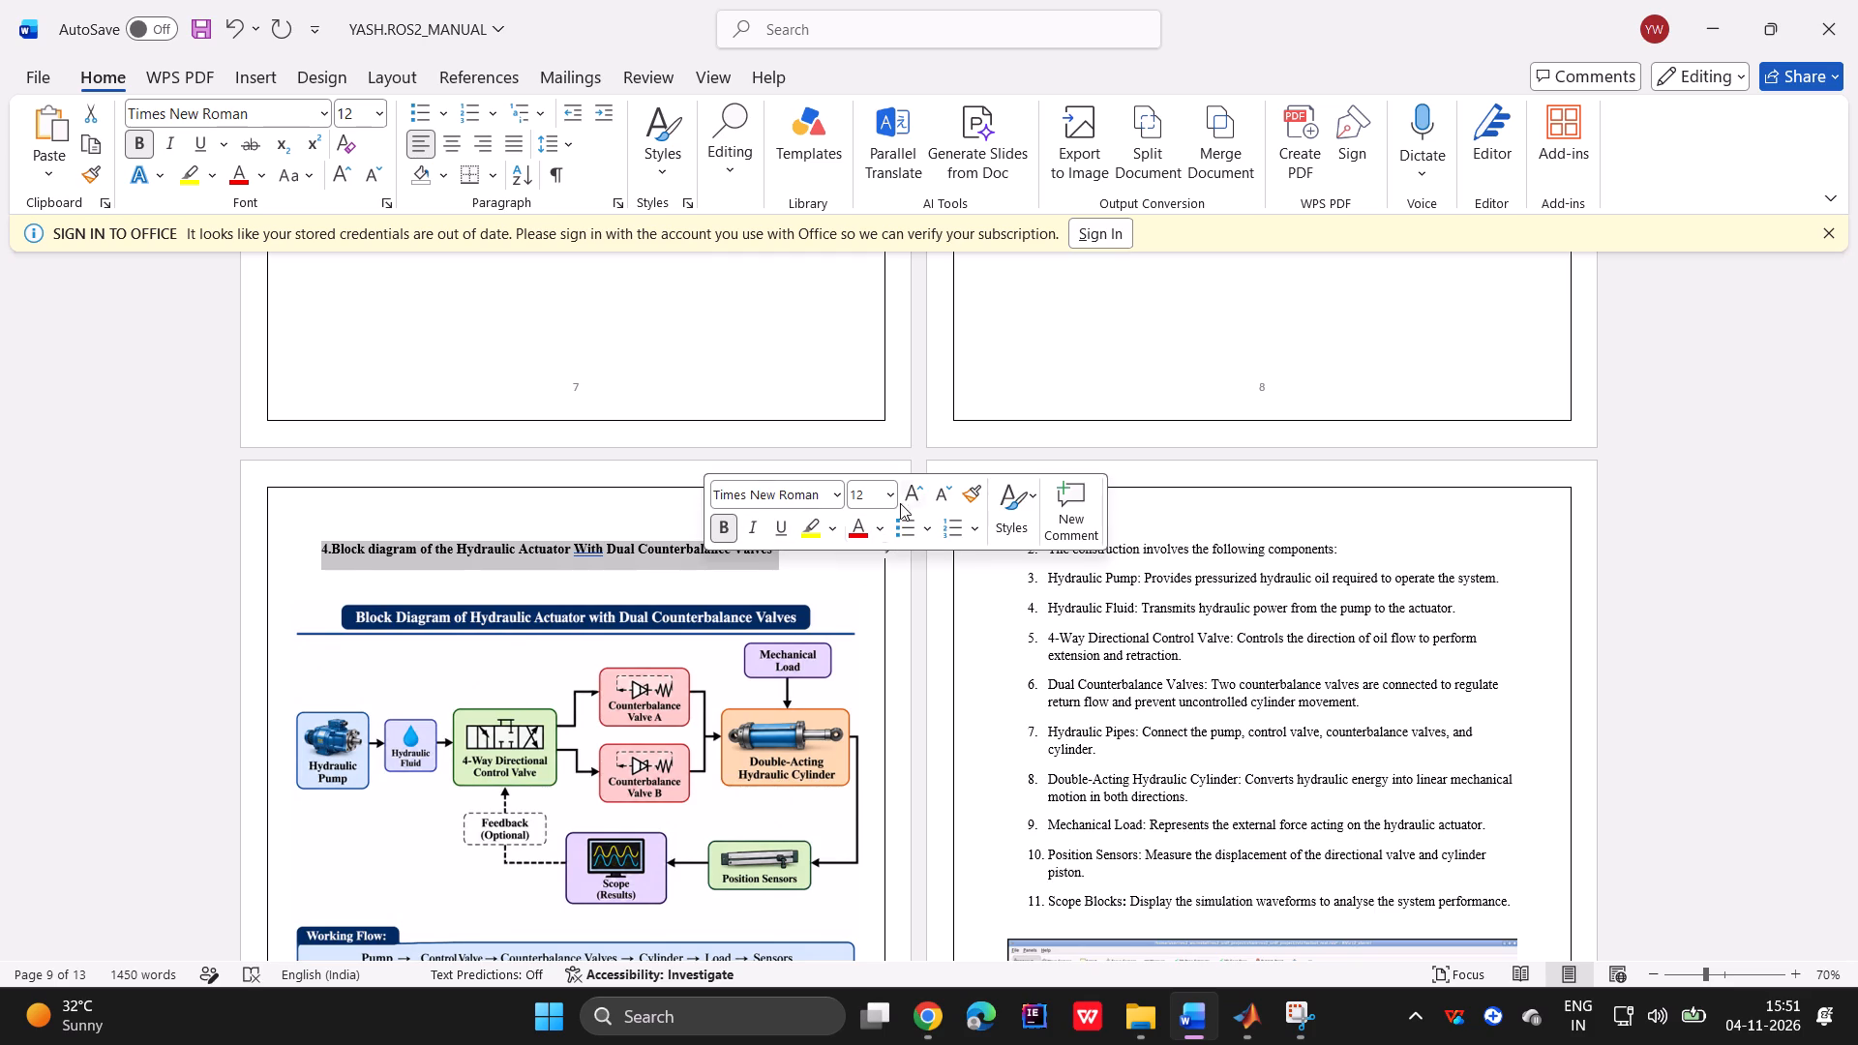
left_click(914, 490)
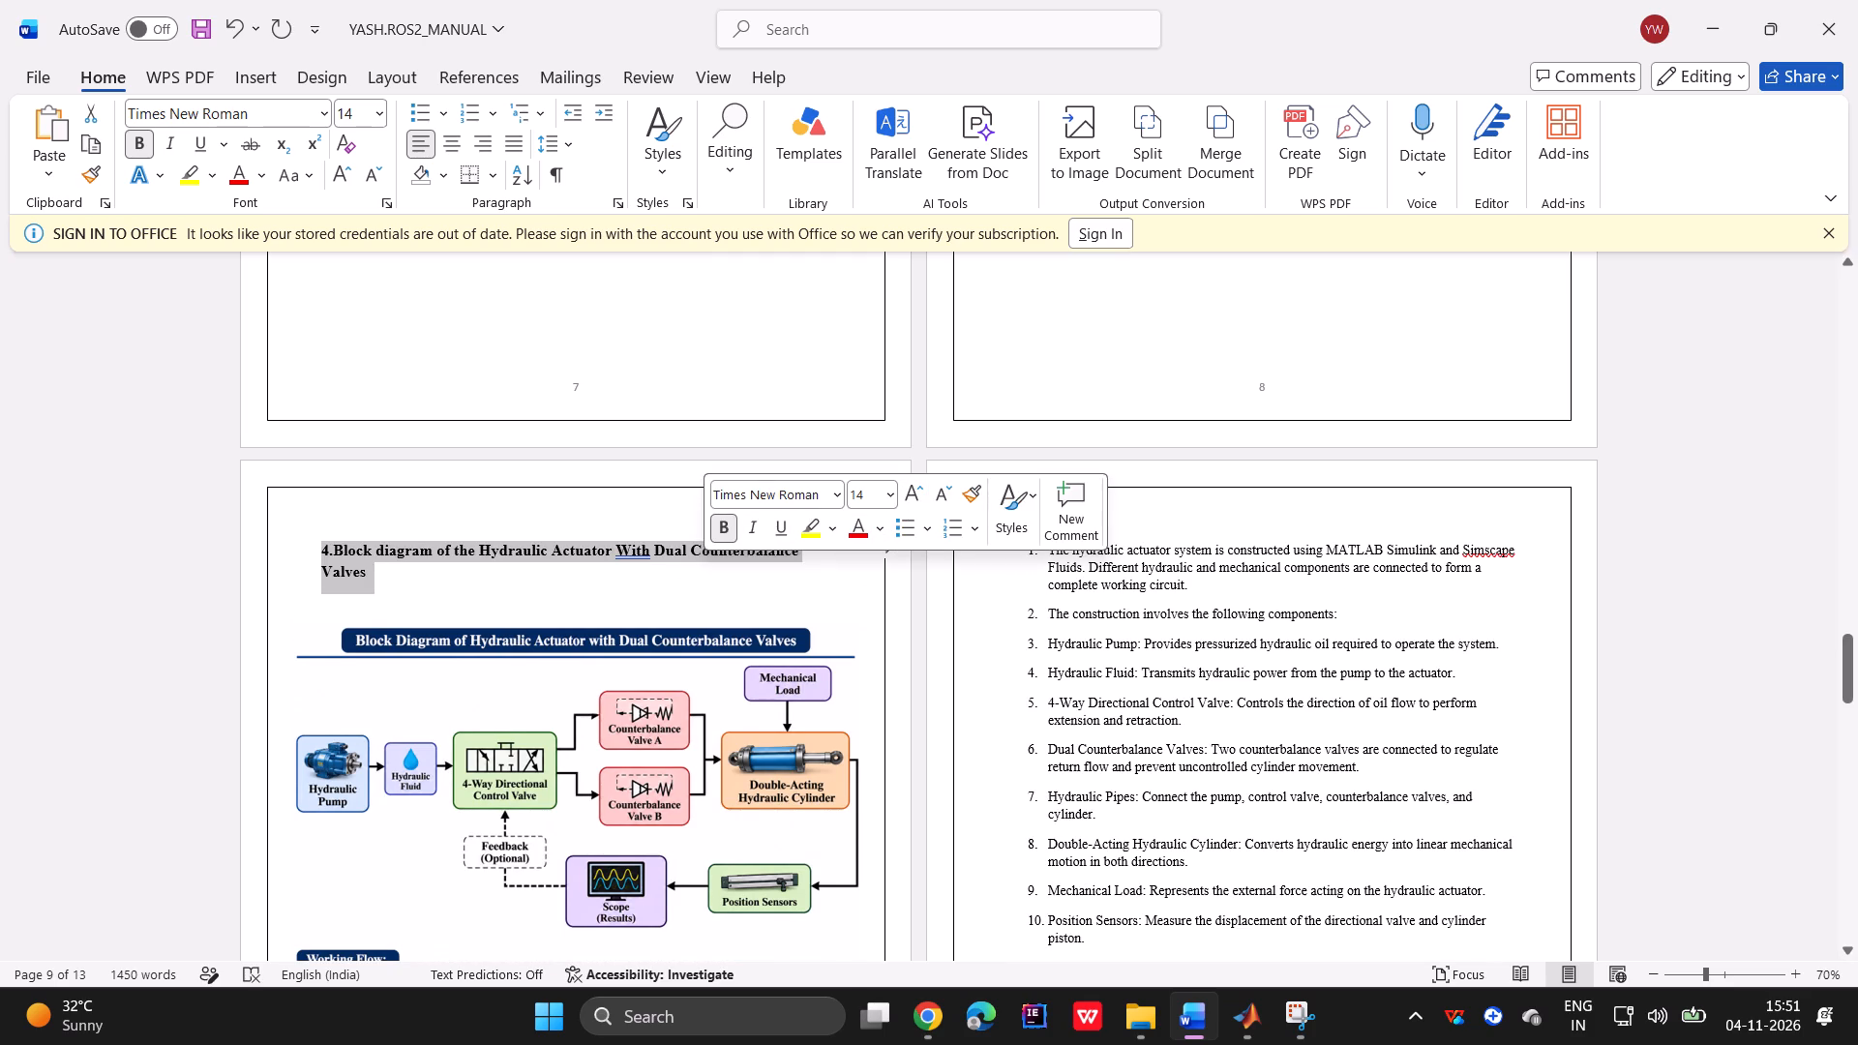
left_click(175, 592)
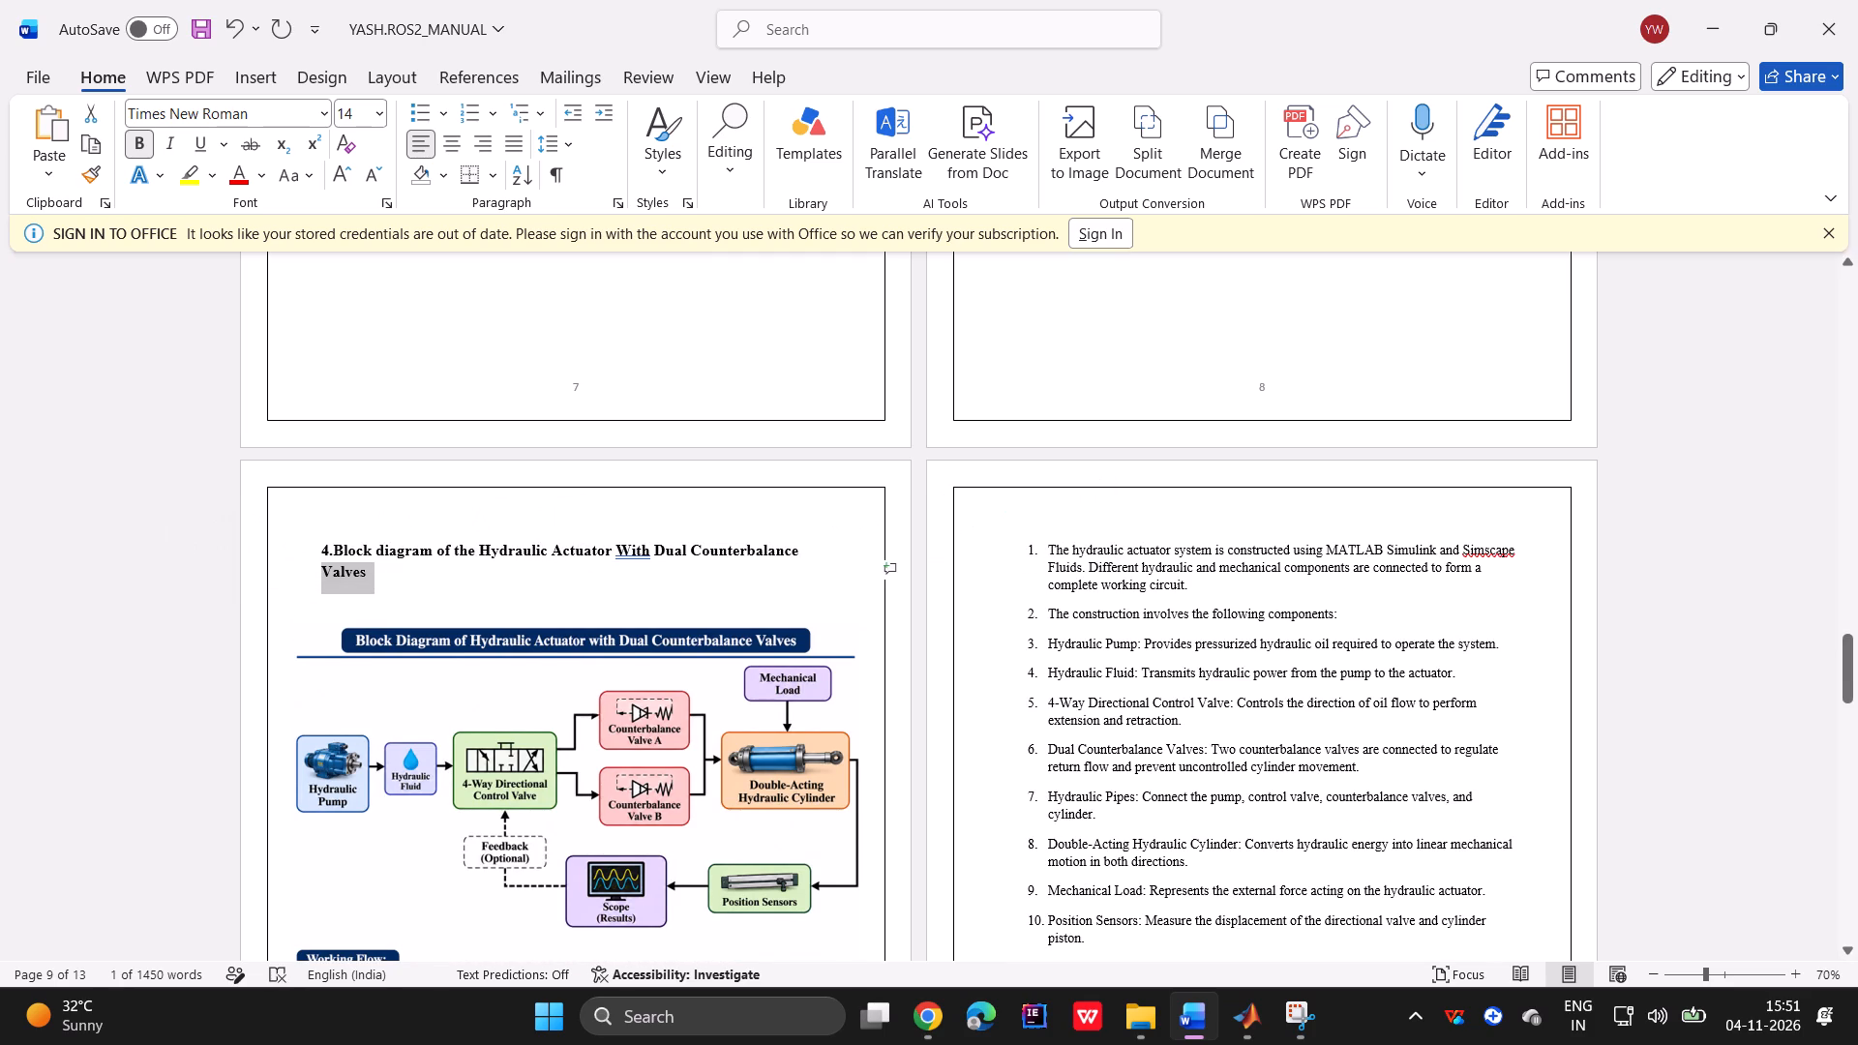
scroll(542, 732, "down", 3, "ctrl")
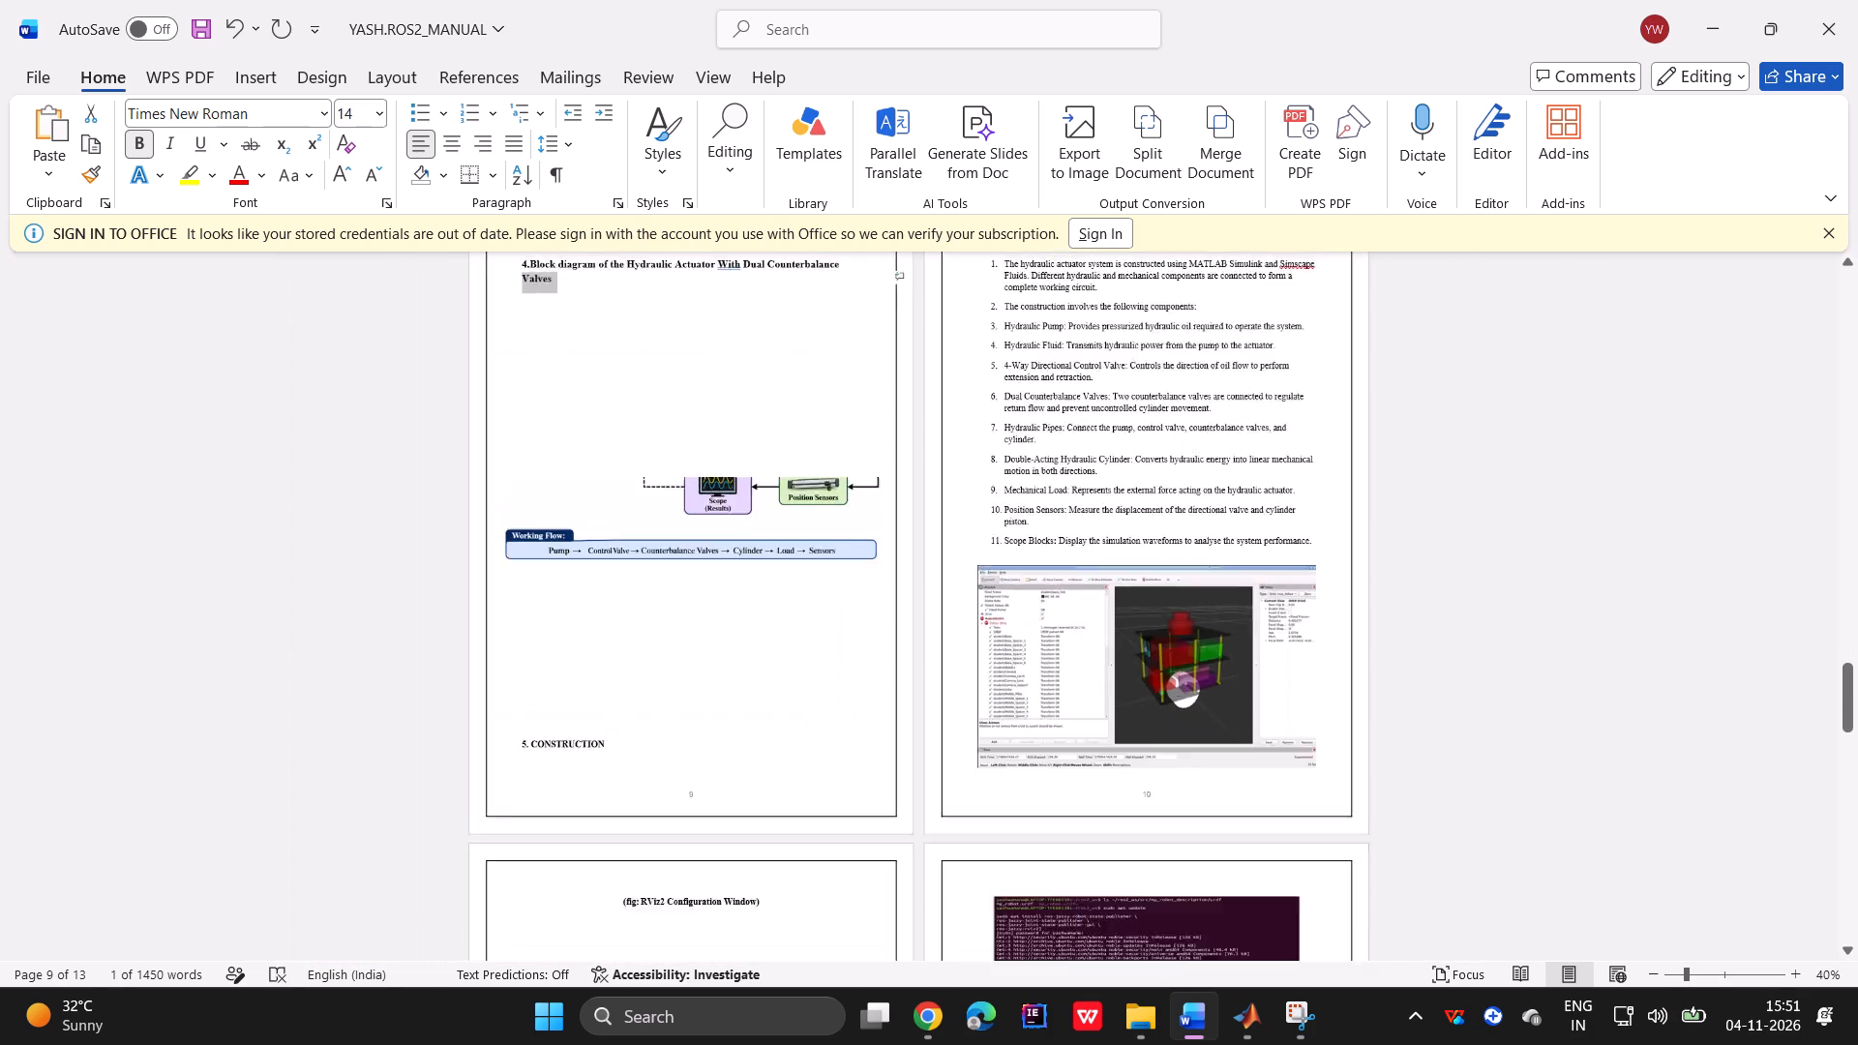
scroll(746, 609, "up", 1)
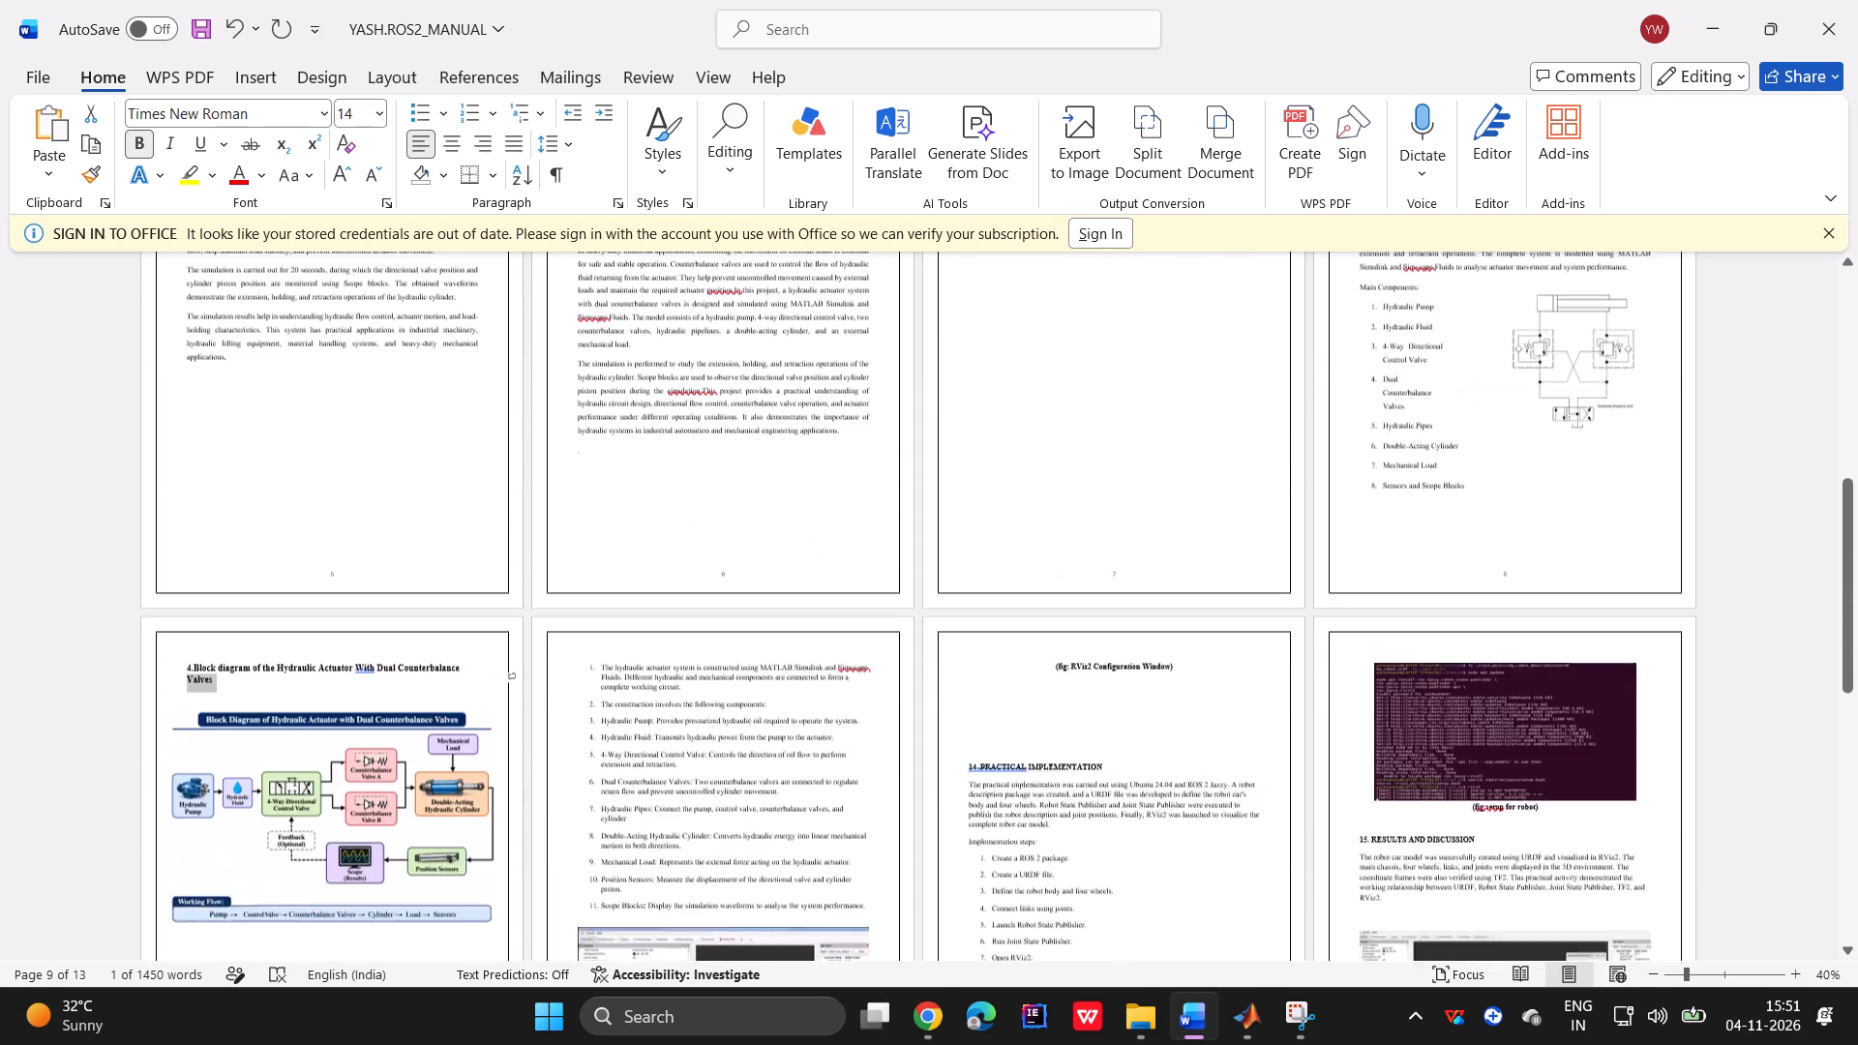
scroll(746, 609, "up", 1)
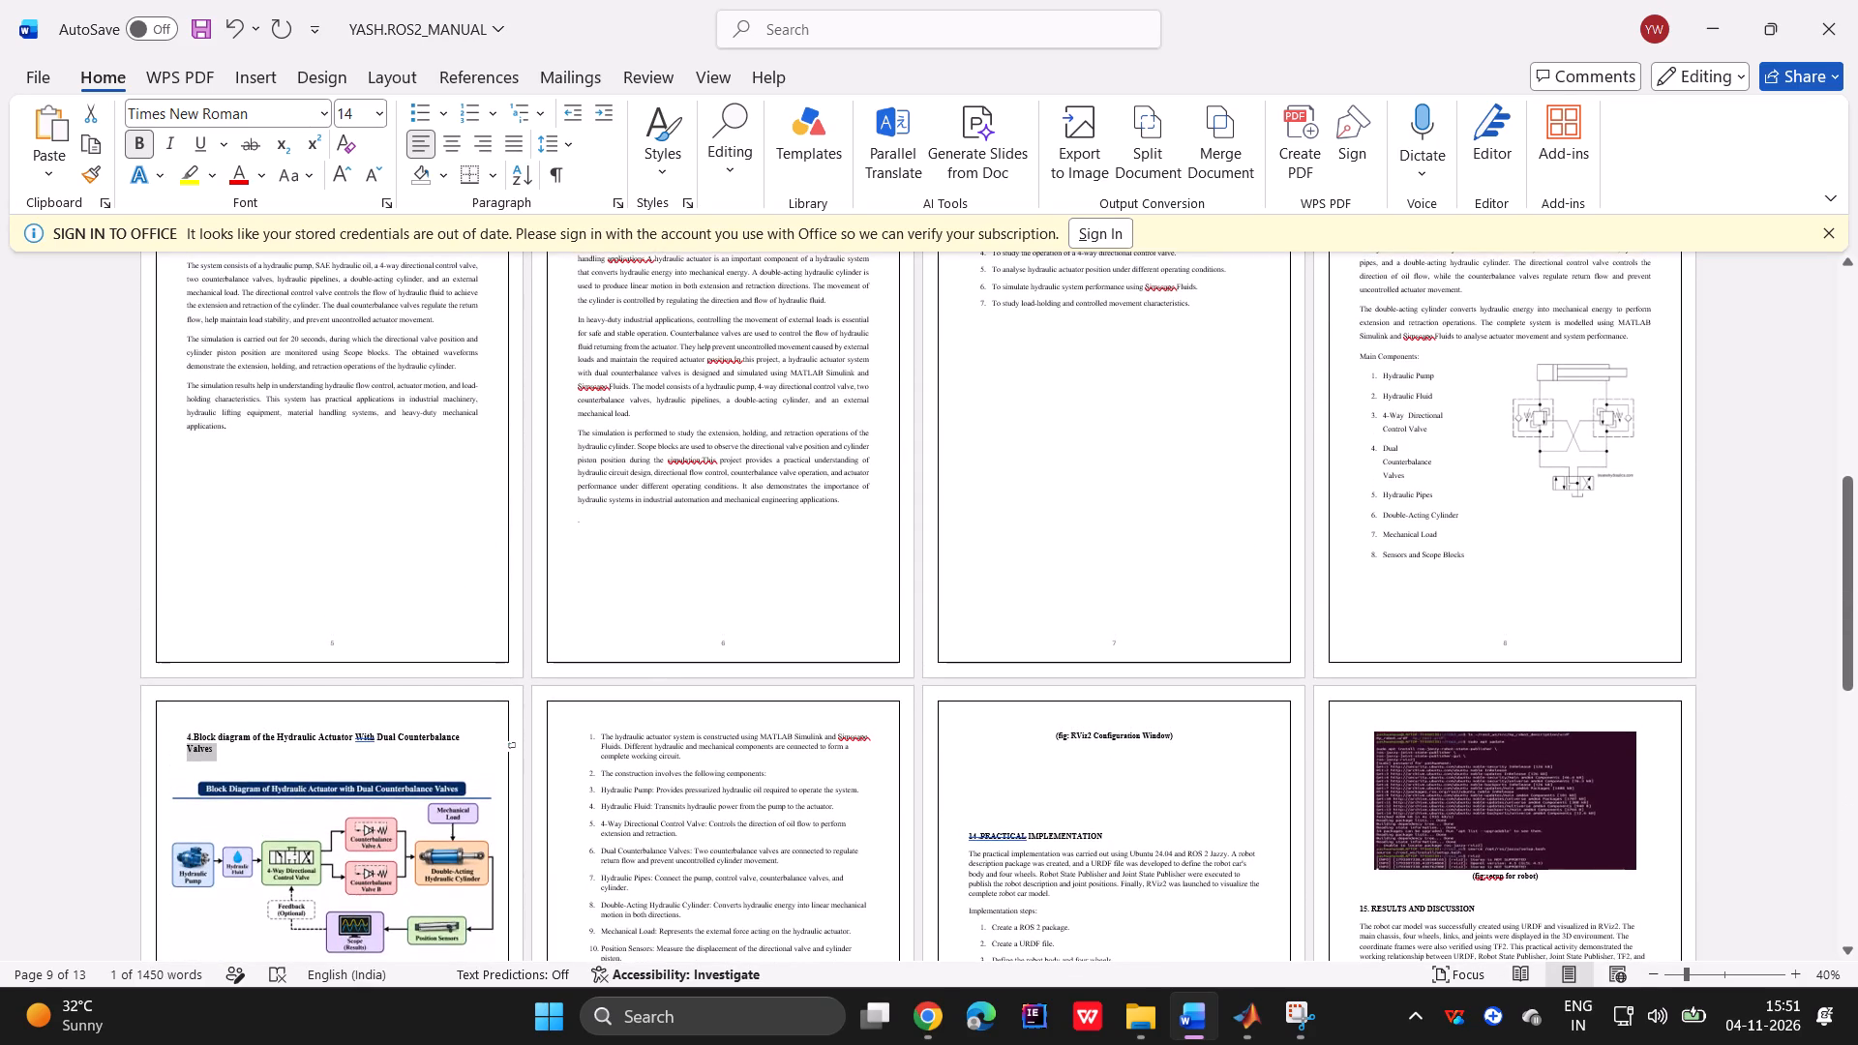
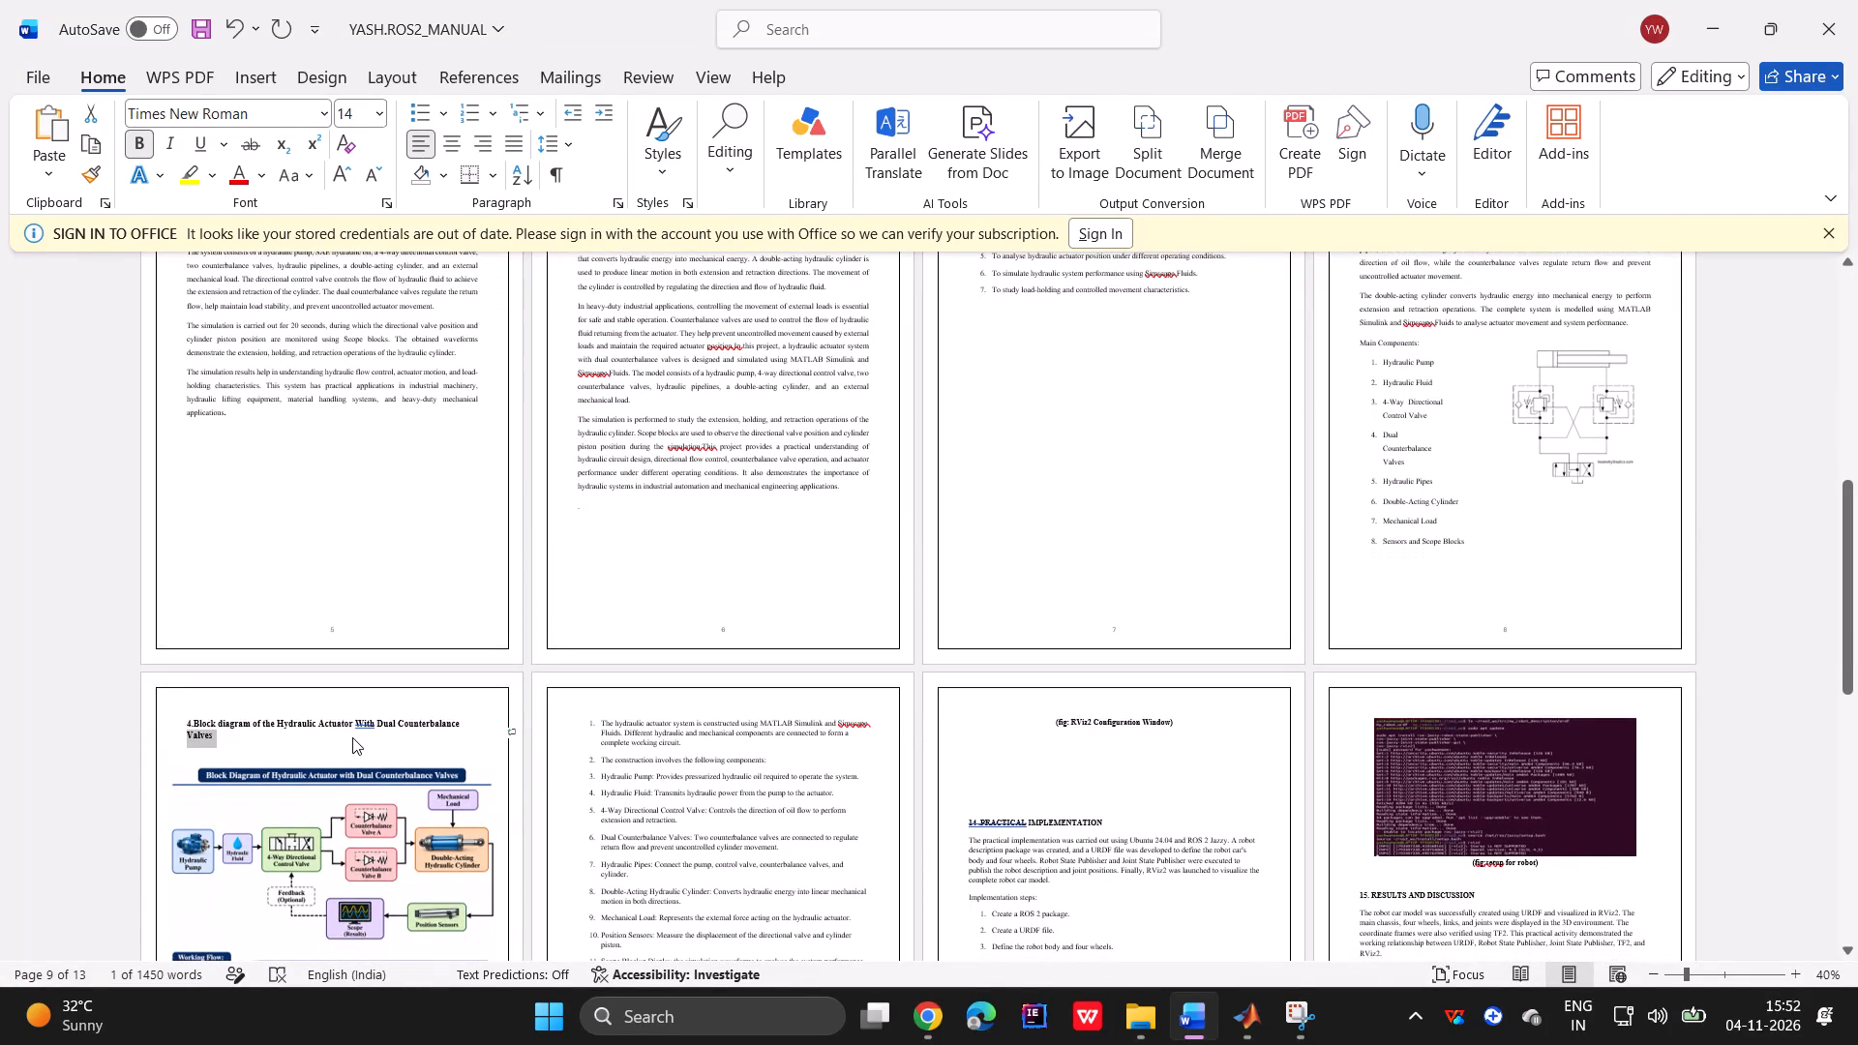
Move the "5. CONSTRUCTION" heading to the top of the next page by inserting two blank lines before it.
left_click(352, 737)
scroll(328, 847, "down", 1)
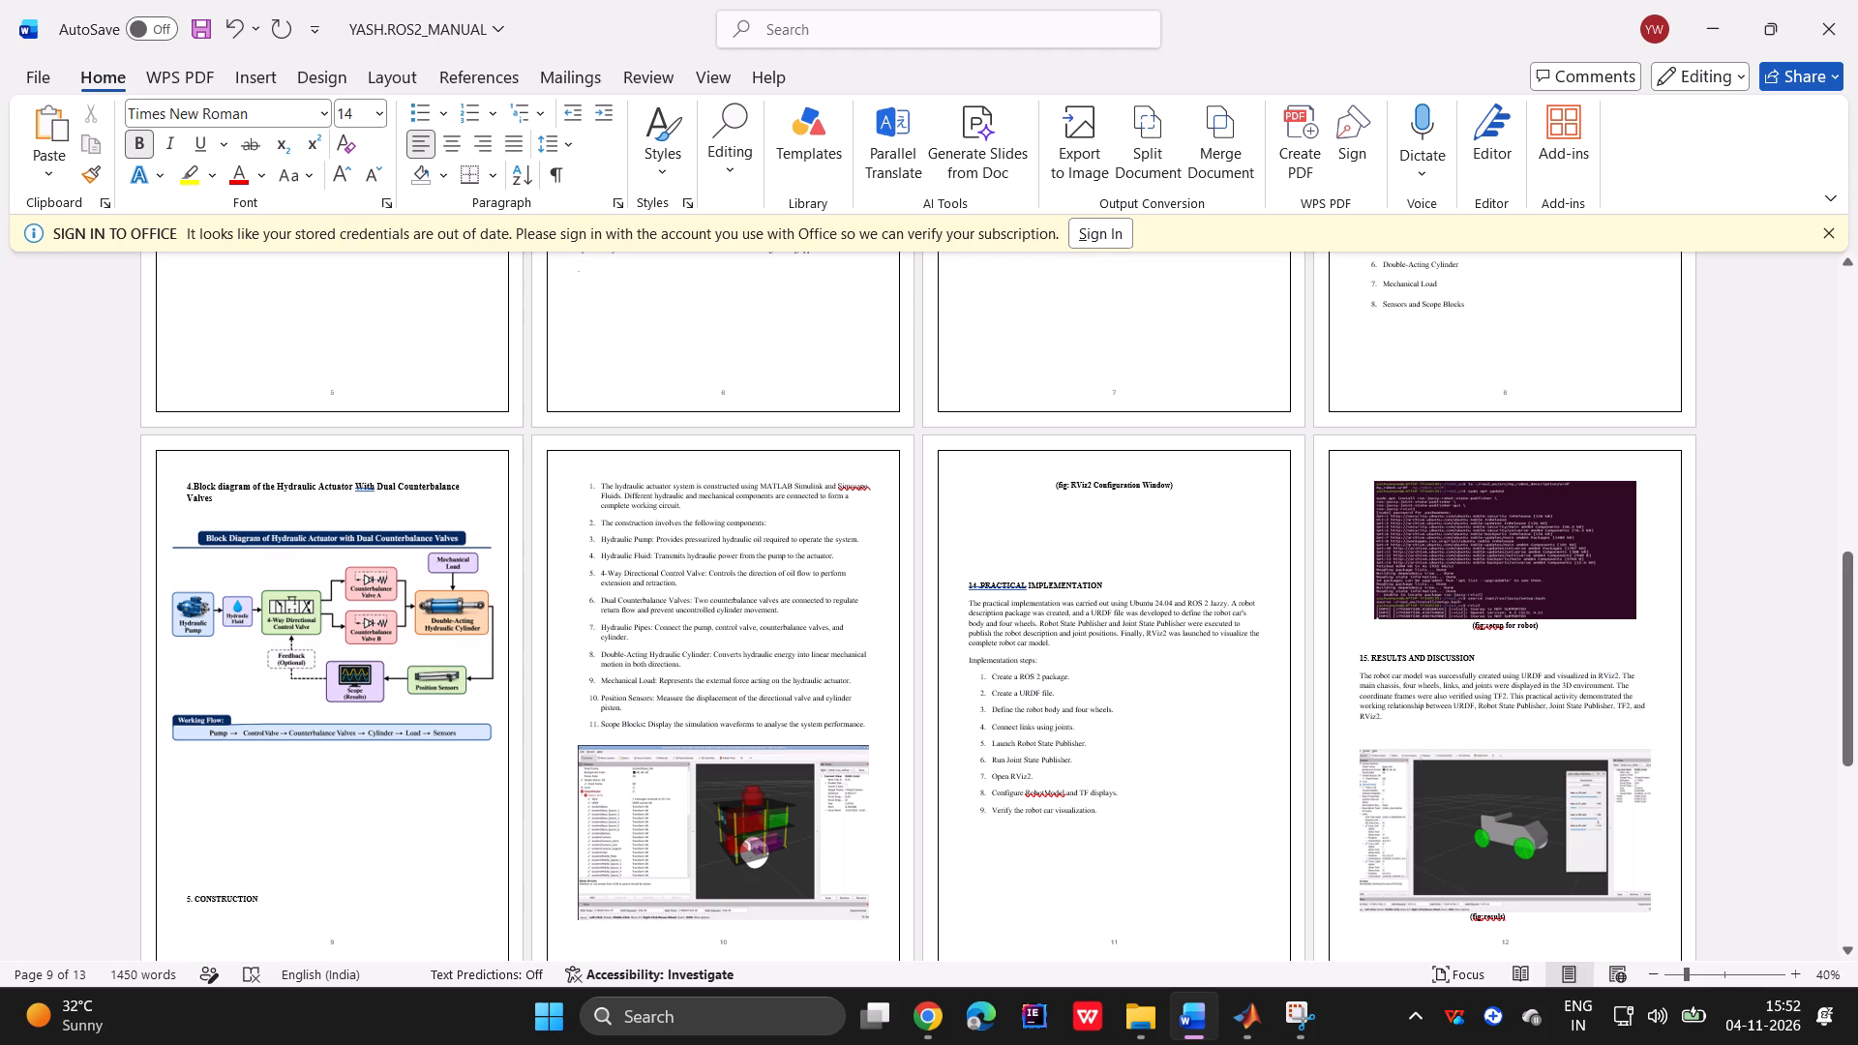
left_click(180, 901)
key("Return")
key("Return")
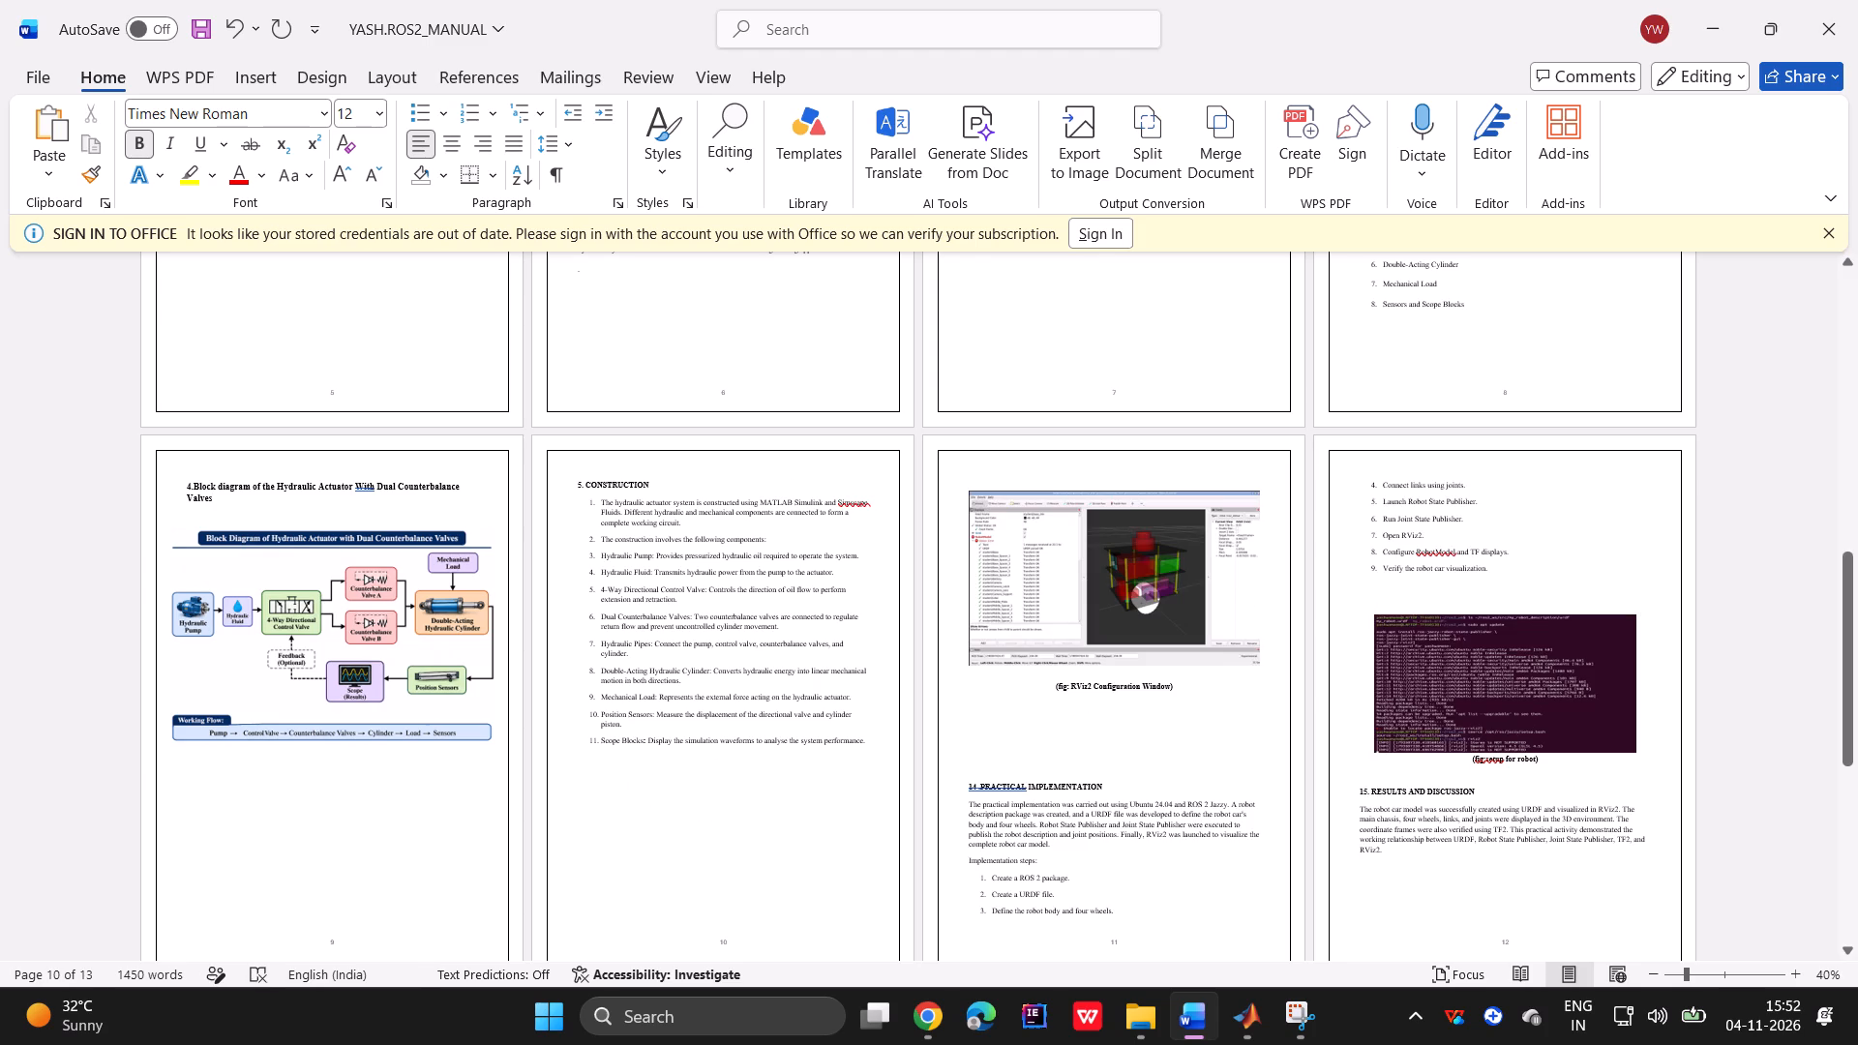
Increase the font size of the "5. CONSTRUCTION" heading to 14, keeping it bold.
left_click_drag(580, 488, 649, 484)
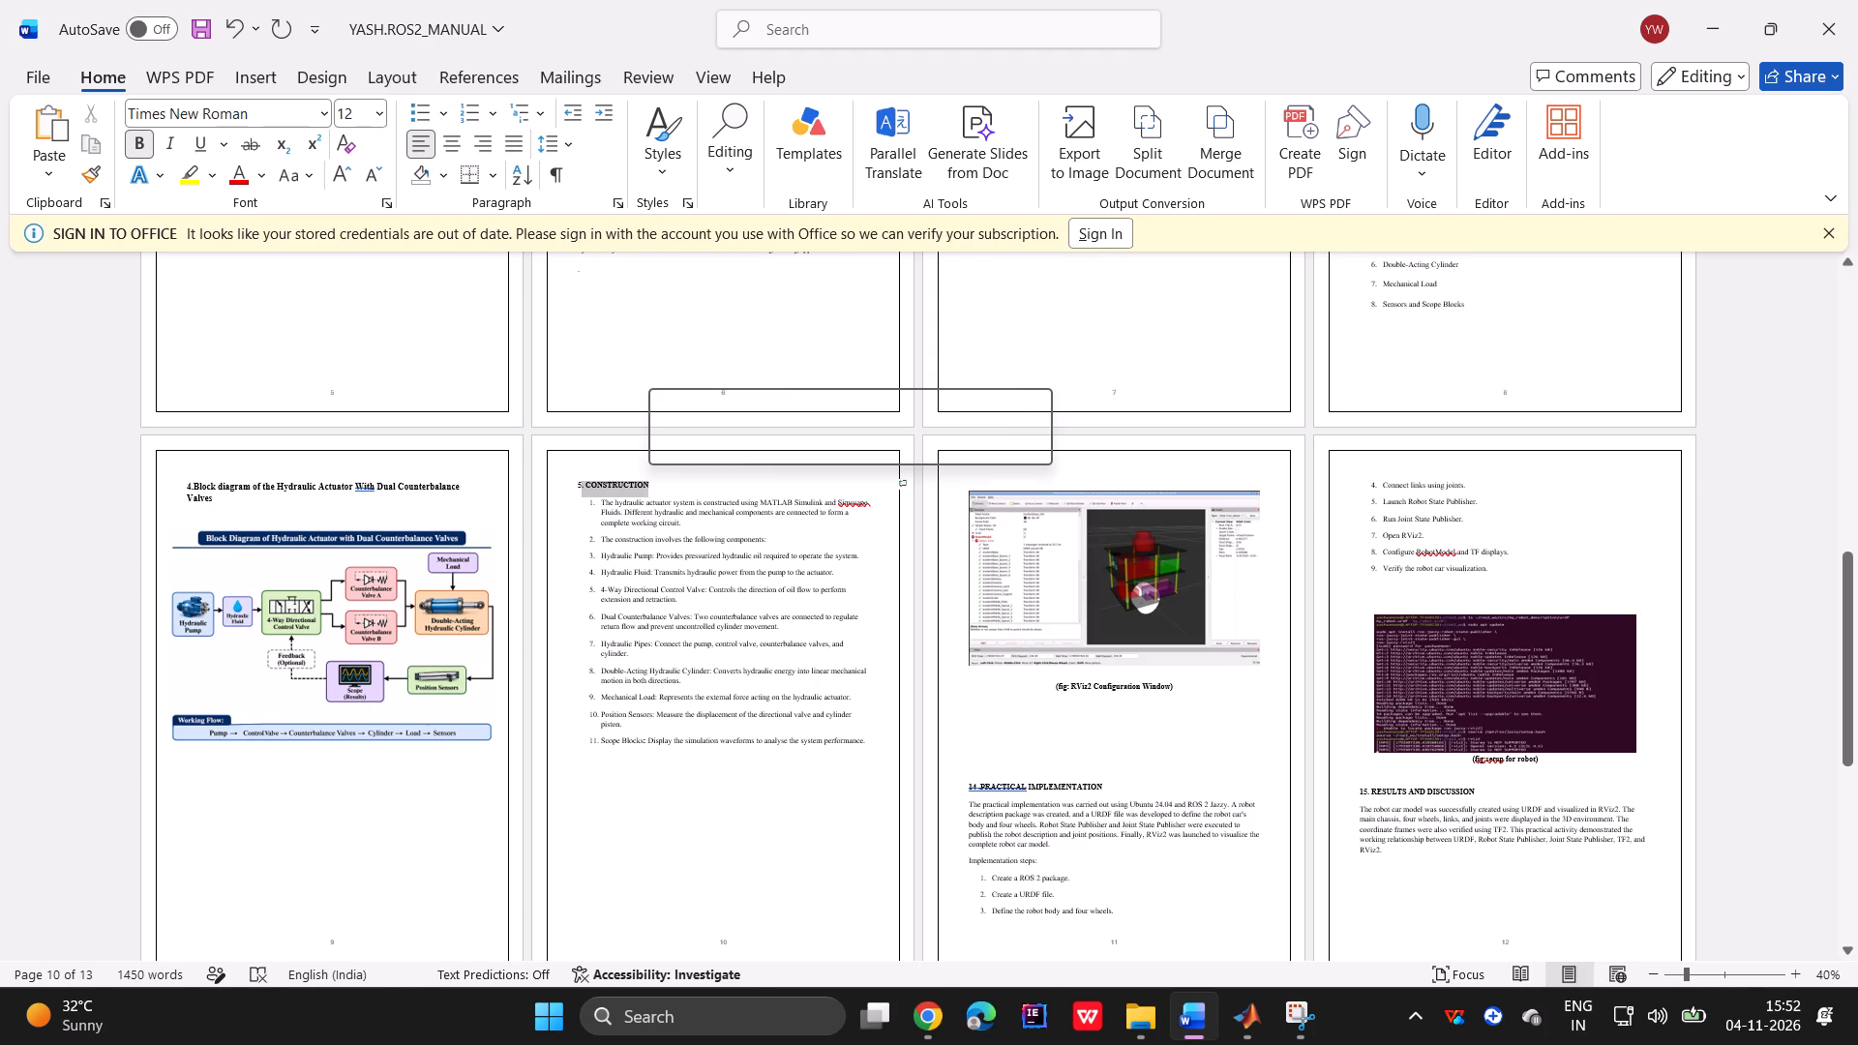
left_click(673, 444)
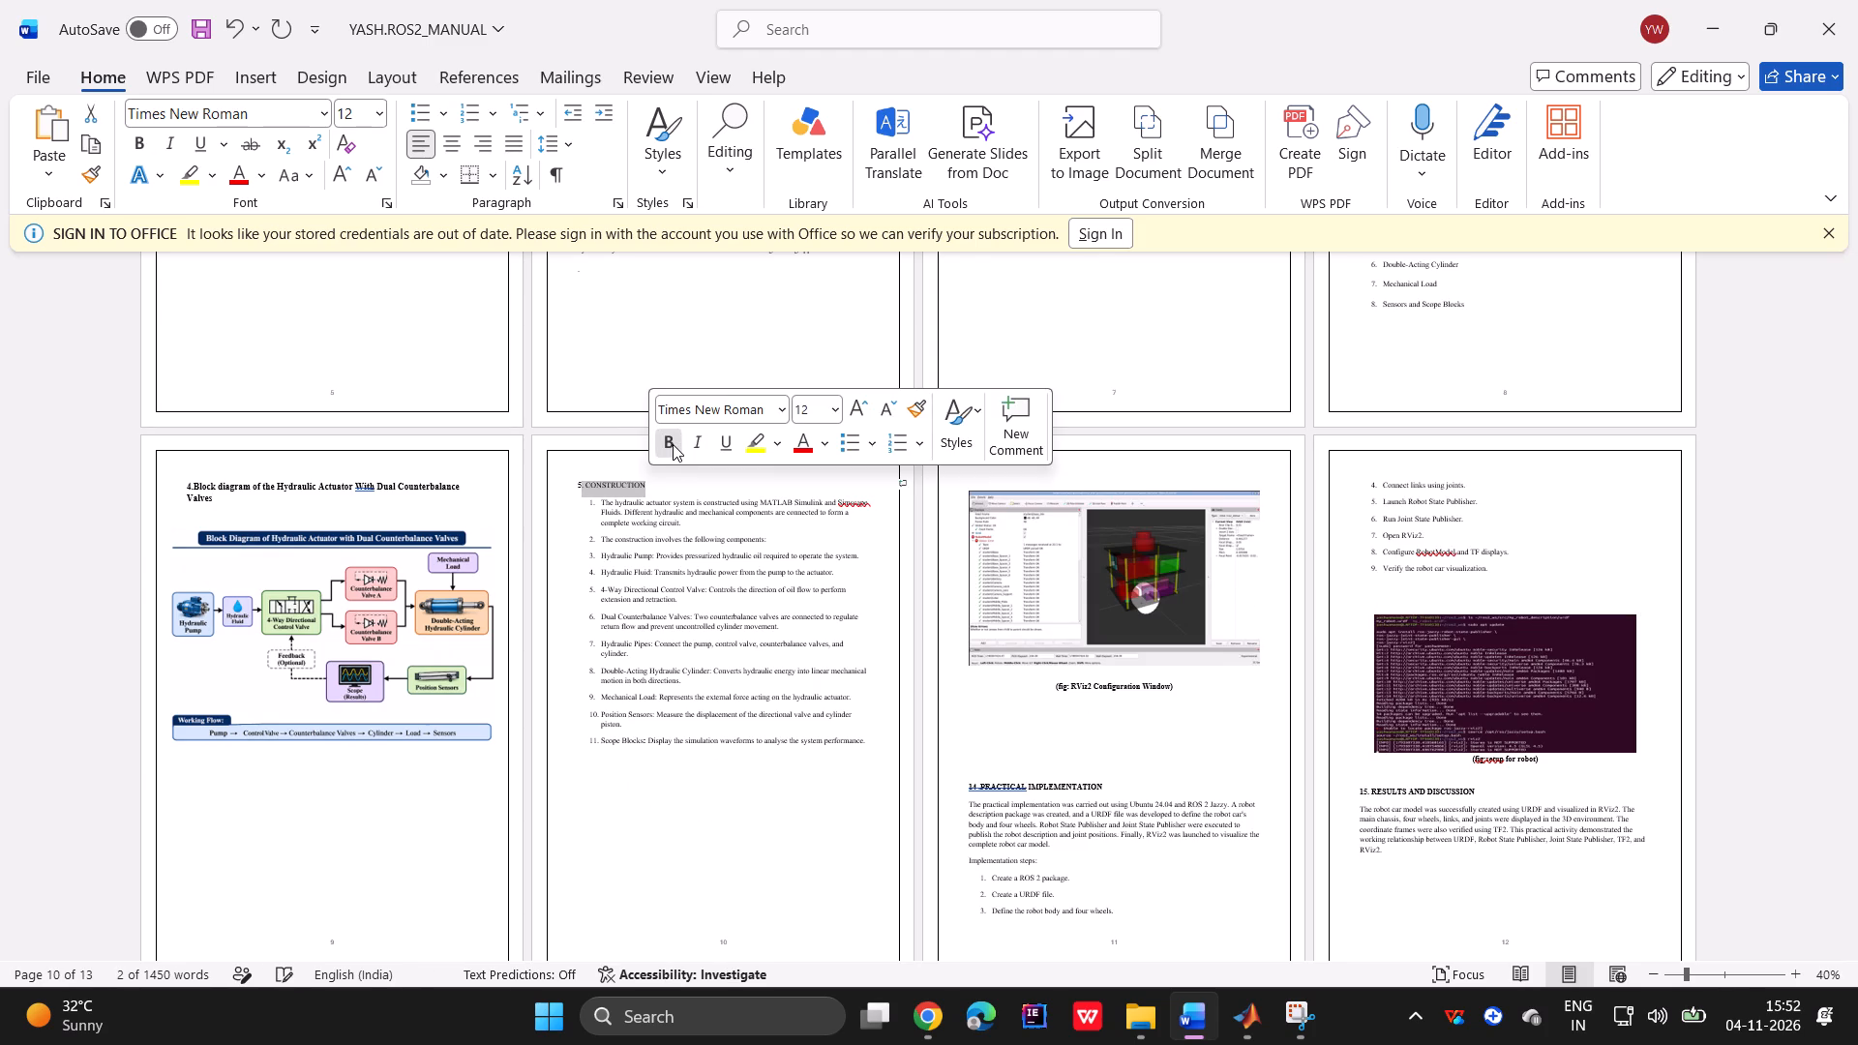
left_click(673, 444)
left_click(863, 399)
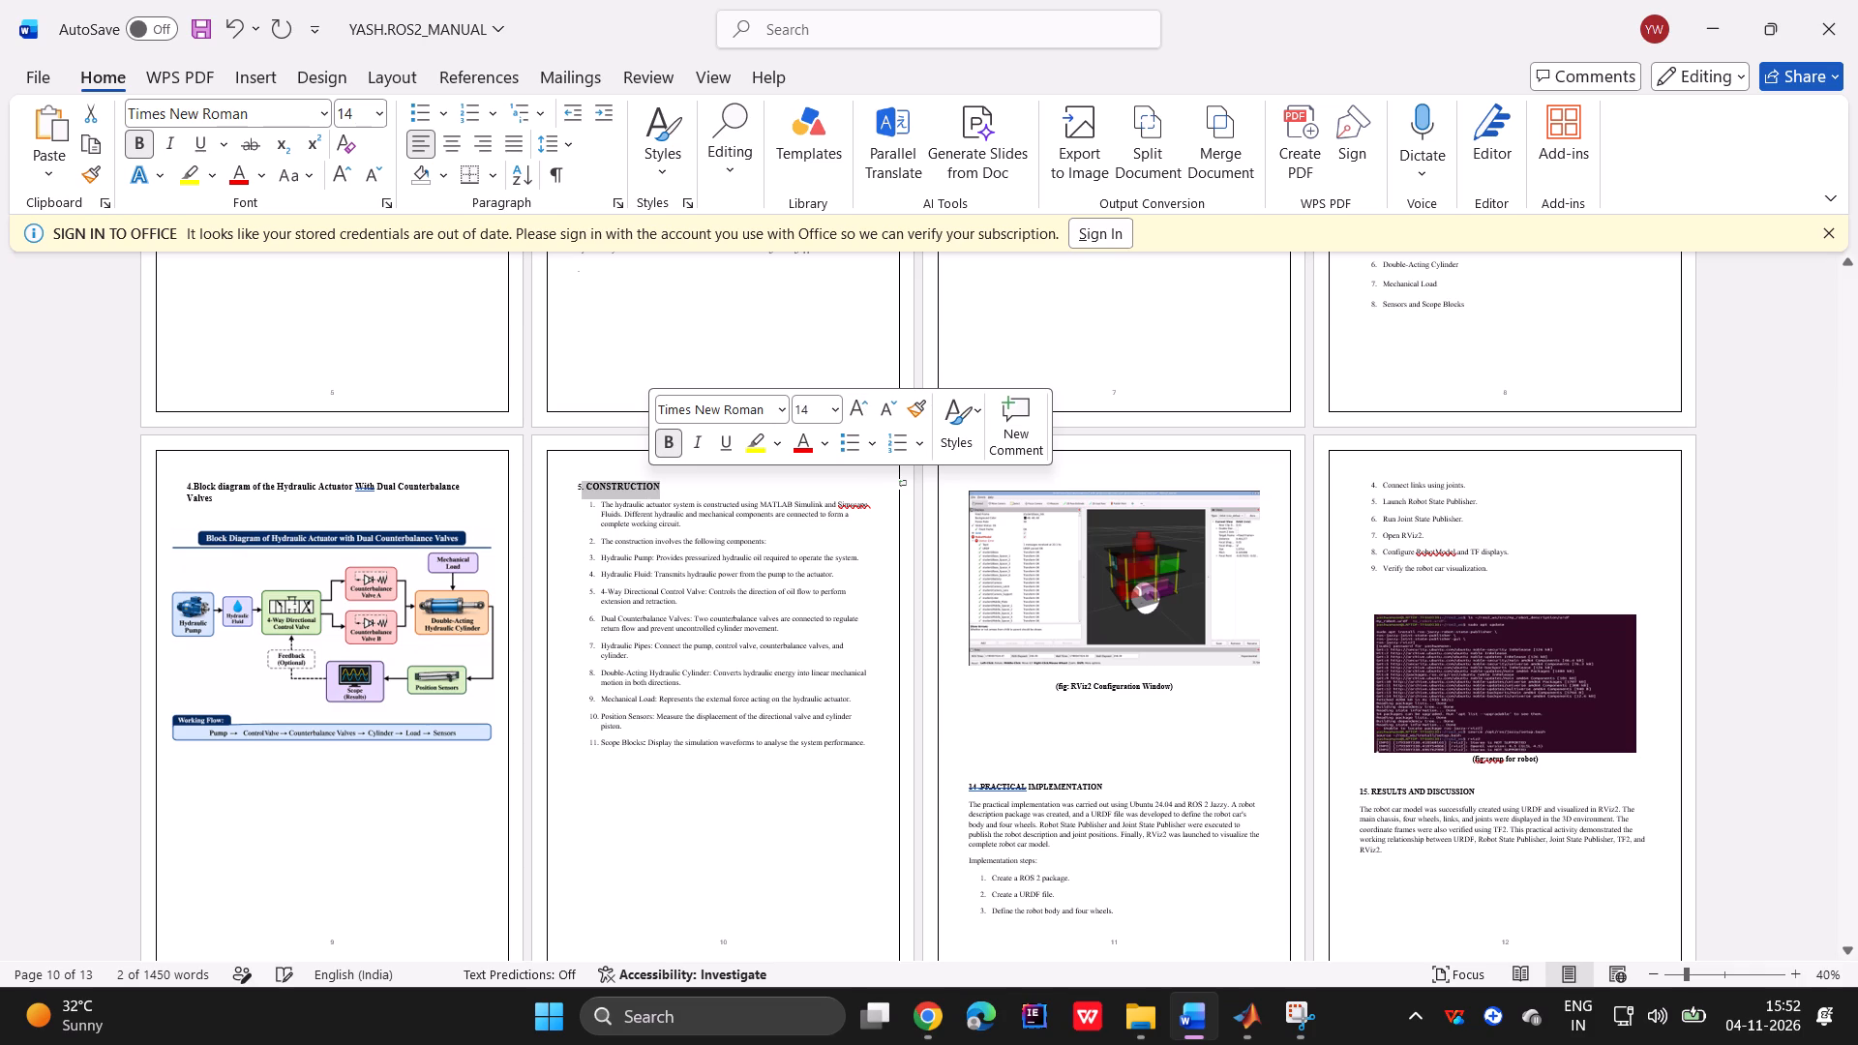
left_click(708, 856)
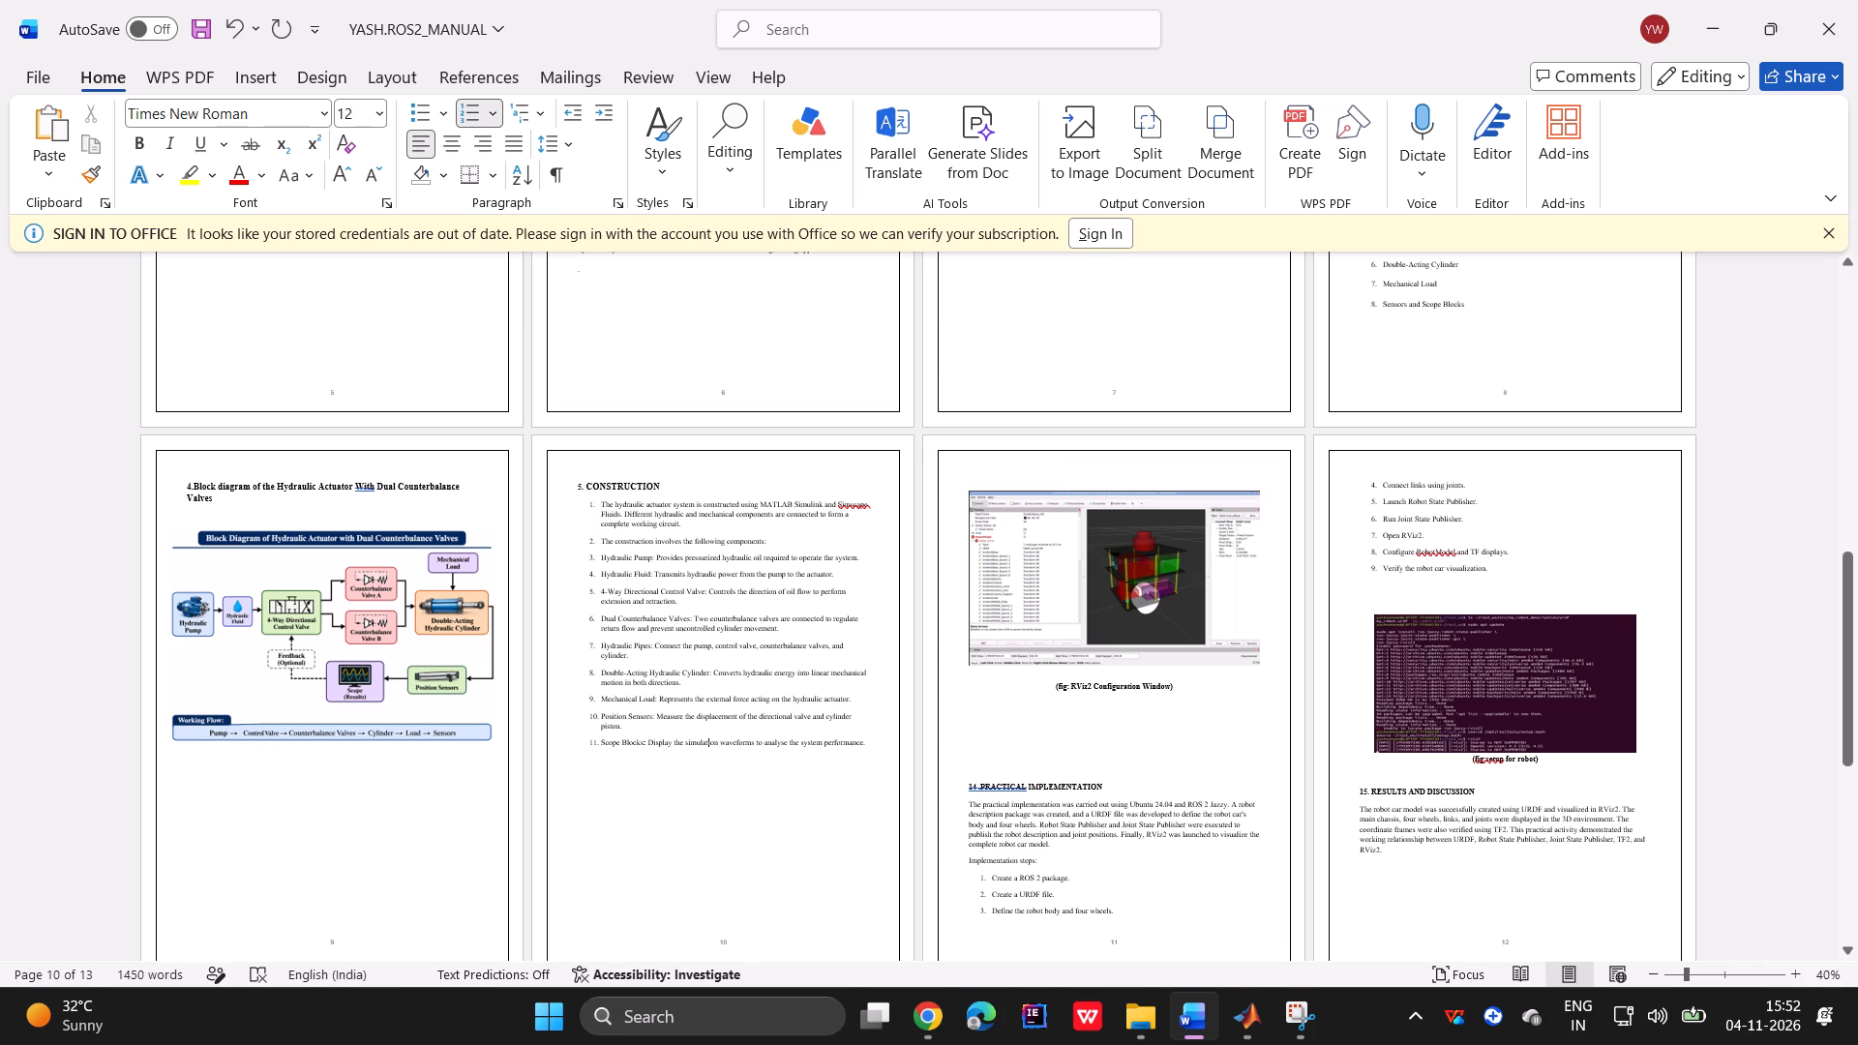
Switch from the Word report to the project folder window in File Explorer.
key("alt+Tab")
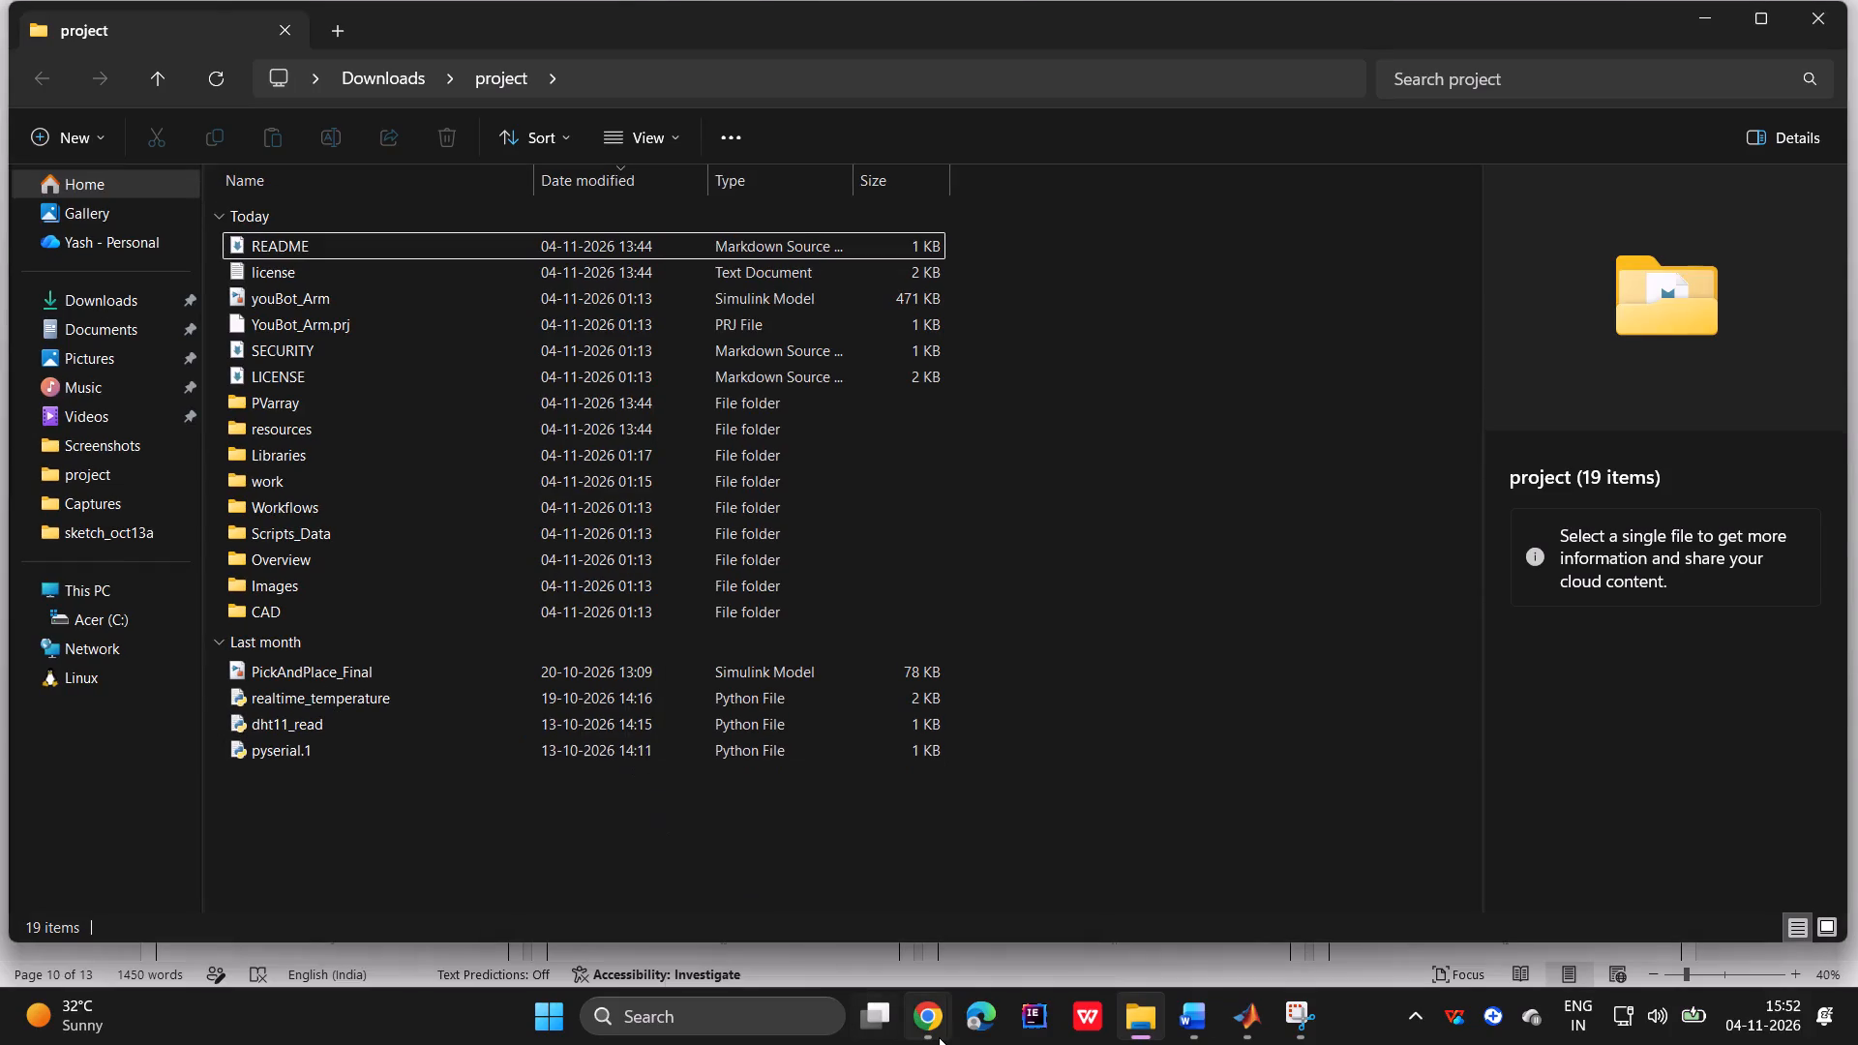
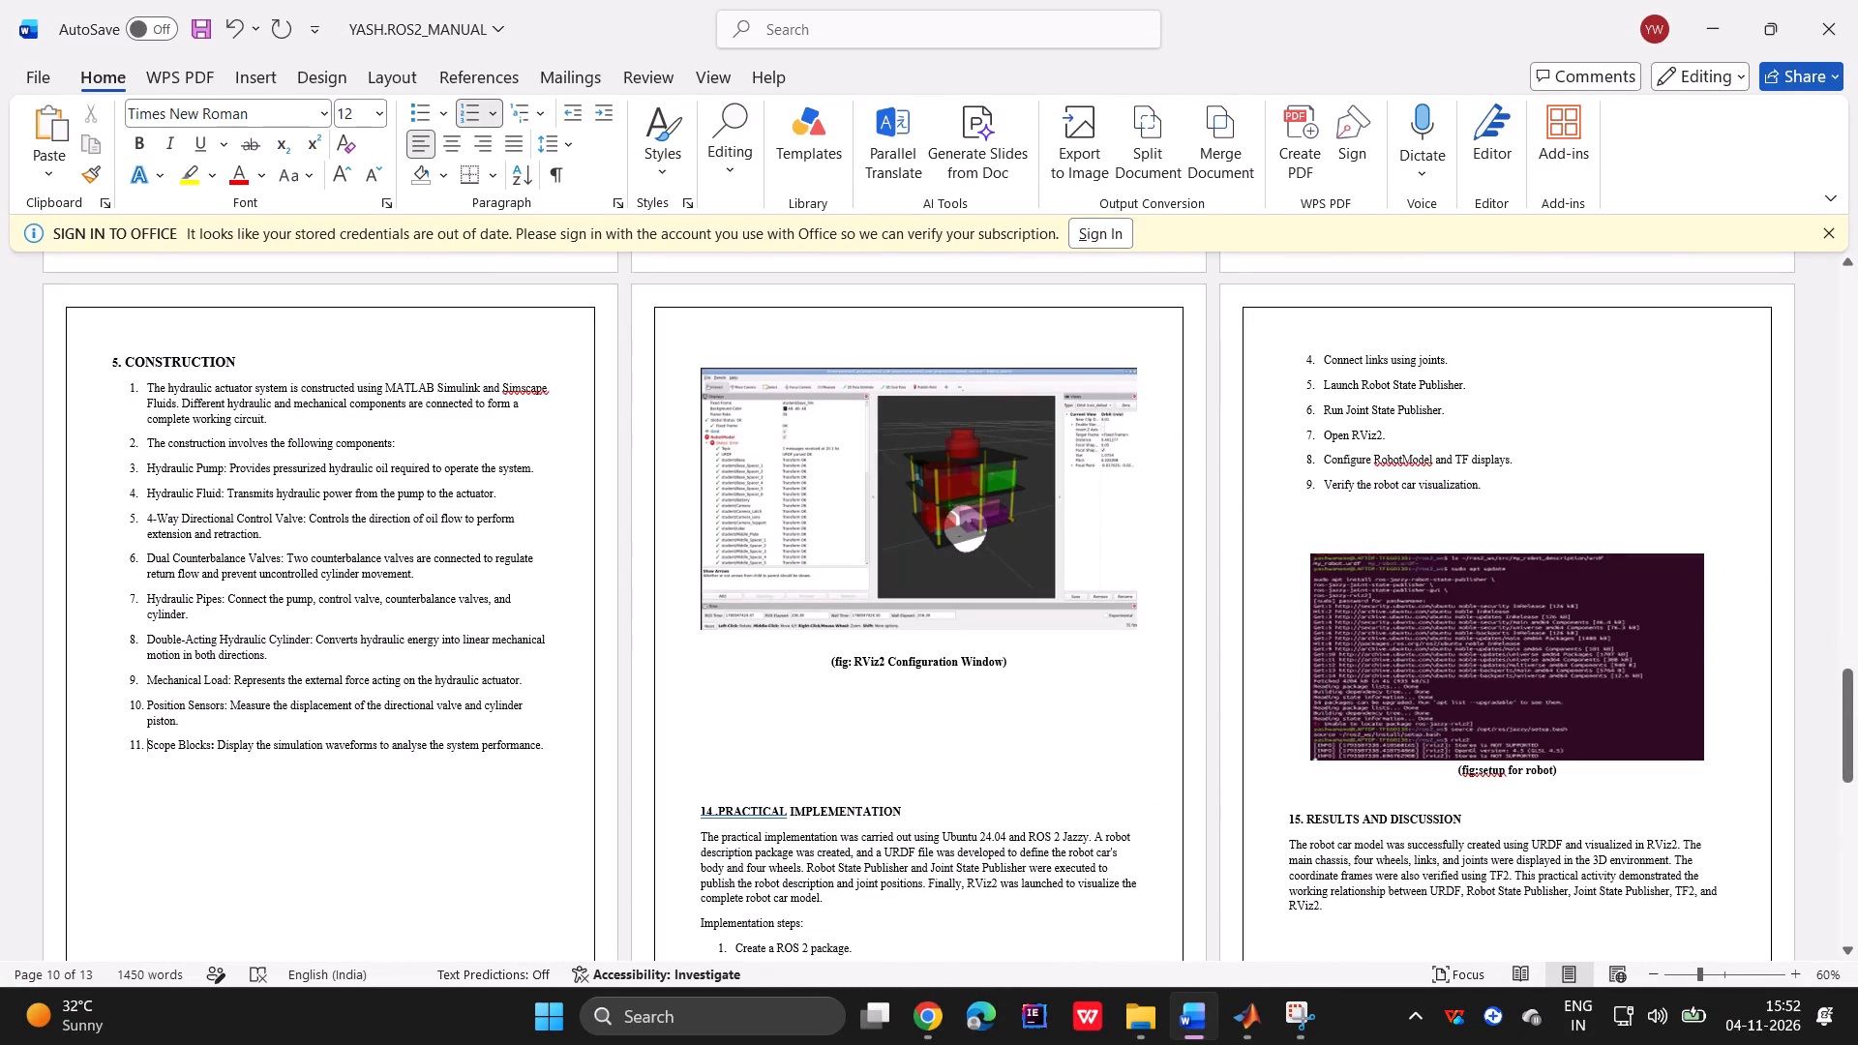
Paste the copied "6. WORKING PRINCIPLE" section as unnumbered text below the last item of the Construction list.
scroll(763, 801, "down", 4, "ctrl")
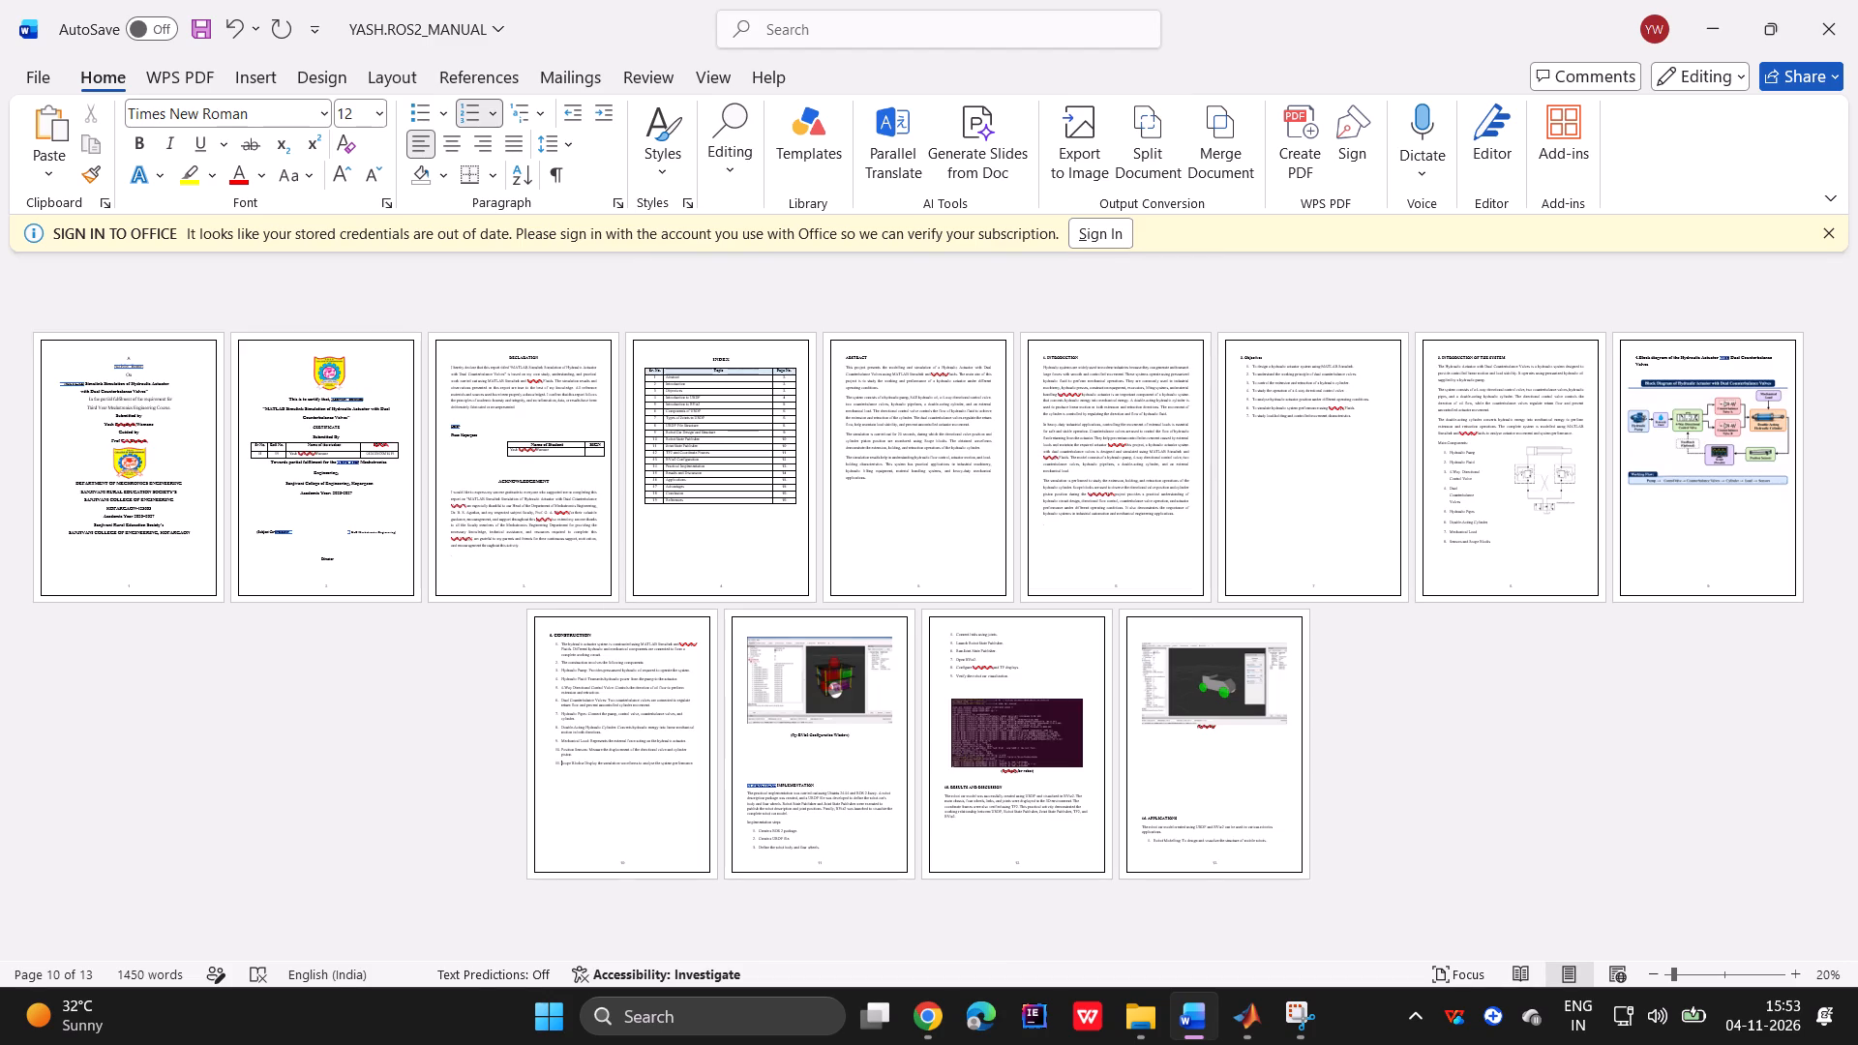
left_click(590, 787)
scroll(590, 787, "up", 3, "ctrl")
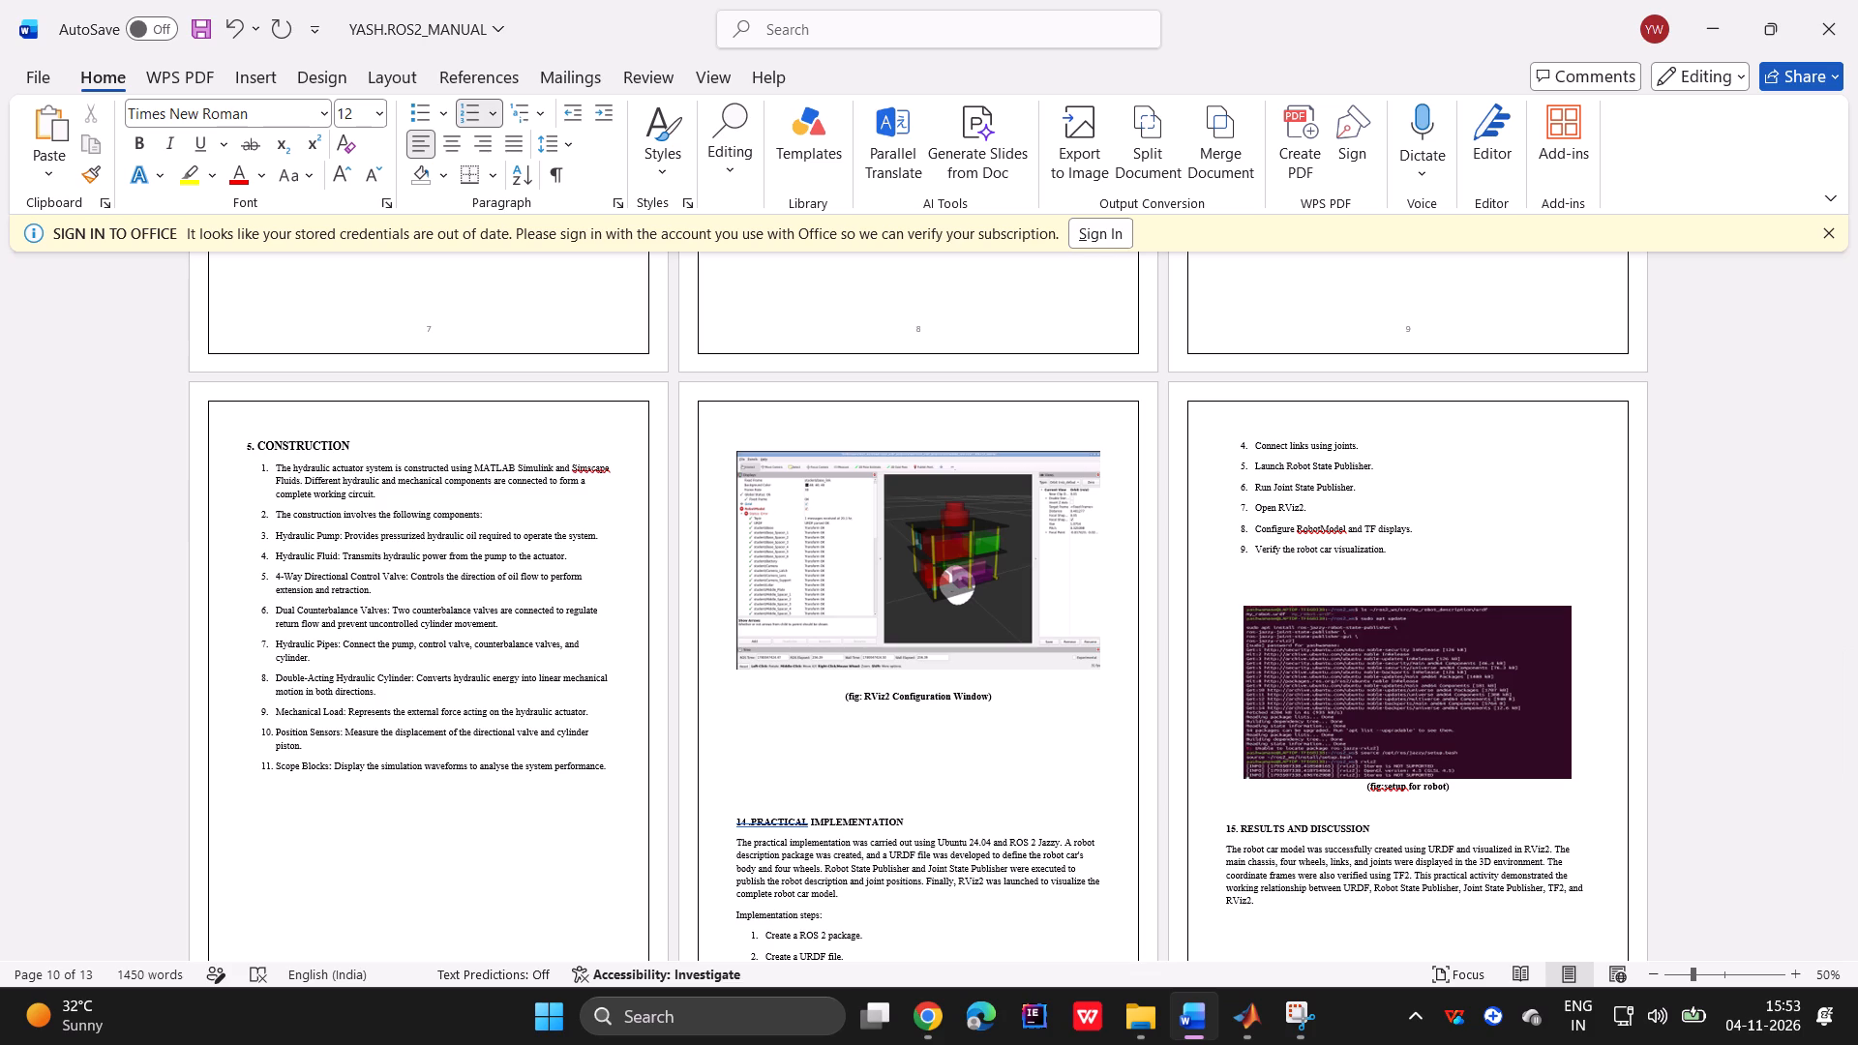
left_click(628, 765)
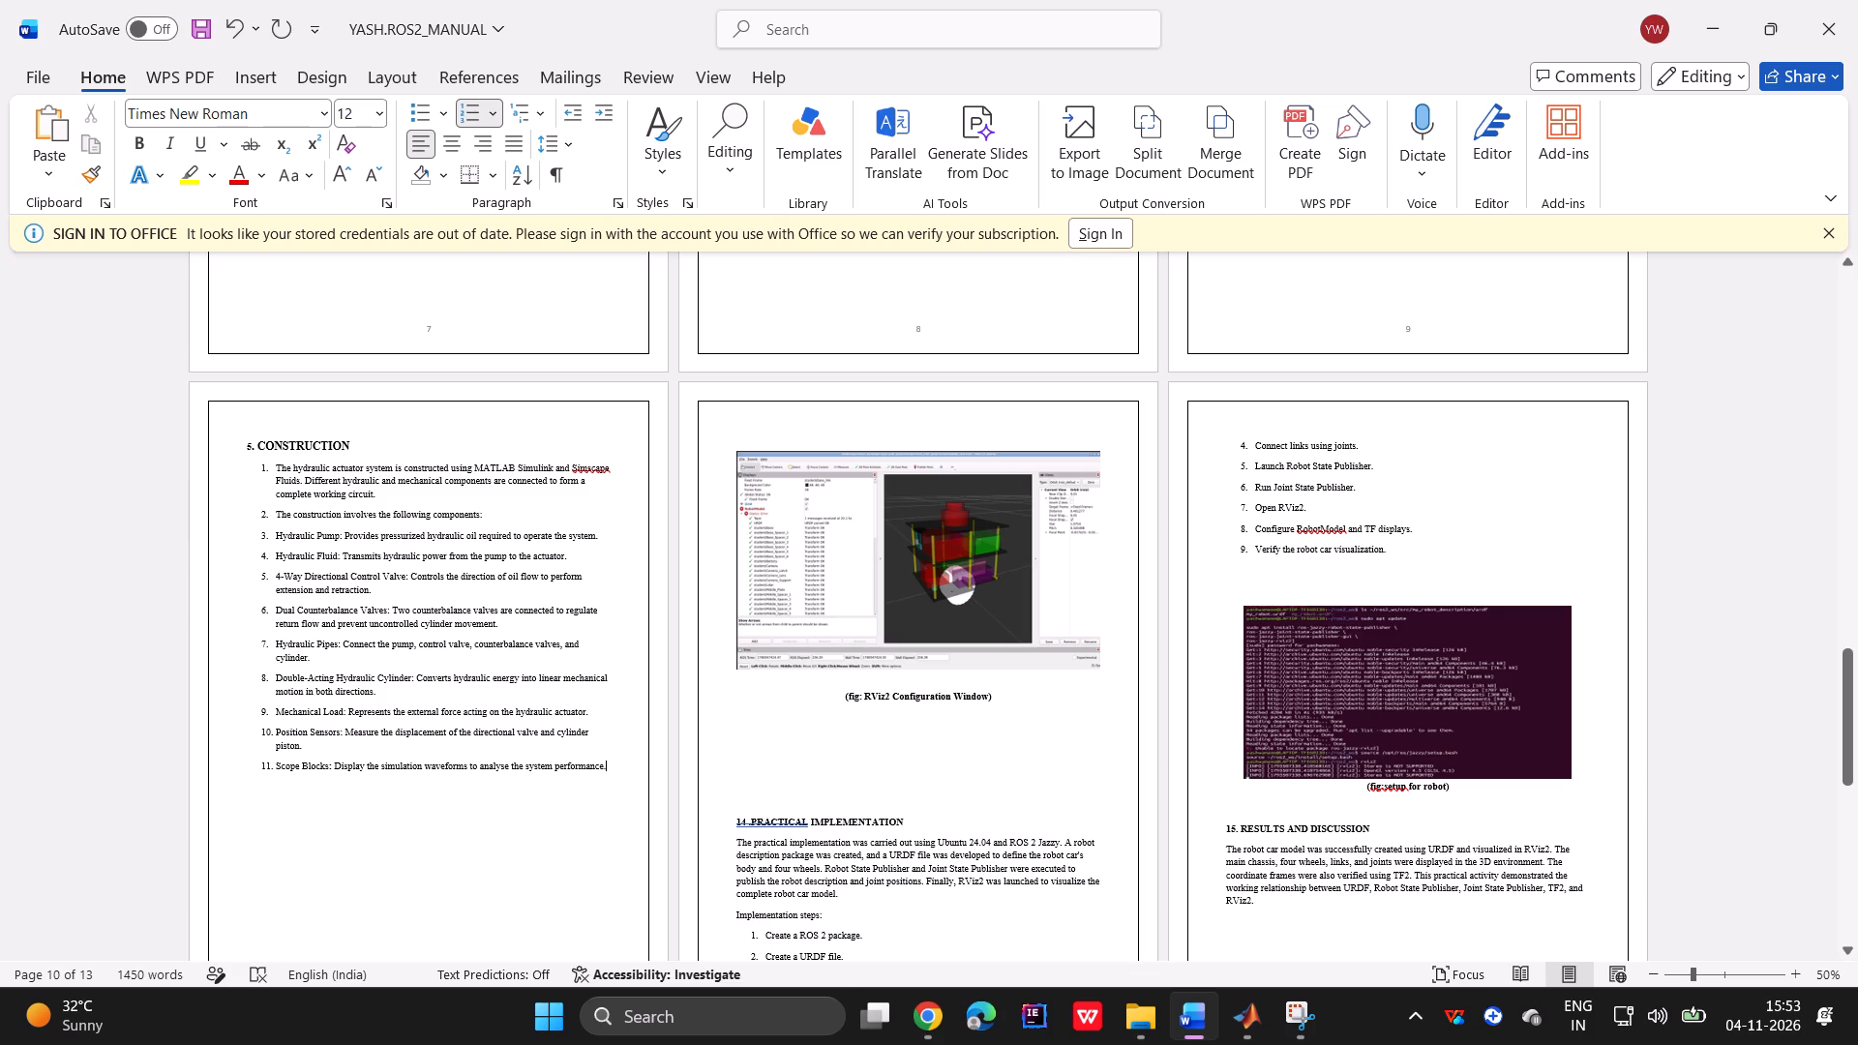
key("Return")
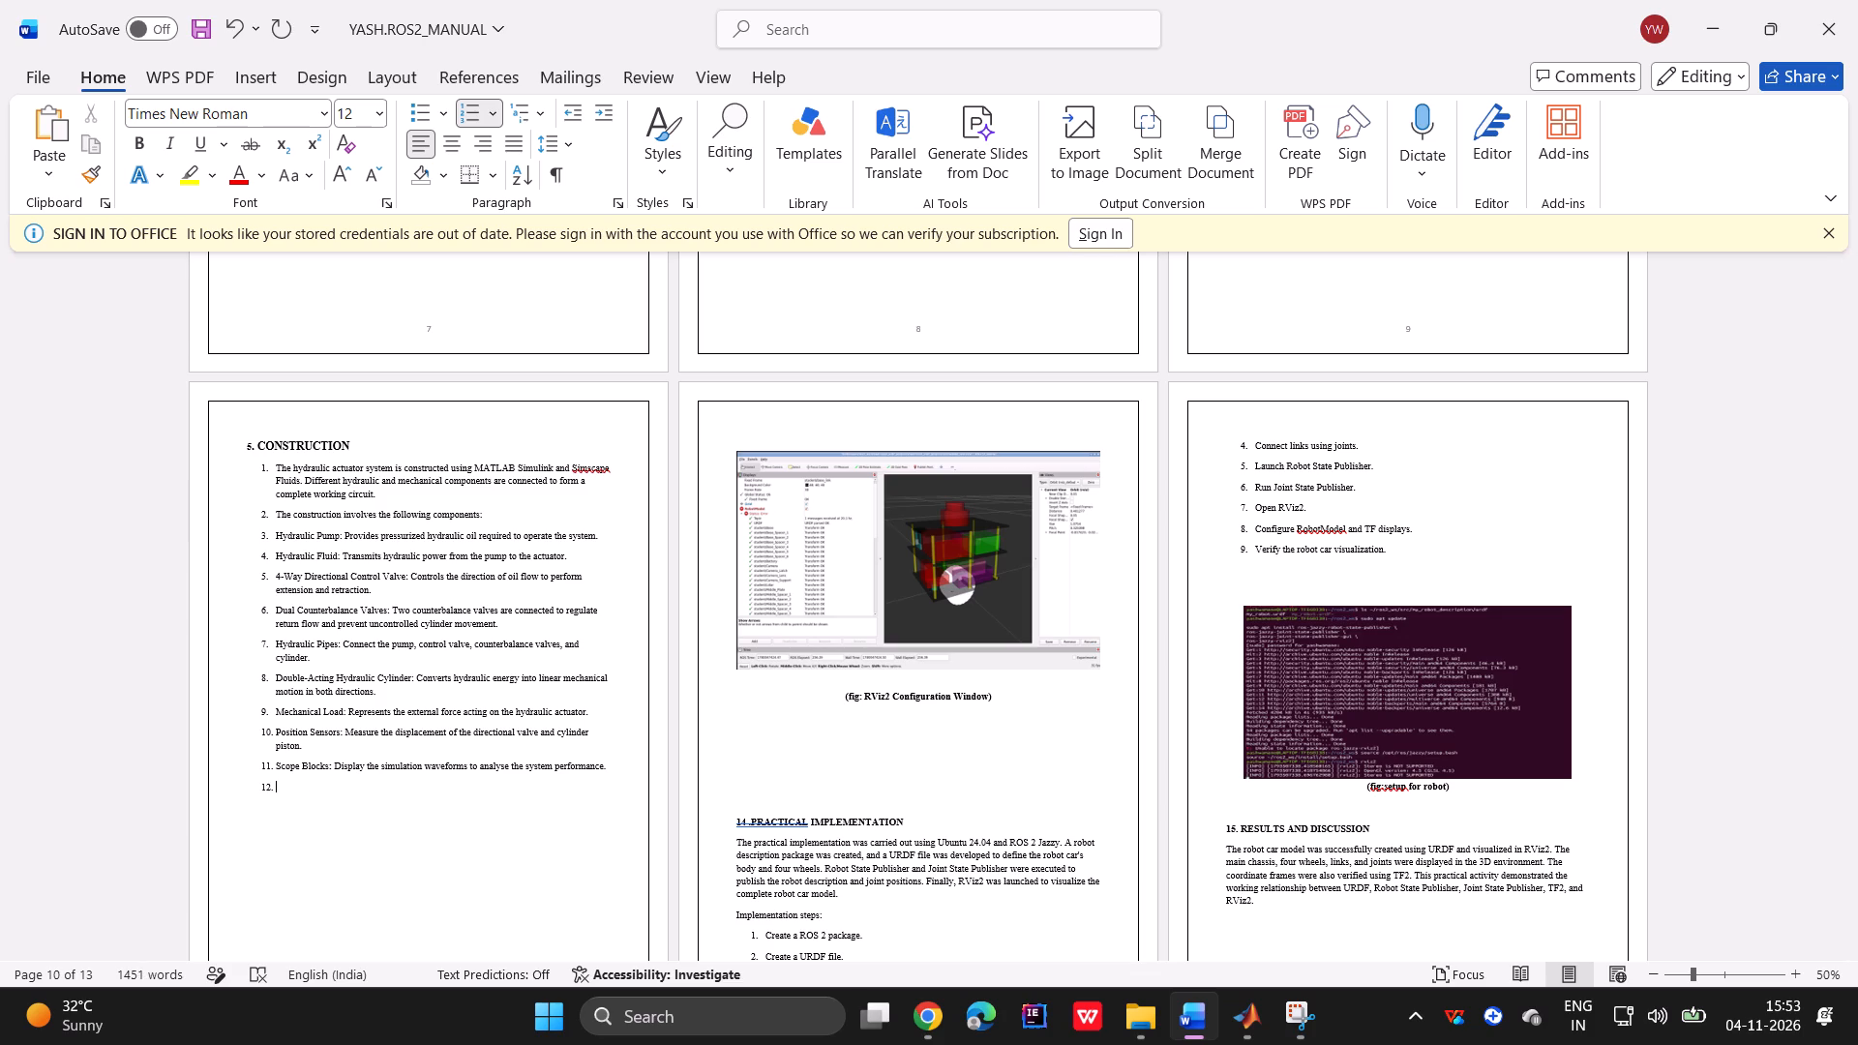
key("Return")
key("ctrl+v")
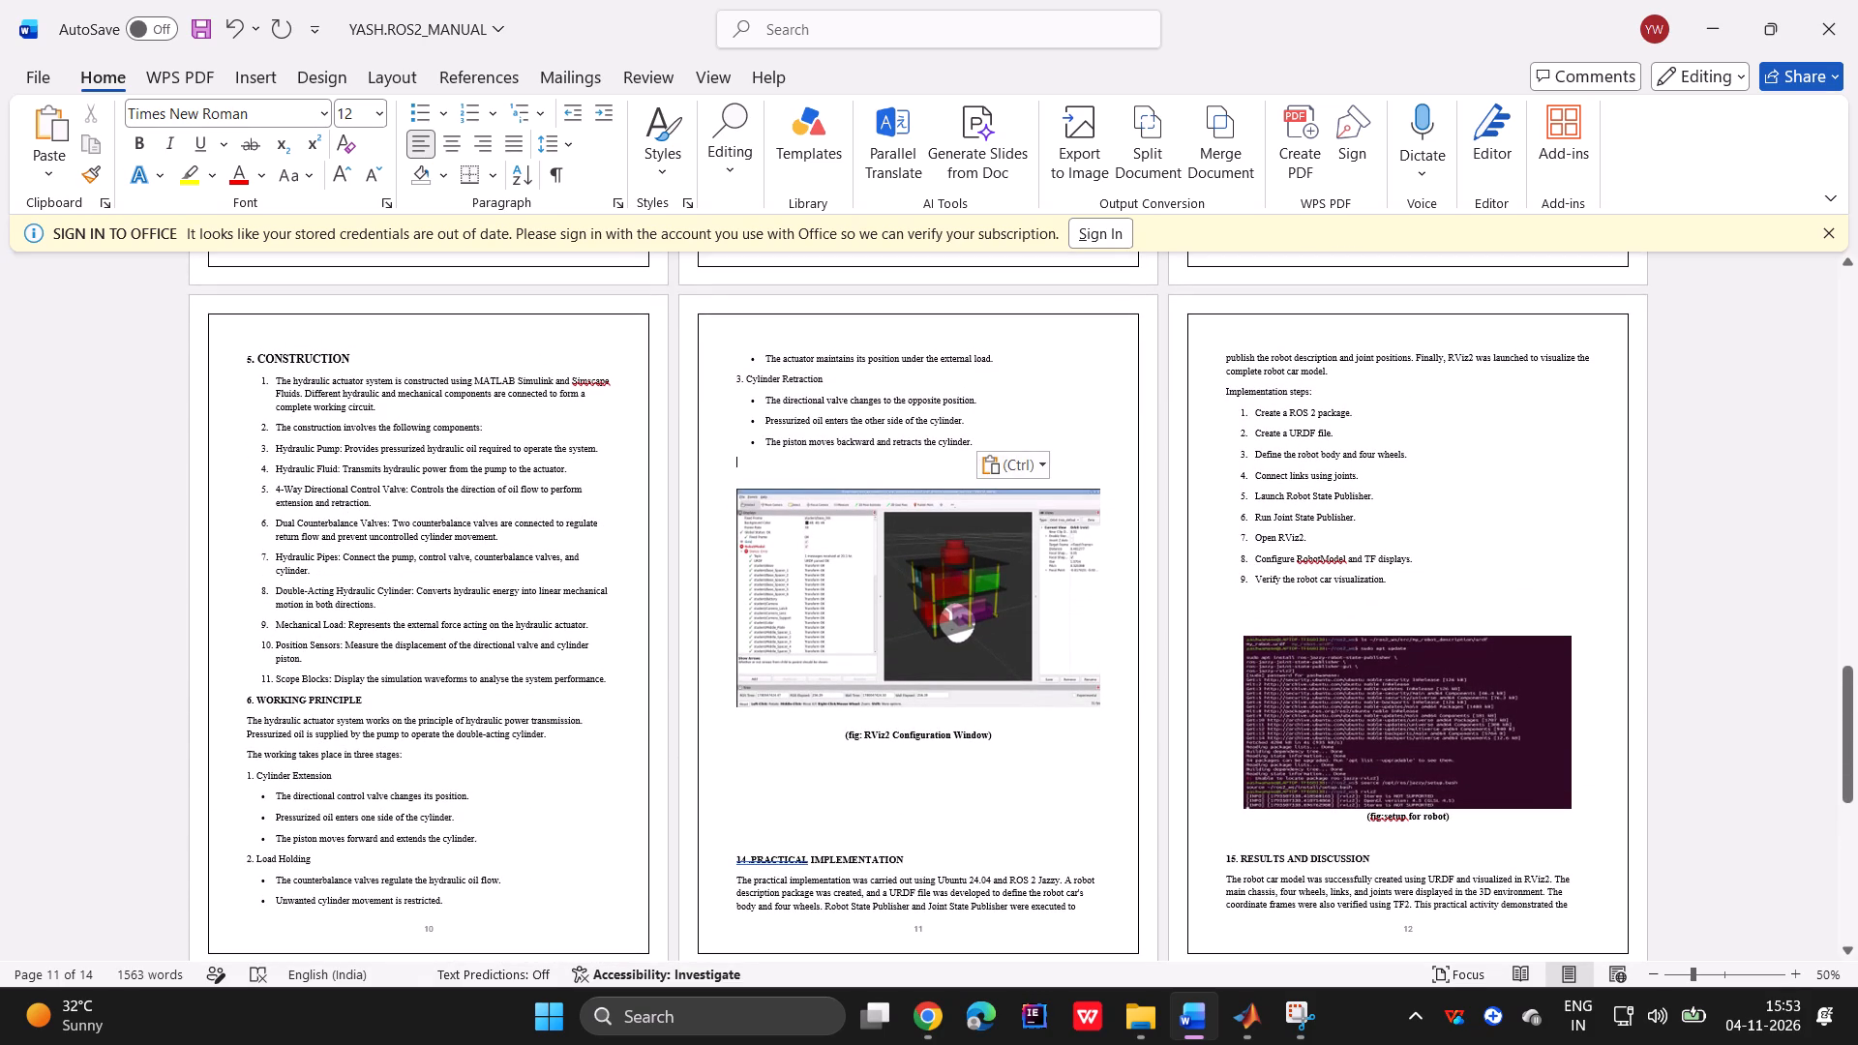
Delete all leftover ROS 2 content after the Working Principle section, from the RViz2 configuration figure through "16. APPLICATIONS".
left_click(790, 606)
key("Delete")
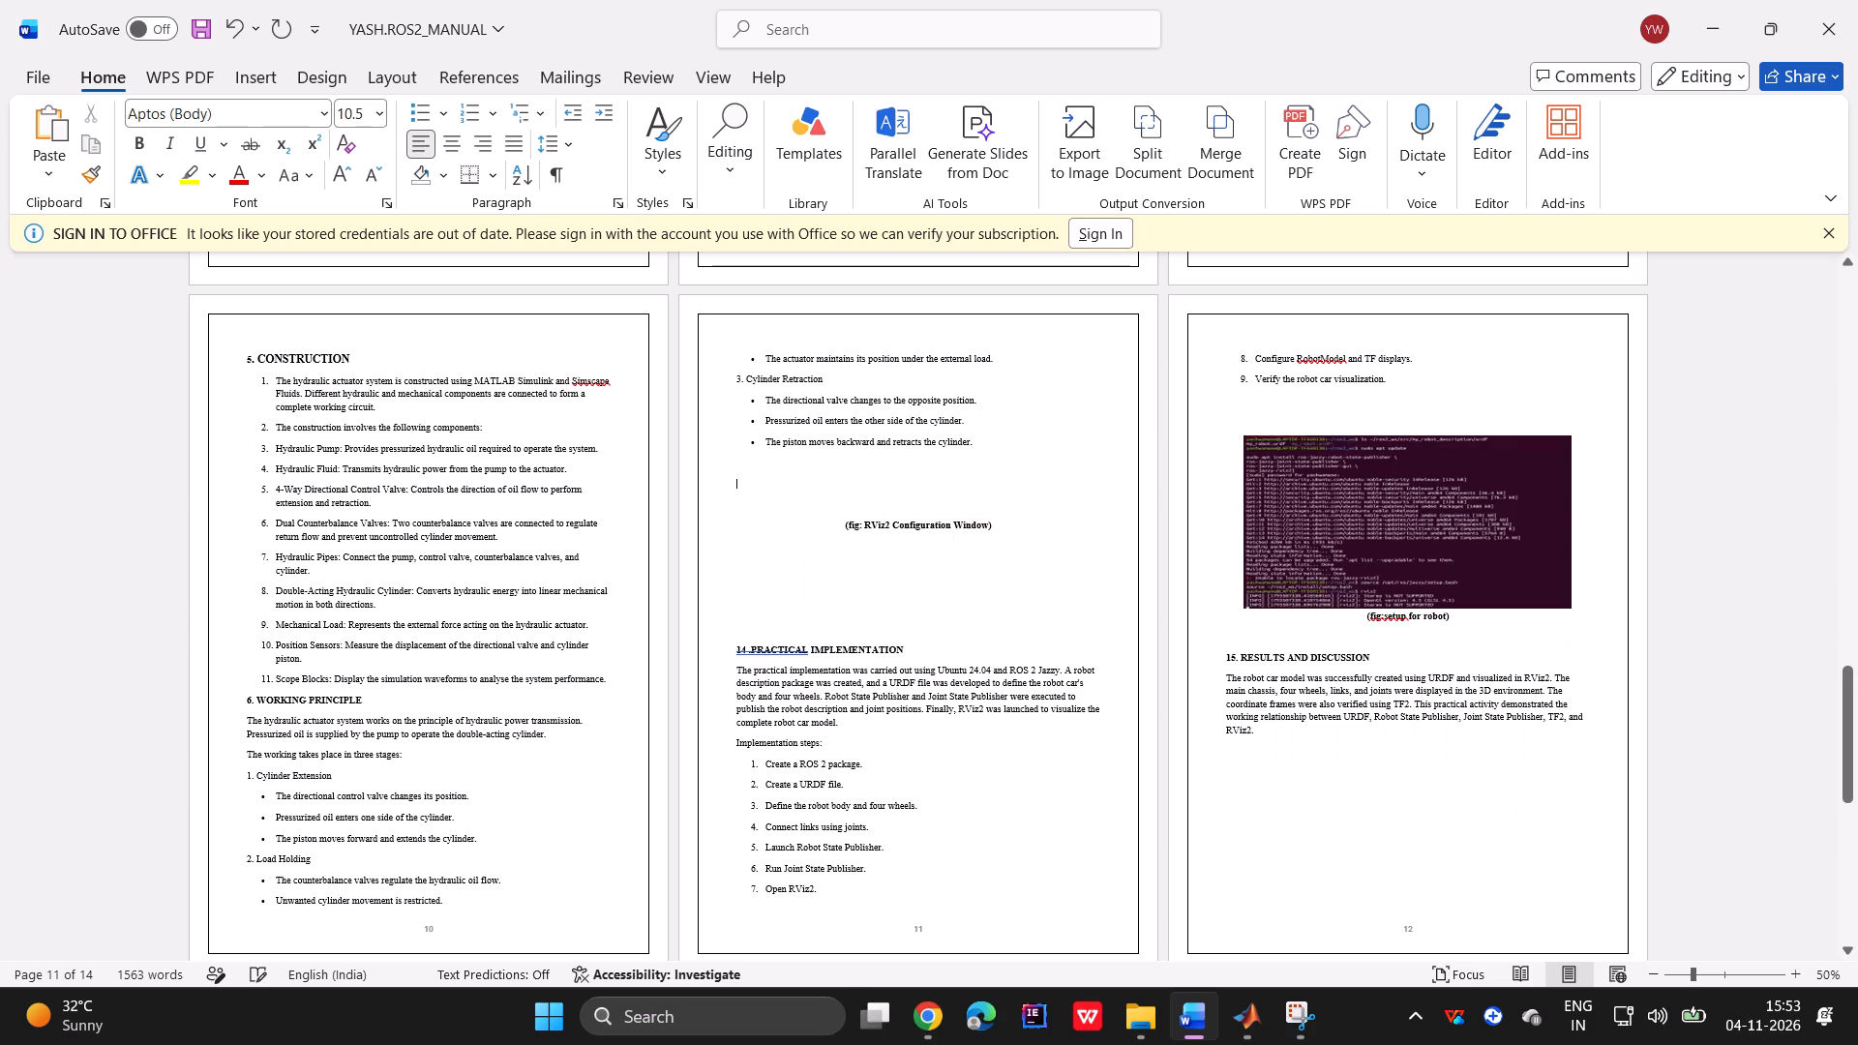
left_click_drag(817, 522, 884, 849)
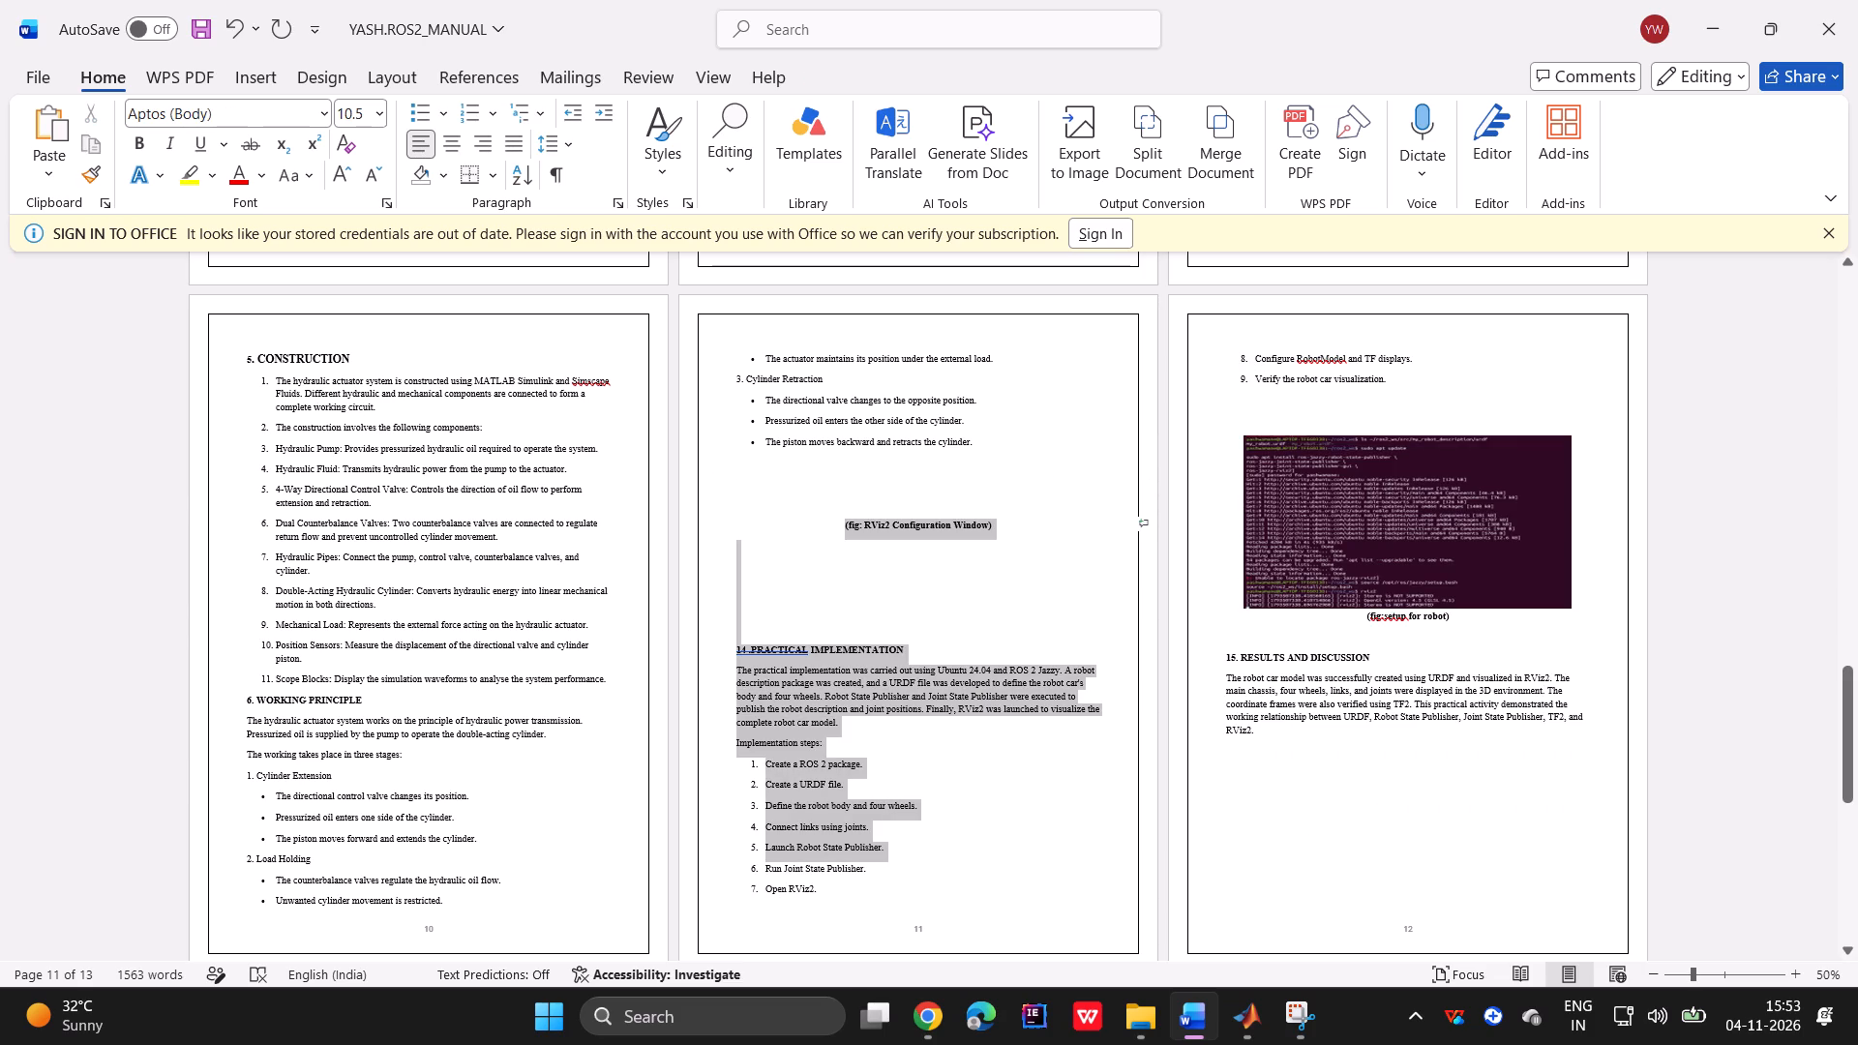
left_click_drag(884, 849, 849, 883)
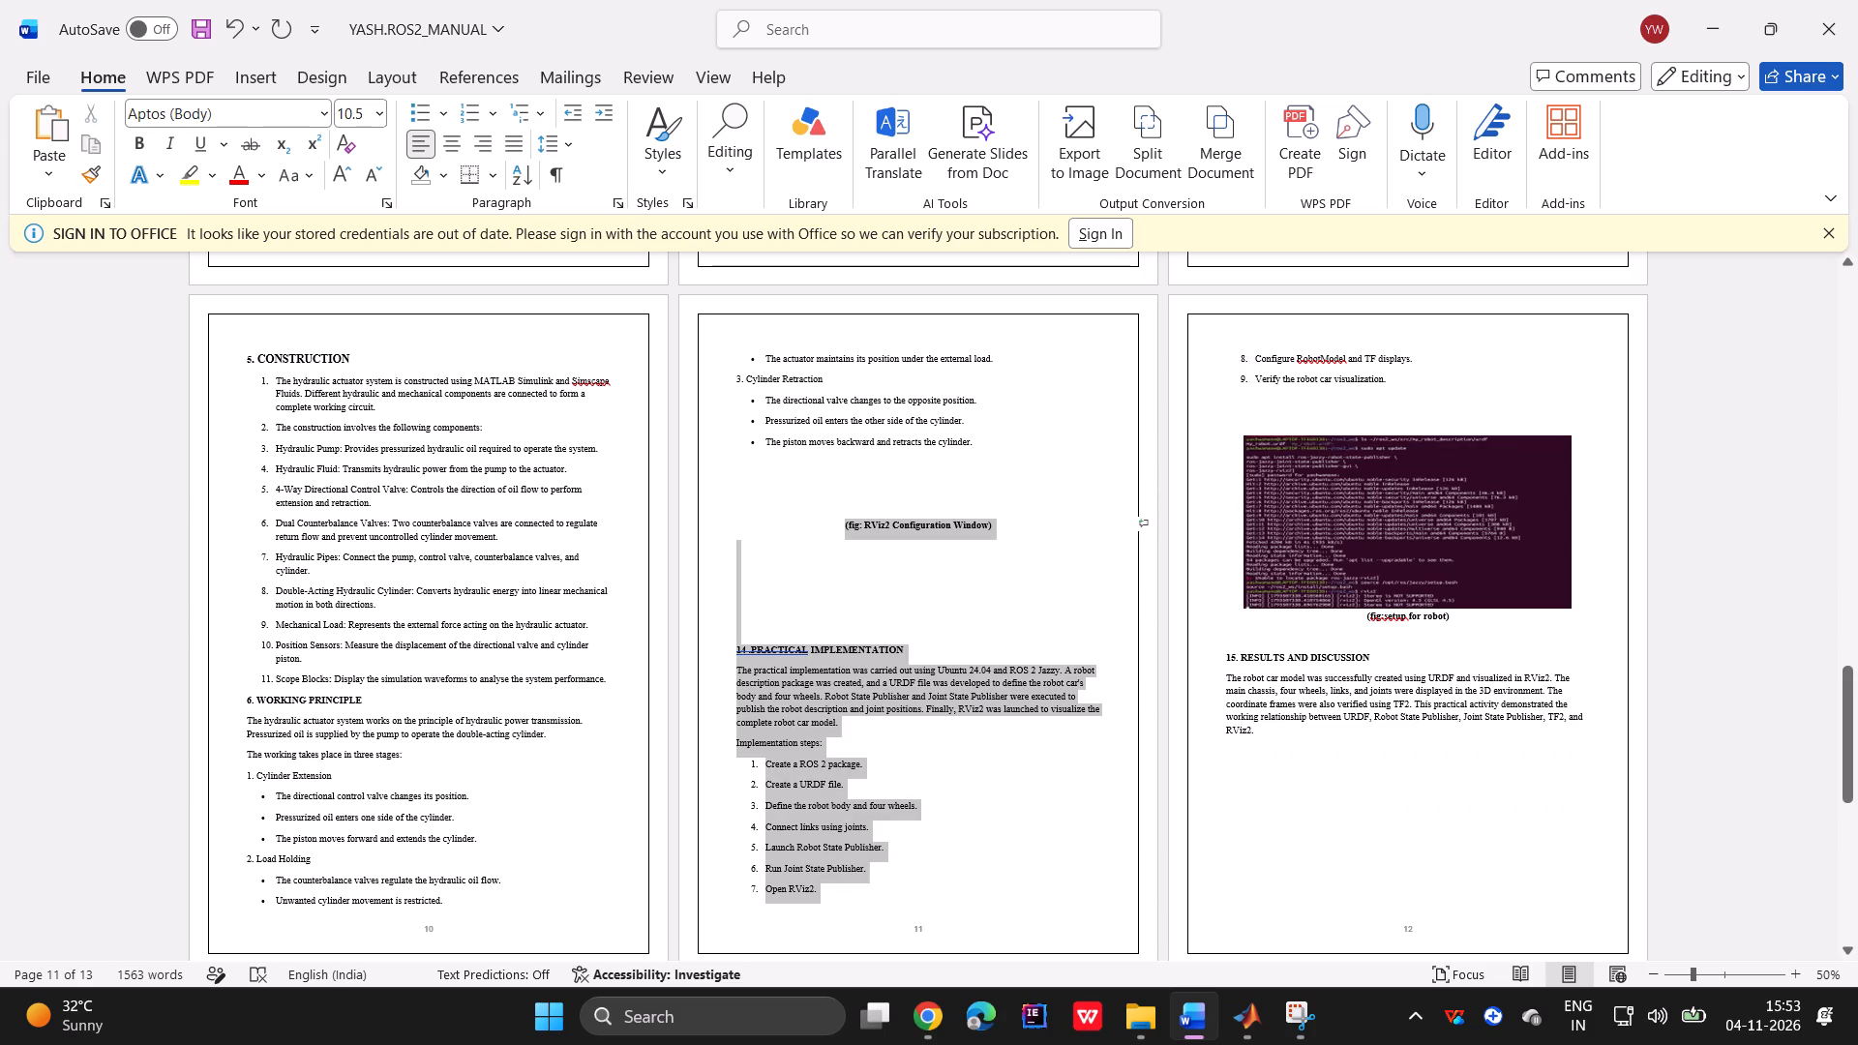
left_click_drag(849, 883, 845, 887)
key("Delete")
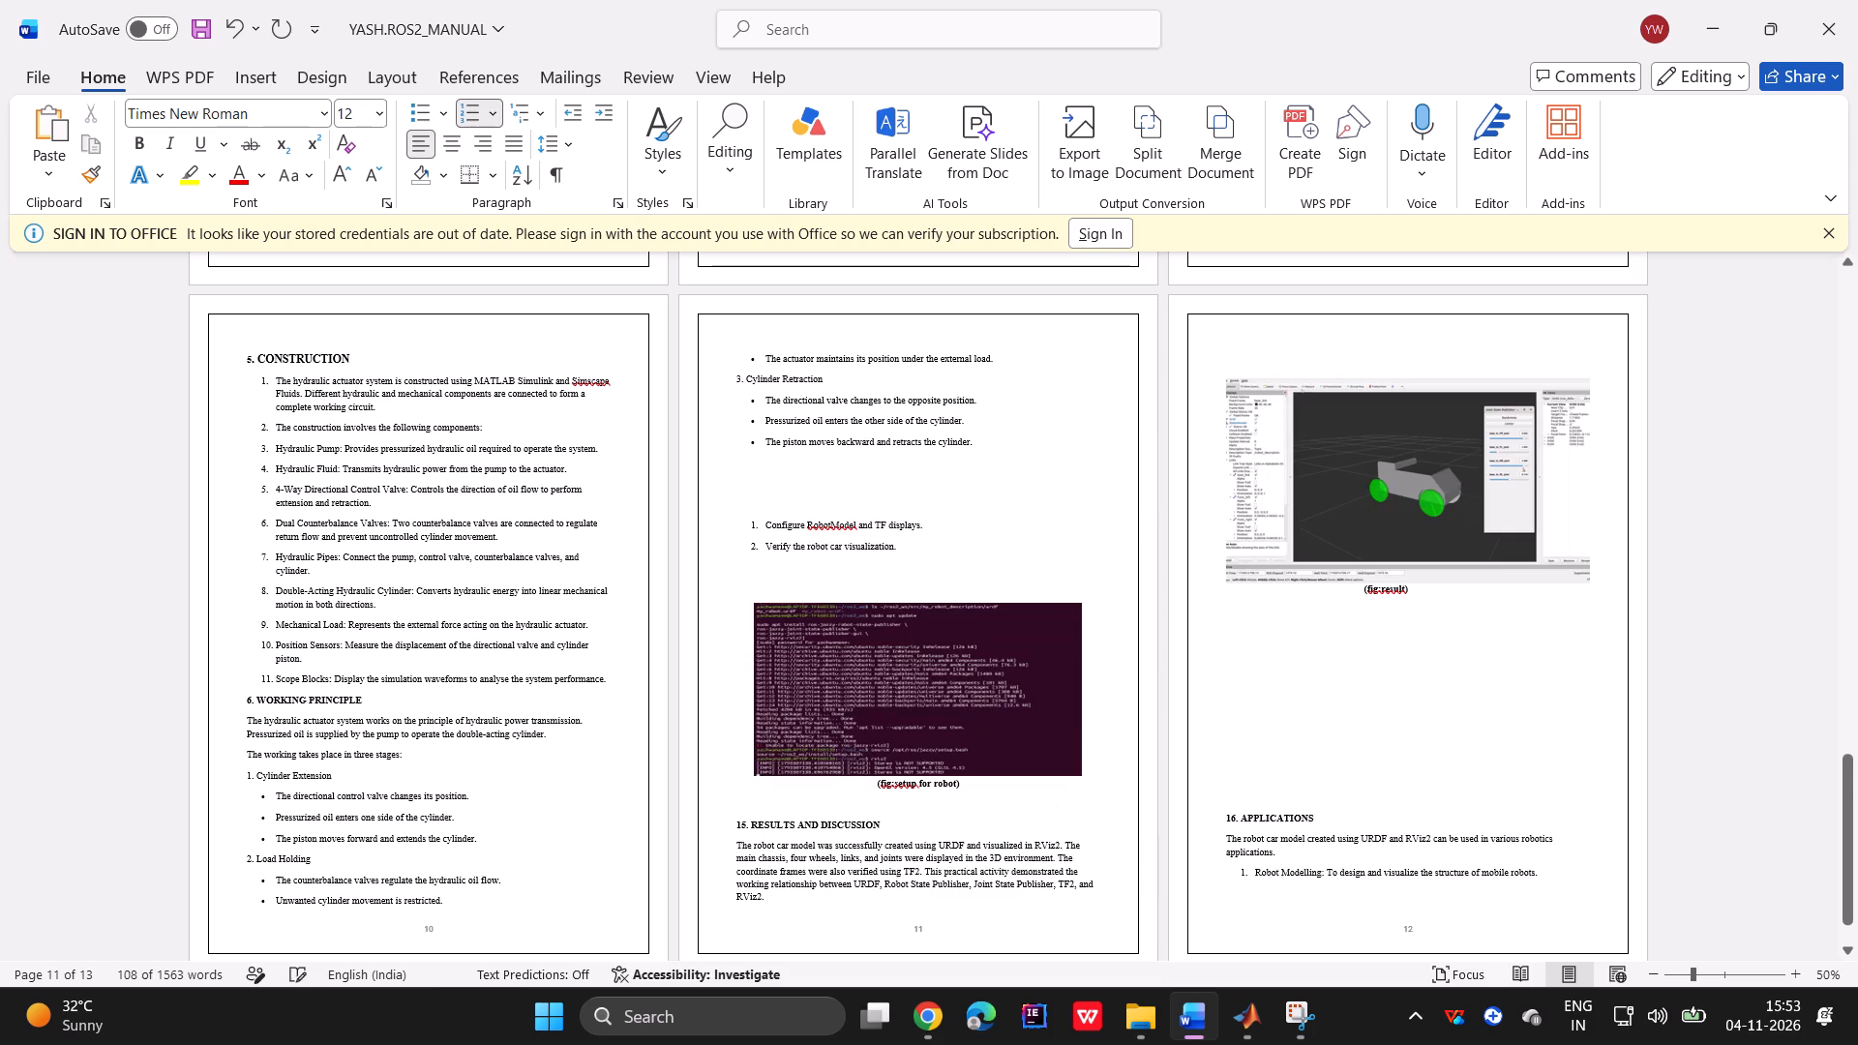
left_click_drag(737, 514, 781, 658)
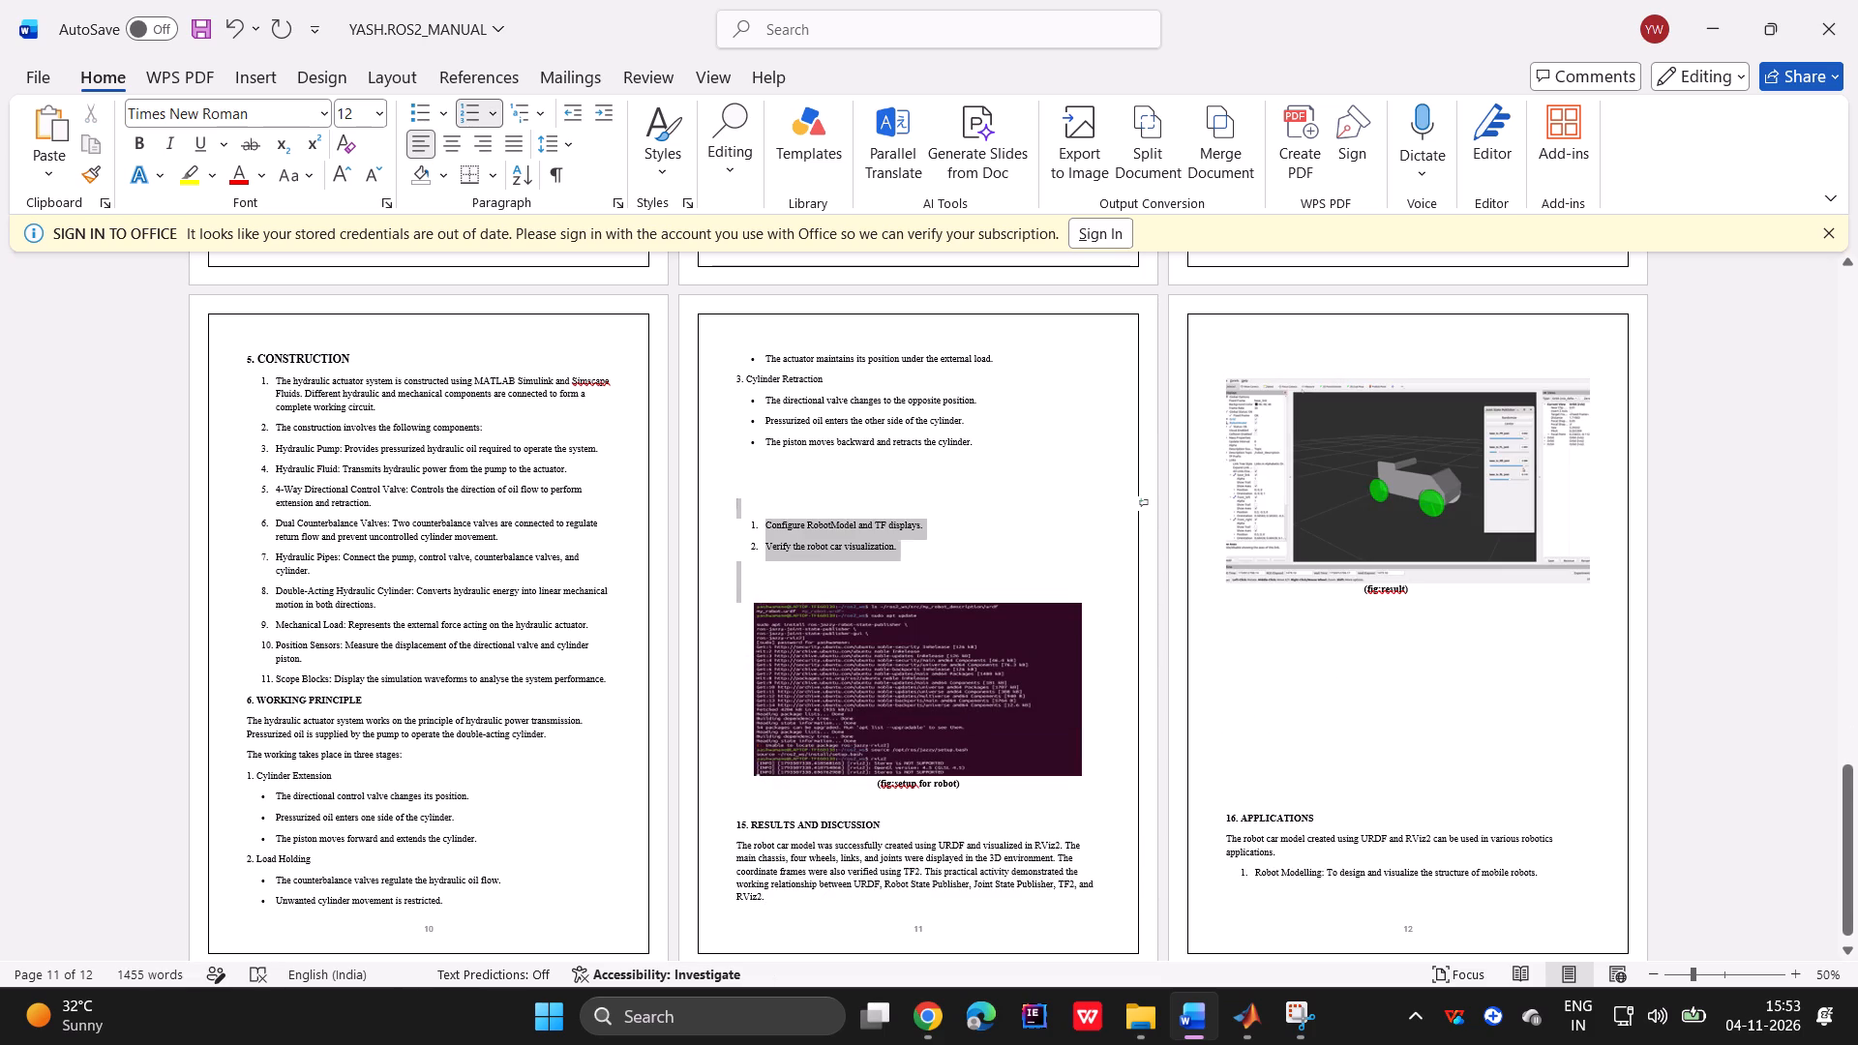
left_click_drag(781, 658, 846, 937)
key("Delete")
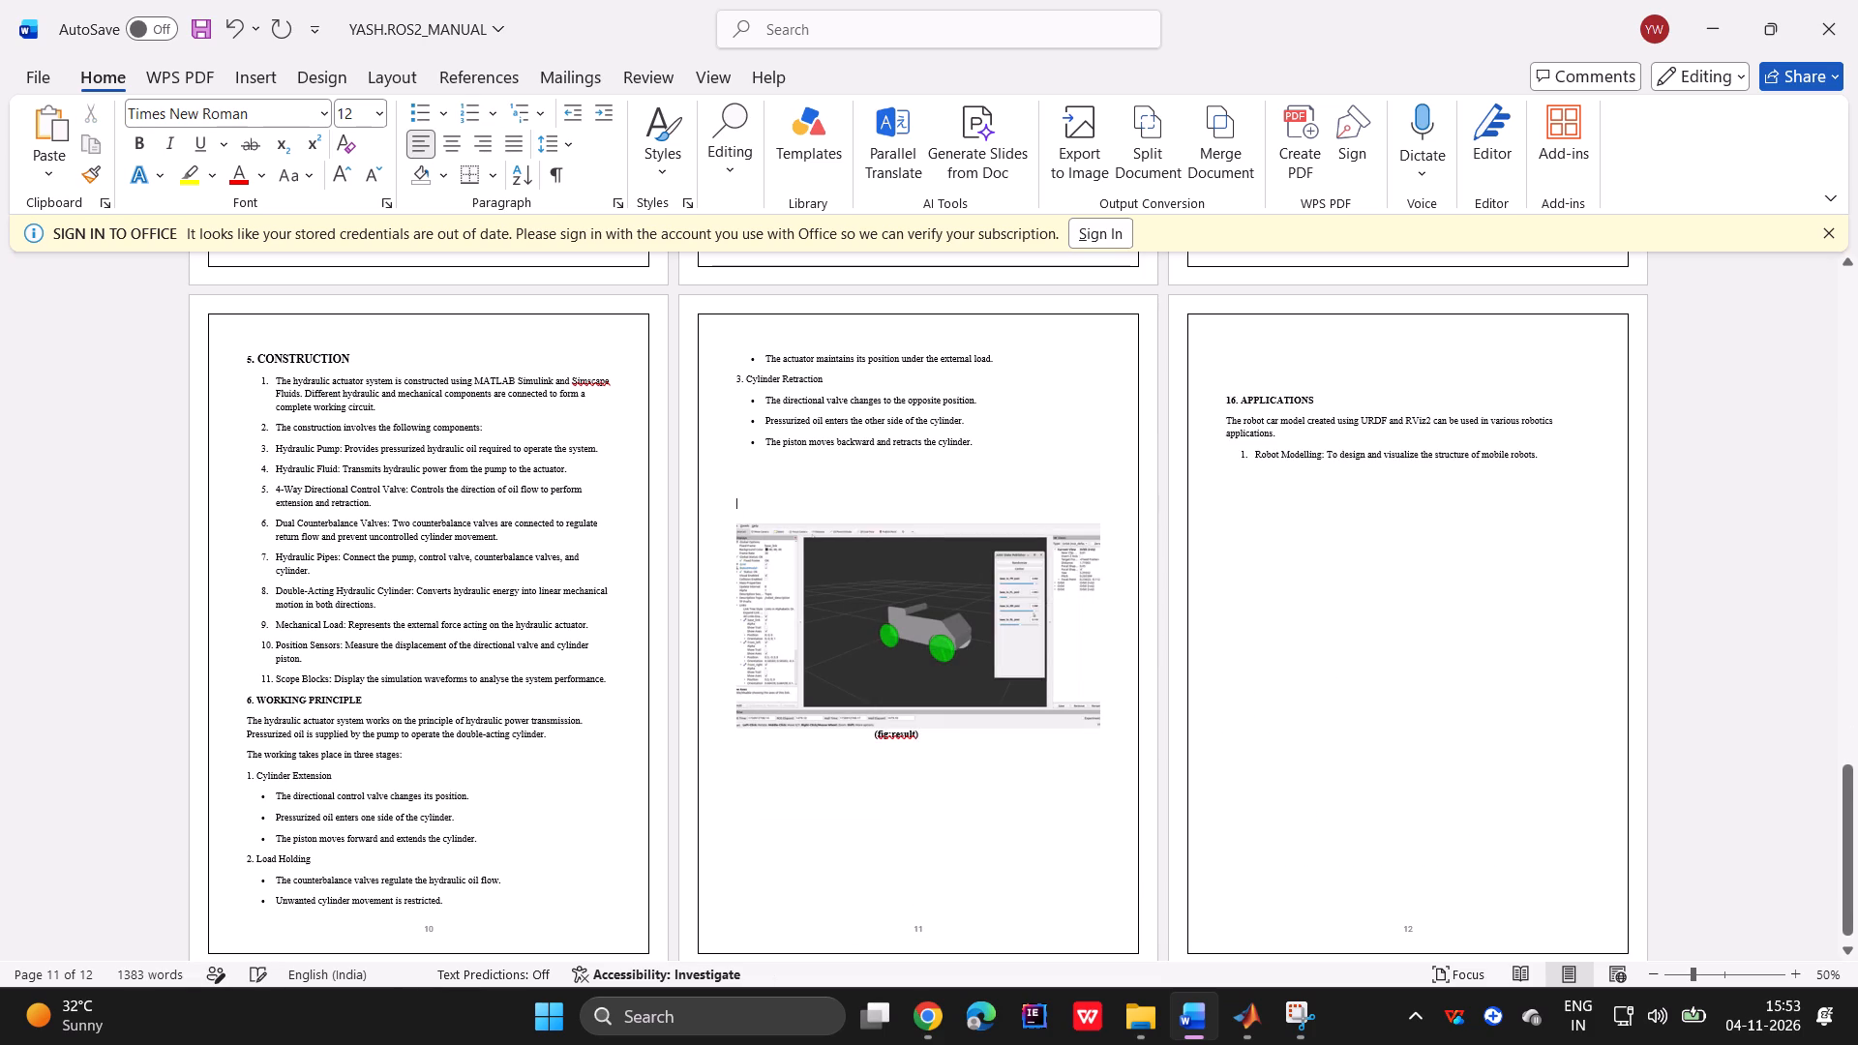
left_click(832, 686)
key("Delete")
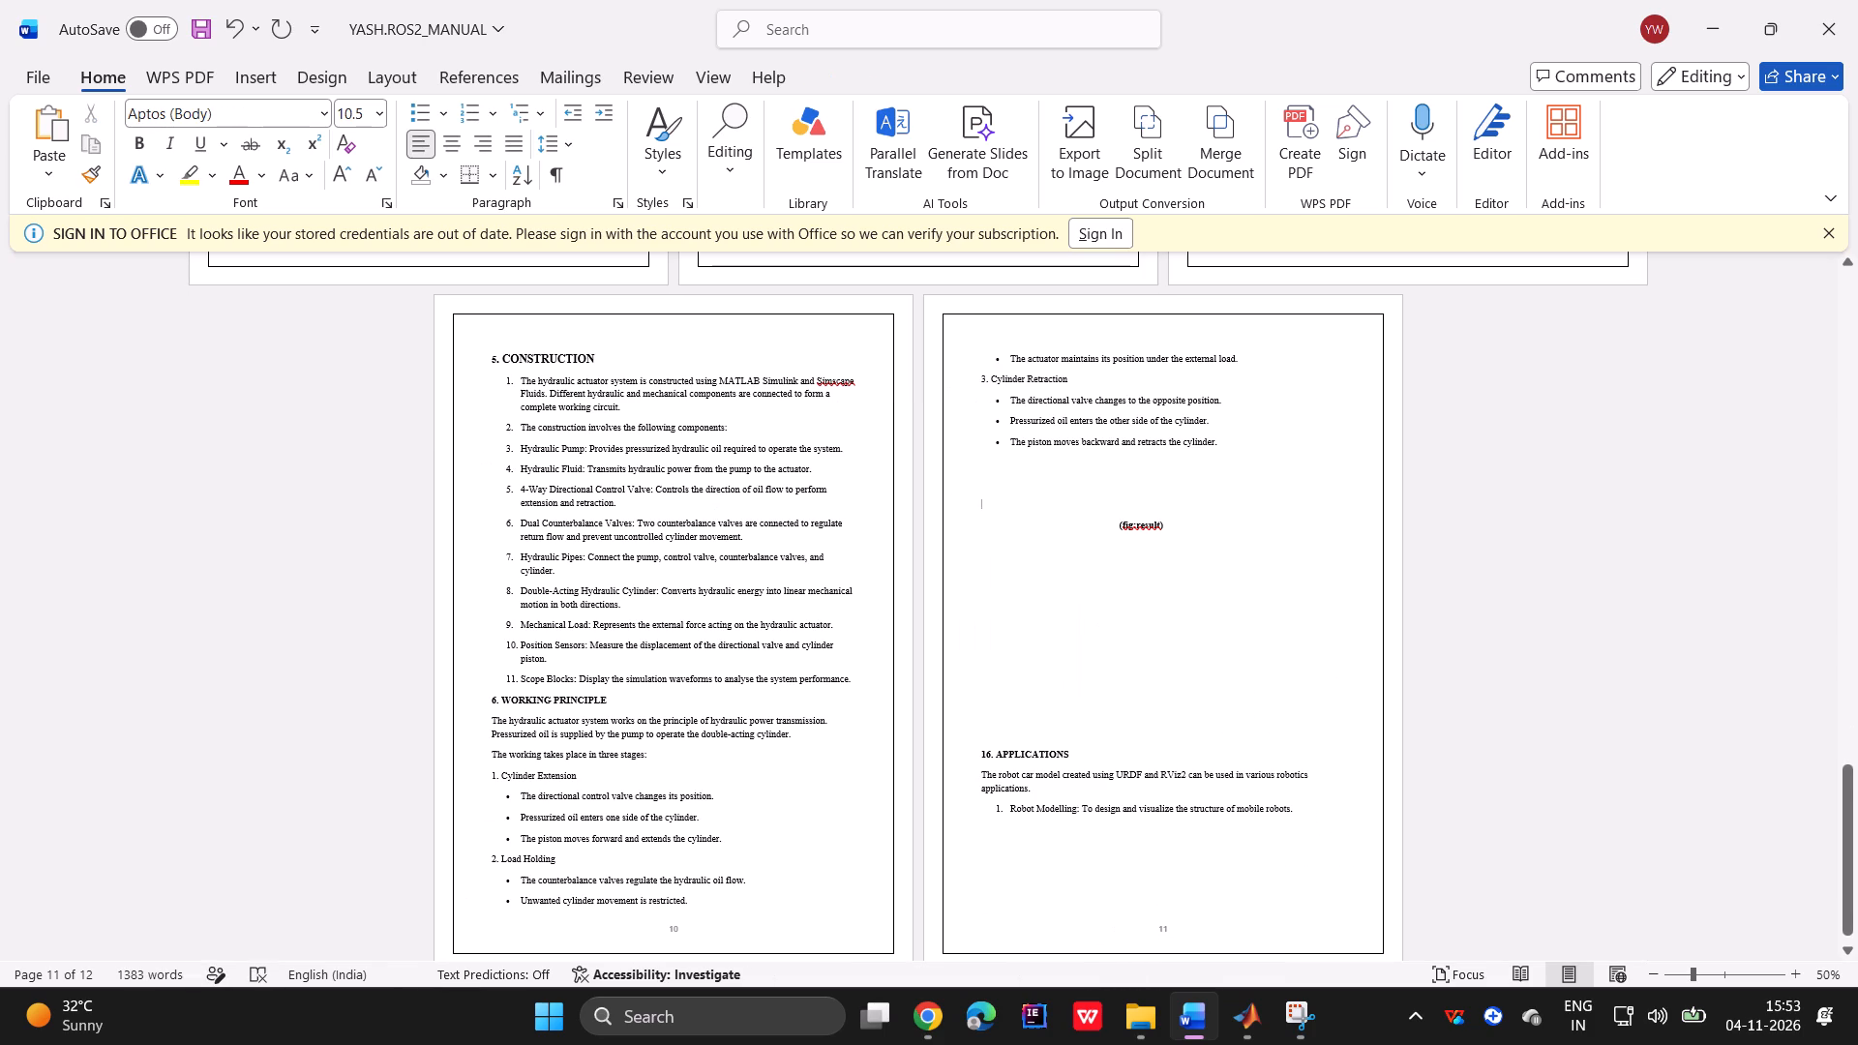
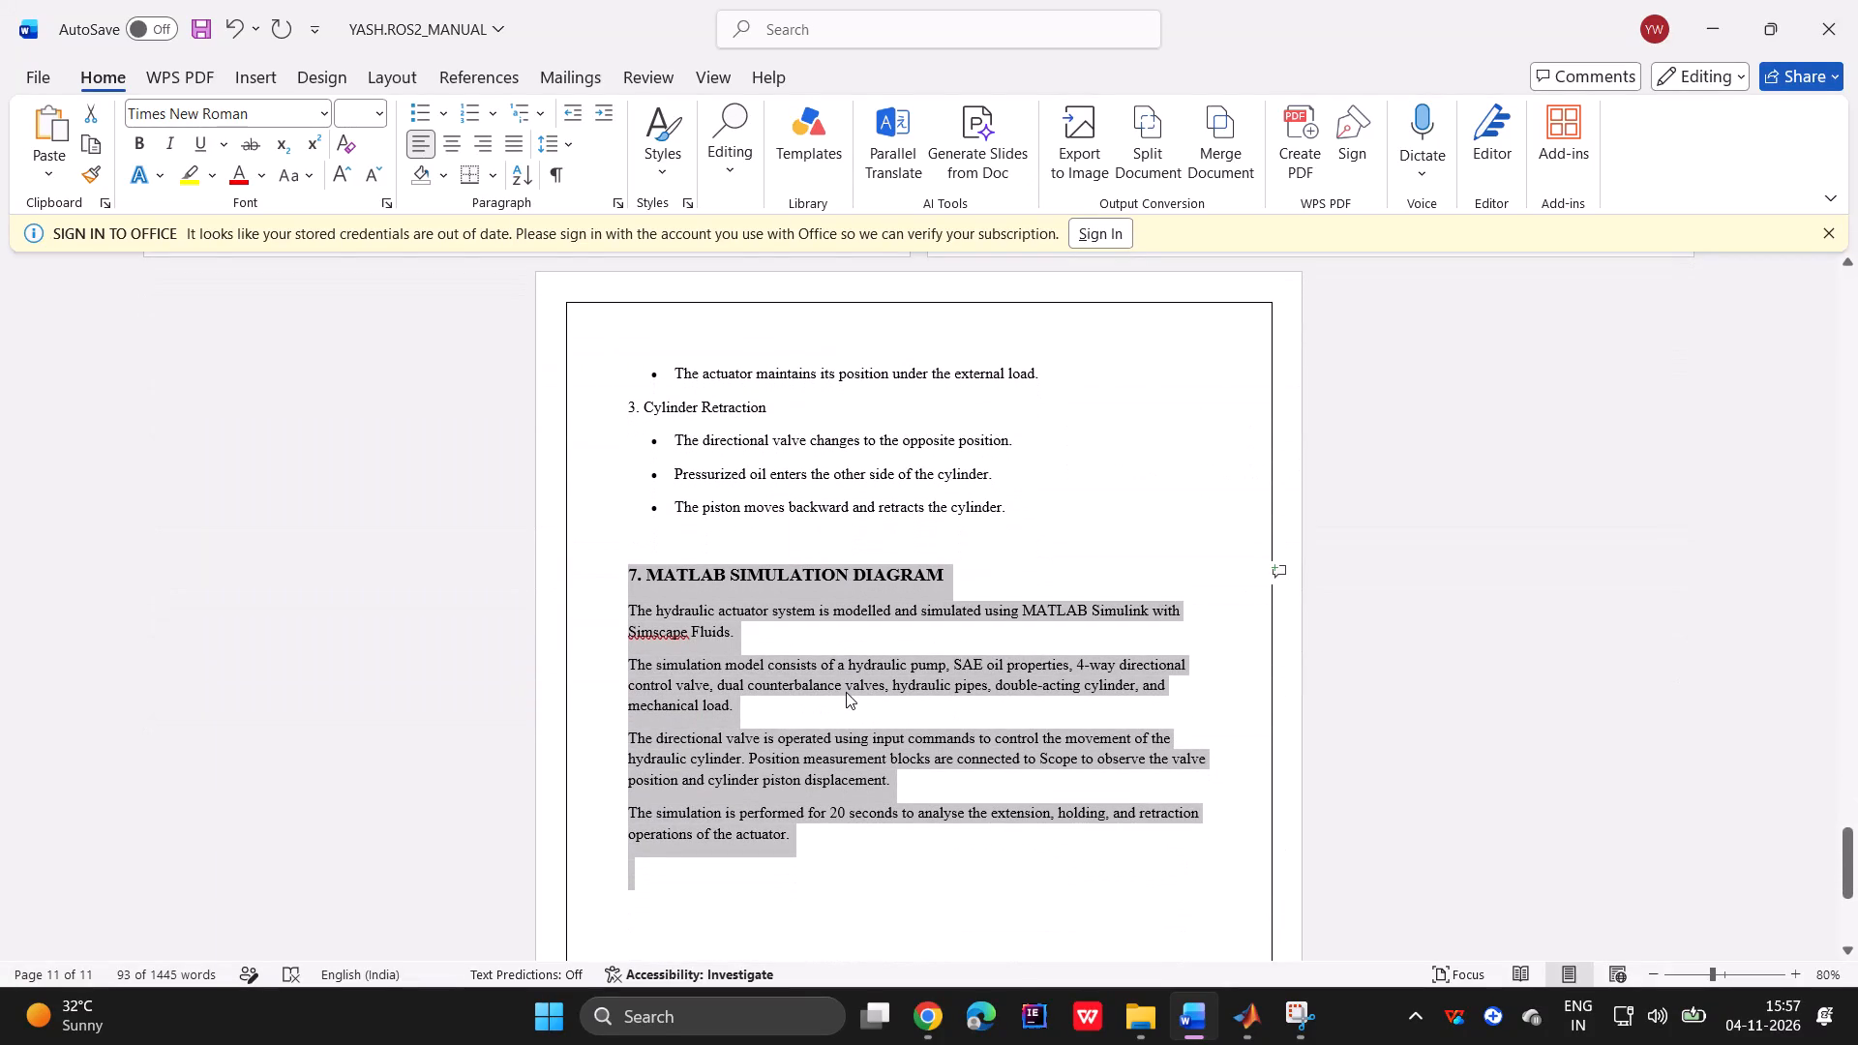
Replace the body text under "7. MATLAB SIMULATION DIAGRAM" with the copied expanded version and delete the duplicate heading pasted with it.
left_click(624, 607)
left_click_drag(631, 607, 811, 838)
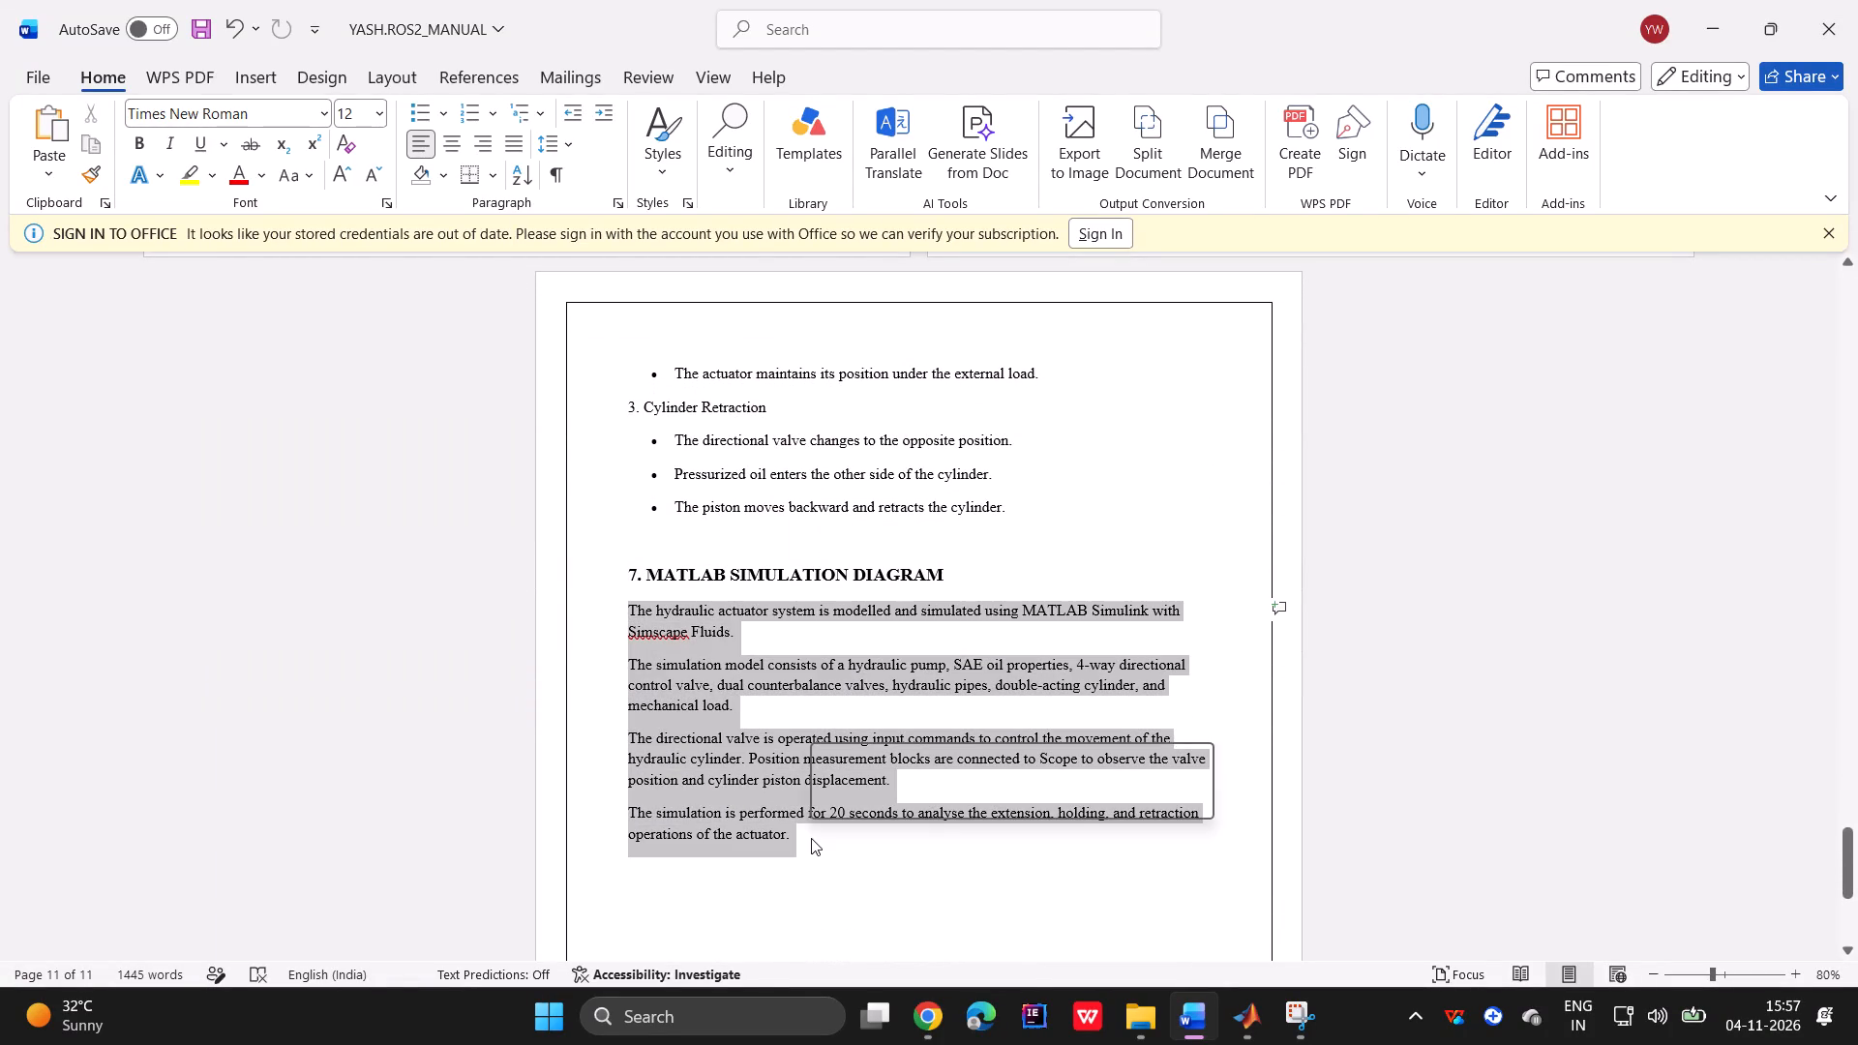
key("ctrl+v")
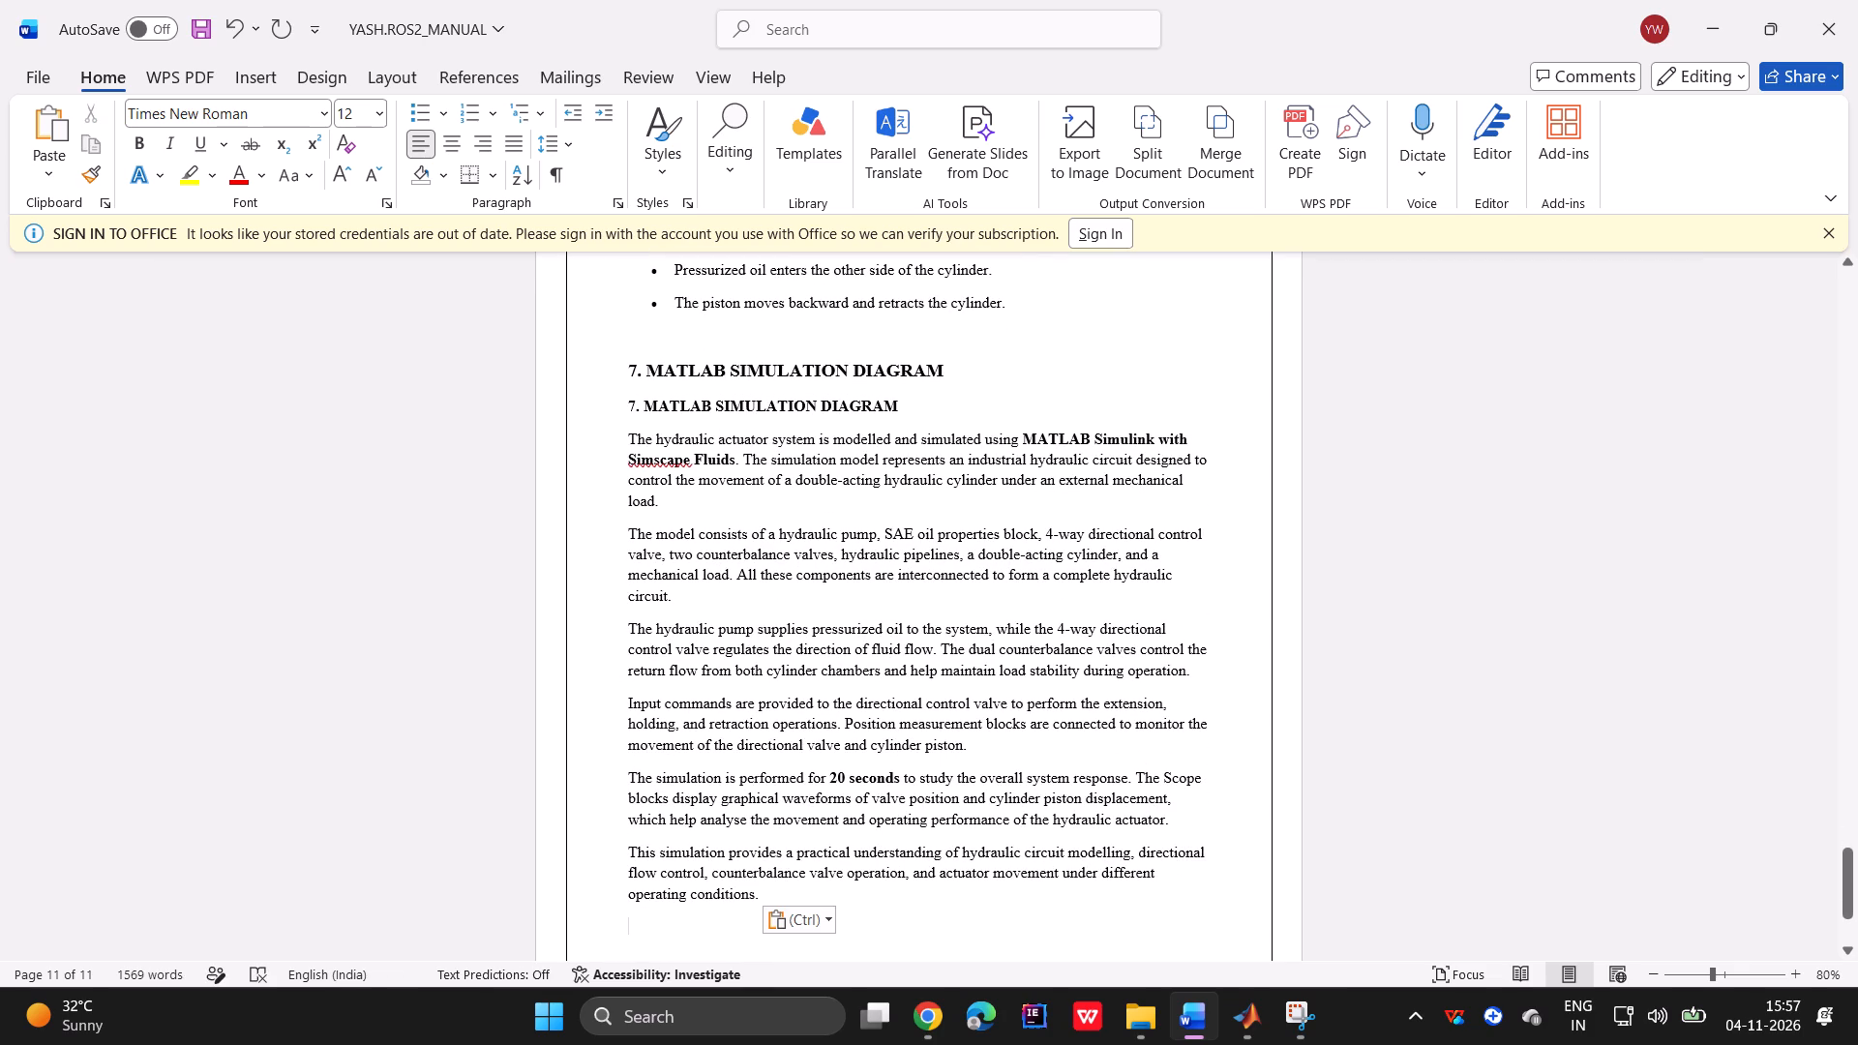
left_click_drag(931, 418, 622, 409)
key("BackSpace")
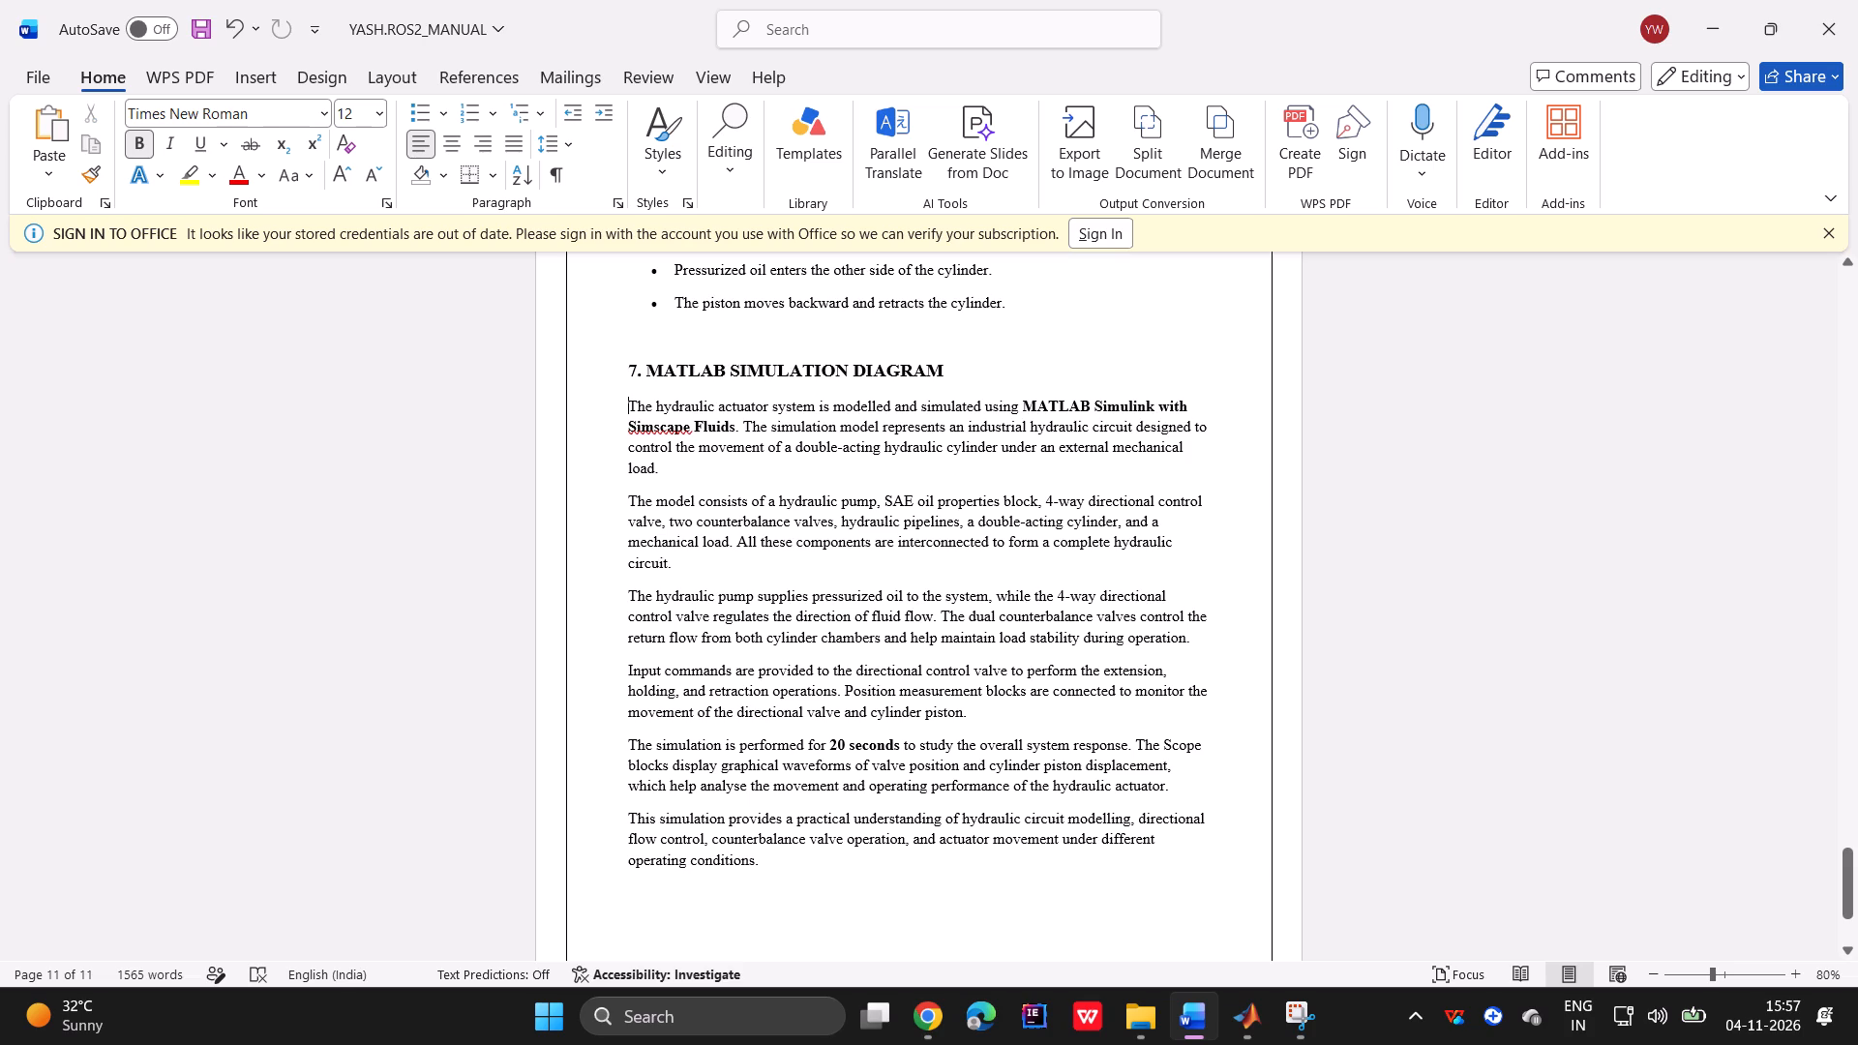
Justify all the body paragraphs under the "7. MATLAB SIMULATION DIAGRAM" heading.
scroll(764, 852, "down", 1, "ctrl")
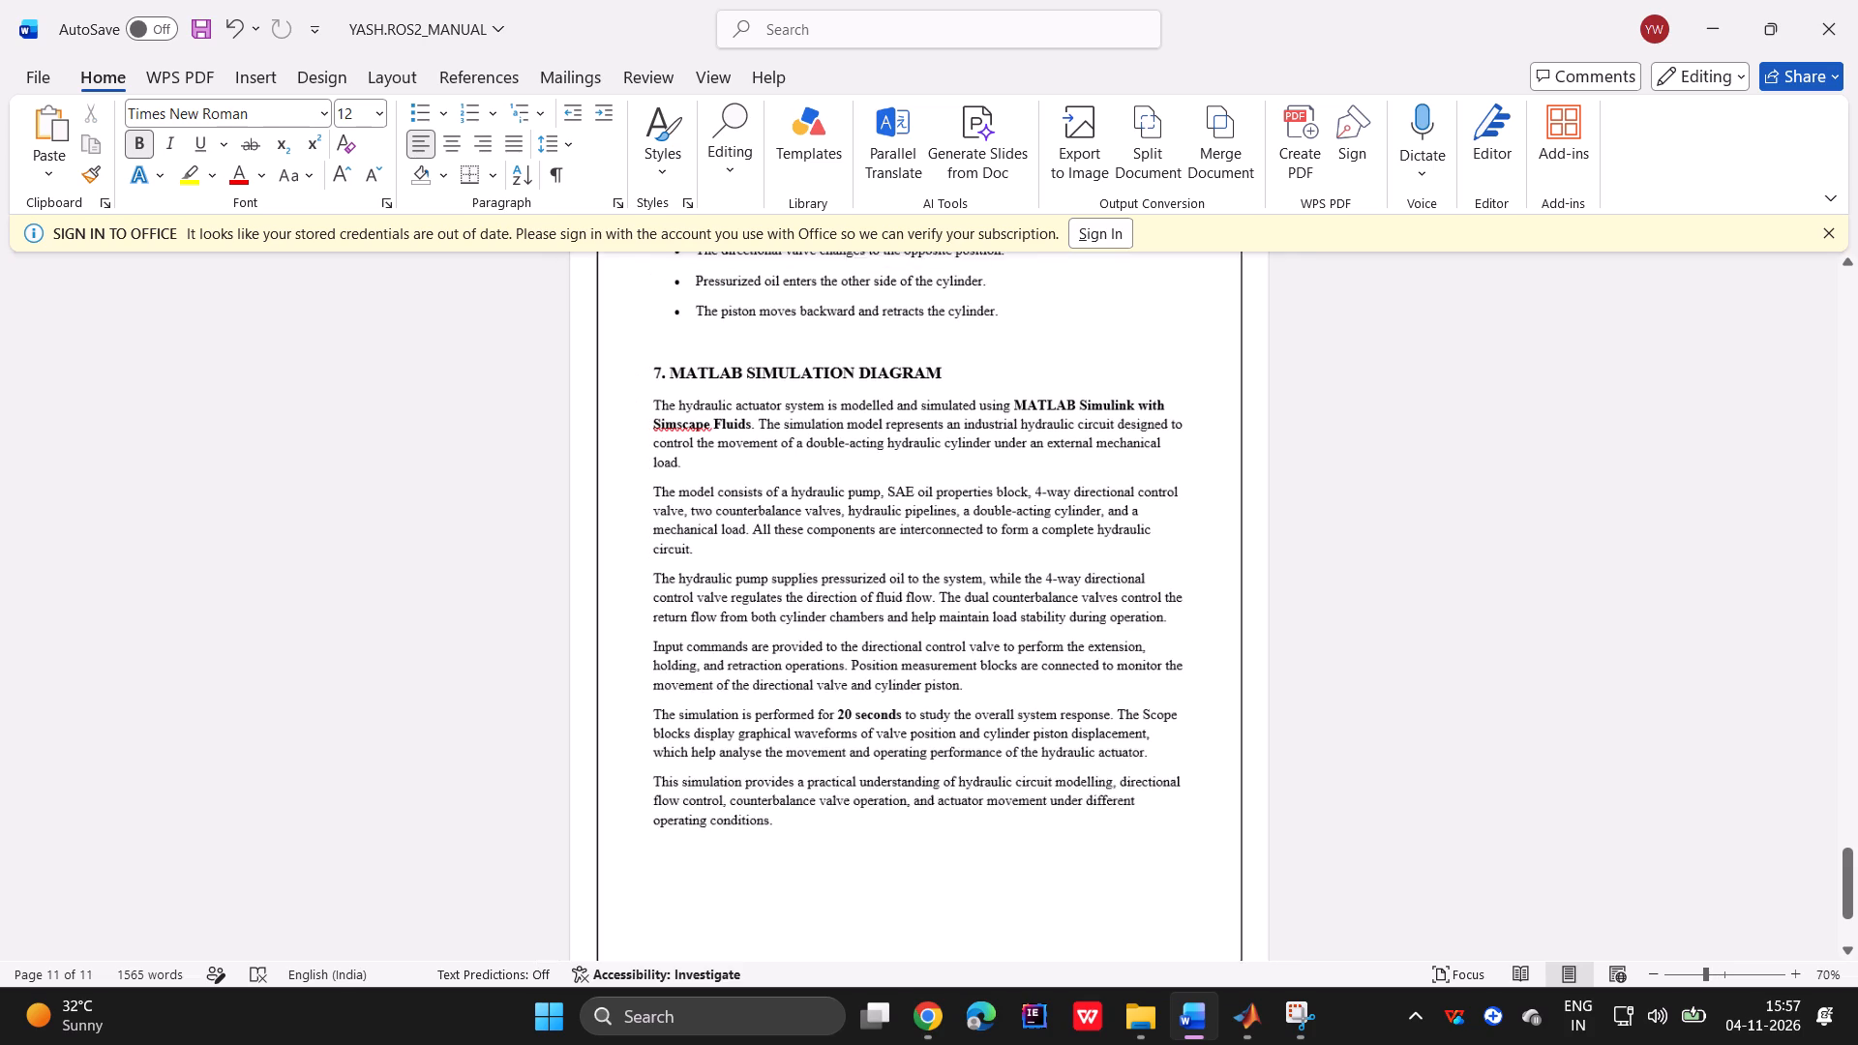
scroll(787, 806, "down", 1, "ctrl")
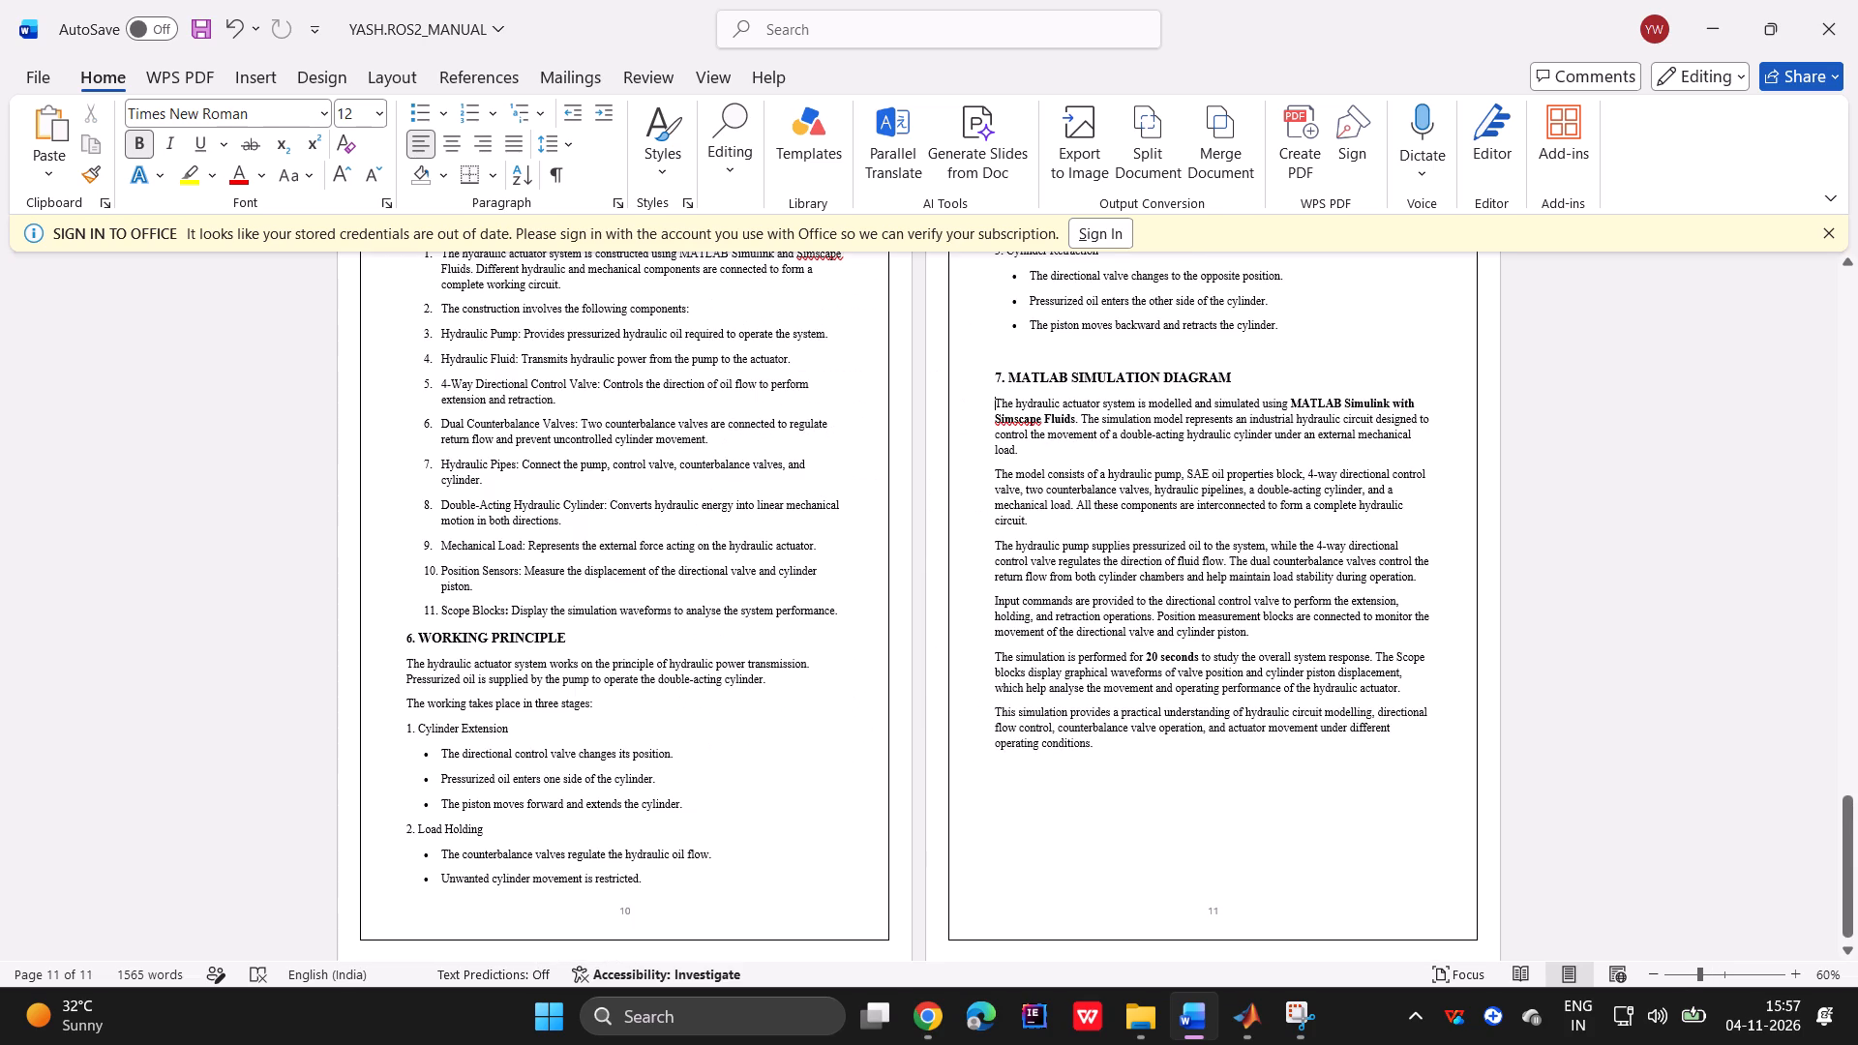
left_click_drag(995, 407, 1008, 435)
left_click_drag(1008, 435, 1084, 739)
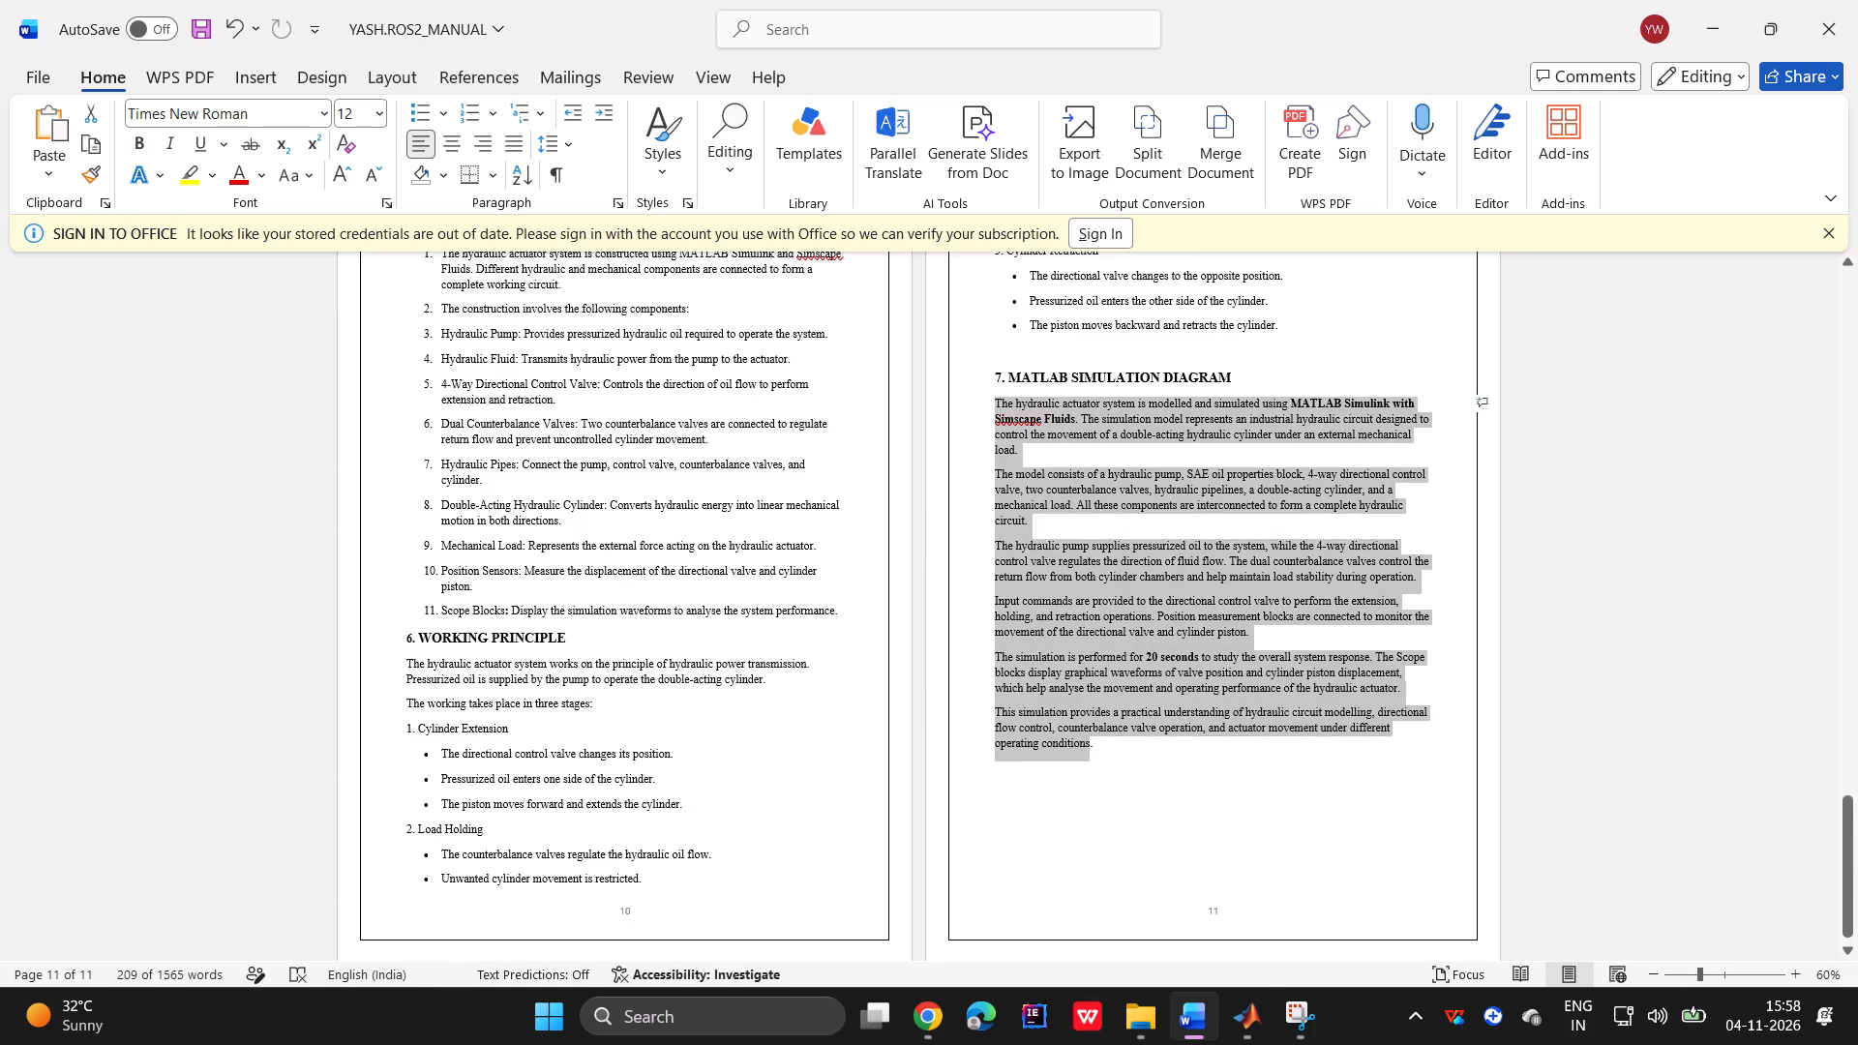
left_click(545, 146)
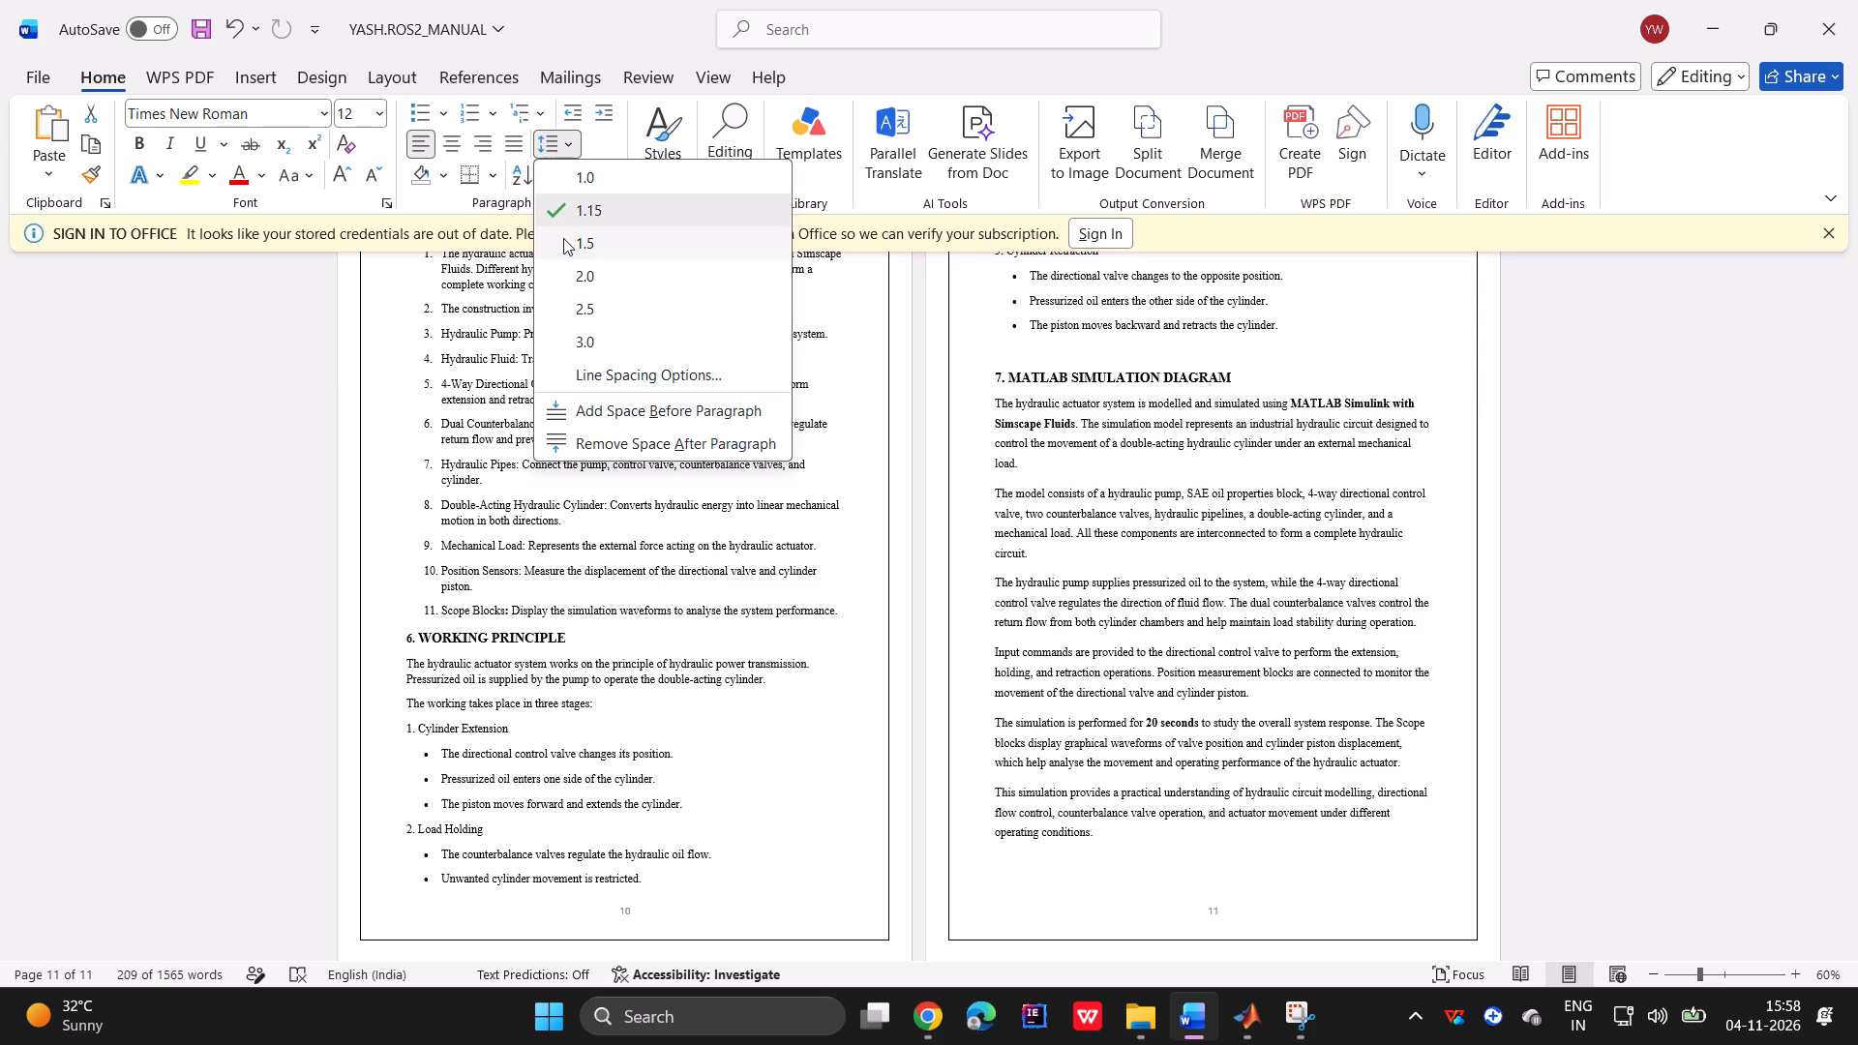
left_click(513, 143)
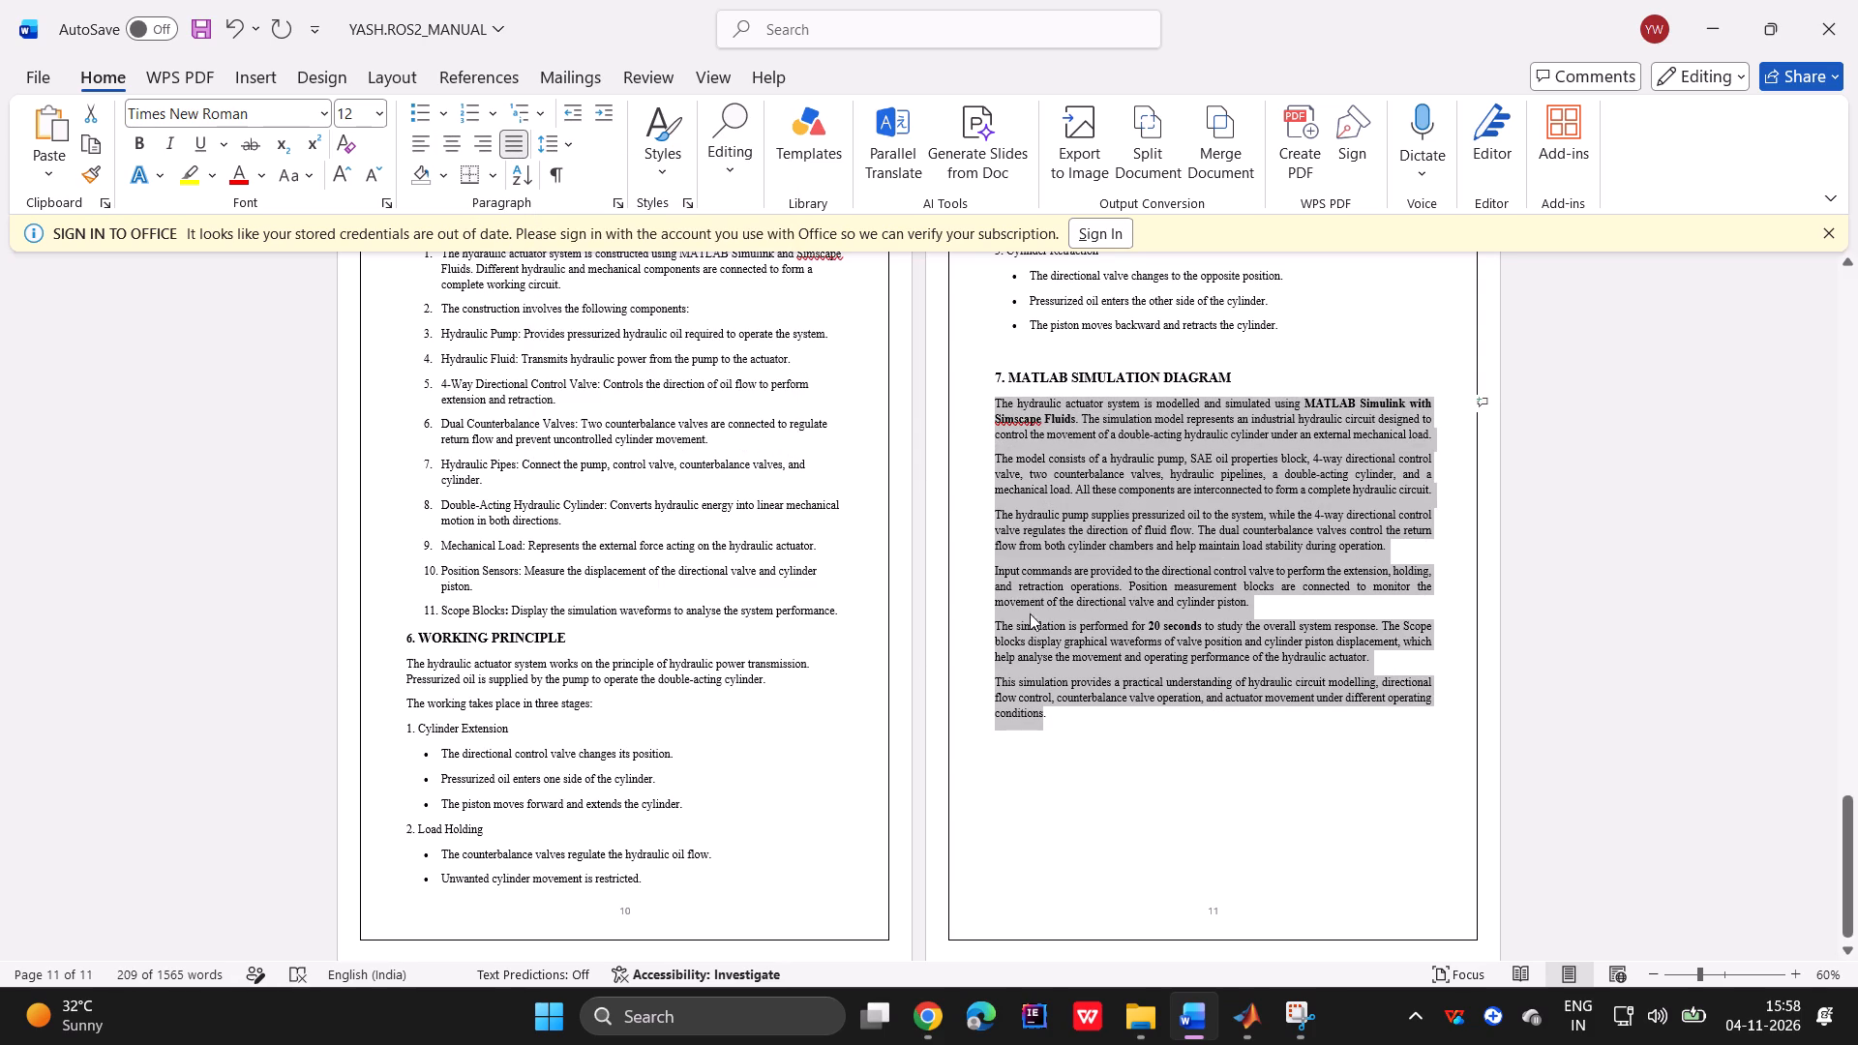
Open the line spacing choices for the section 7 body paragraphs.
left_click(562, 147)
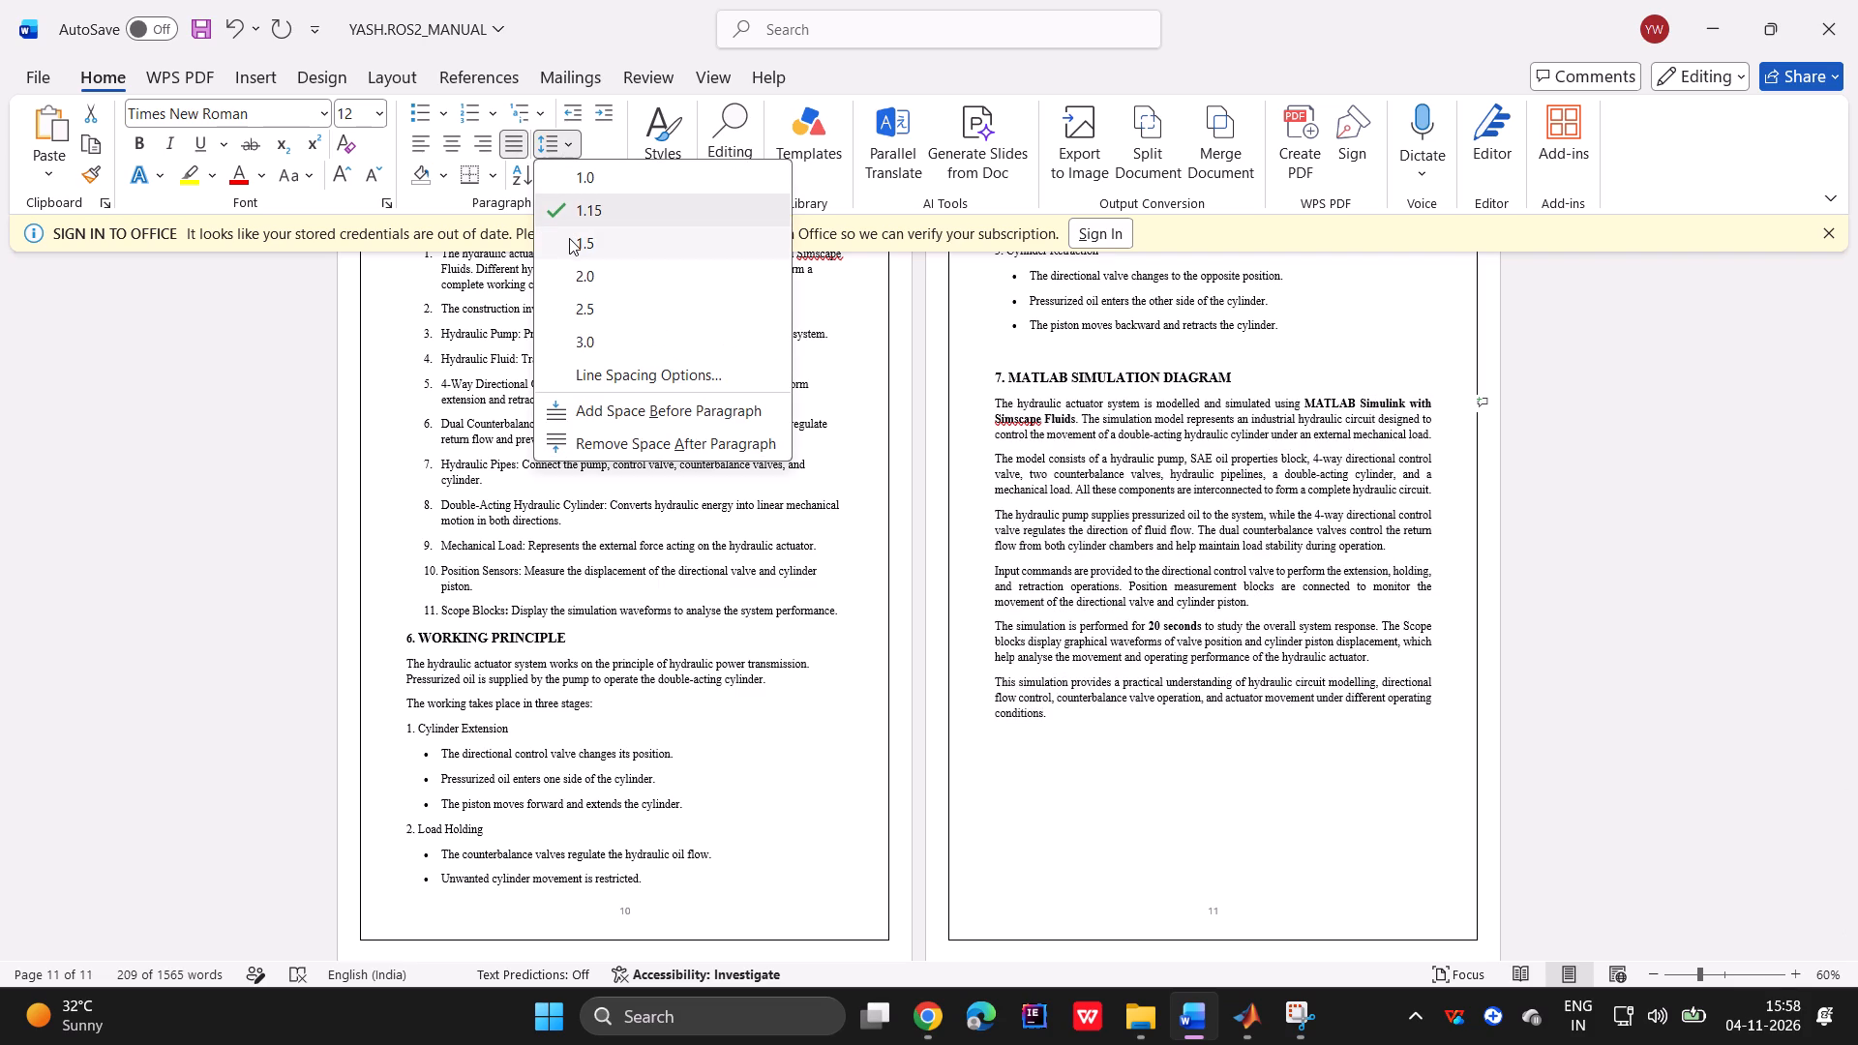
Set the line spacing of the body paragraphs under "7. MATLAB SIMULATION DIAGRAM" to 1.5.
left_click(569, 238)
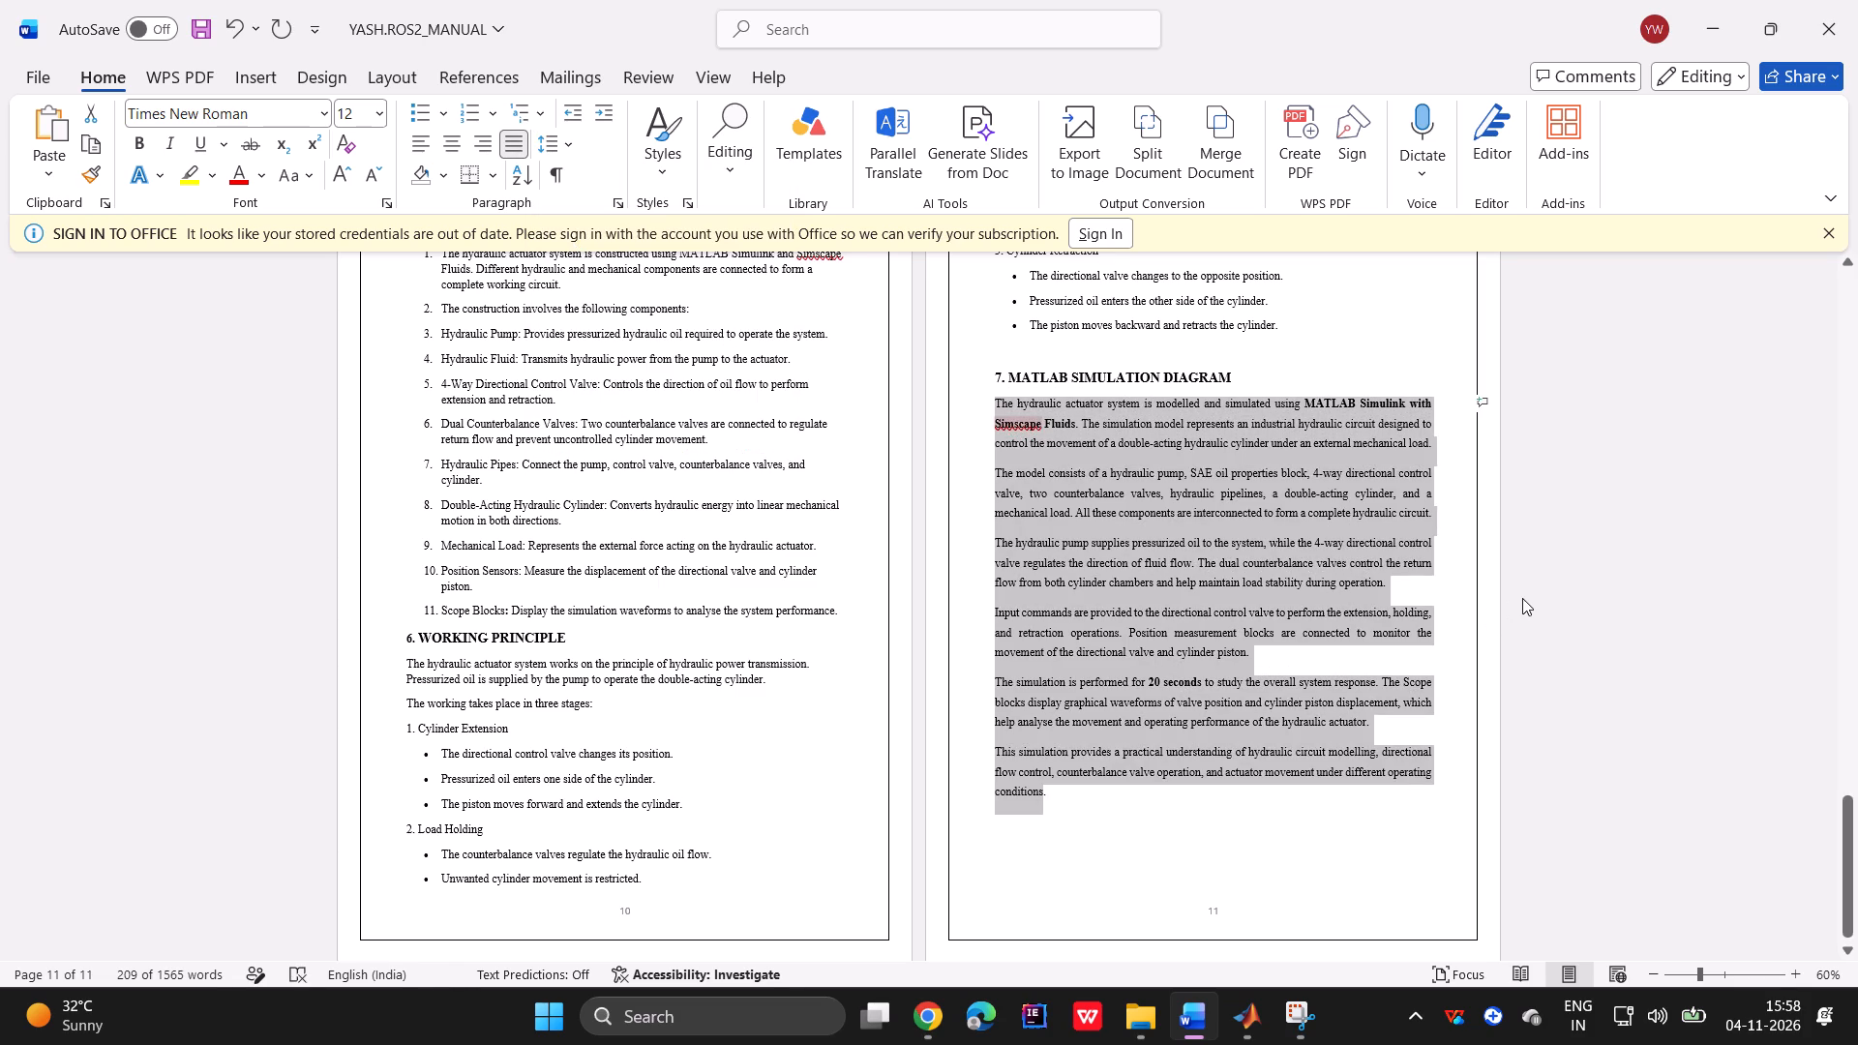
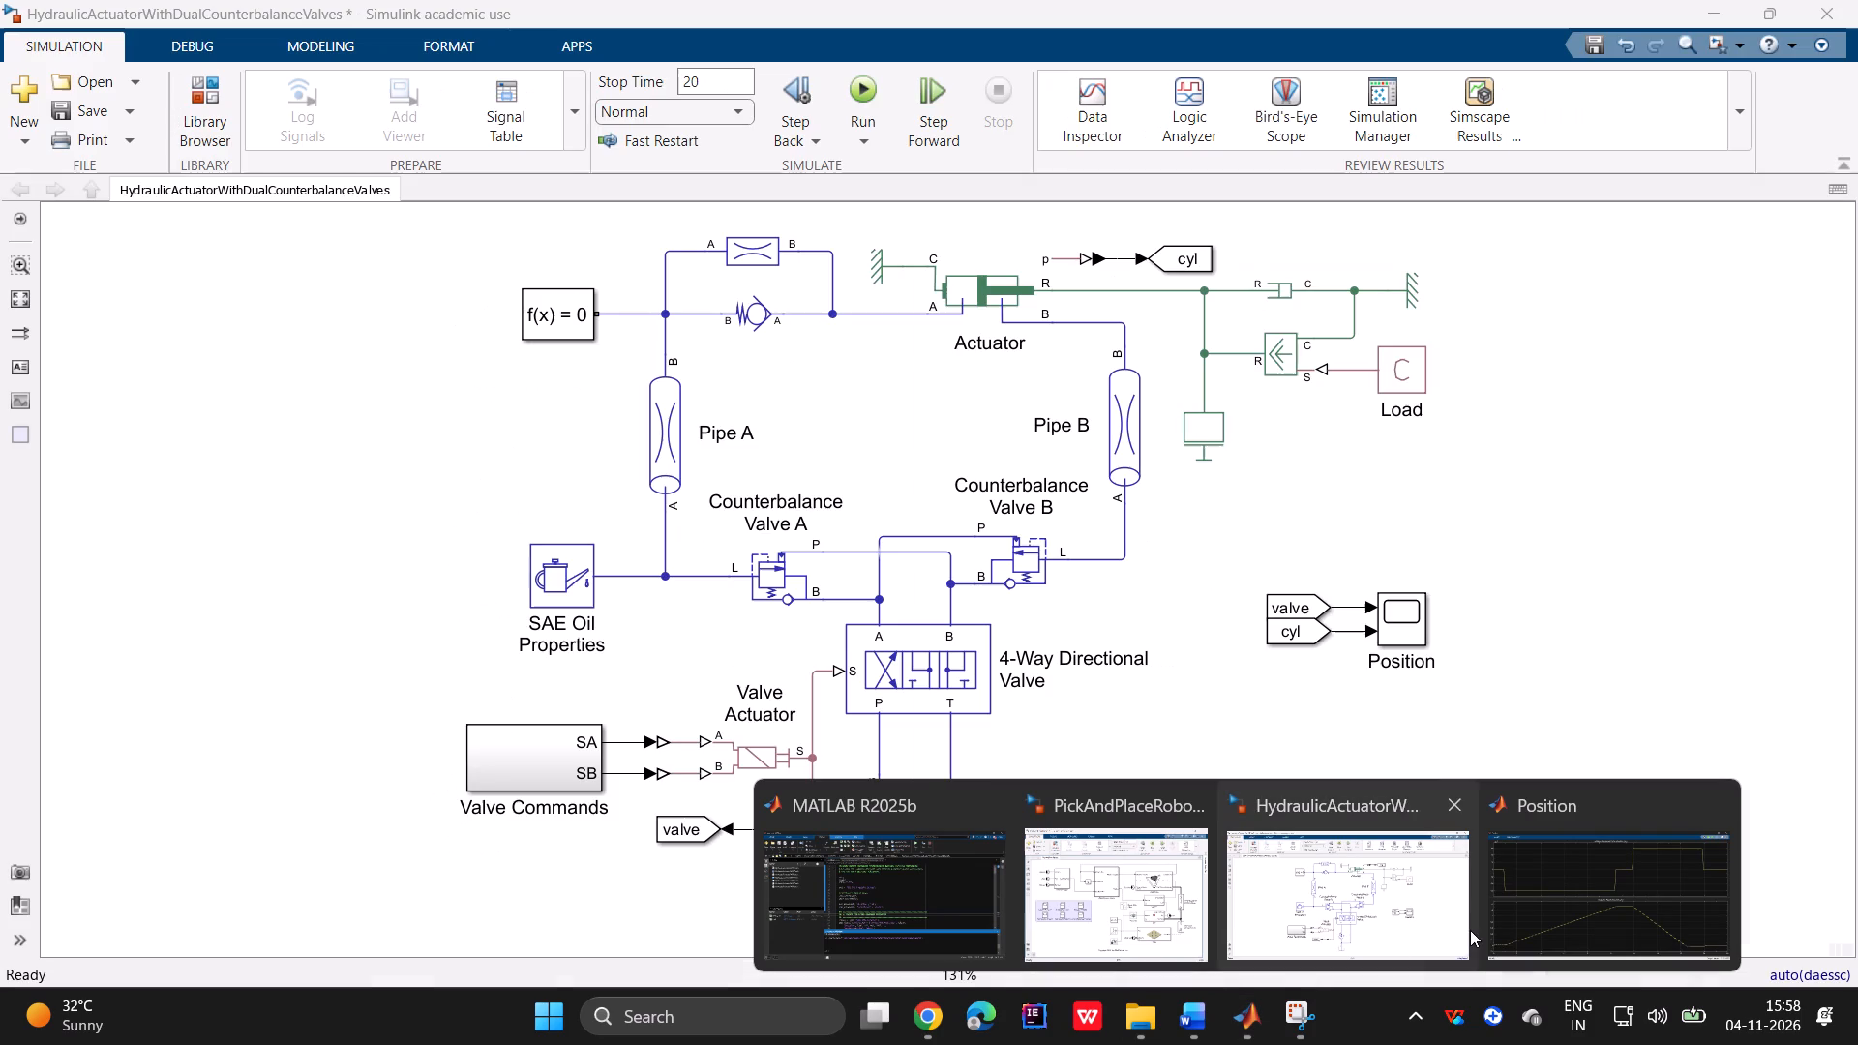
Check the HydraulicActuatorWithDualCounterbalanceValves model in Simulink and return to the YASH.ROS2_MANUAL report in Word.
left_click(1320, 932)
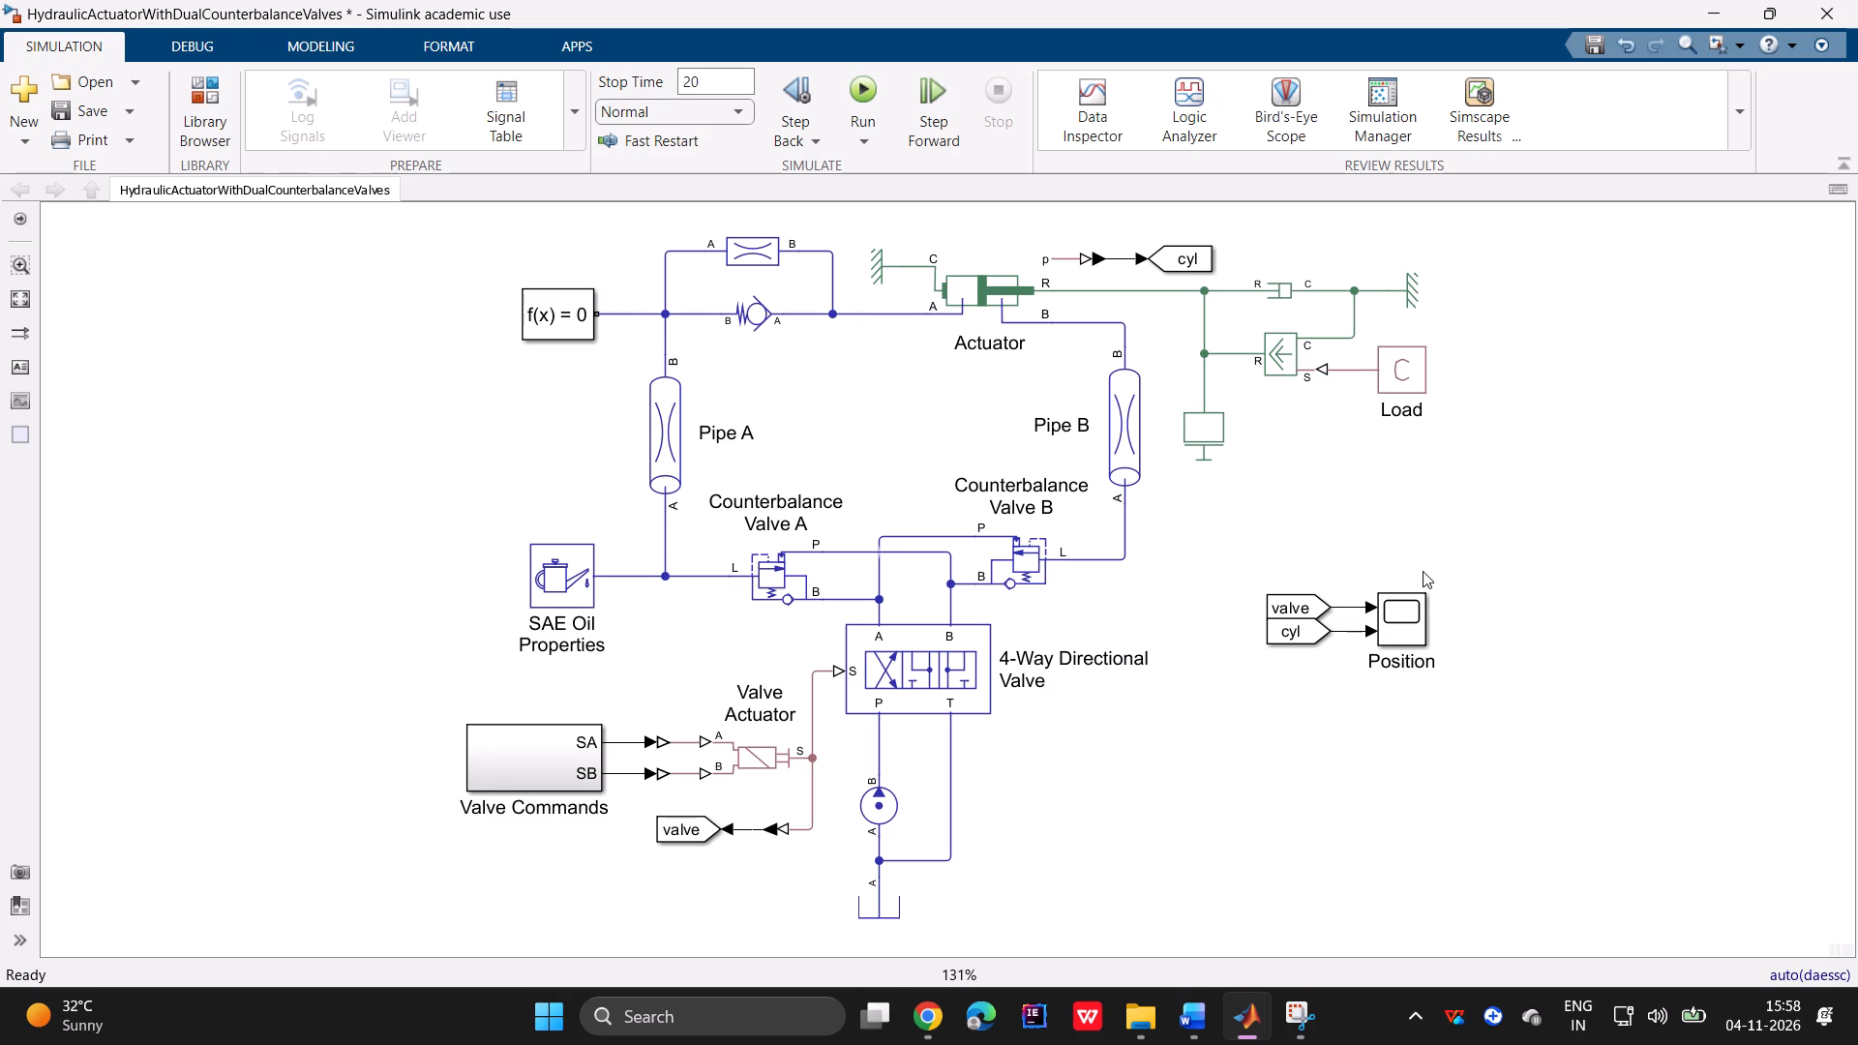
left_click(1721, 0)
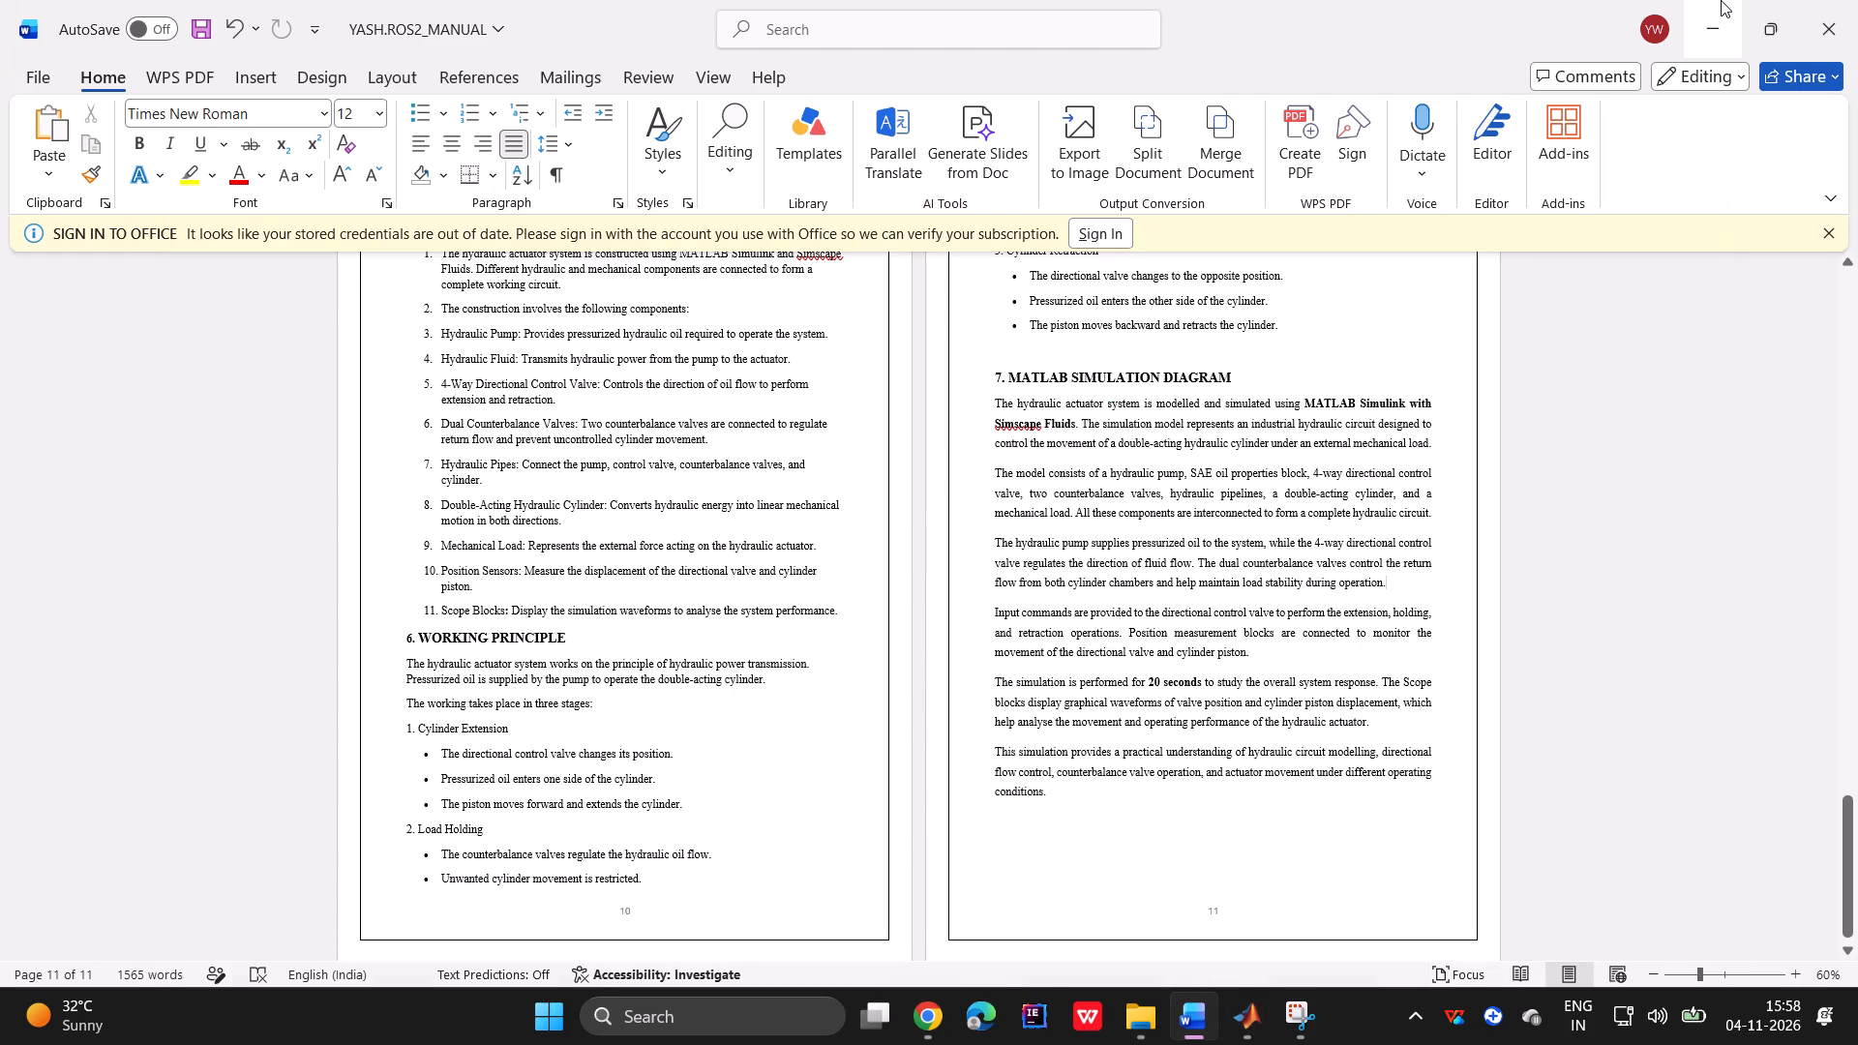
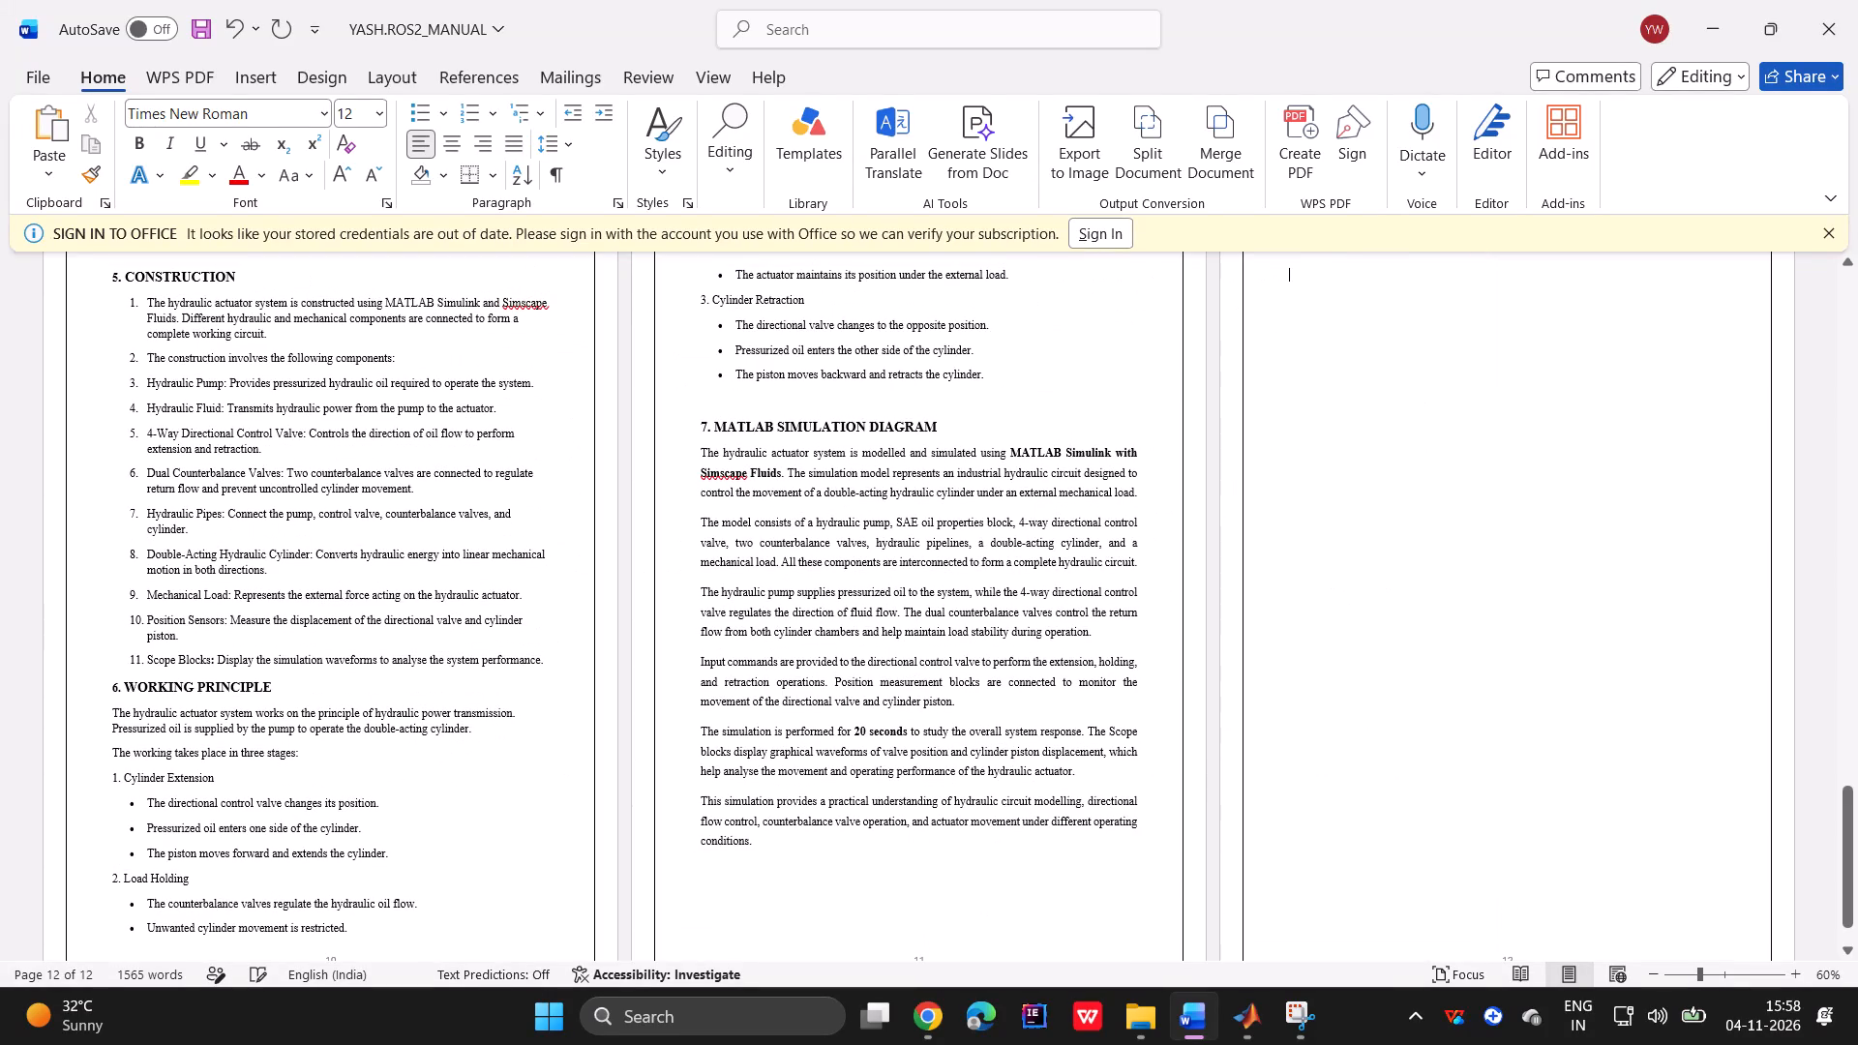
Paste the copied screenshot of the Simulink hydraulic circuit onto the blank page after the section 7 text and select the picture.
key("BackSpace")
key("Return")
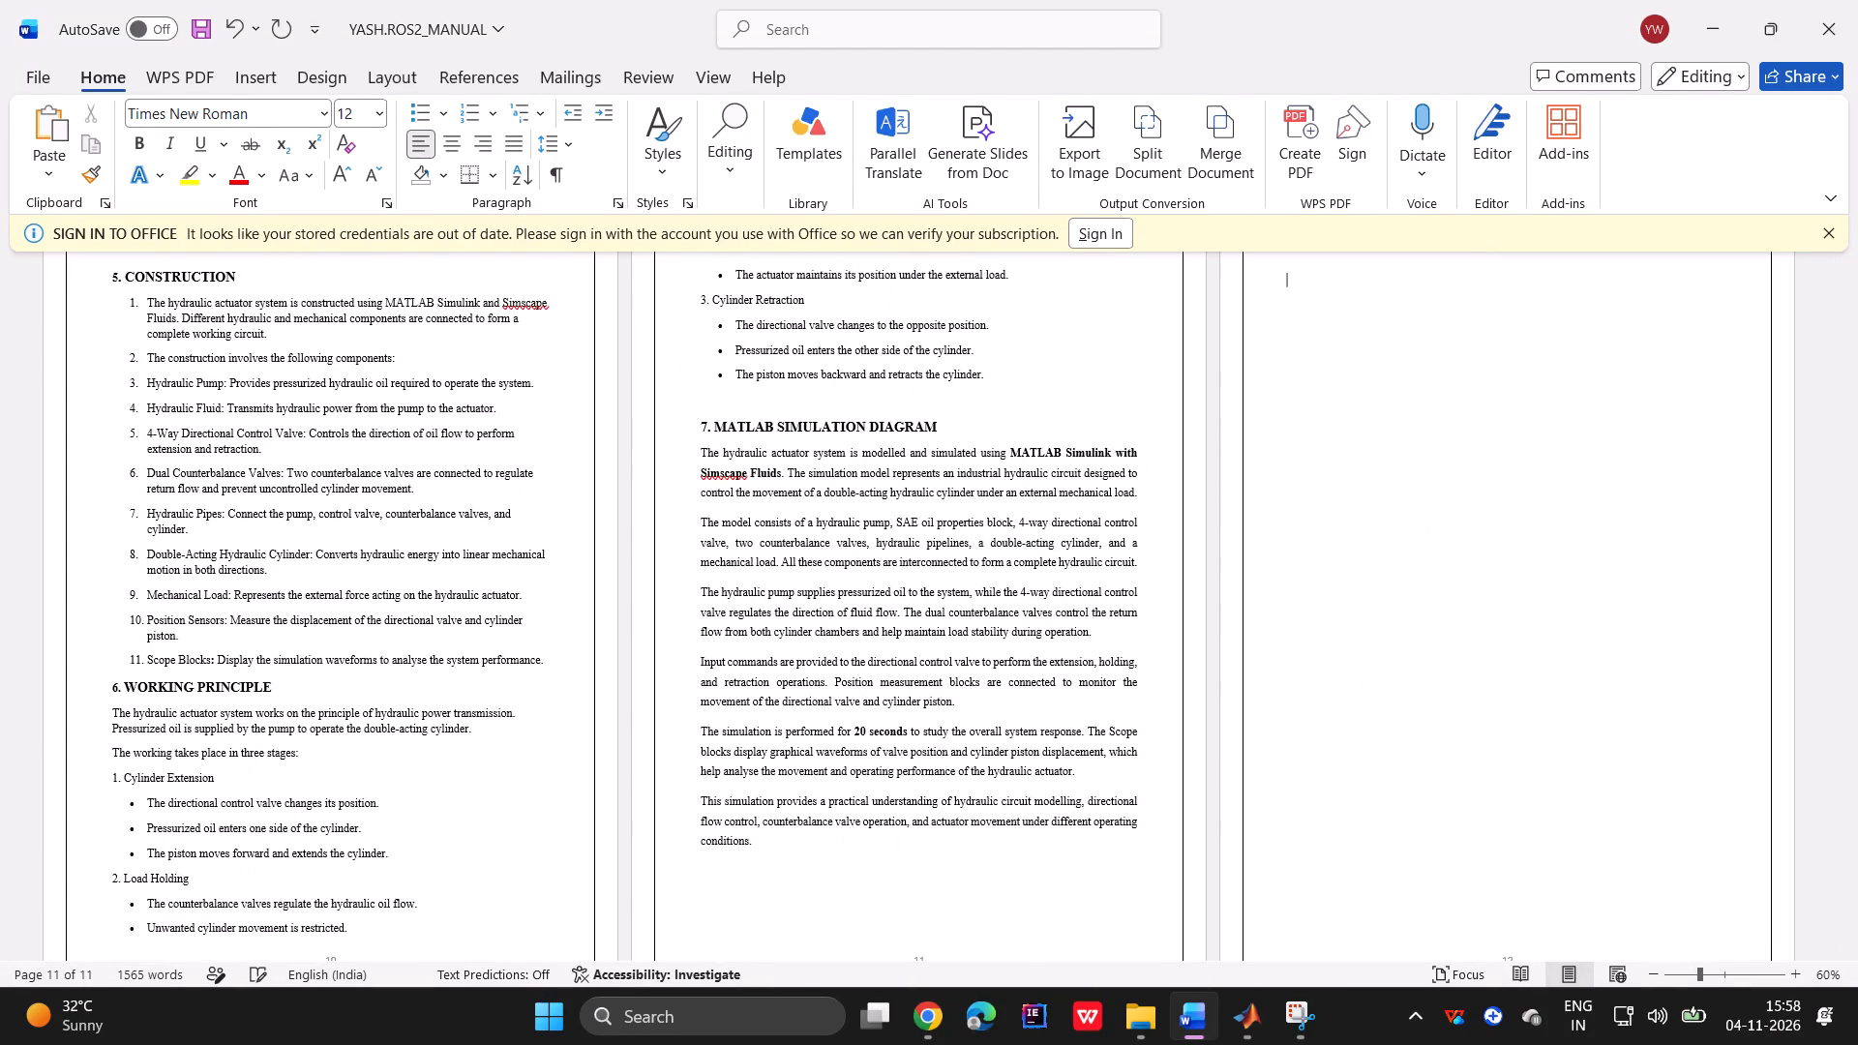
key("ctrl+v")
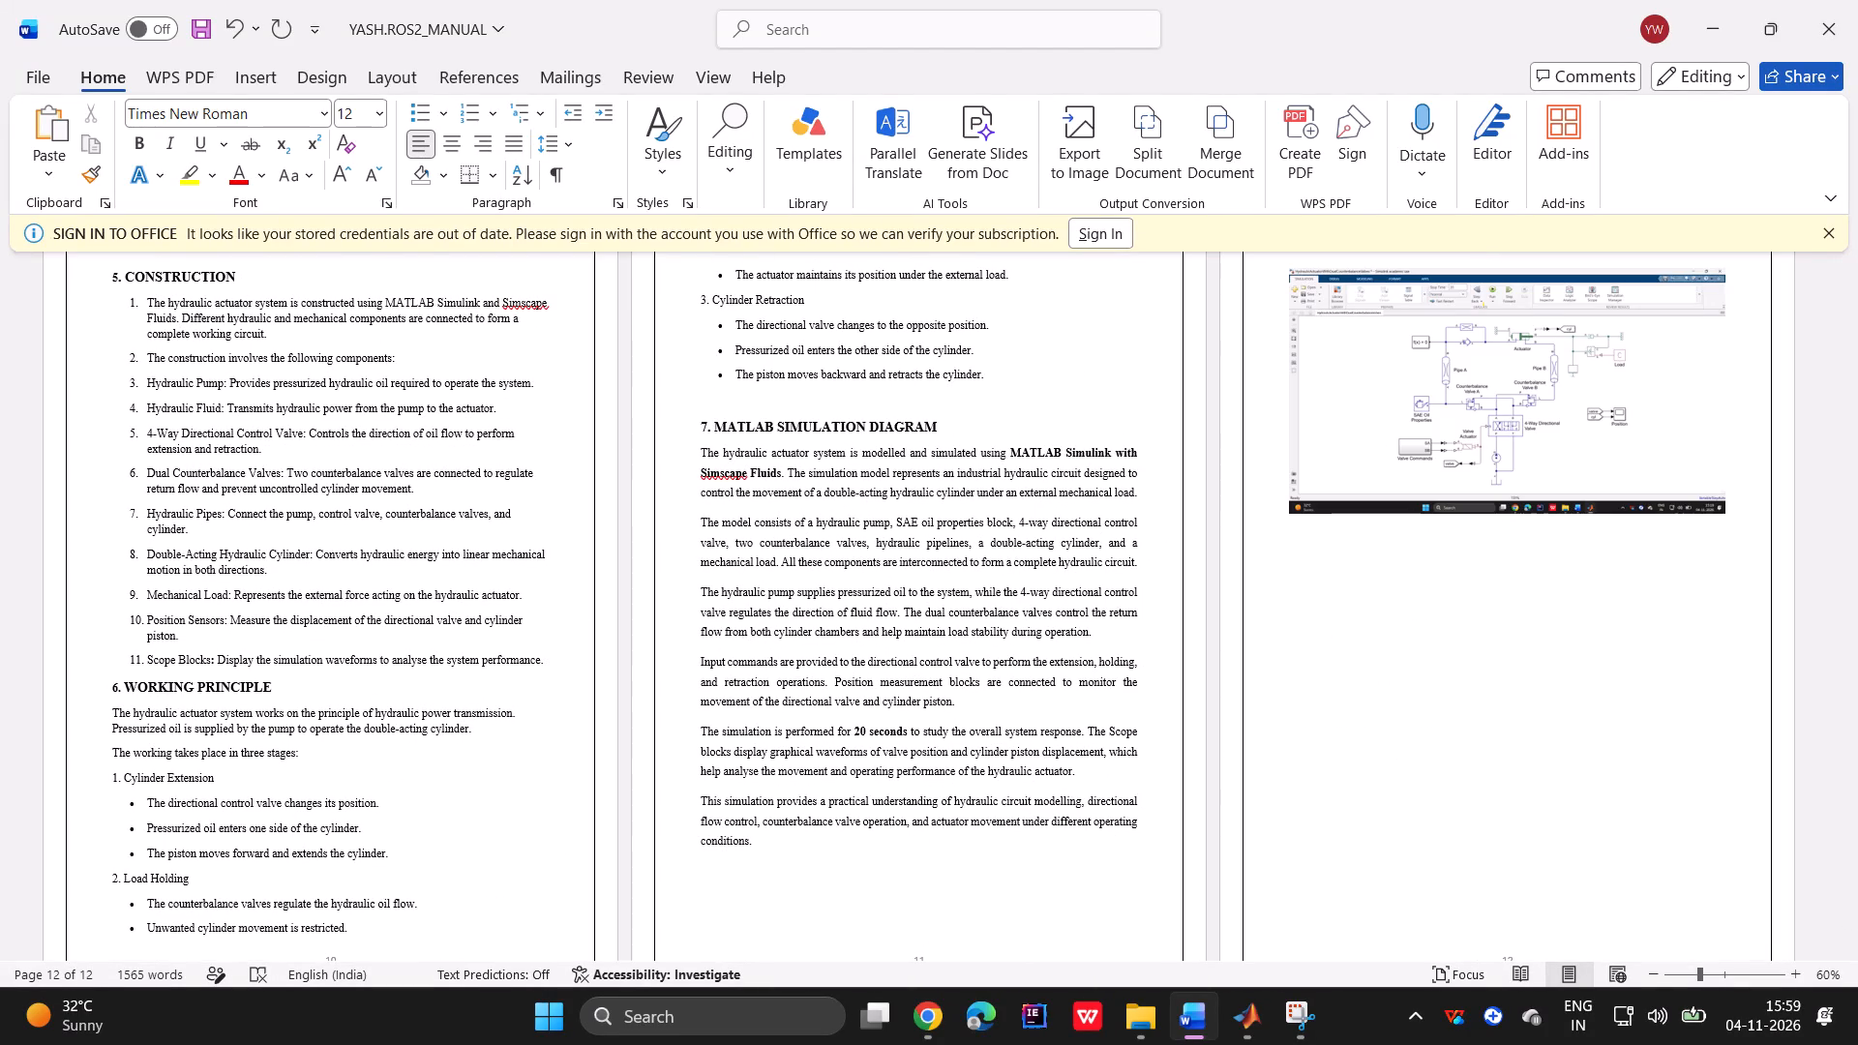
left_click(1454, 459)
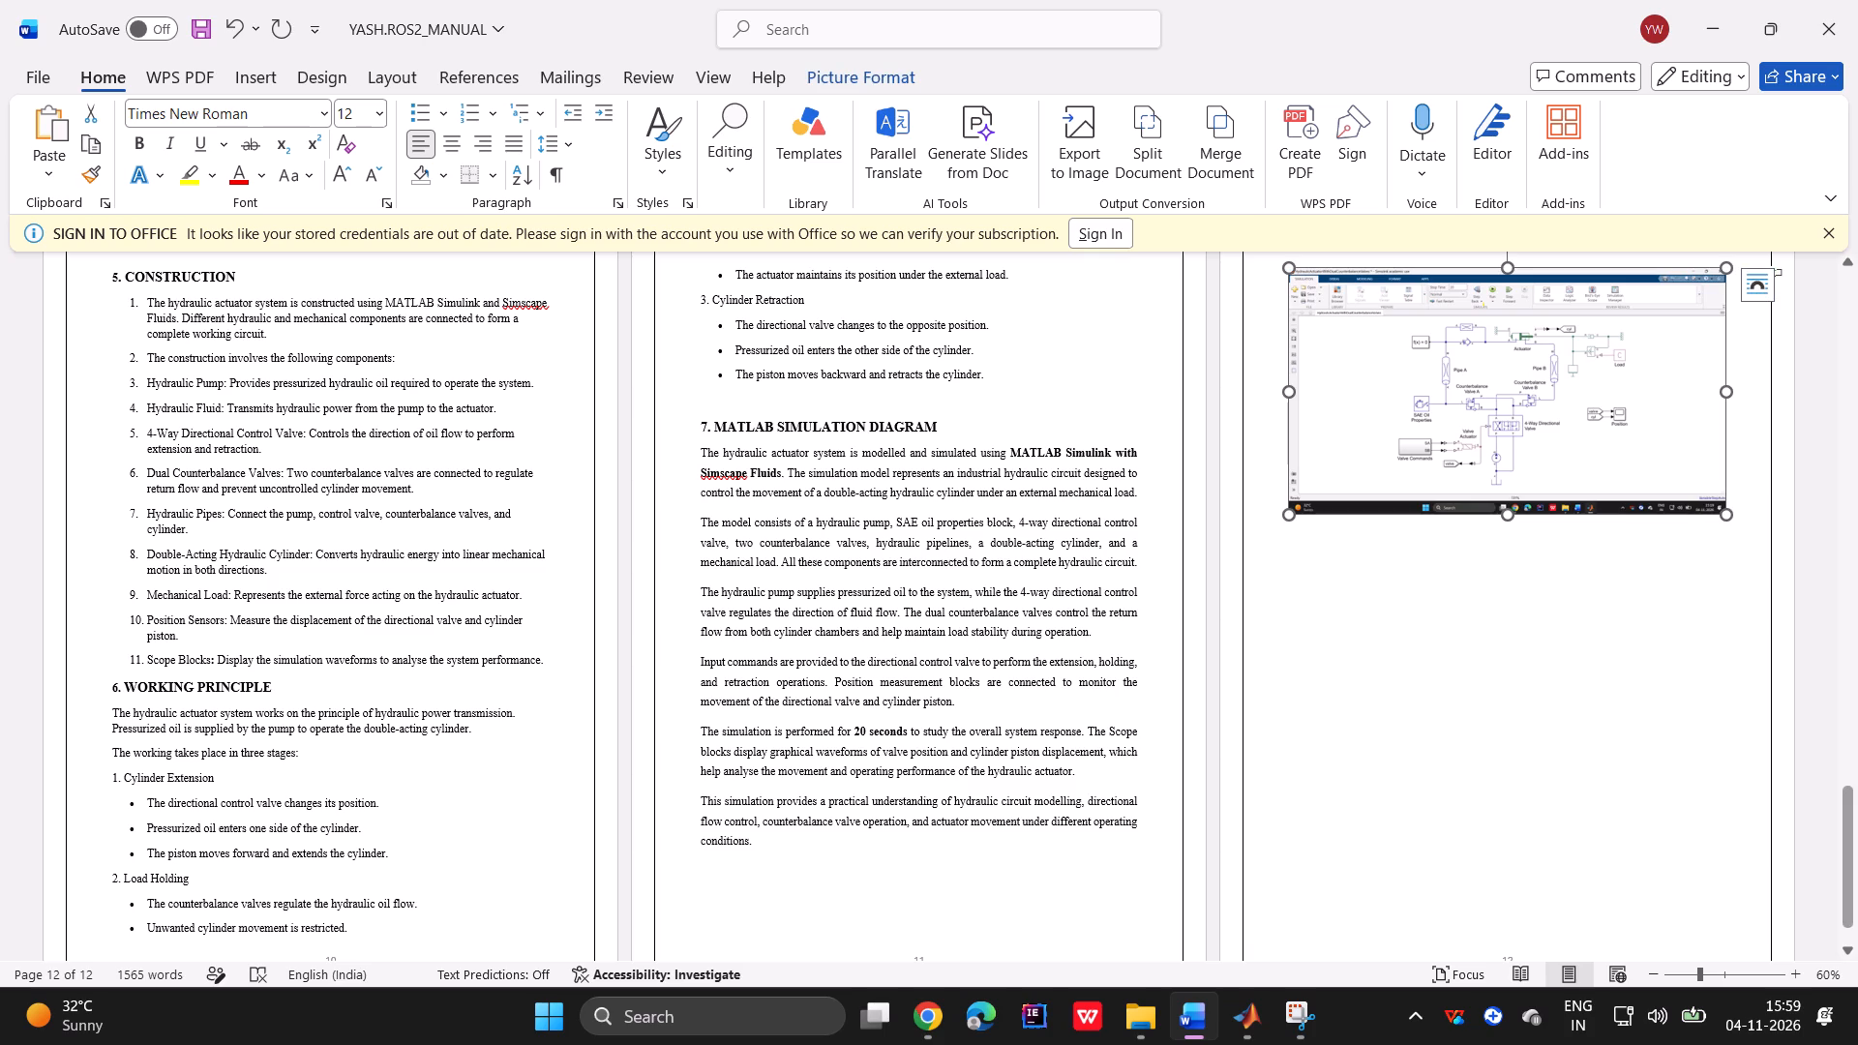
Set the text wrapping of the Simulink diagram picture on page 12 to Through.
left_click_drag(1562, 416, 1607, 415)
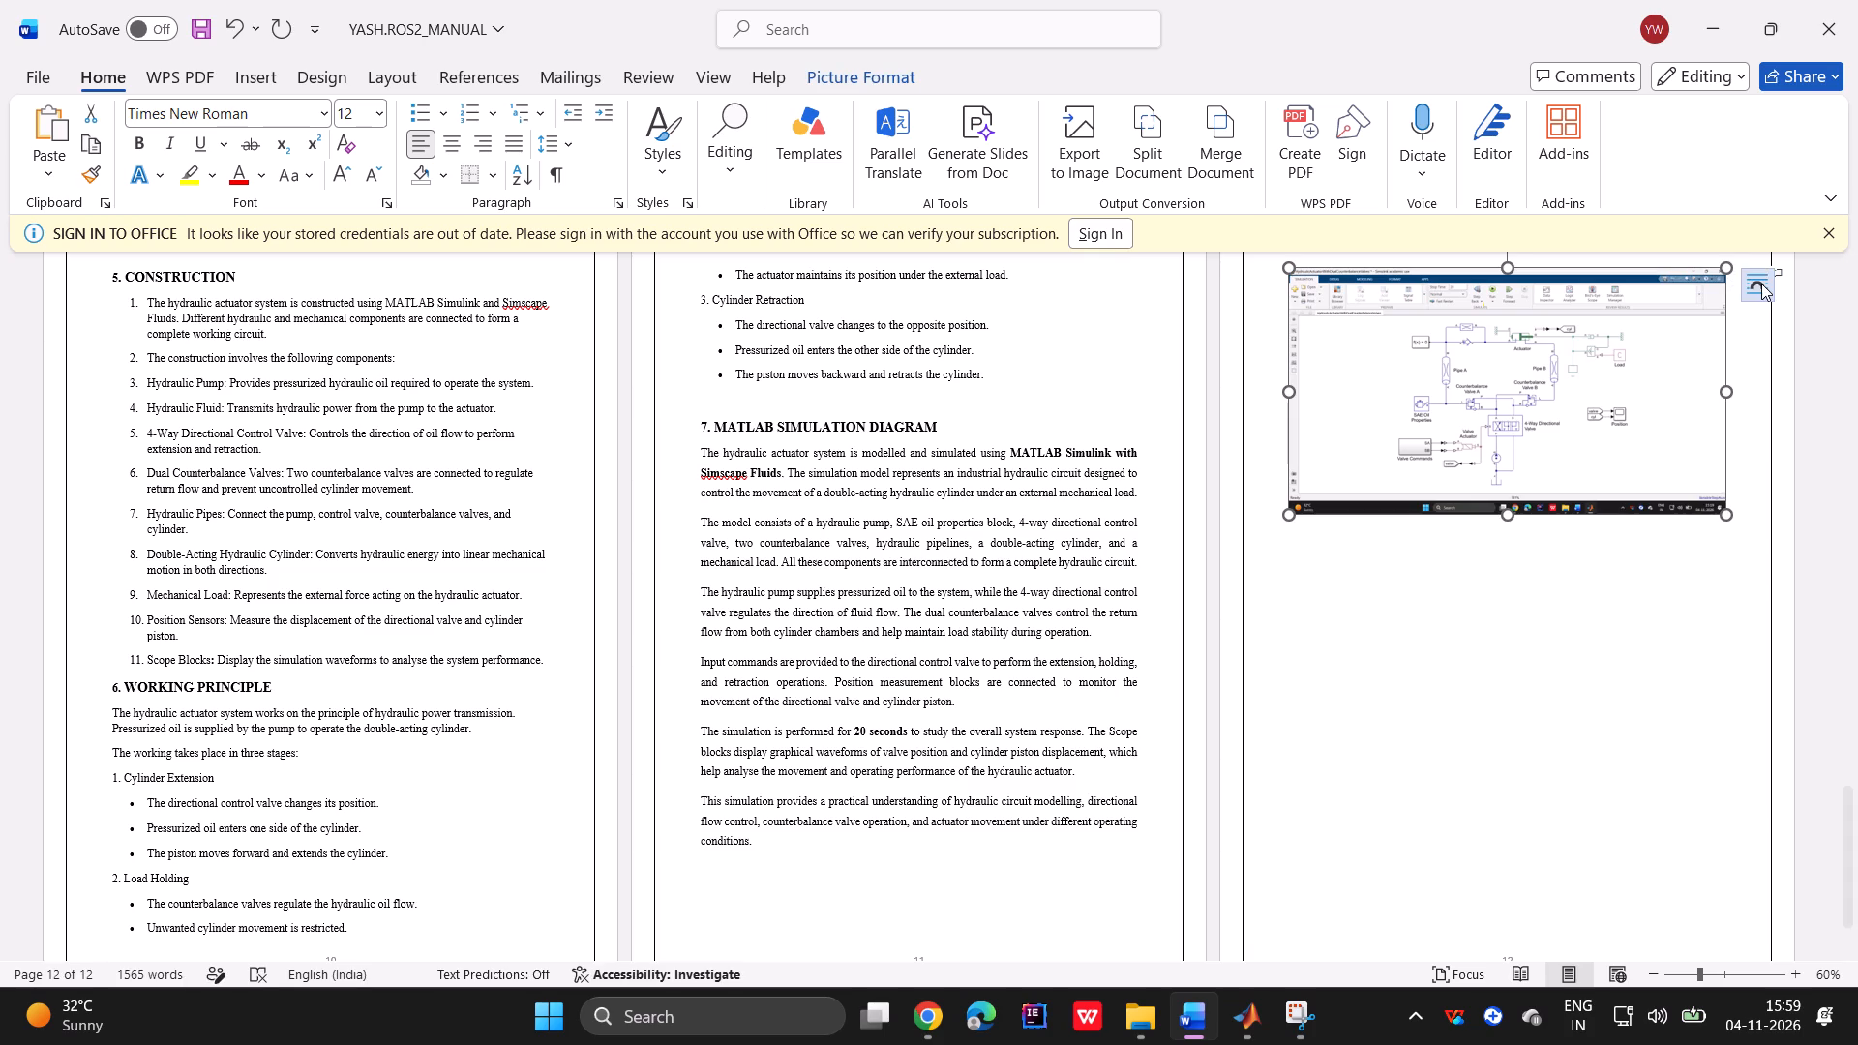
left_click(1761, 284)
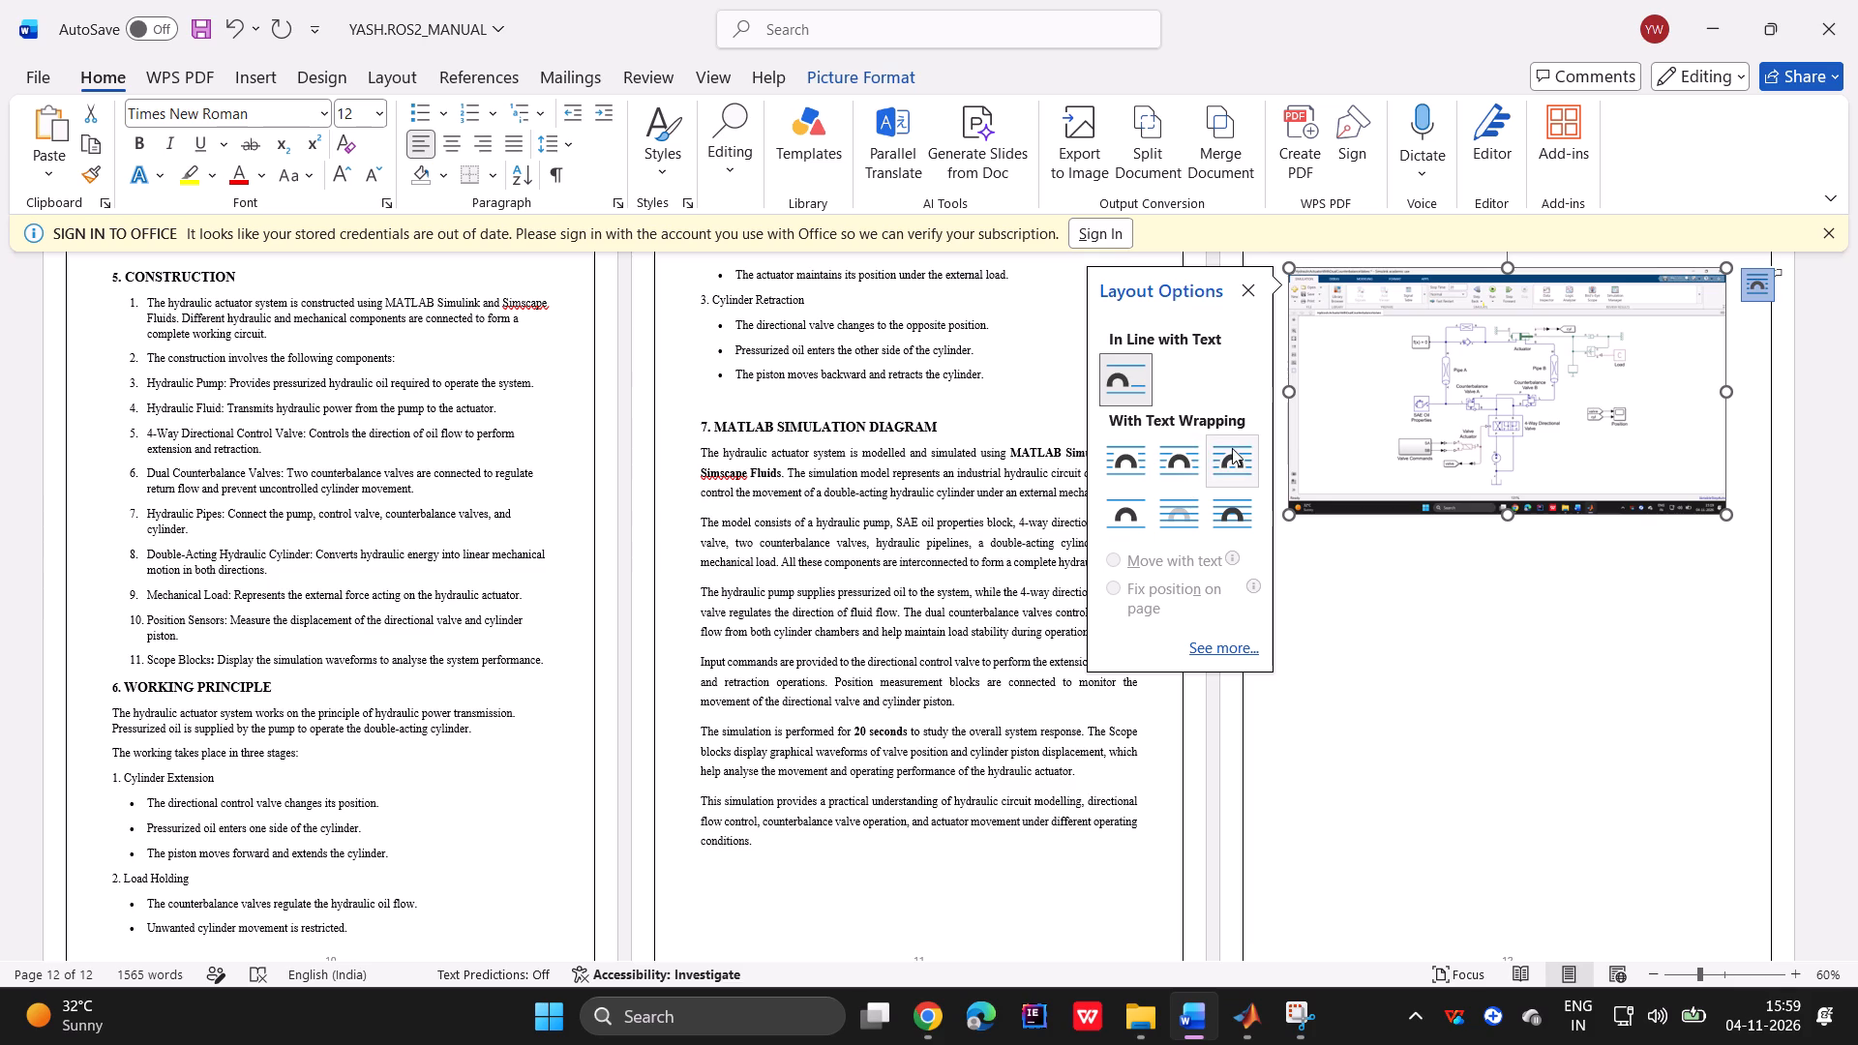
left_click(1232, 448)
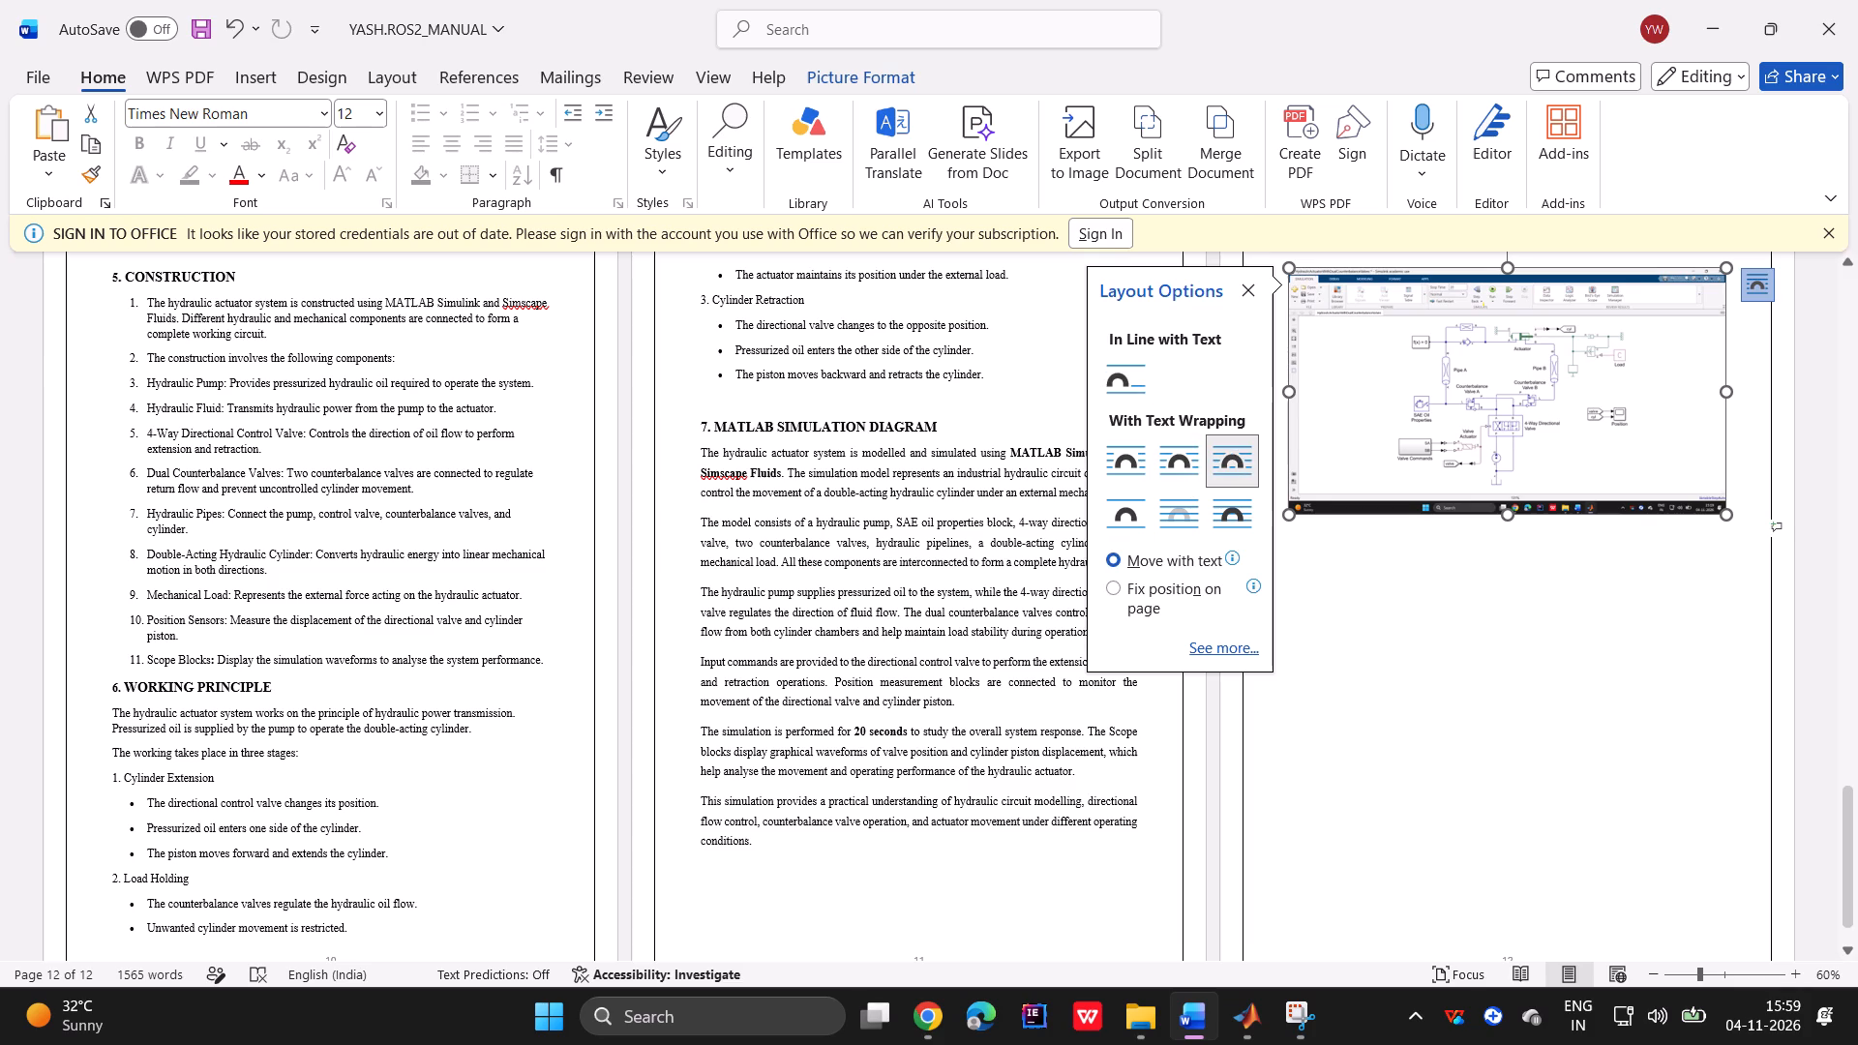
Rotate the Simulink diagram picture 90 degrees clockwise so it stands vertically on page 12.
scroll(1499, 291, "up", 2)
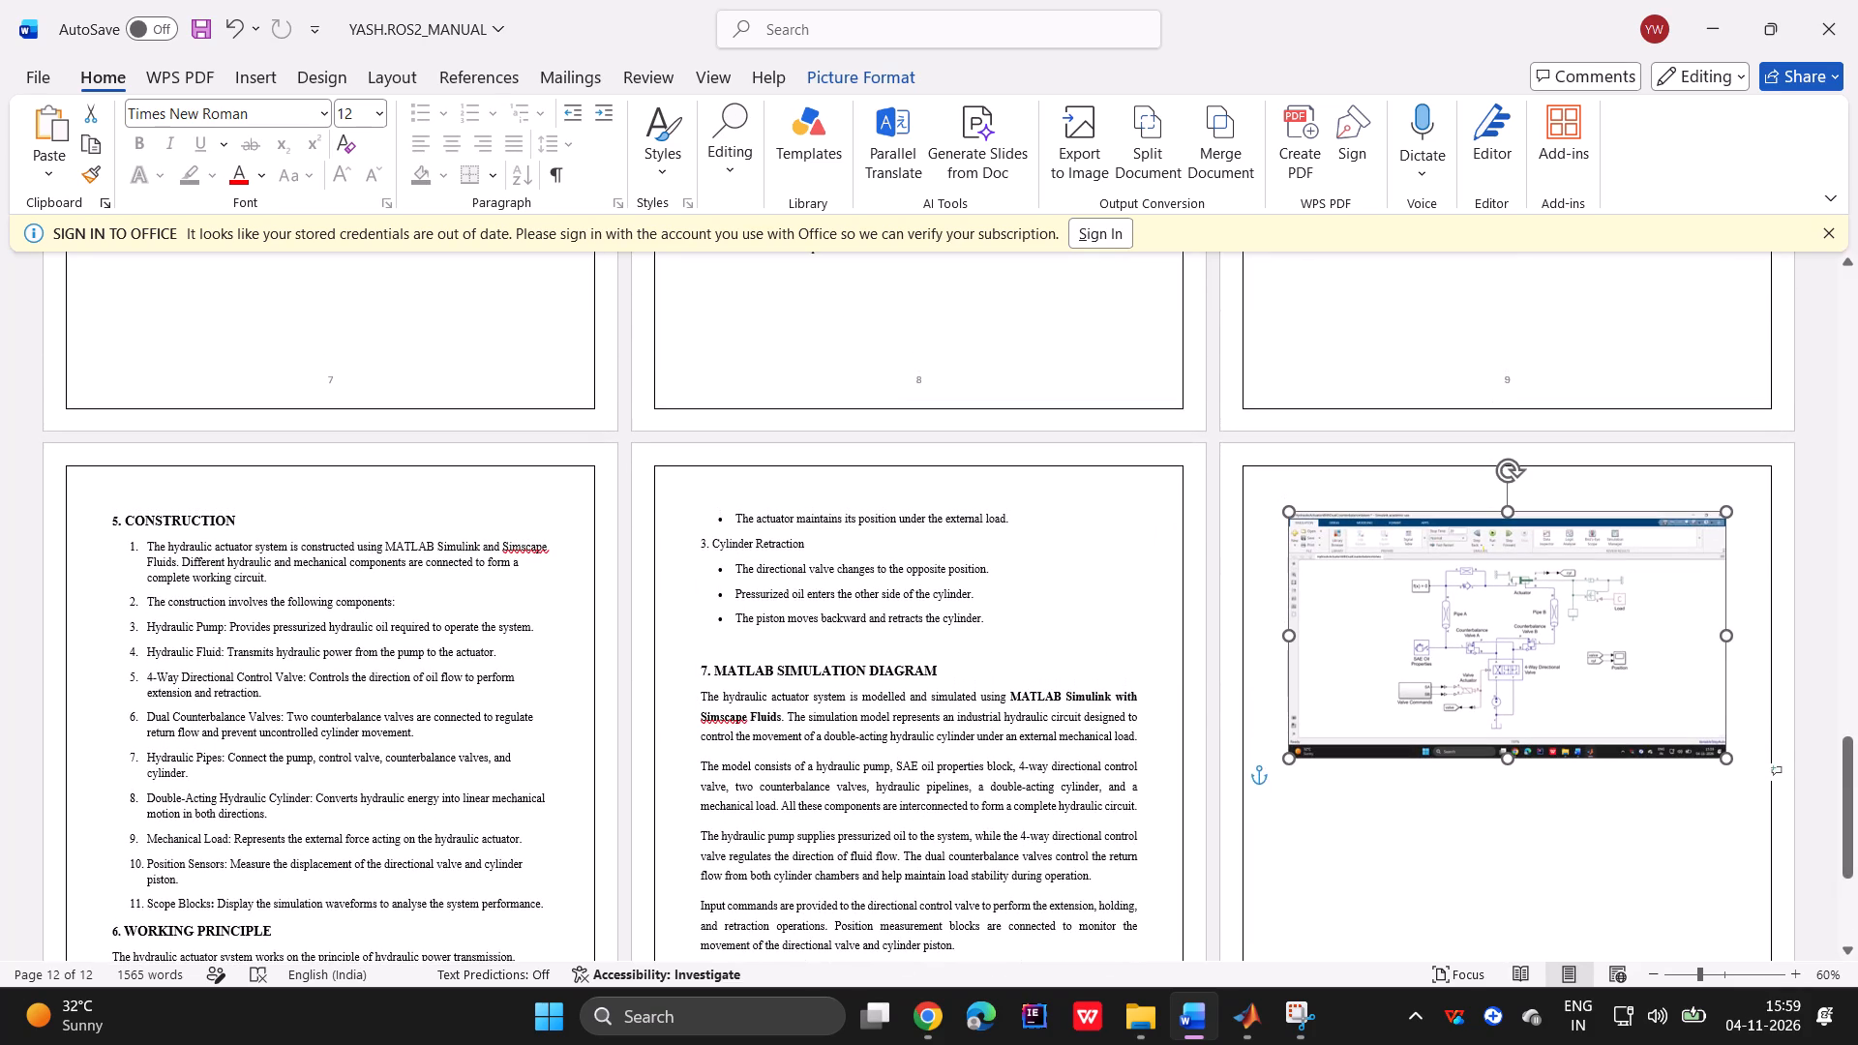
left_click_drag(1506, 464, 1552, 439)
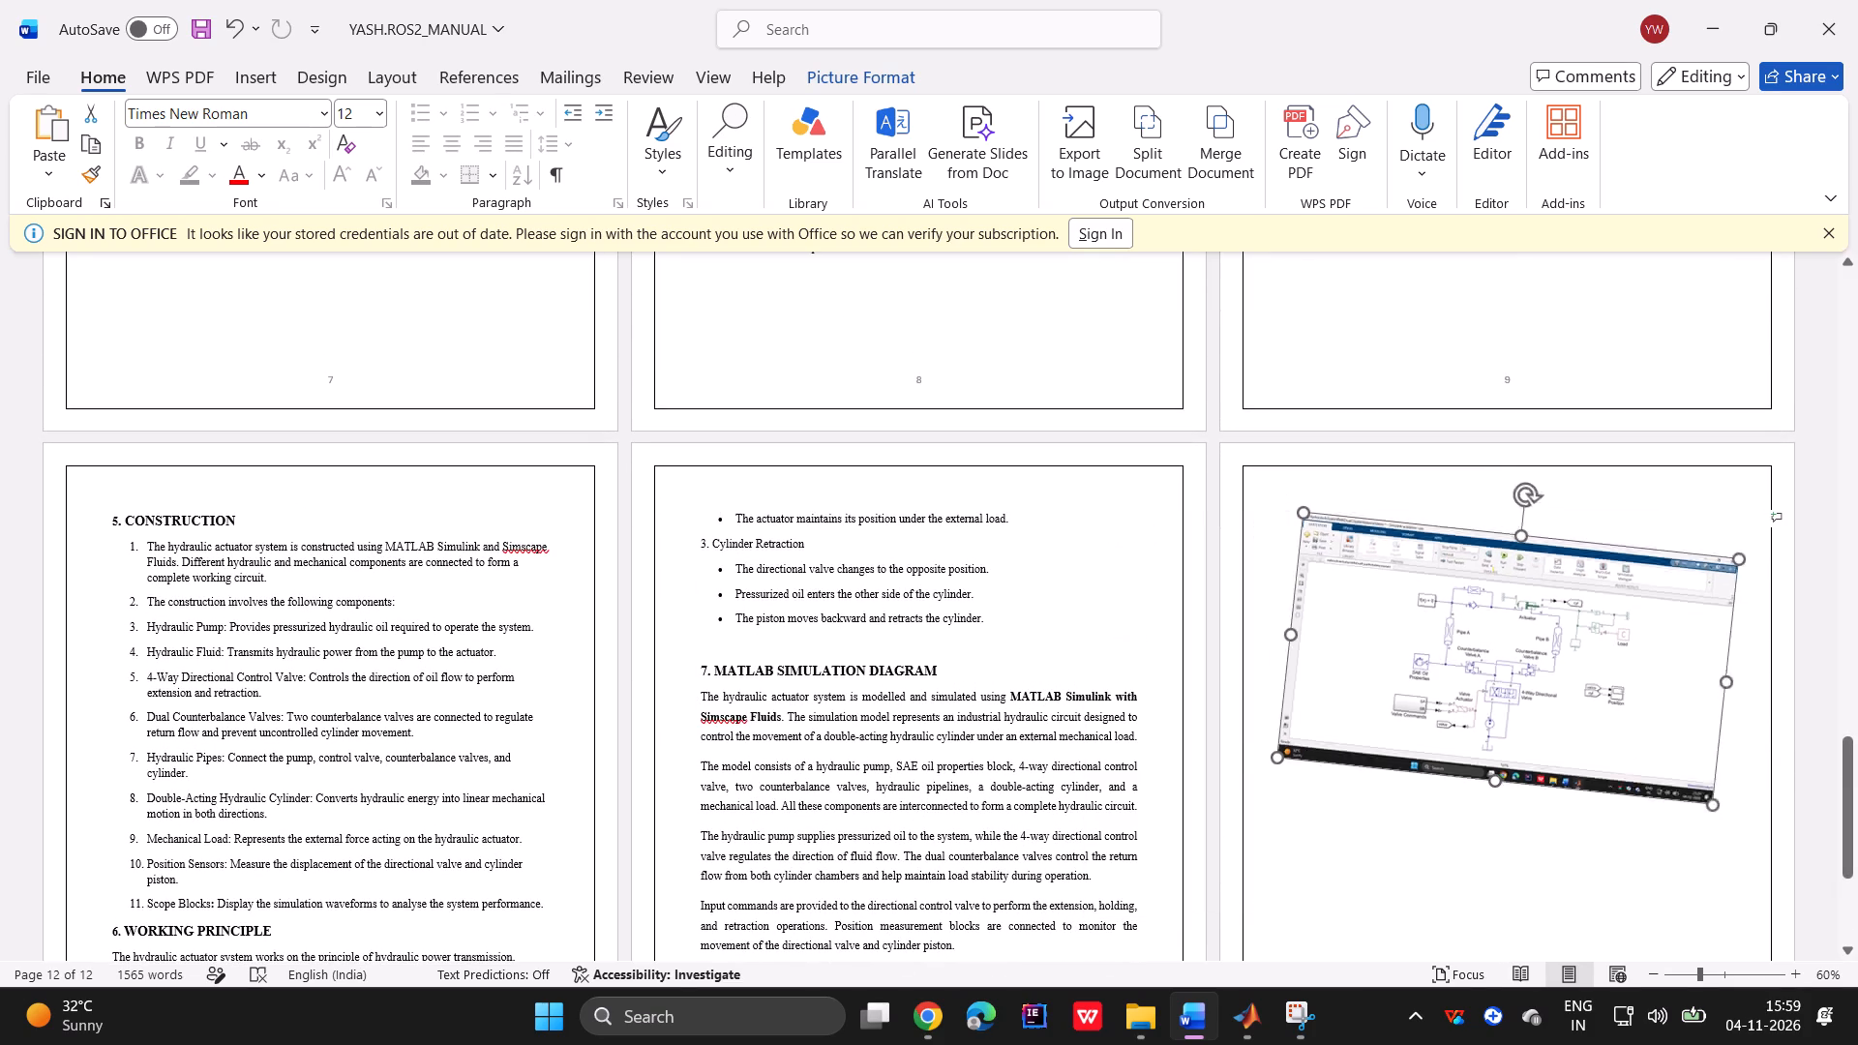
left_click_drag(1552, 439, 1705, 691)
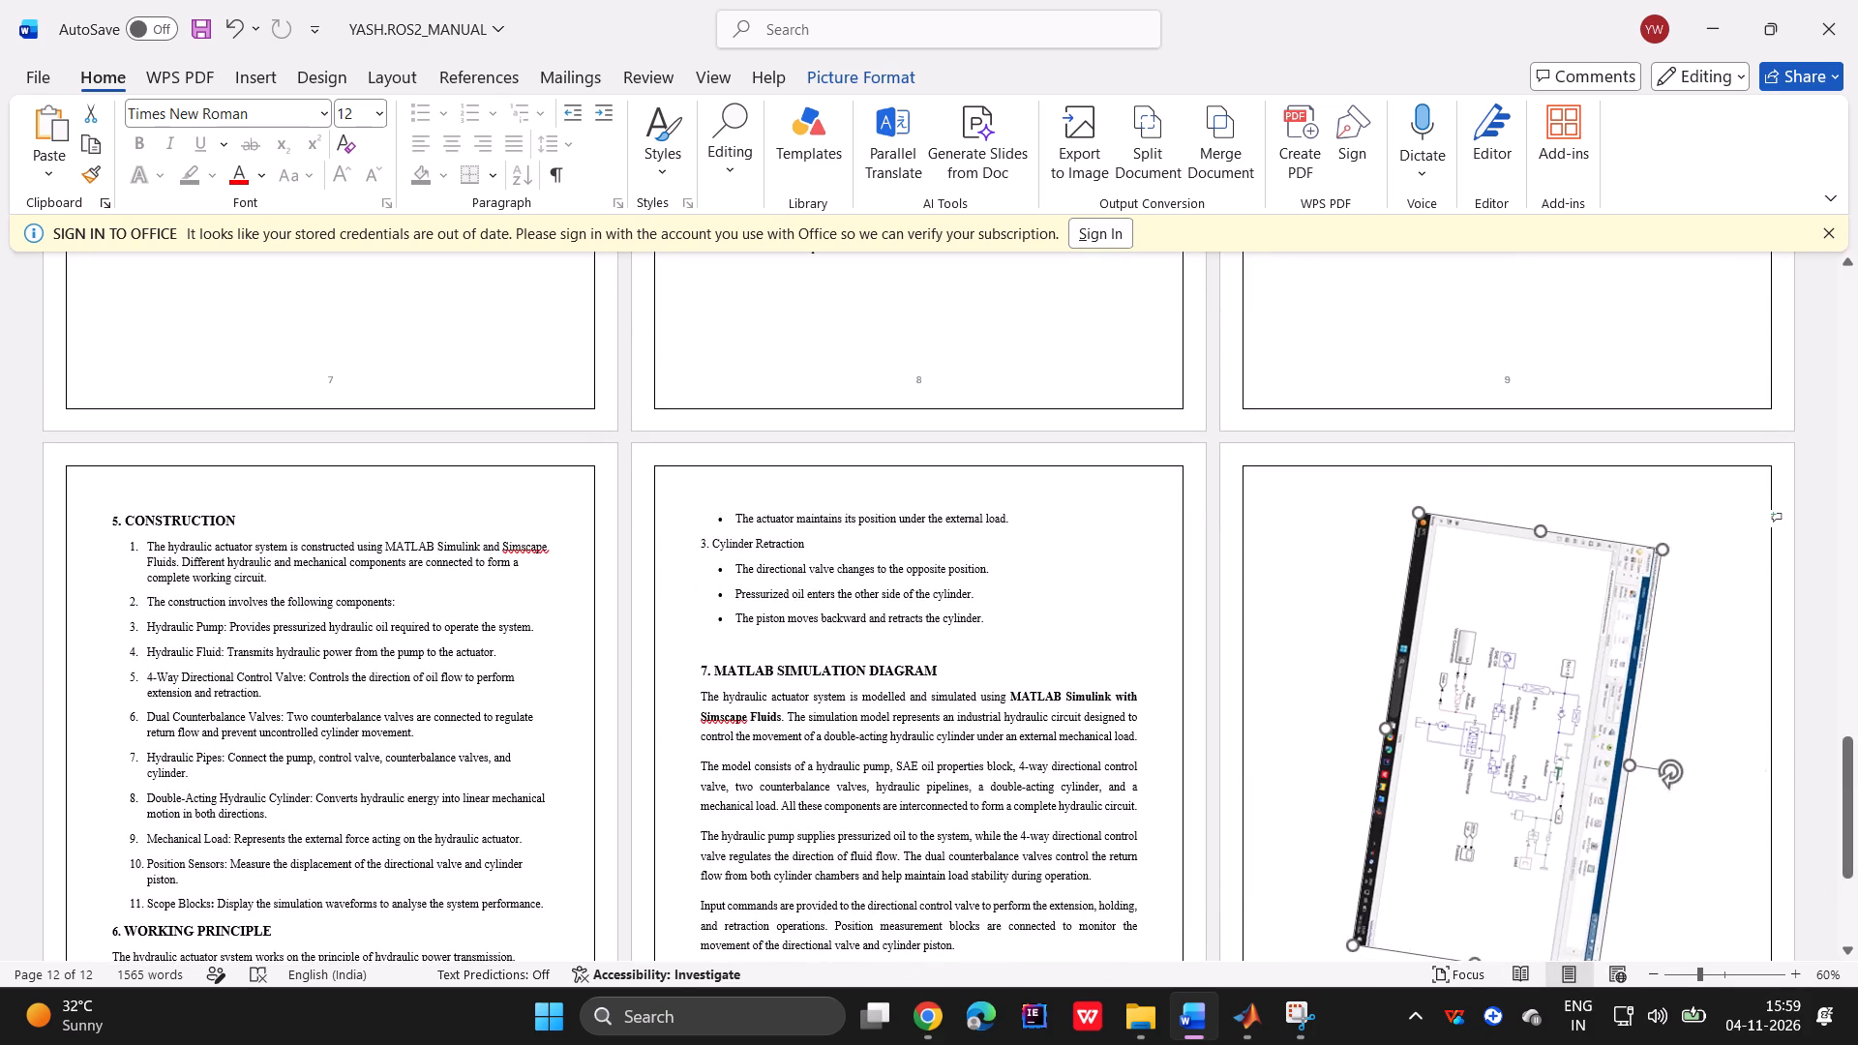
left_click_drag(1705, 691, 1671, 638)
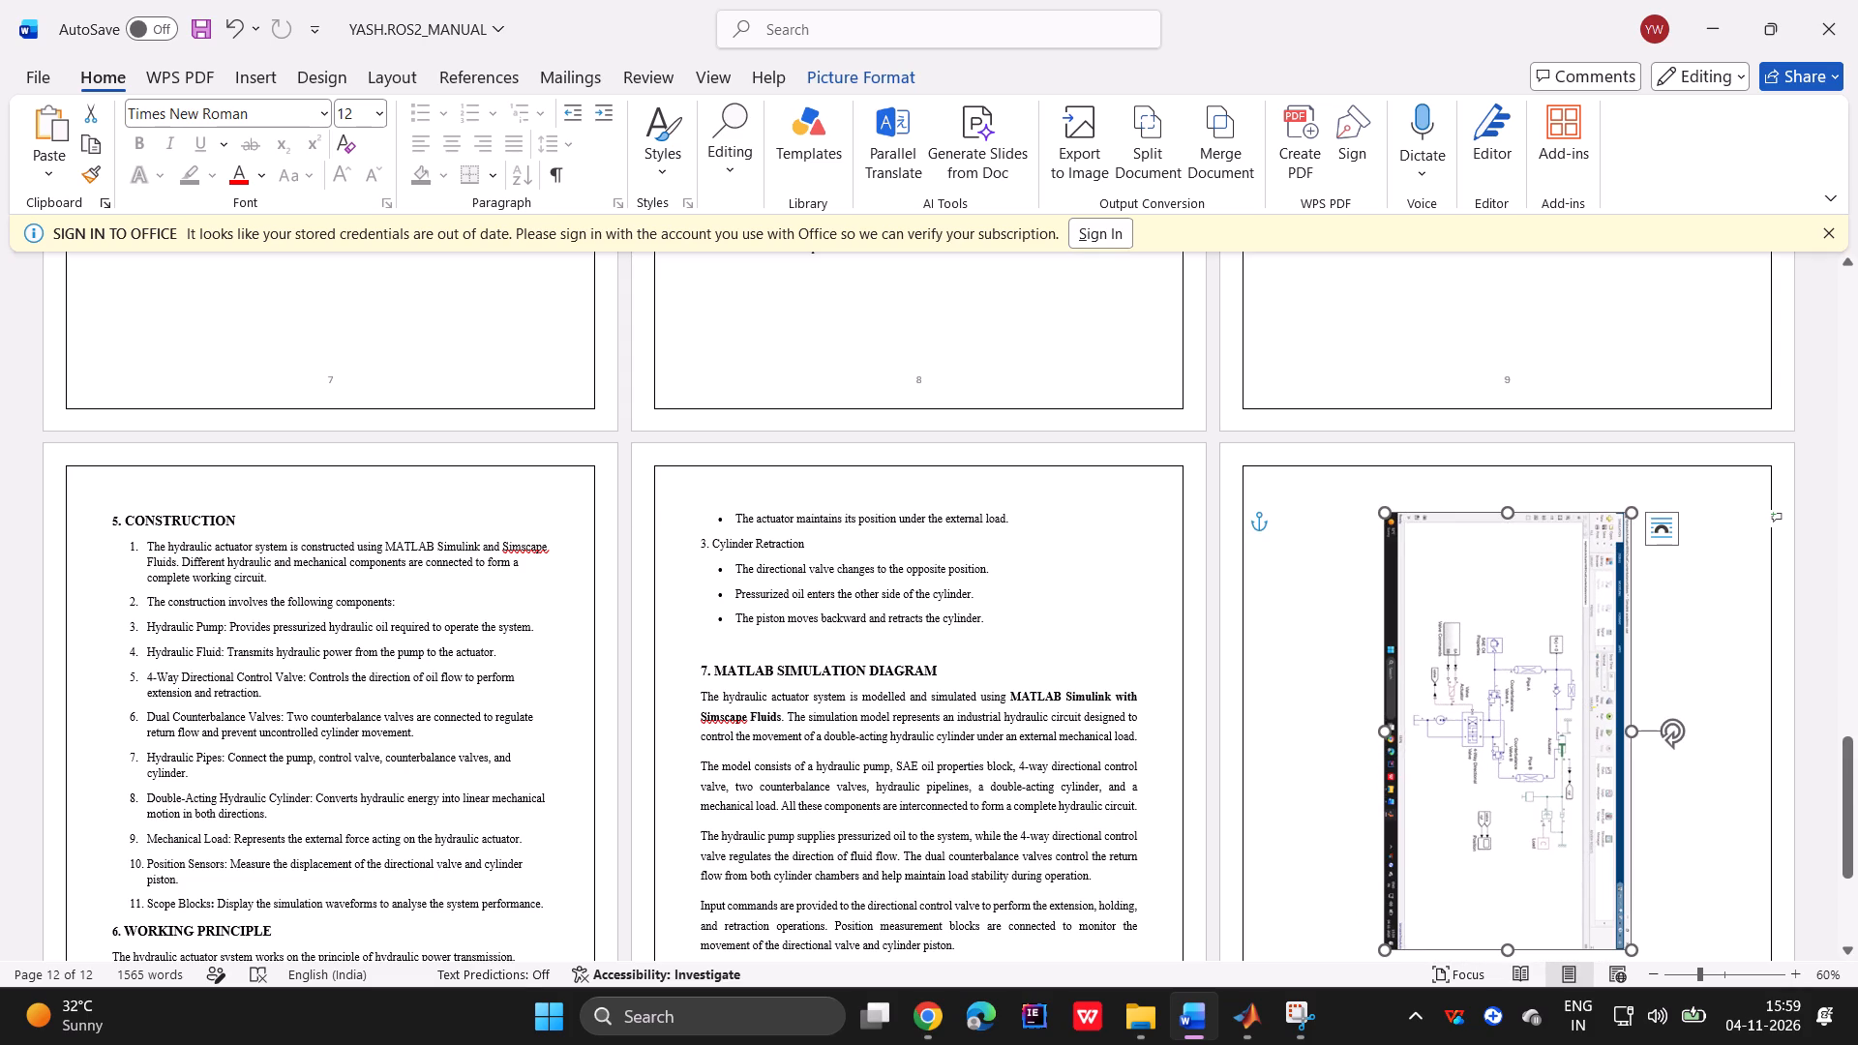
Enlarge the rotated diagram picture to nearly fill page 12 and move it to start at the page's left edge.
left_click_drag(1633, 641, 1654, 679)
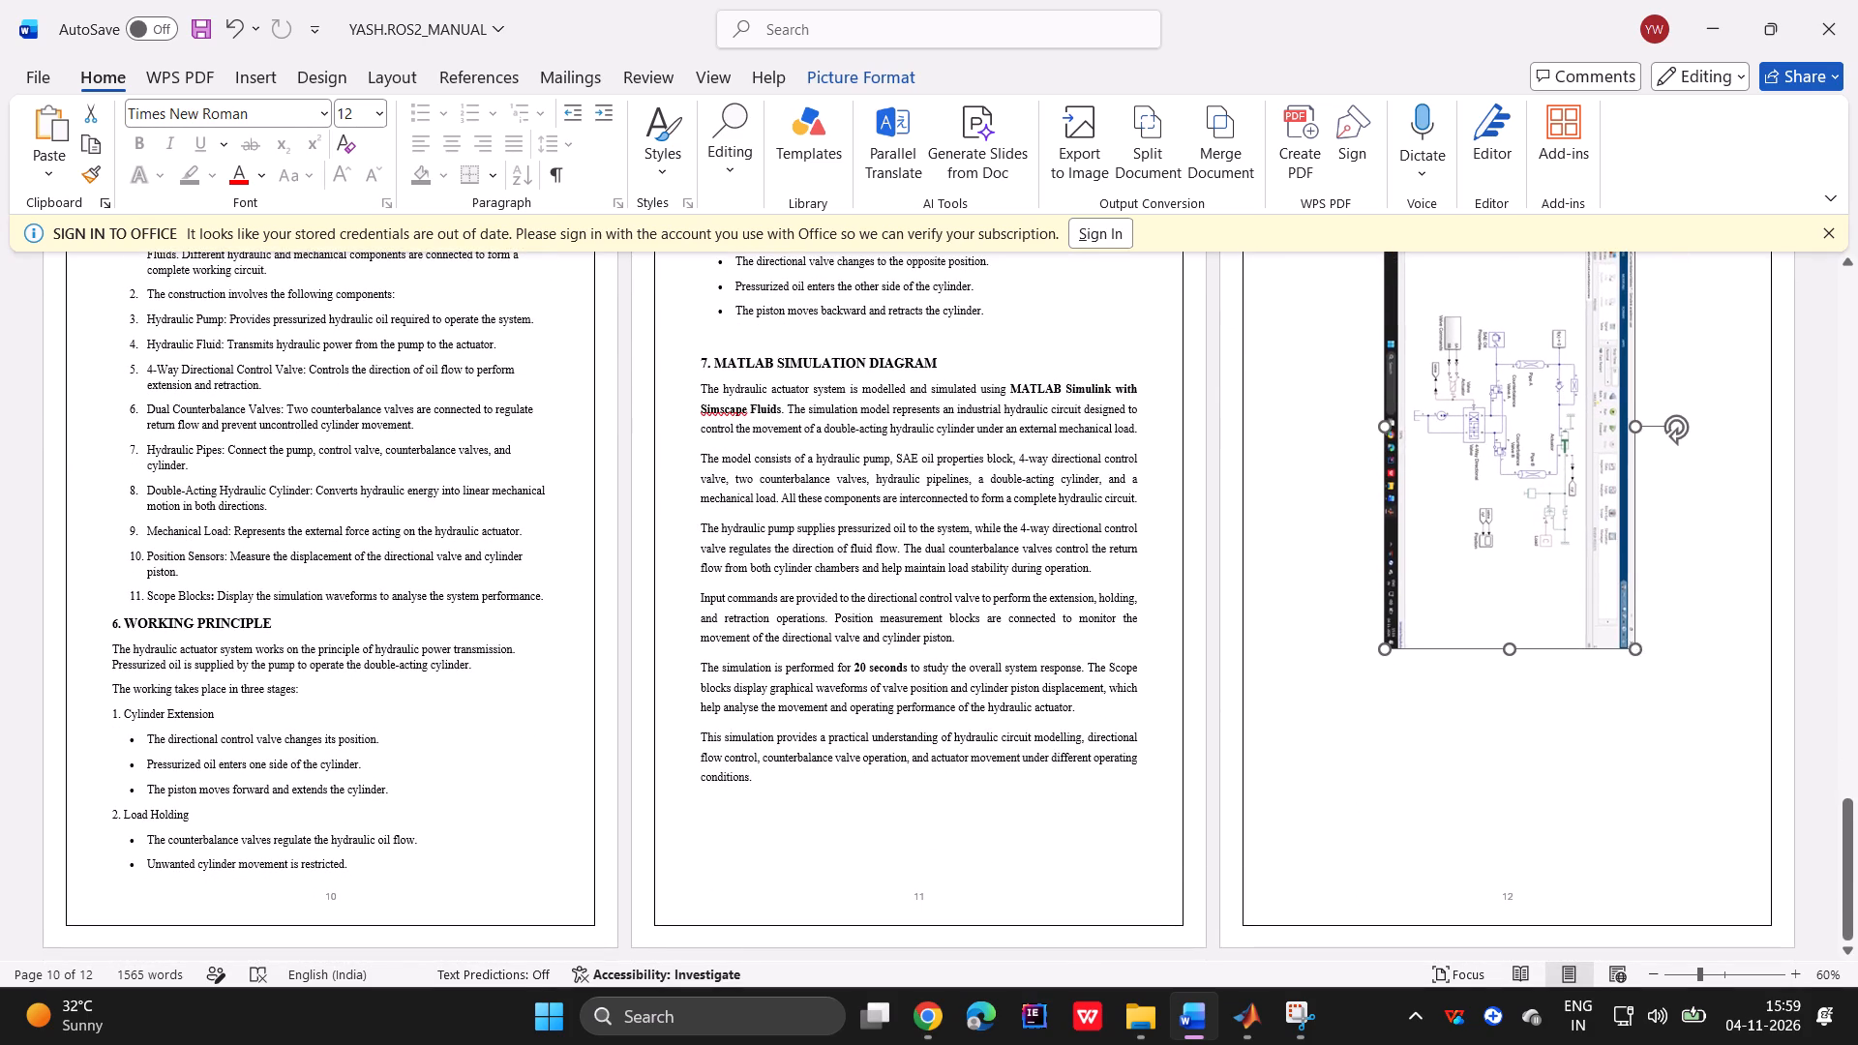
left_click_drag(1654, 679, 1719, 928)
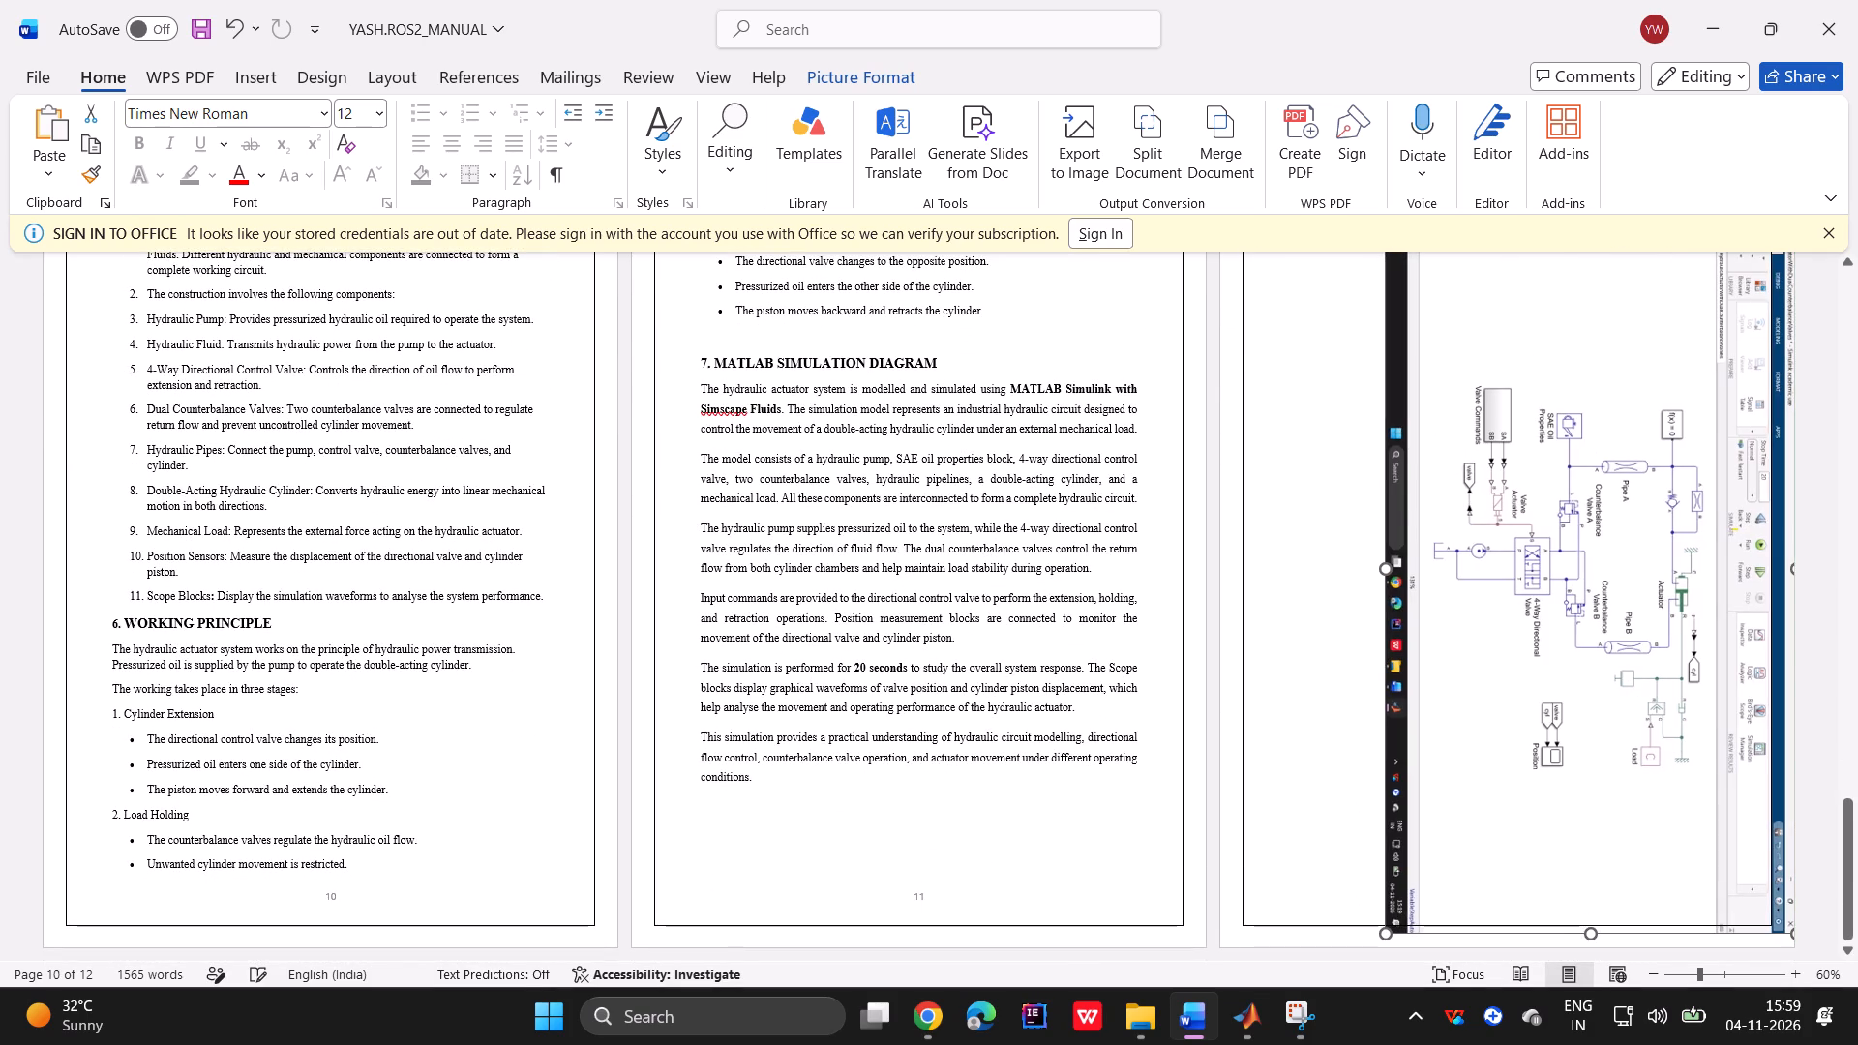
left_click_drag(1378, 570, 1245, 580)
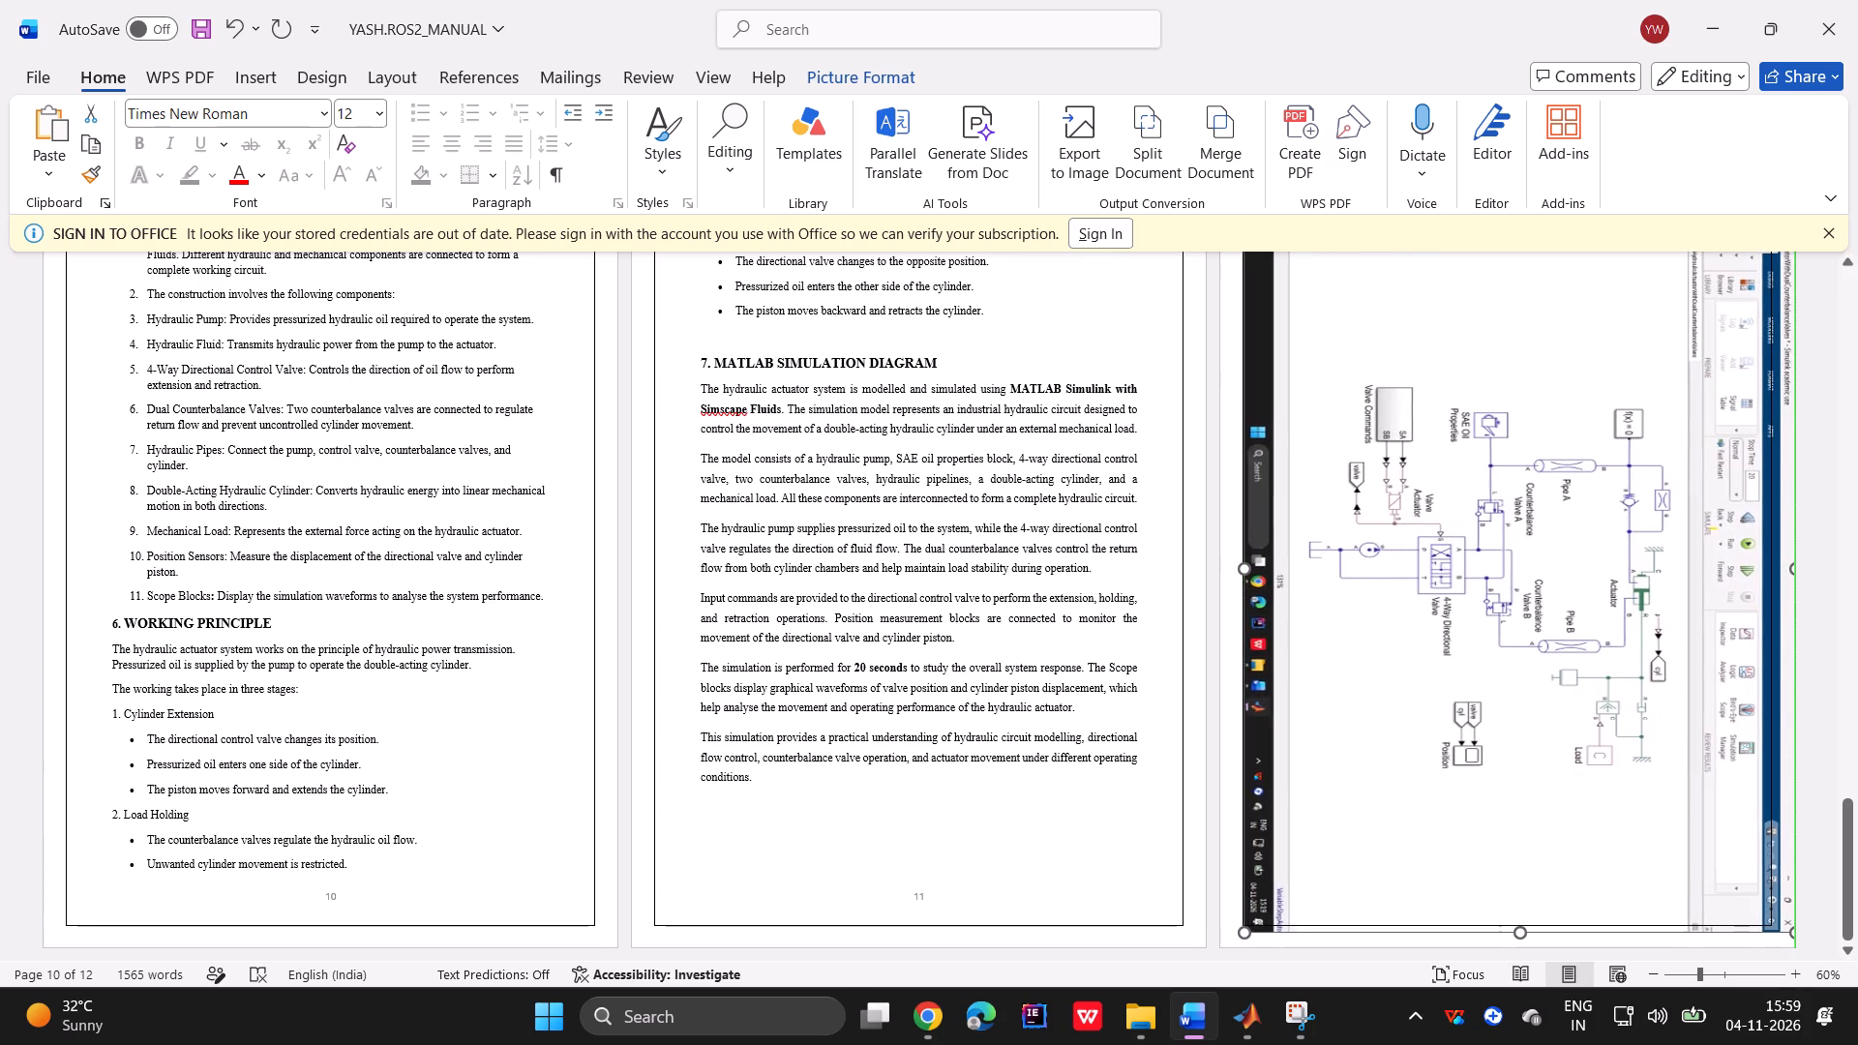
left_click_drag(1245, 580, 1222, 582)
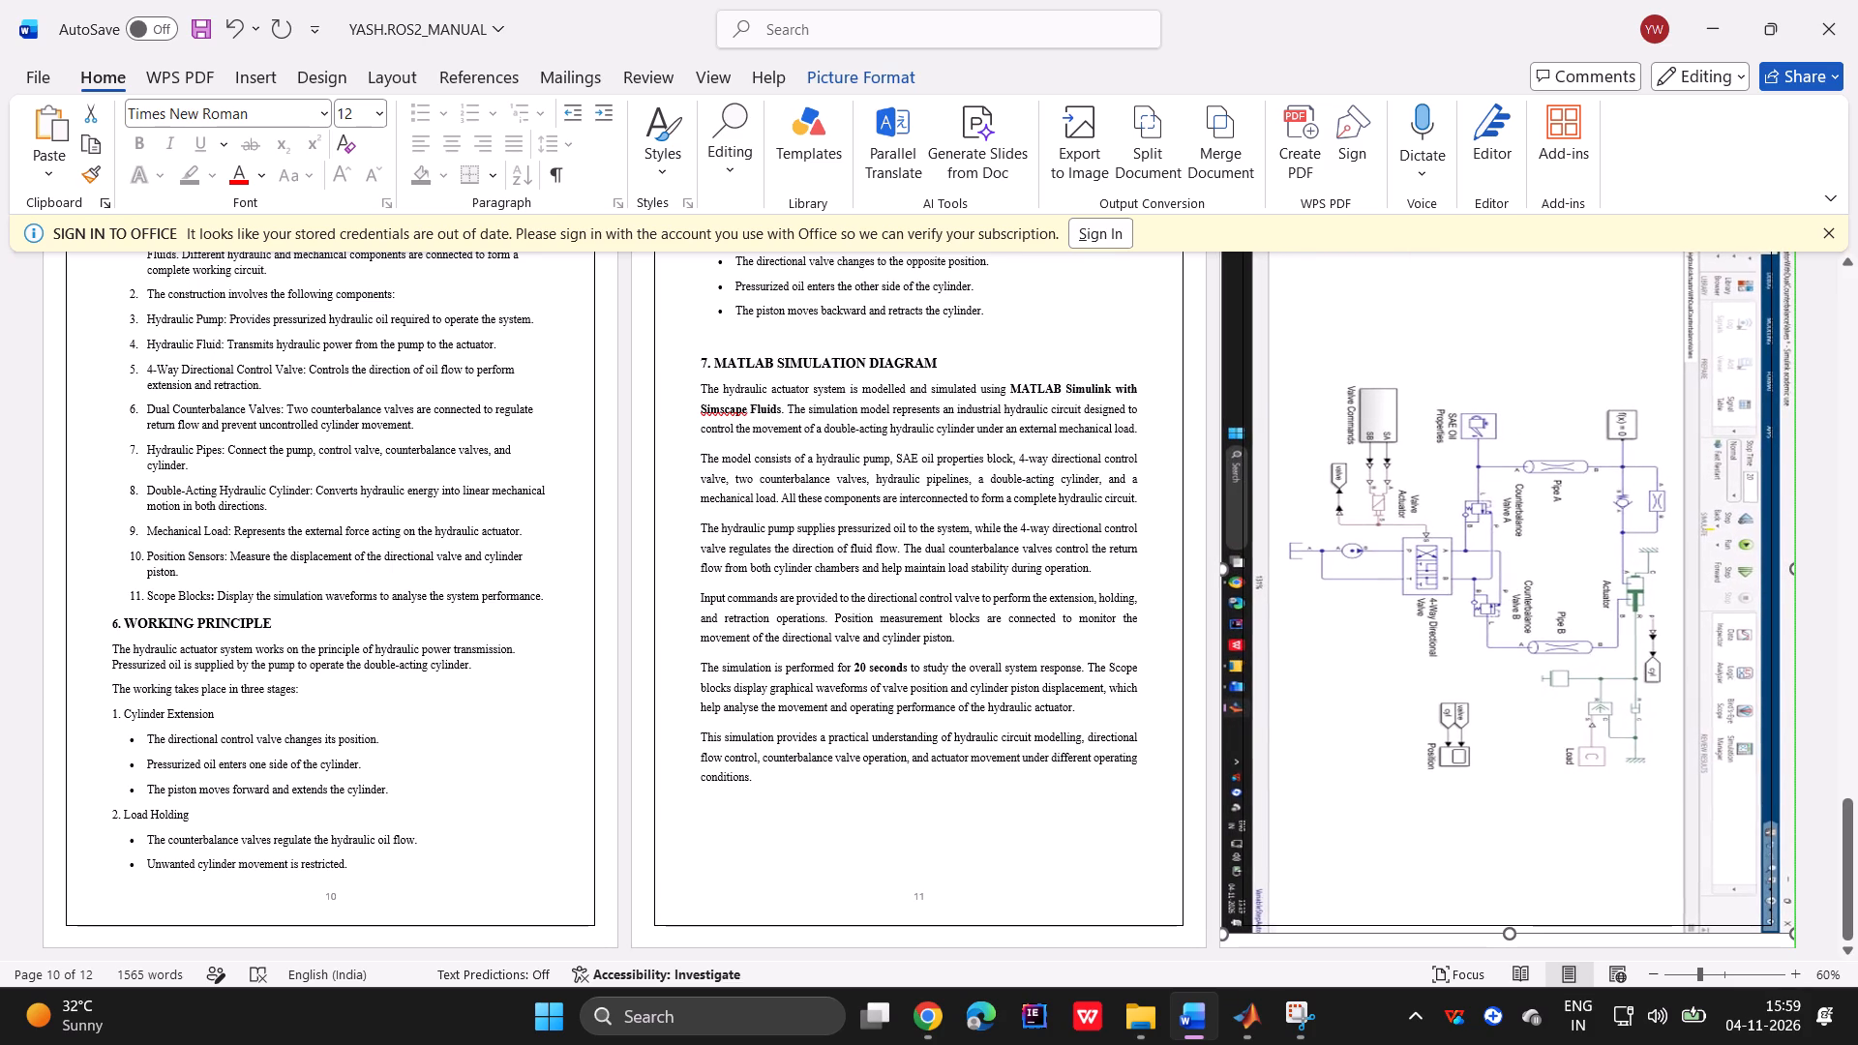
left_click_drag(1222, 582, 1221, 582)
Shrink the rotated diagram picture from its corners until its height fits inside the page 12 border.
scroll(1447, 641, "down", 1, "ctrl")
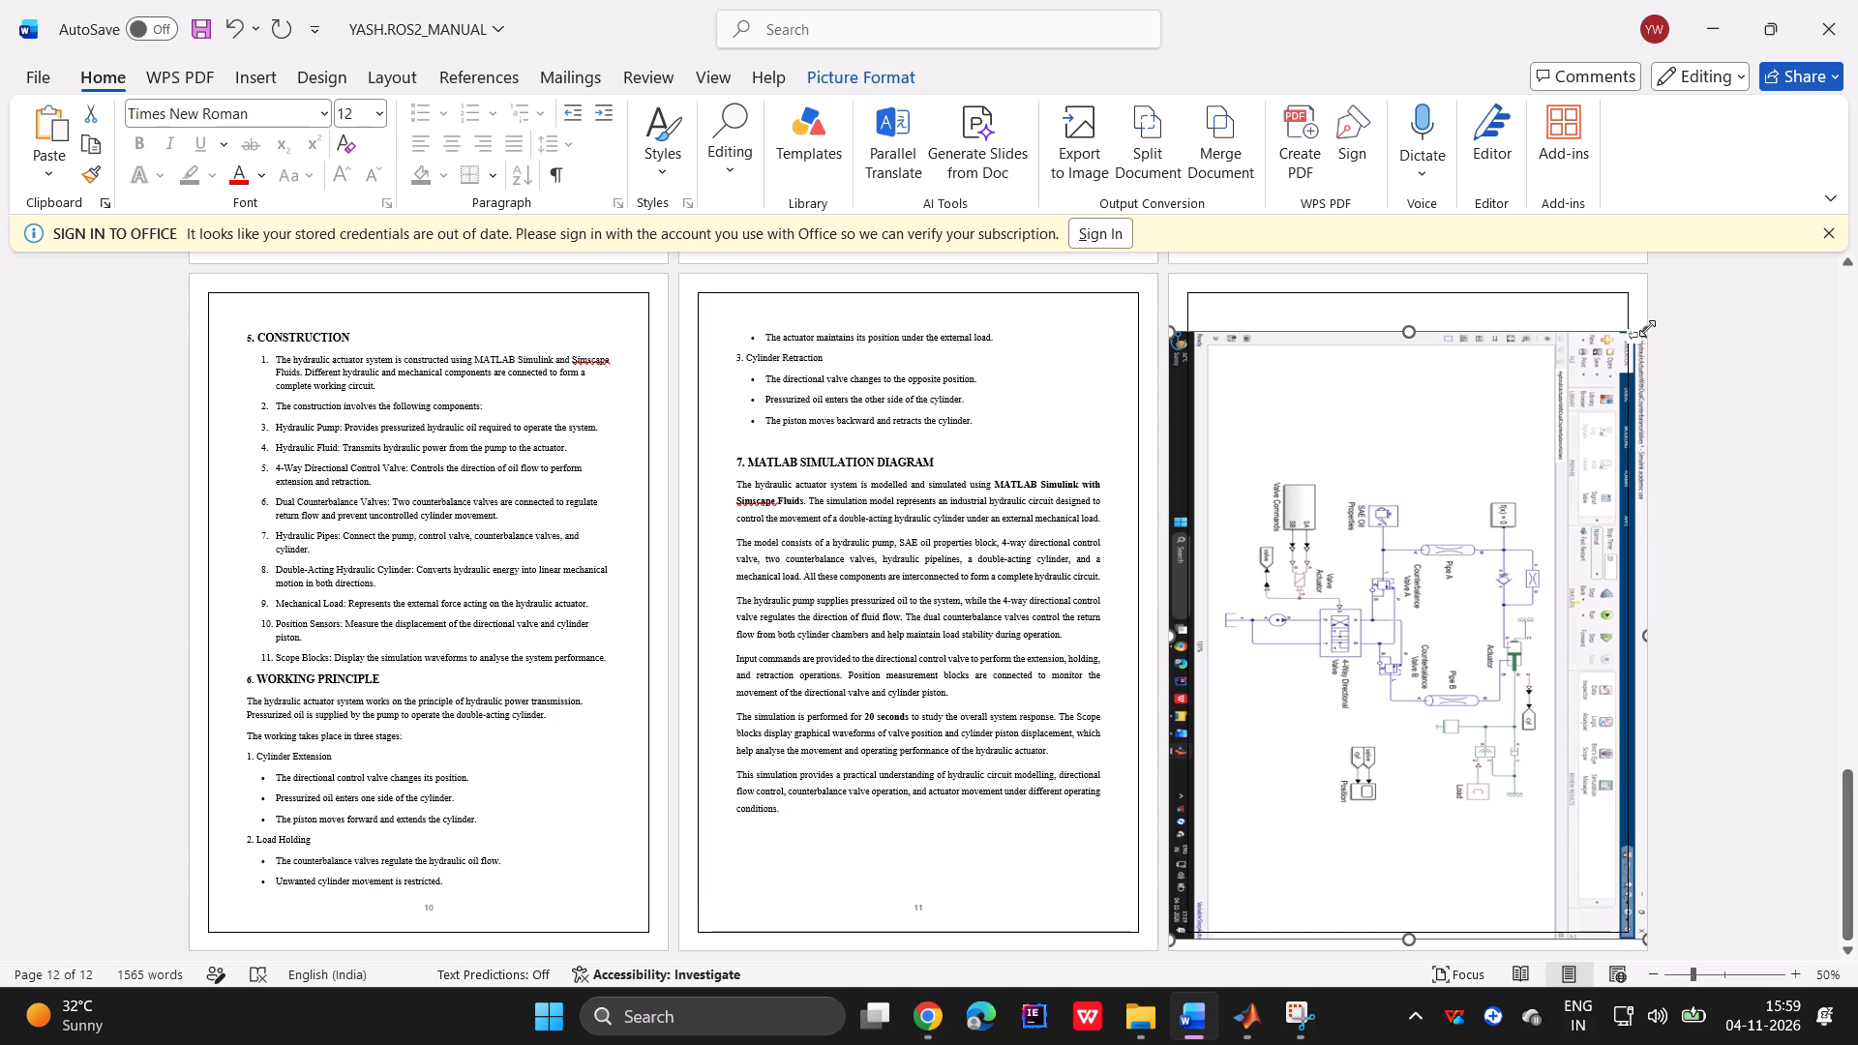
left_click_drag(1643, 332, 1598, 338)
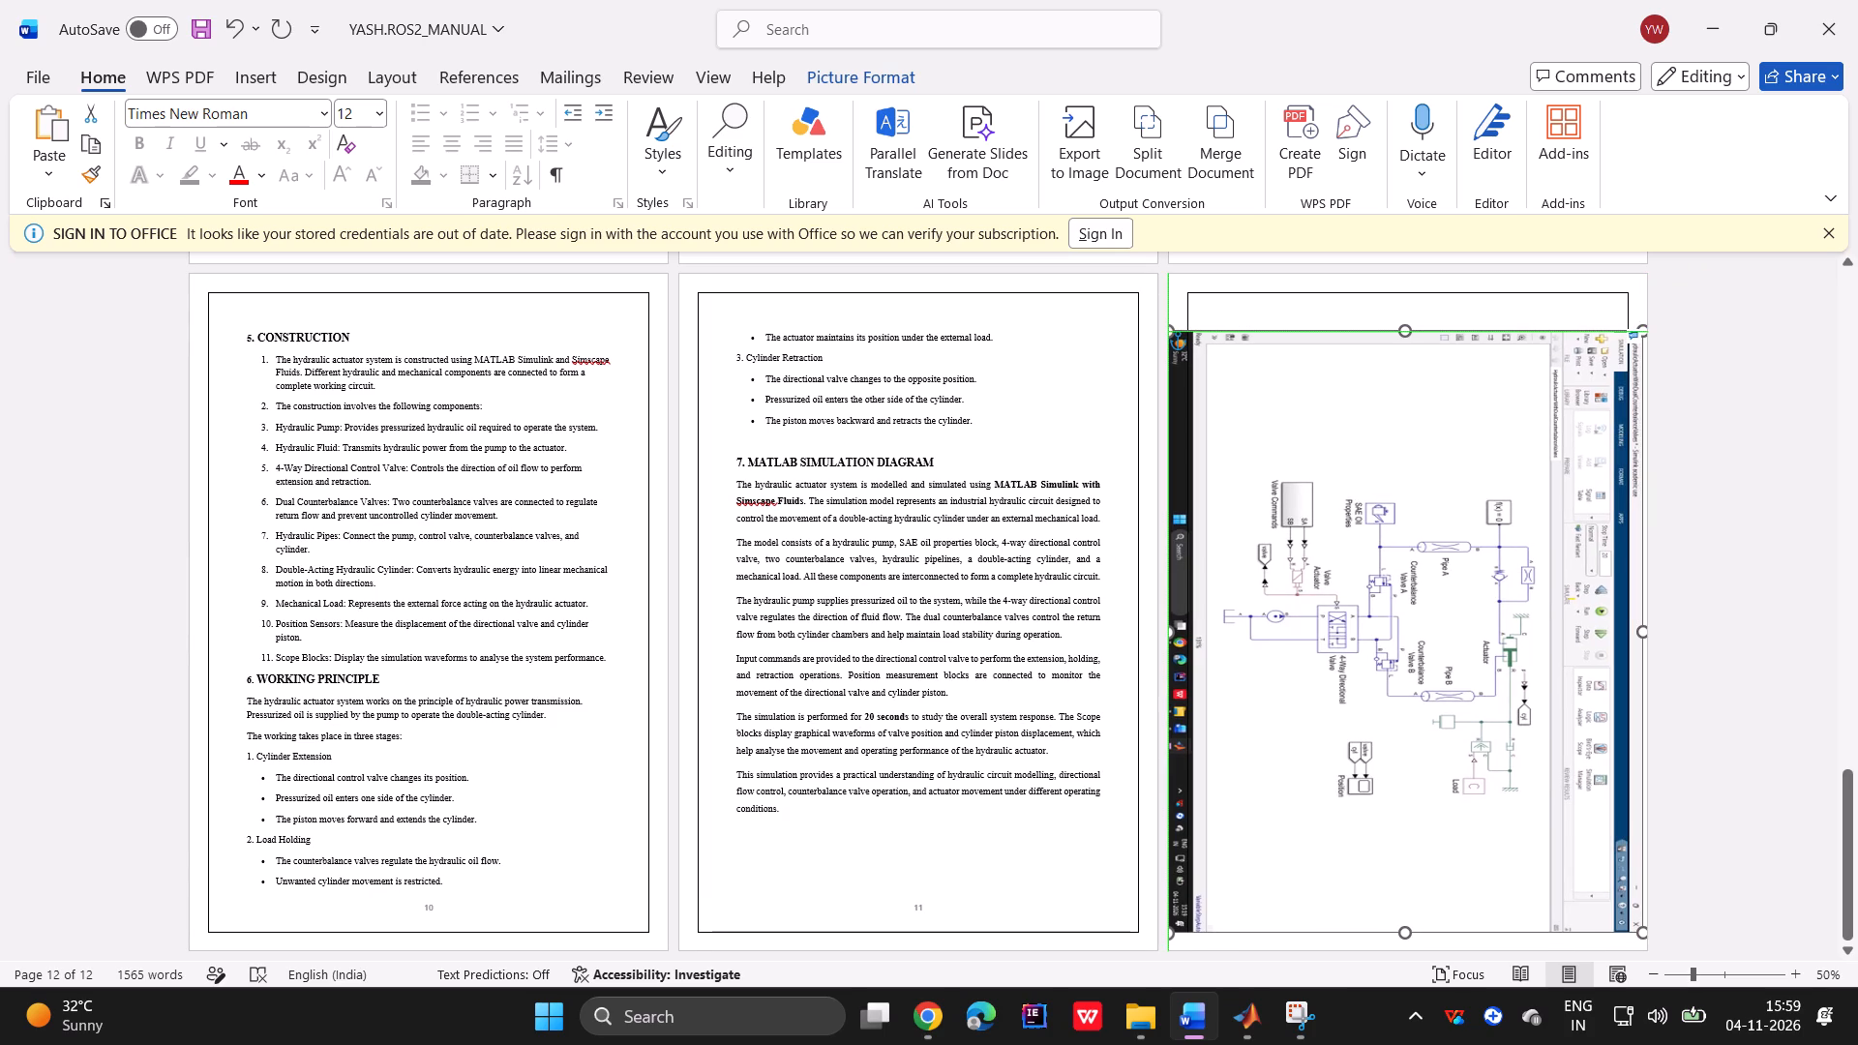
left_click_drag(1598, 338, 1590, 330)
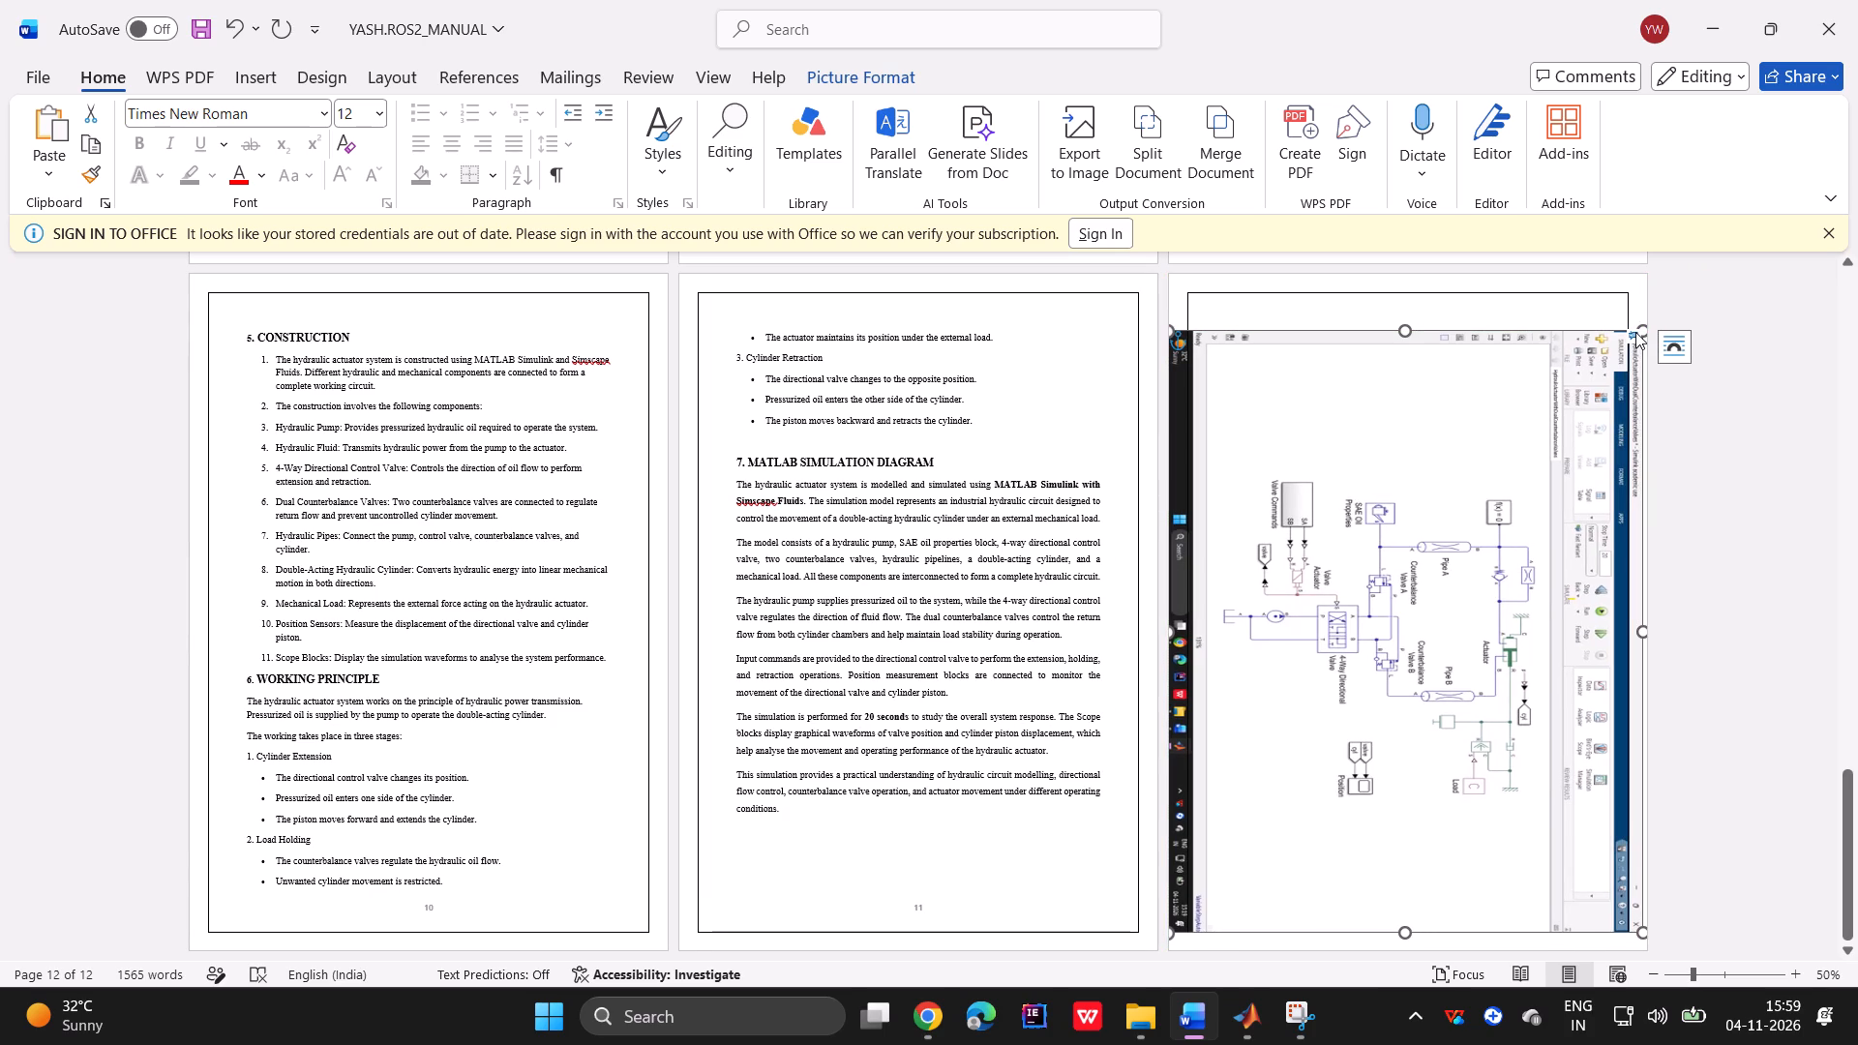
left_click_drag(1642, 330, 1613, 336)
left_click_drag(1404, 335, 1408, 305)
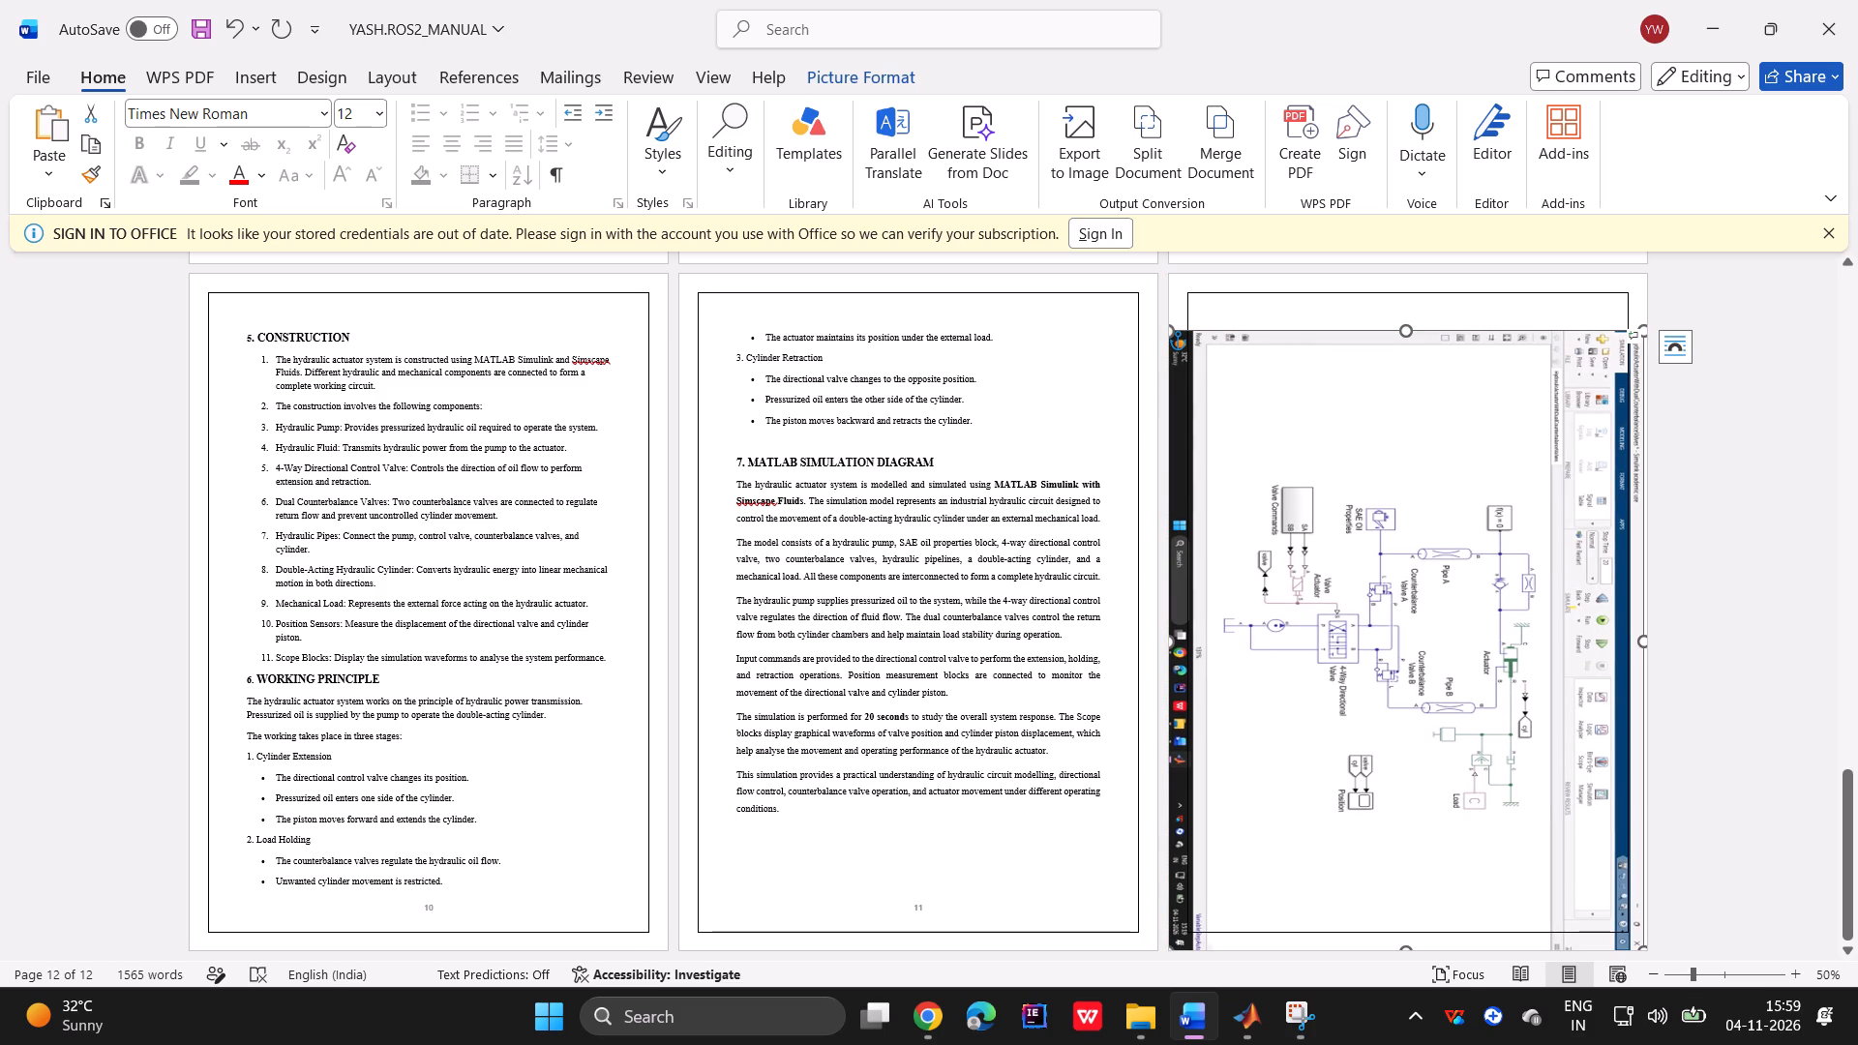
left_click_drag(1256, 370, 1298, 349)
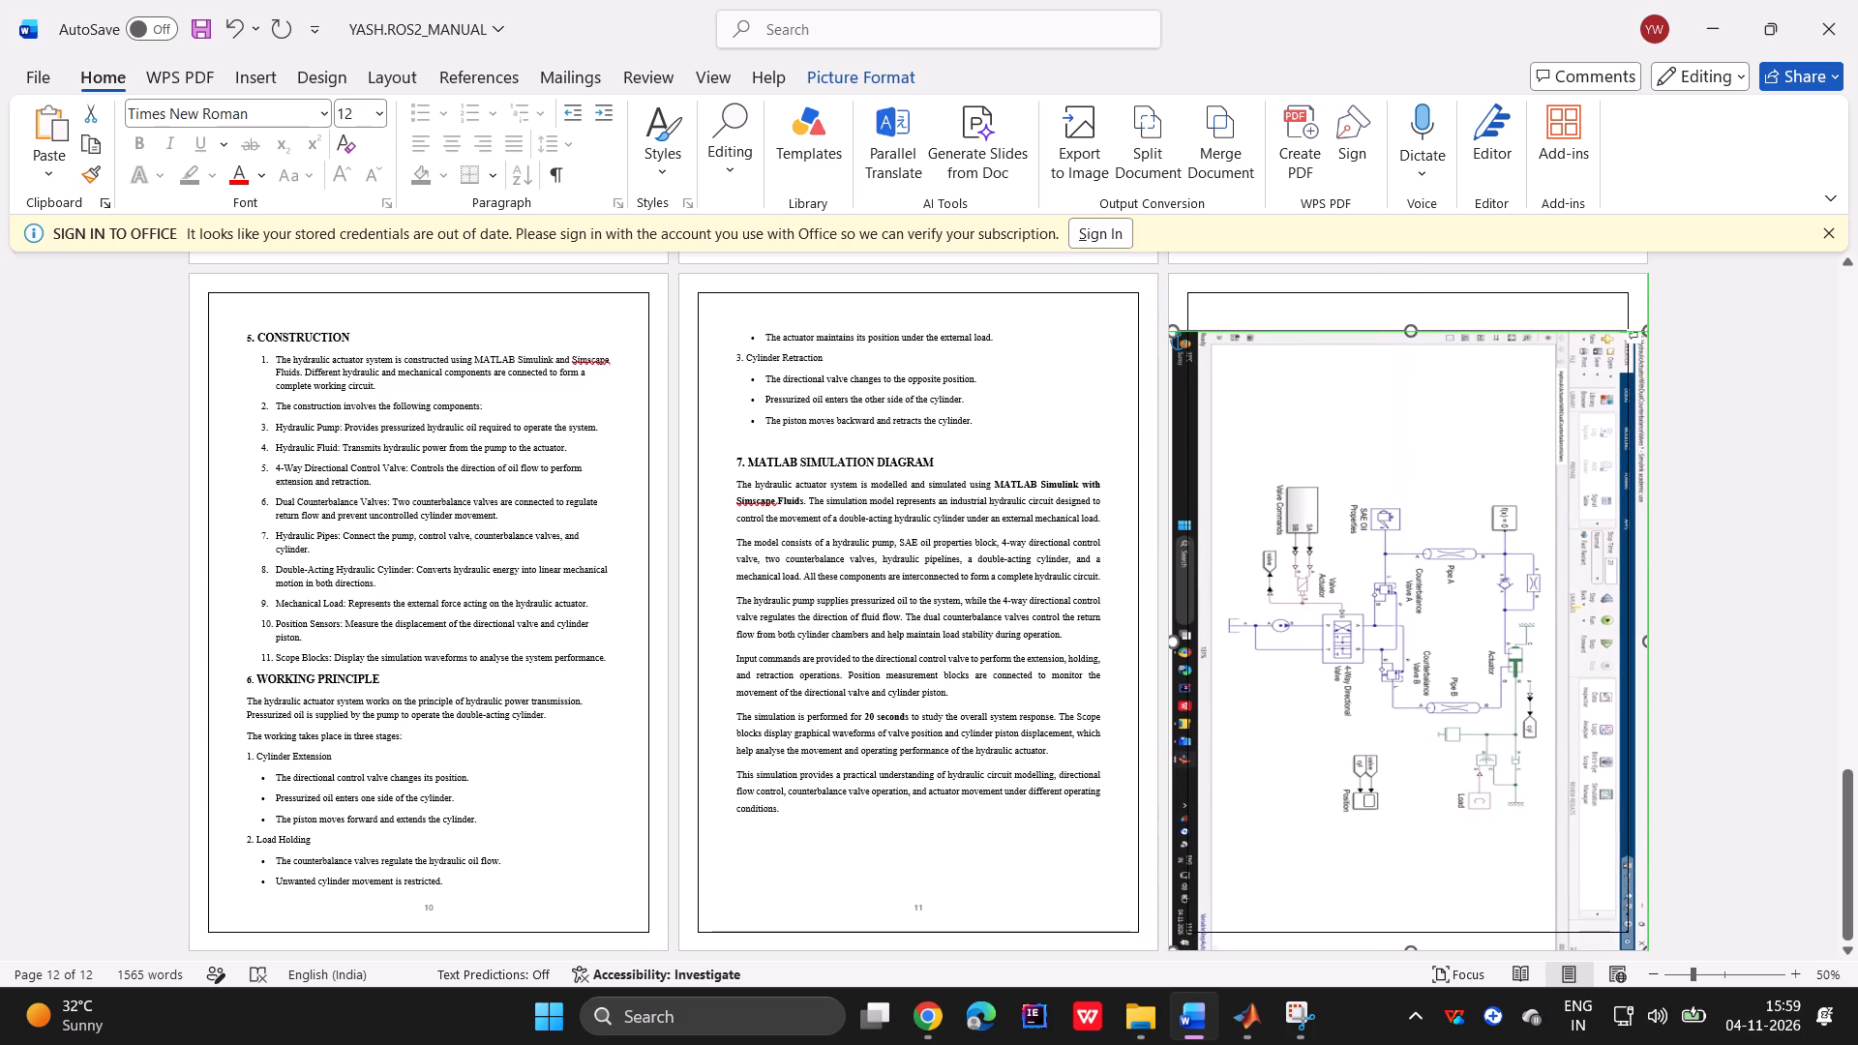
left_click_drag(1298, 349, 1304, 351)
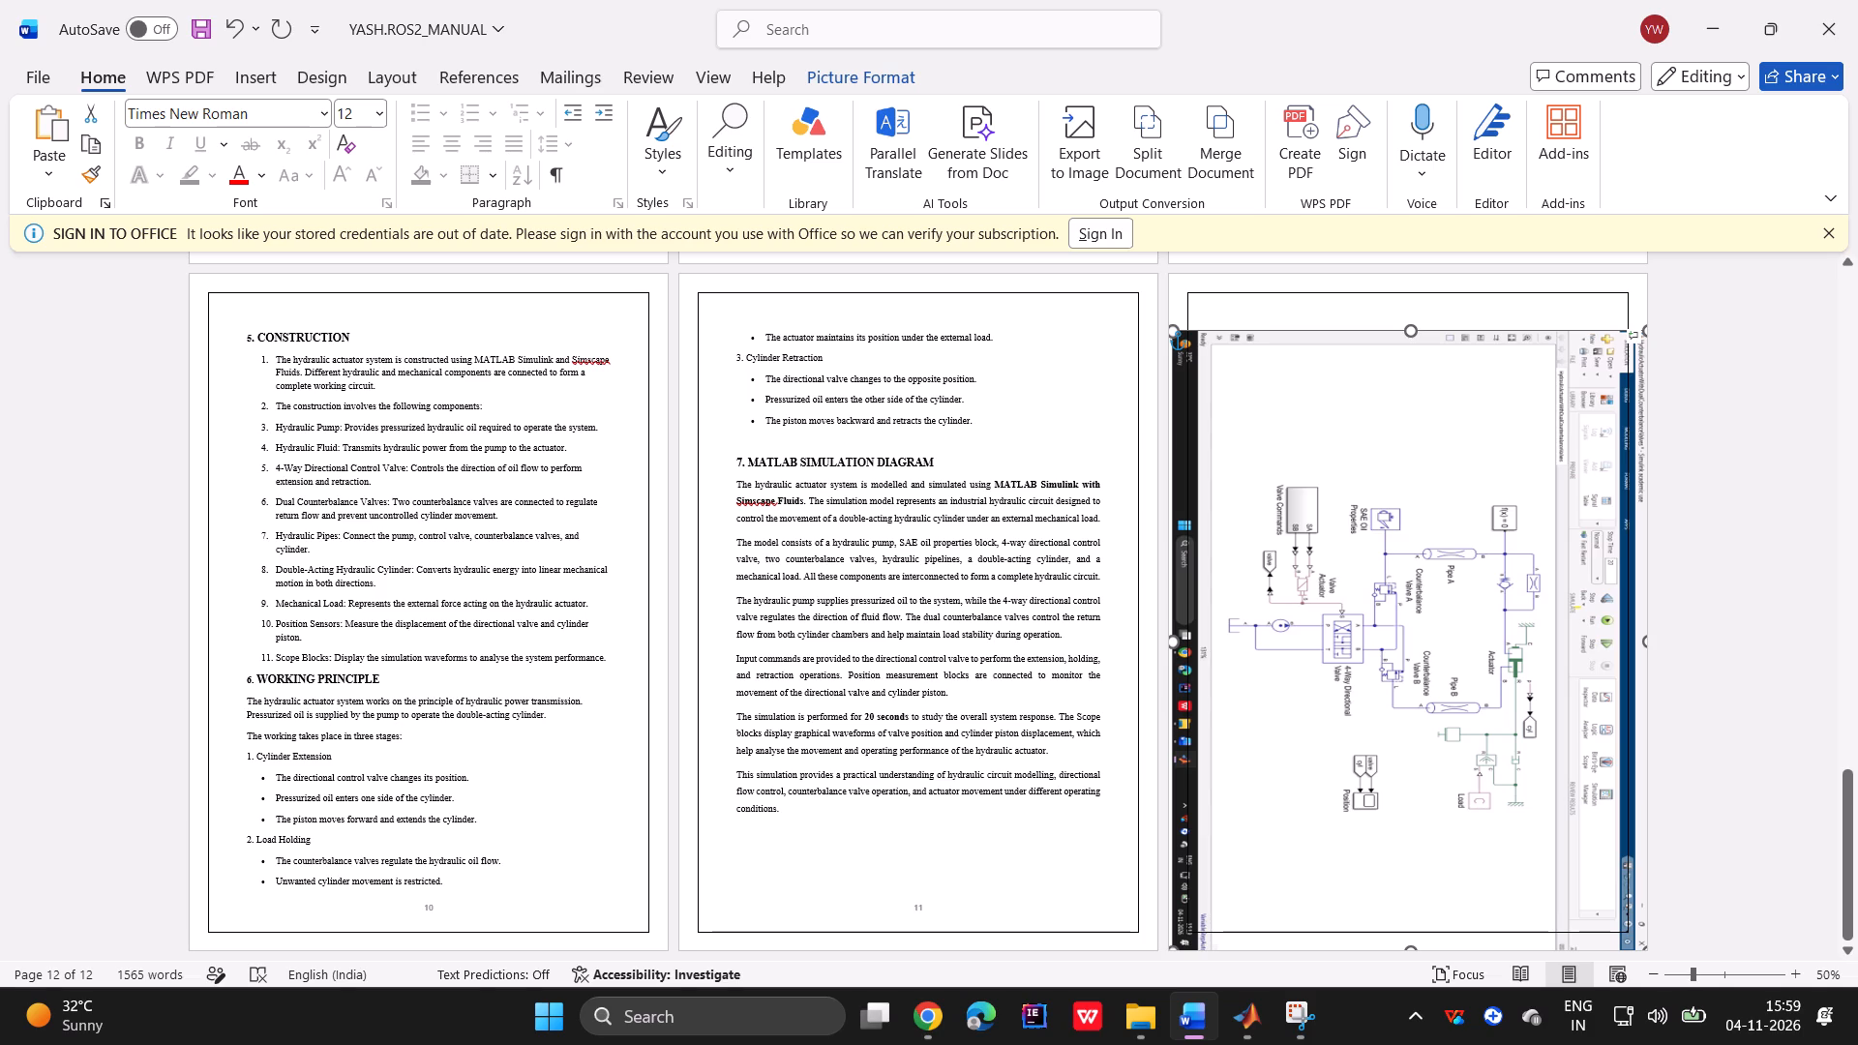
left_click_drag(1169, 329, 1182, 340)
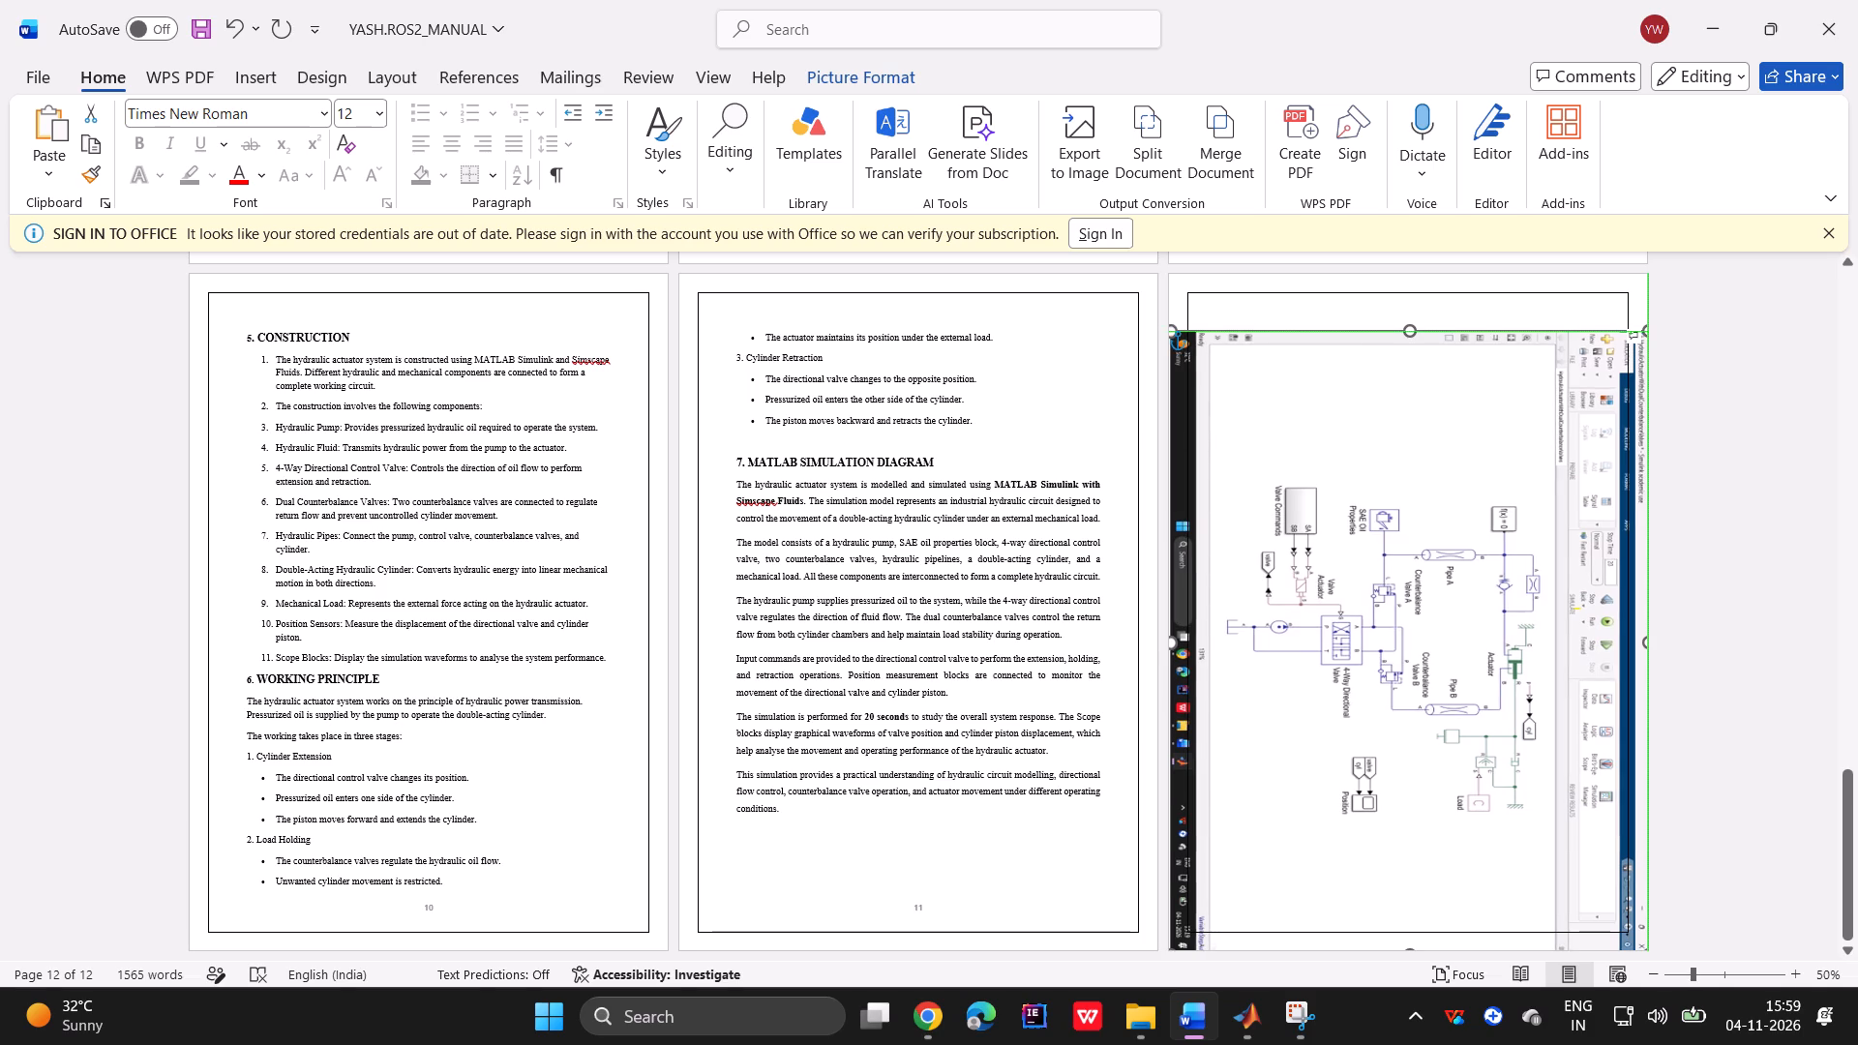
left_click_drag(1182, 340, 1263, 353)
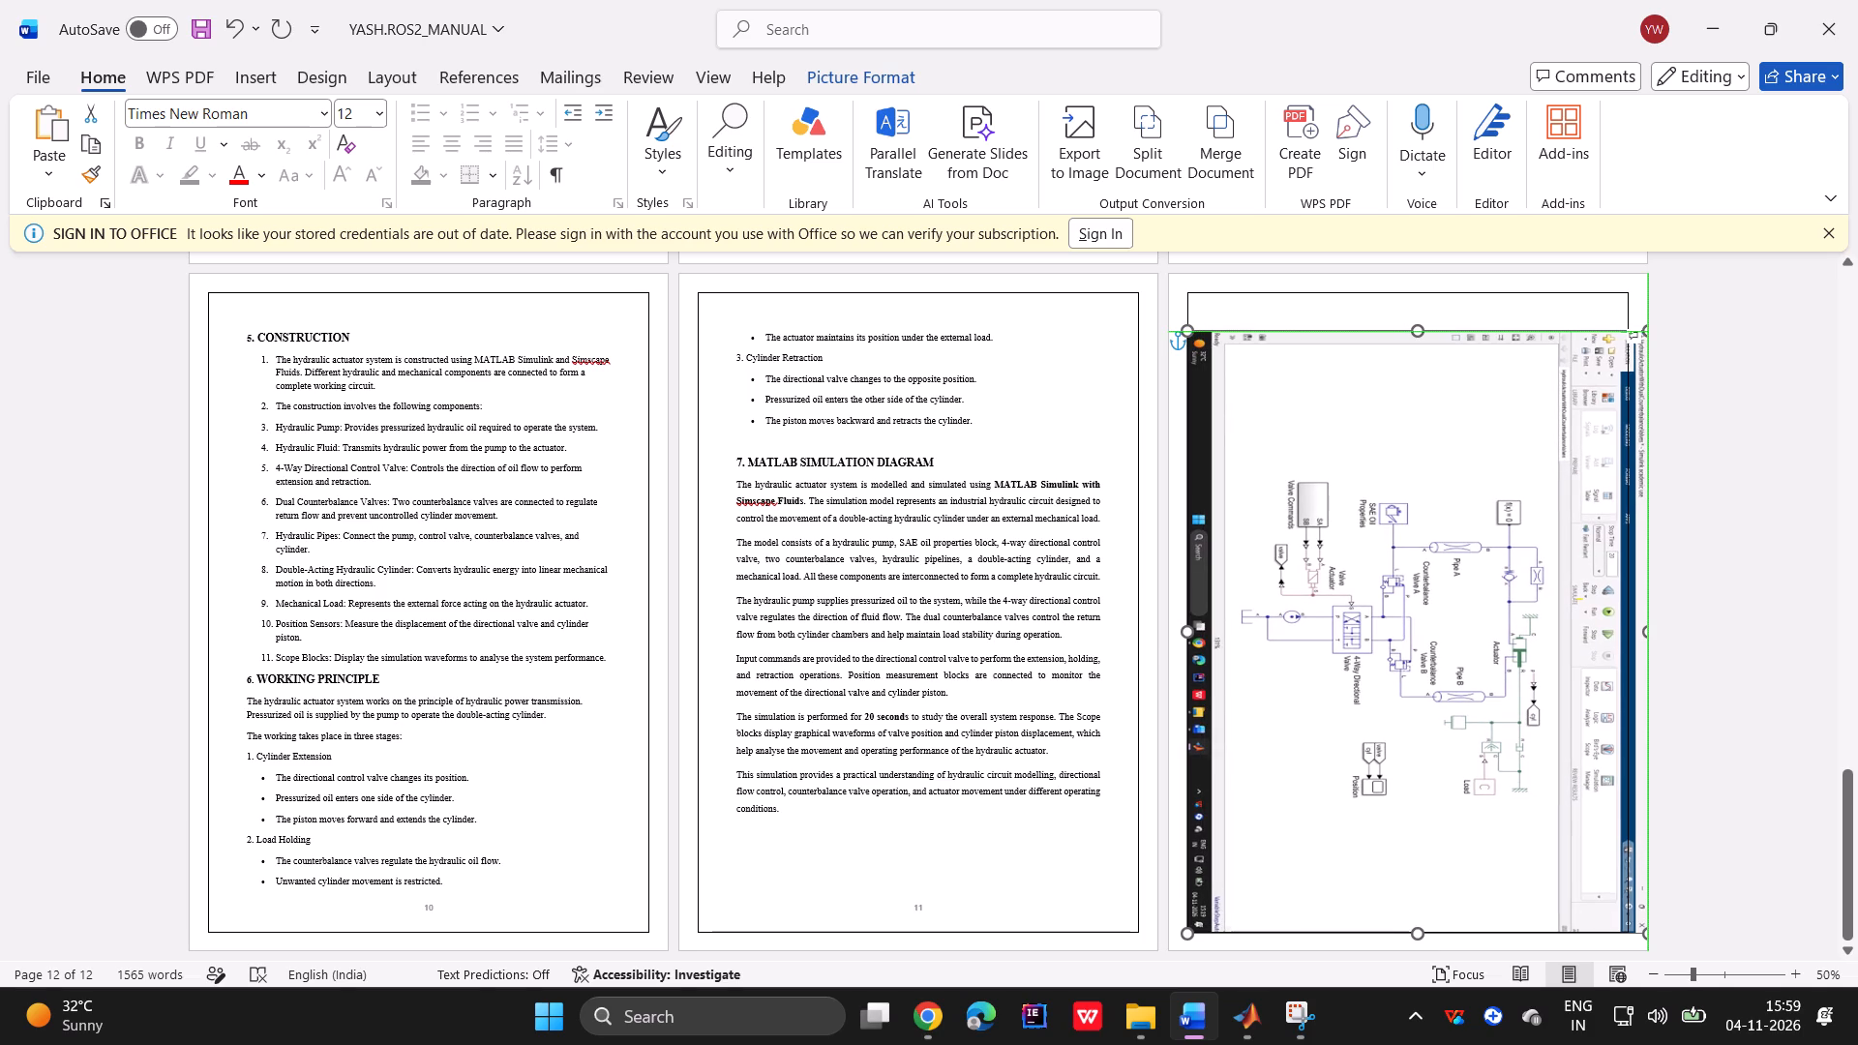
left_click_drag(1263, 353, 1276, 350)
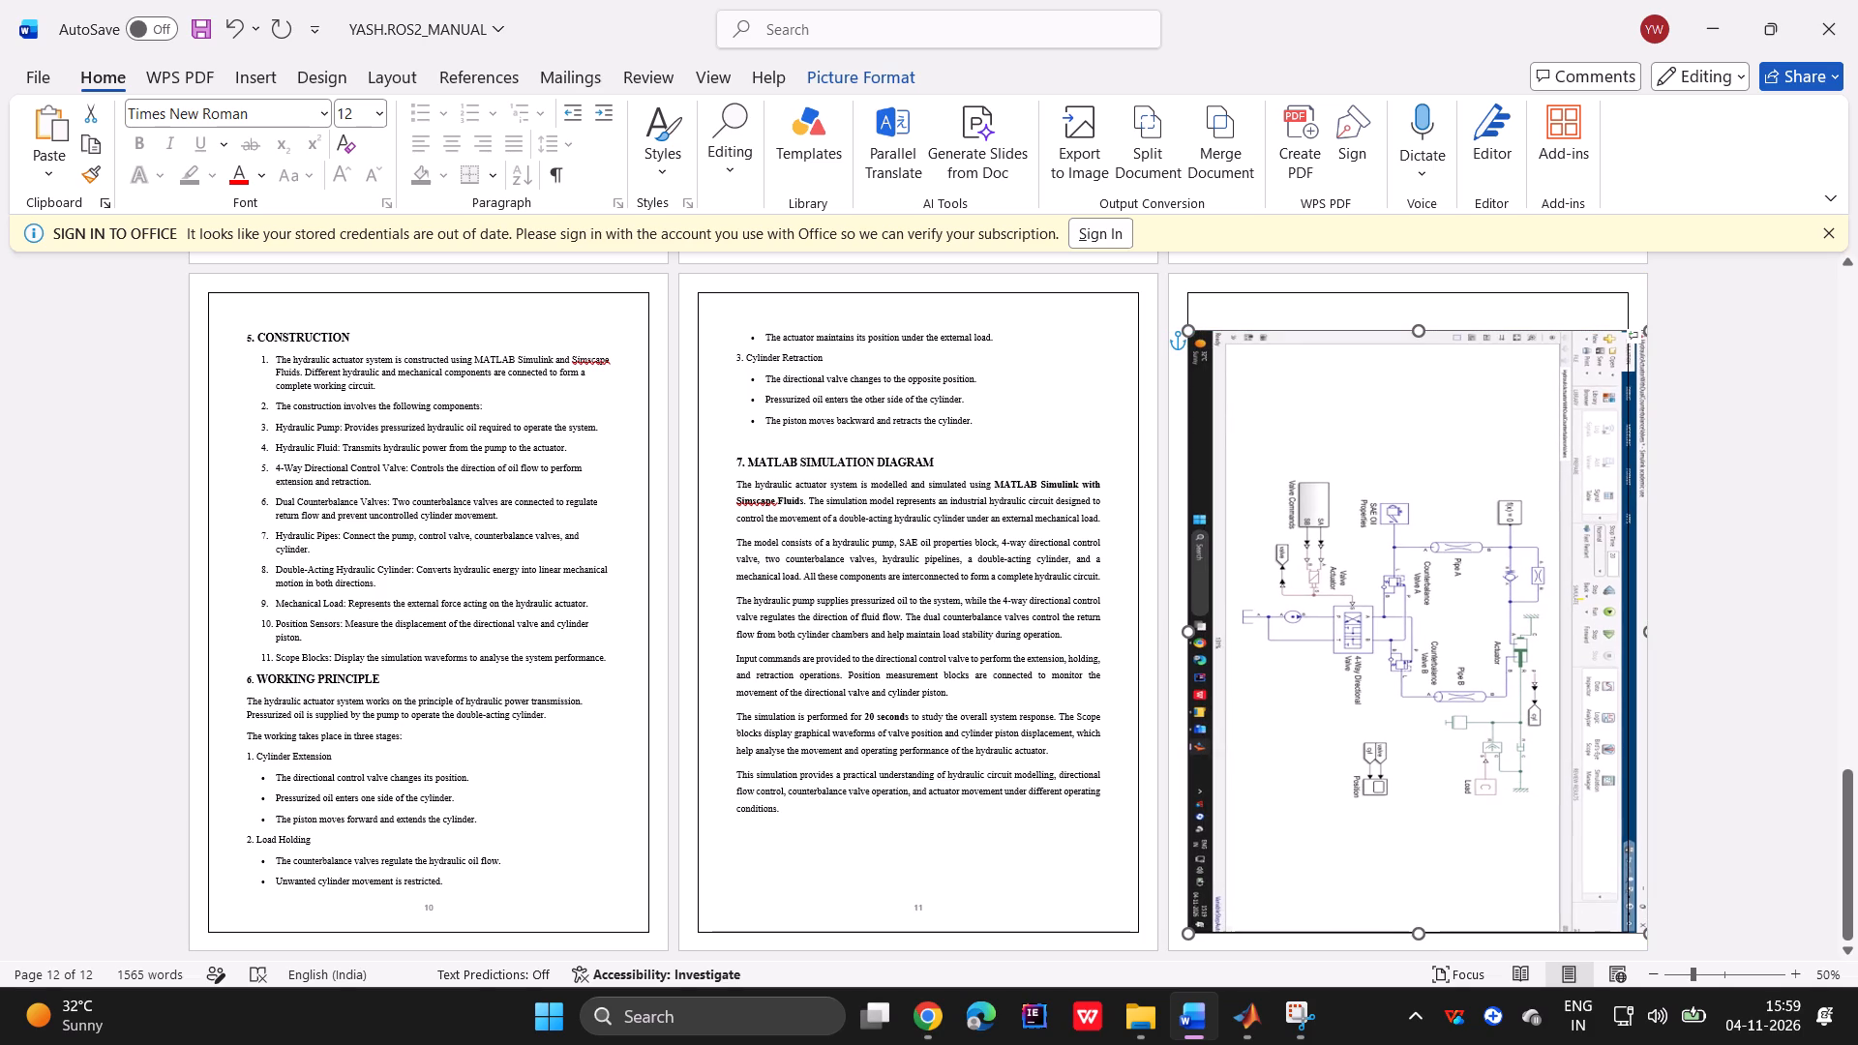
left_click_drag(1190, 931, 1207, 915)
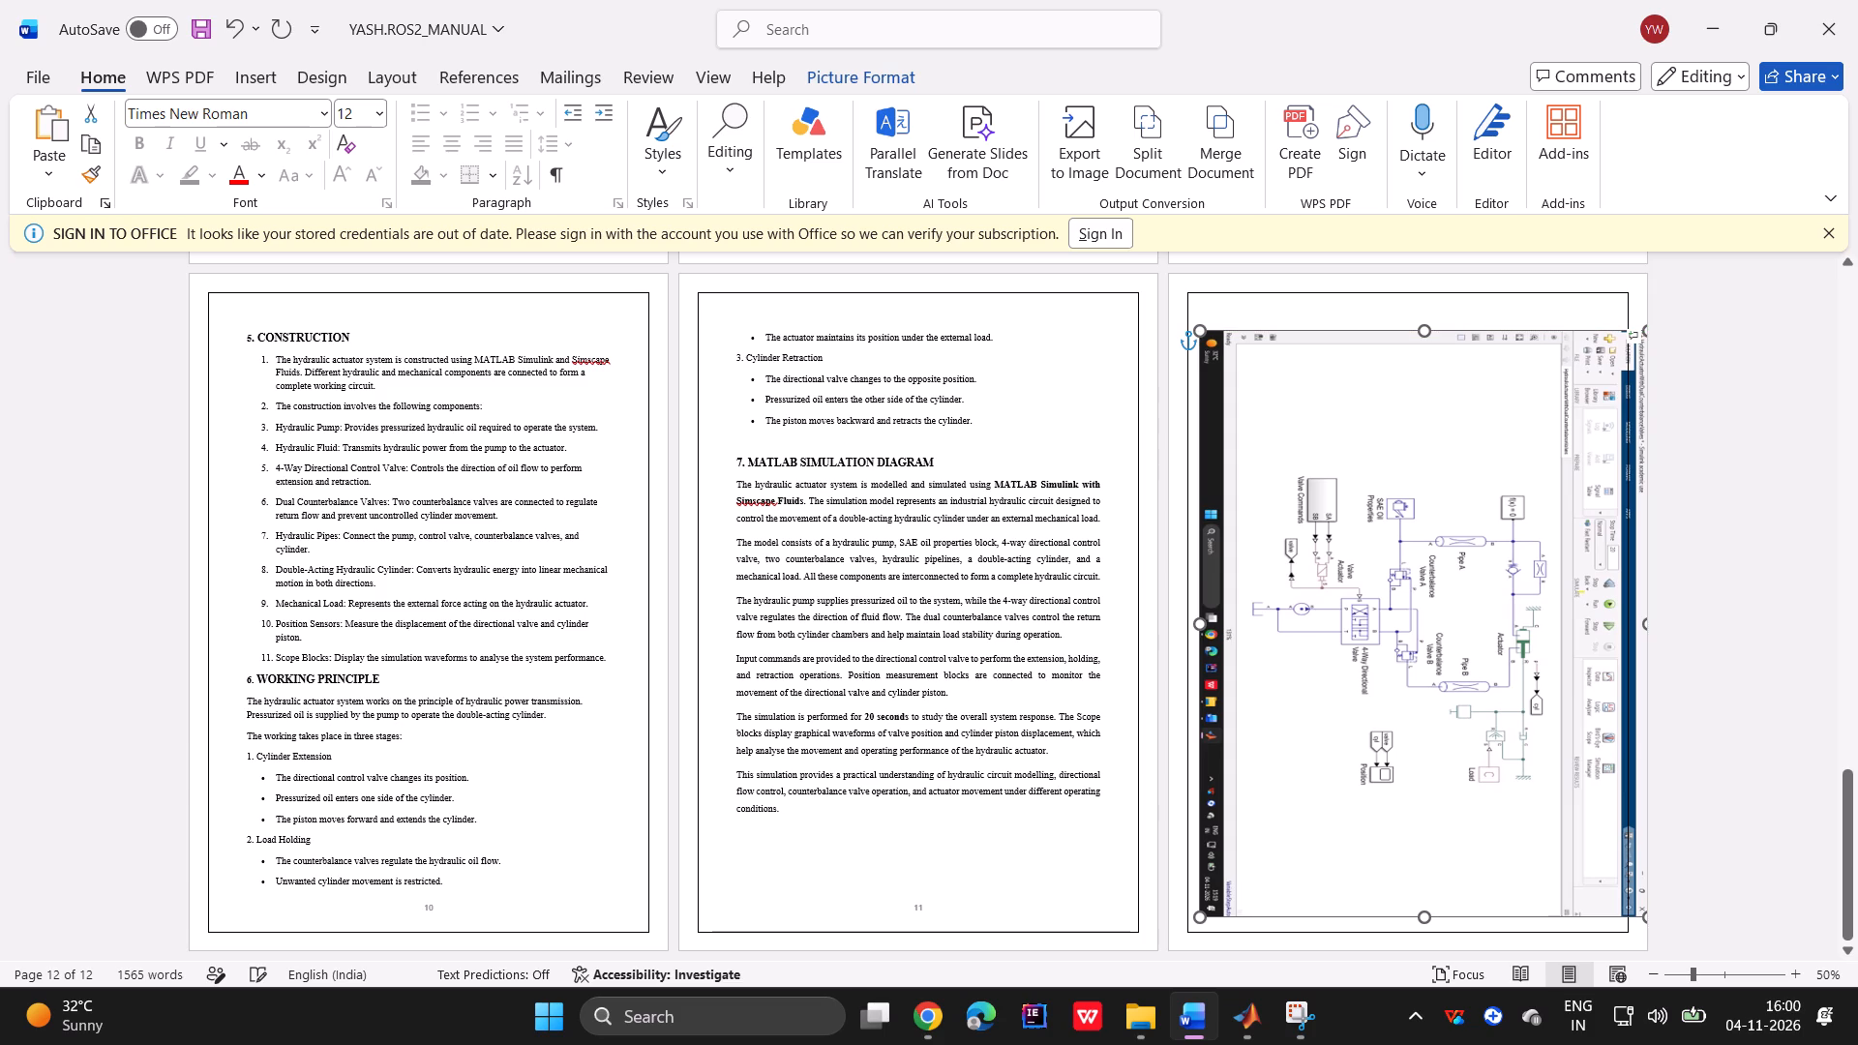
right_click_drag(1645, 919, 1629, 916)
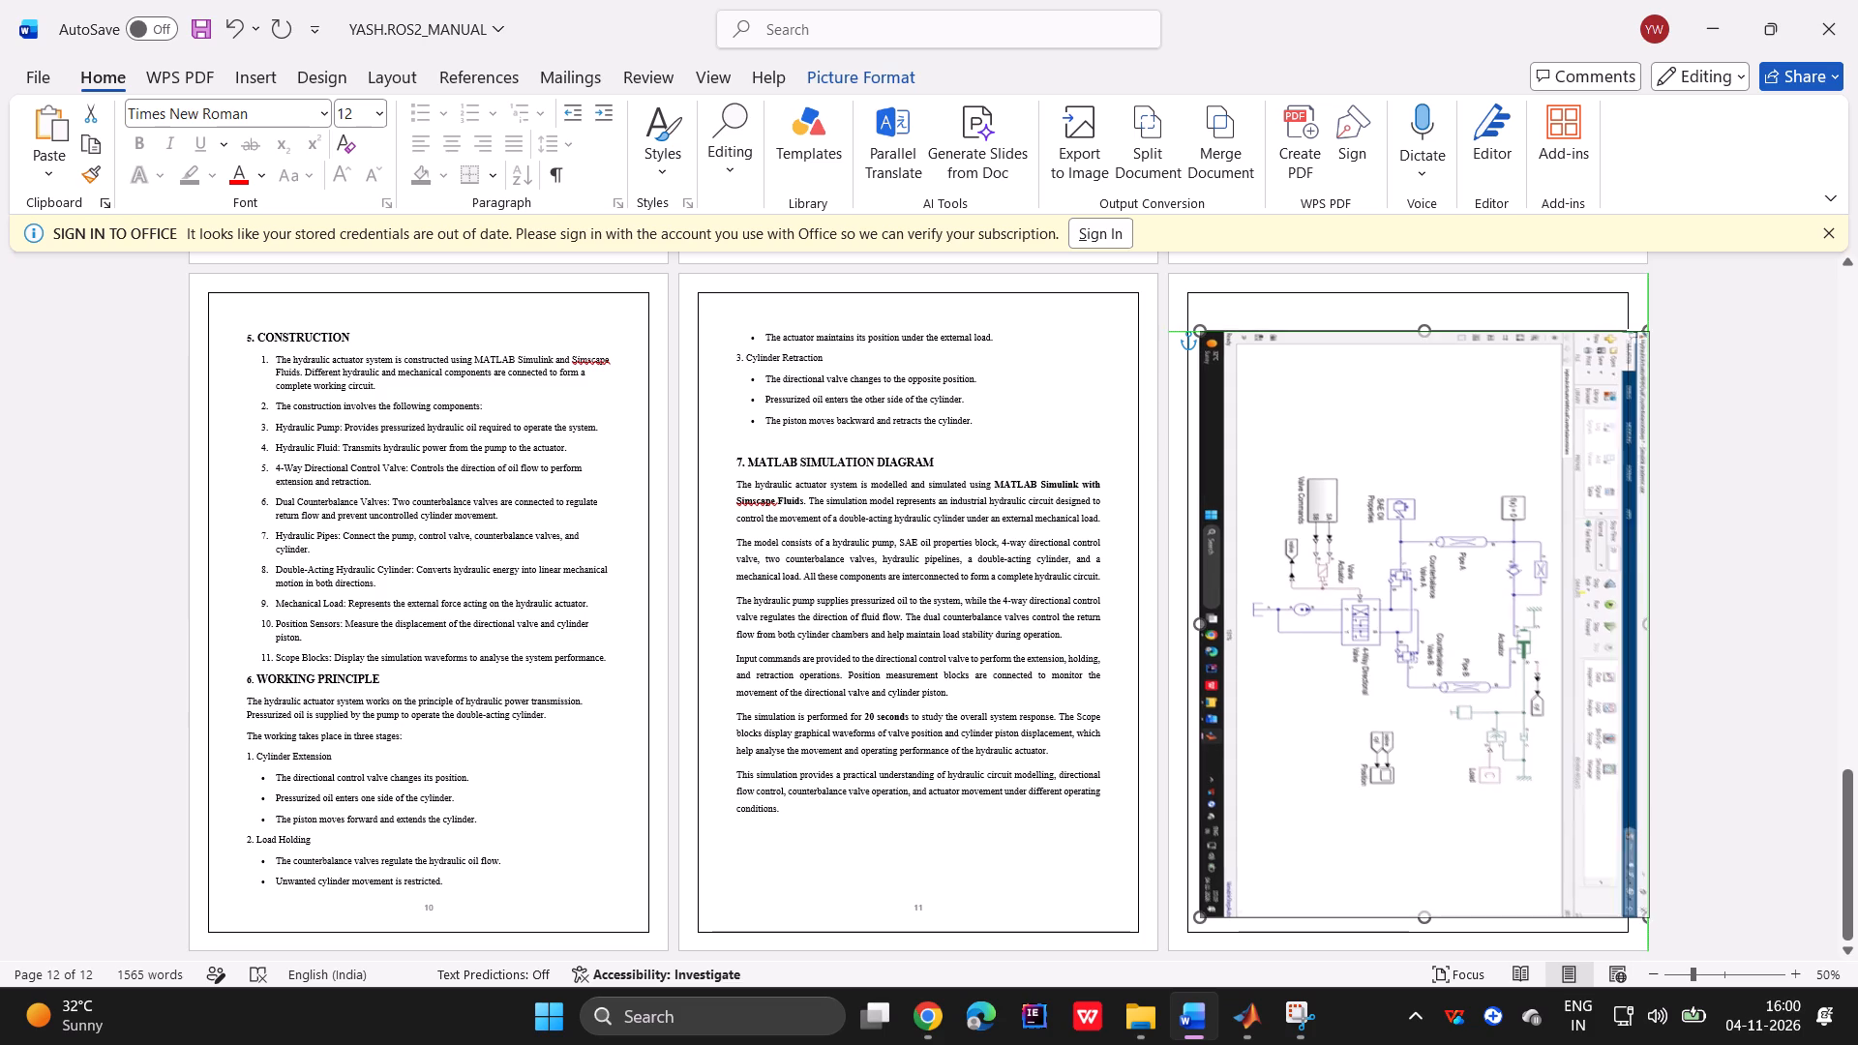
right_click_drag(1629, 916, 1614, 884)
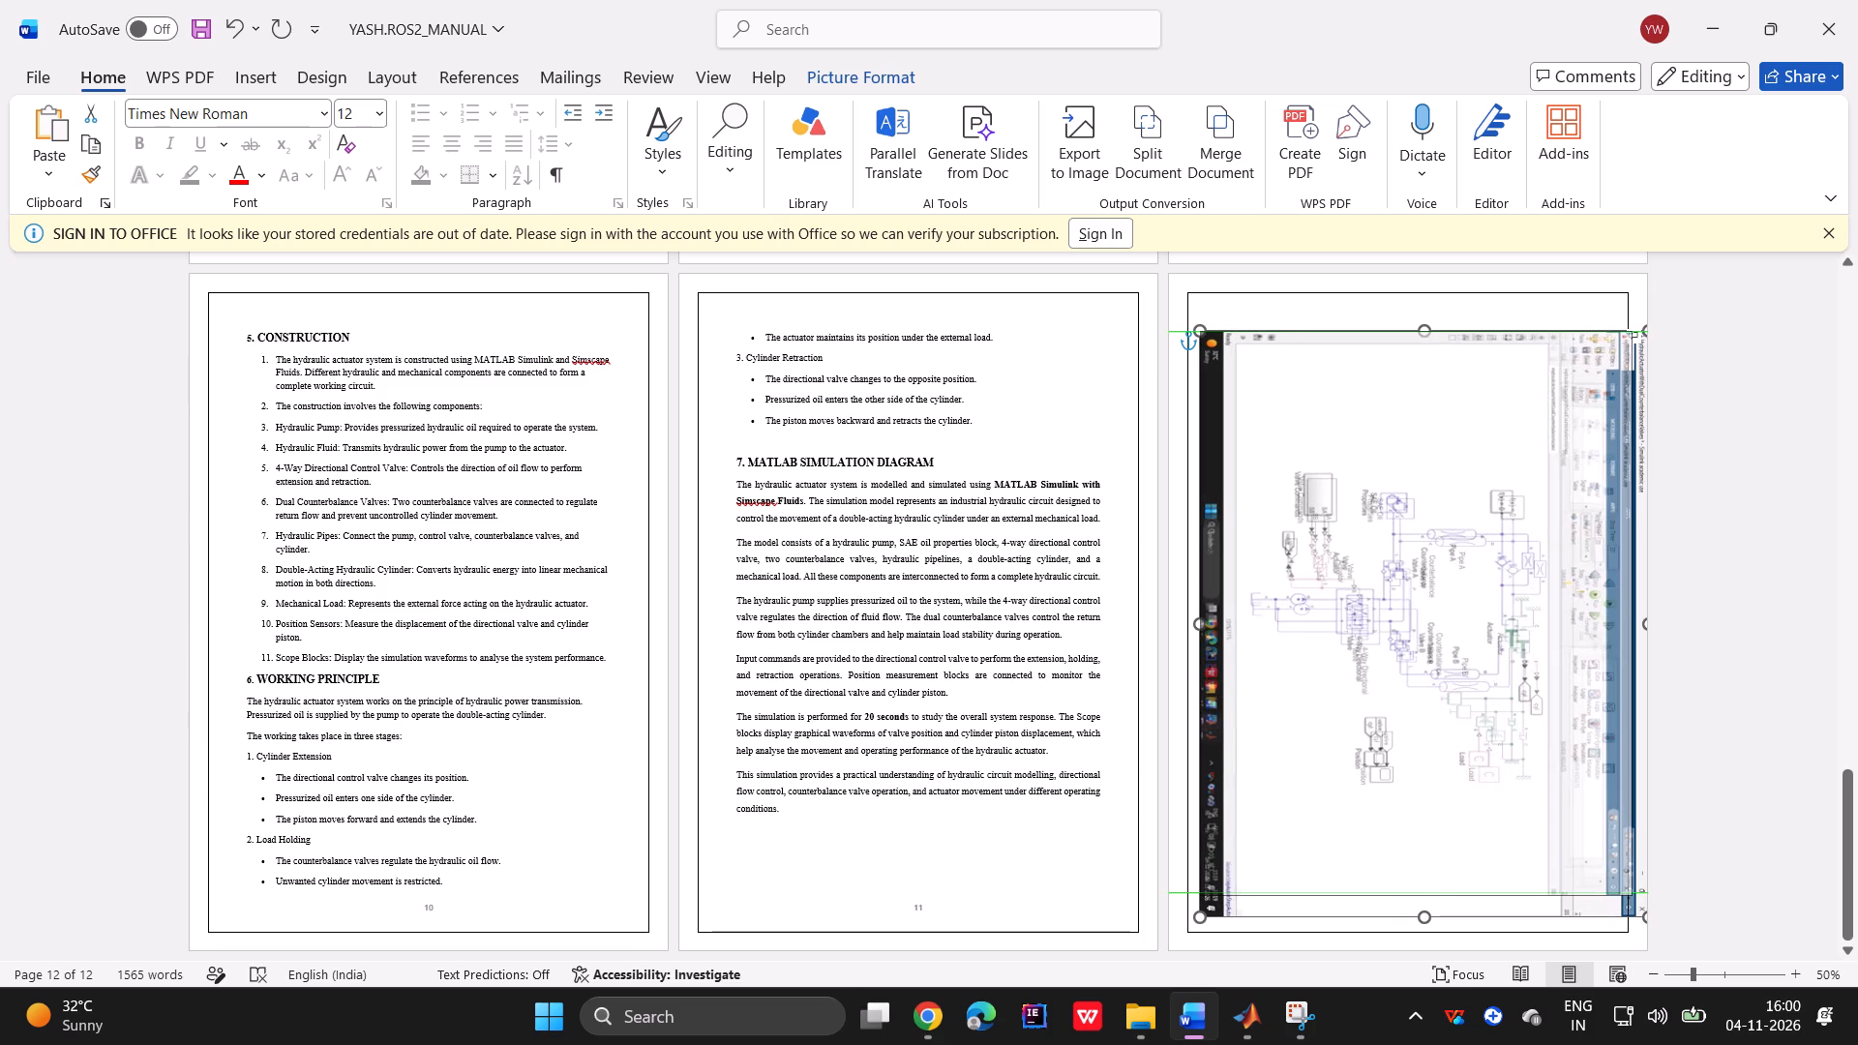
left_click_drag(1428, 427, 1405, 403)
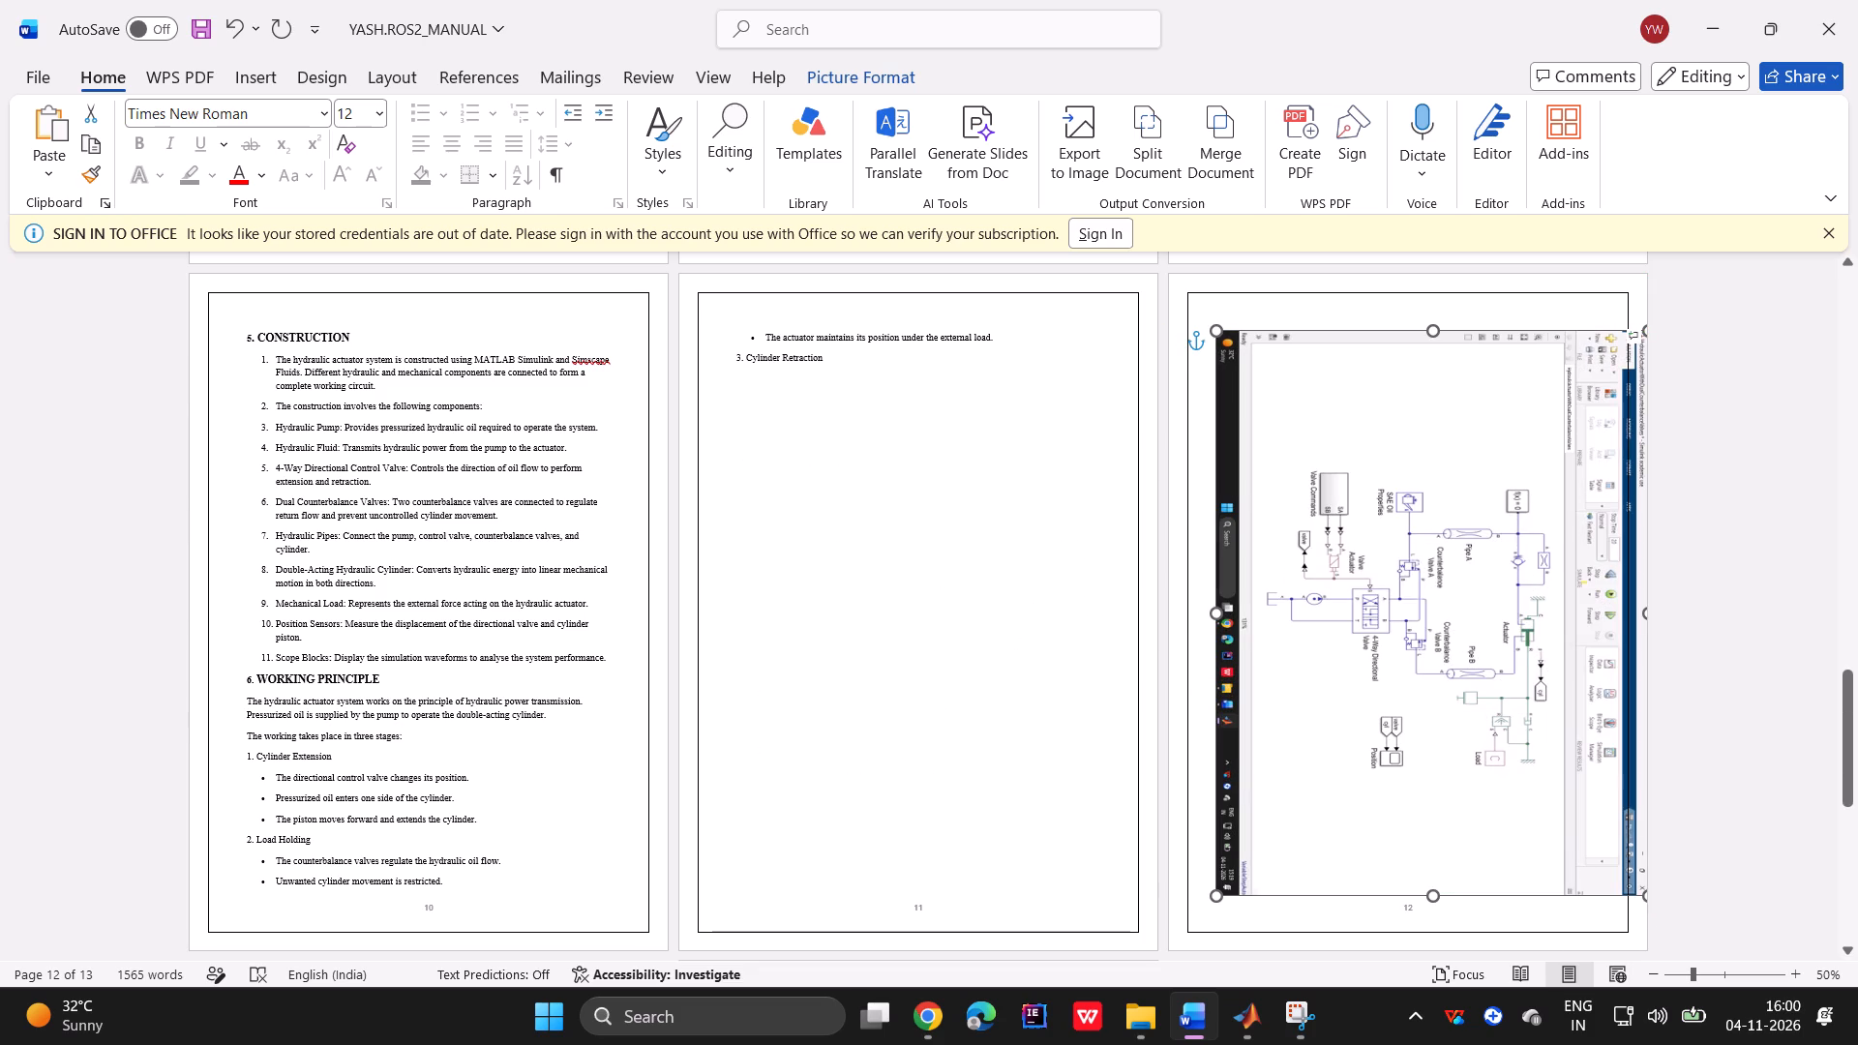
left_click_drag(1405, 403, 1376, 405)
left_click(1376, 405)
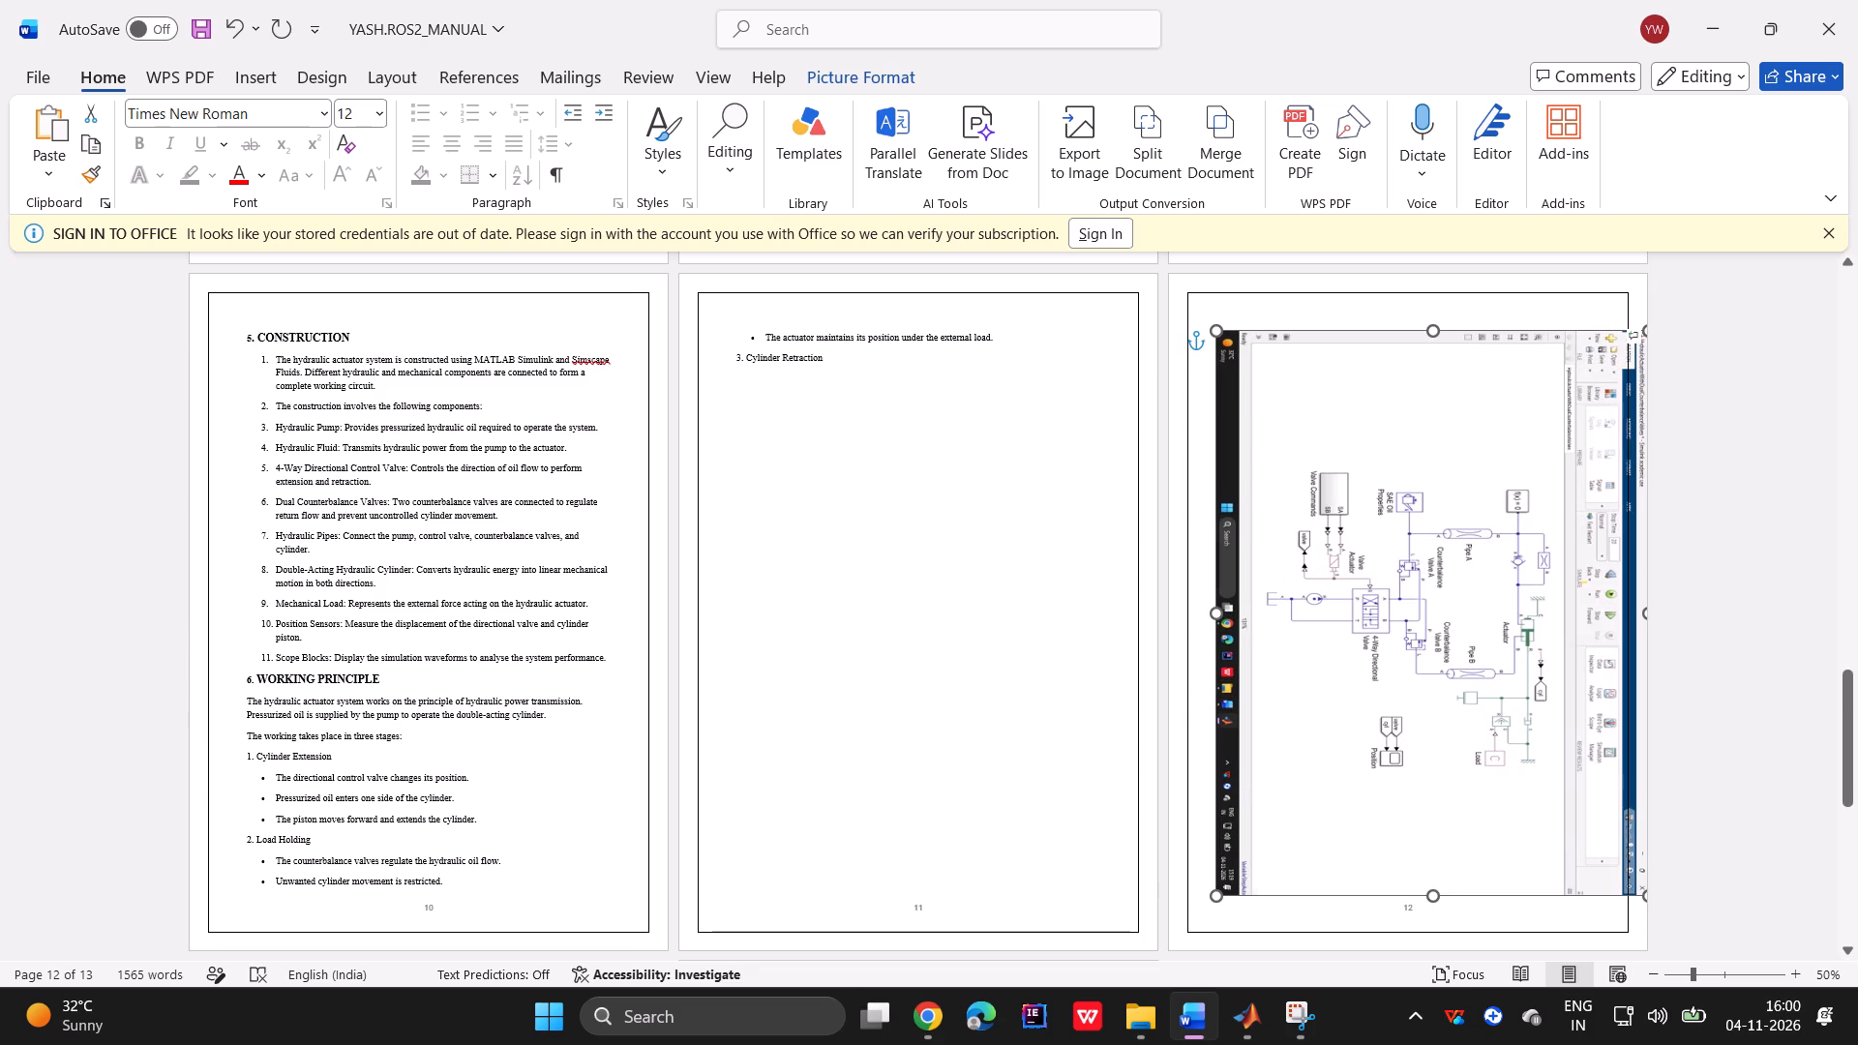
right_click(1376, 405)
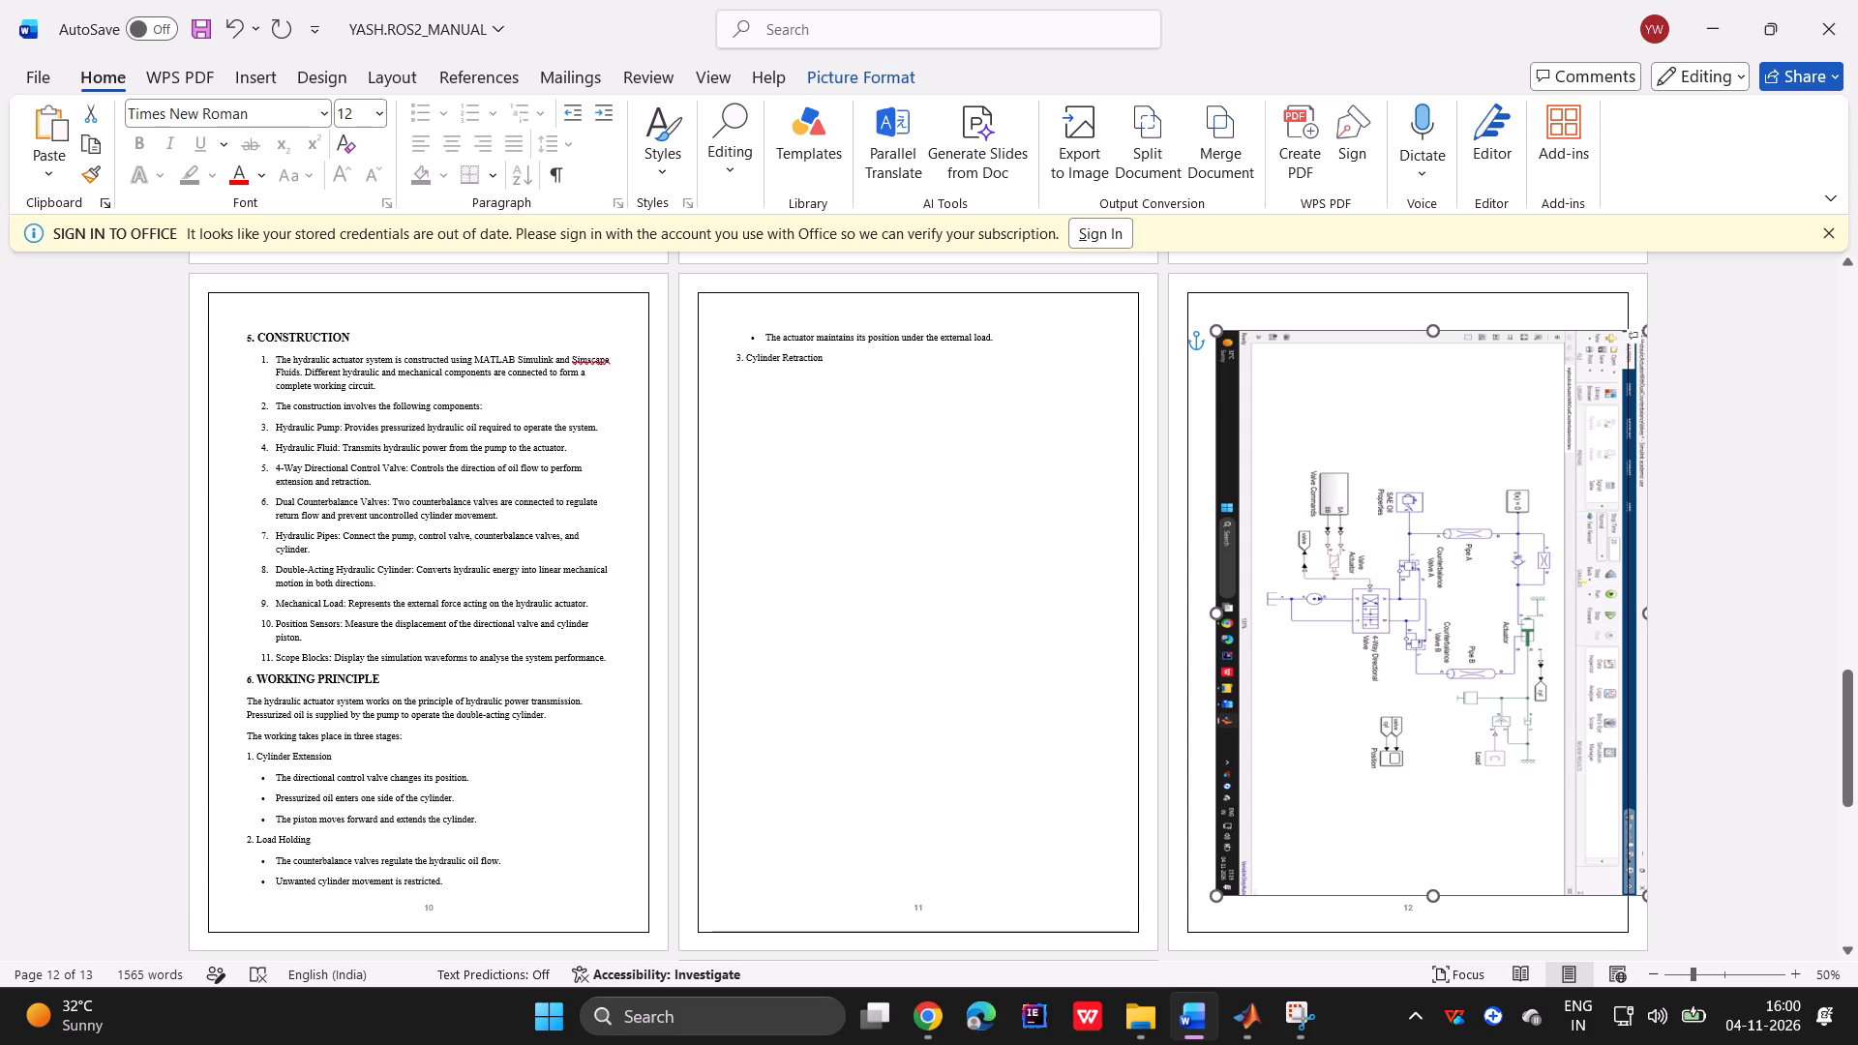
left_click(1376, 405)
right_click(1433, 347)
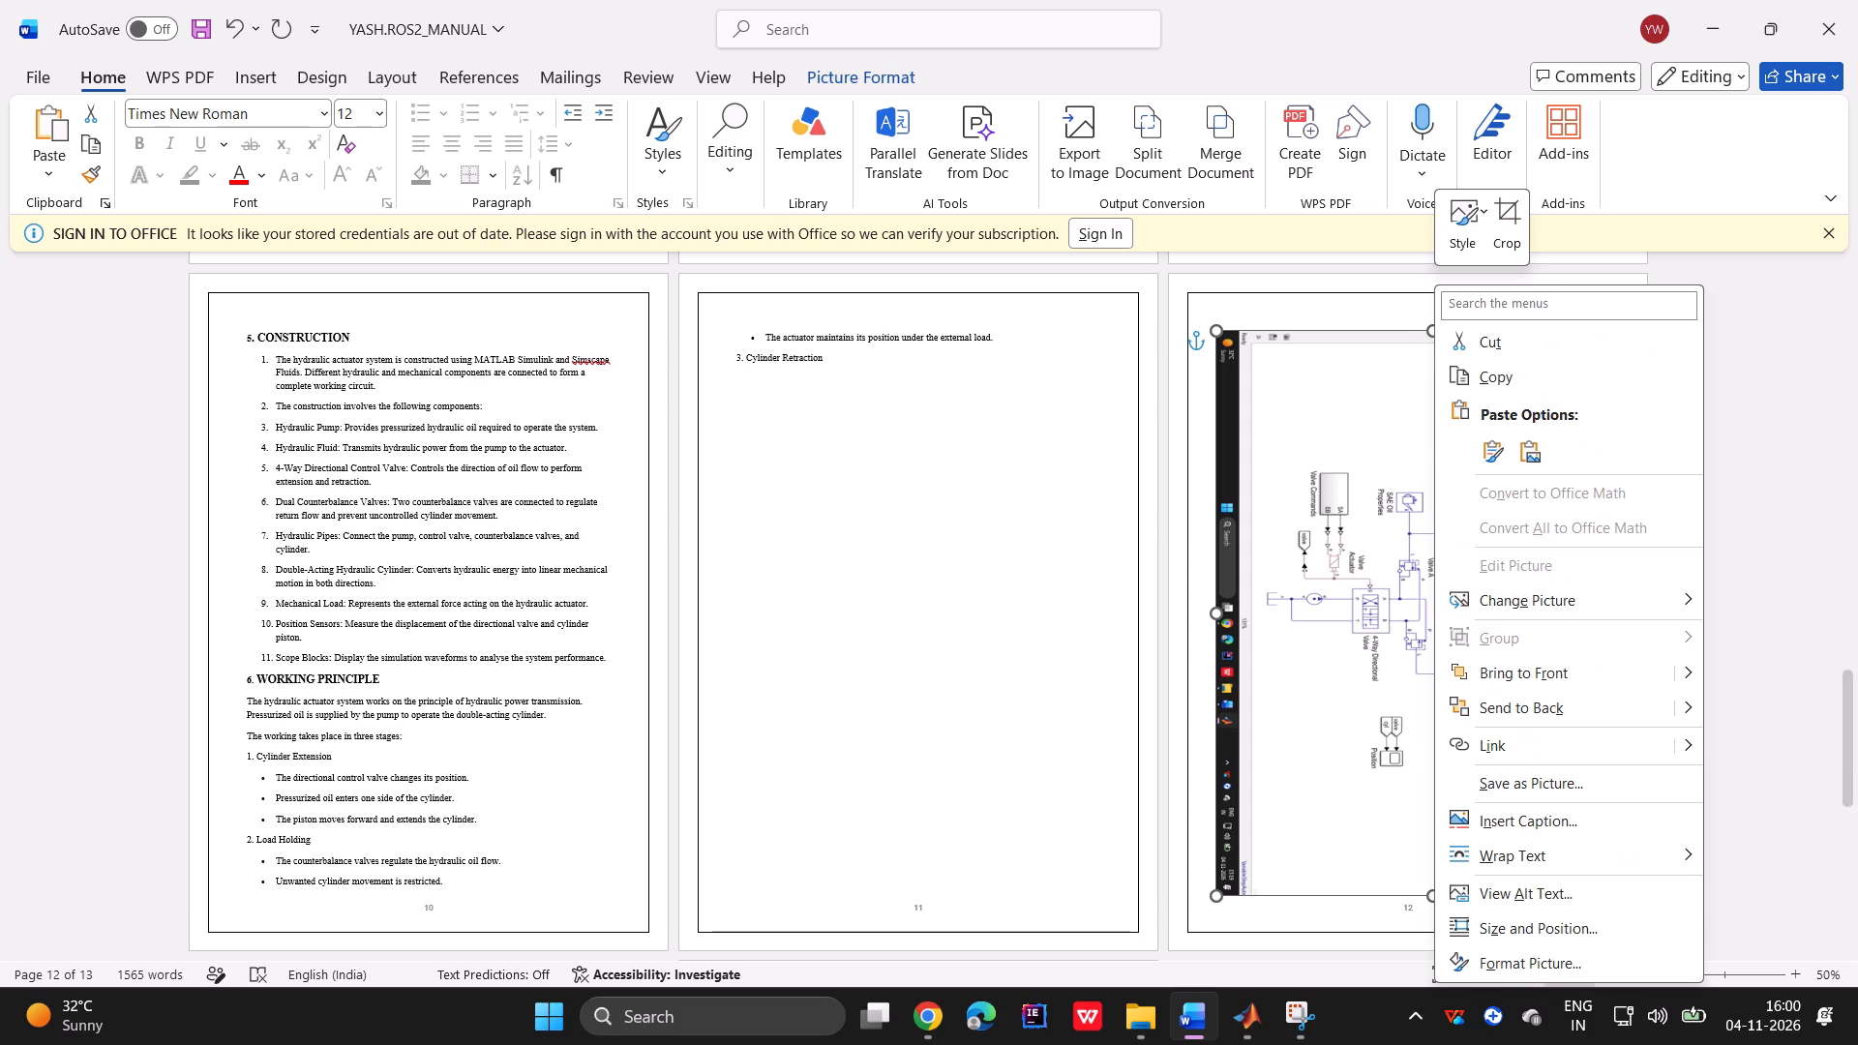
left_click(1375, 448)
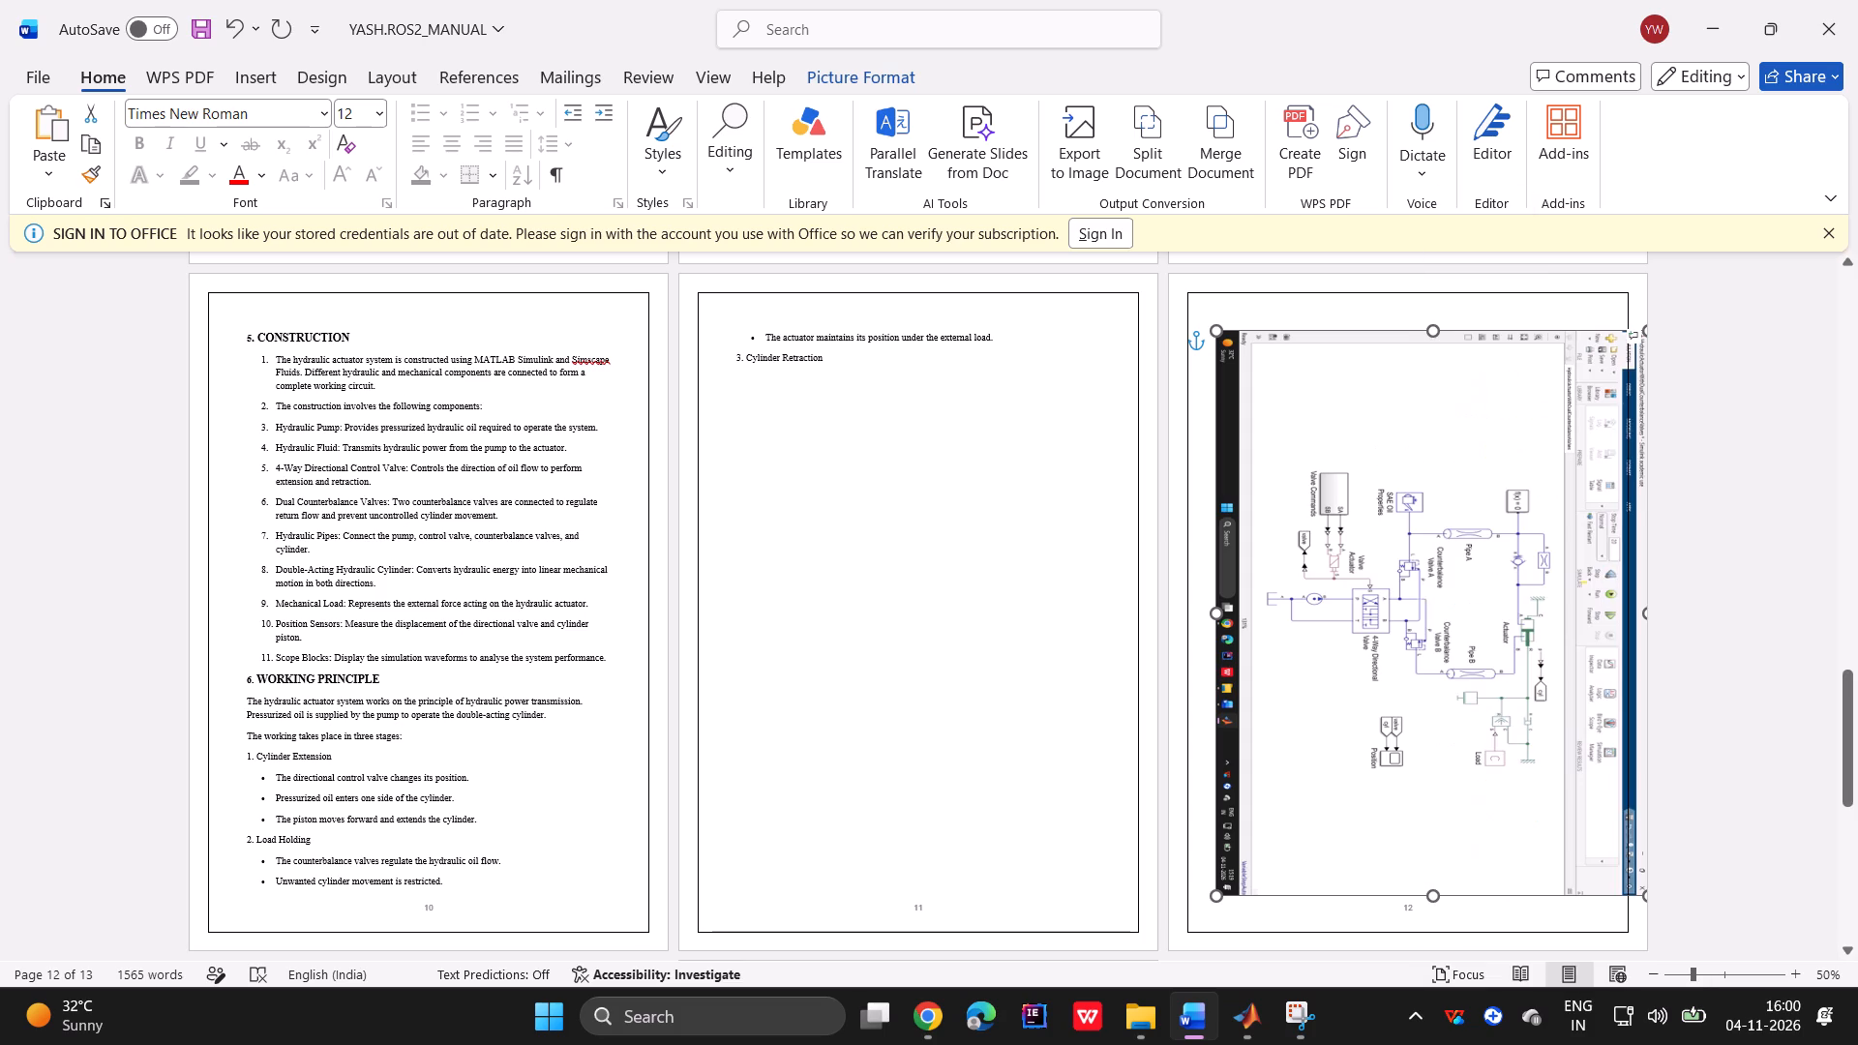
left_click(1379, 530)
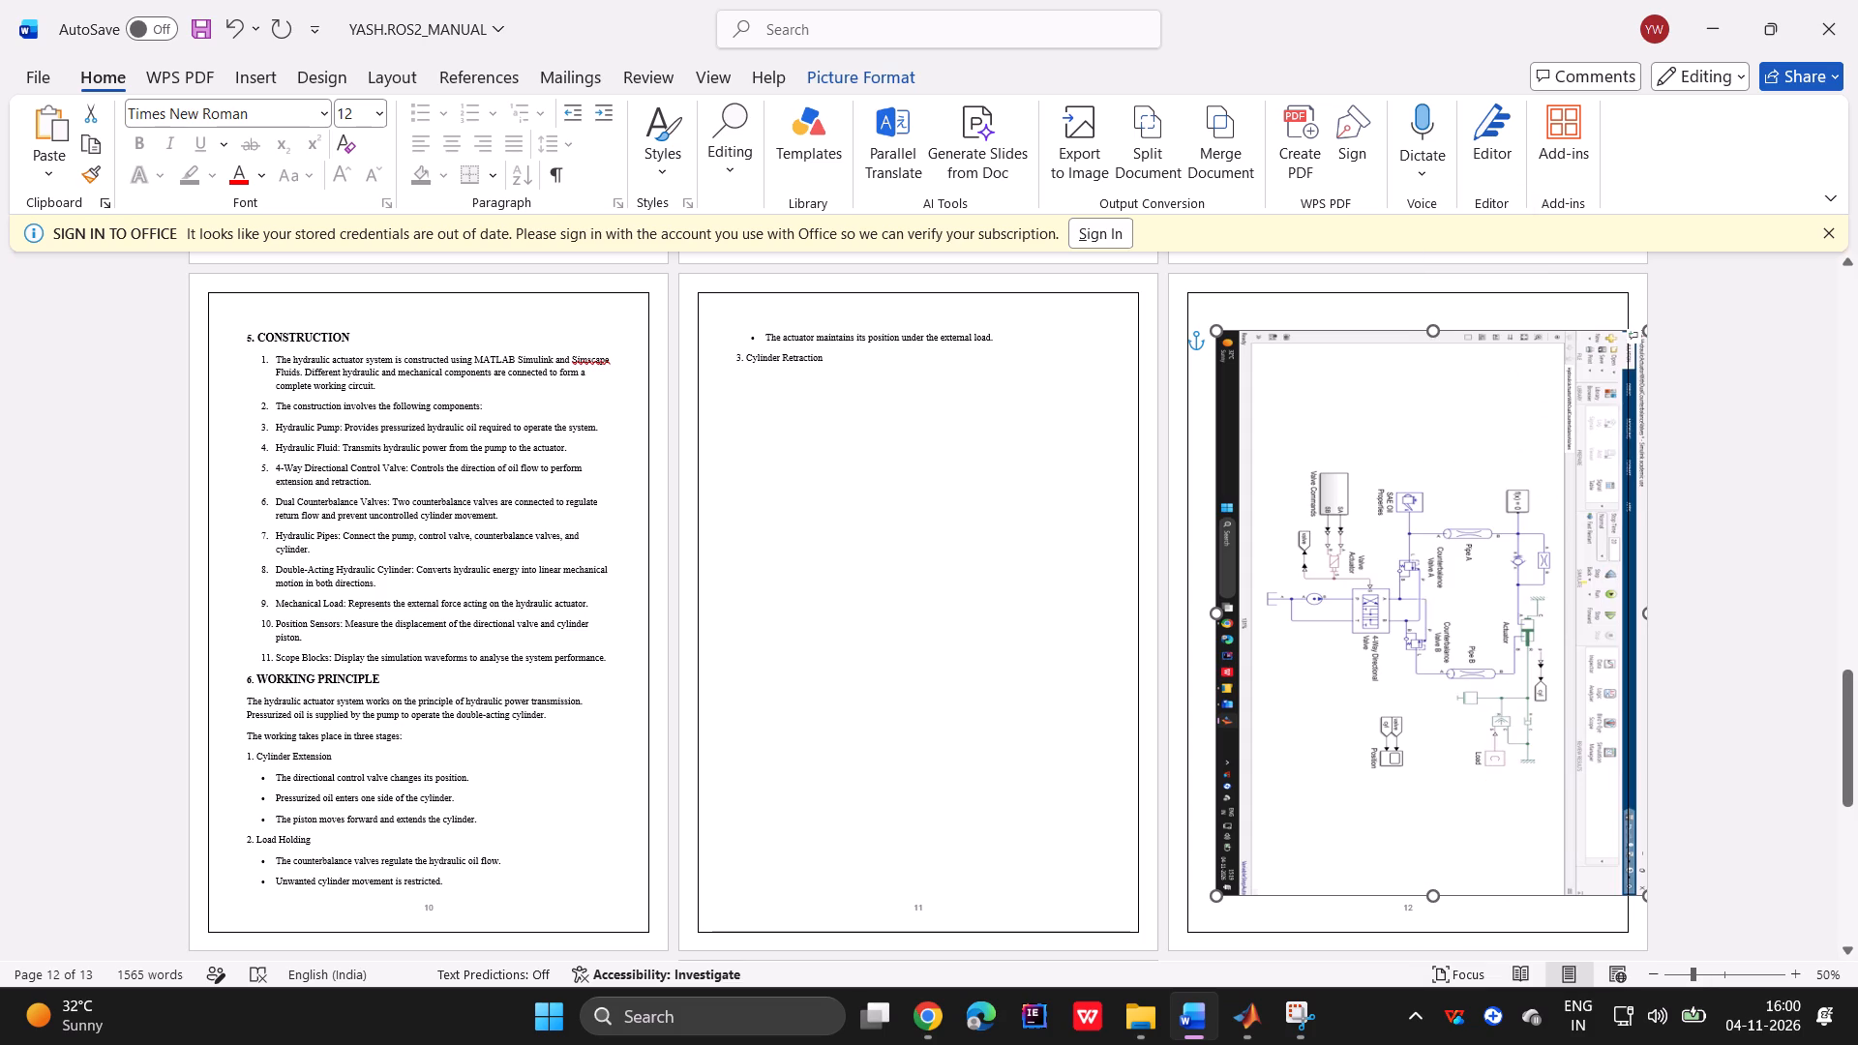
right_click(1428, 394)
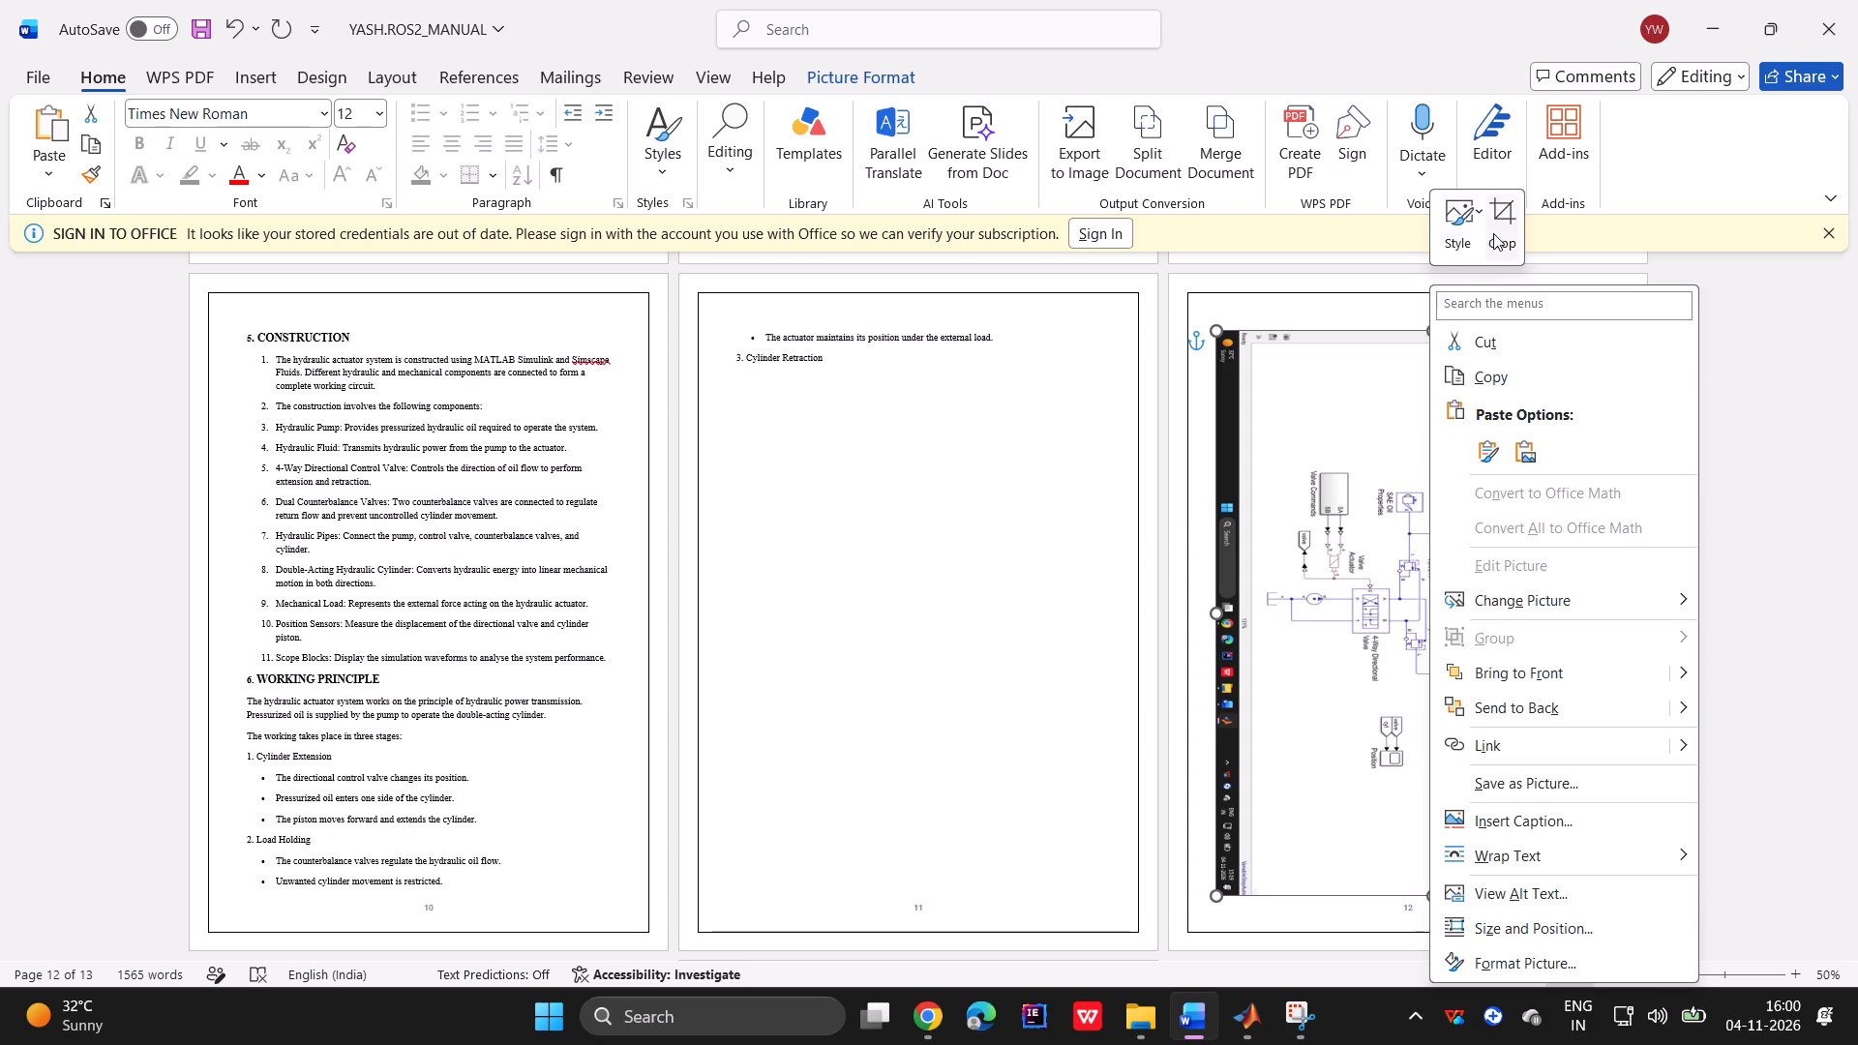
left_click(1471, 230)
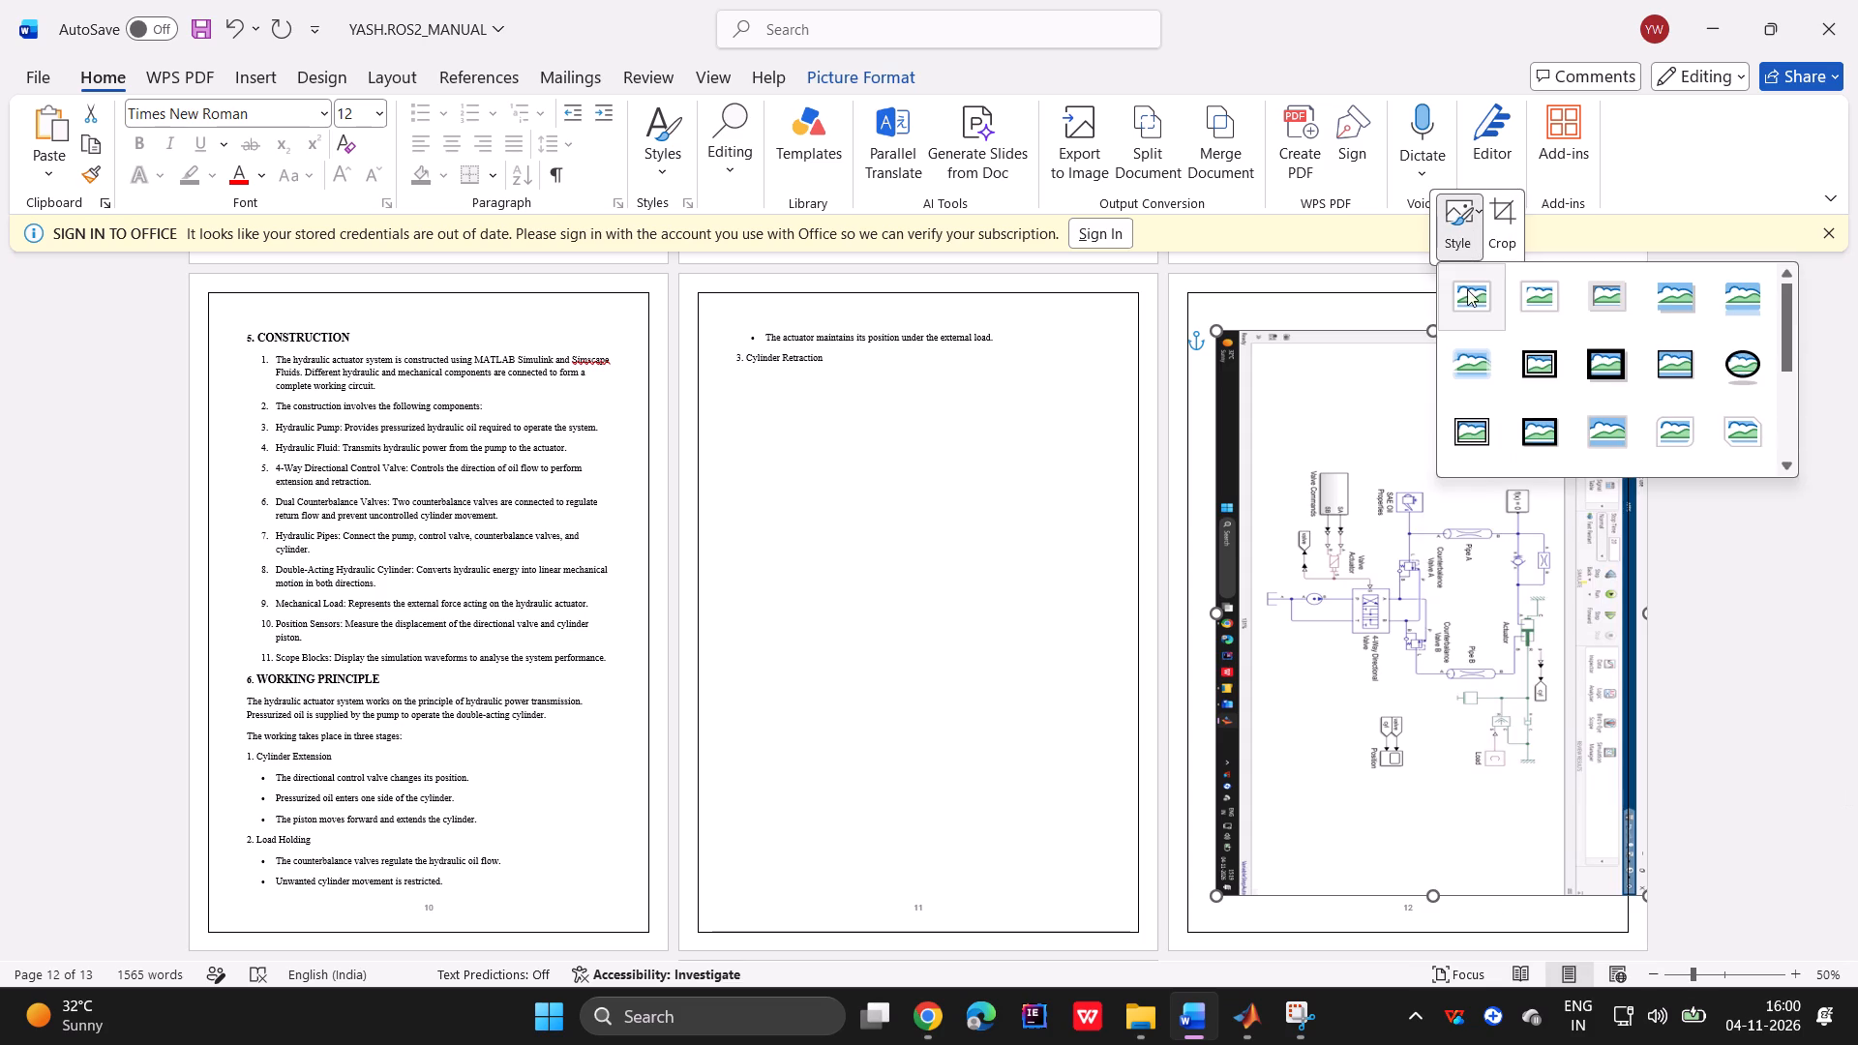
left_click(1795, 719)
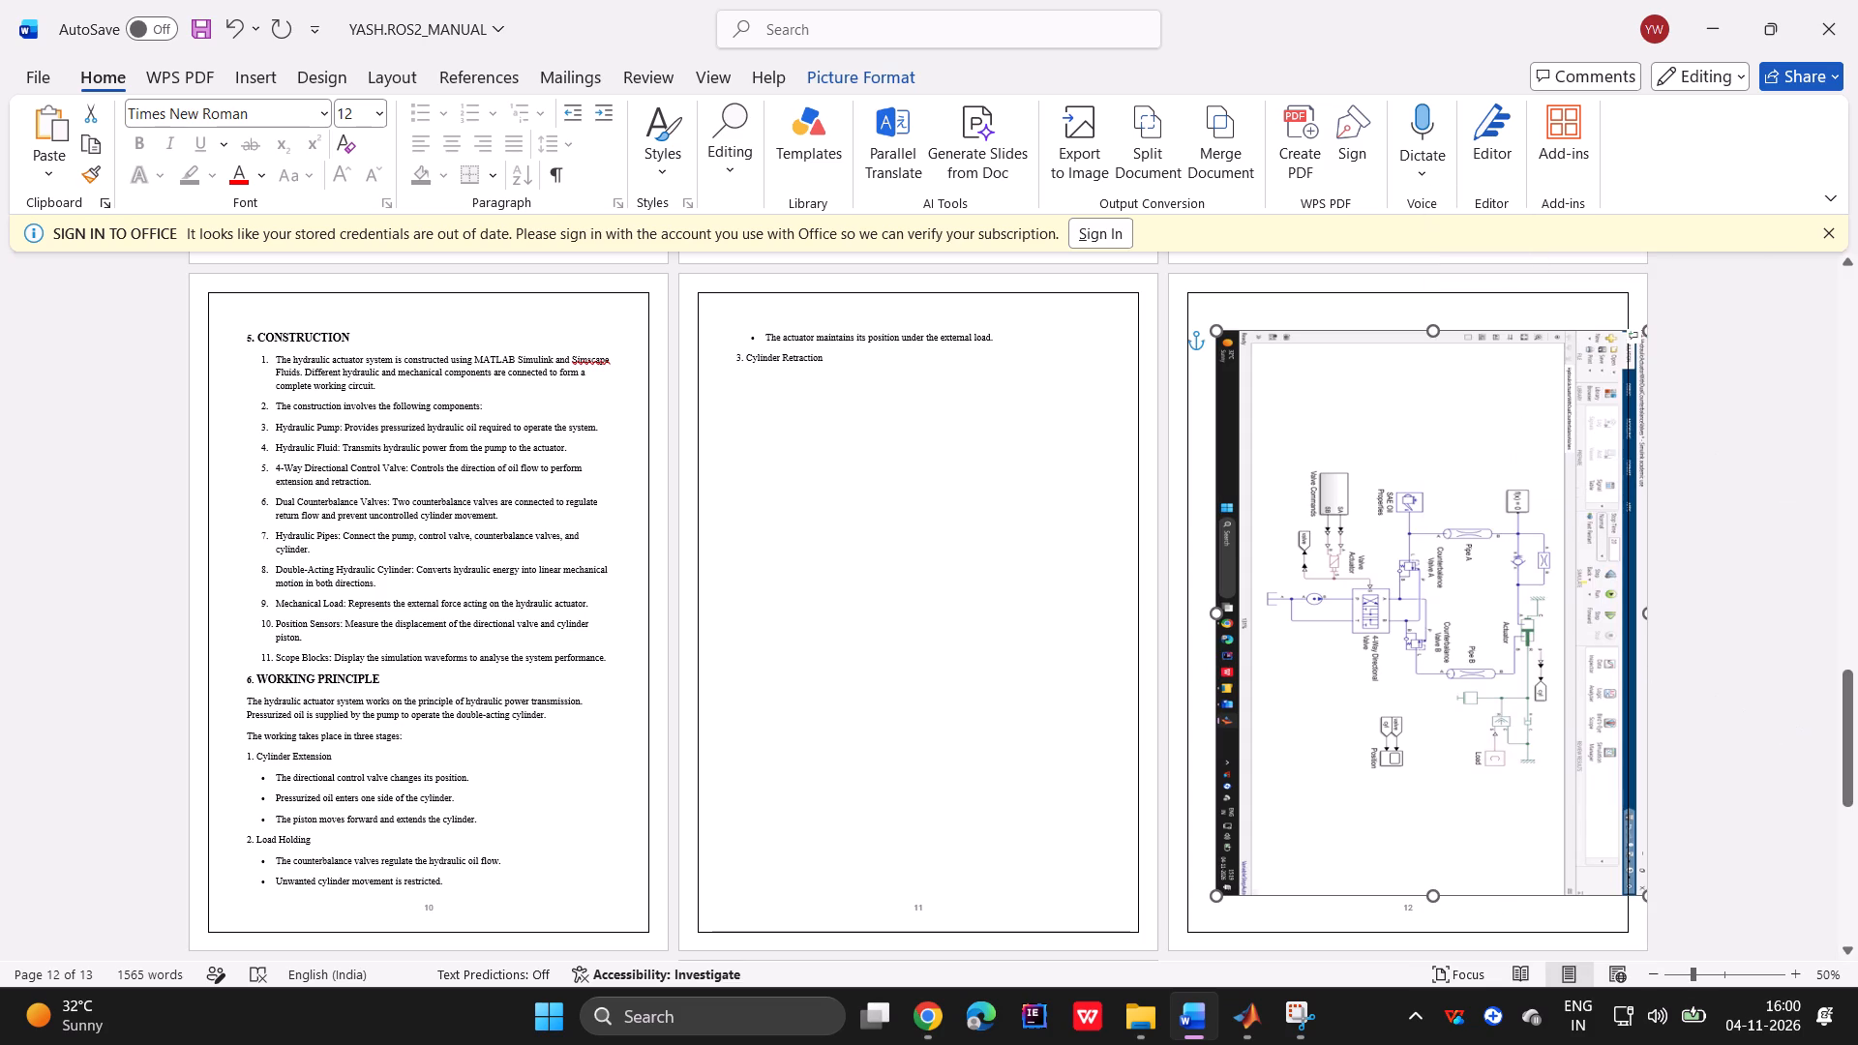
Centre the rotated diagram picture horizontally between the side borders of page 12 and deselect it.
left_click_drag(1480, 695, 1456, 692)
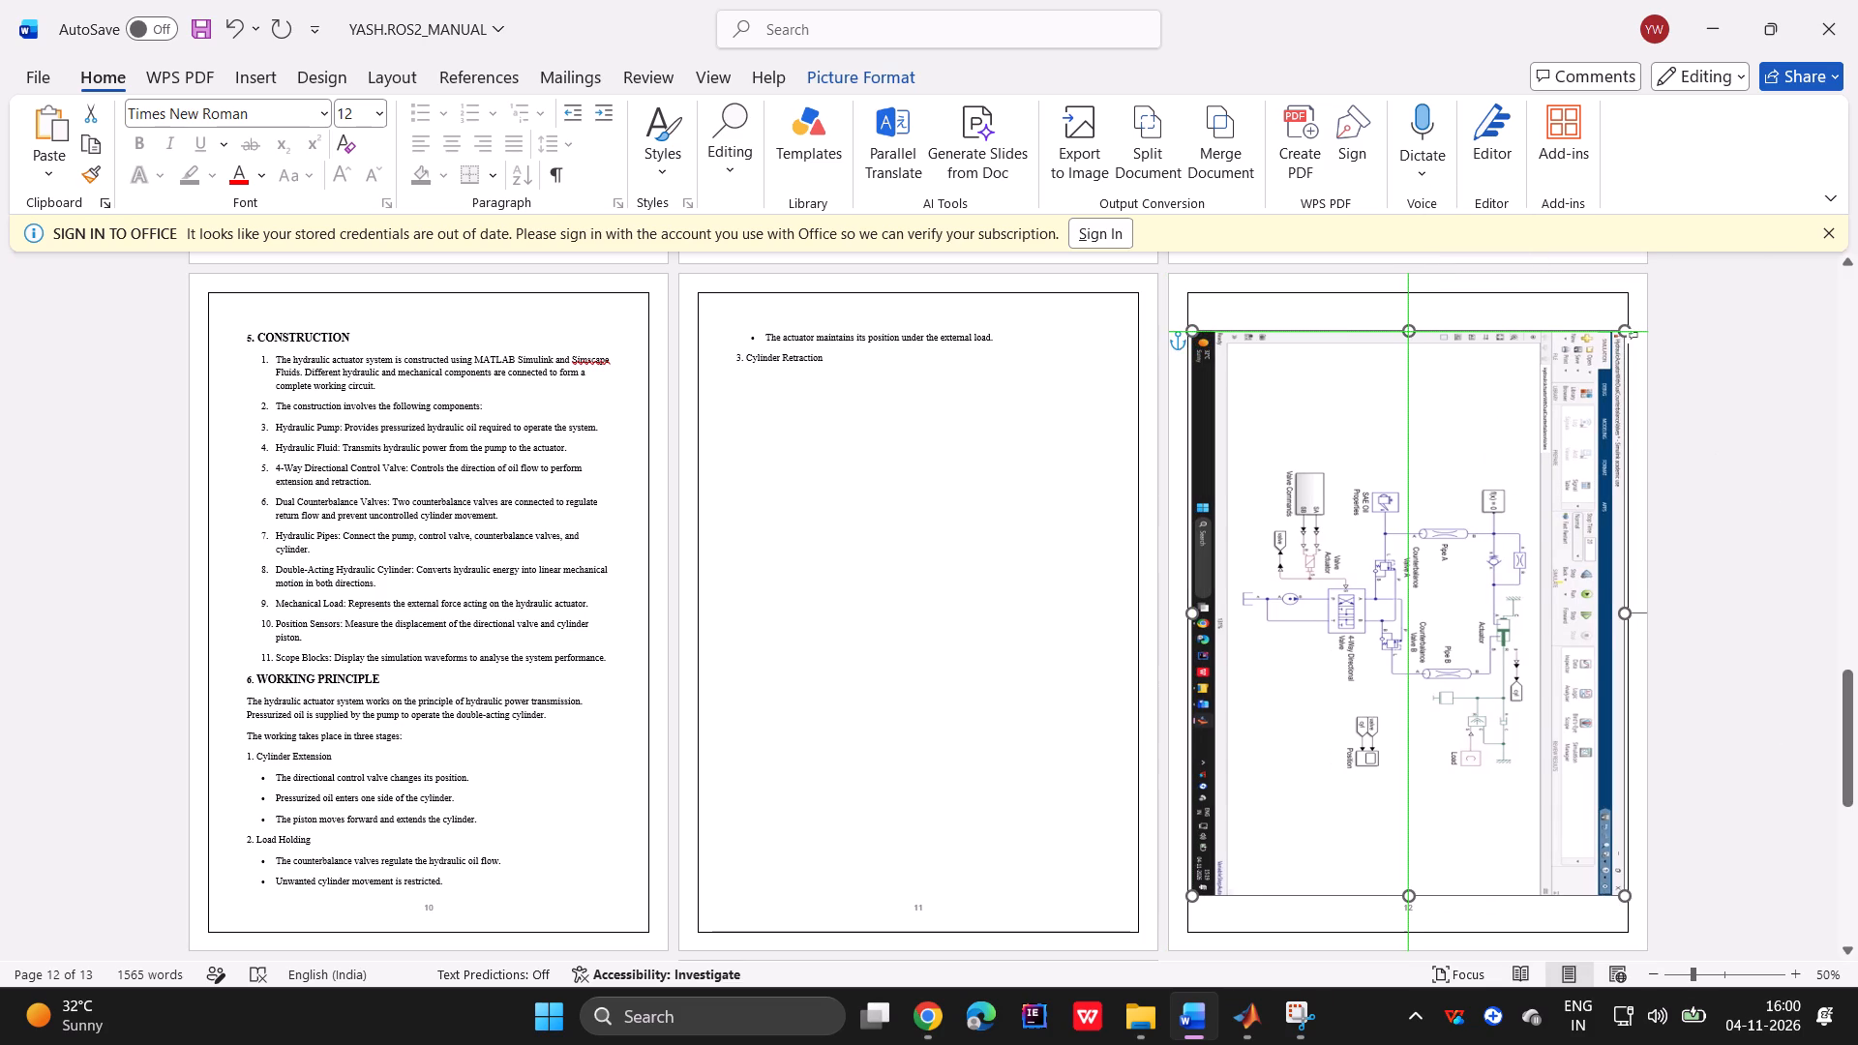
left_click_drag(1456, 692, 1455, 692)
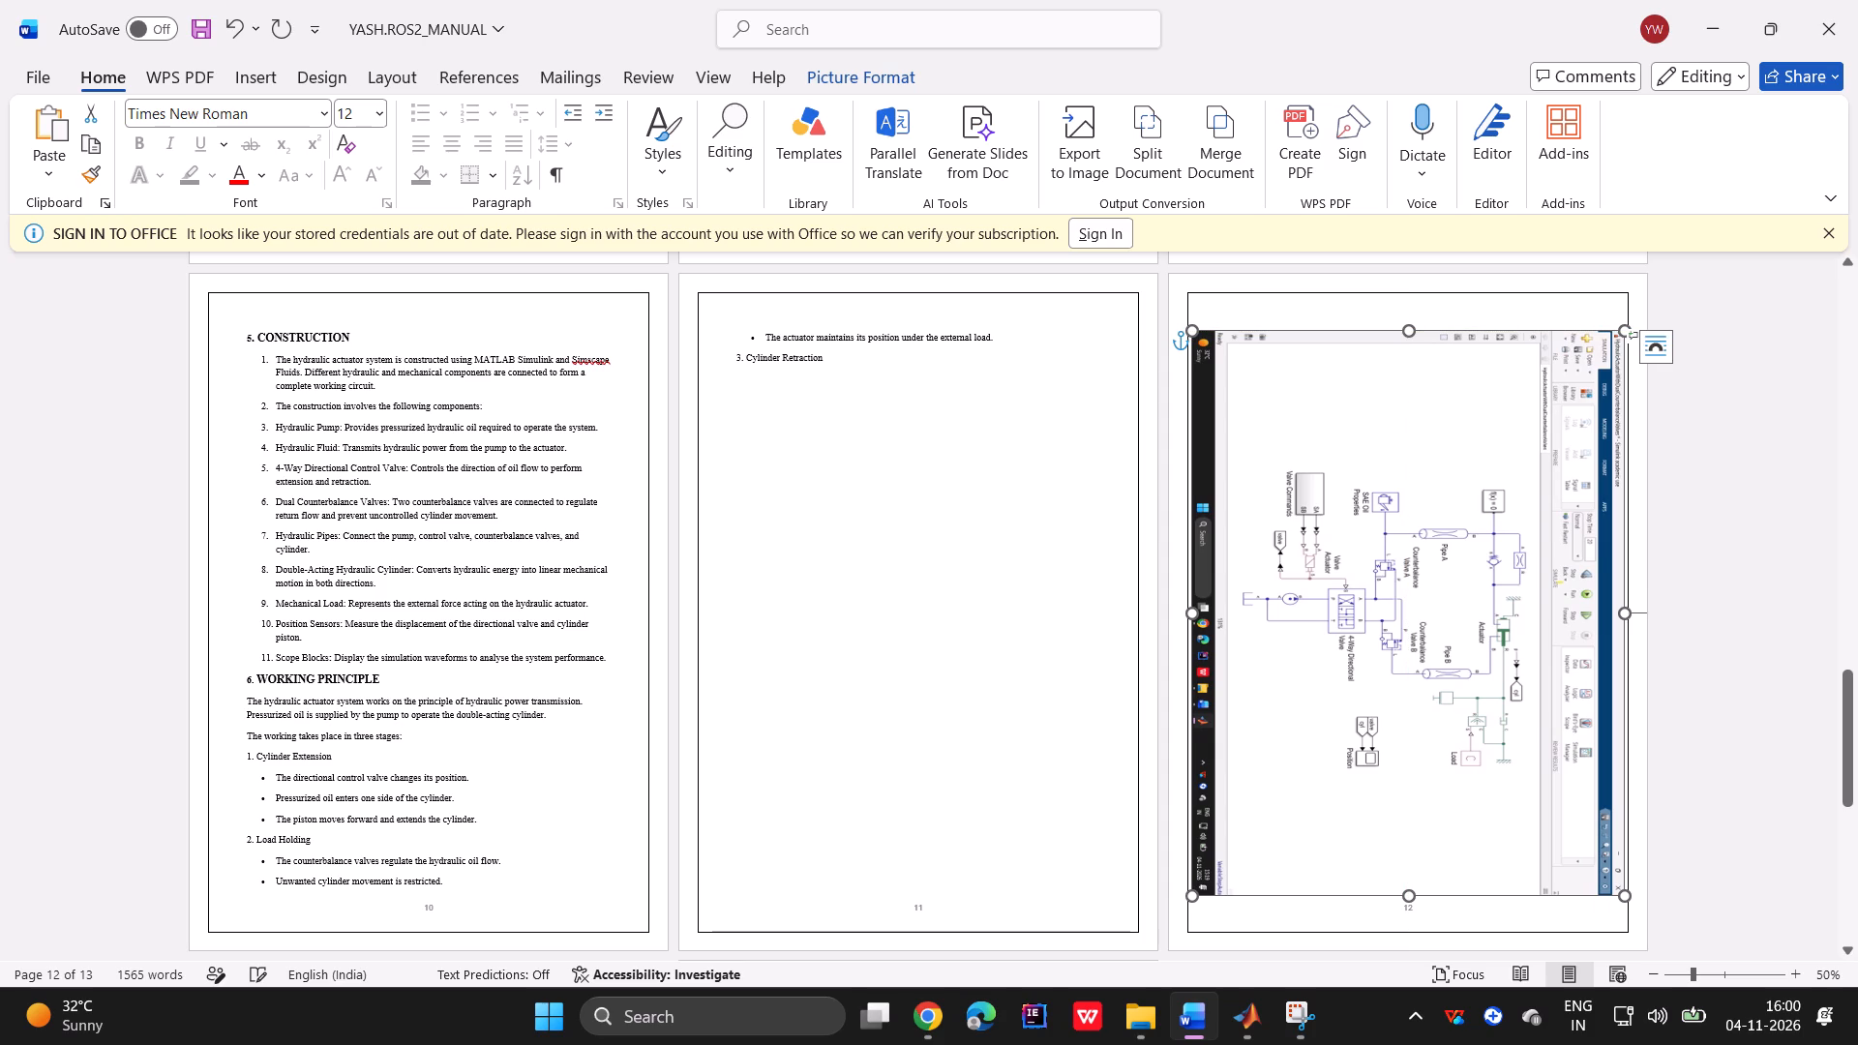
left_click(1762, 743)
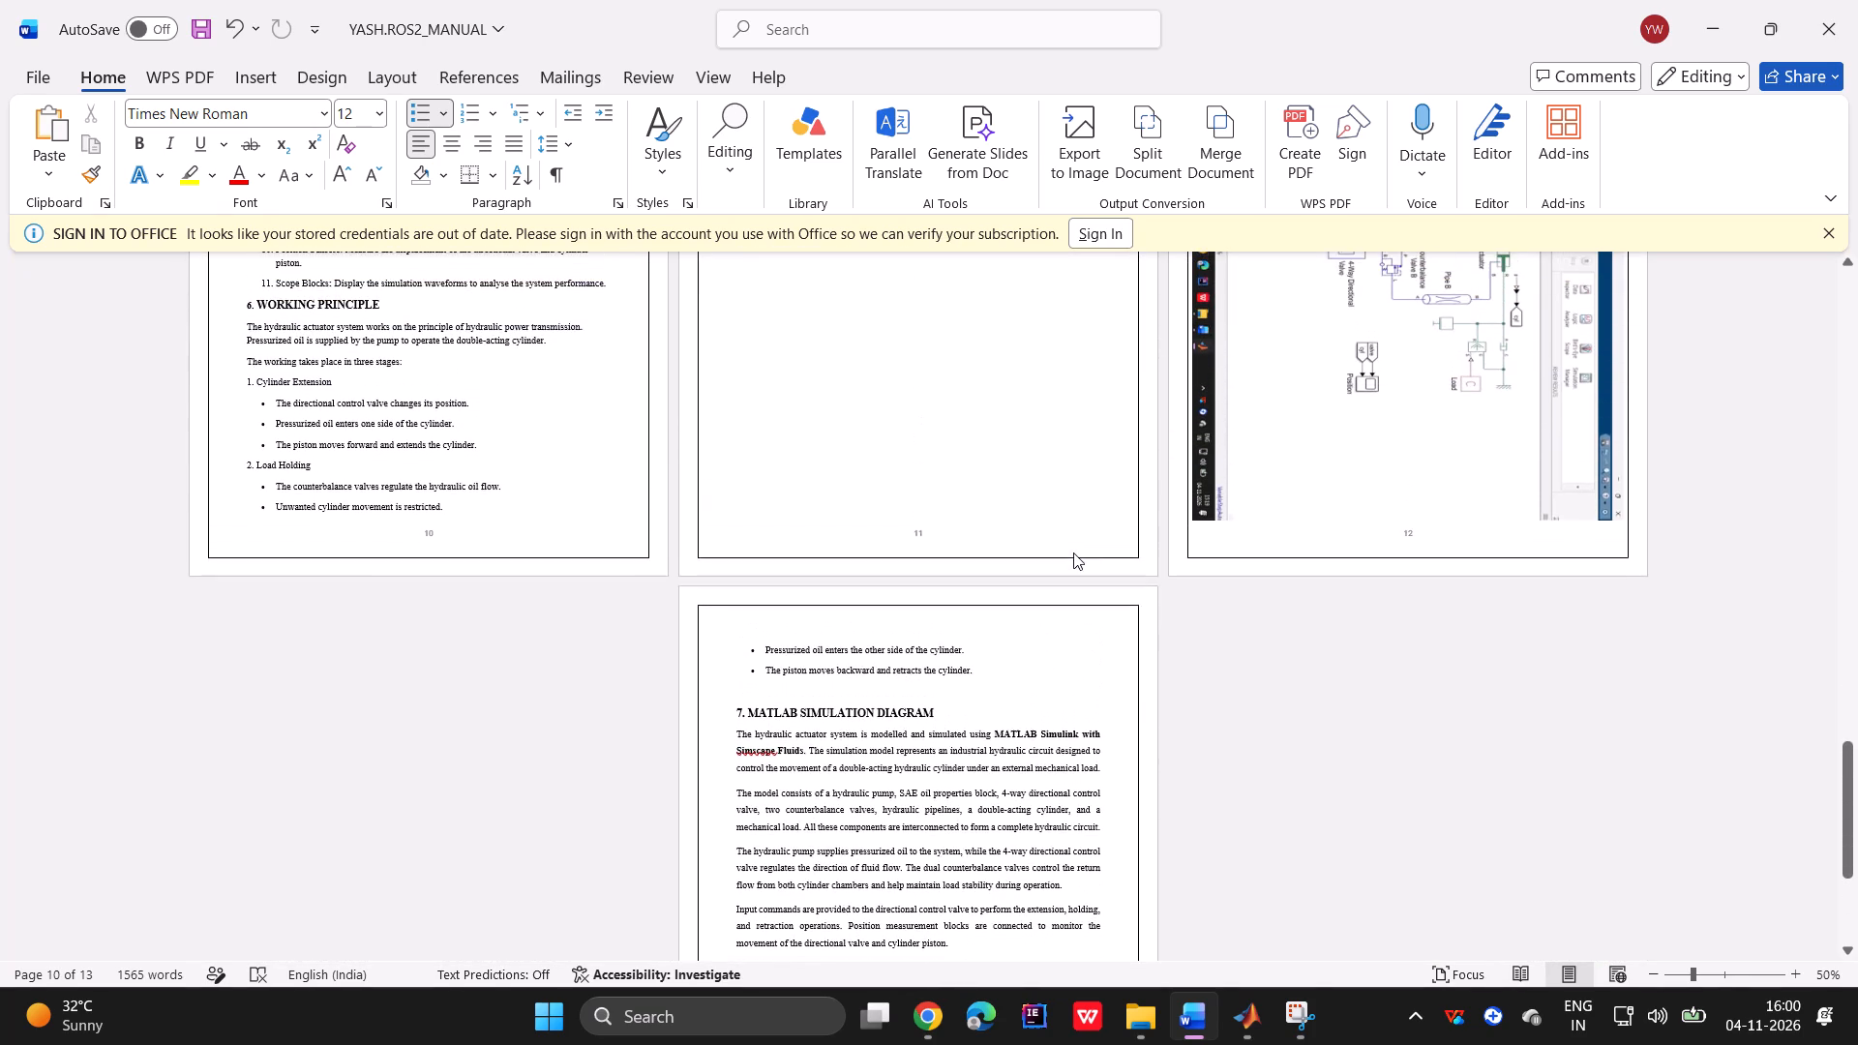
Delete backwards from the bullet "Pressurized oil enters the other side of the cylinder" through the Cylinder Retraction line and the actuator-position bullet.
left_click(744, 657)
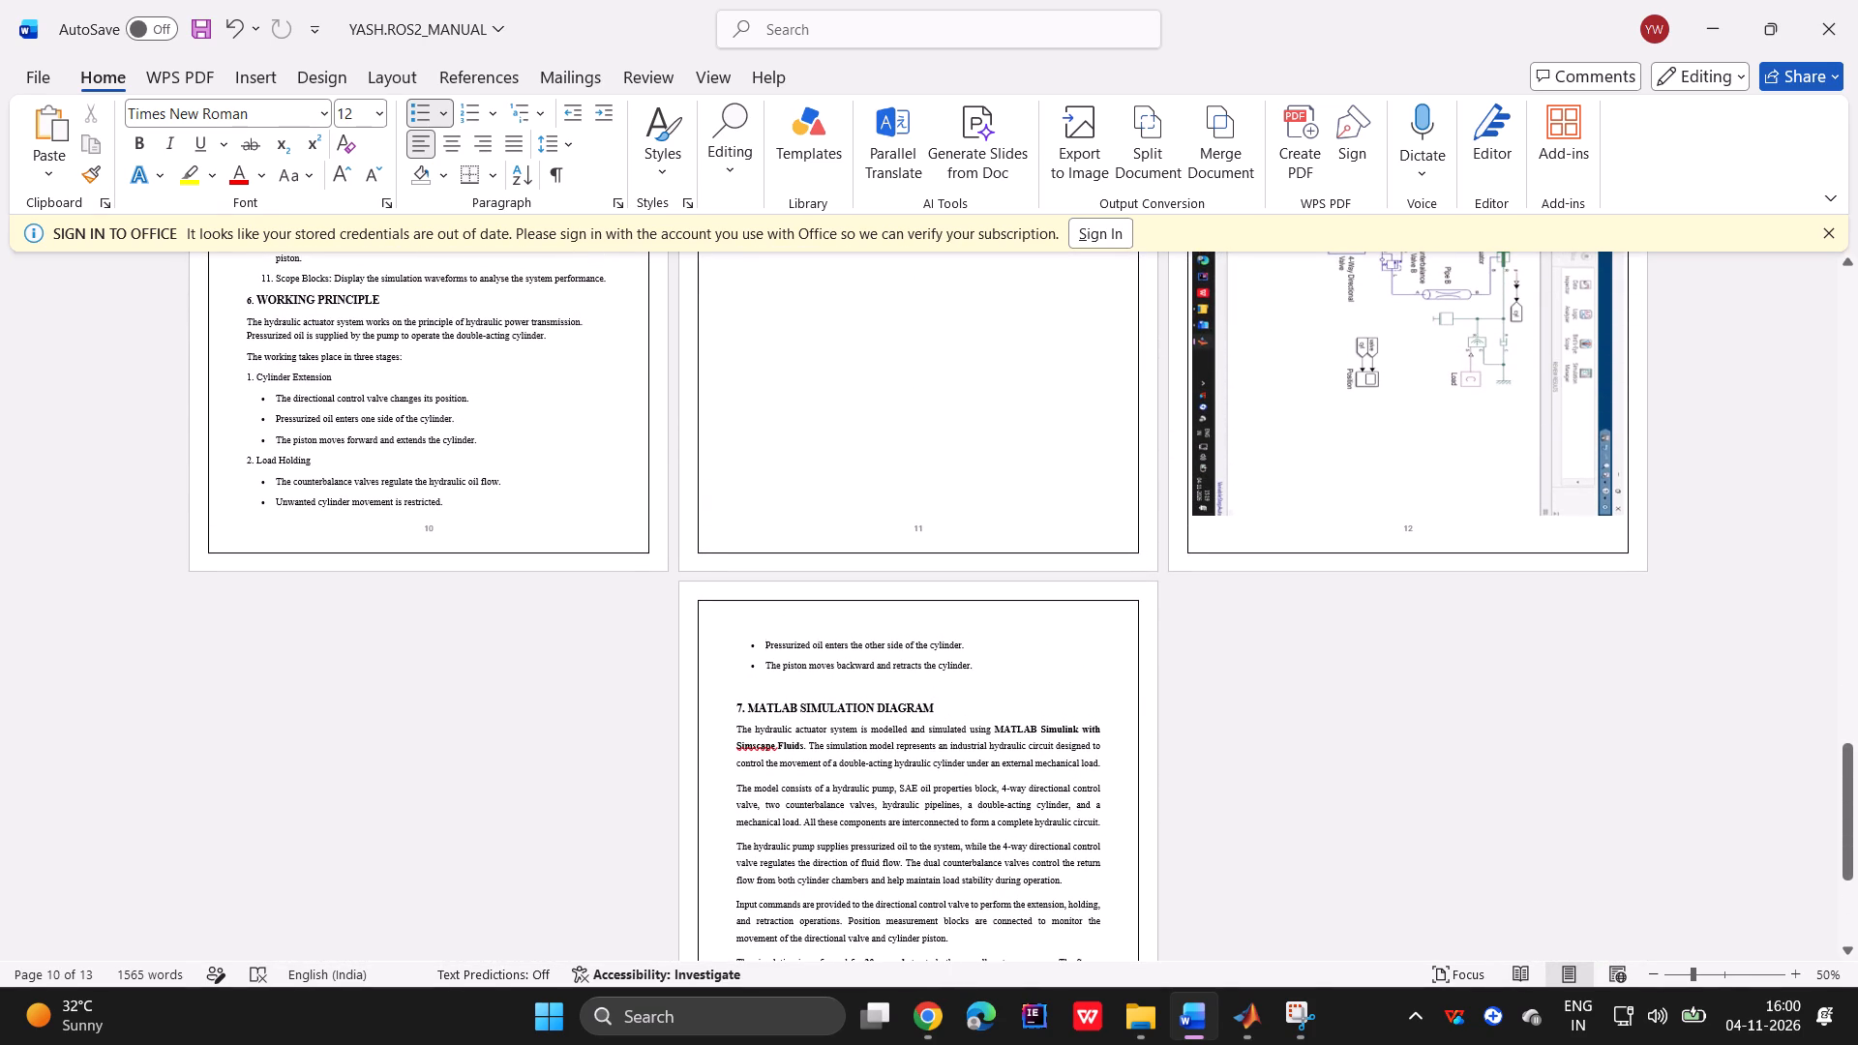
left_click(744, 642)
left_click(726, 714)
left_click(739, 643)
key("BackSpace")
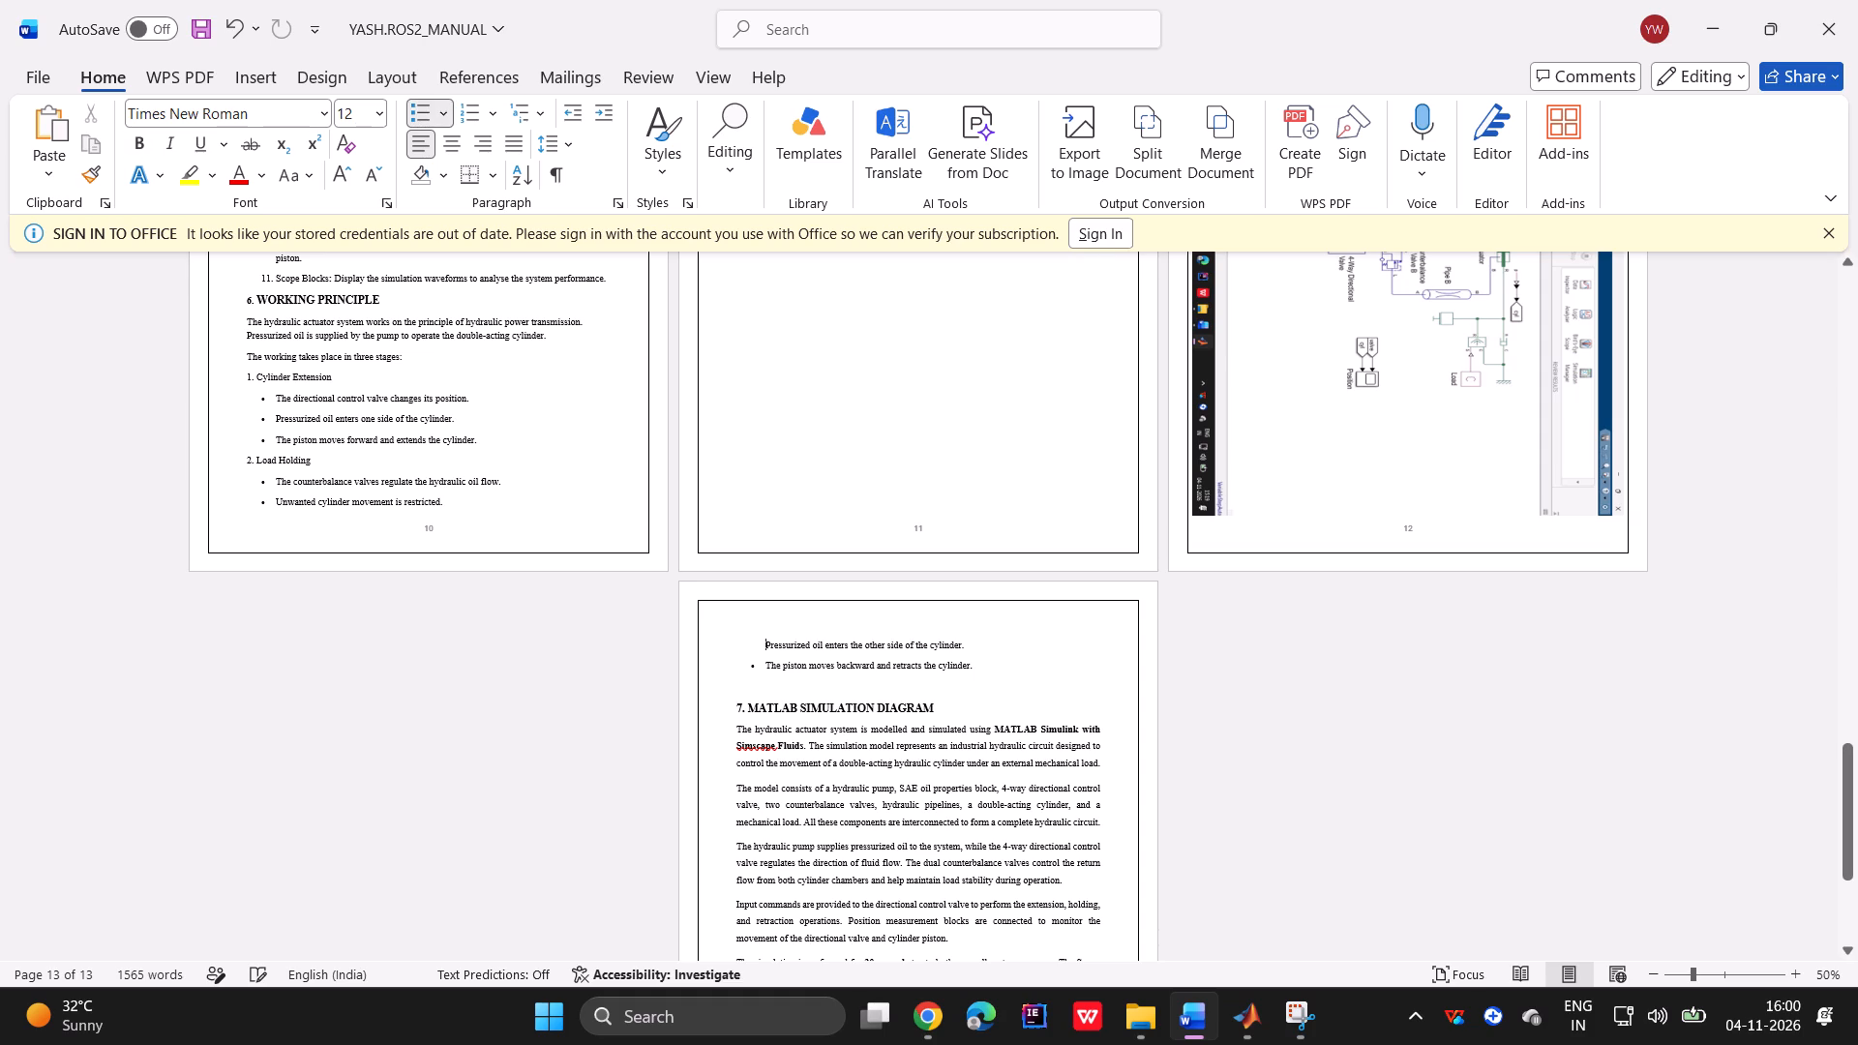
key("BackSpace")
key("BackSpace")
key("BackSpace")
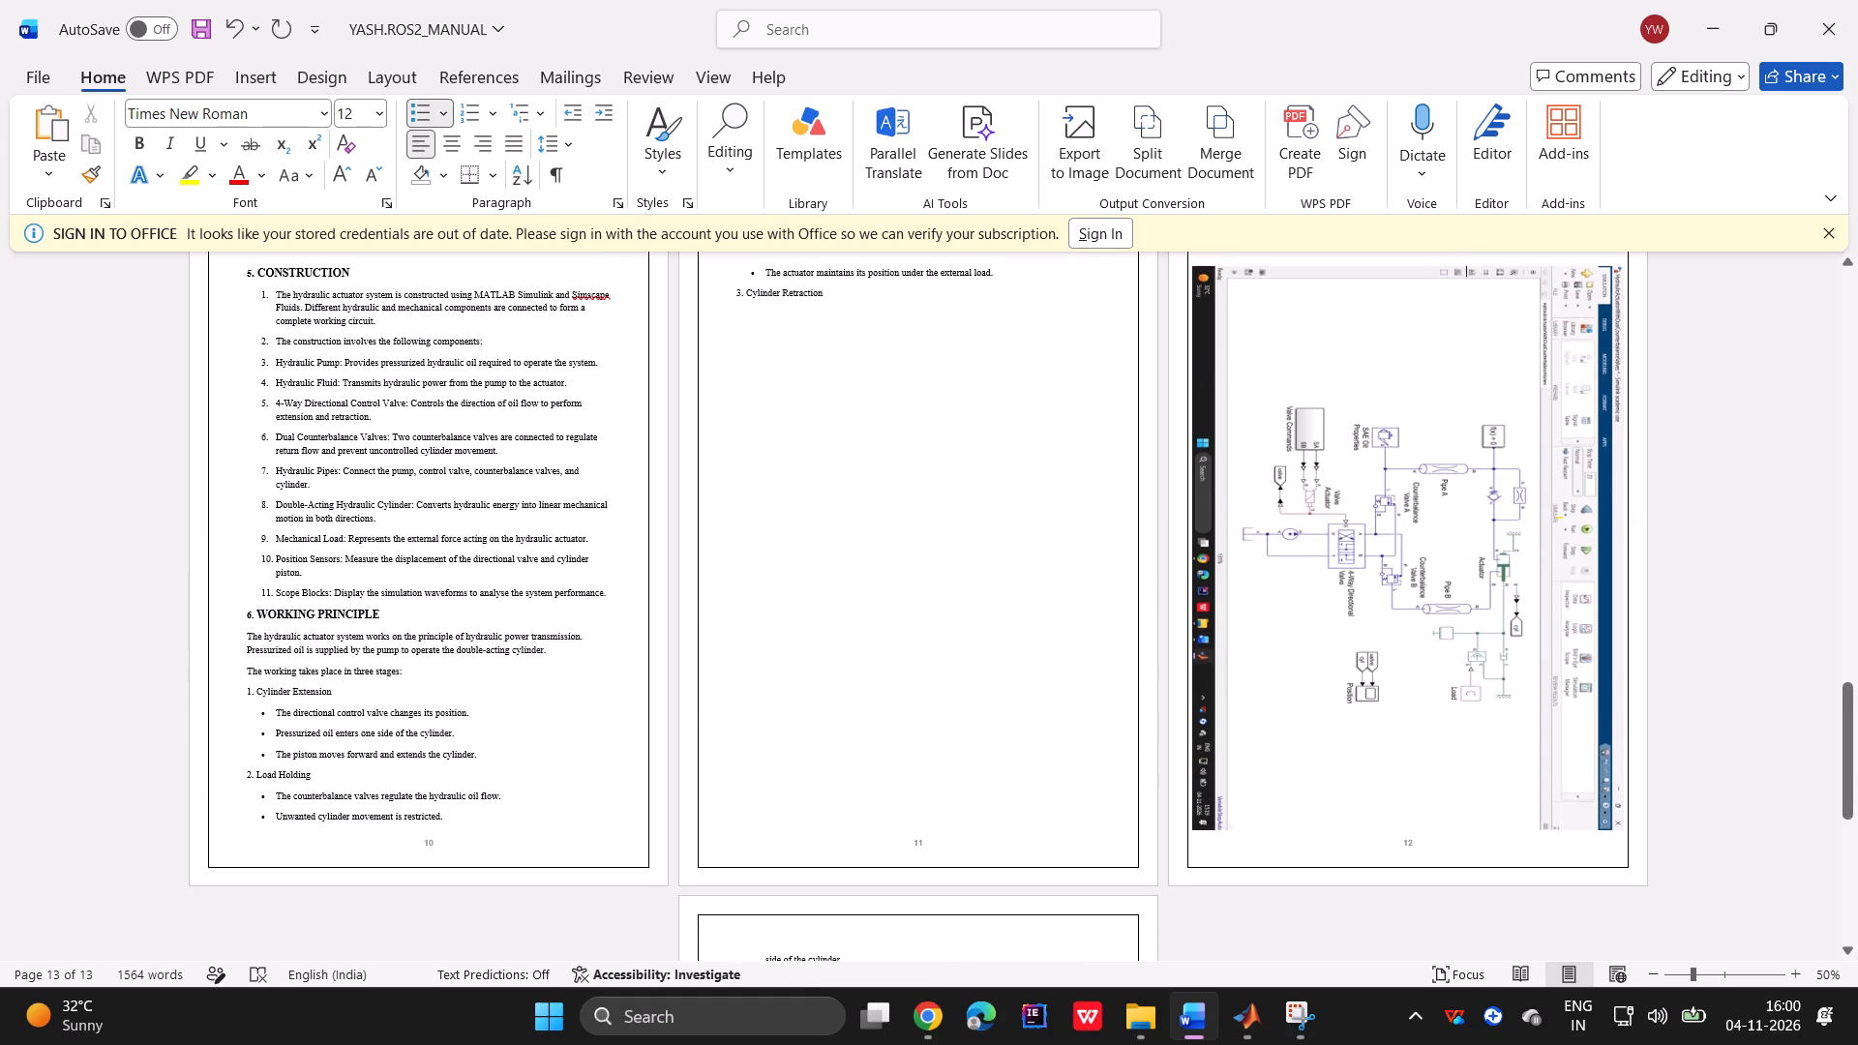
key("BackSpace")
key("BackSpace")
key("BackSpace")
key("BackSpace")
key("BackSpace")
key("BackSpace")
key("BackSpace")
key("BackSpace")
key("BackSpace")
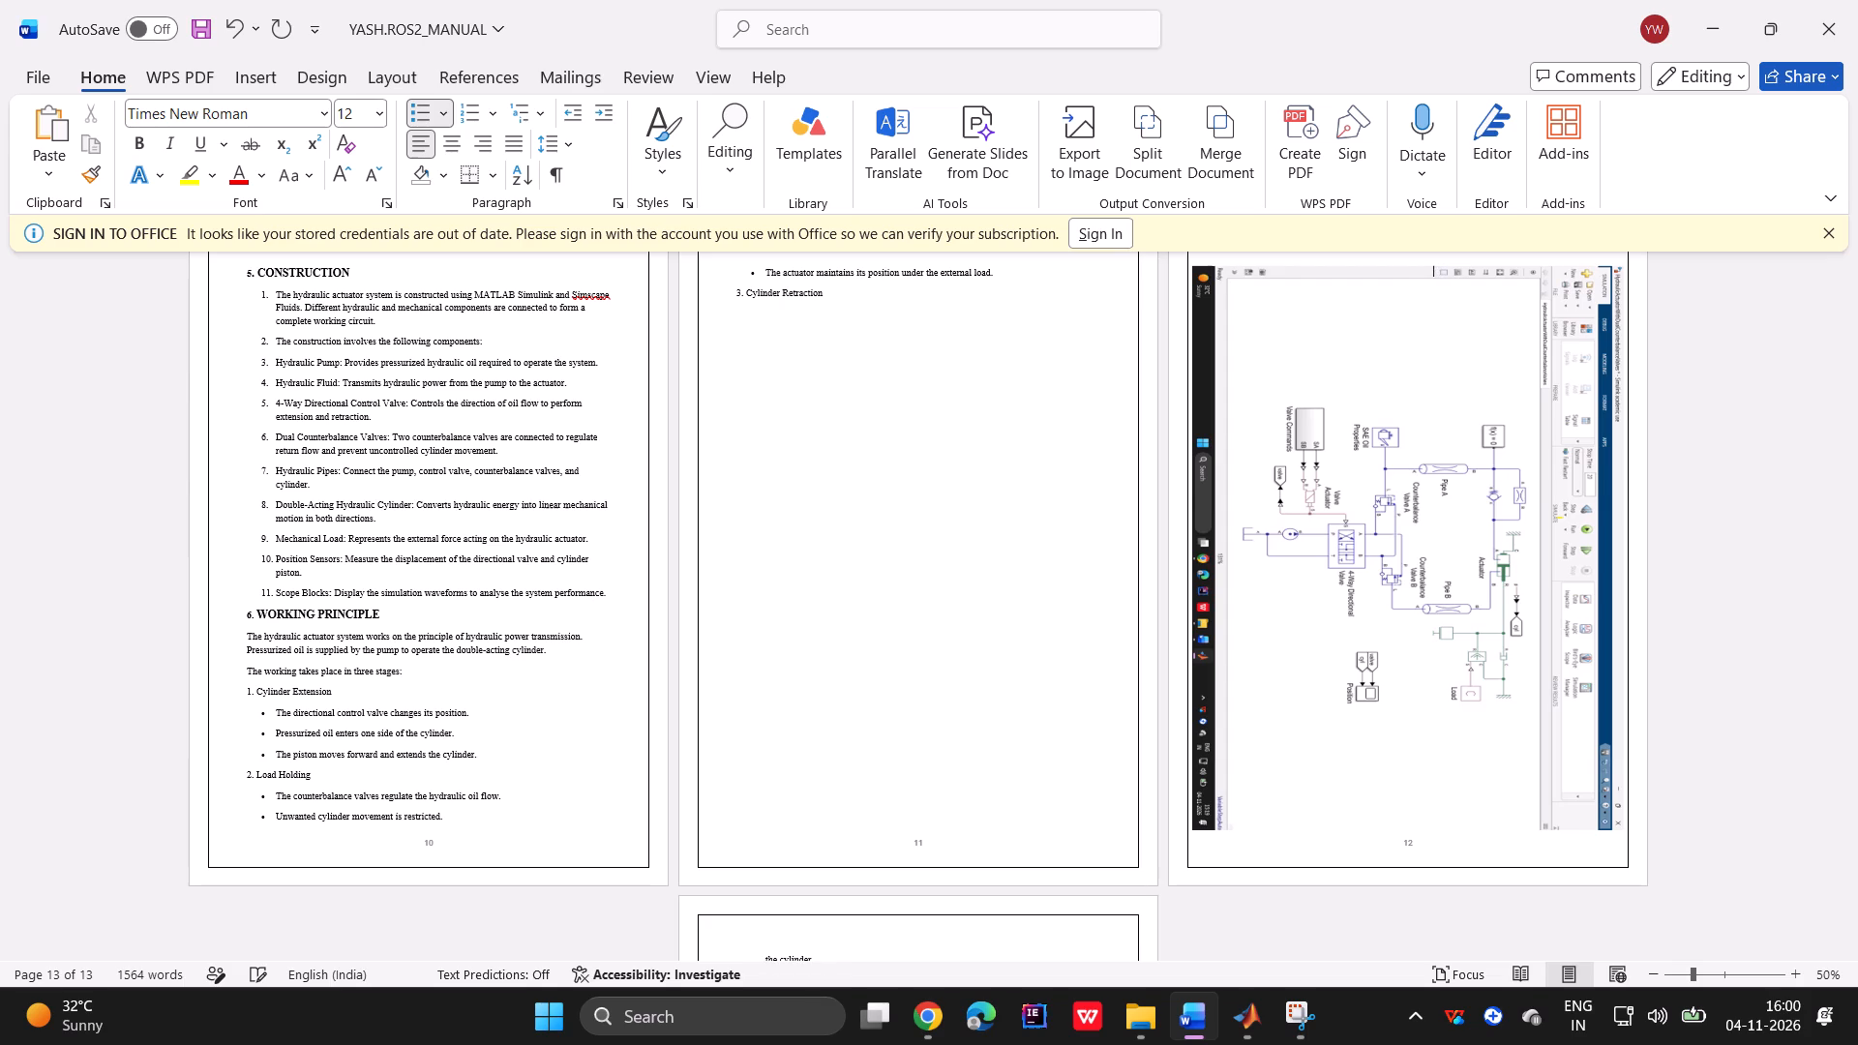
key("BackSpace")
key("BackSpace")
key("BackSpace")
key("BackSpace")
key("BackSpace")
key("BackSpace")
key("BackSpace")
key("BackSpace")
key("BackSpace")
key("BackSpace")
key("BackSpace")
key("BackSpace")
key("BackSpace")
key("BackSpace")
key("BackSpace")
key("BackSpace")
key("BackSpace")
key("BackSpace")
key("BackSpace")
key("BackSpace")
key("BackSpace")
key("BackSpace")
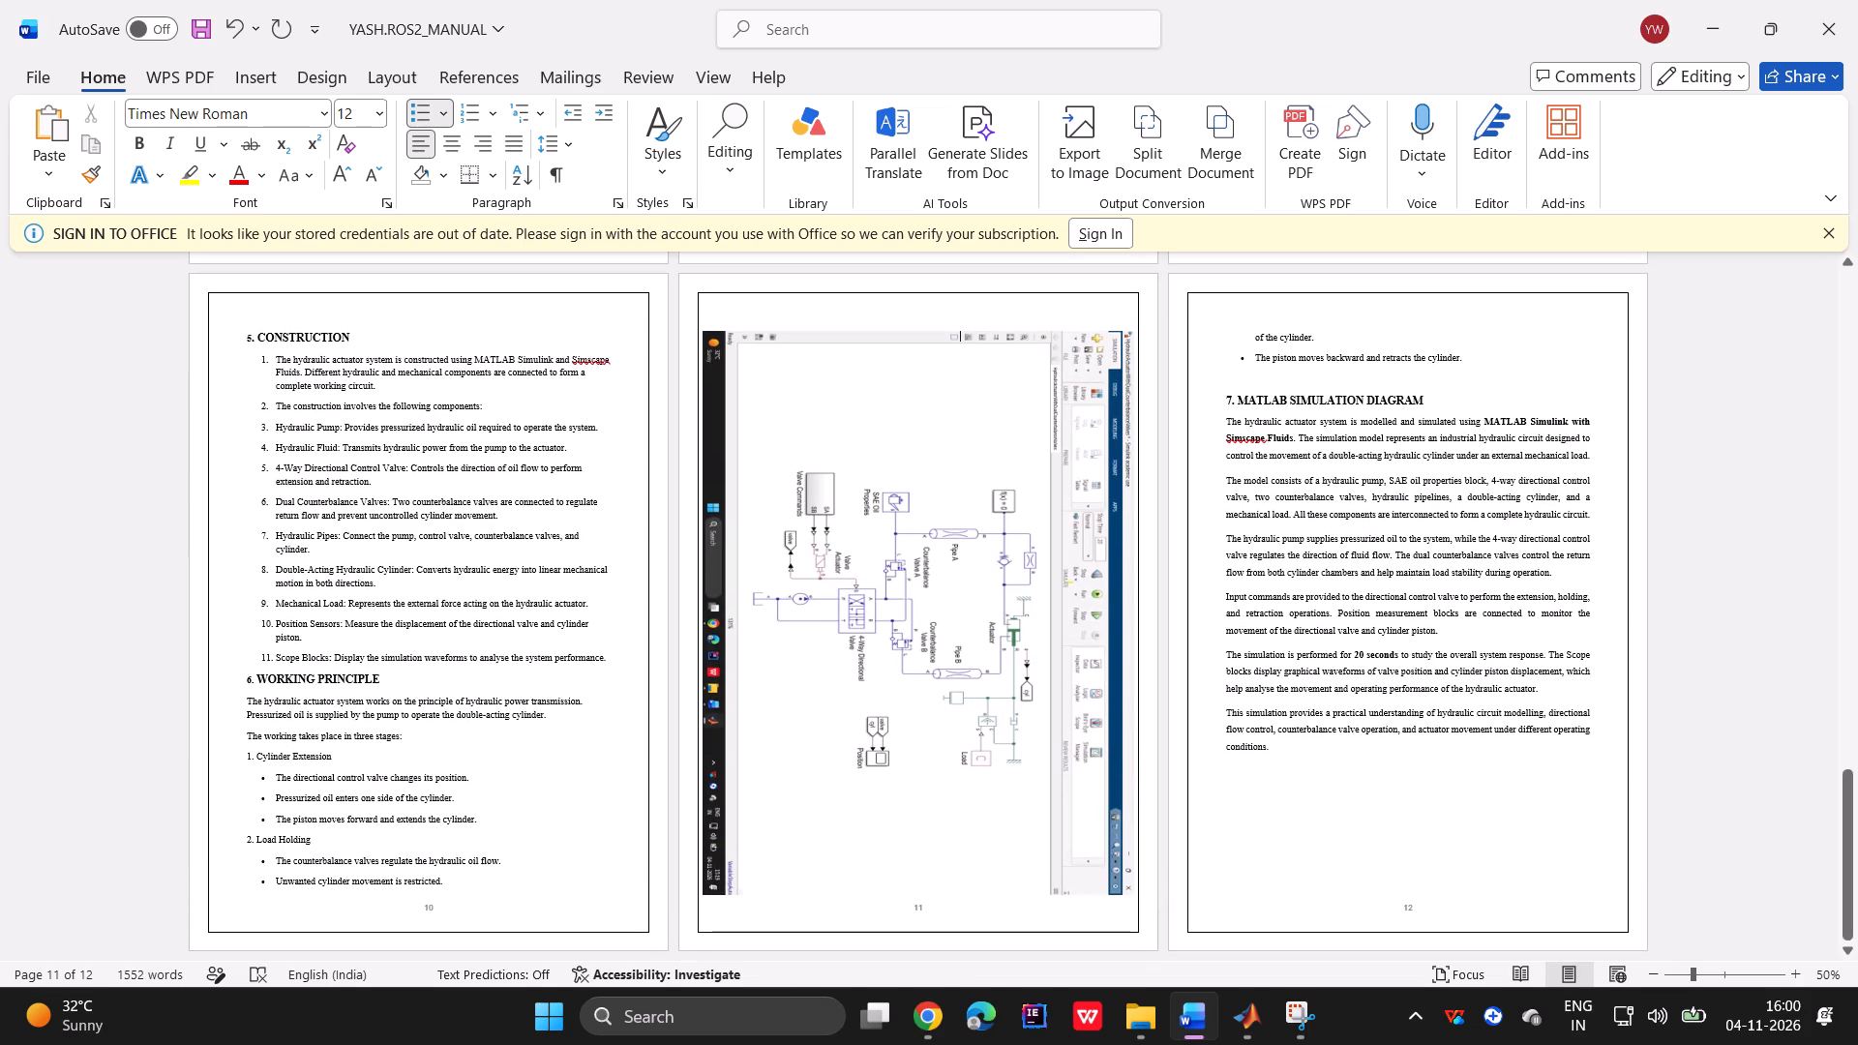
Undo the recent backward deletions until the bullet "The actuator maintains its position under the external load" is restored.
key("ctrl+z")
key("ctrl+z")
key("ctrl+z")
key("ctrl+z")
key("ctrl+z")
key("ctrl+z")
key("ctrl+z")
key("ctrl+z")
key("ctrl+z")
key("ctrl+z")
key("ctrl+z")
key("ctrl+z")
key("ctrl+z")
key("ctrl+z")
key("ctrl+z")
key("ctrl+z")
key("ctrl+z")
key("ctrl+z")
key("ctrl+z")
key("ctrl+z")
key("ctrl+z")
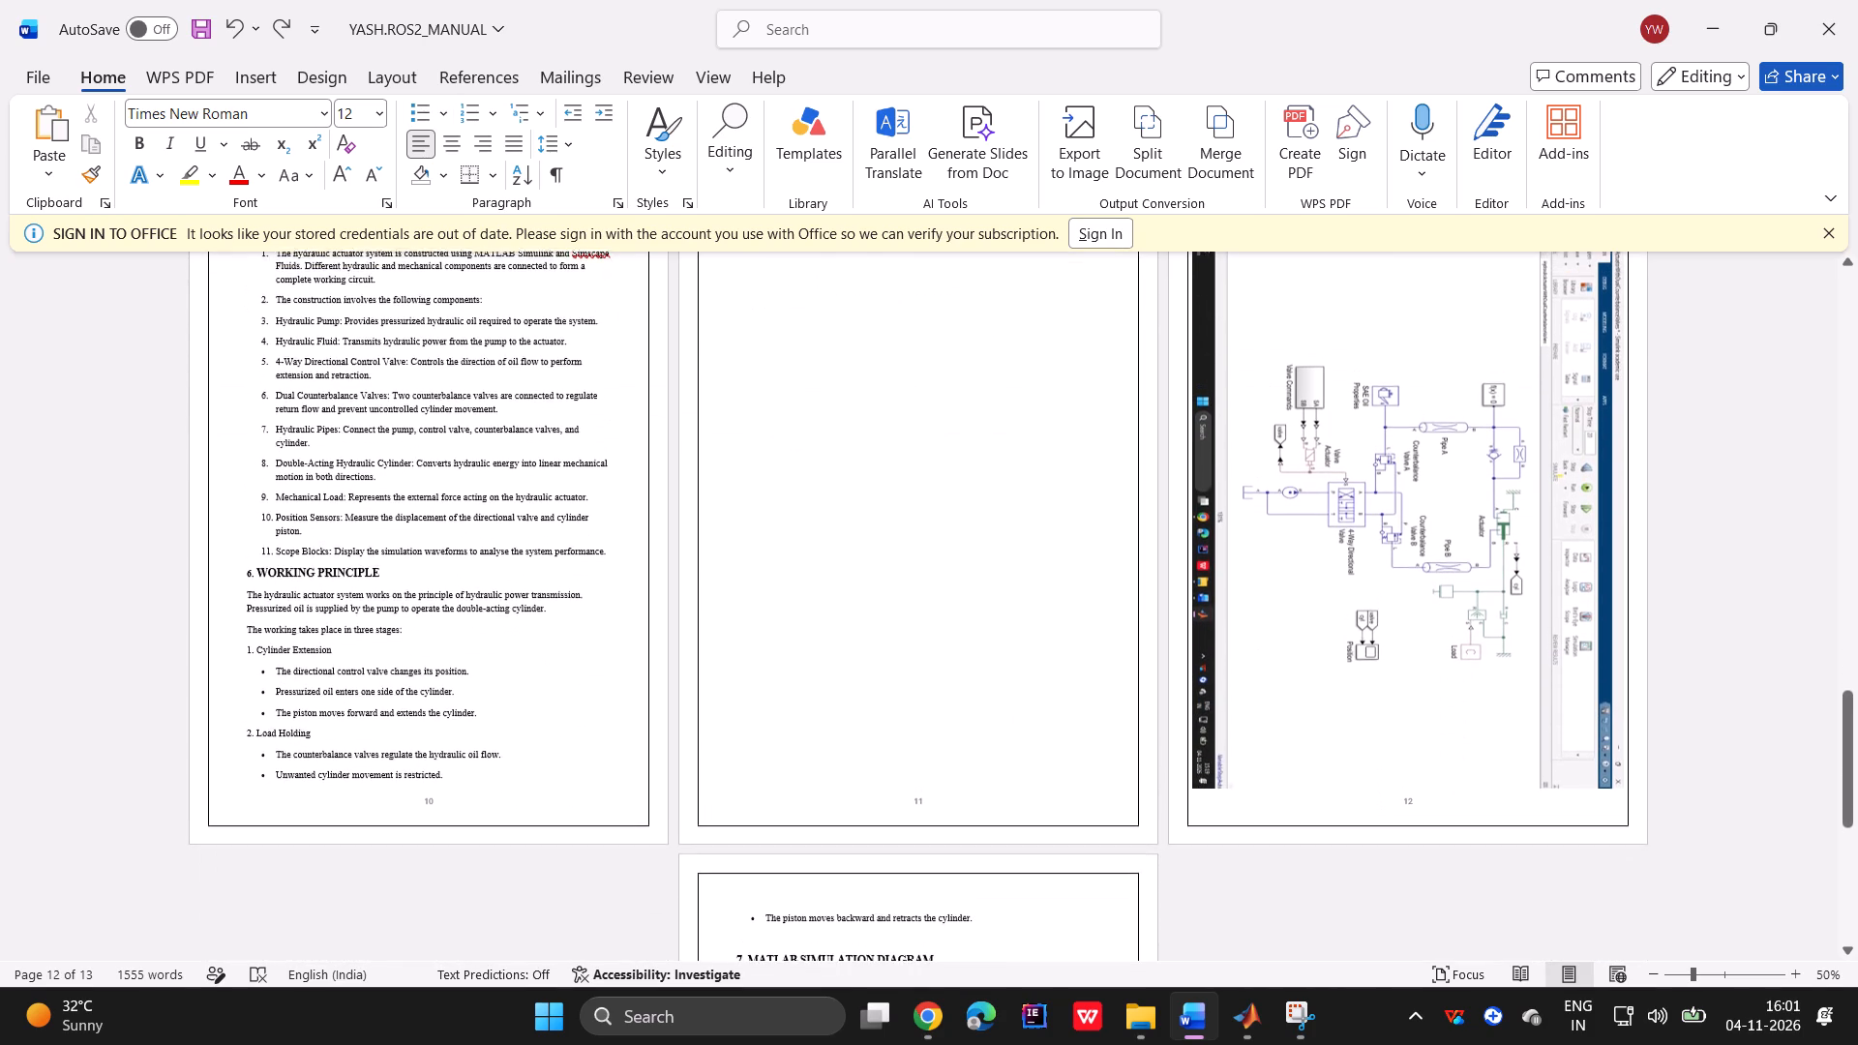
Delete the bullet "The actuator maintains its position under the external load." from page 11.
scroll(944, 474, "up", 1)
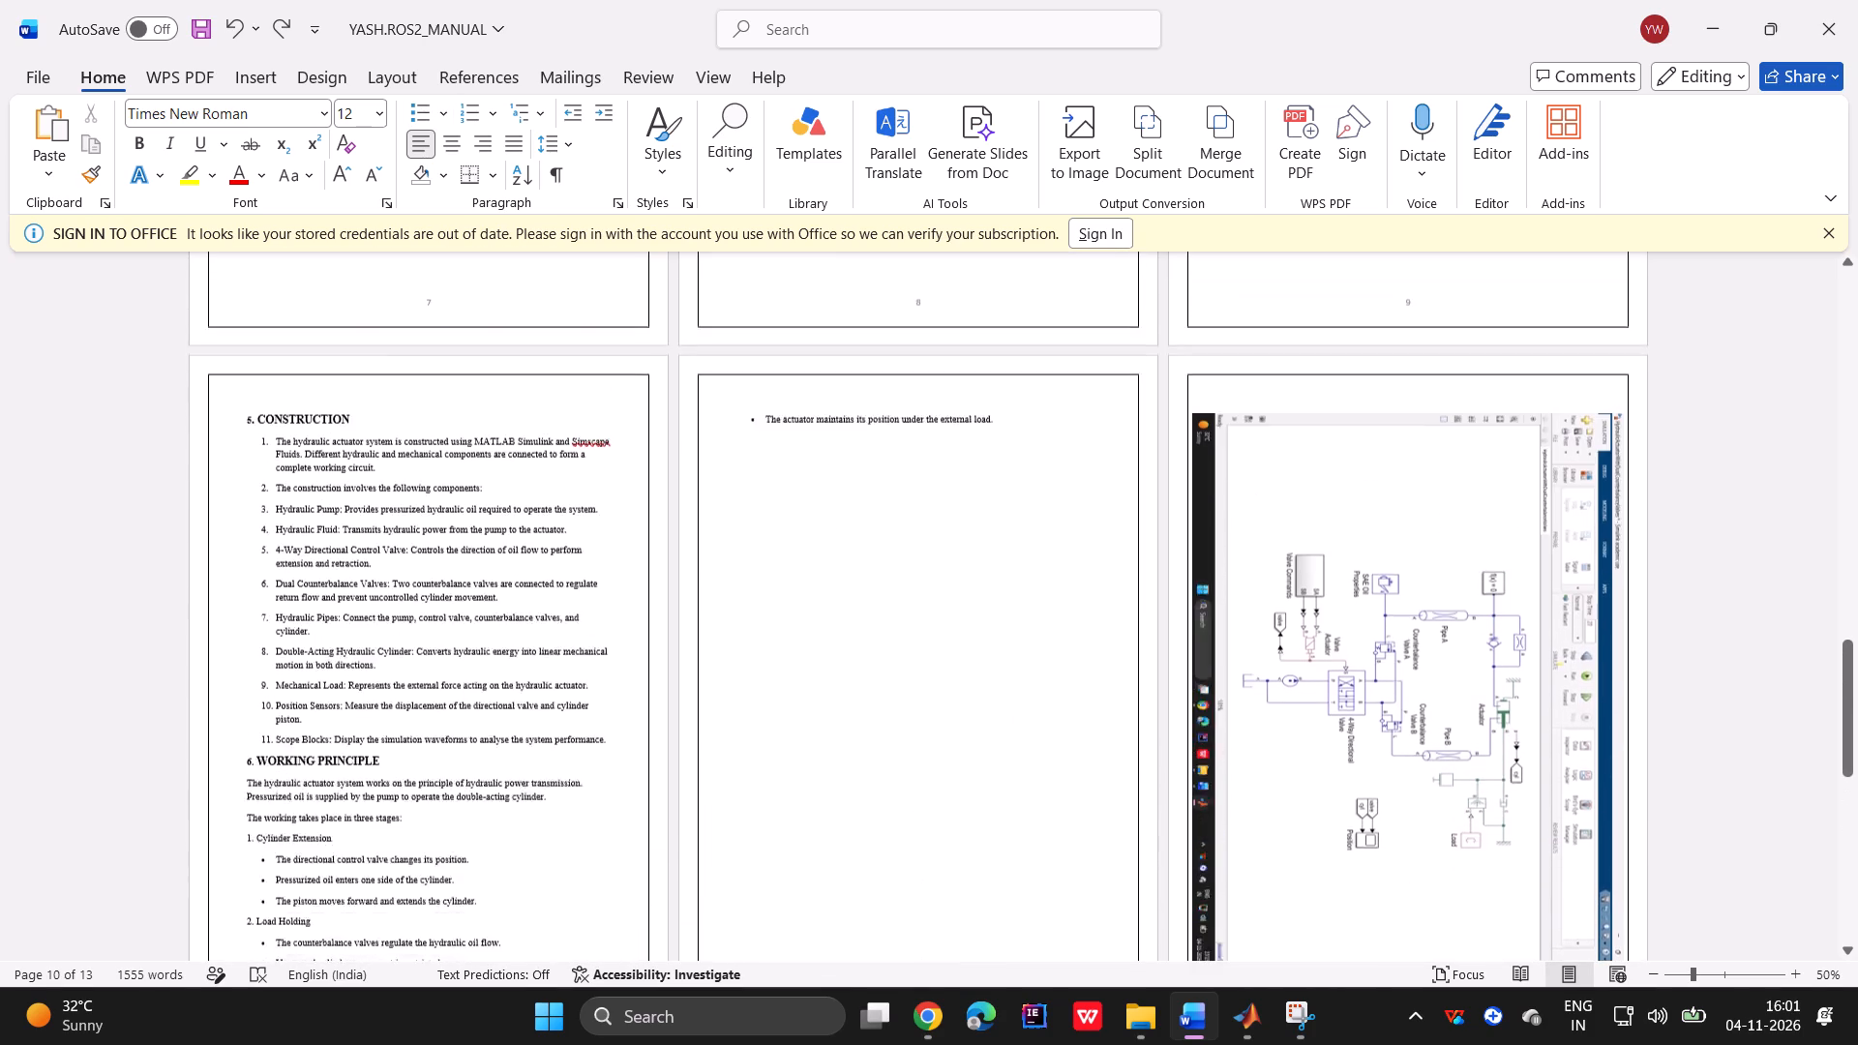
scroll(944, 498, "up", 1)
left_click_drag(1013, 546, 755, 535)
key("BackSpace")
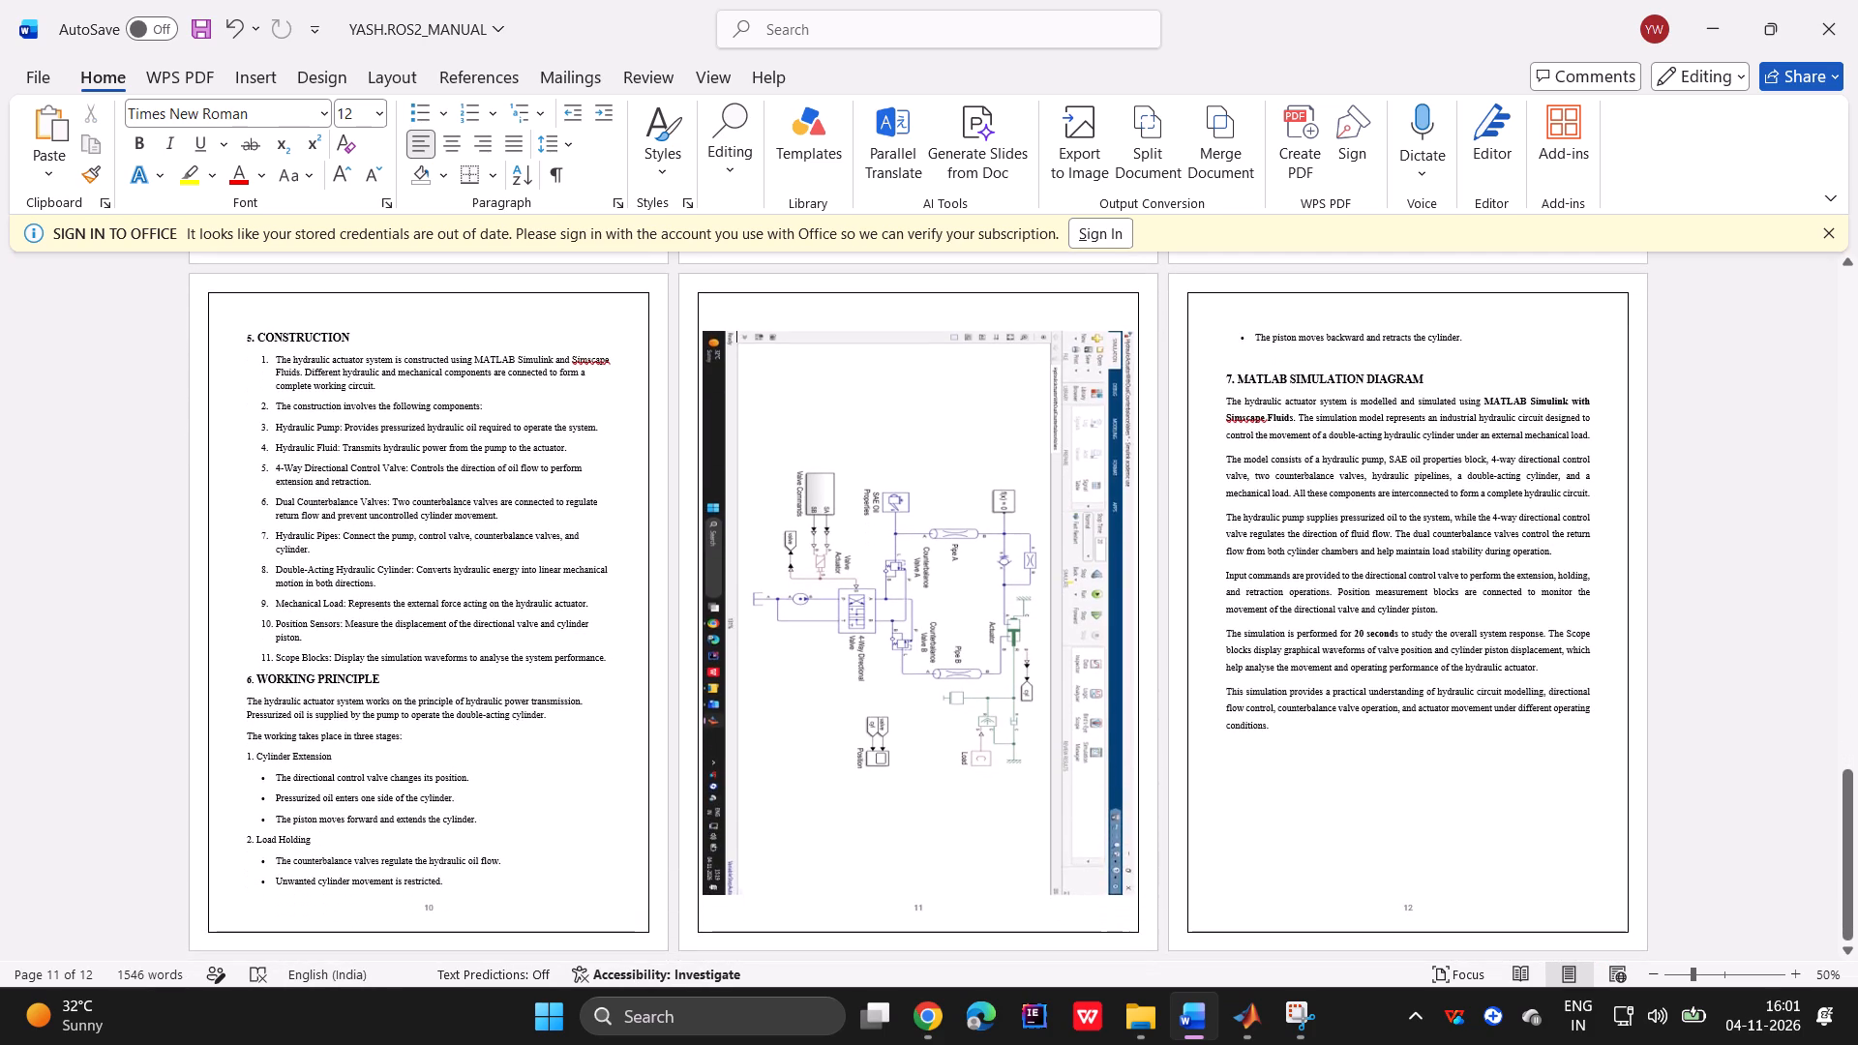
Delete the bullet "The piston moves backward and retracts the cylinder." above the MATLAB Simulation Diagram heading.
left_click_drag(1243, 353, 1474, 371)
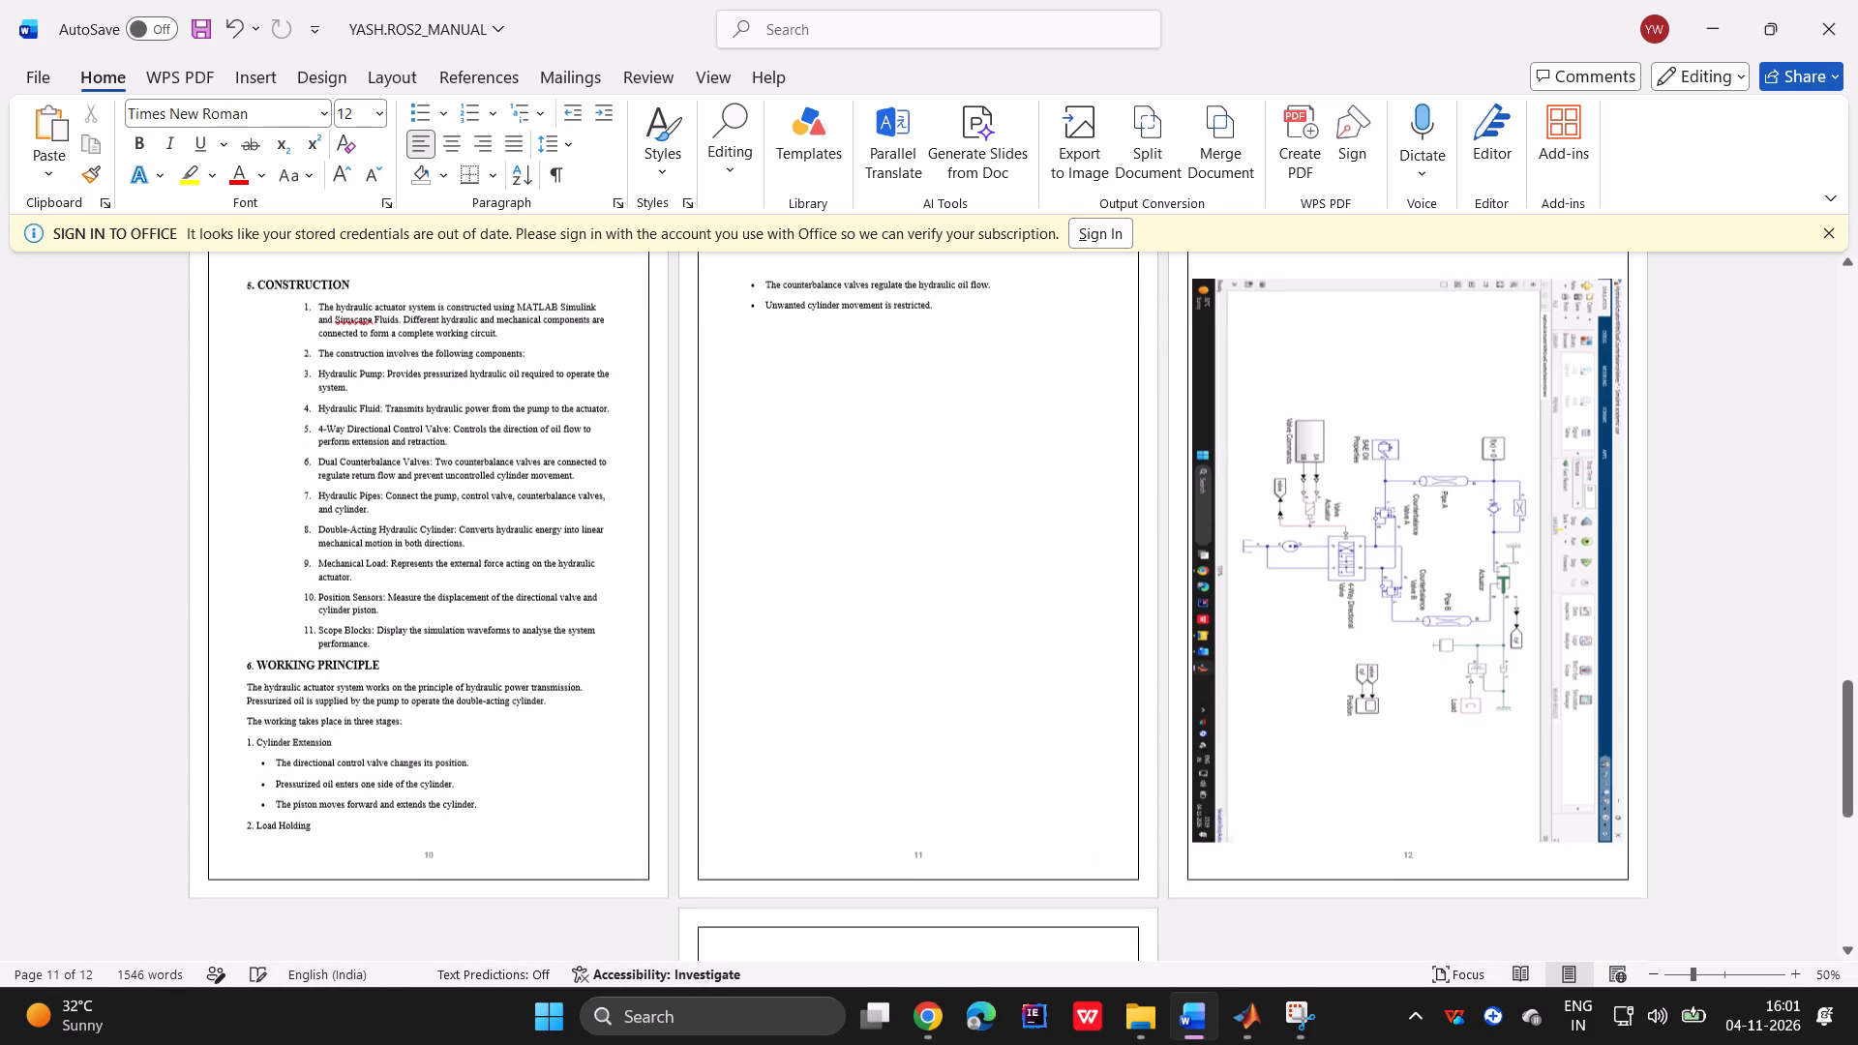
scroll(975, 519, "down", 1)
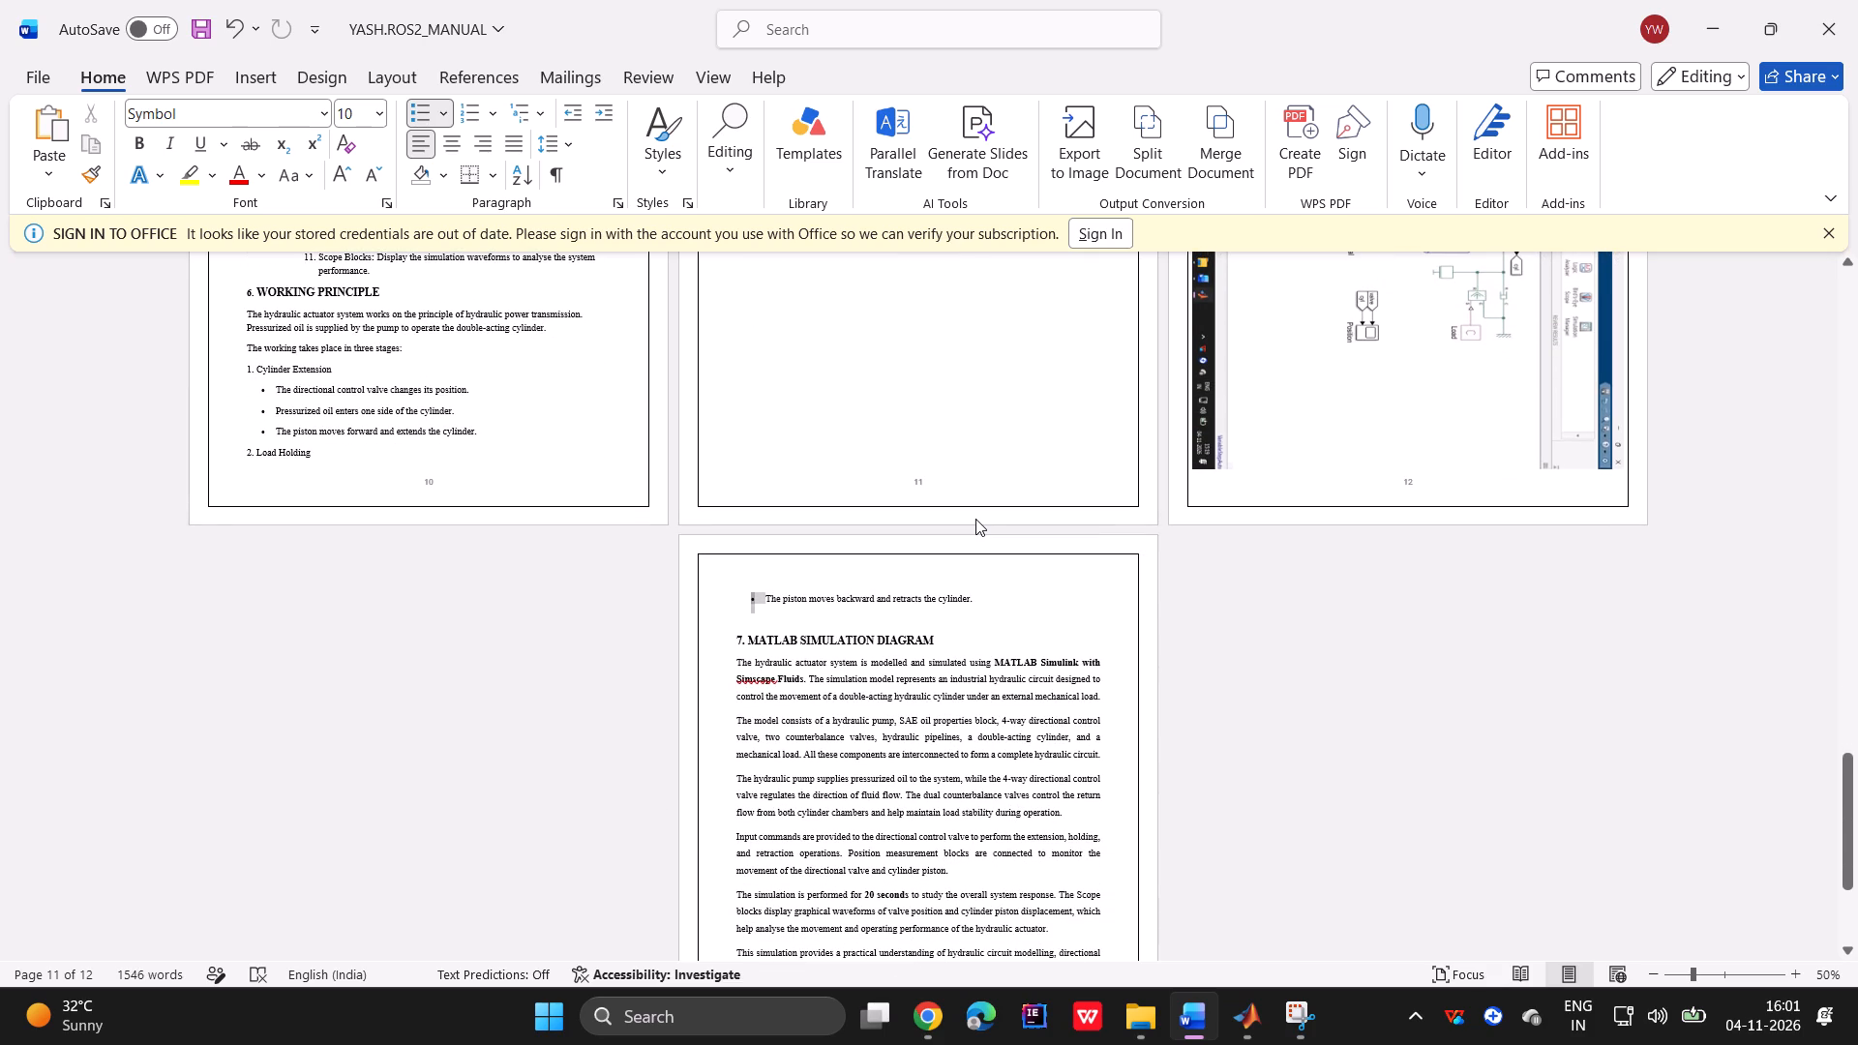
left_click_drag(976, 605, 754, 599)
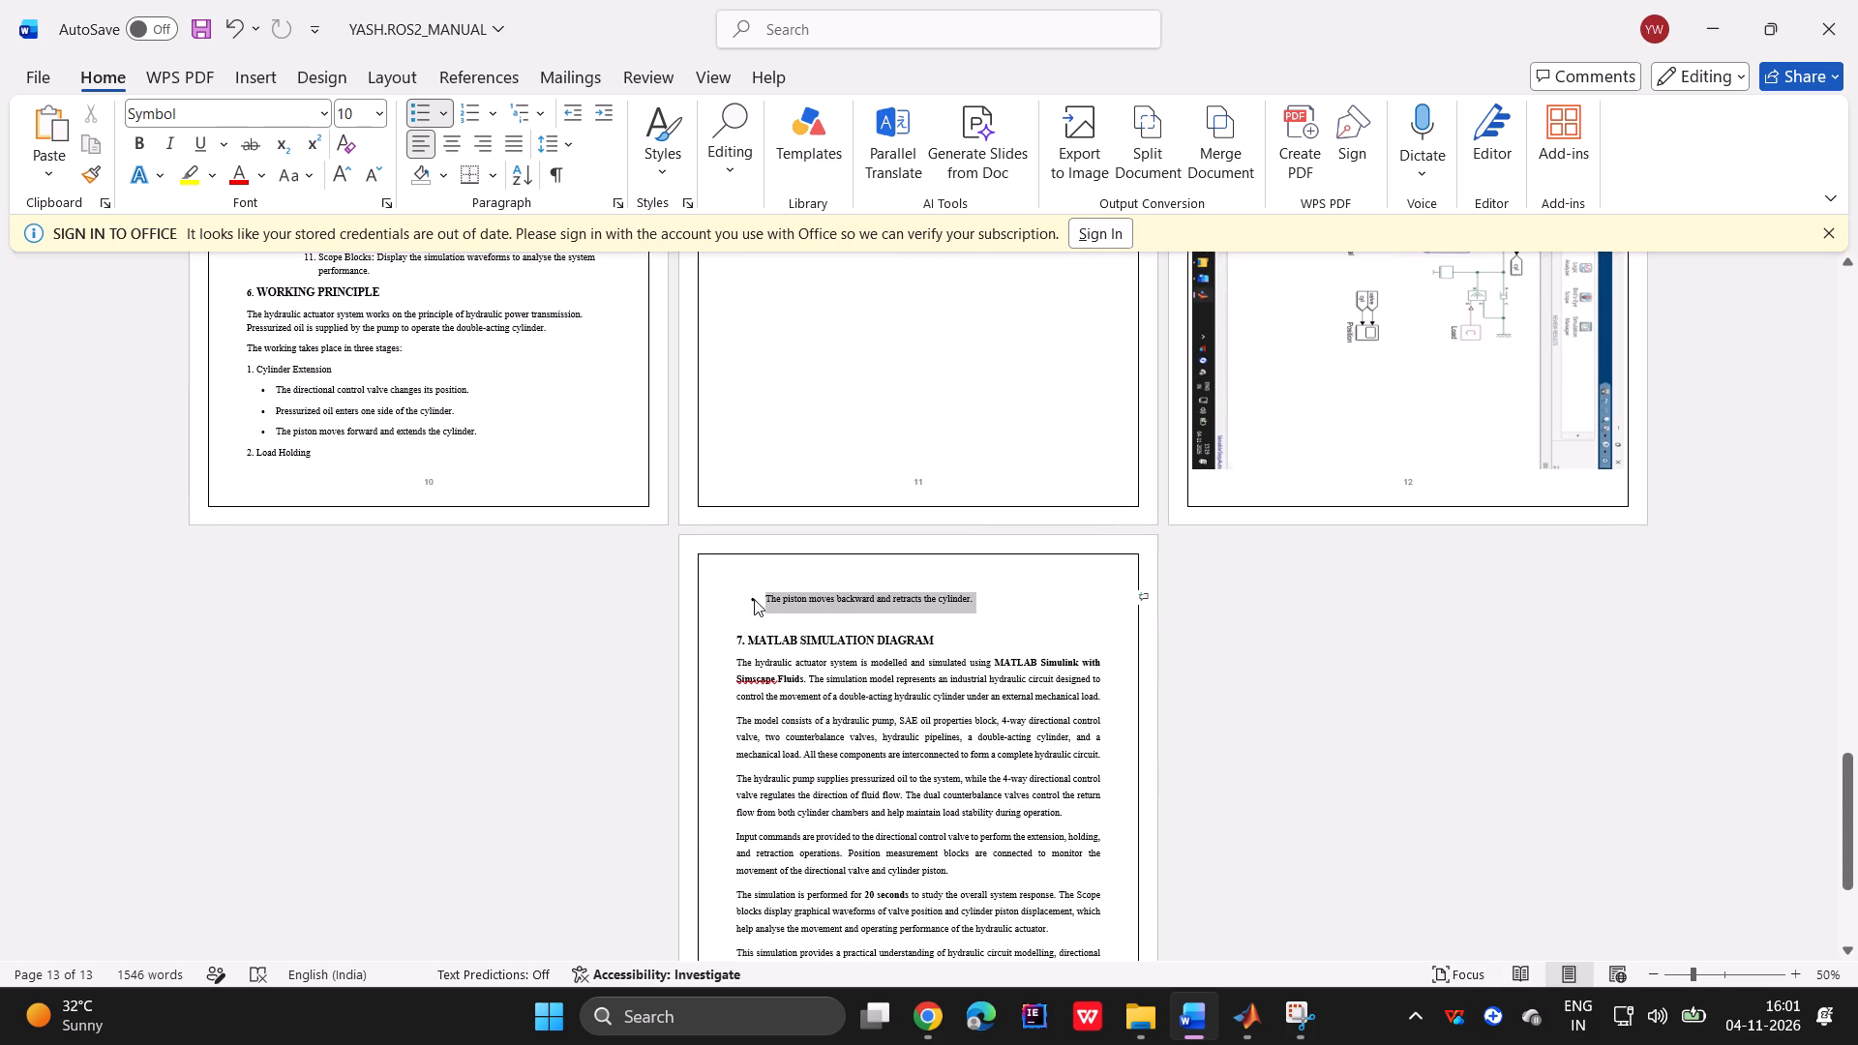
key("BackSpace")
key("BackSpace")
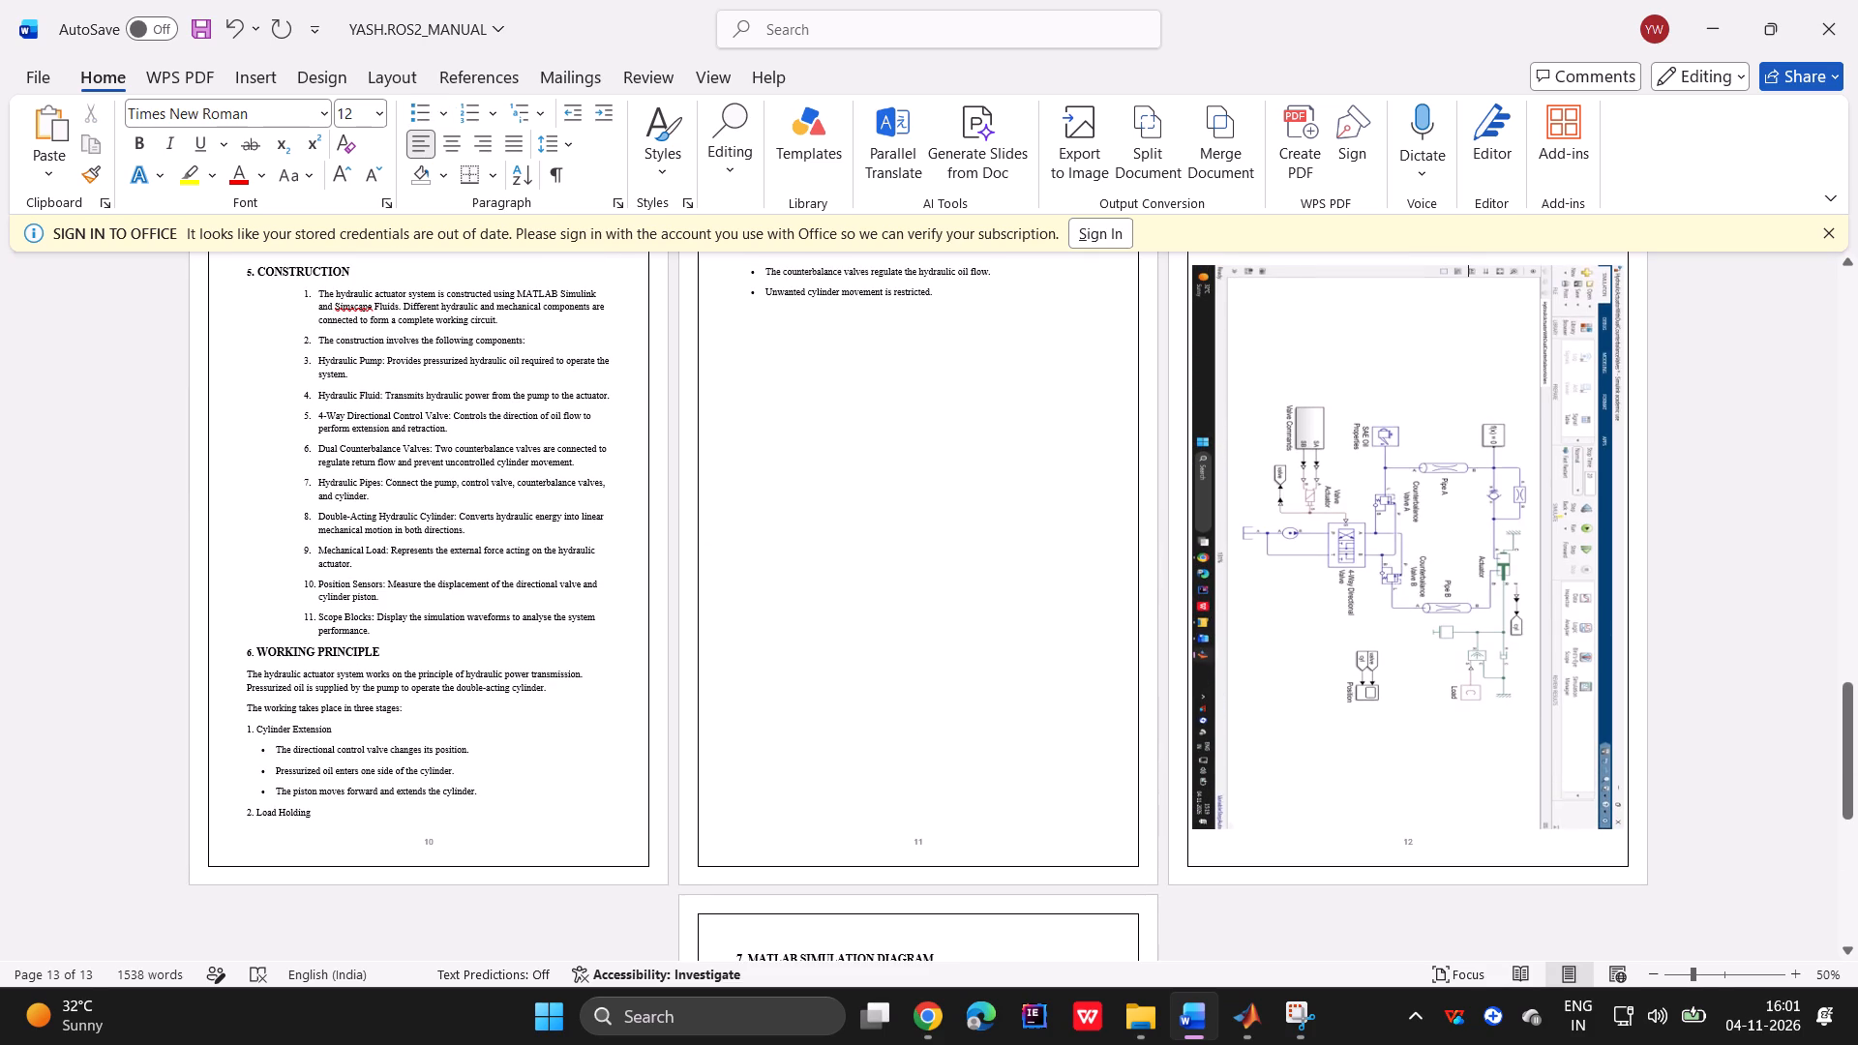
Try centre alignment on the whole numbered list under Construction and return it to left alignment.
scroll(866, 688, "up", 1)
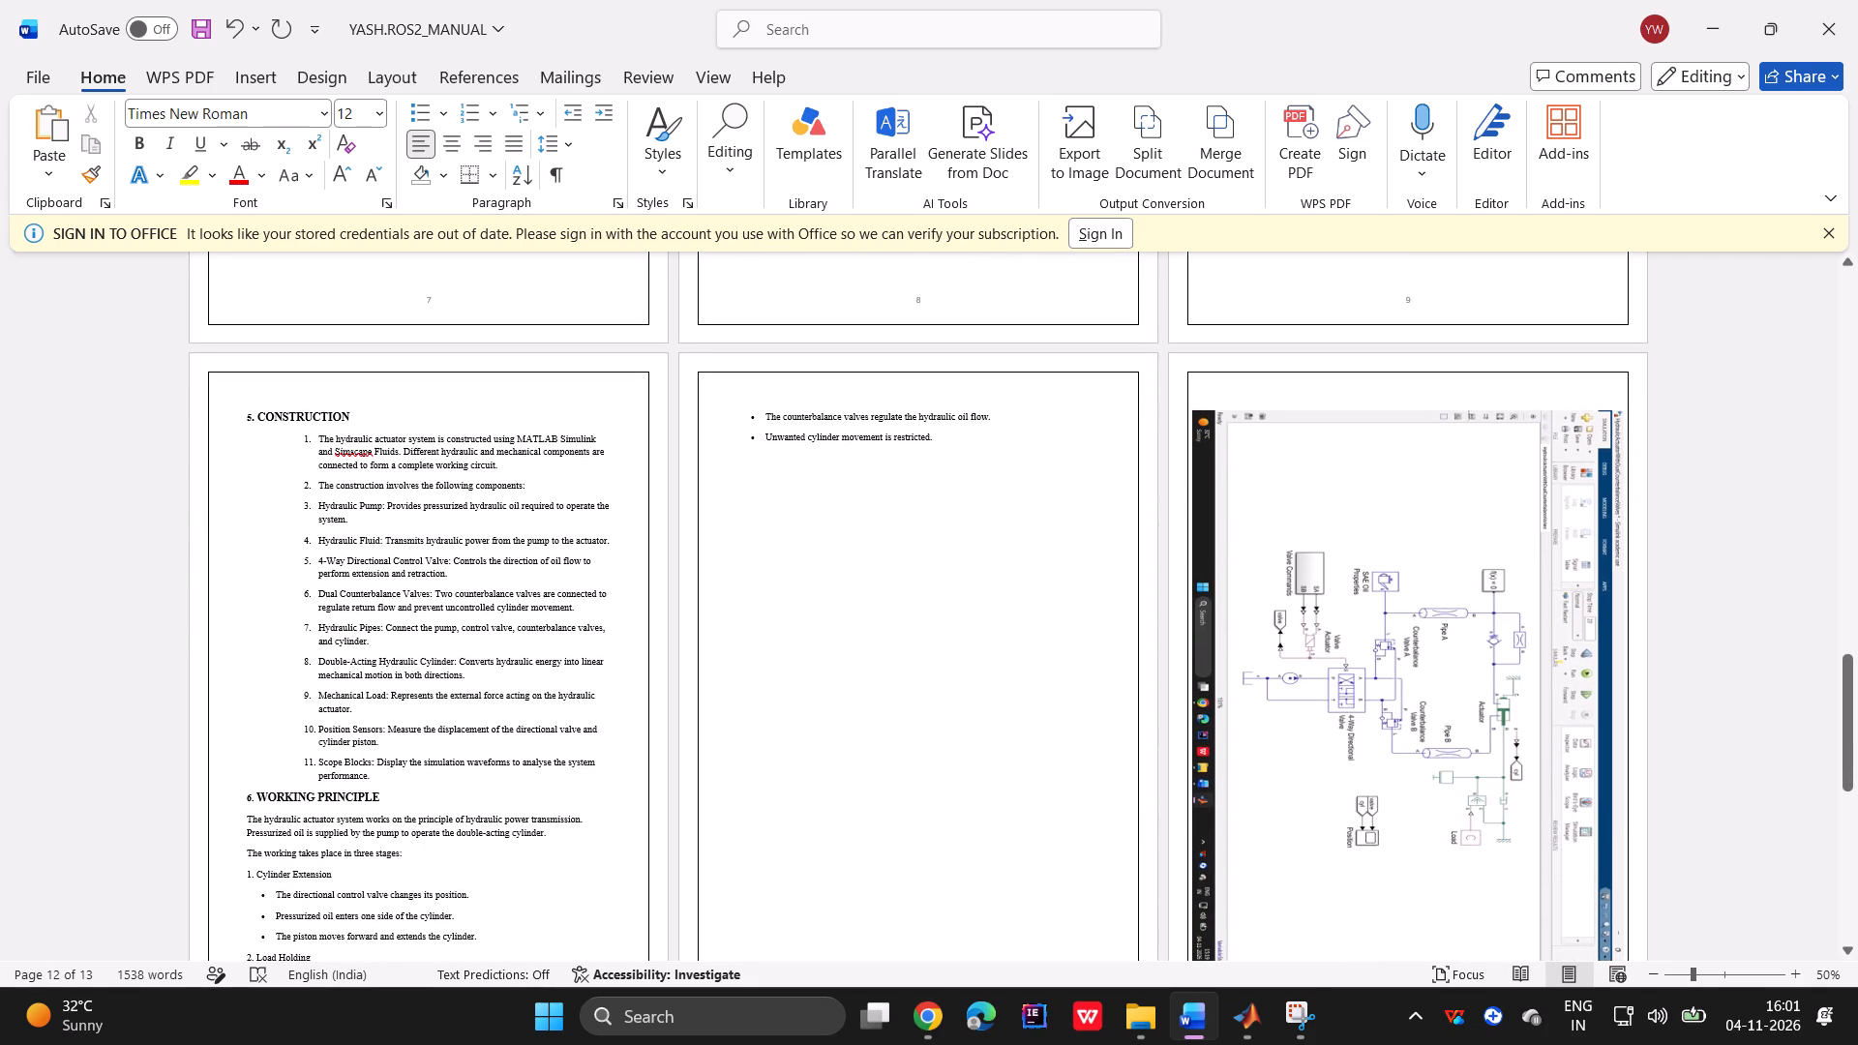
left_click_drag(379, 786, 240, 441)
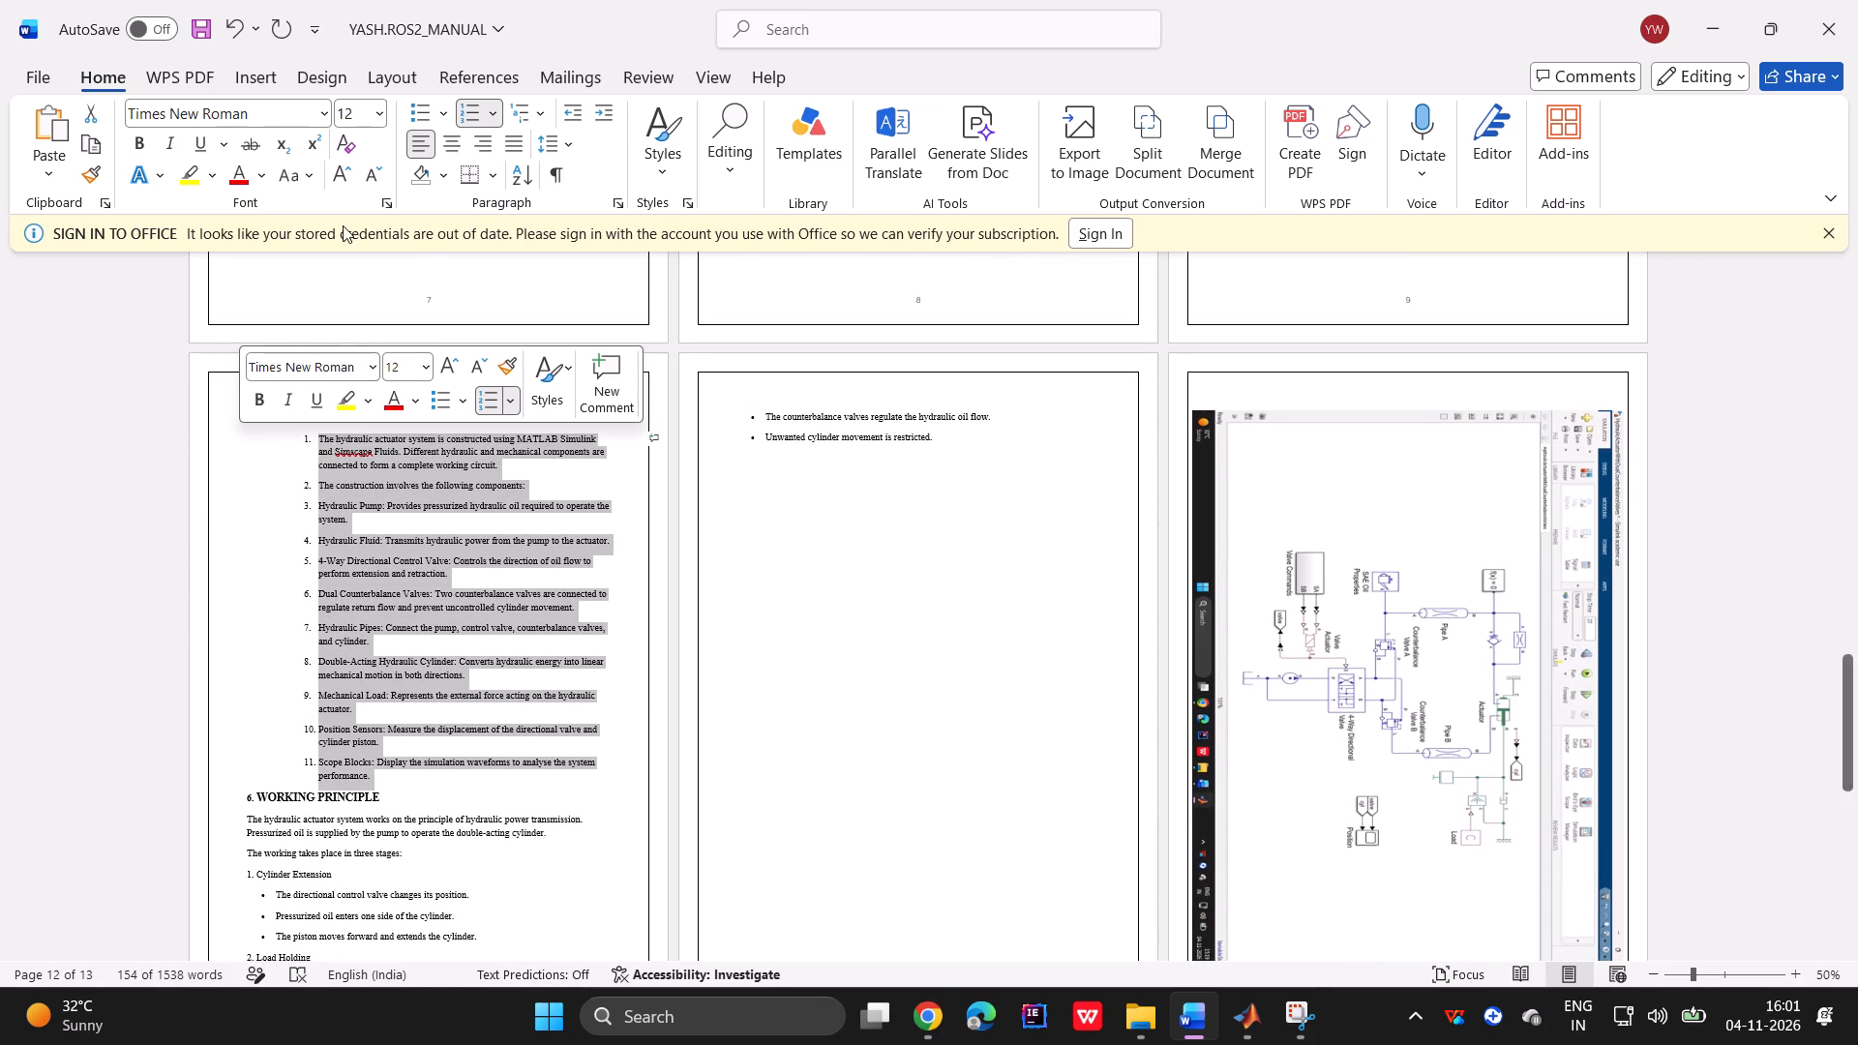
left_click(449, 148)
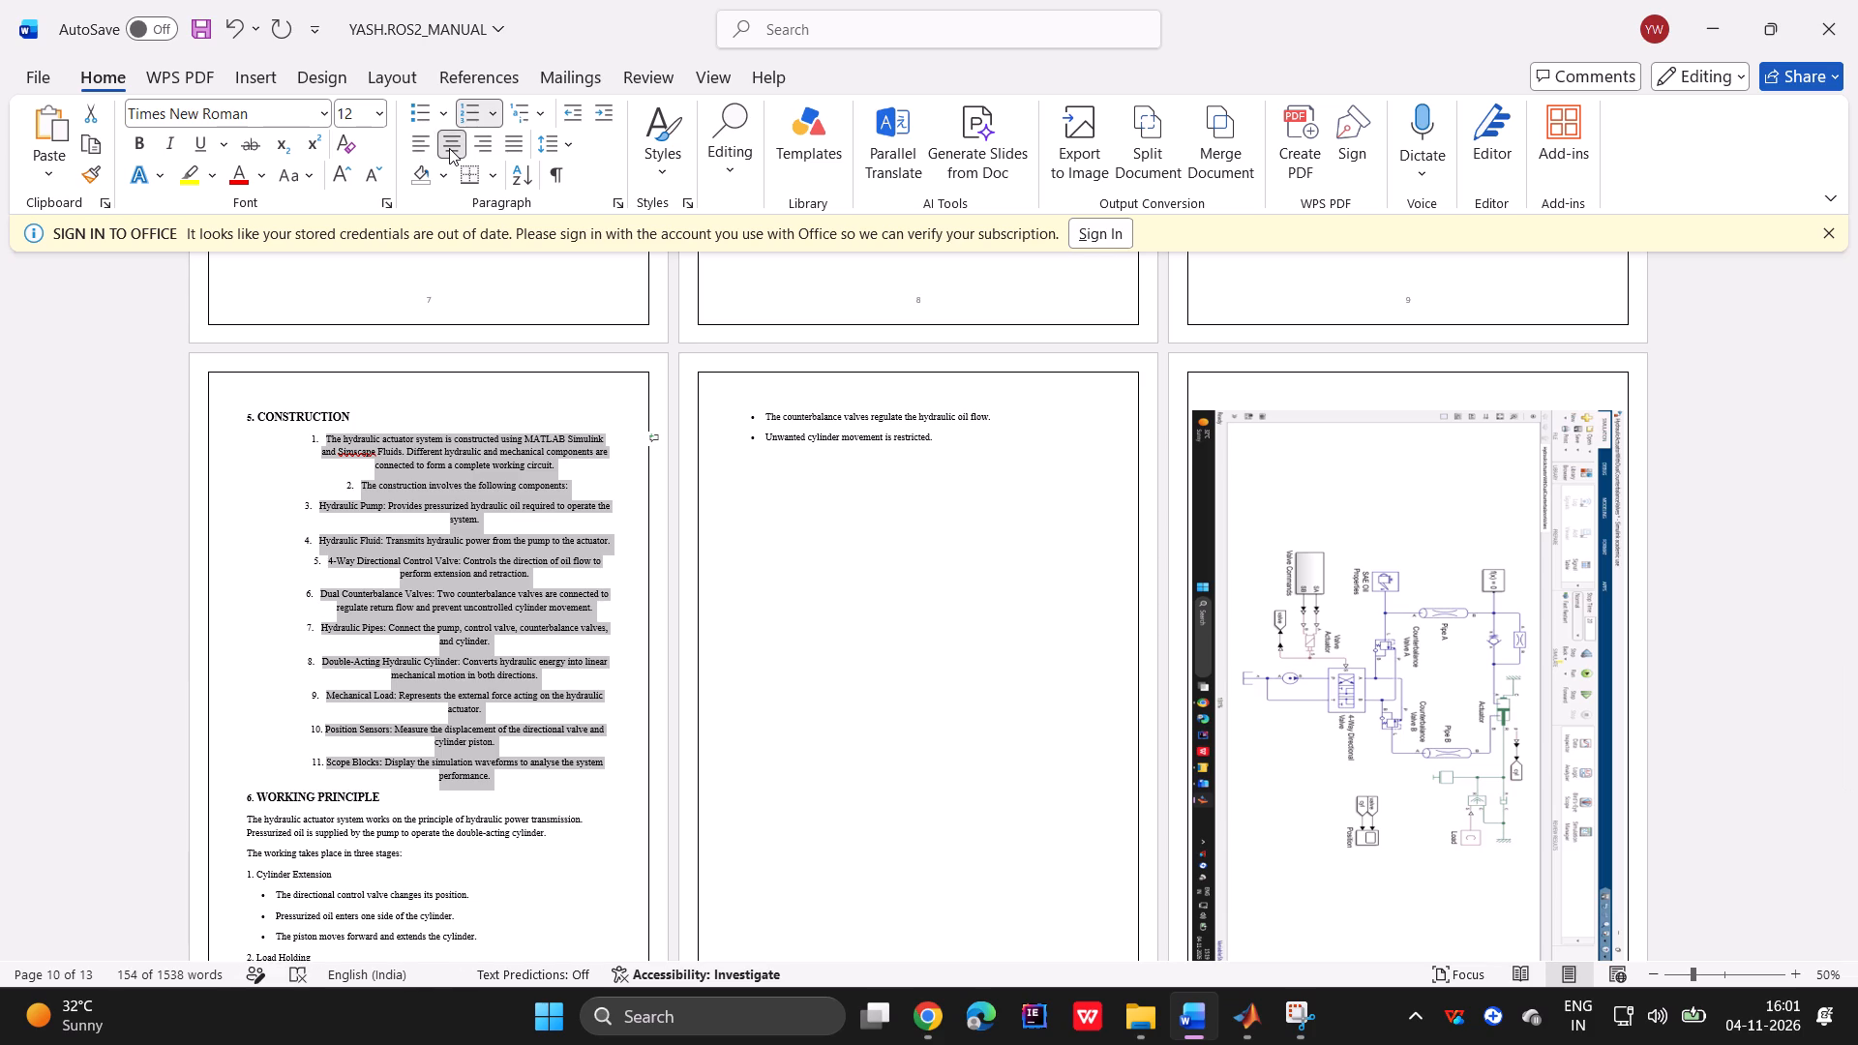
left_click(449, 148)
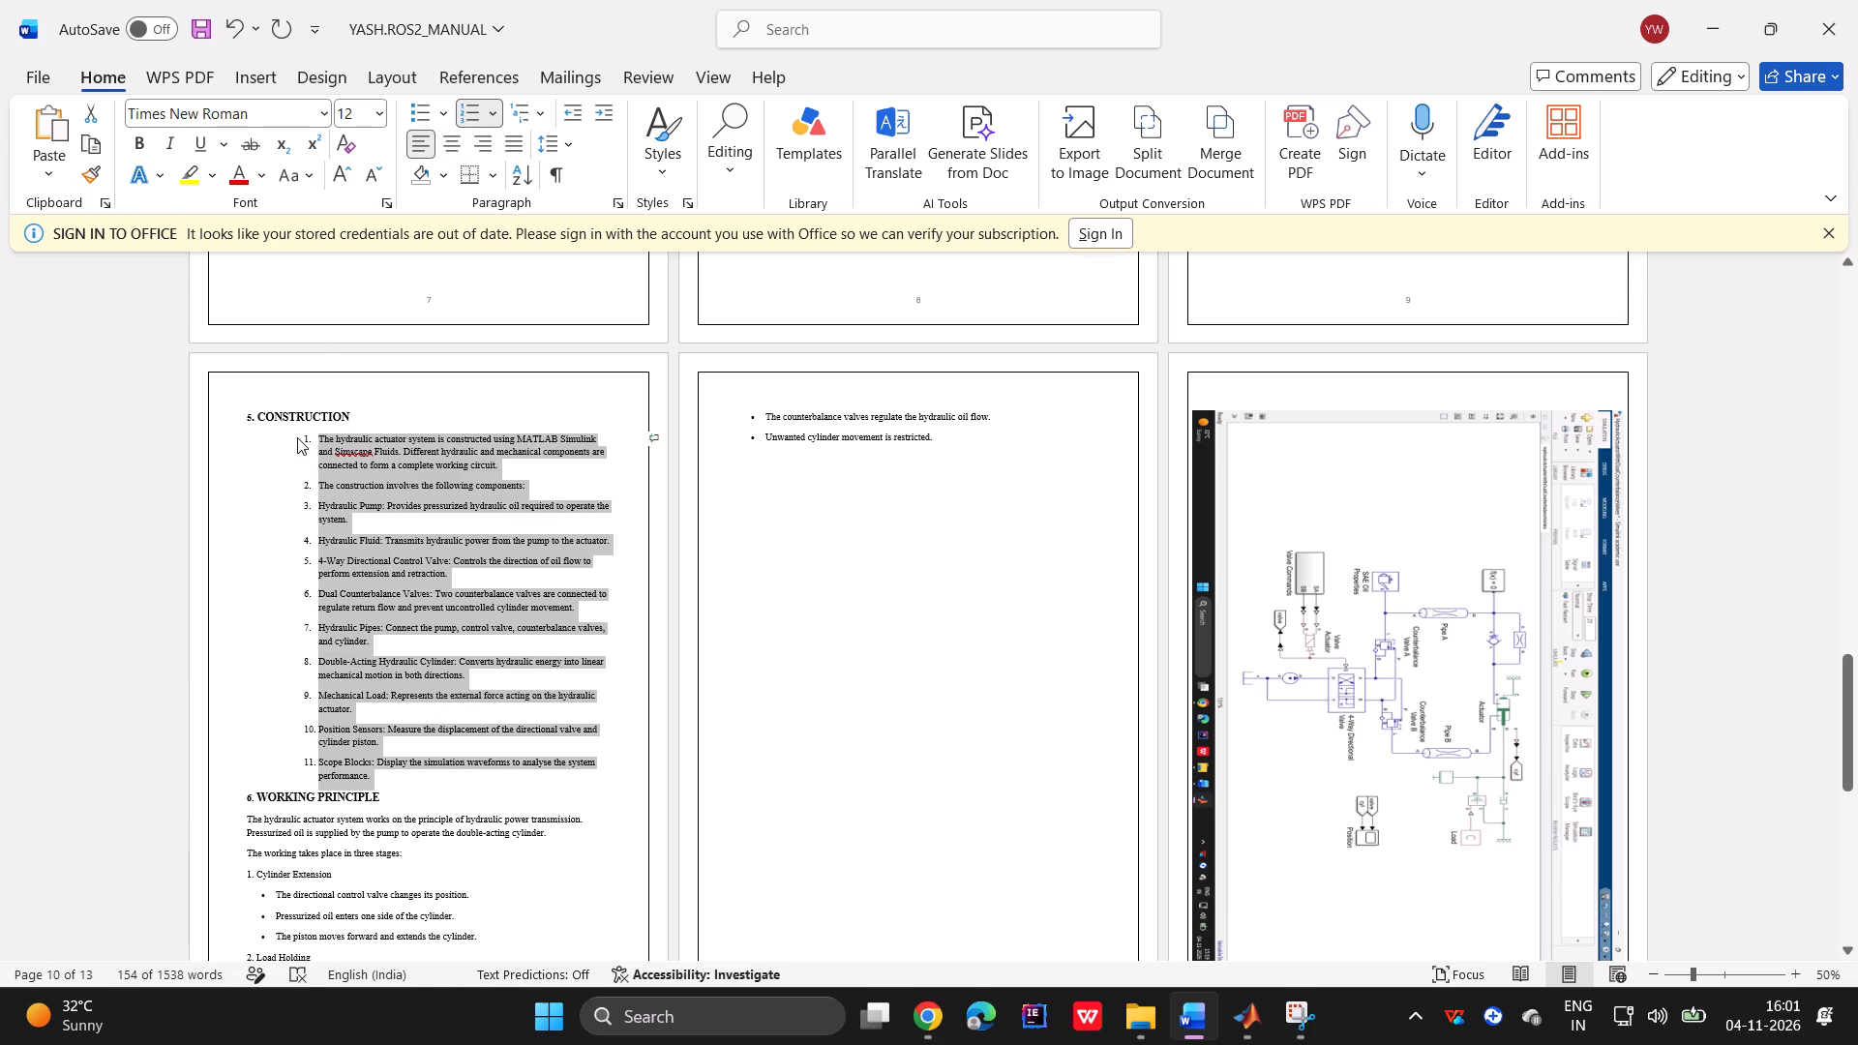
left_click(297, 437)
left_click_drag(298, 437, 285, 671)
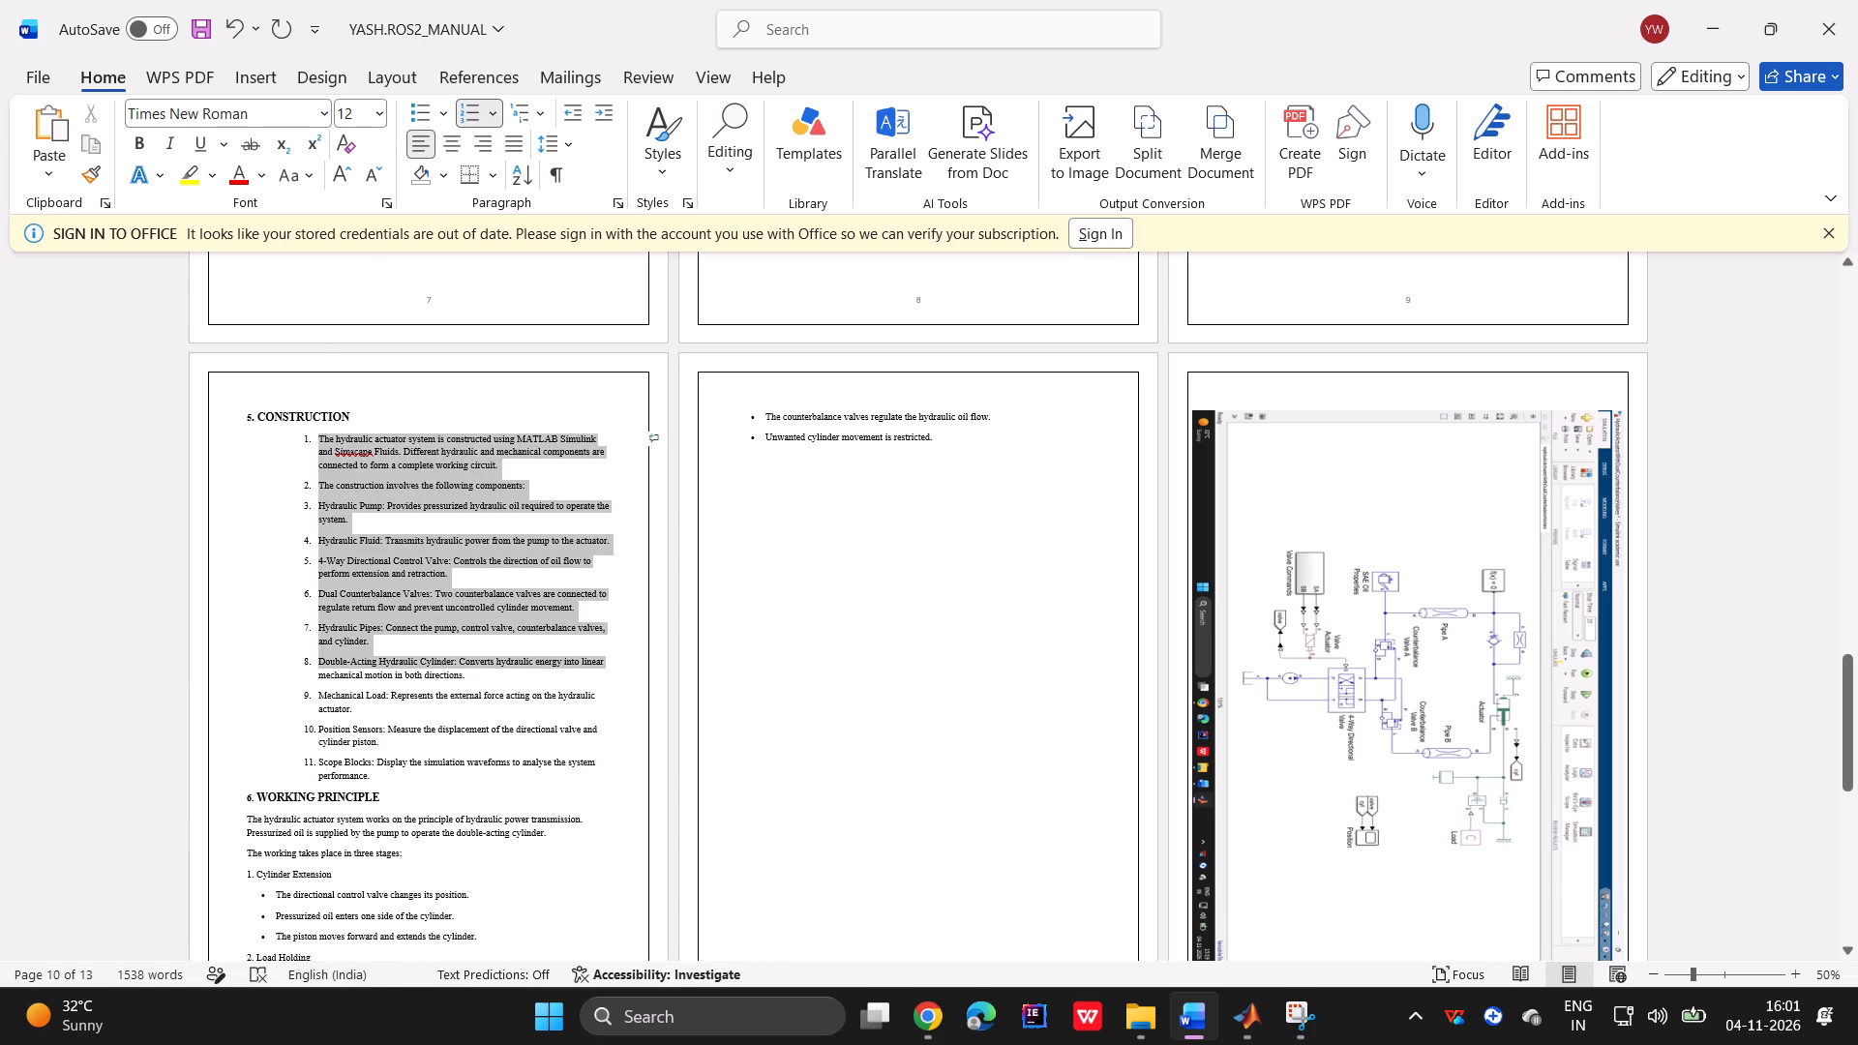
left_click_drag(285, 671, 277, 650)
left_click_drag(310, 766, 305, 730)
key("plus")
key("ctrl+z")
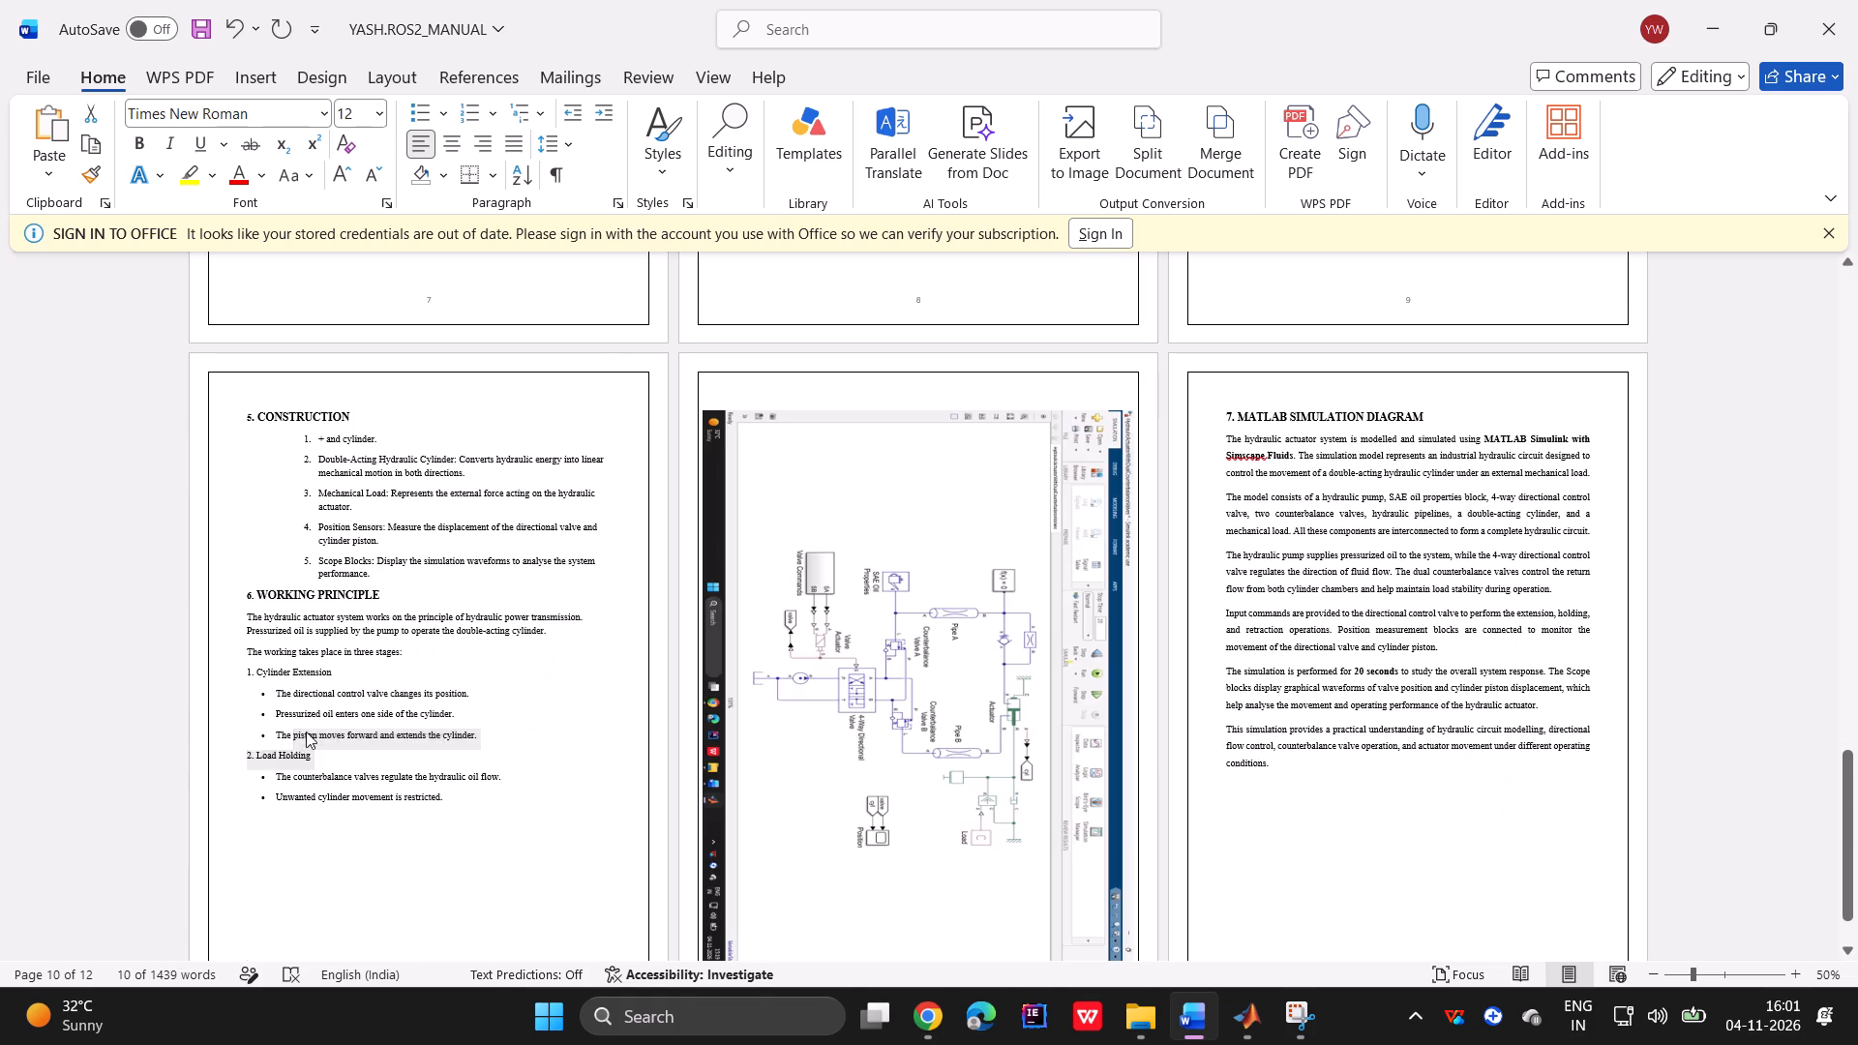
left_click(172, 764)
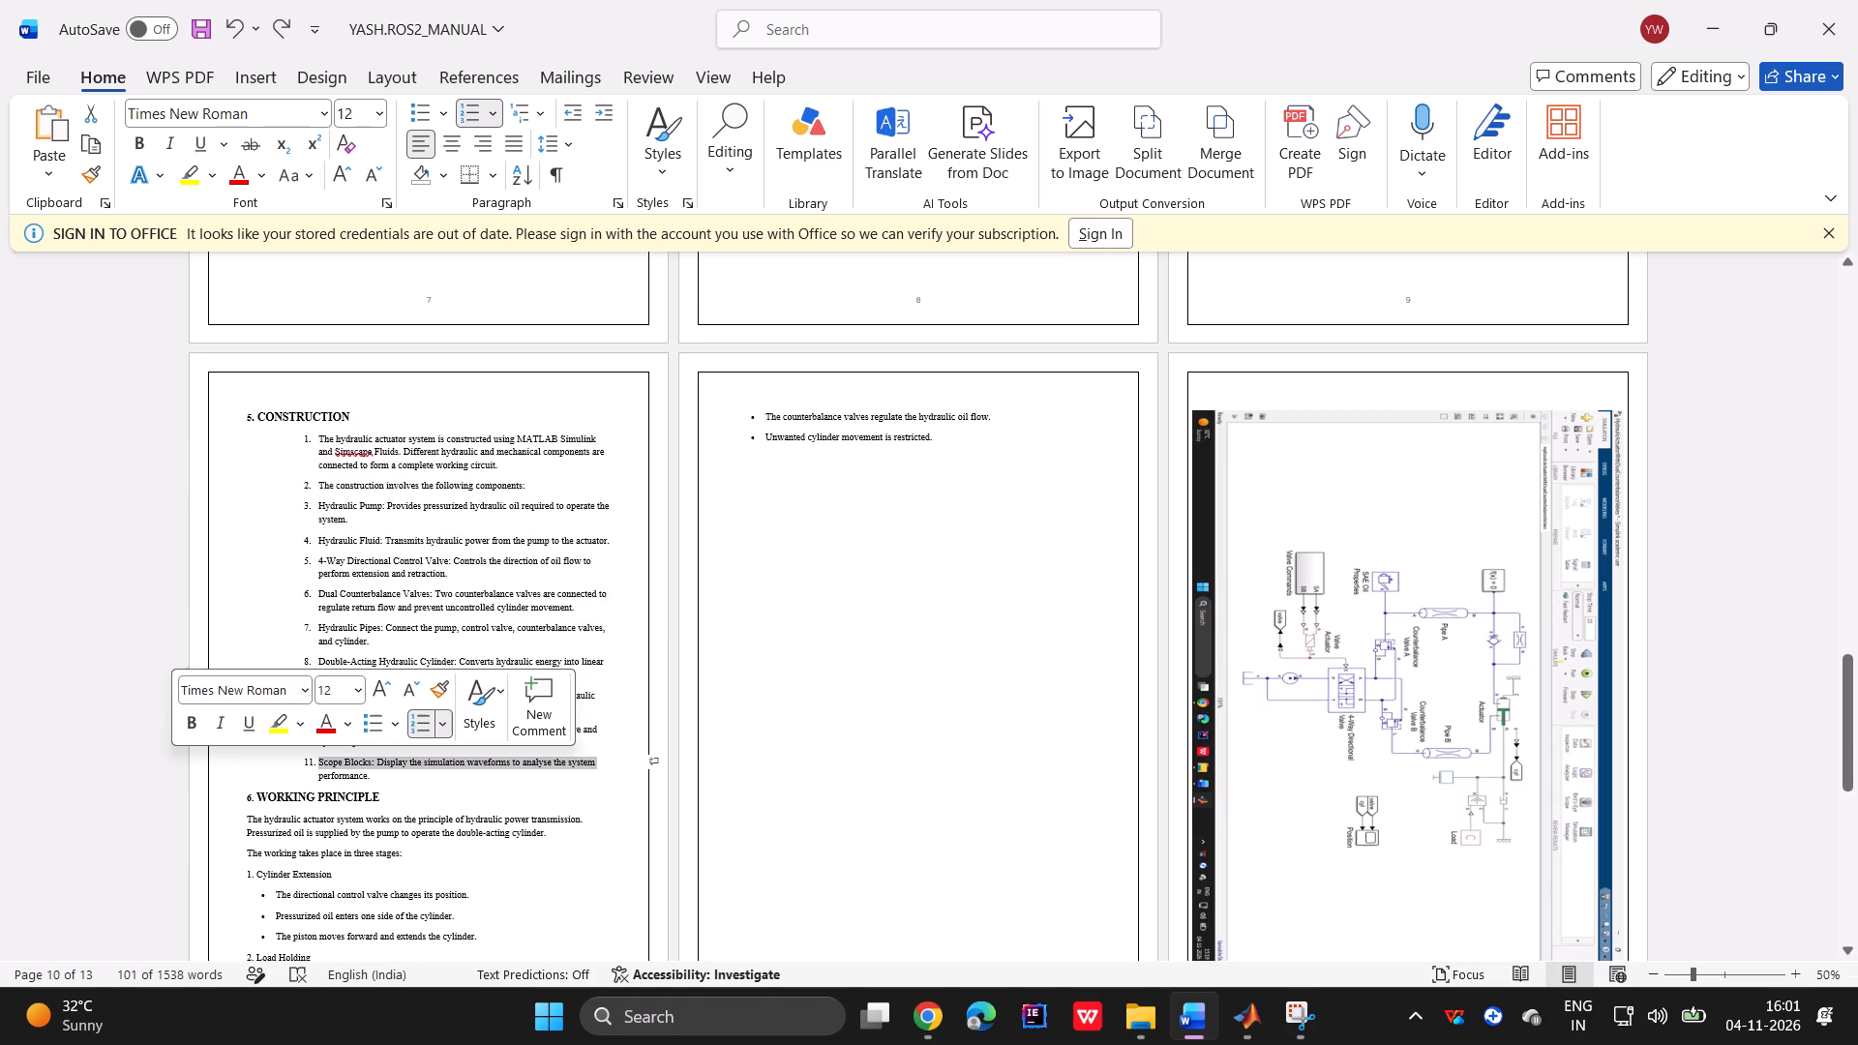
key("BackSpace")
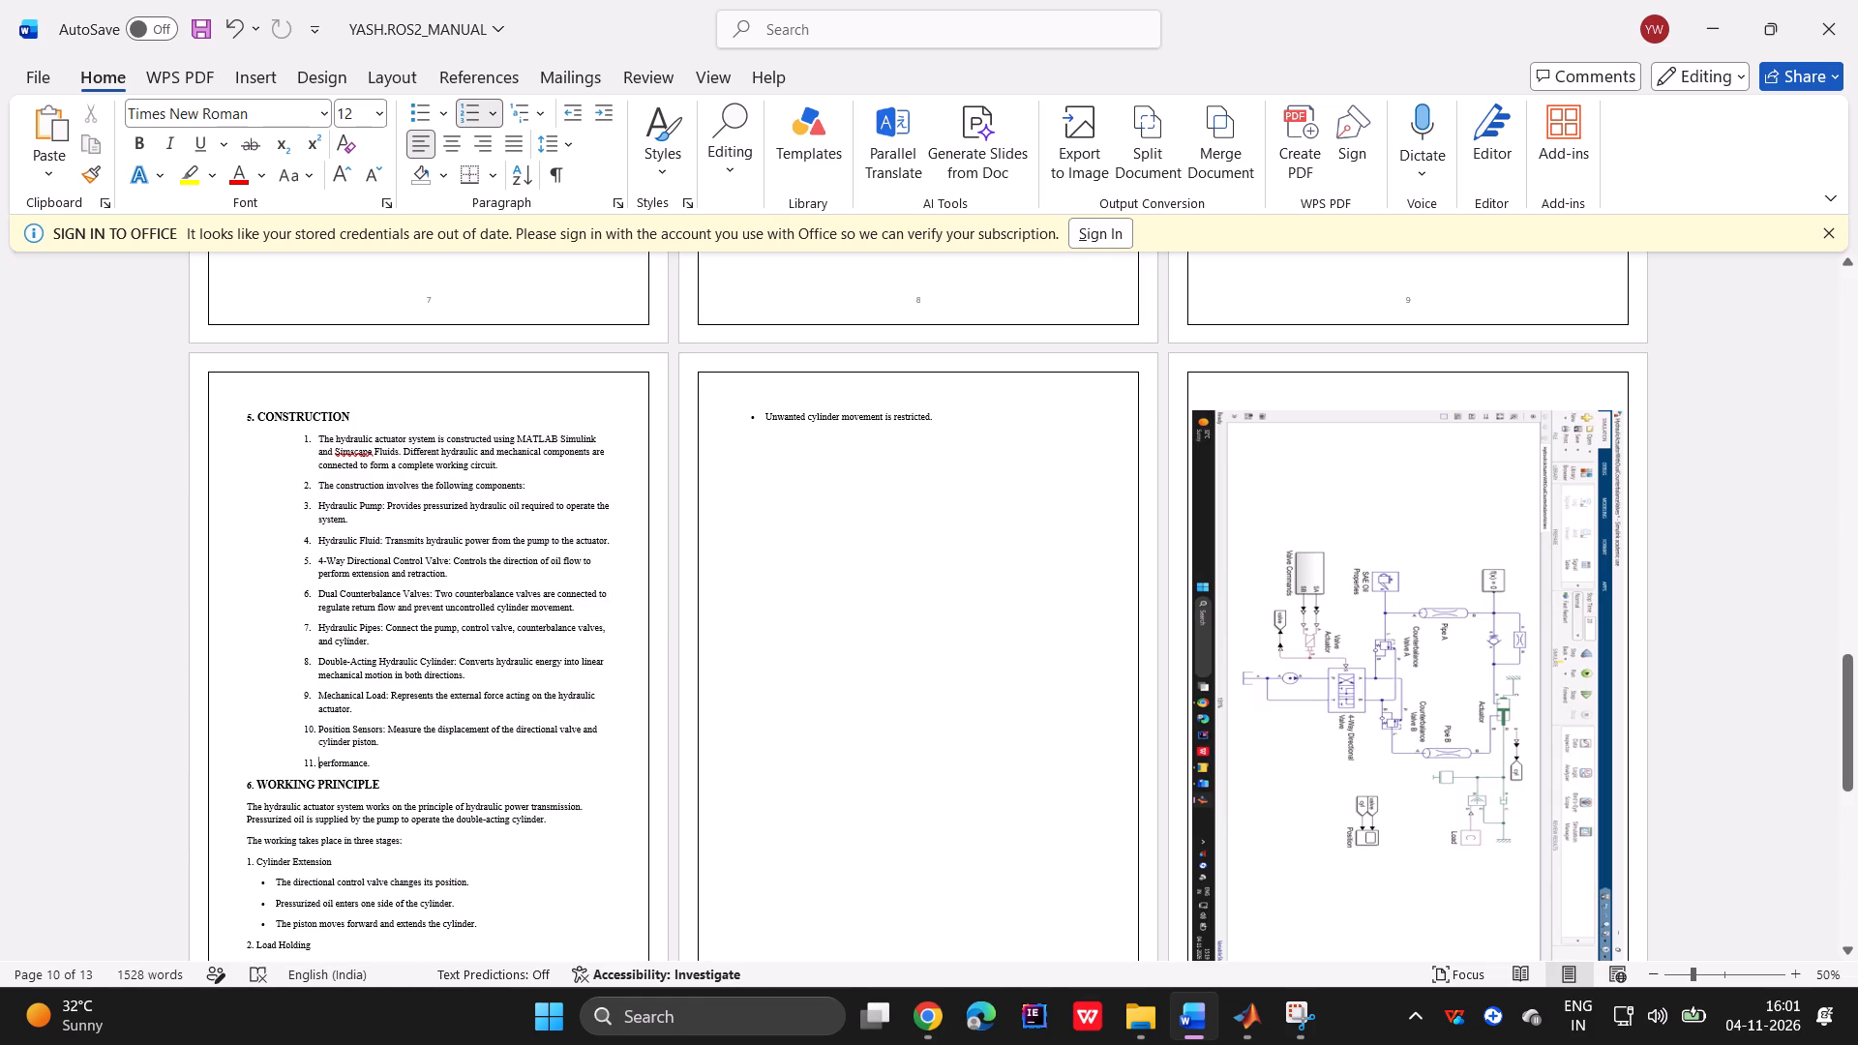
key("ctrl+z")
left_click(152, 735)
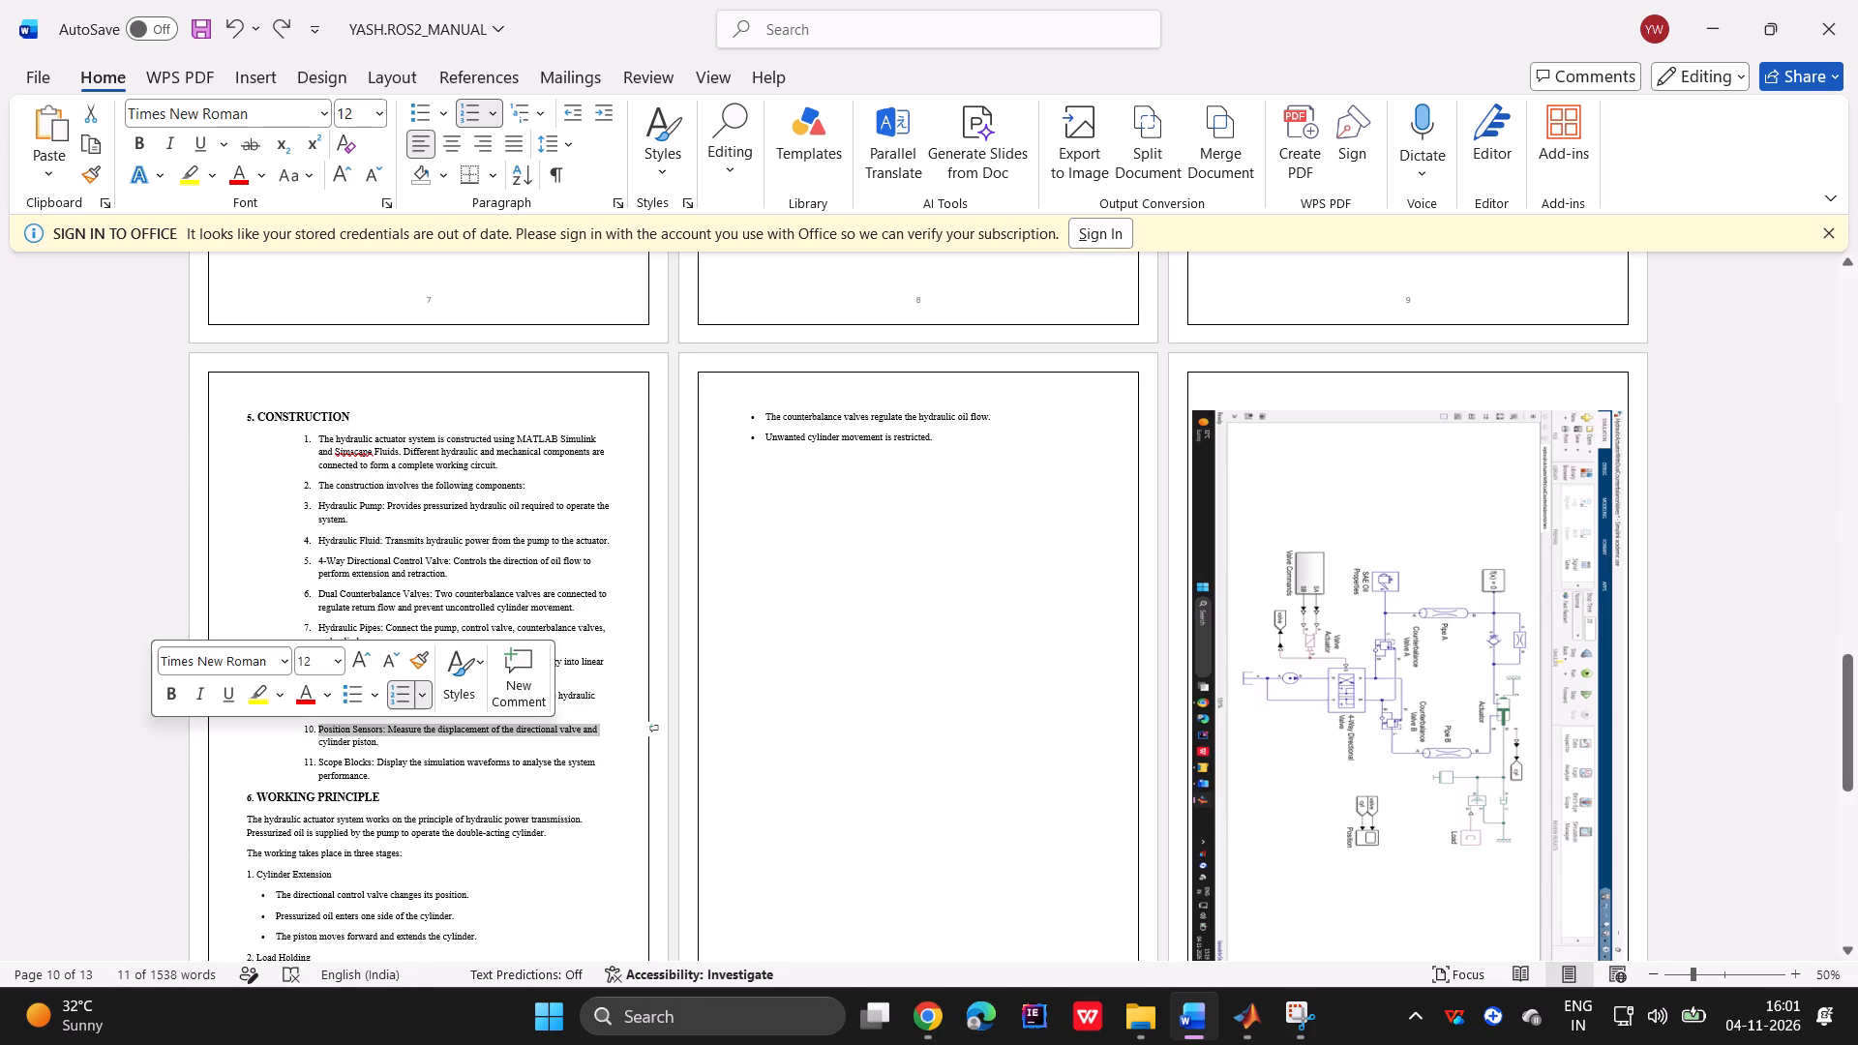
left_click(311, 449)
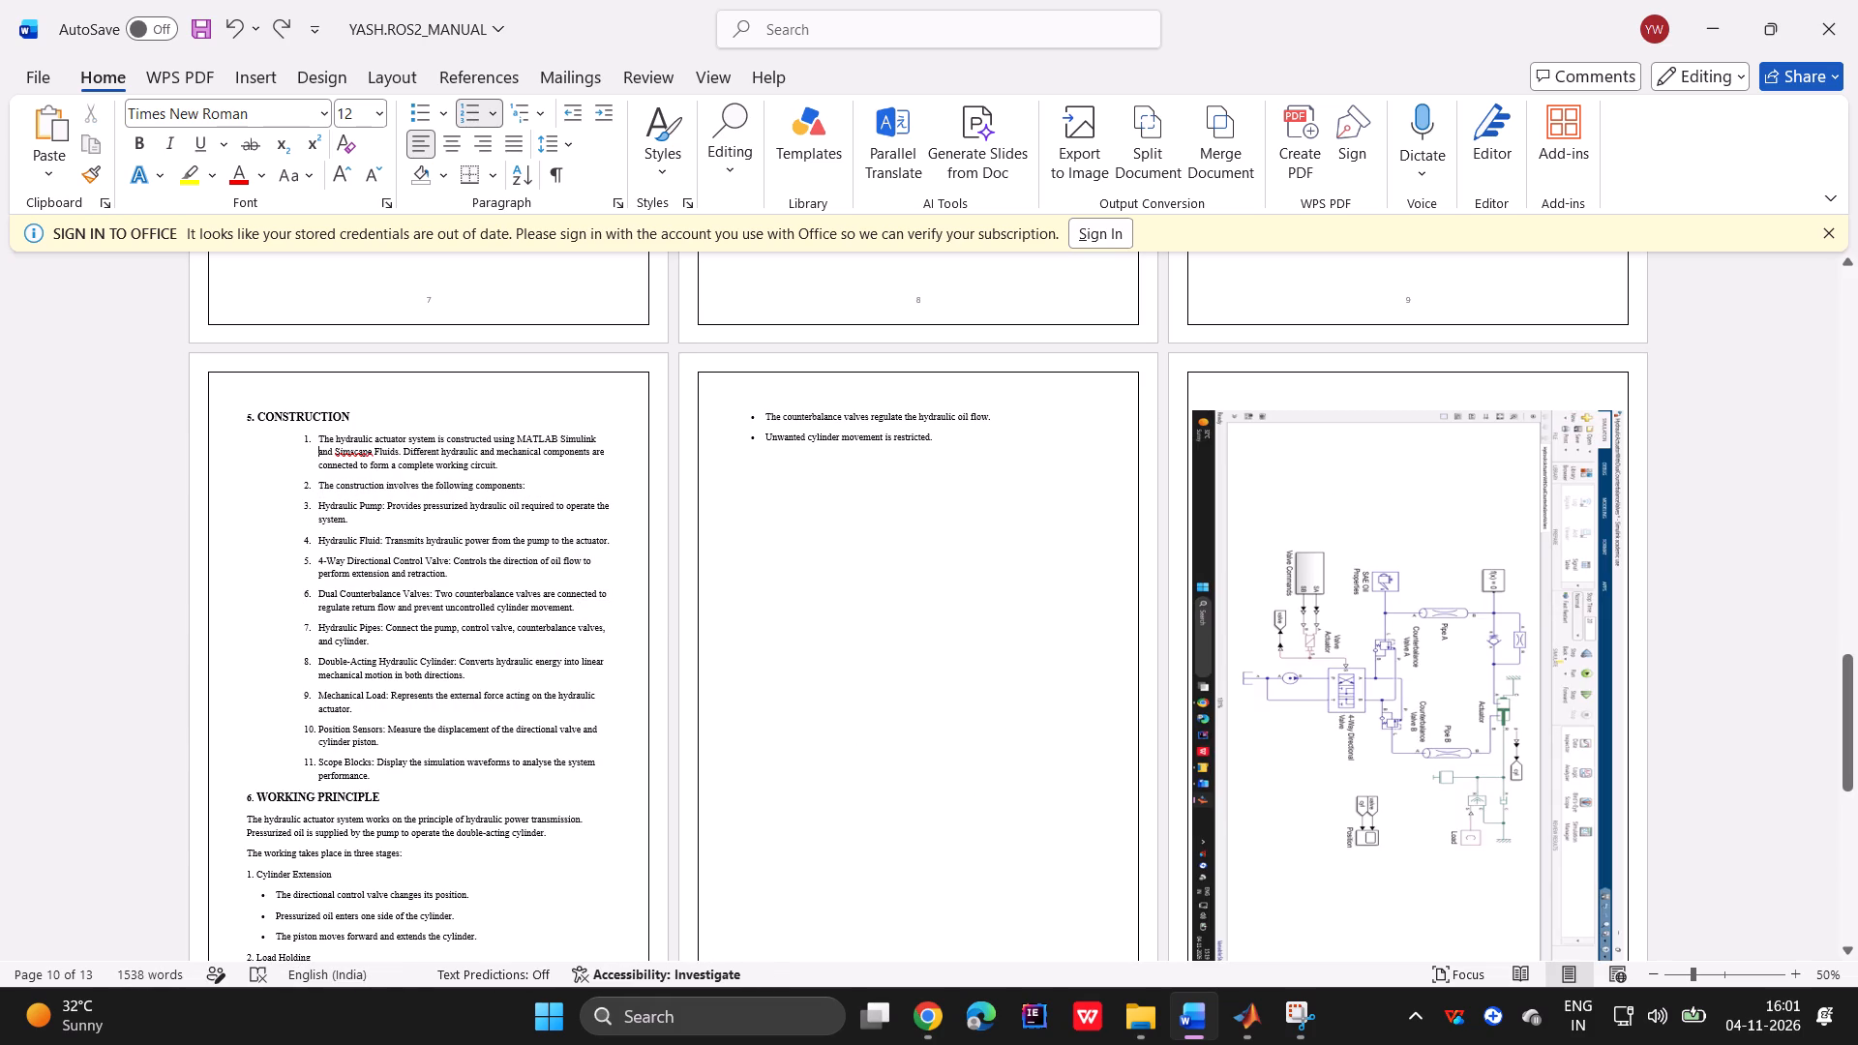
Remove the numbering and indent from the two introductory paragraphs under Construction, making them plain text at the margin.
left_click(299, 442)
key("BackSpace")
key("BackSpace")
left_click(300, 494)
key("BackSpace")
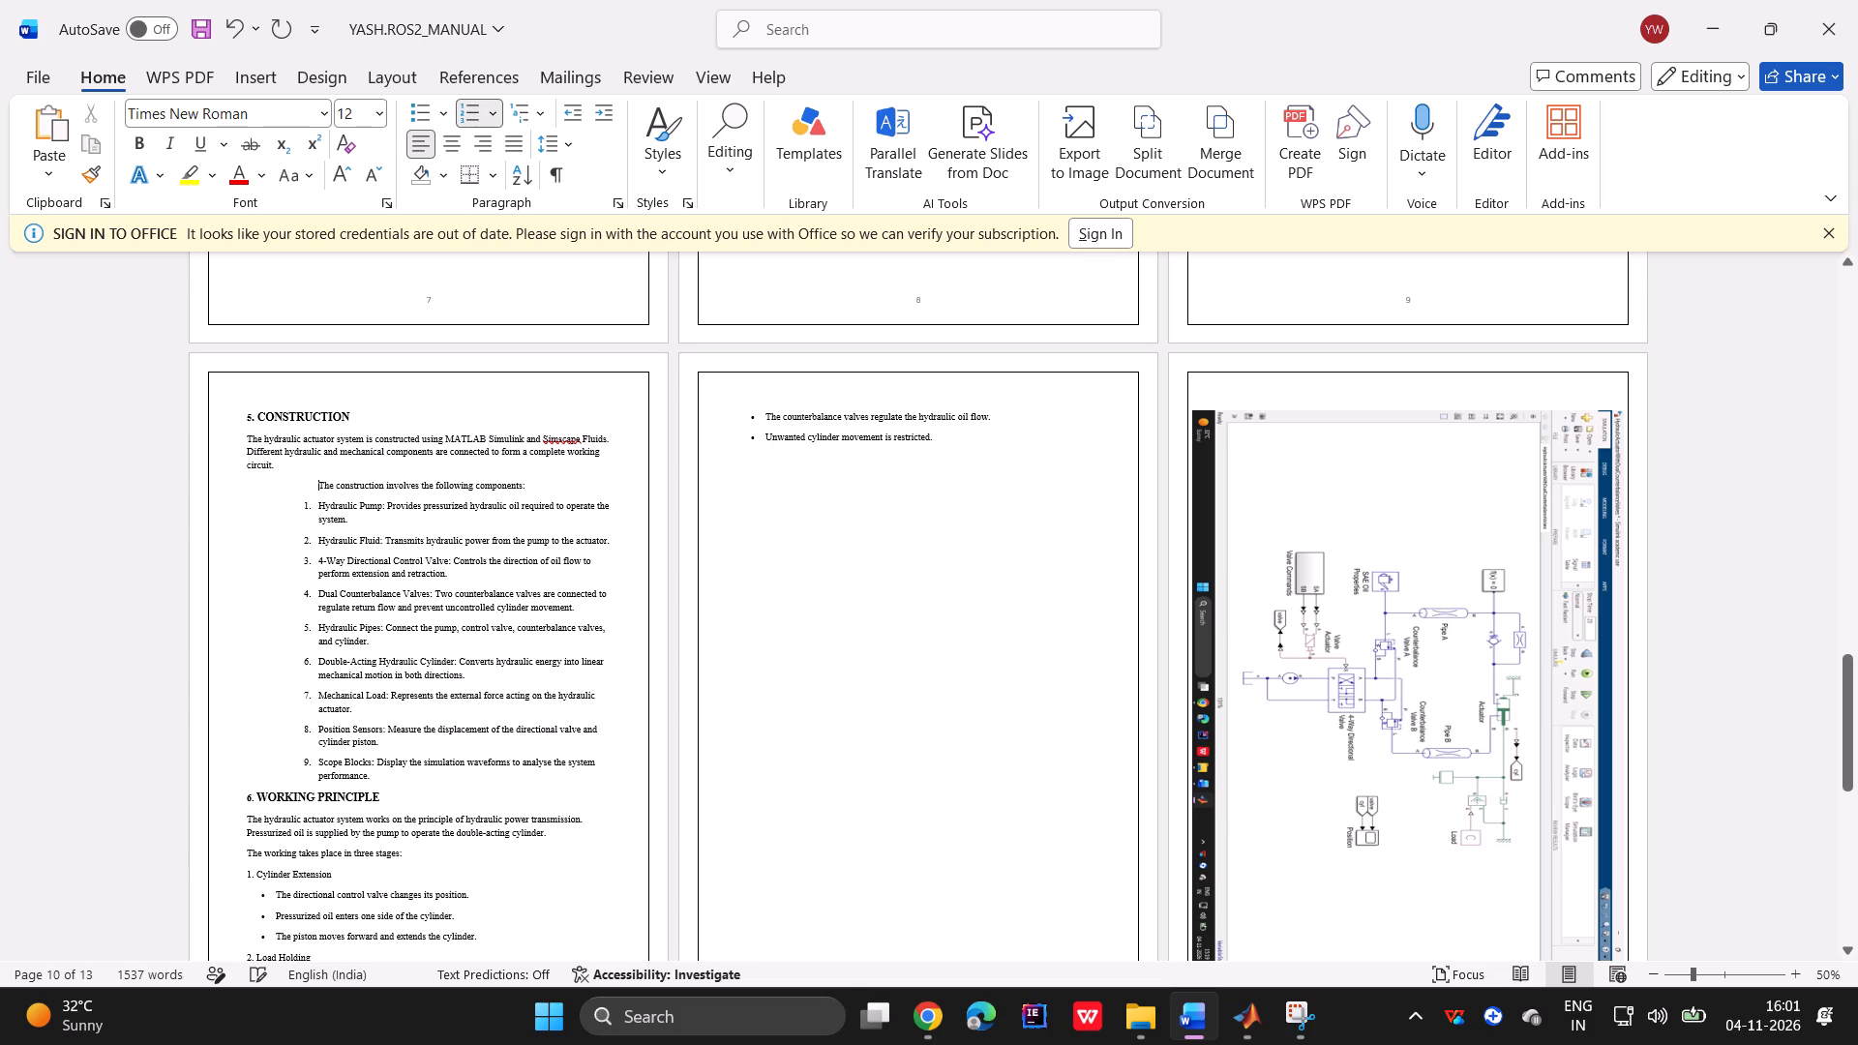
key("BackSpace")
Remove the numbering and indent from the Hydraulic Pump, Hydraulic Fluid and 4-Way Directional Control Valve items under Construction.
left_click(301, 498)
left_click(301, 510)
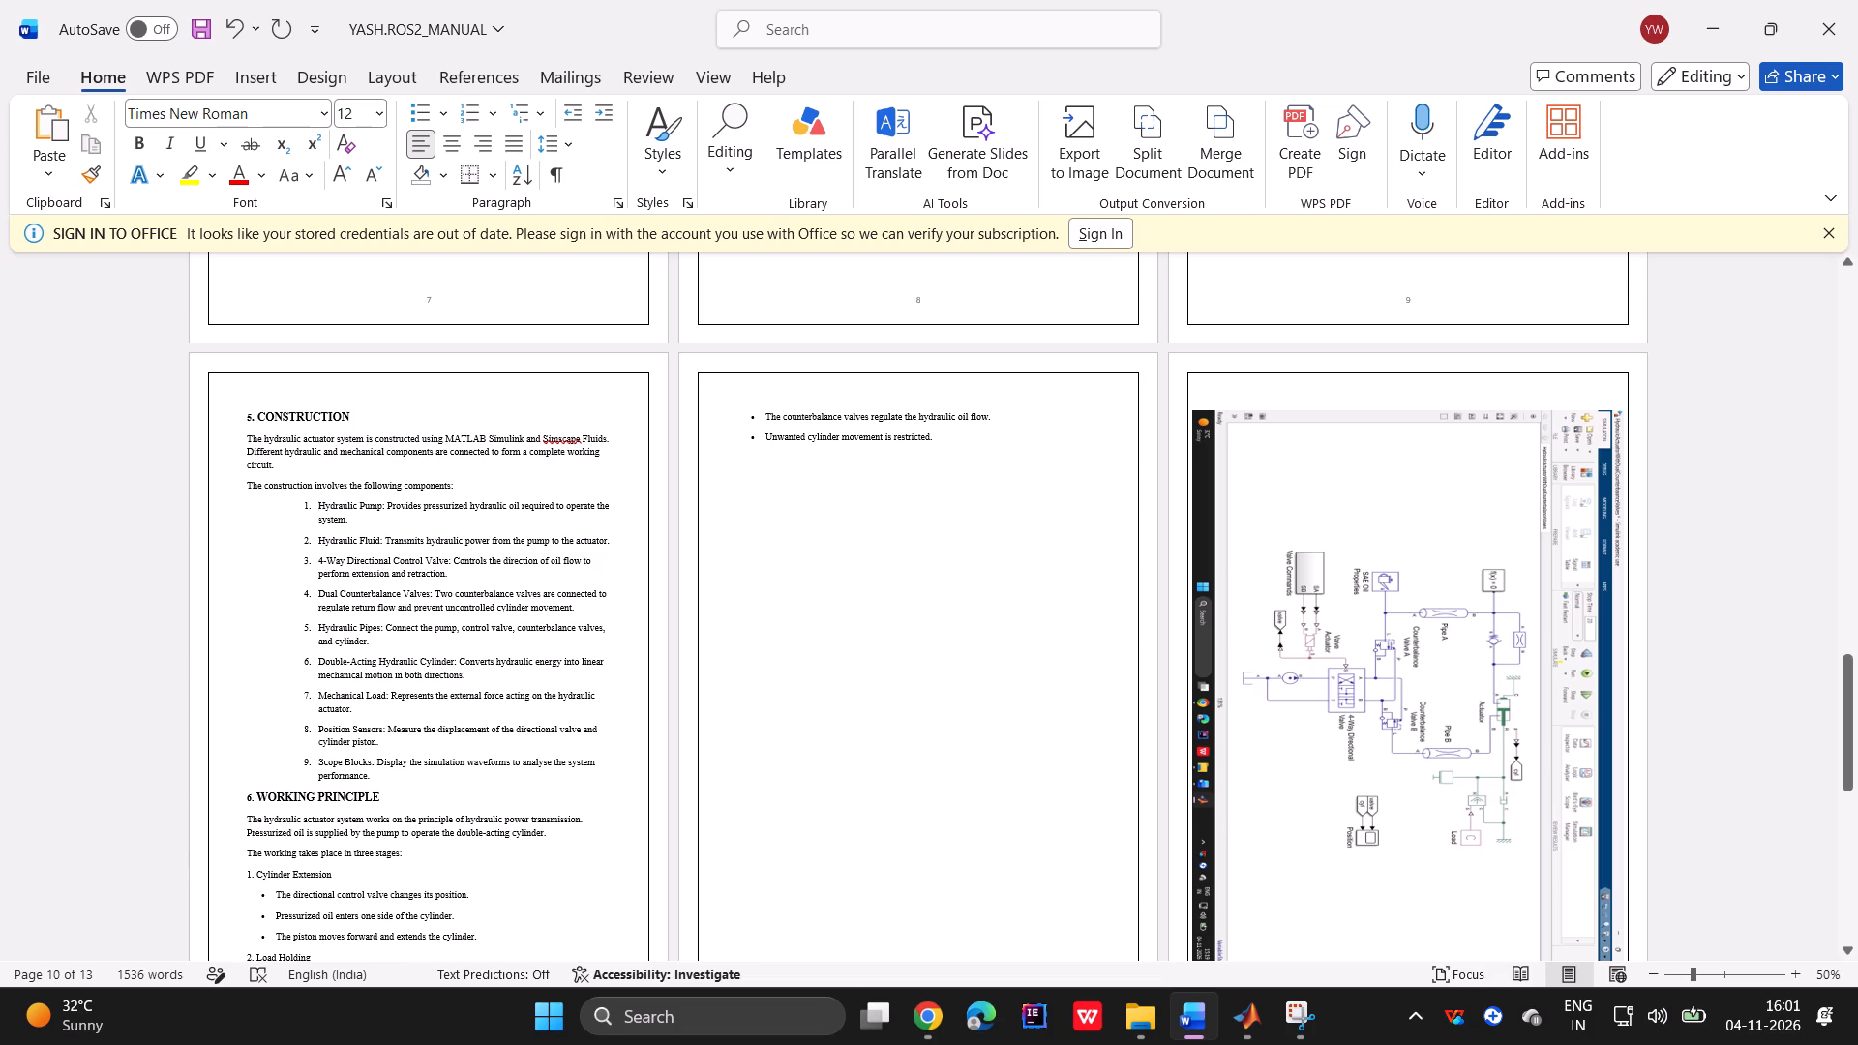
key("BackSpace")
key("BackSpace")
left_click(299, 532)
key("BackSpace")
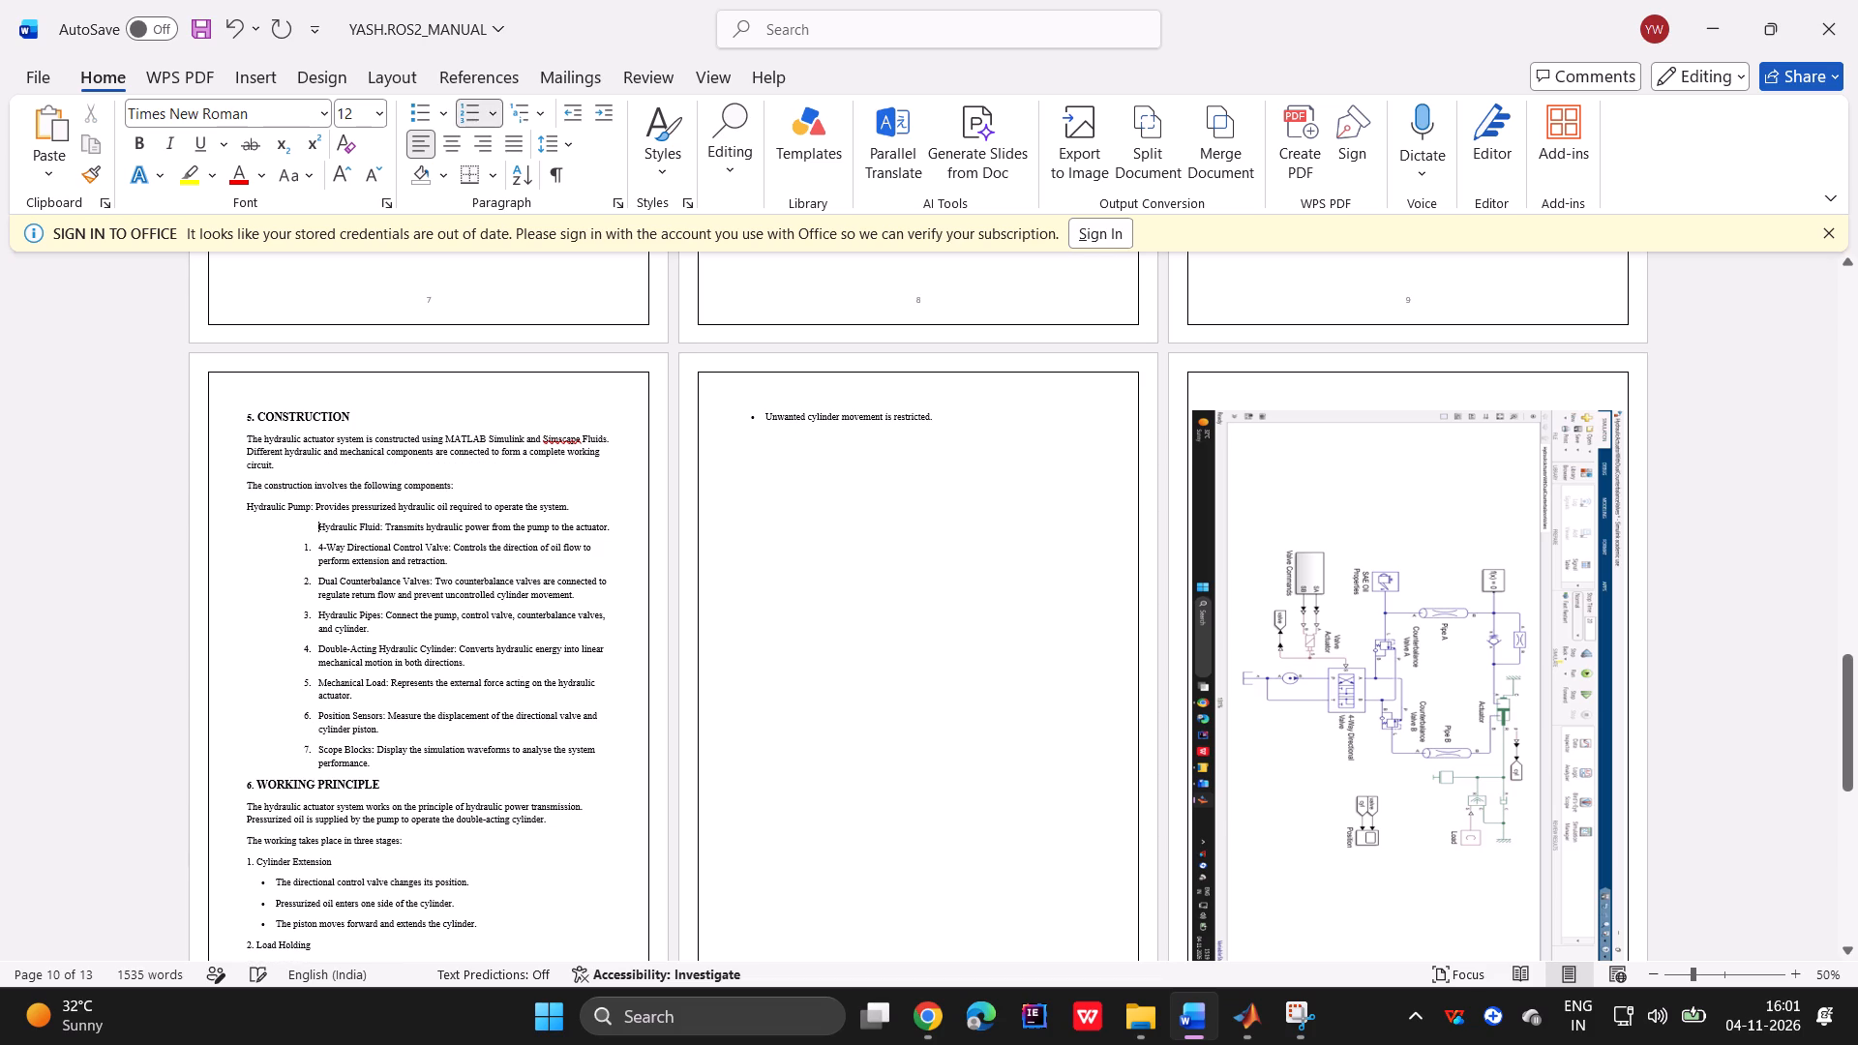
key("BackSpace")
left_click(299, 548)
key("BackSpace")
key("BackSpace")
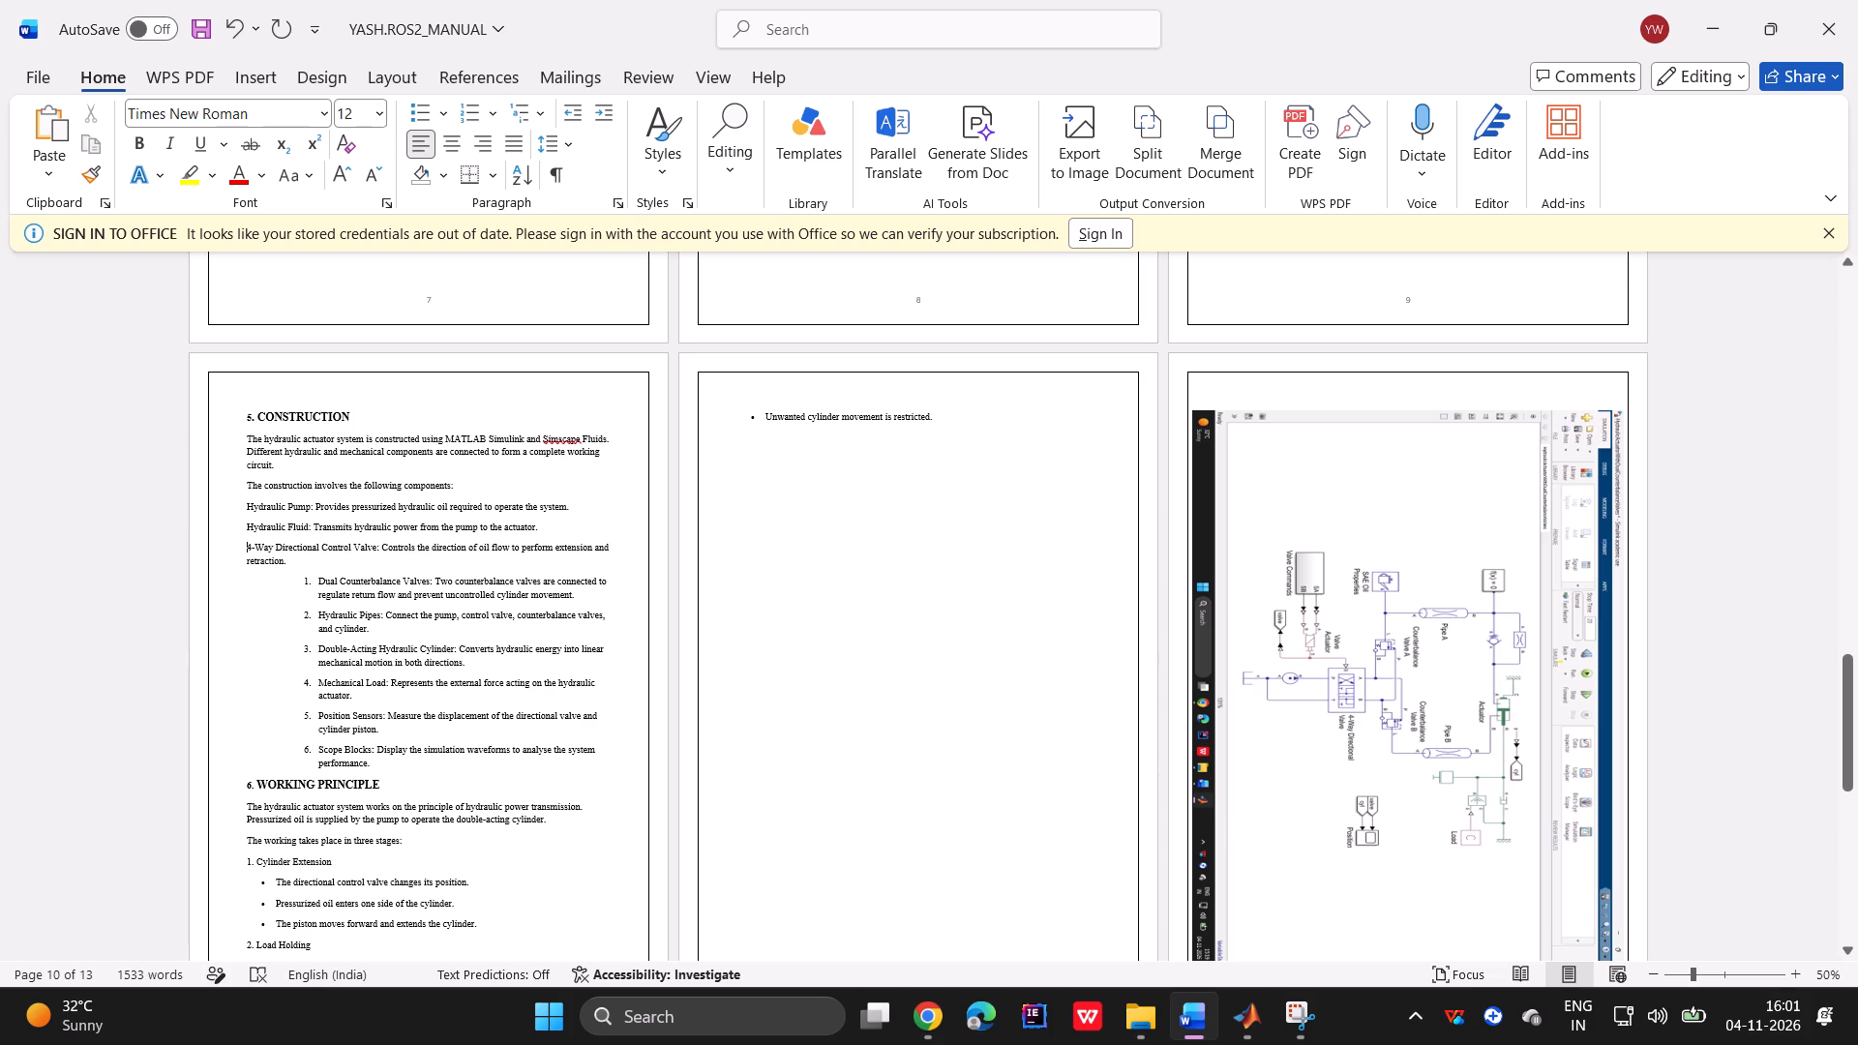
Remove the numbering and indent from the Dual Counterbalance Valves item, undoing the stray deletion inside its text.
left_click(298, 588)
key("BackSpace")
key("BackSpace")
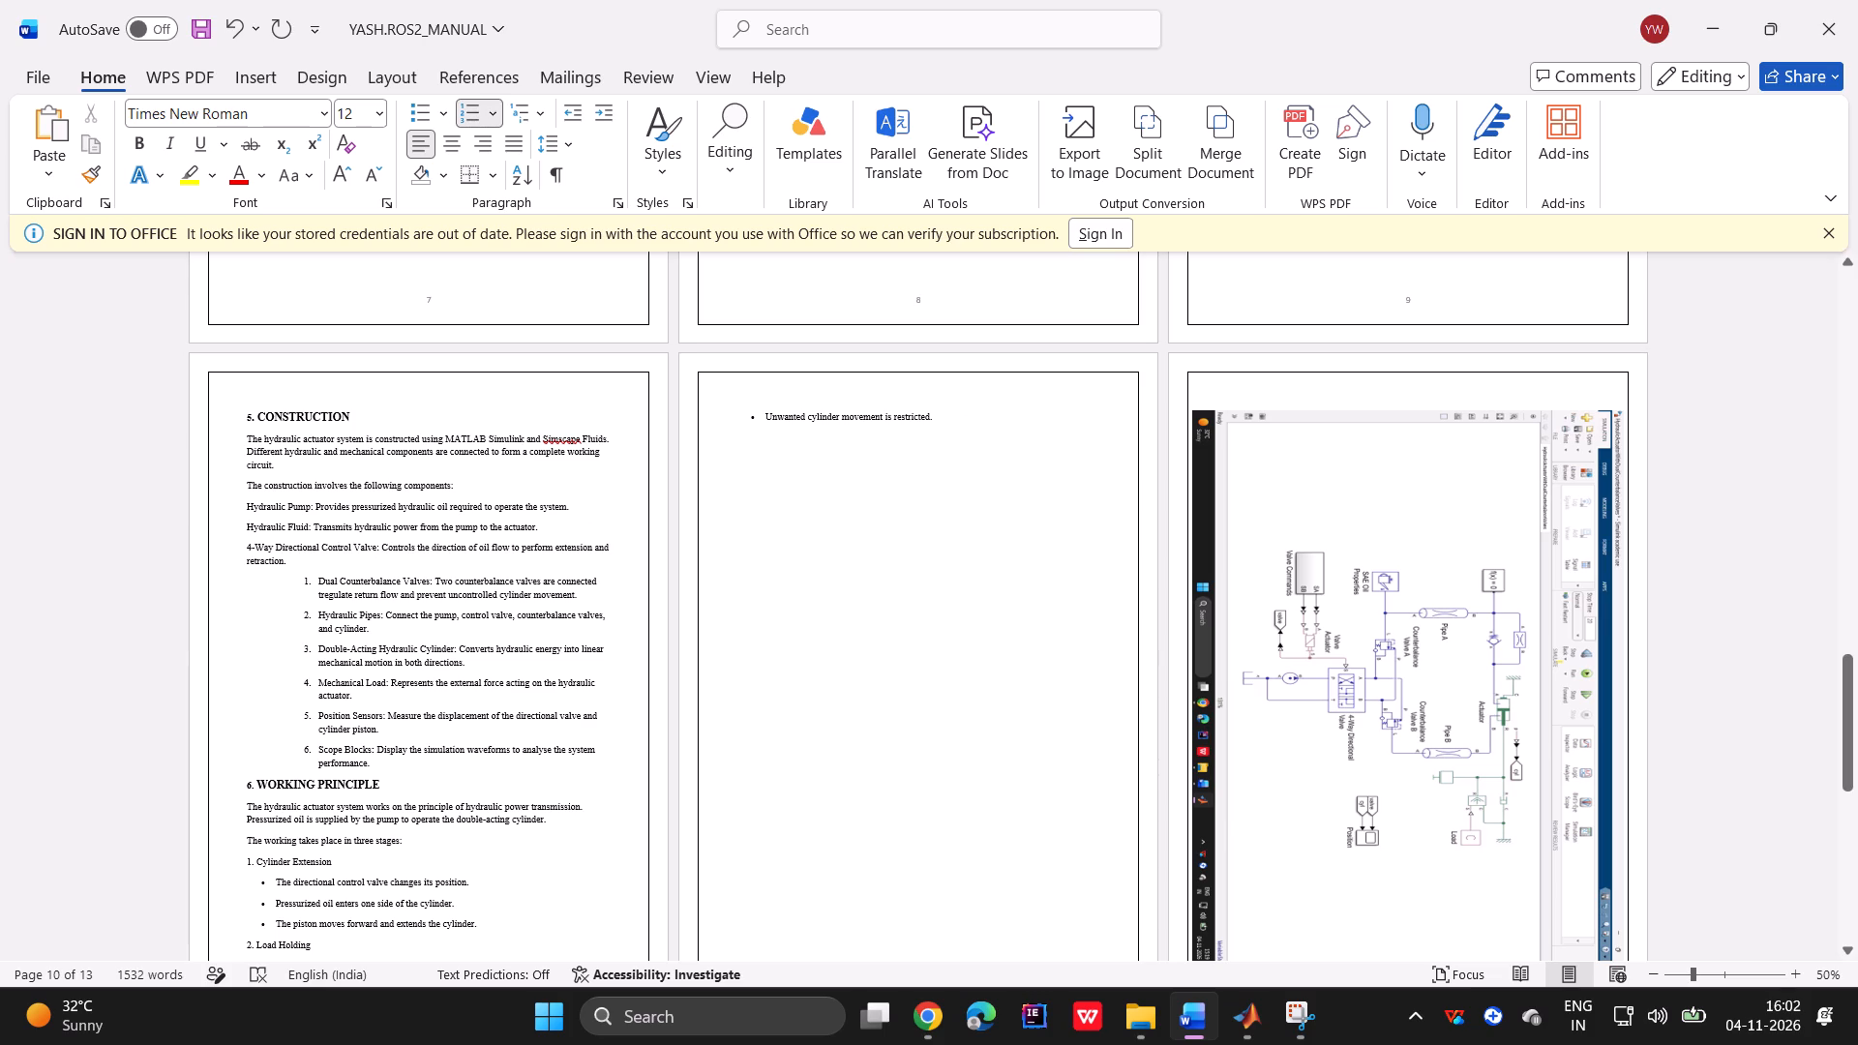
key("ctrl+z")
left_click(298, 584)
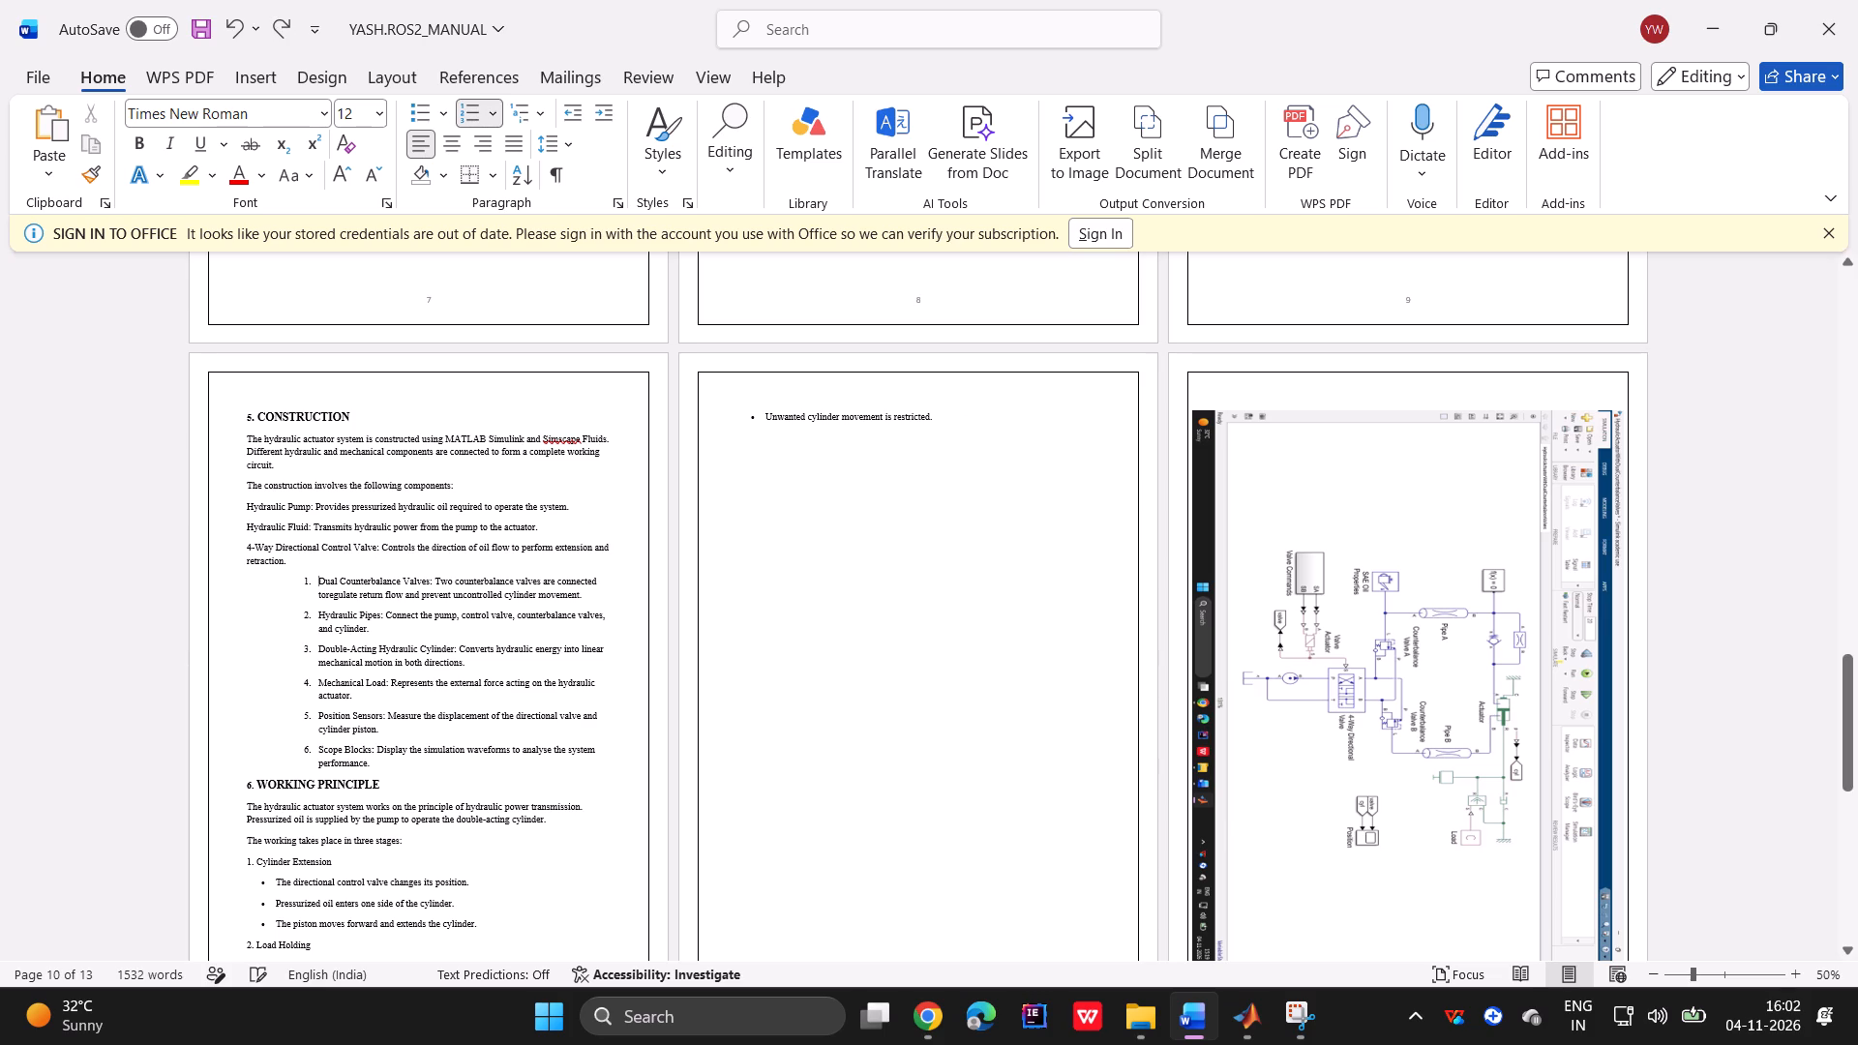
left_click(298, 584)
key("Left")
key("Left")
key("Left")
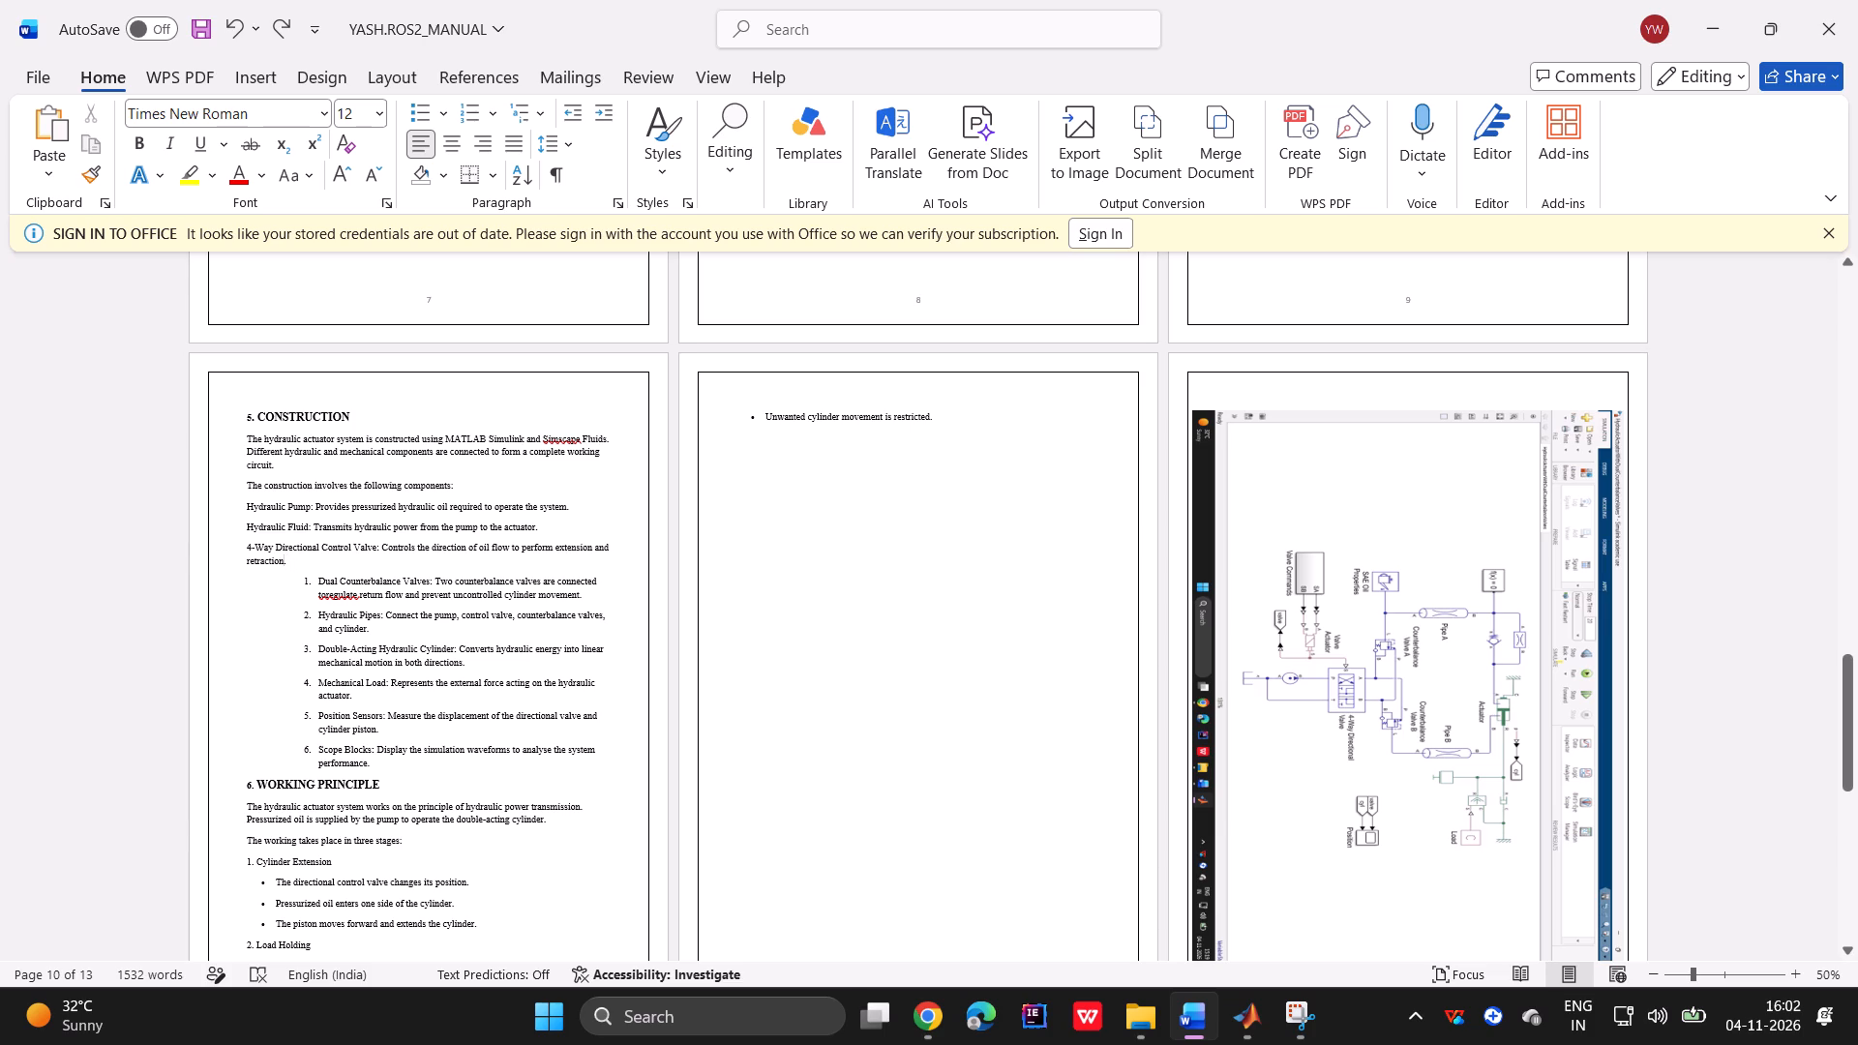
key("Right")
key("Down")
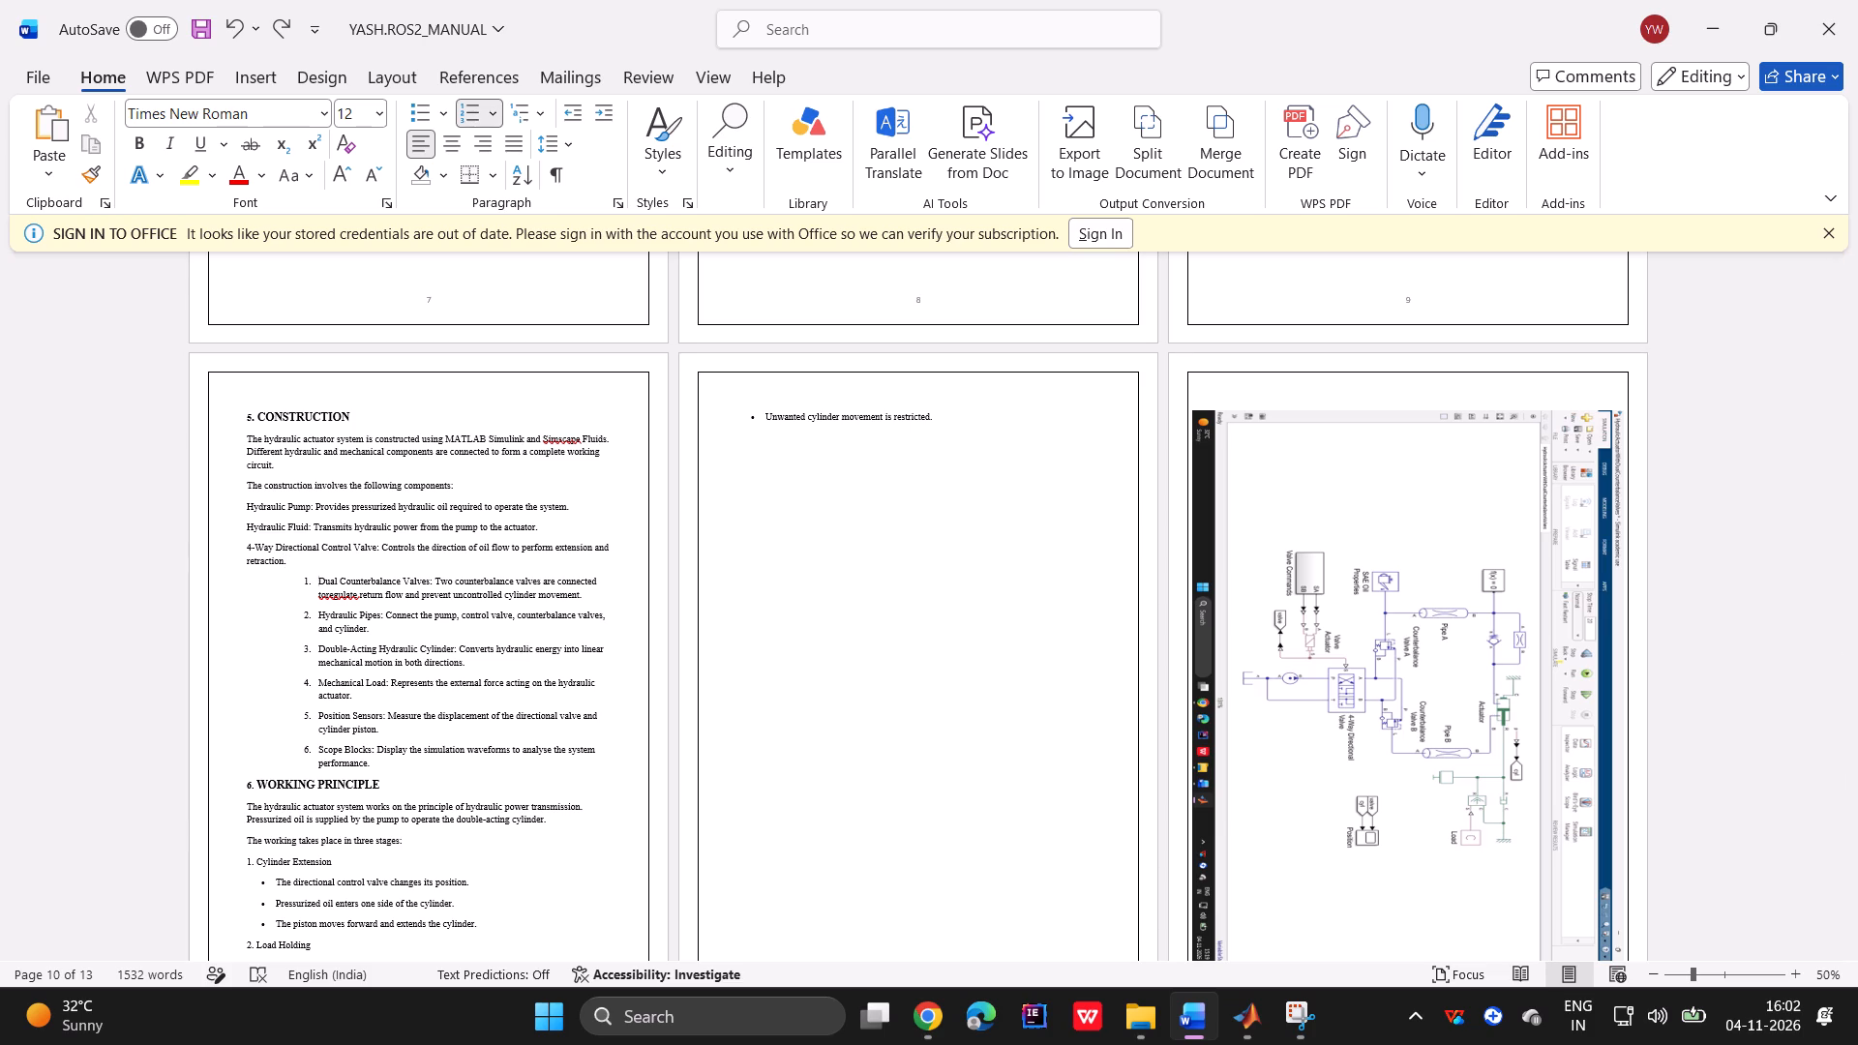
key("BackSpace")
key("BackSpace")
Remove the numbering and indent from the Hydraulic Pipes and Double-Acting Hydraulic Cylinder items under Construction.
left_click(301, 613)
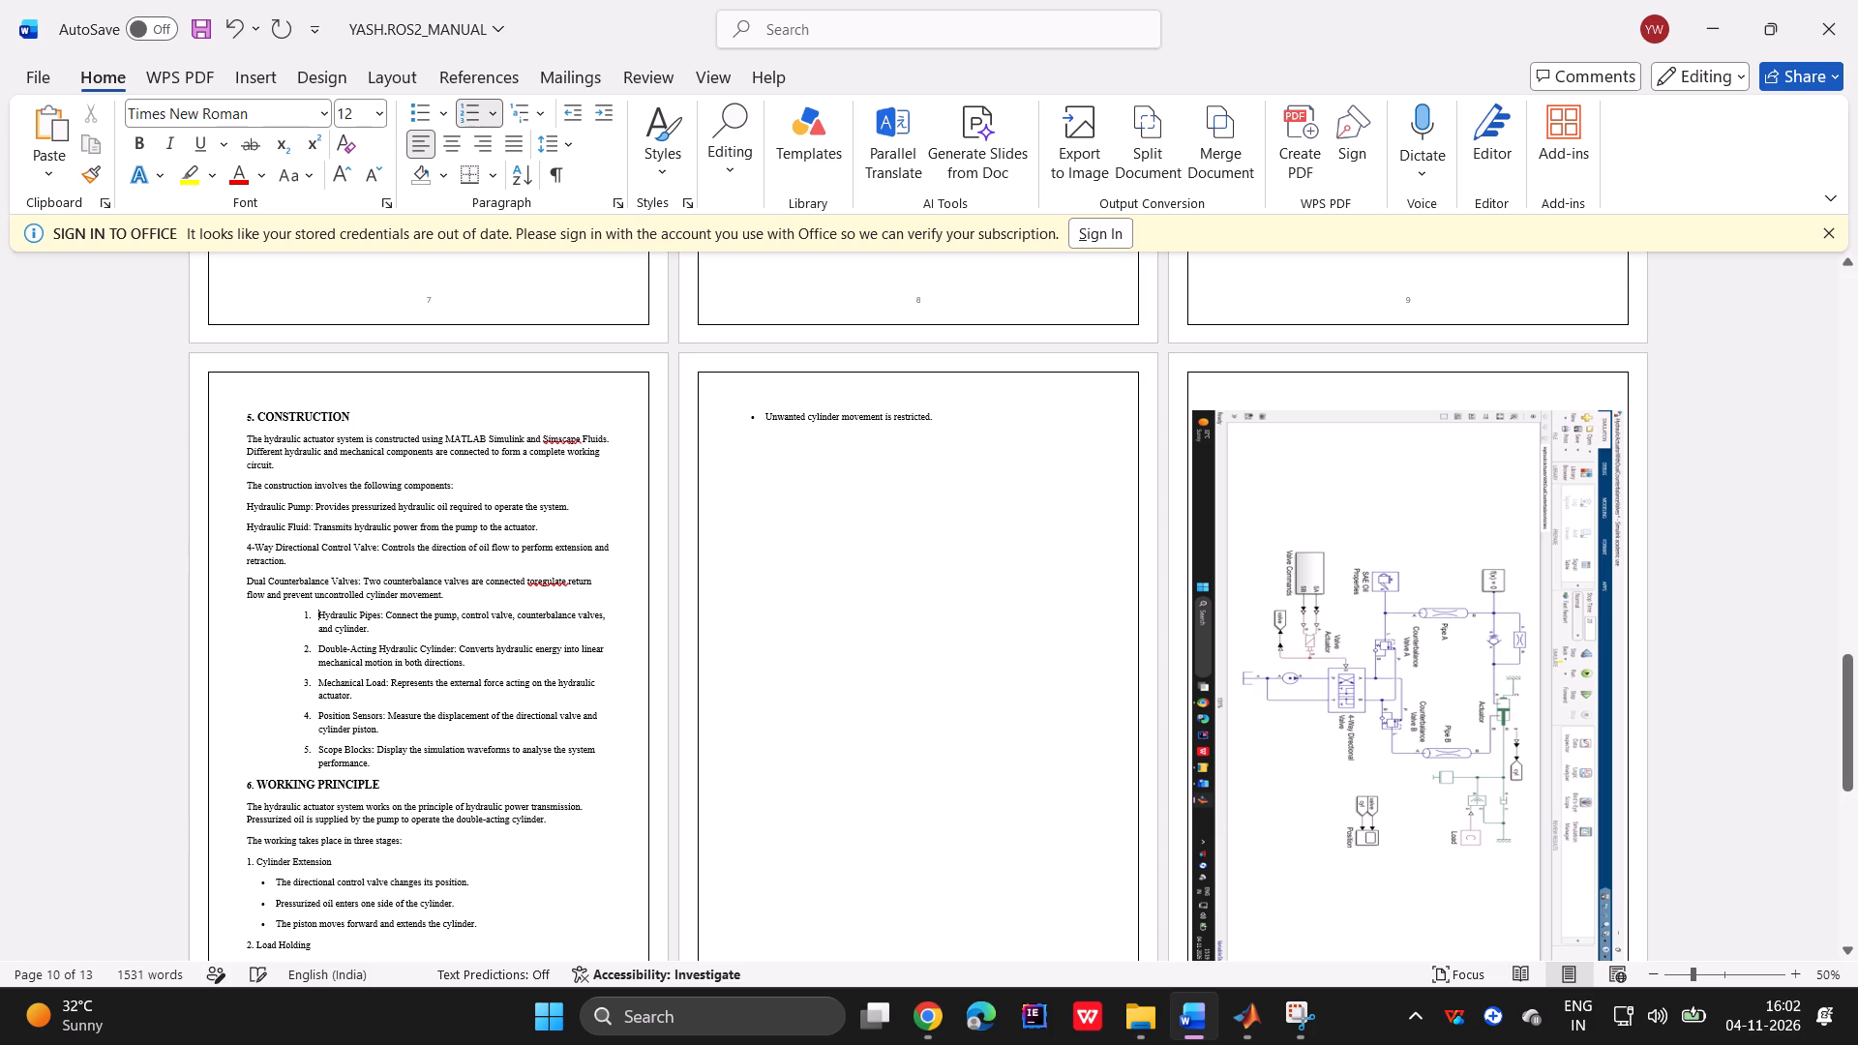
key("BackSpace")
key("BackSpace")
left_click(304, 638)
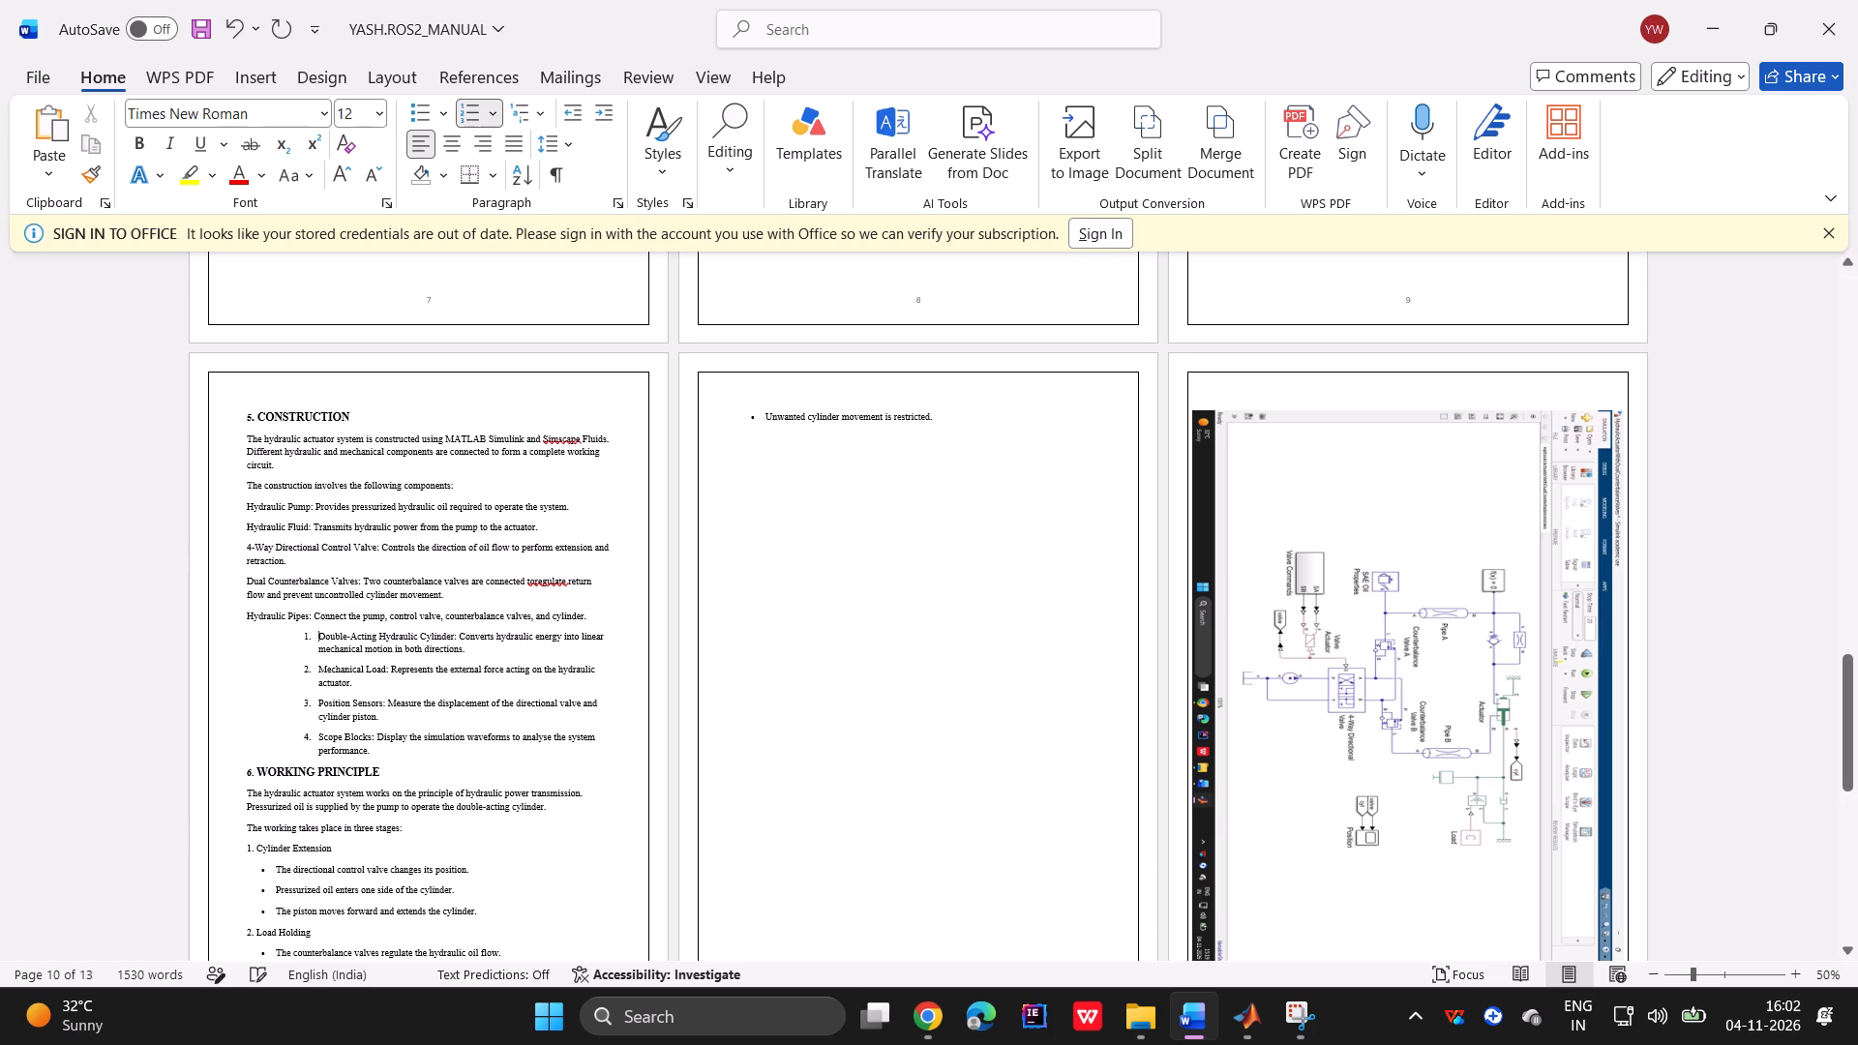
key("BackSpace")
key("BackSpace")
Remove the numbering and indent from the Mechanical Load item under Construction, undoing the last stray deletion inside its text.
left_click(307, 677)
key("BackSpace")
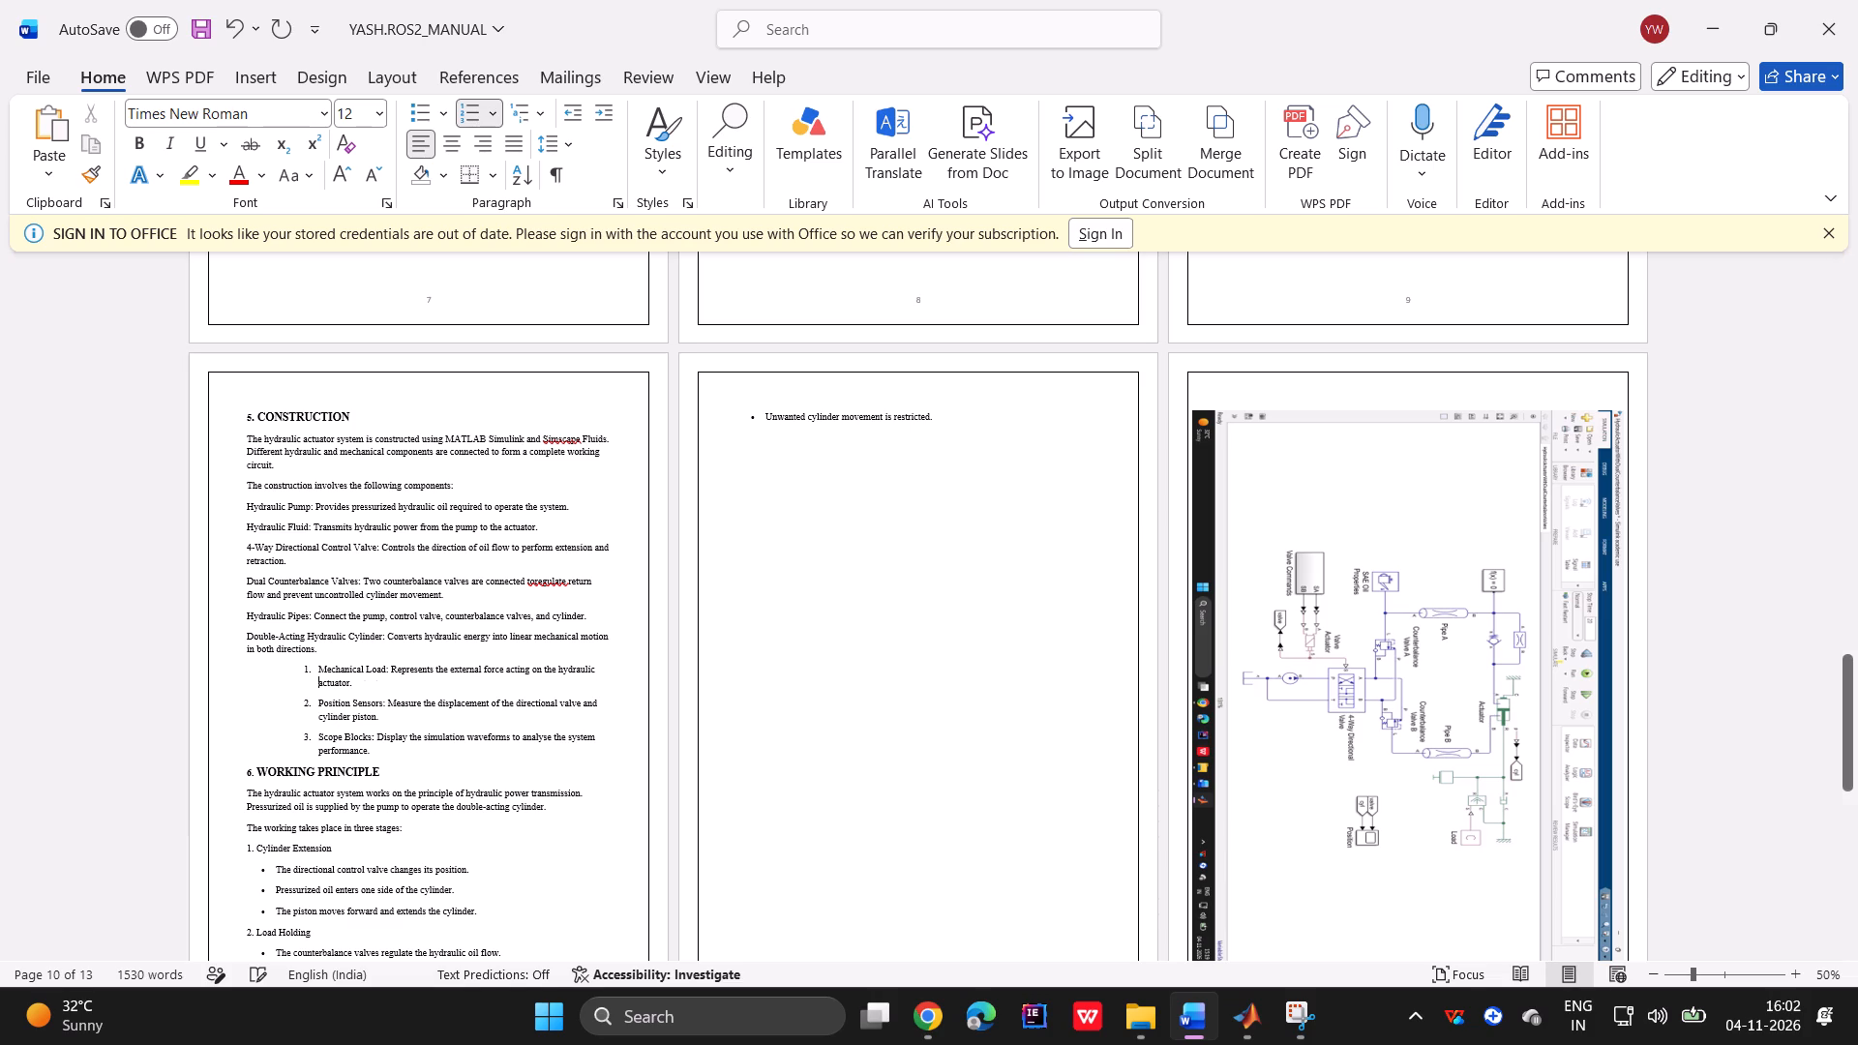
key("BackSpace")
key("ctrl+z")
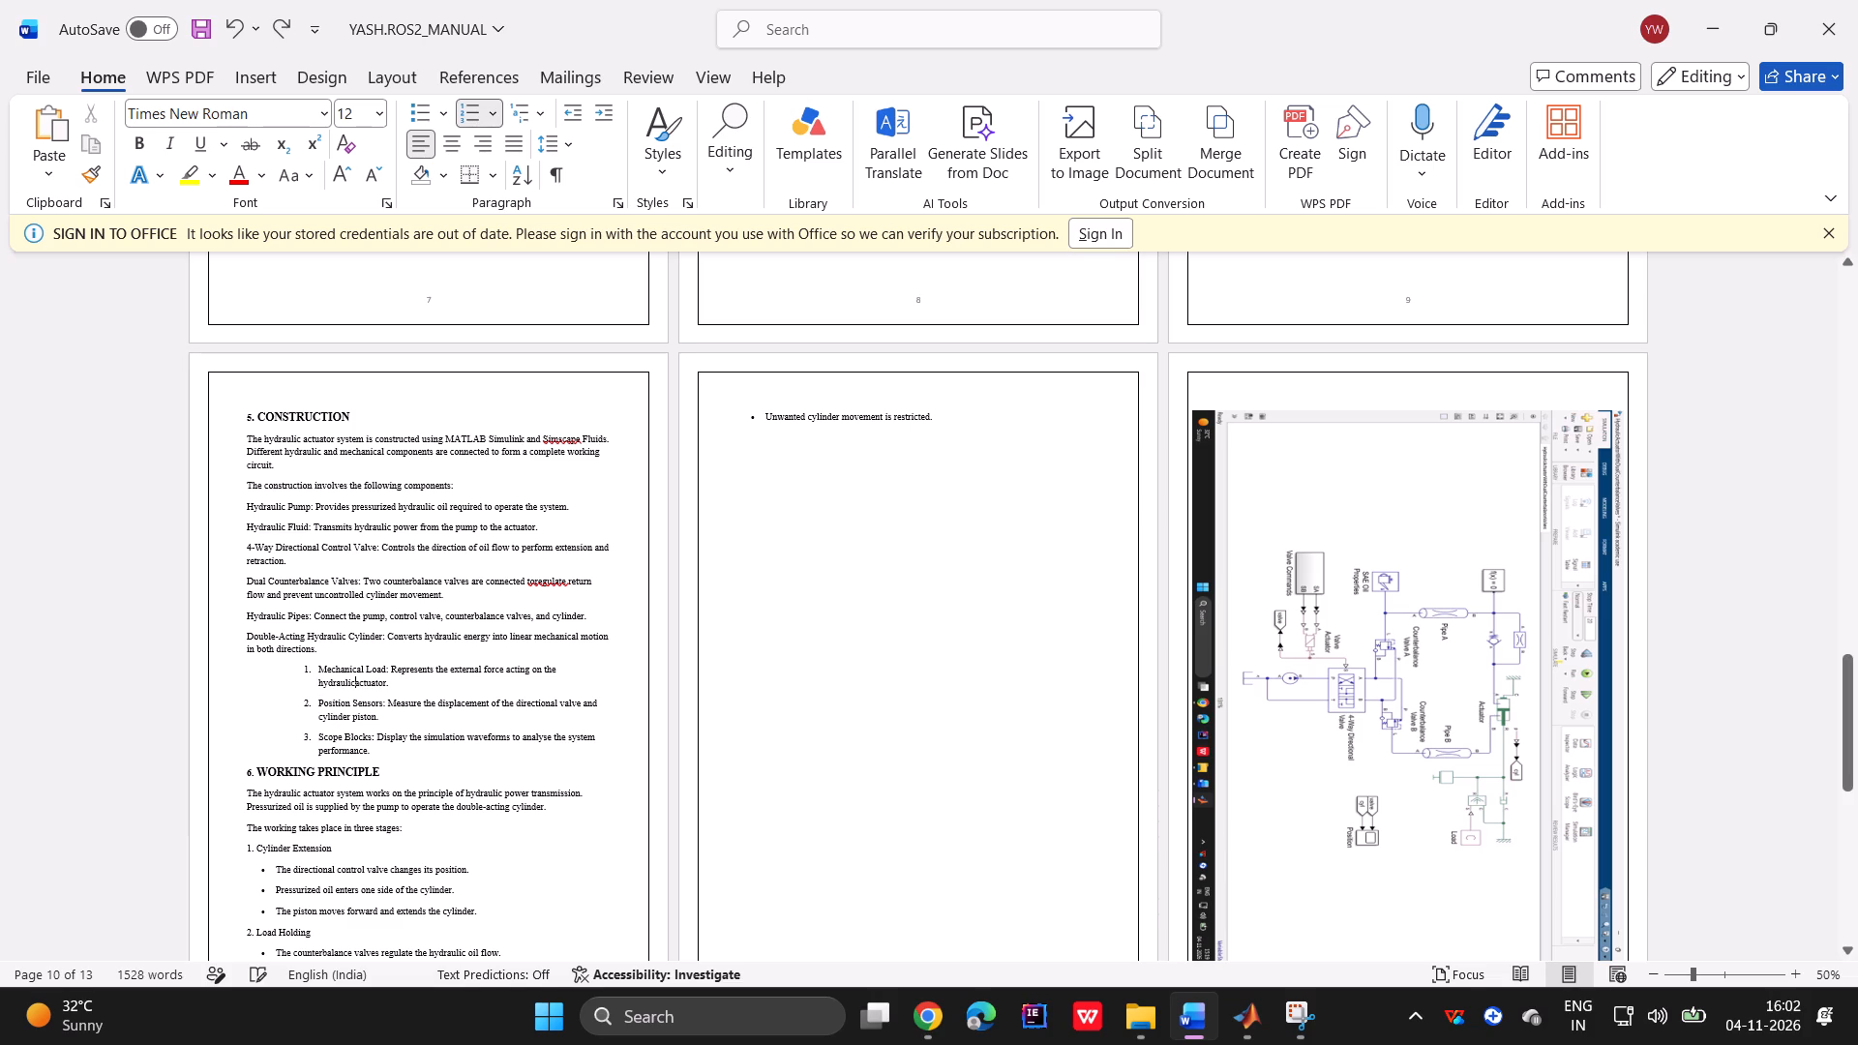
left_click(310, 669)
key("BackSpace")
key("BackSpace")
Remove the numbering and indent from the Position Sensors and Scope Blocks items under Construction.
left_click(310, 697)
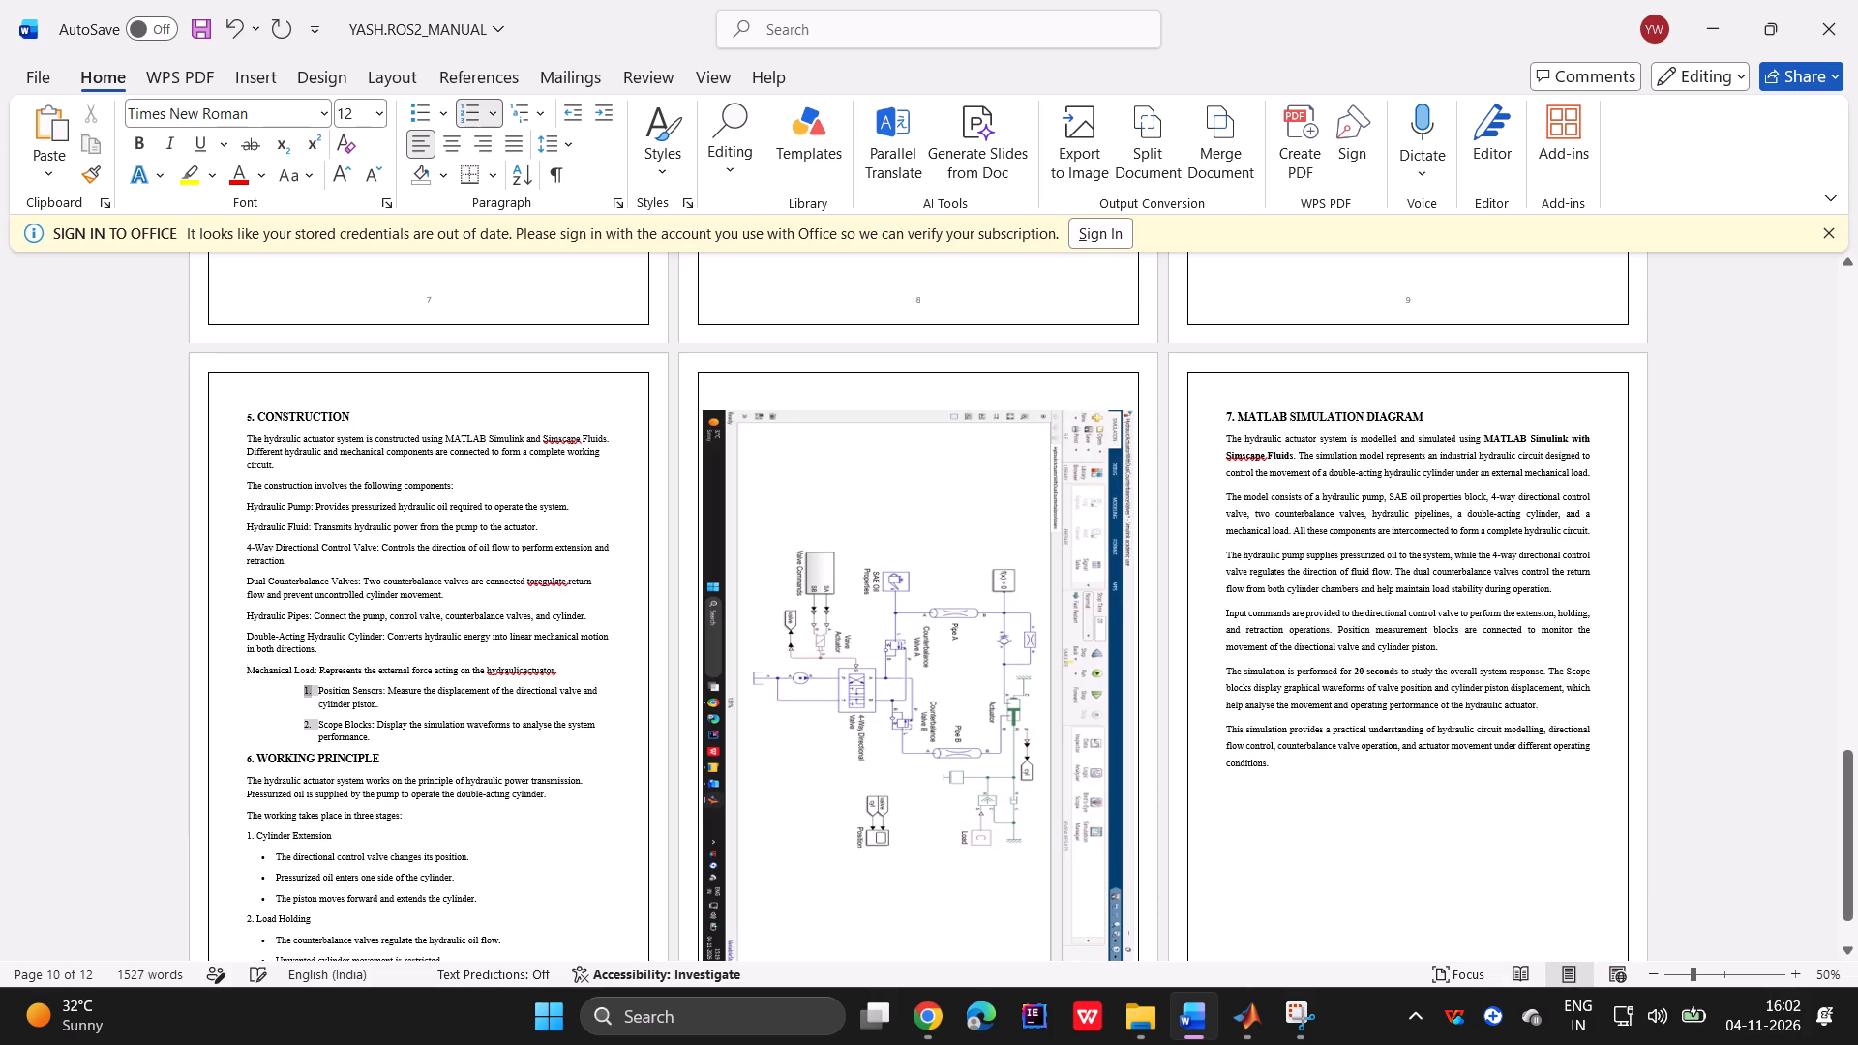
key("BackSpace")
key("BackSpace")
left_click(306, 714)
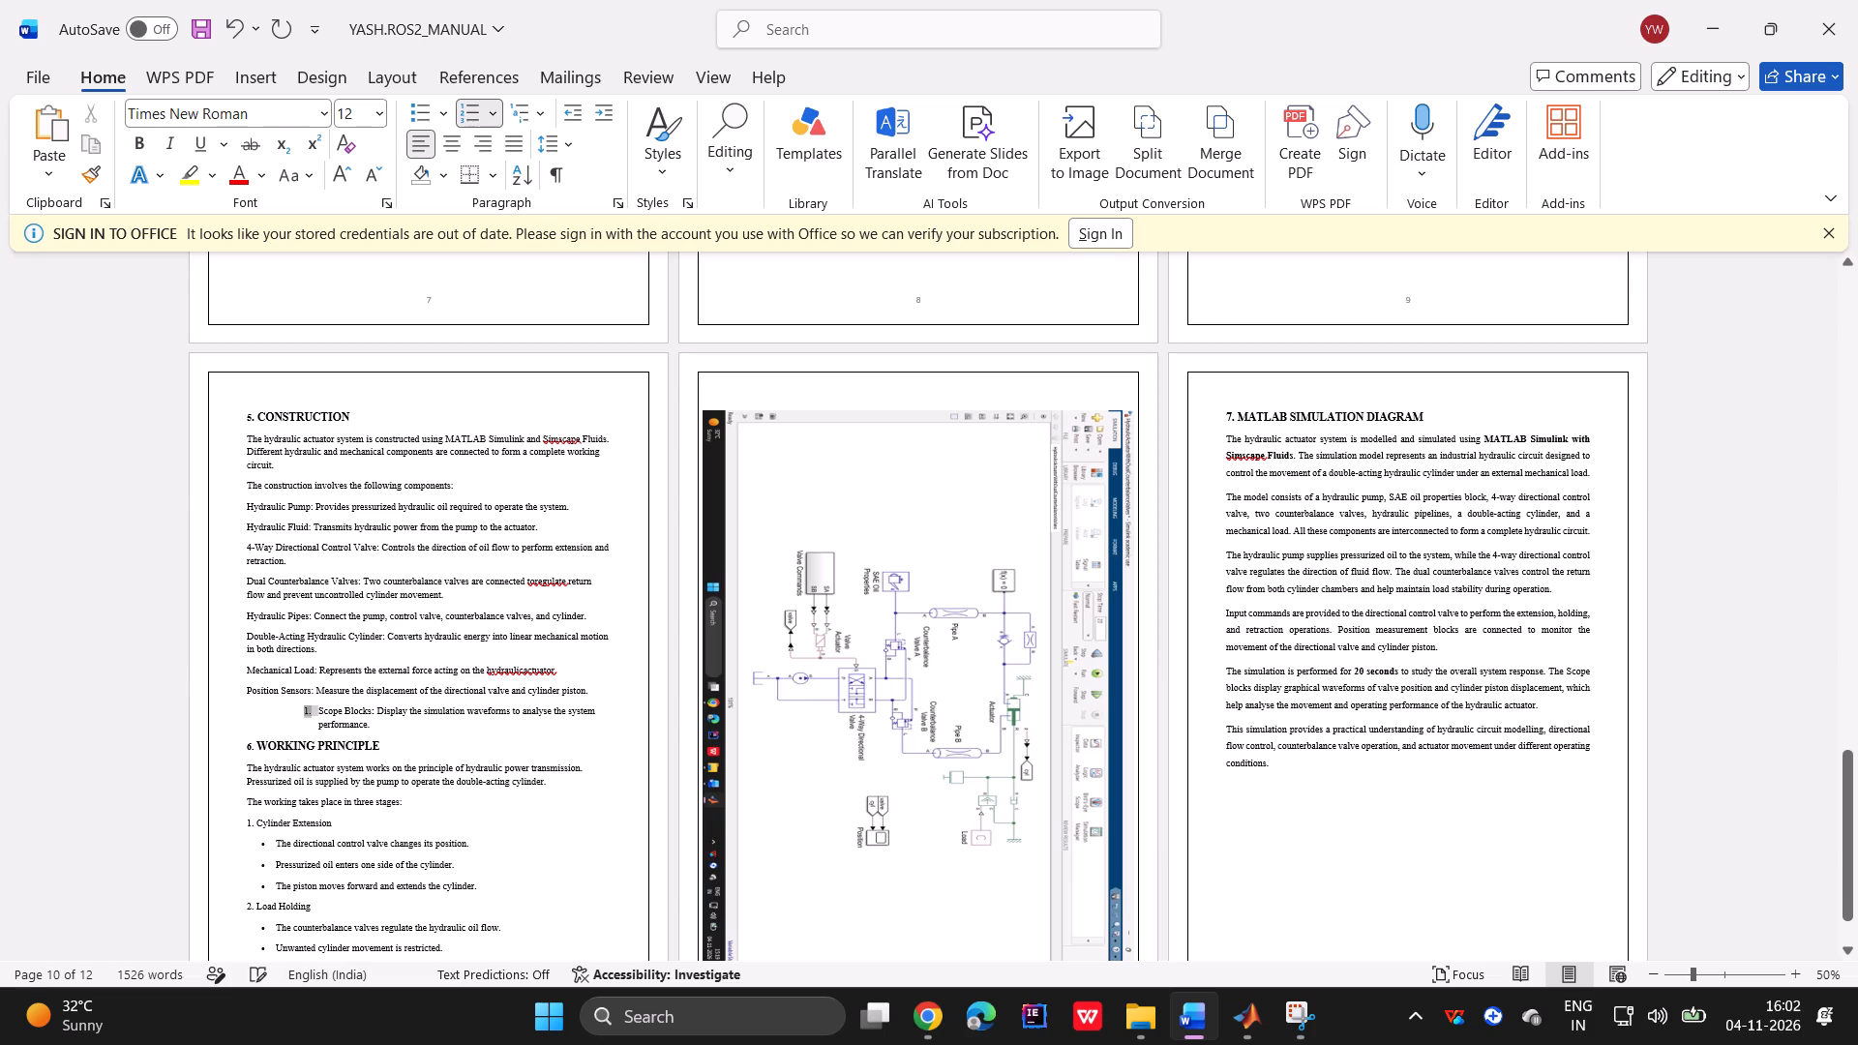
key("BackSpace")
key("BackSpace")
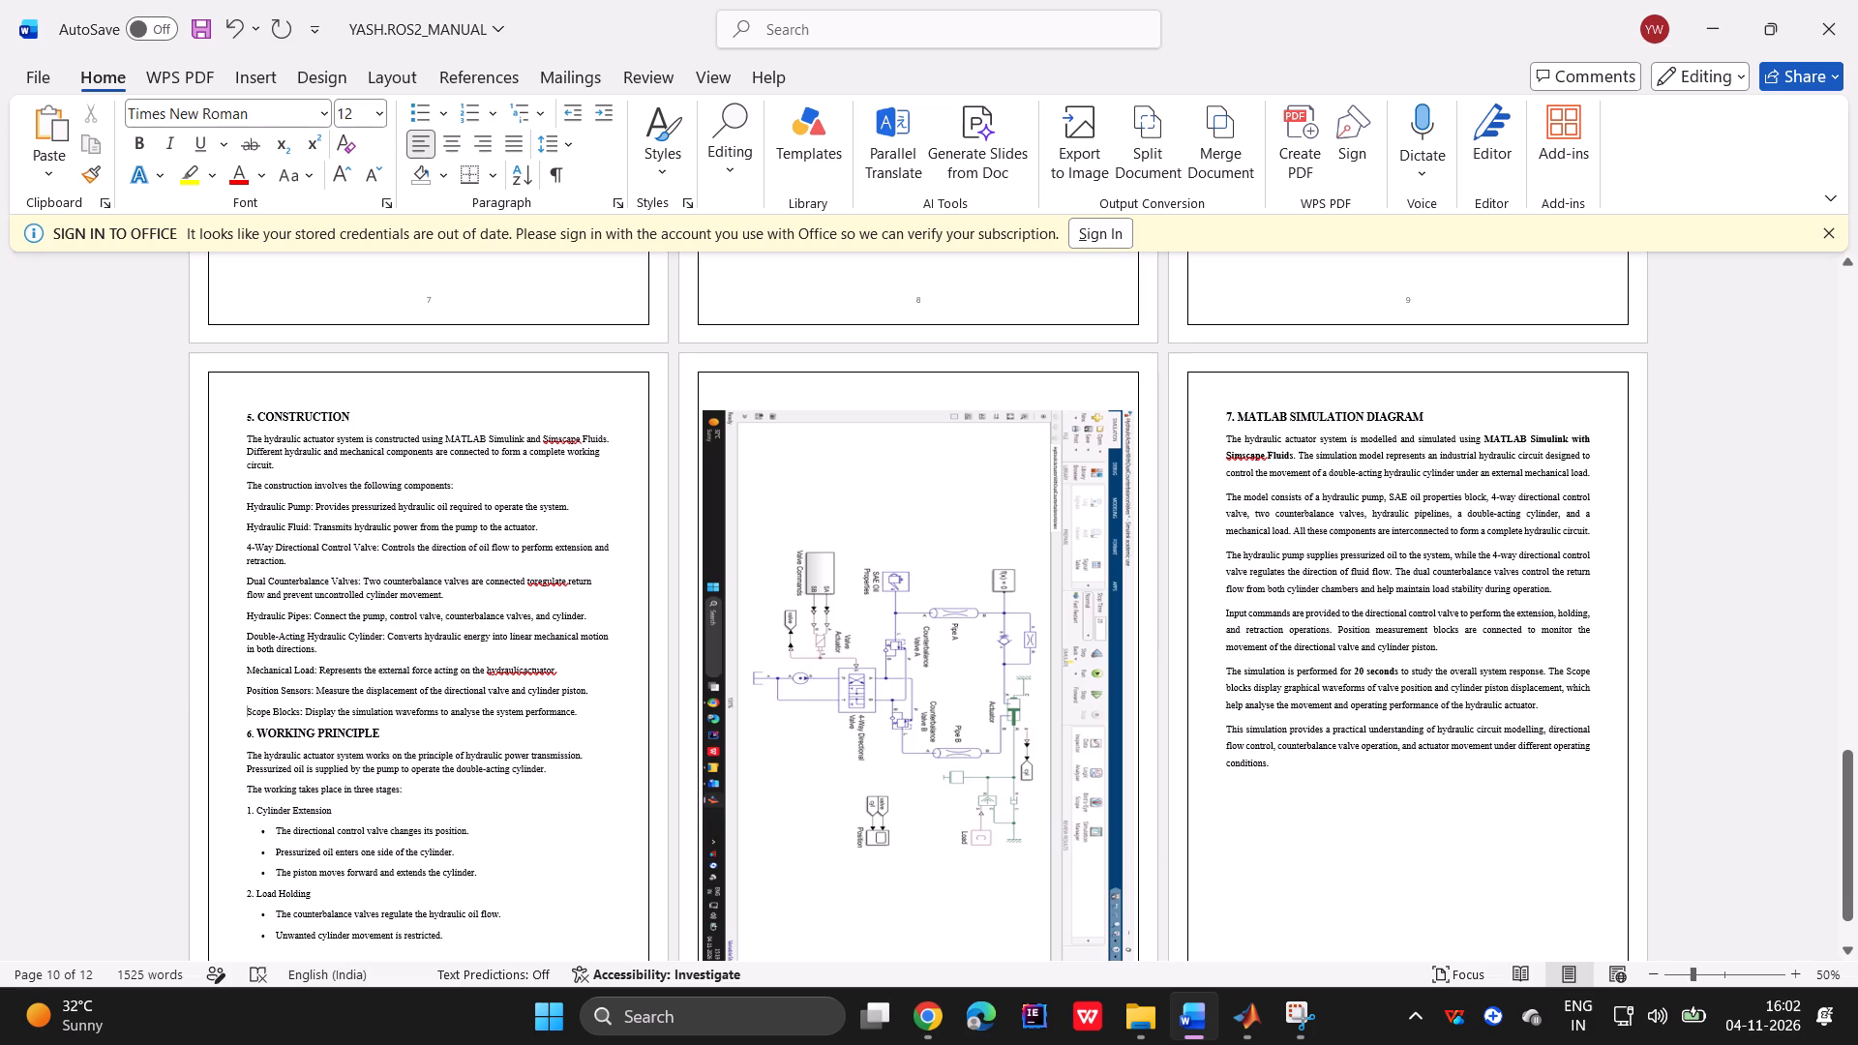
Format the component paragraphs from Hydraulic Pump to Scope Blocks as one numbered list and increase their line spacing.
left_click_drag(245, 510, 488, 774)
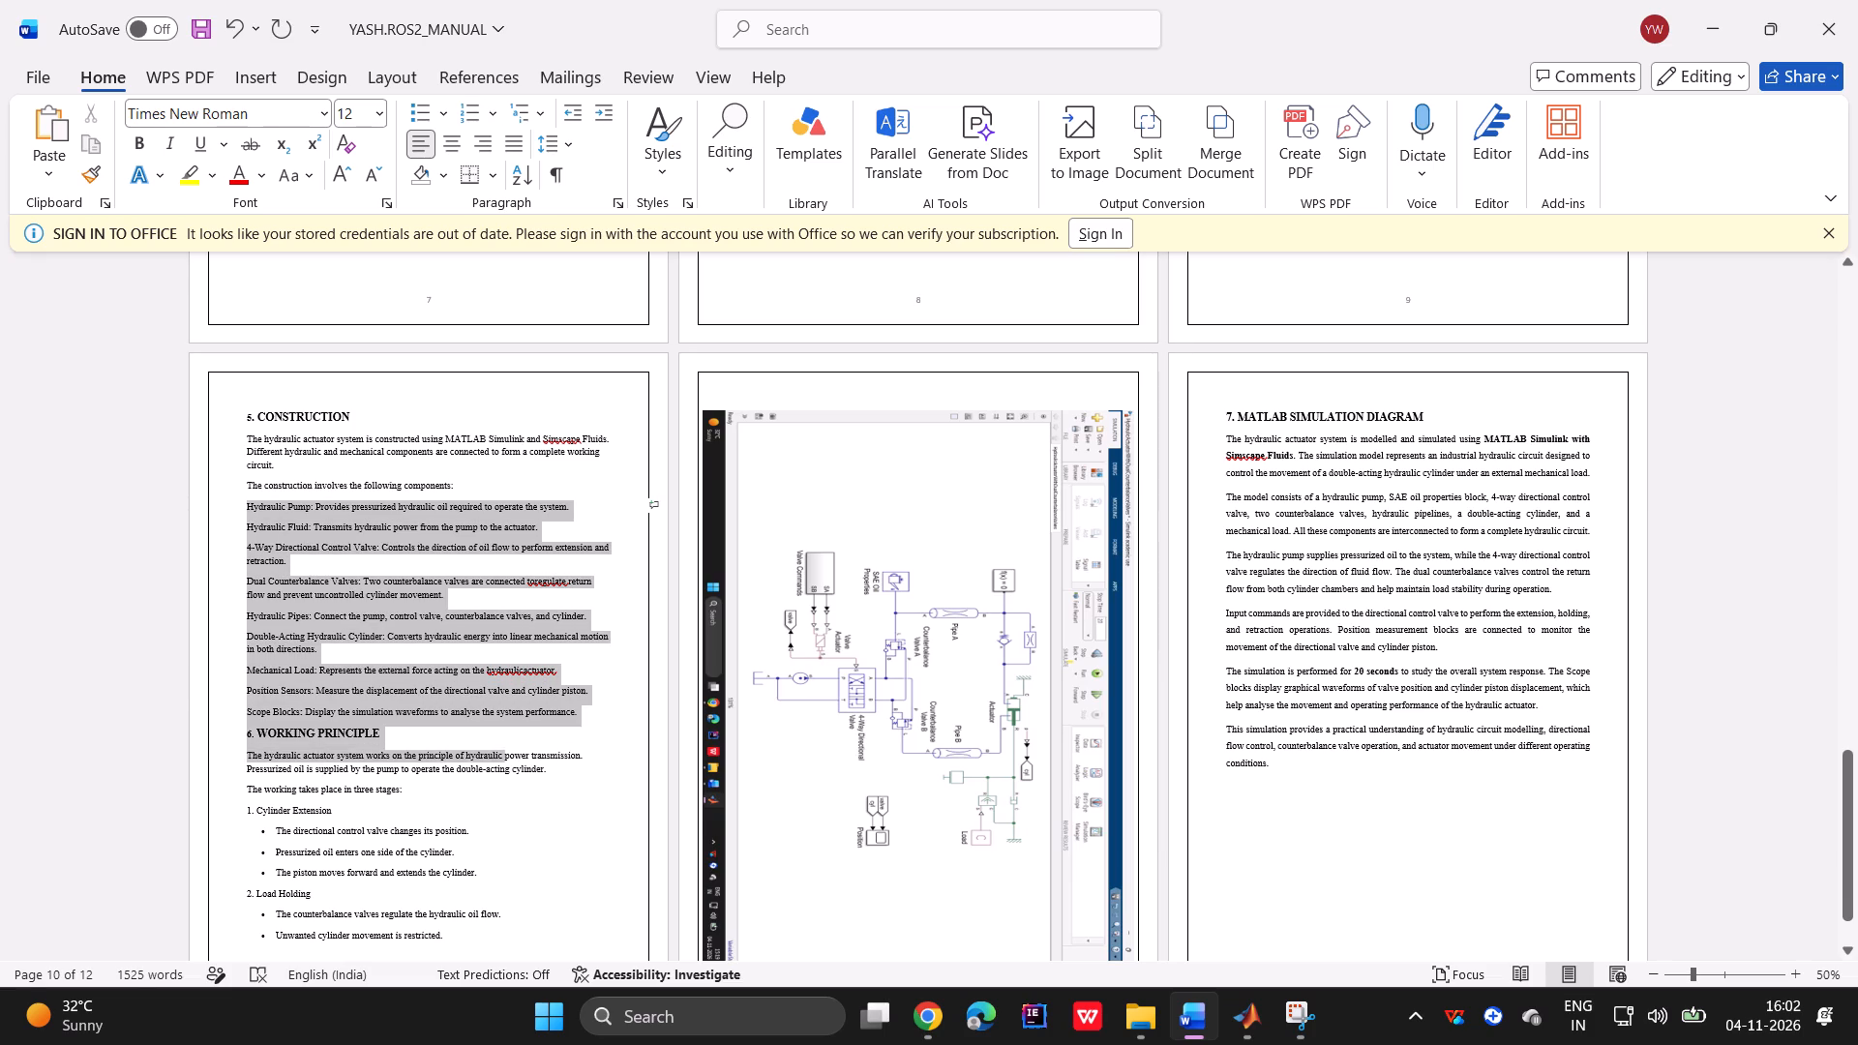
left_click_drag(488, 774, 571, 719)
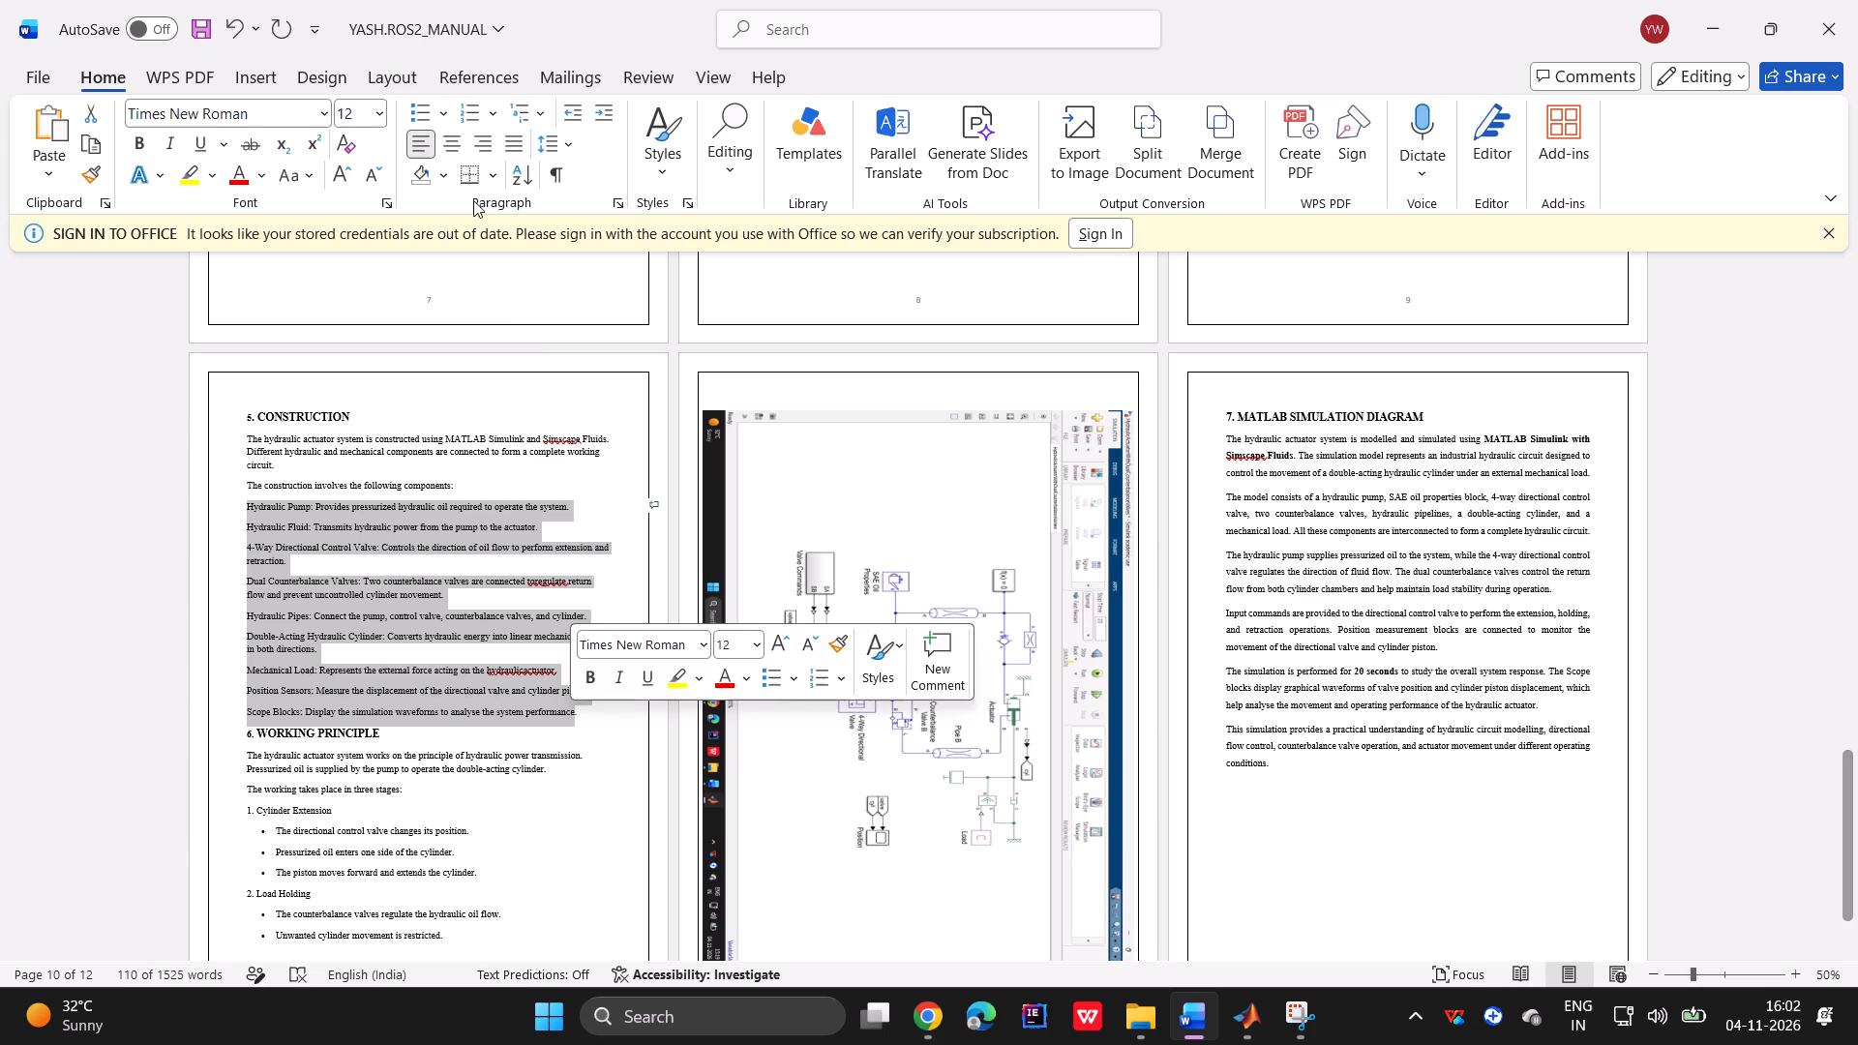
left_click(463, 108)
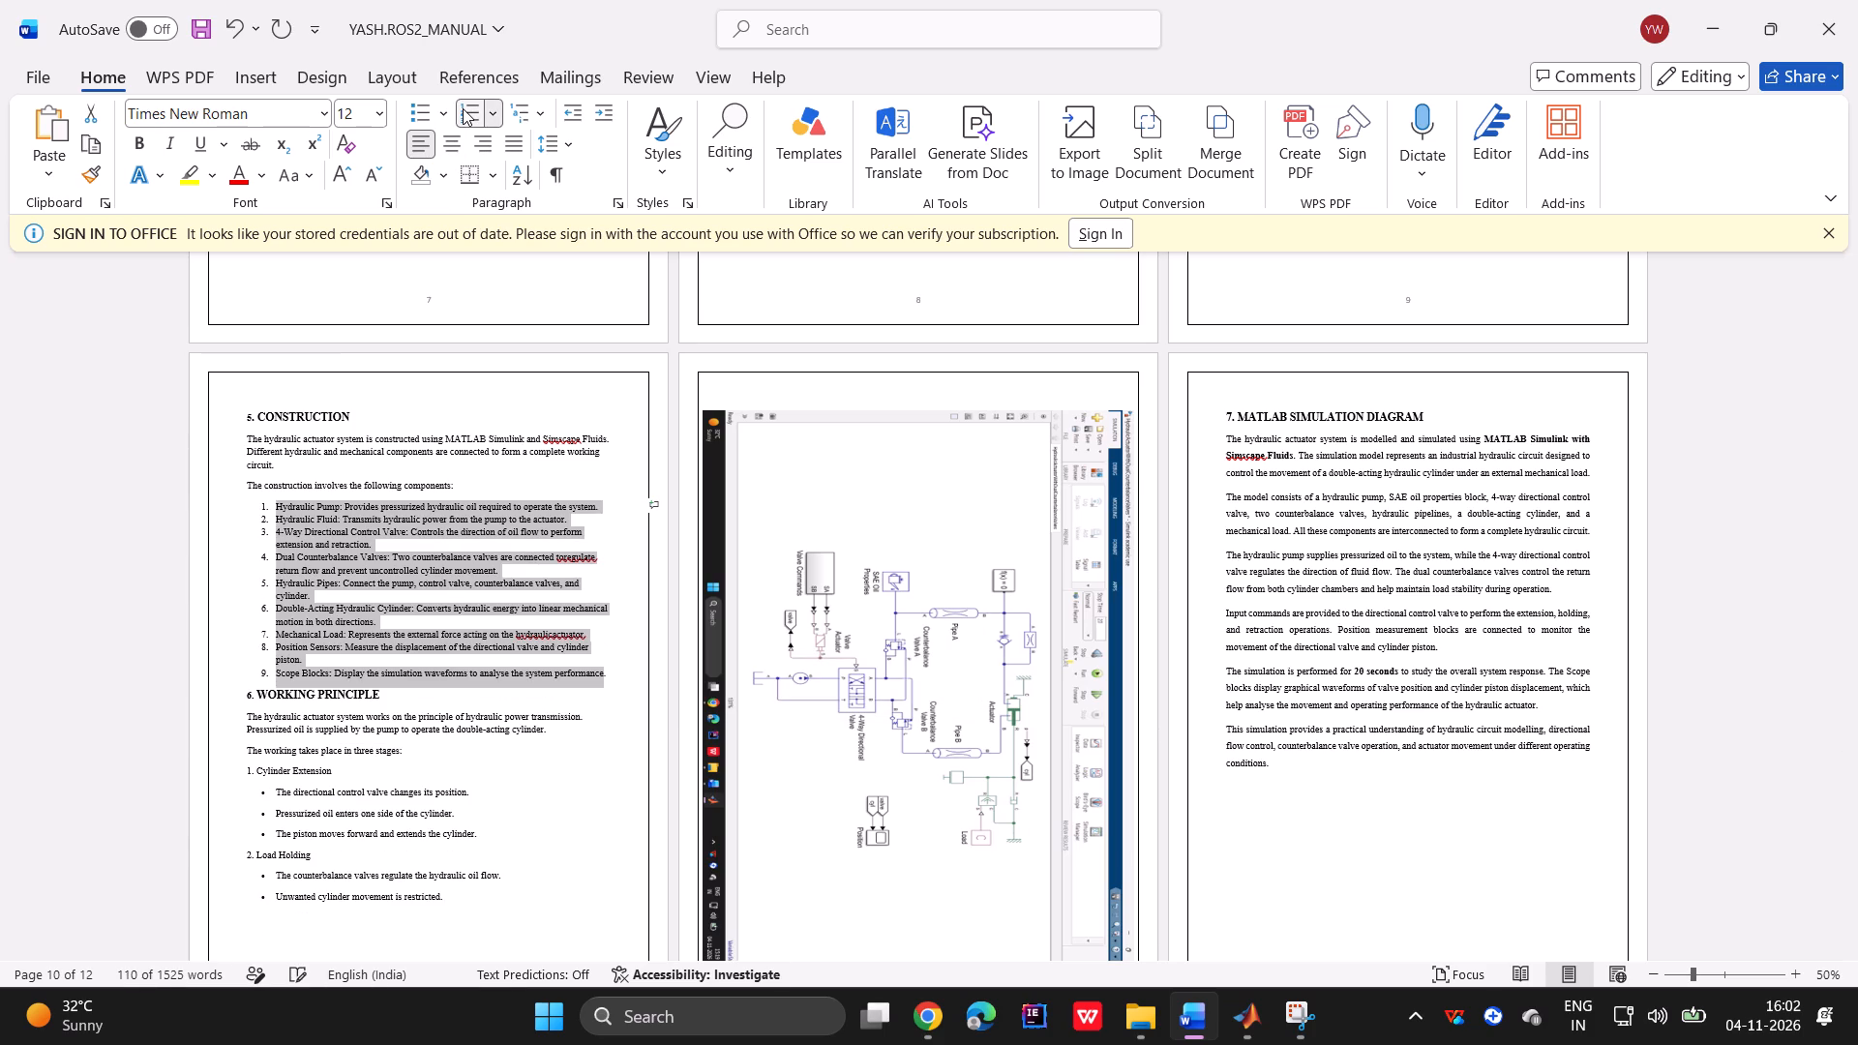
left_click(562, 147)
left_click(559, 237)
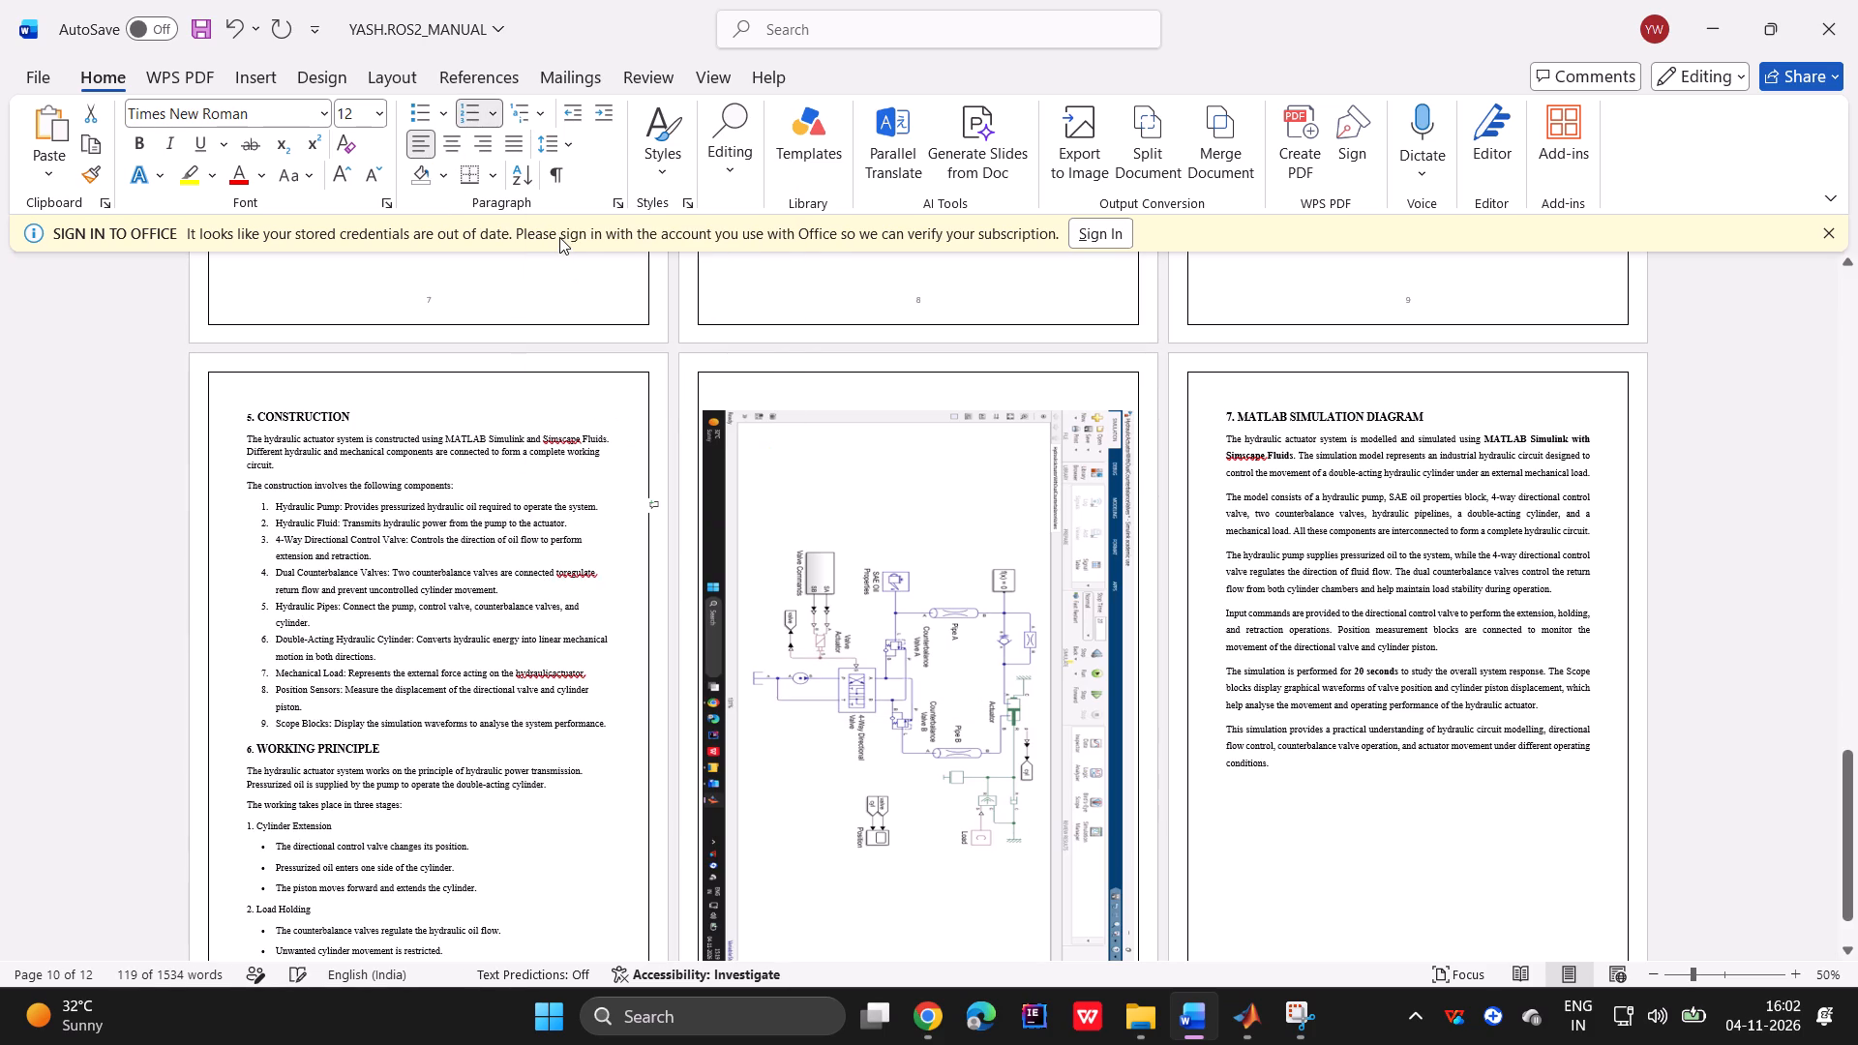
left_click(107, 613)
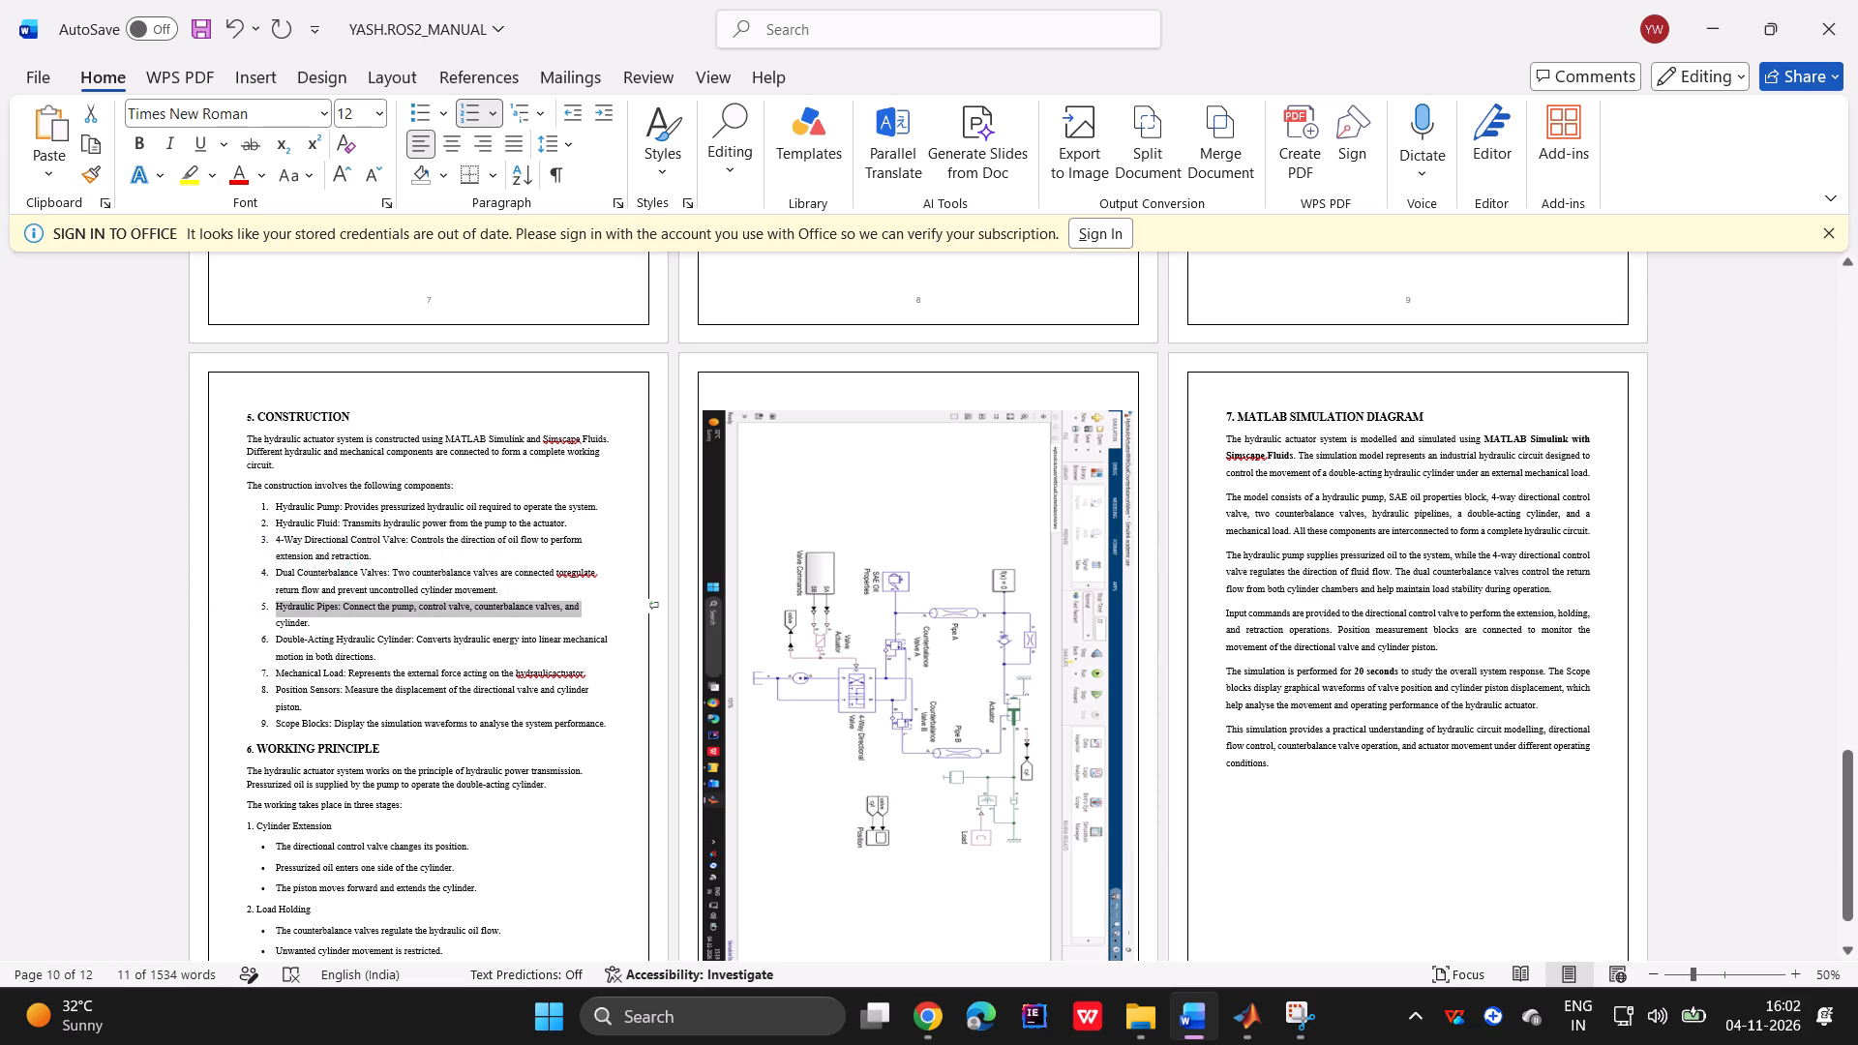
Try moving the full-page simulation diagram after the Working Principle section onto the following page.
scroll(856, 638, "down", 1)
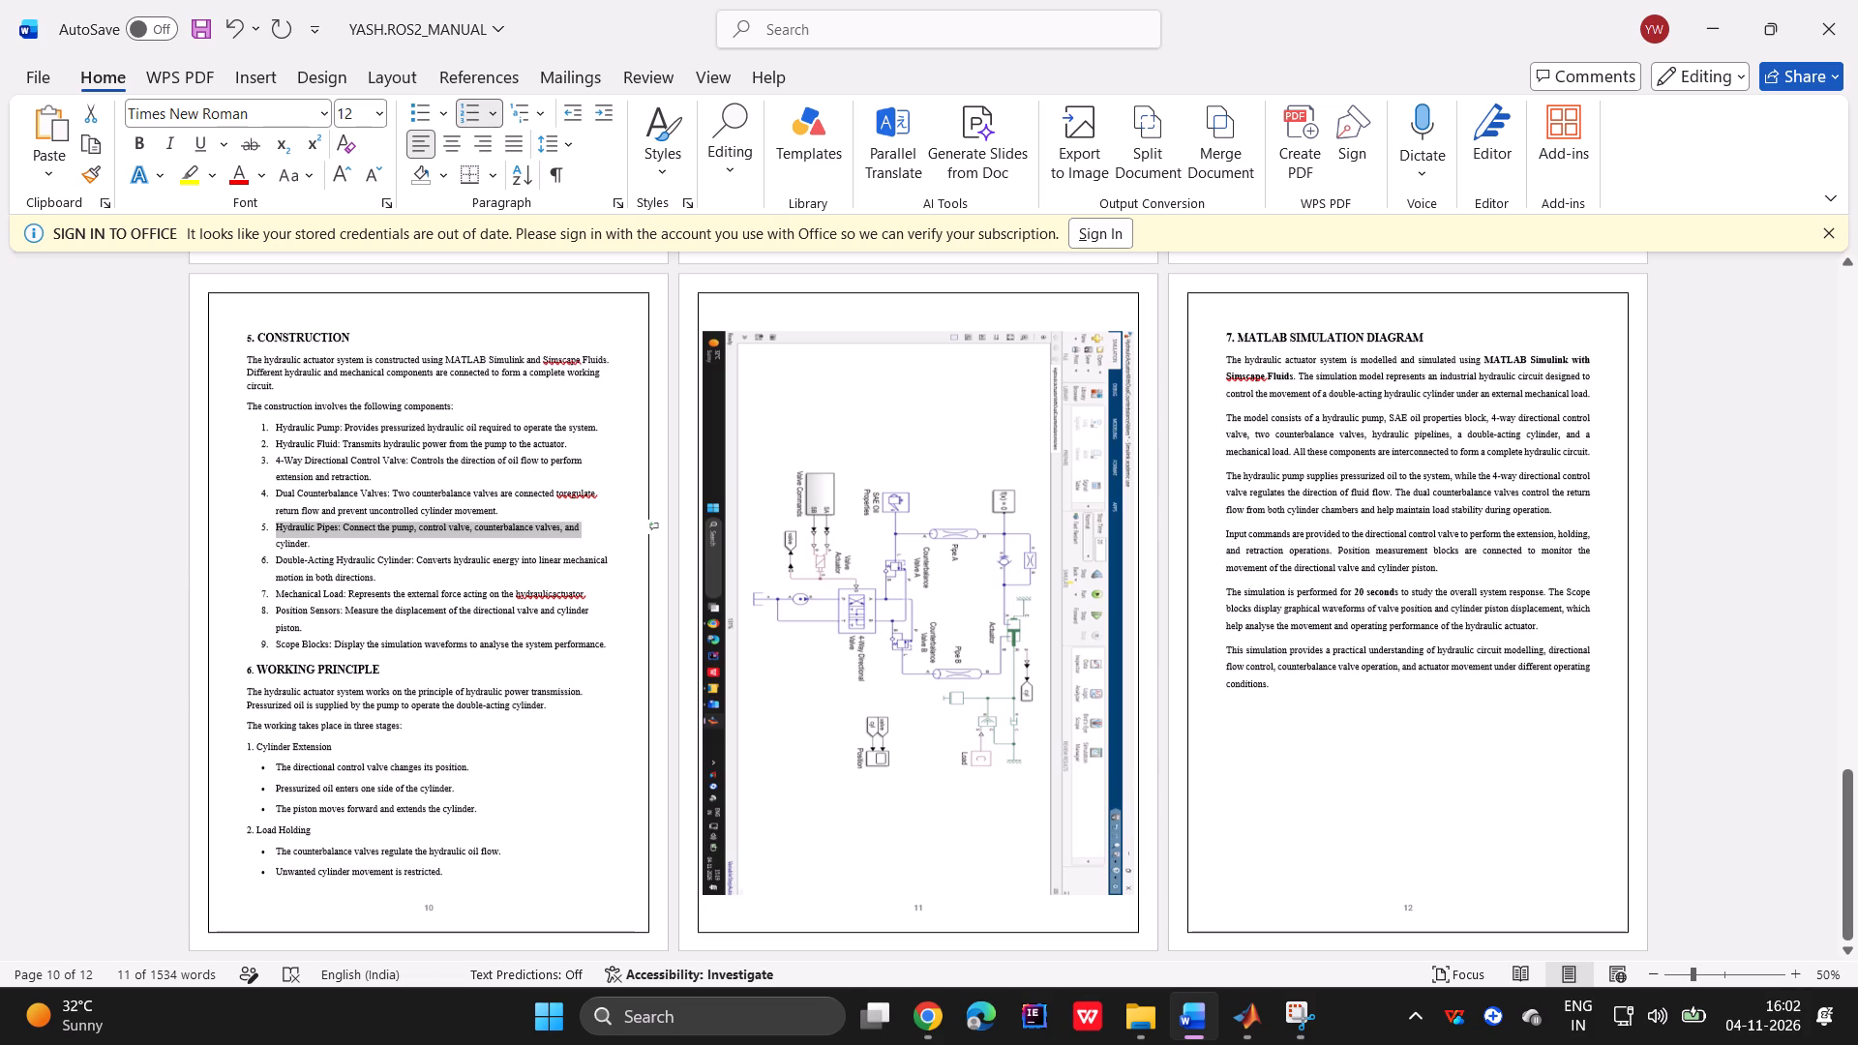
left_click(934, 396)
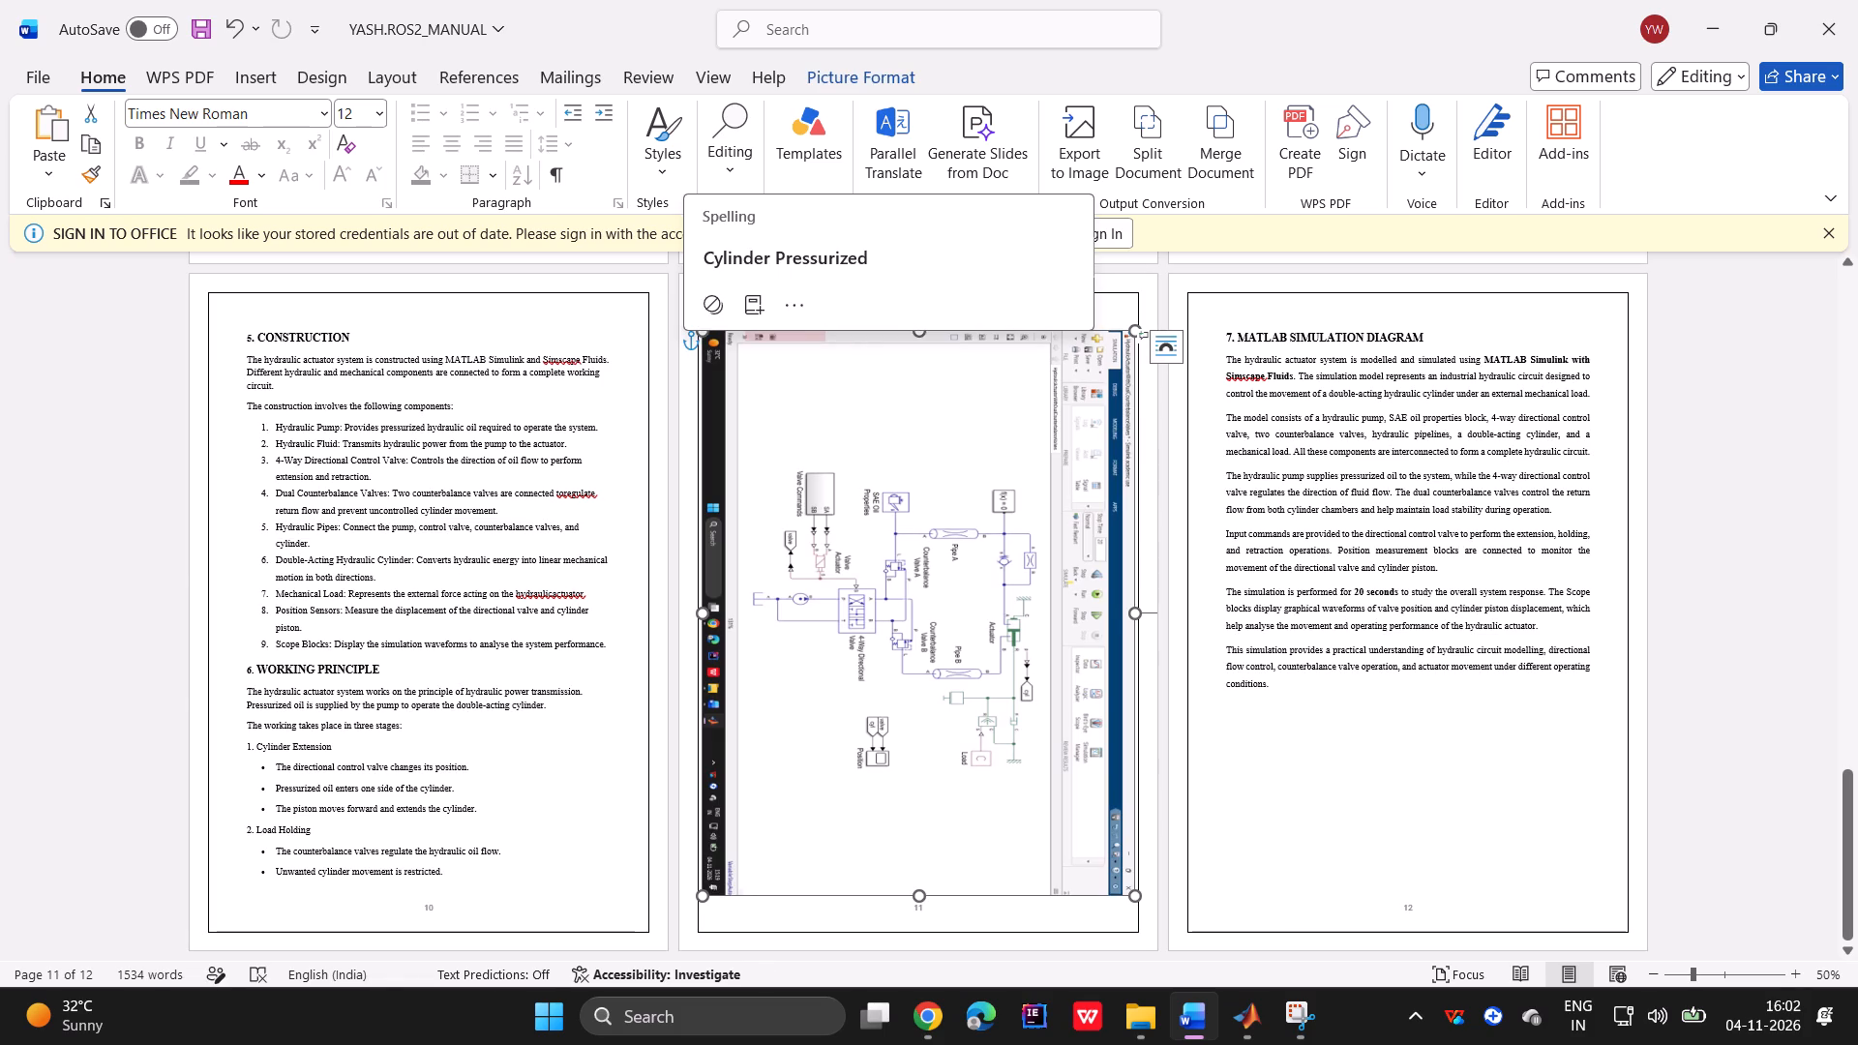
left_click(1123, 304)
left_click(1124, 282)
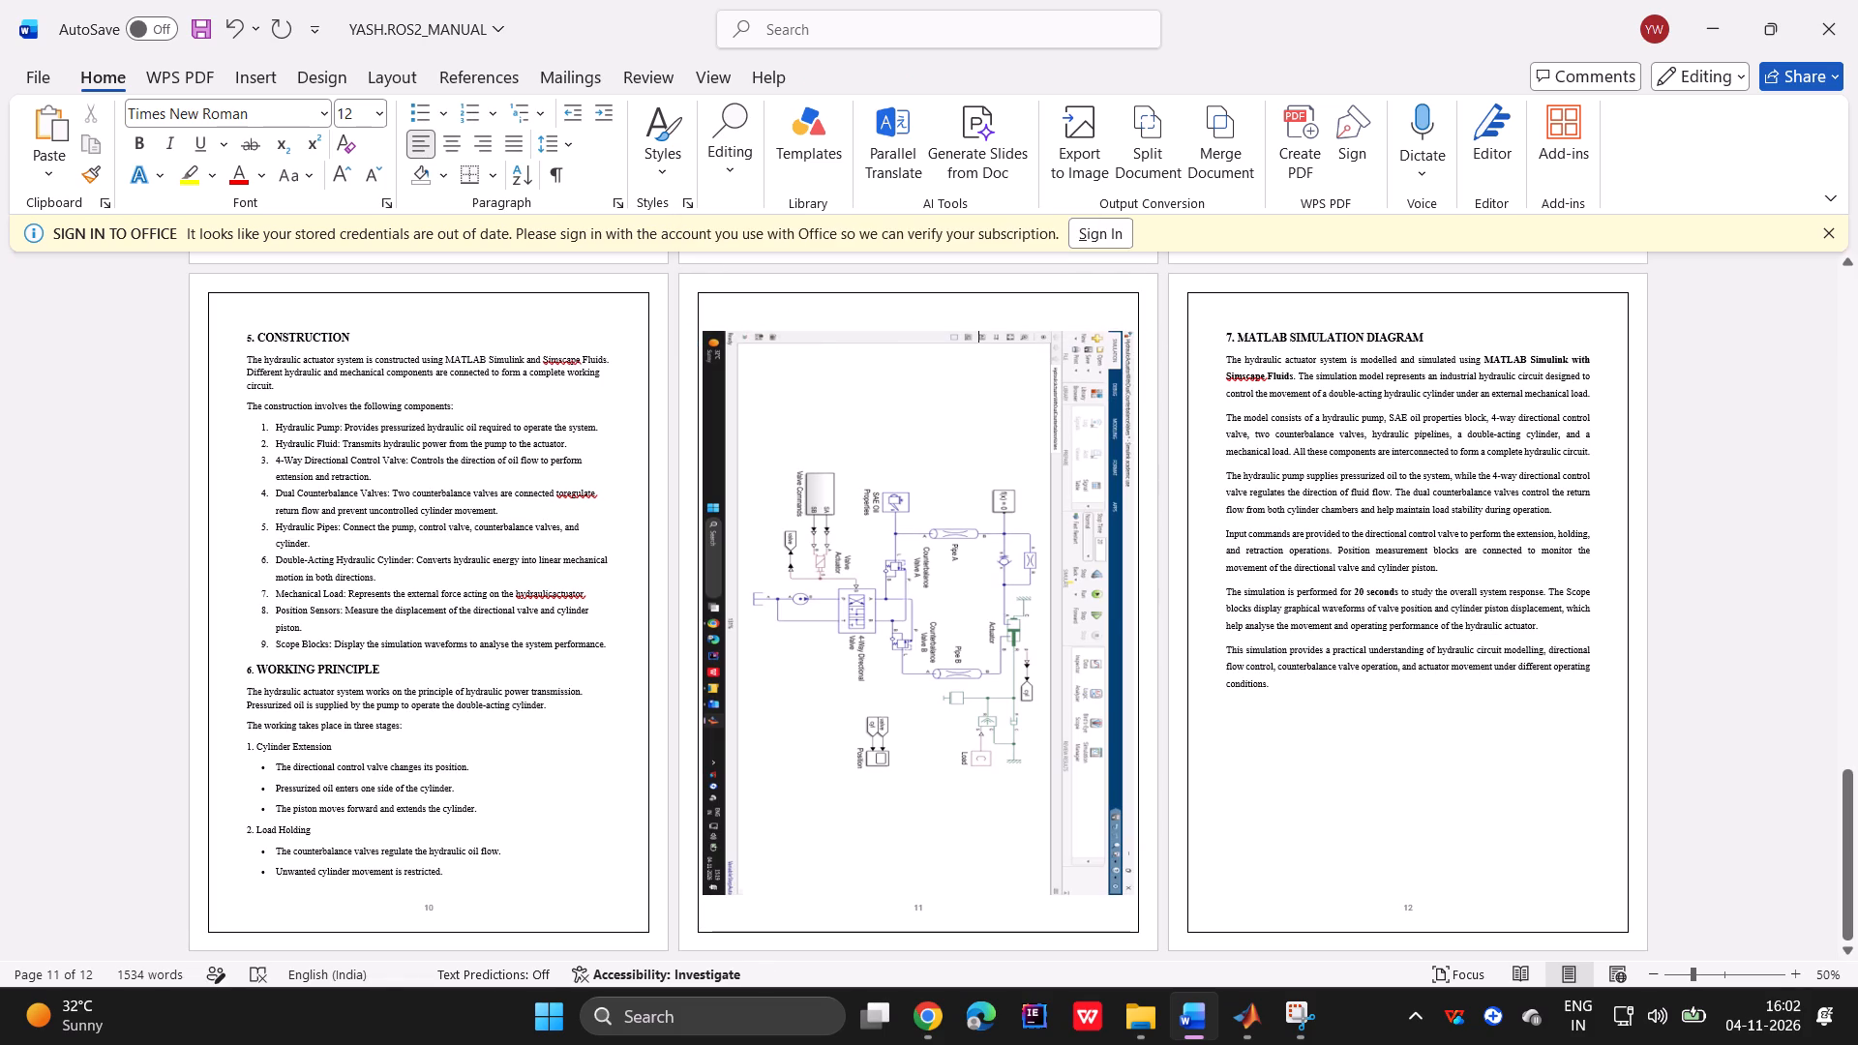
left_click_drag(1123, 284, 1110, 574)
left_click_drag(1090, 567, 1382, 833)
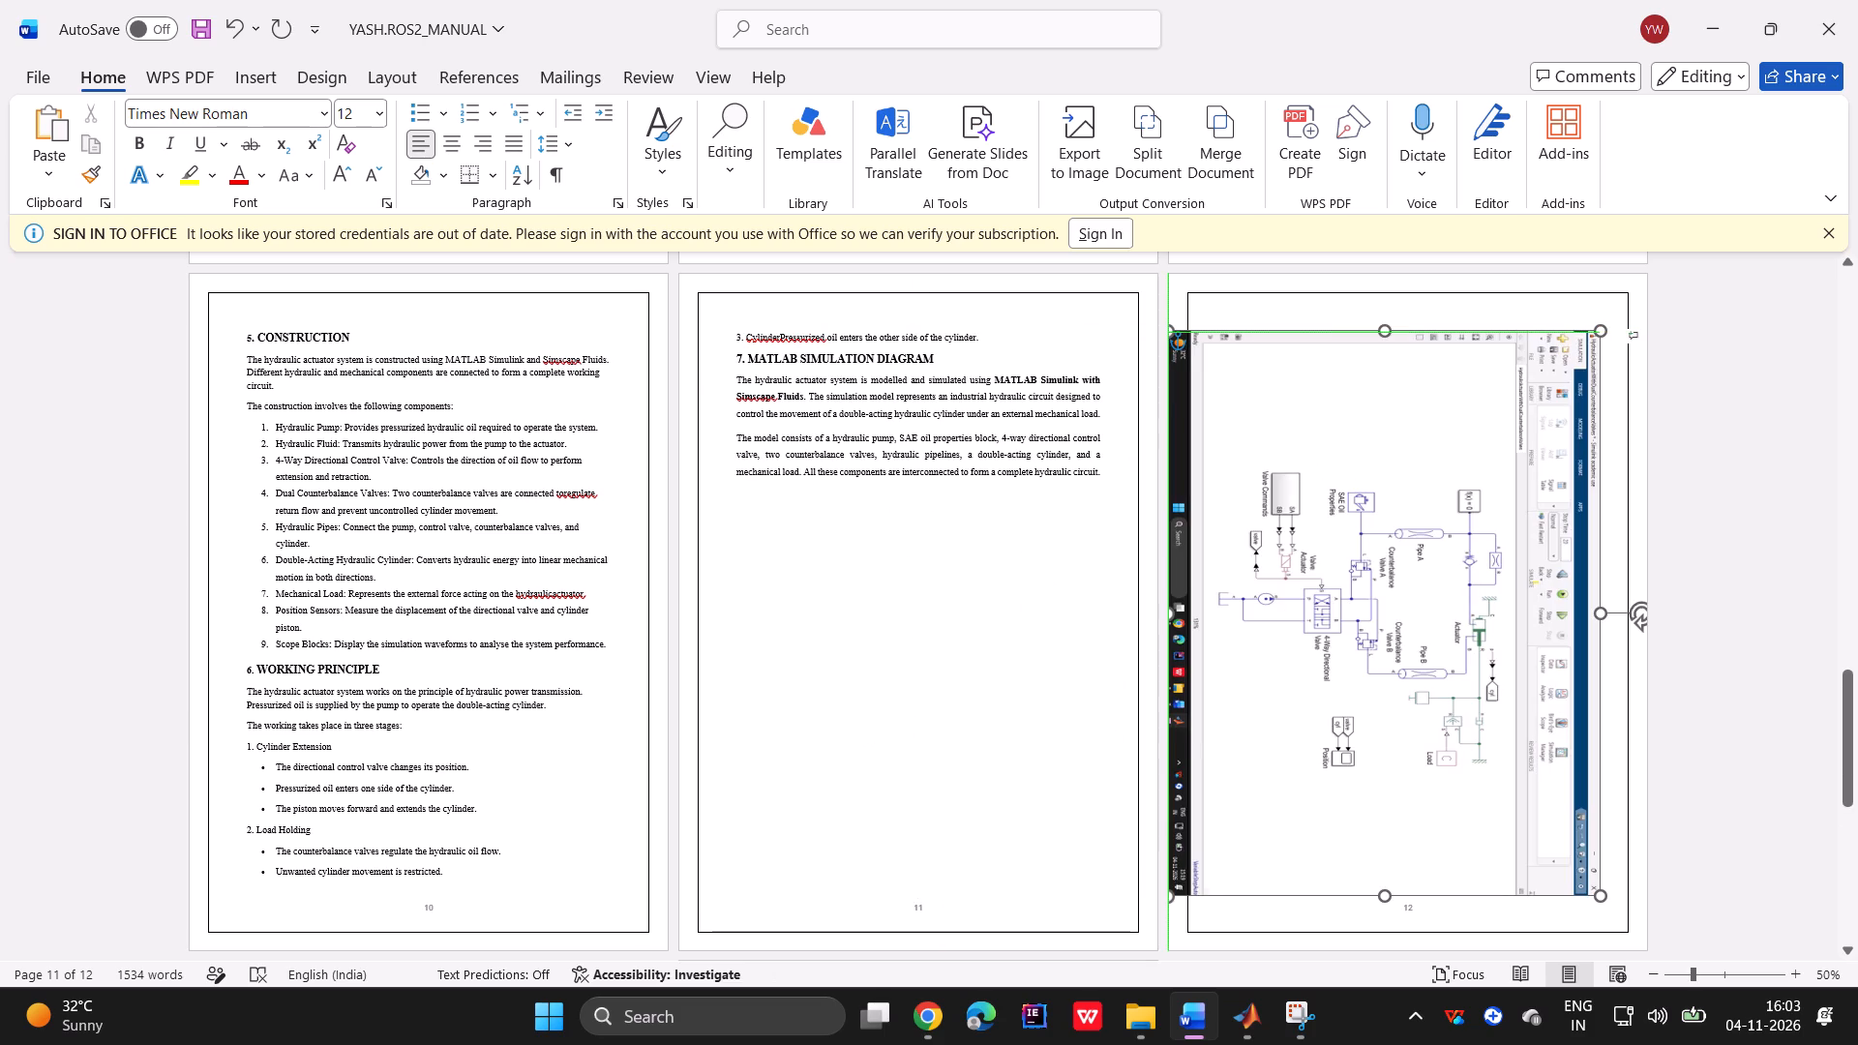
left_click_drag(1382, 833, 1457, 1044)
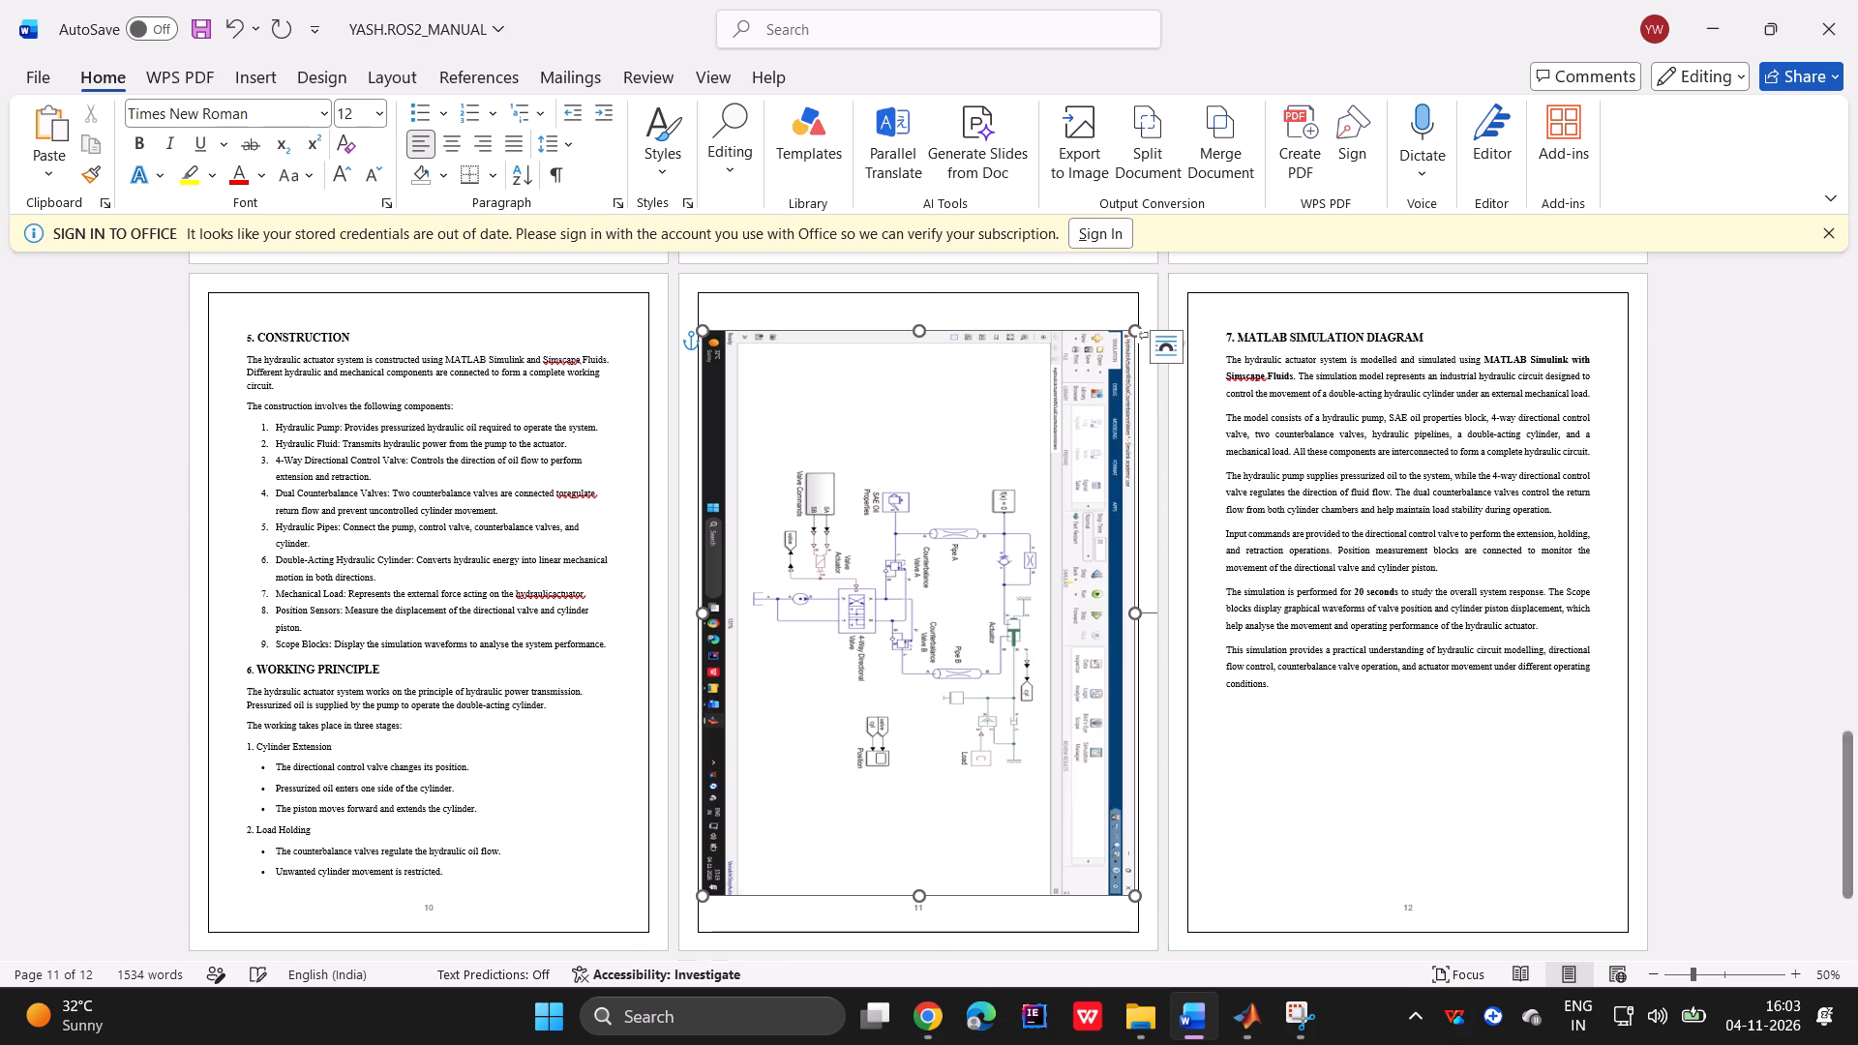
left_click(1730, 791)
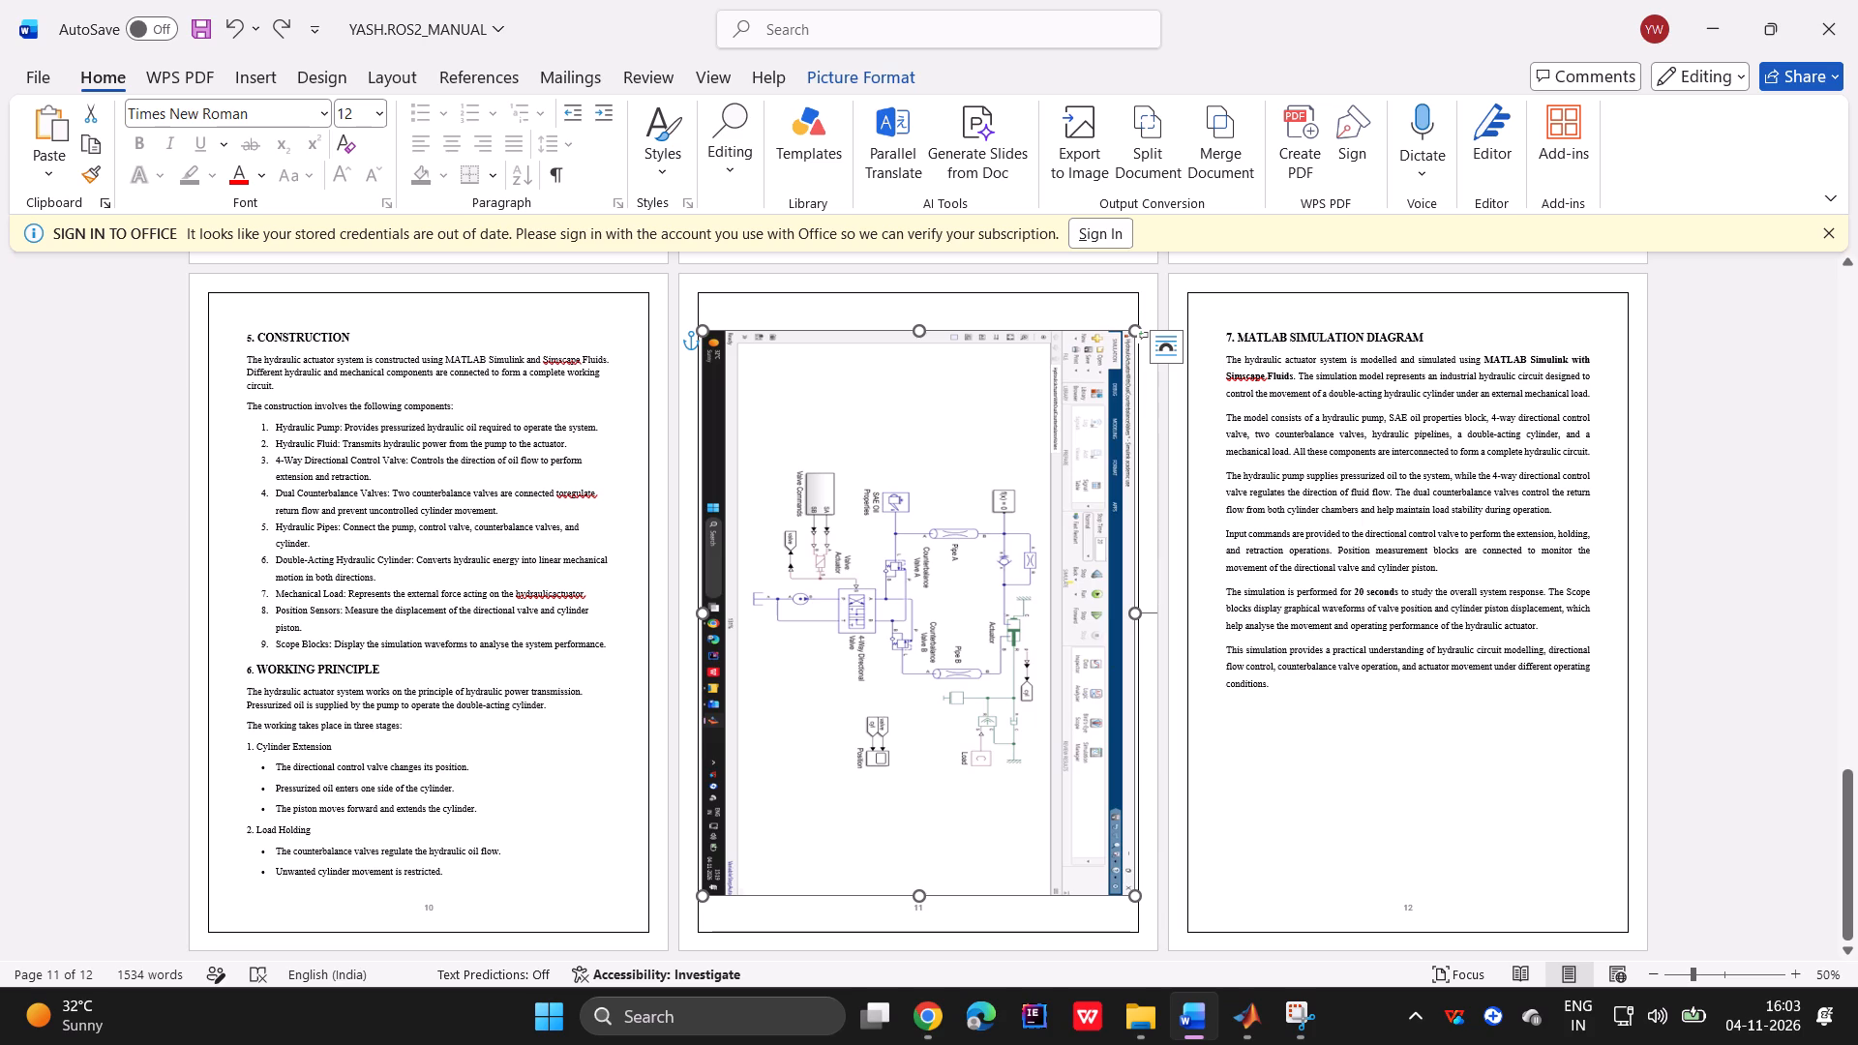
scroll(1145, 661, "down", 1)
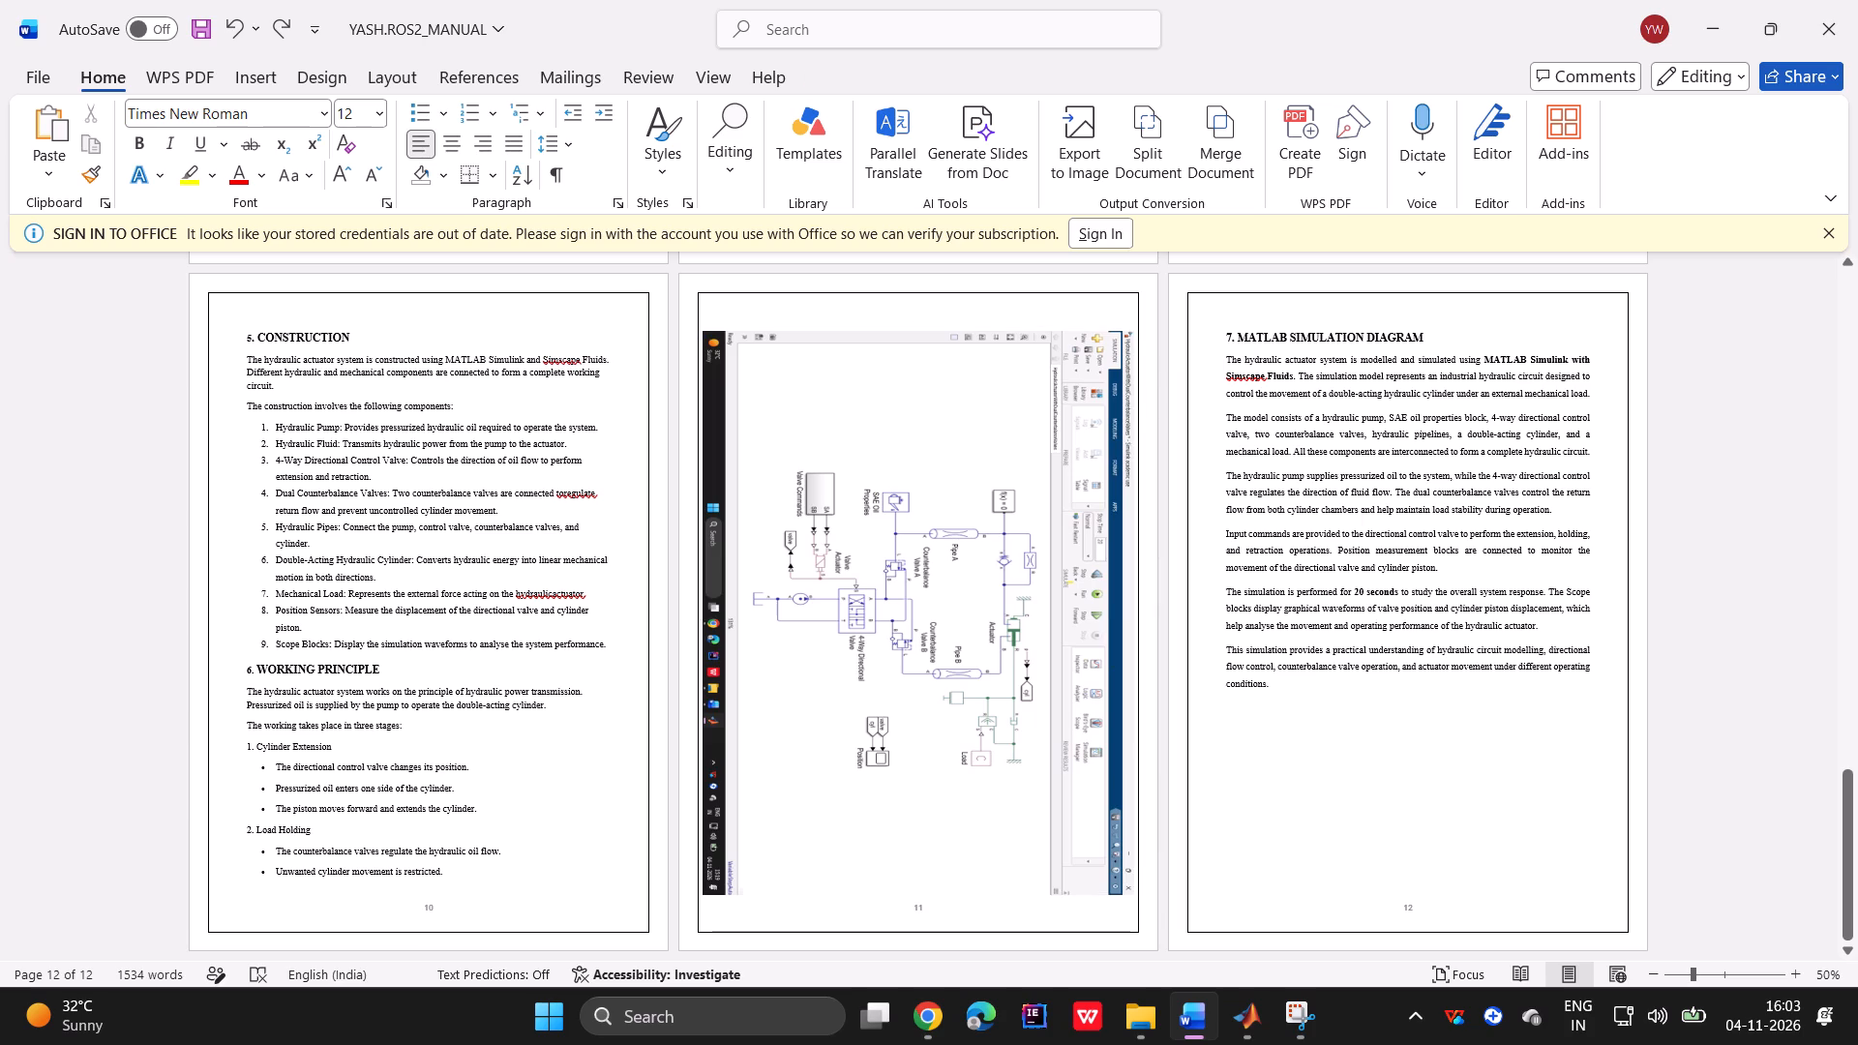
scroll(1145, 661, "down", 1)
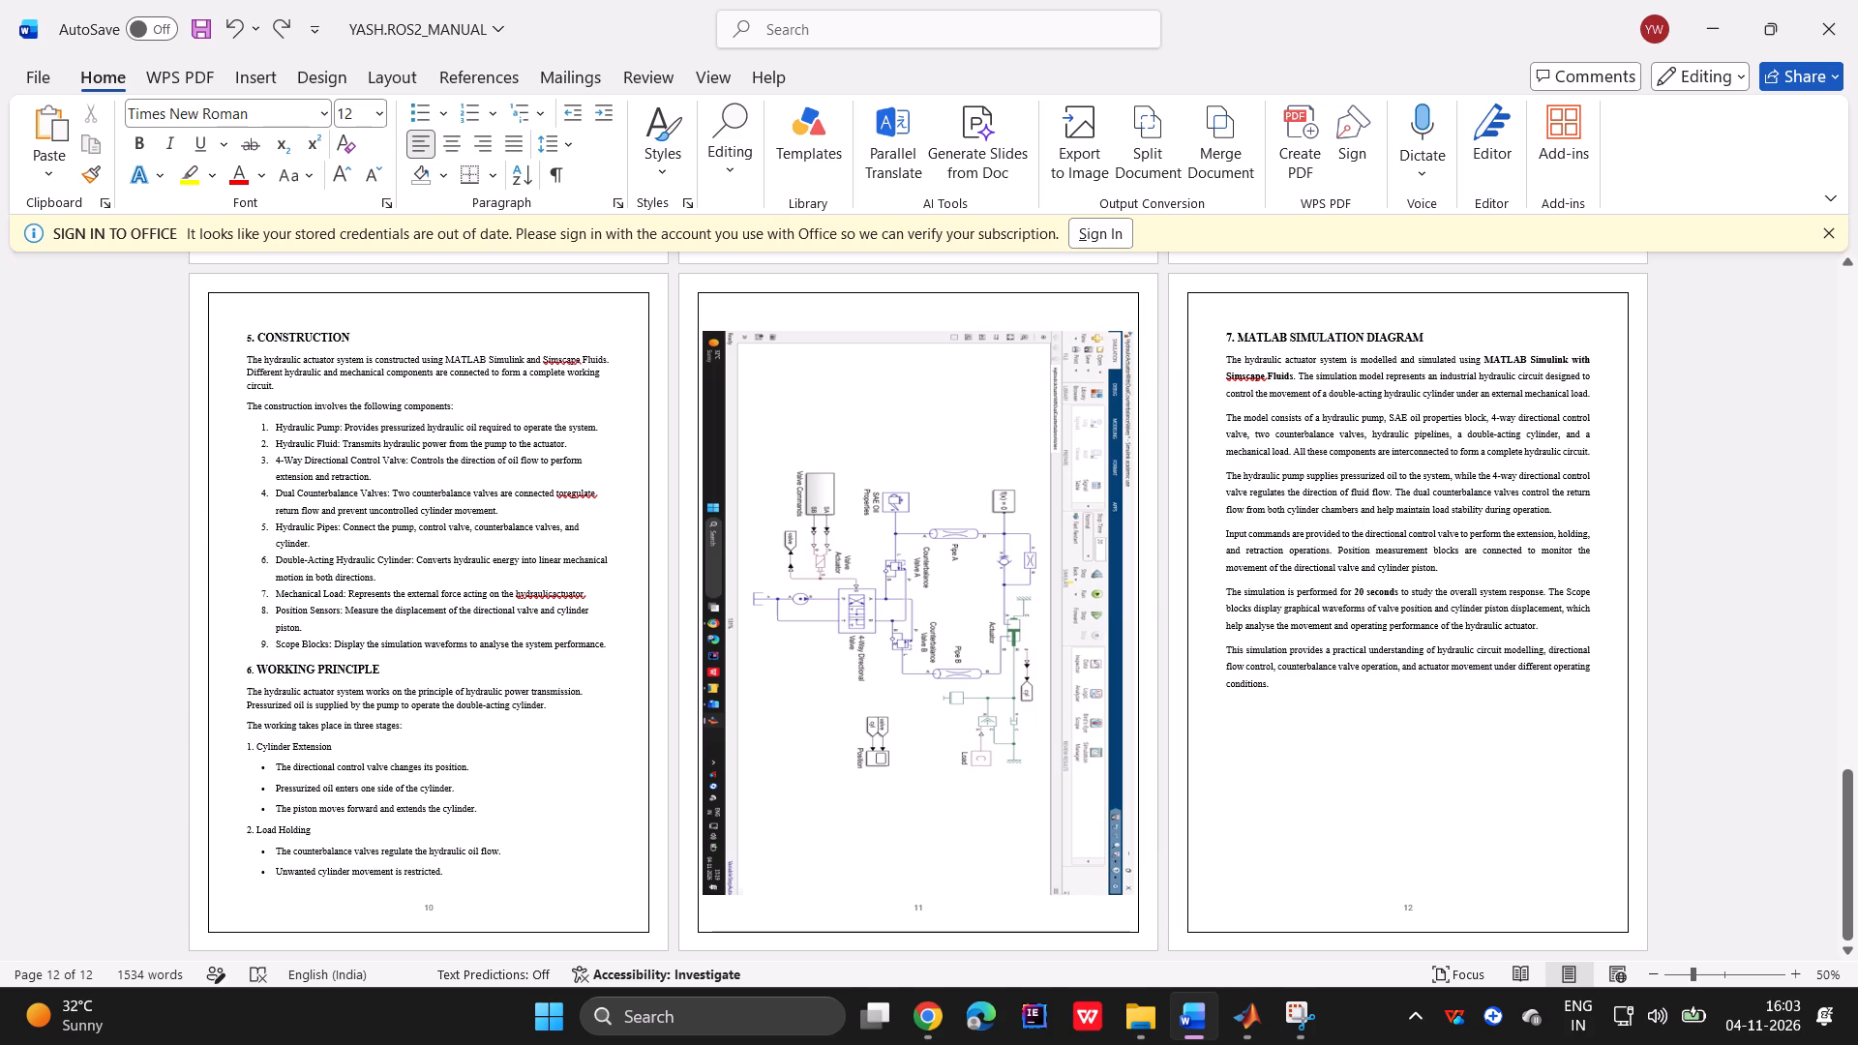
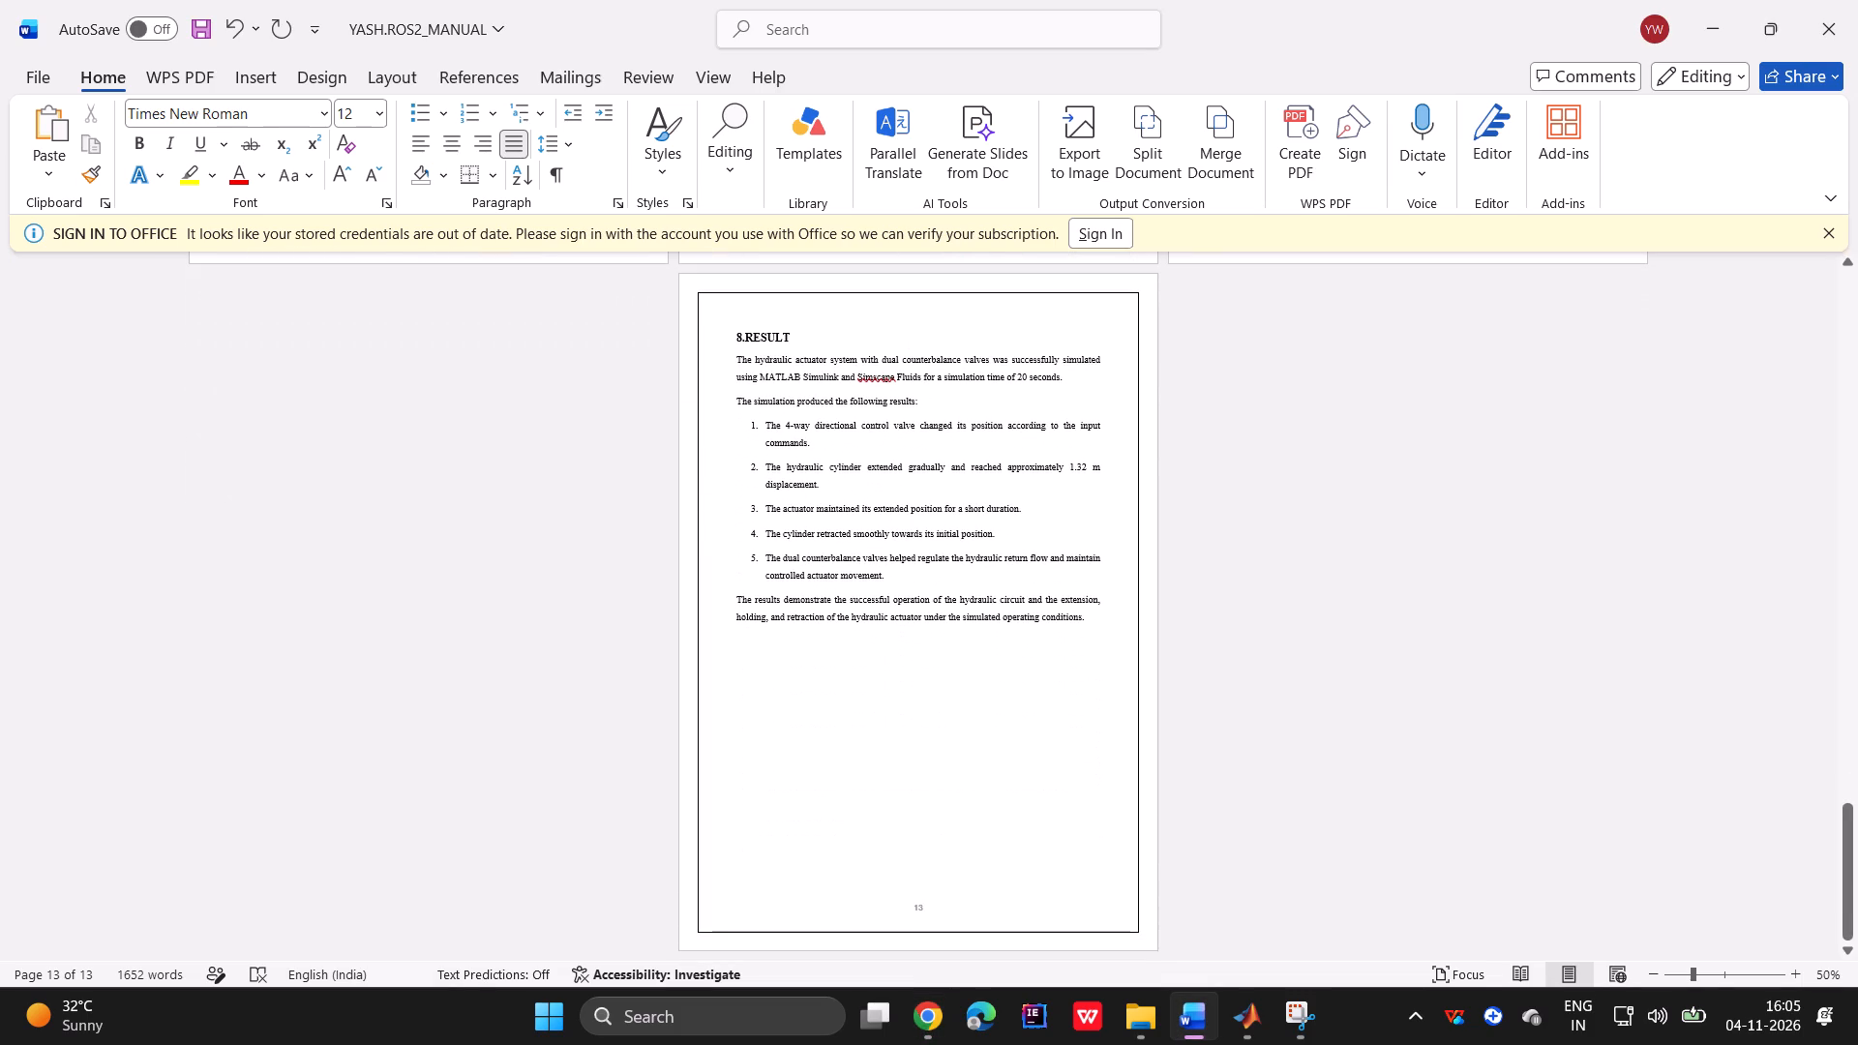
Add an empty paragraph below the closing paragraph of the 8.RESULT section.
scroll(997, 887, "down", 1)
key("Return")
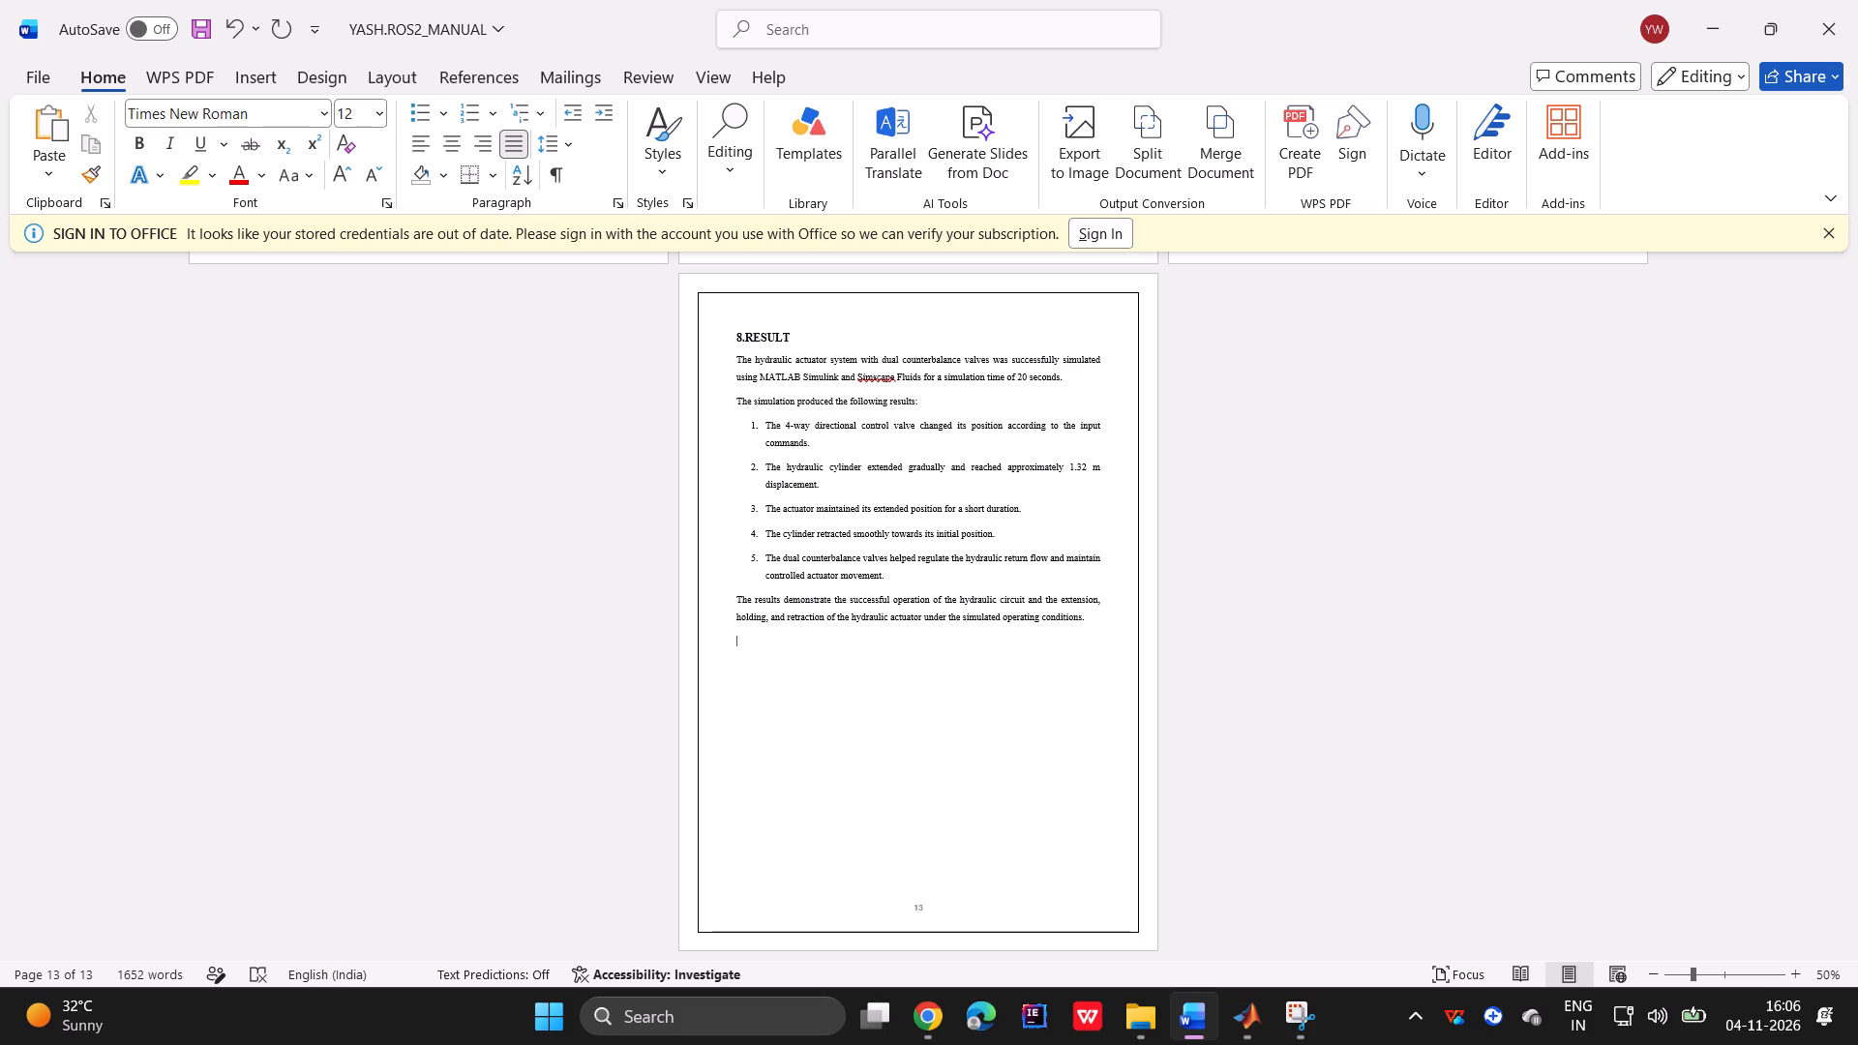
Deselect the waveform analysis text in ChatGPT and bring up the open MATLAB windows to switch to.
key("alt+Tab")
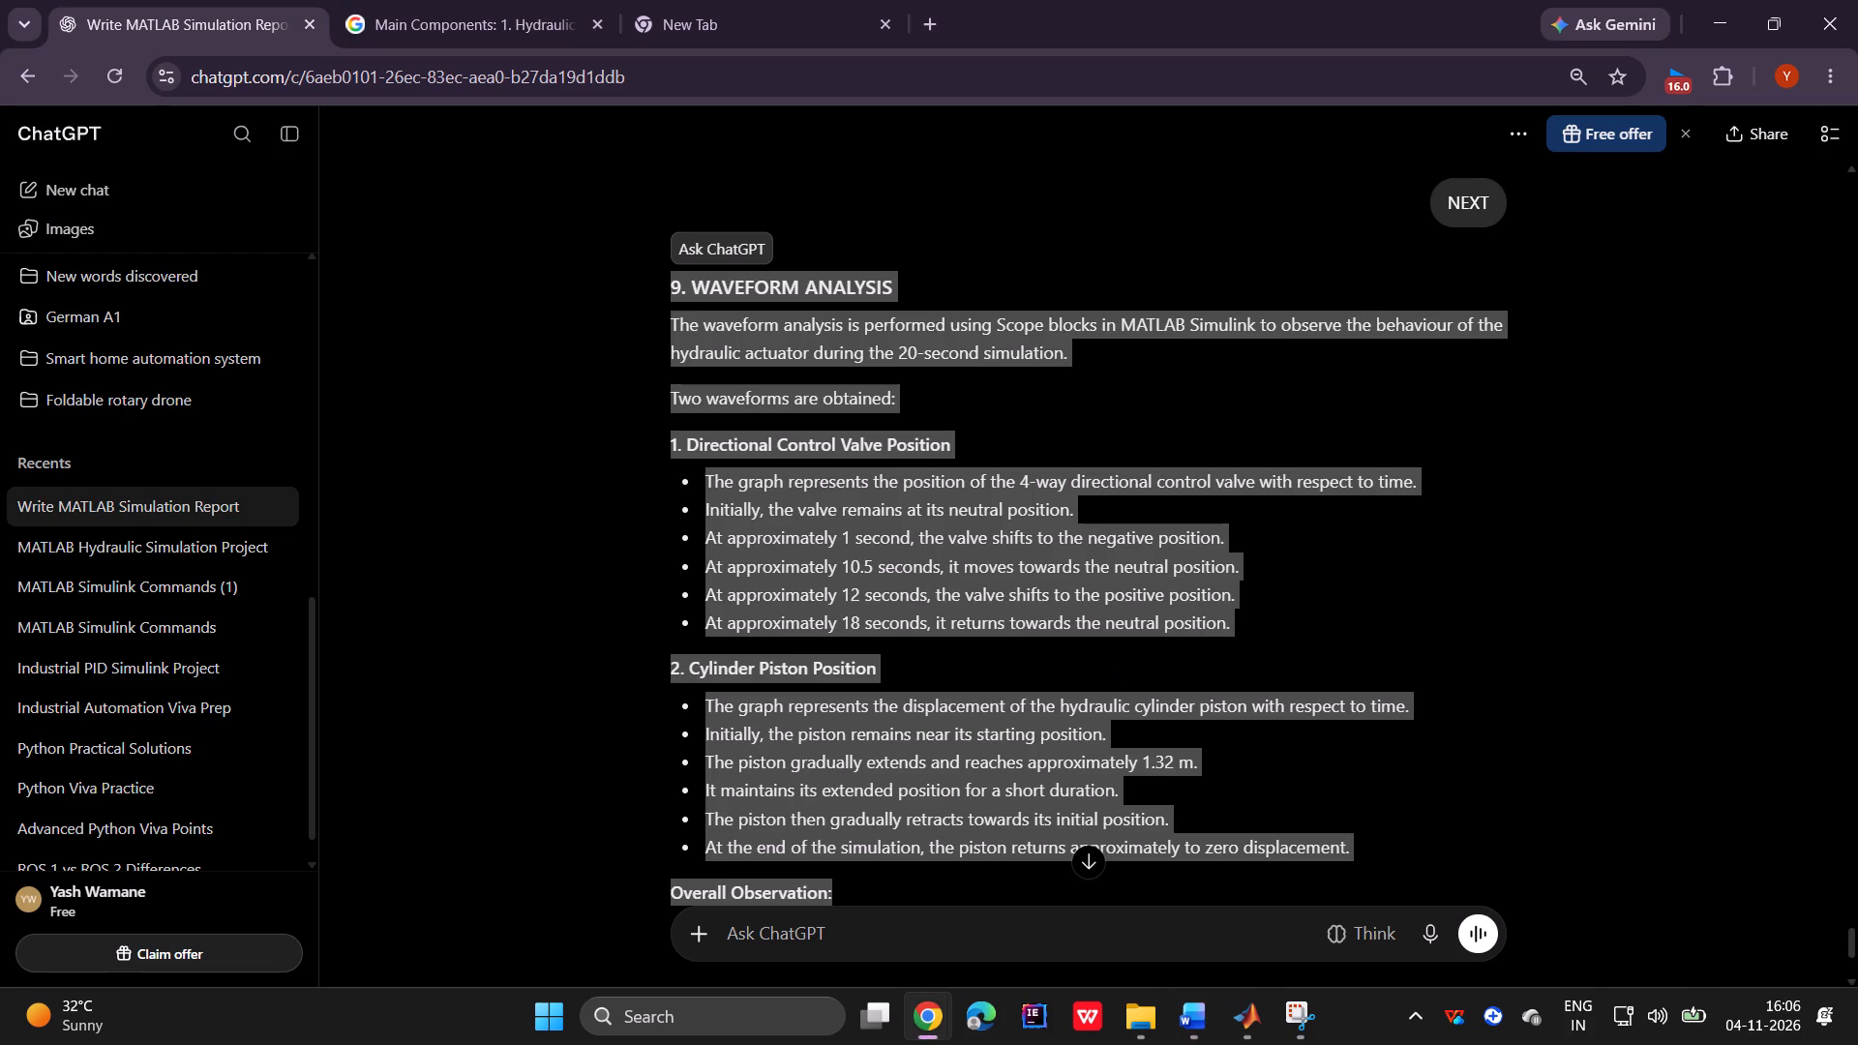
left_click(1349, 610)
left_click(1253, 1017)
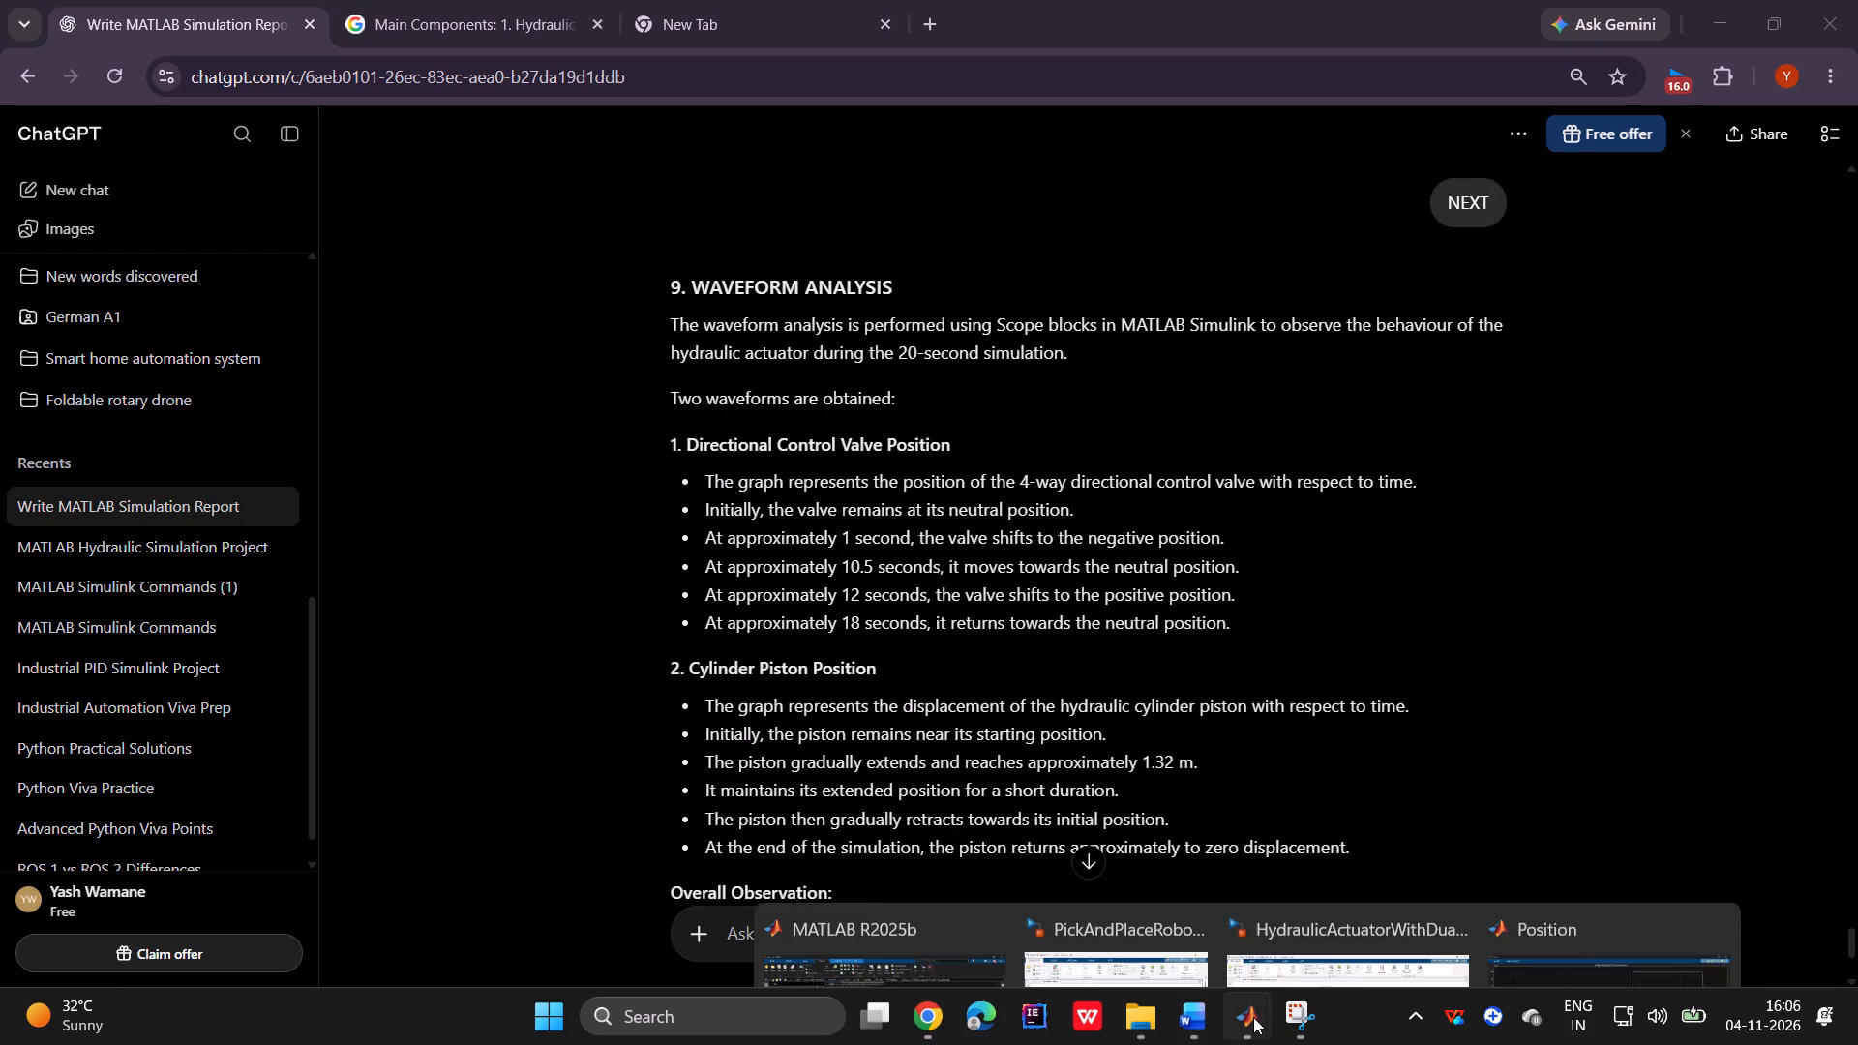
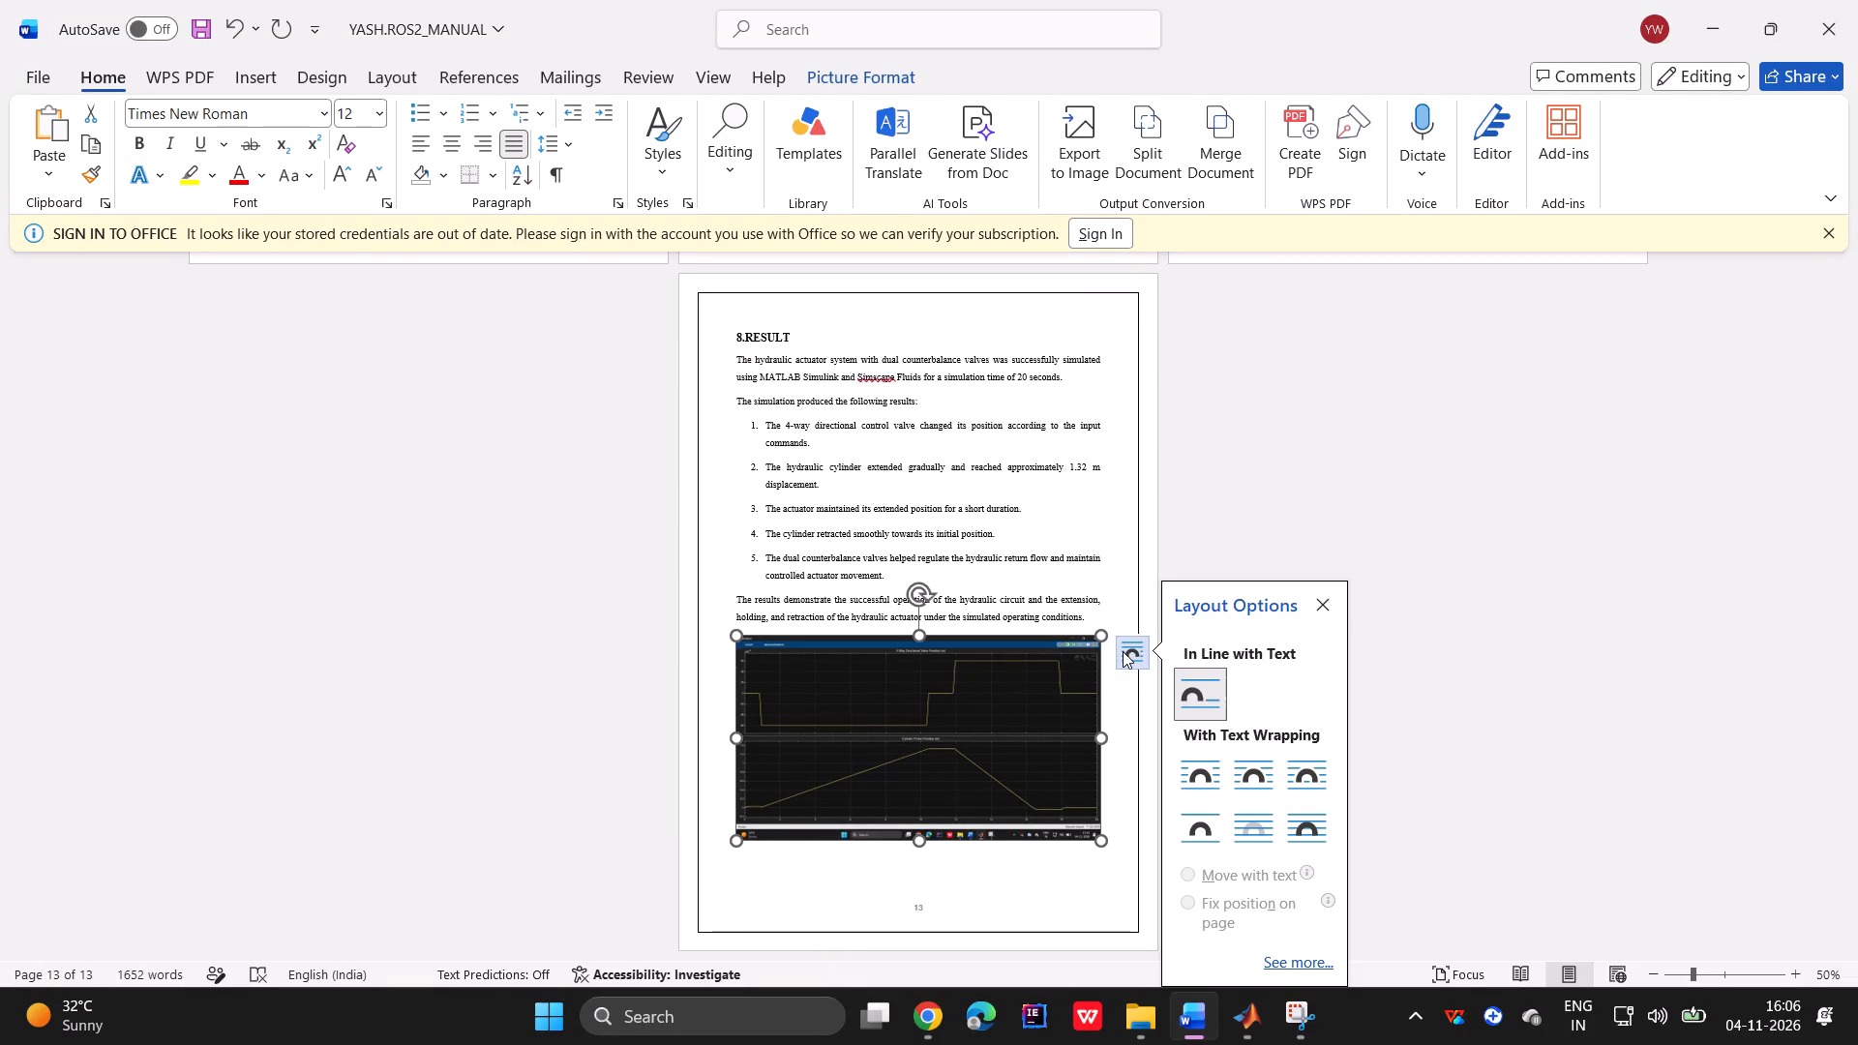
Set the waveform screenshot's text wrapping to Square and move it slightly down, leaving a free line below the closing result paragraph.
left_click(1191, 757)
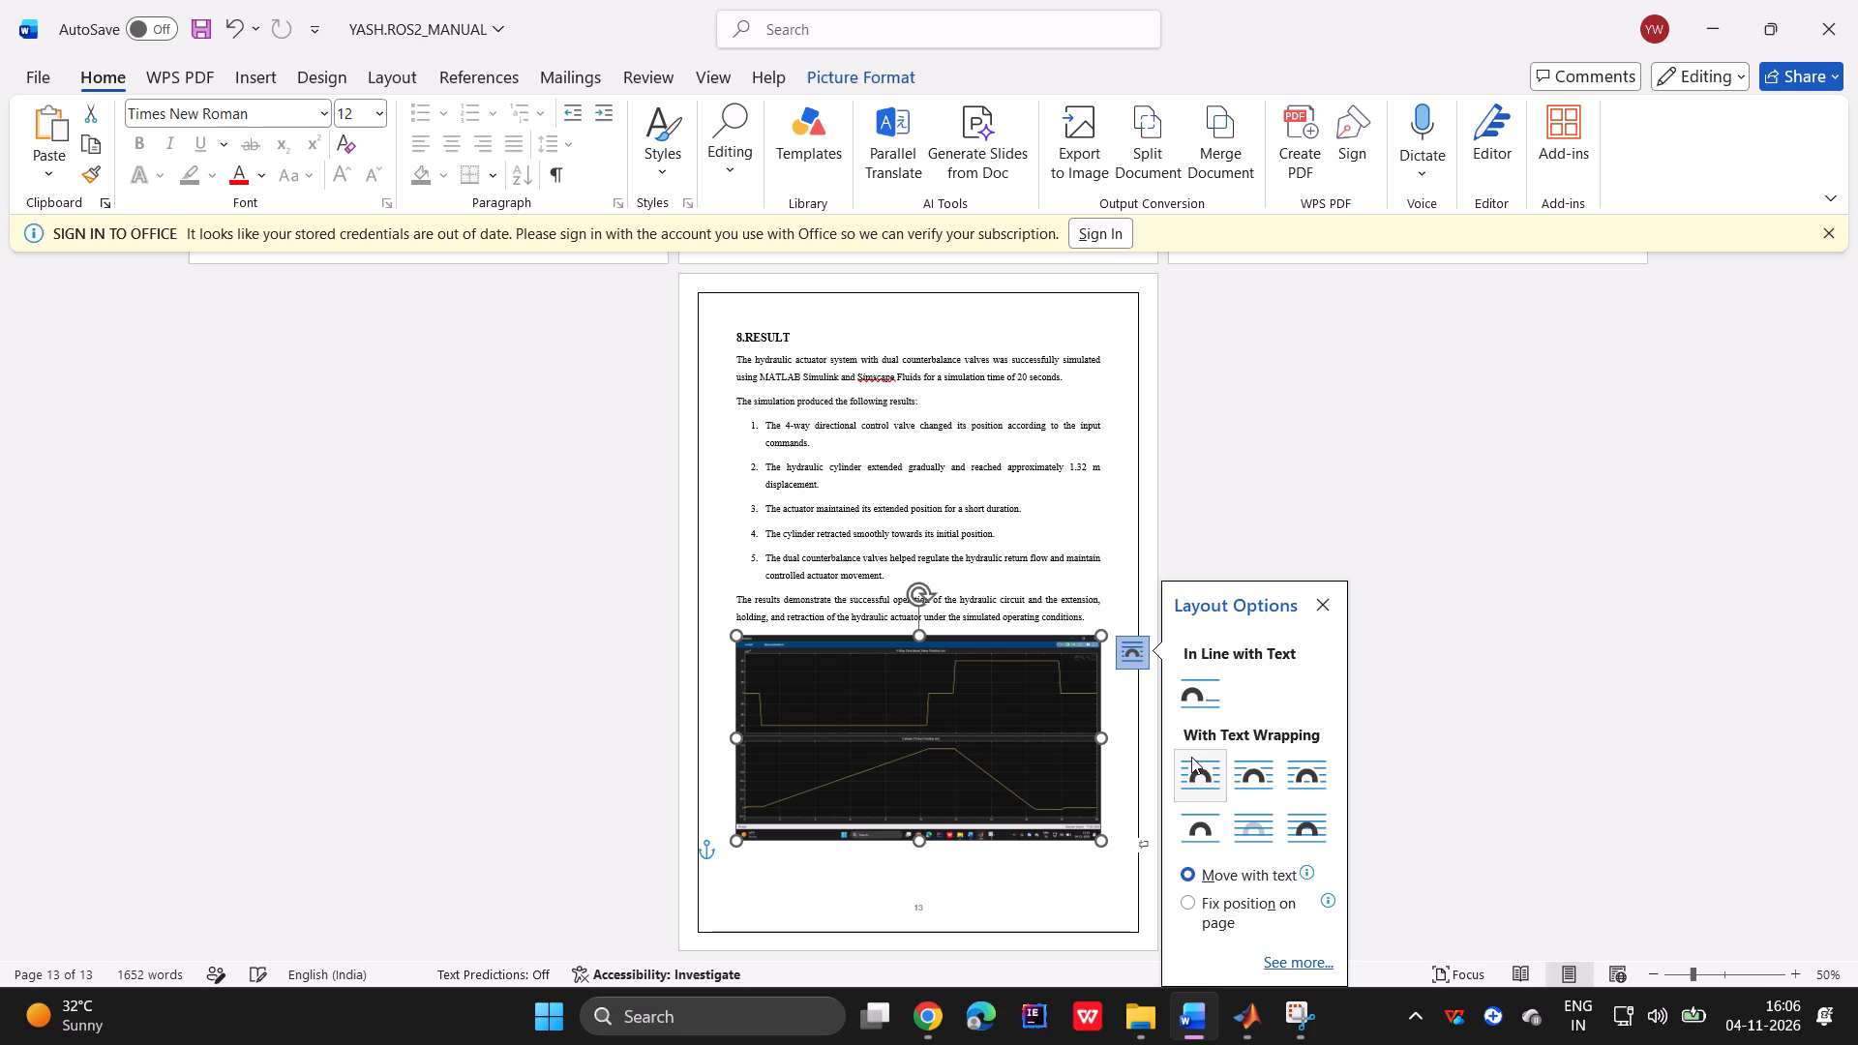
left_click_drag(929, 710, 920, 746)
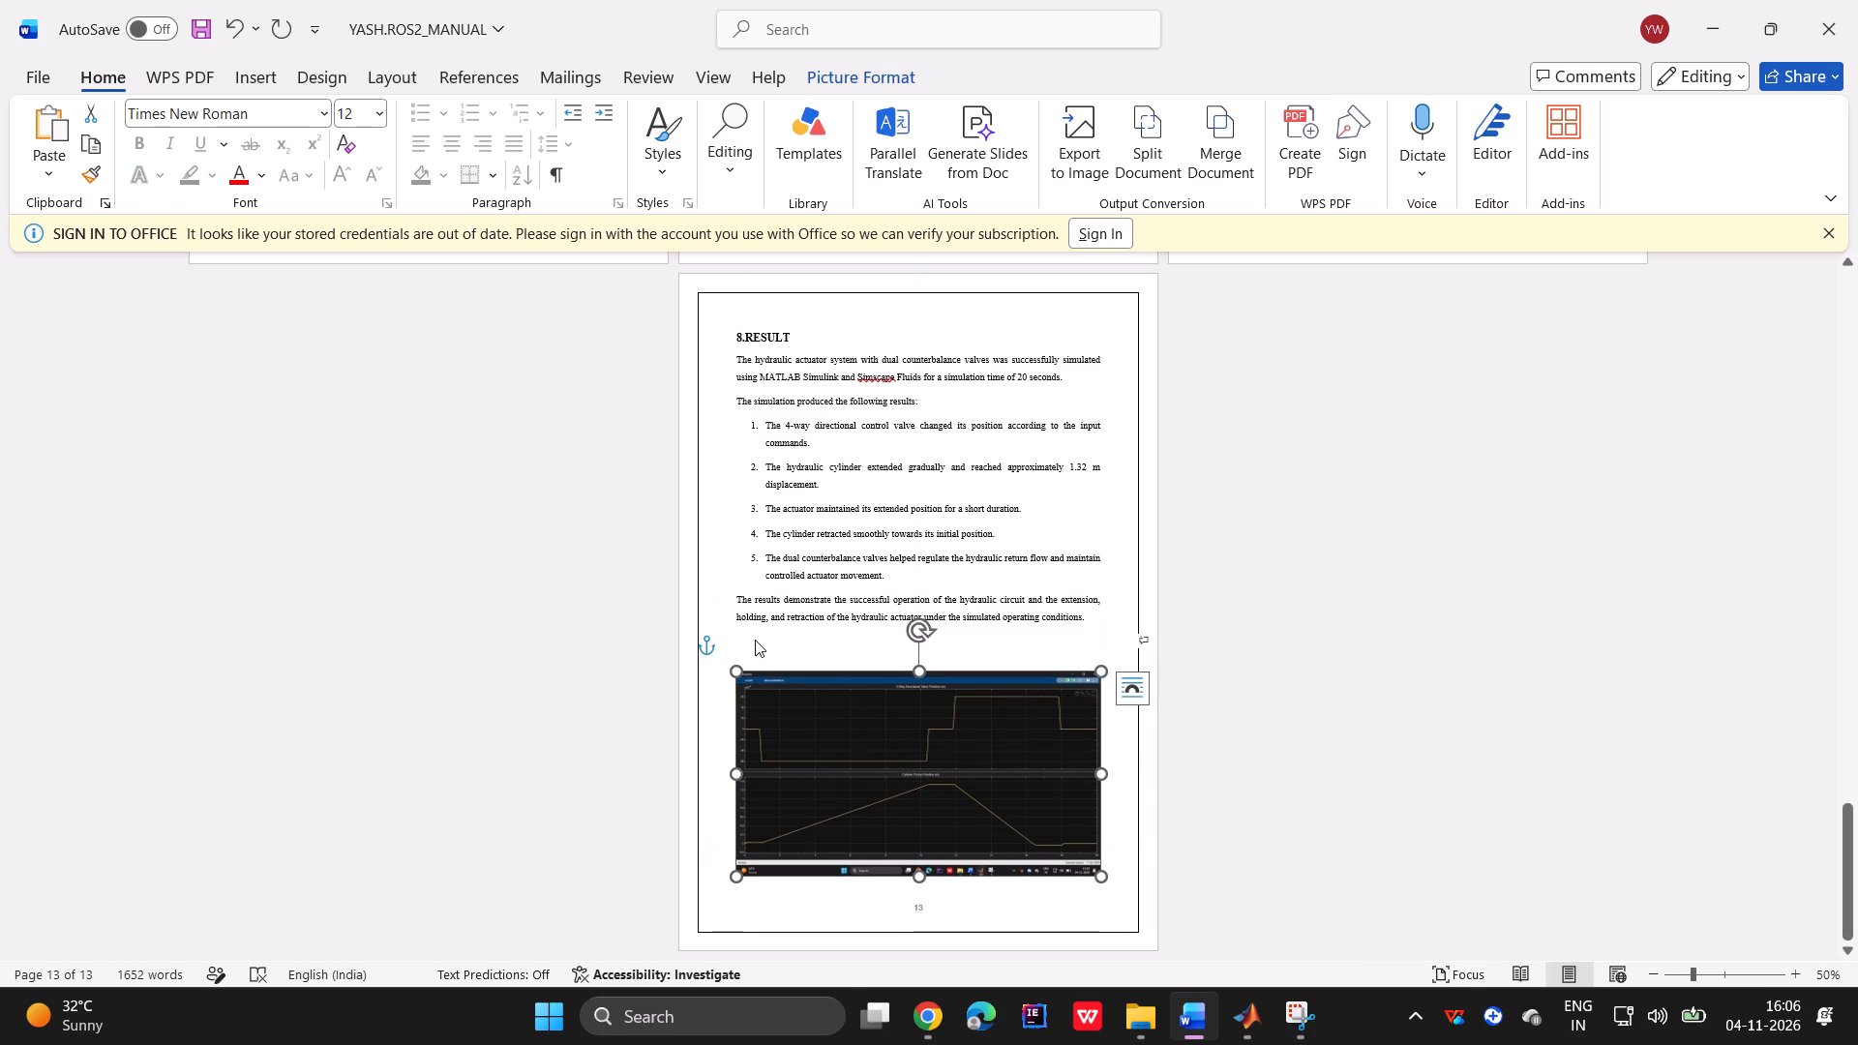
Enter the heading "9.Waveforms" on the empty line between the closing result paragraph and the waveform screenshot.
left_click(755, 640)
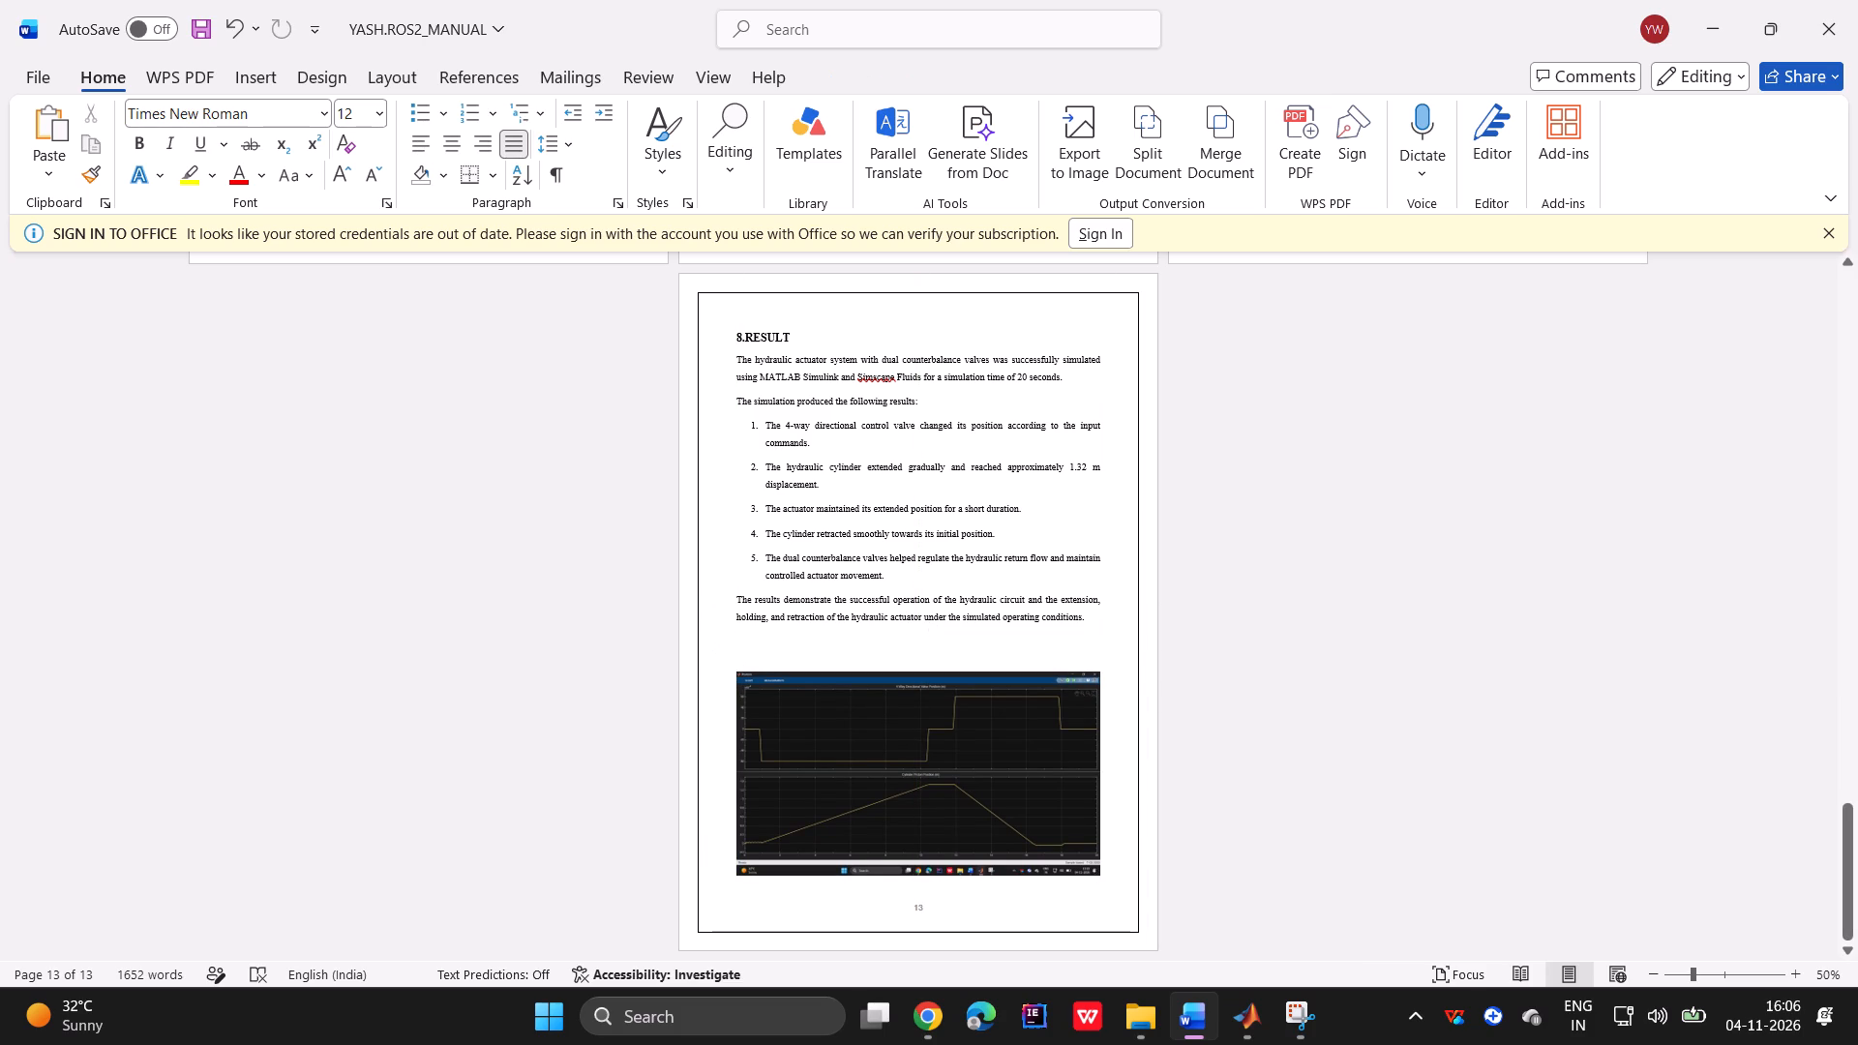
key("9")
key("period")
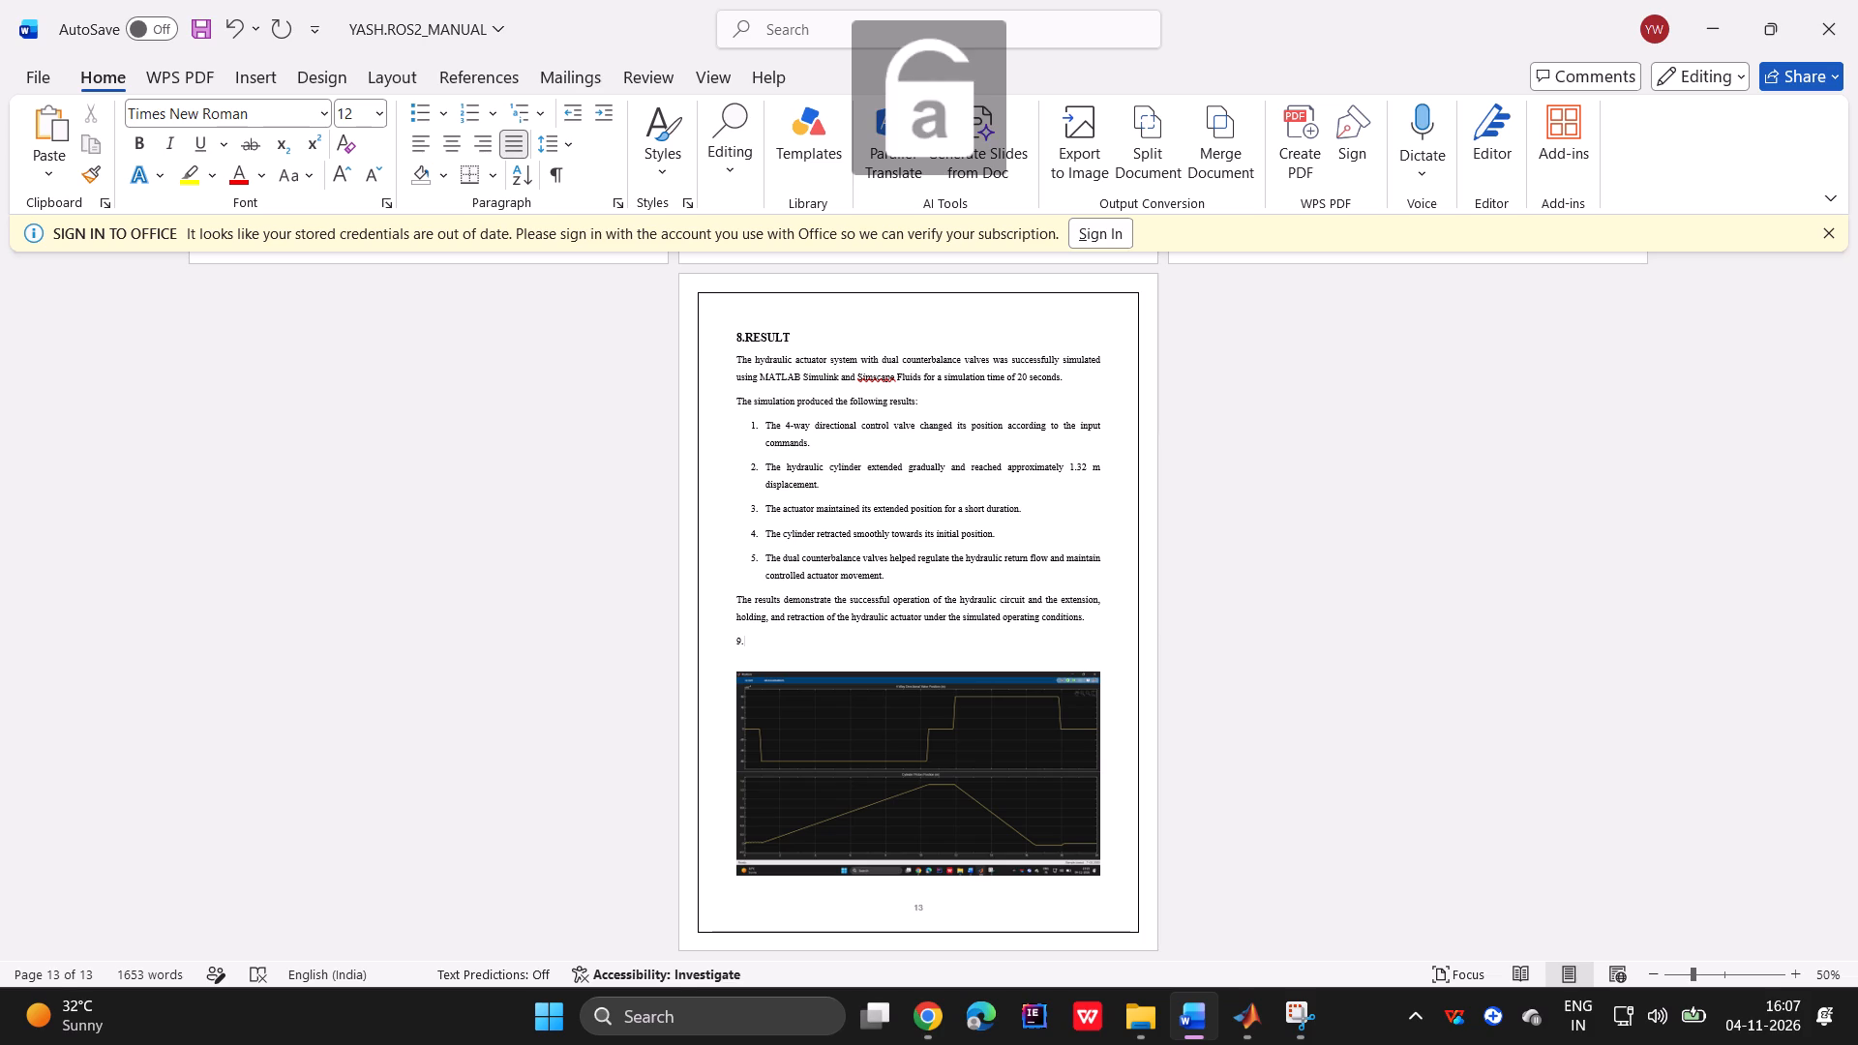
key("w")
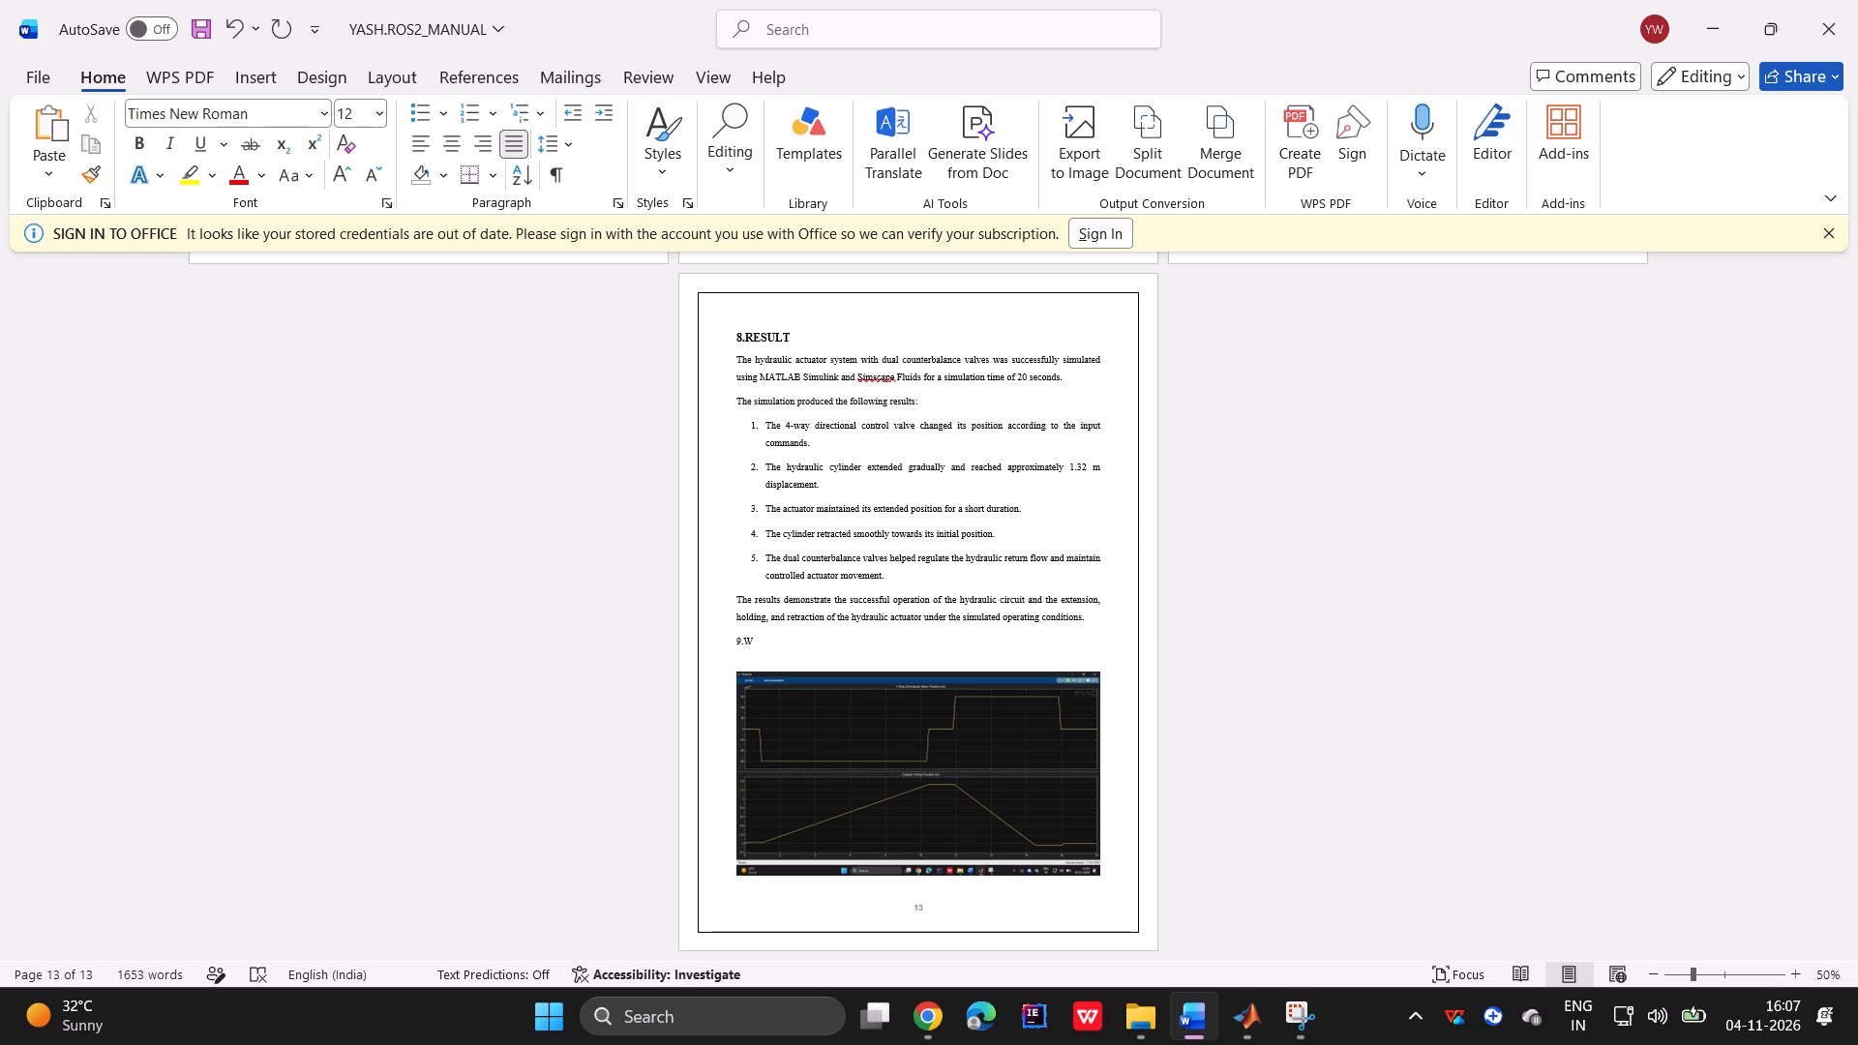
key("a")
type("VE")
key("BackSpace")
key("BackSpace")
key("BackSpace")
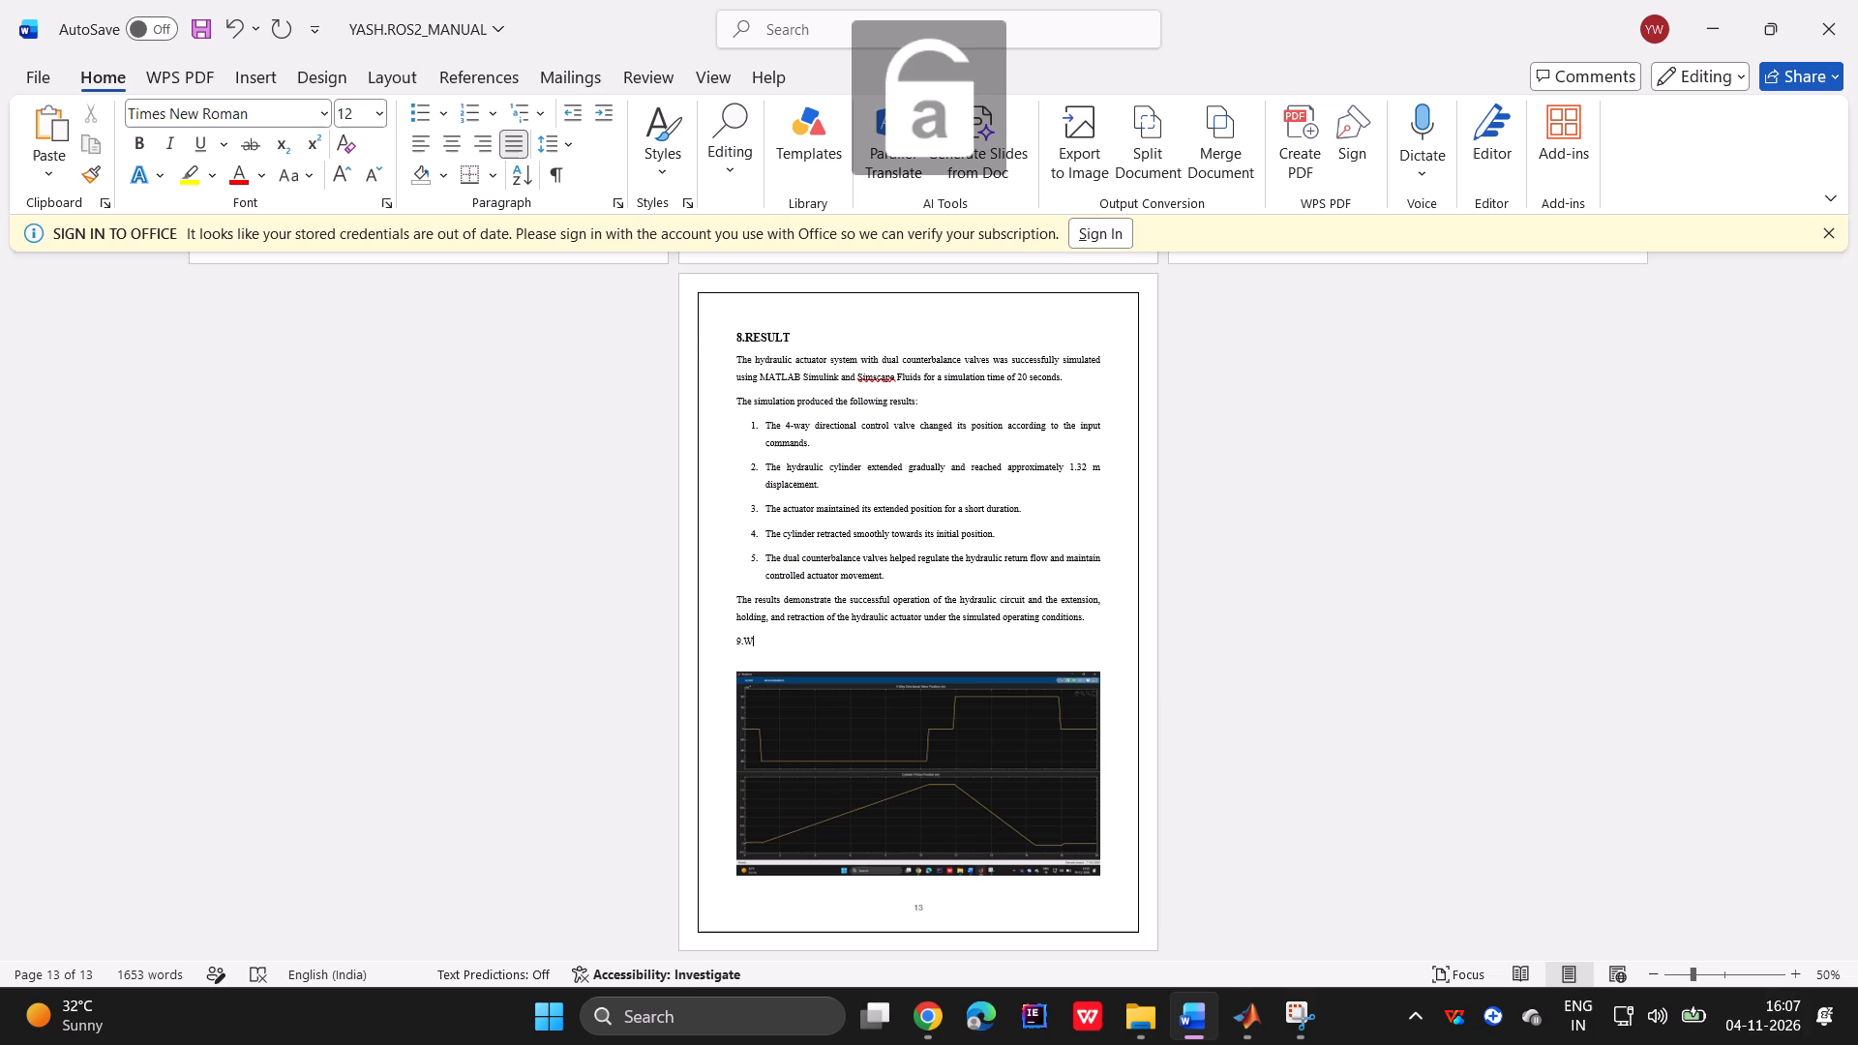
type("ave")
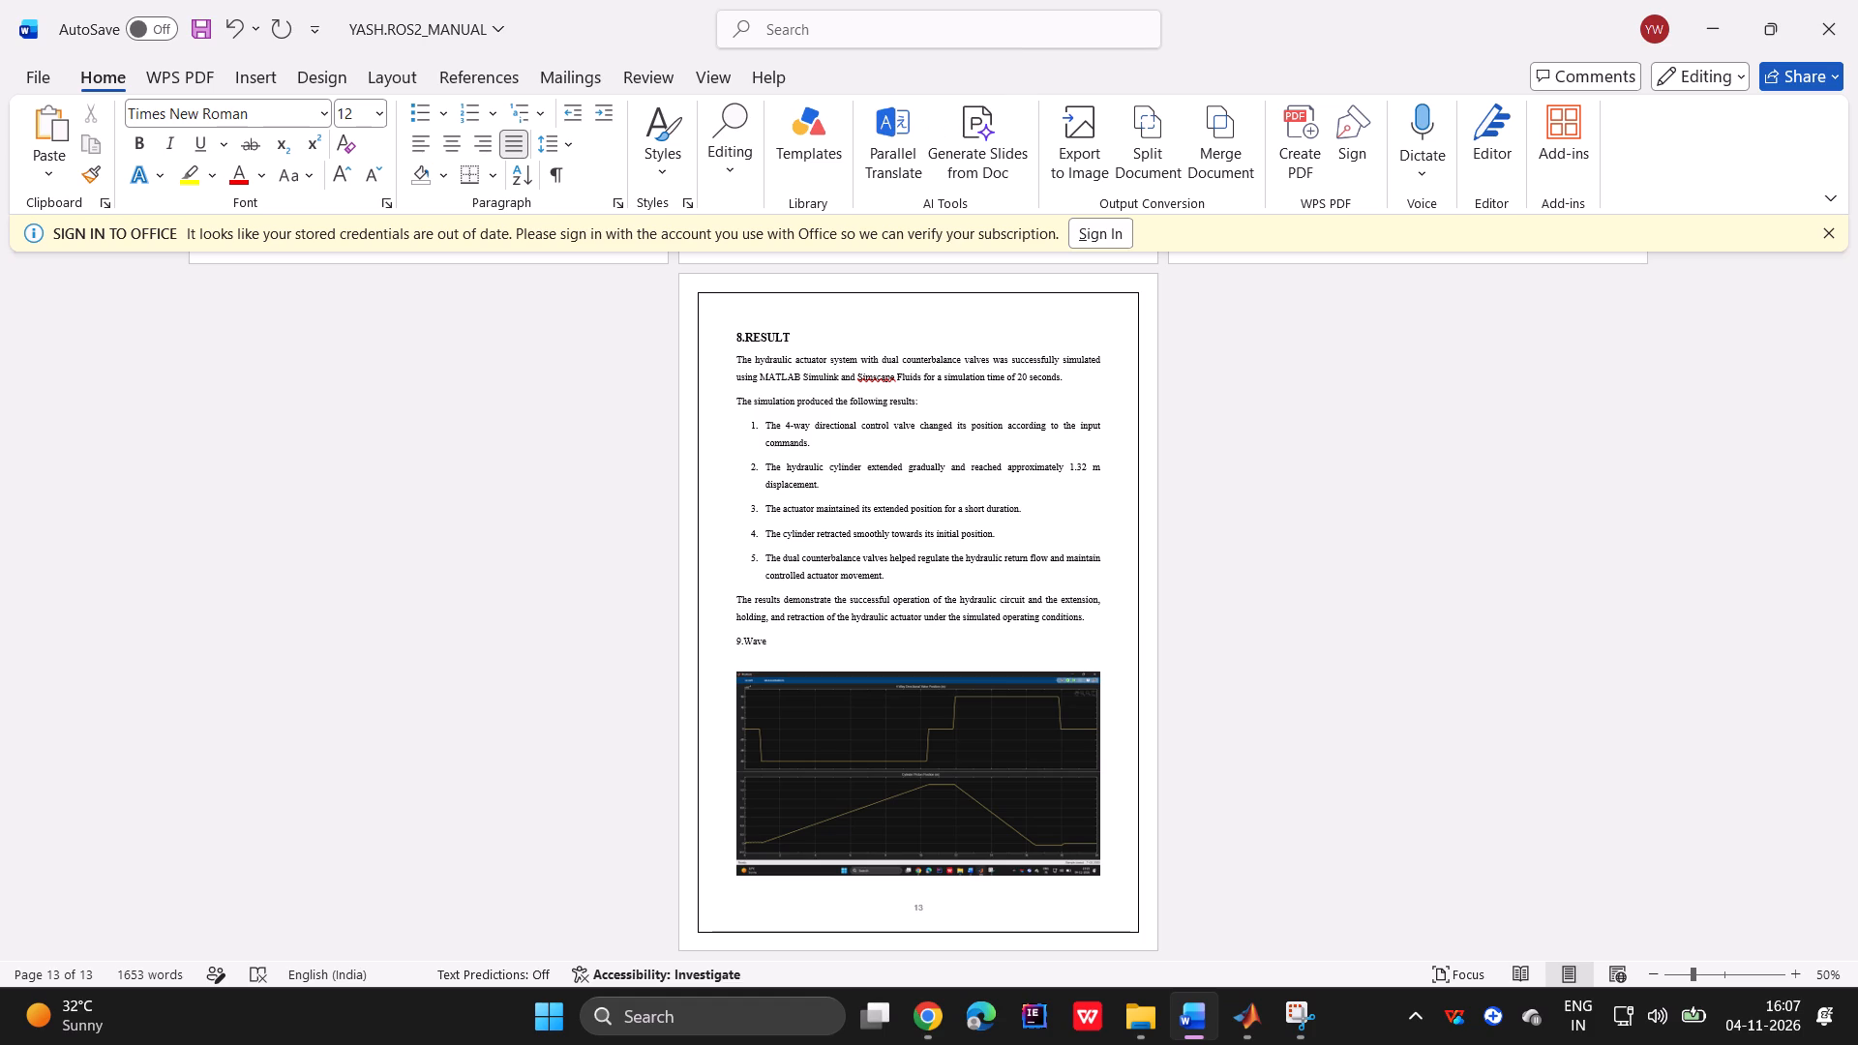
type("forms")
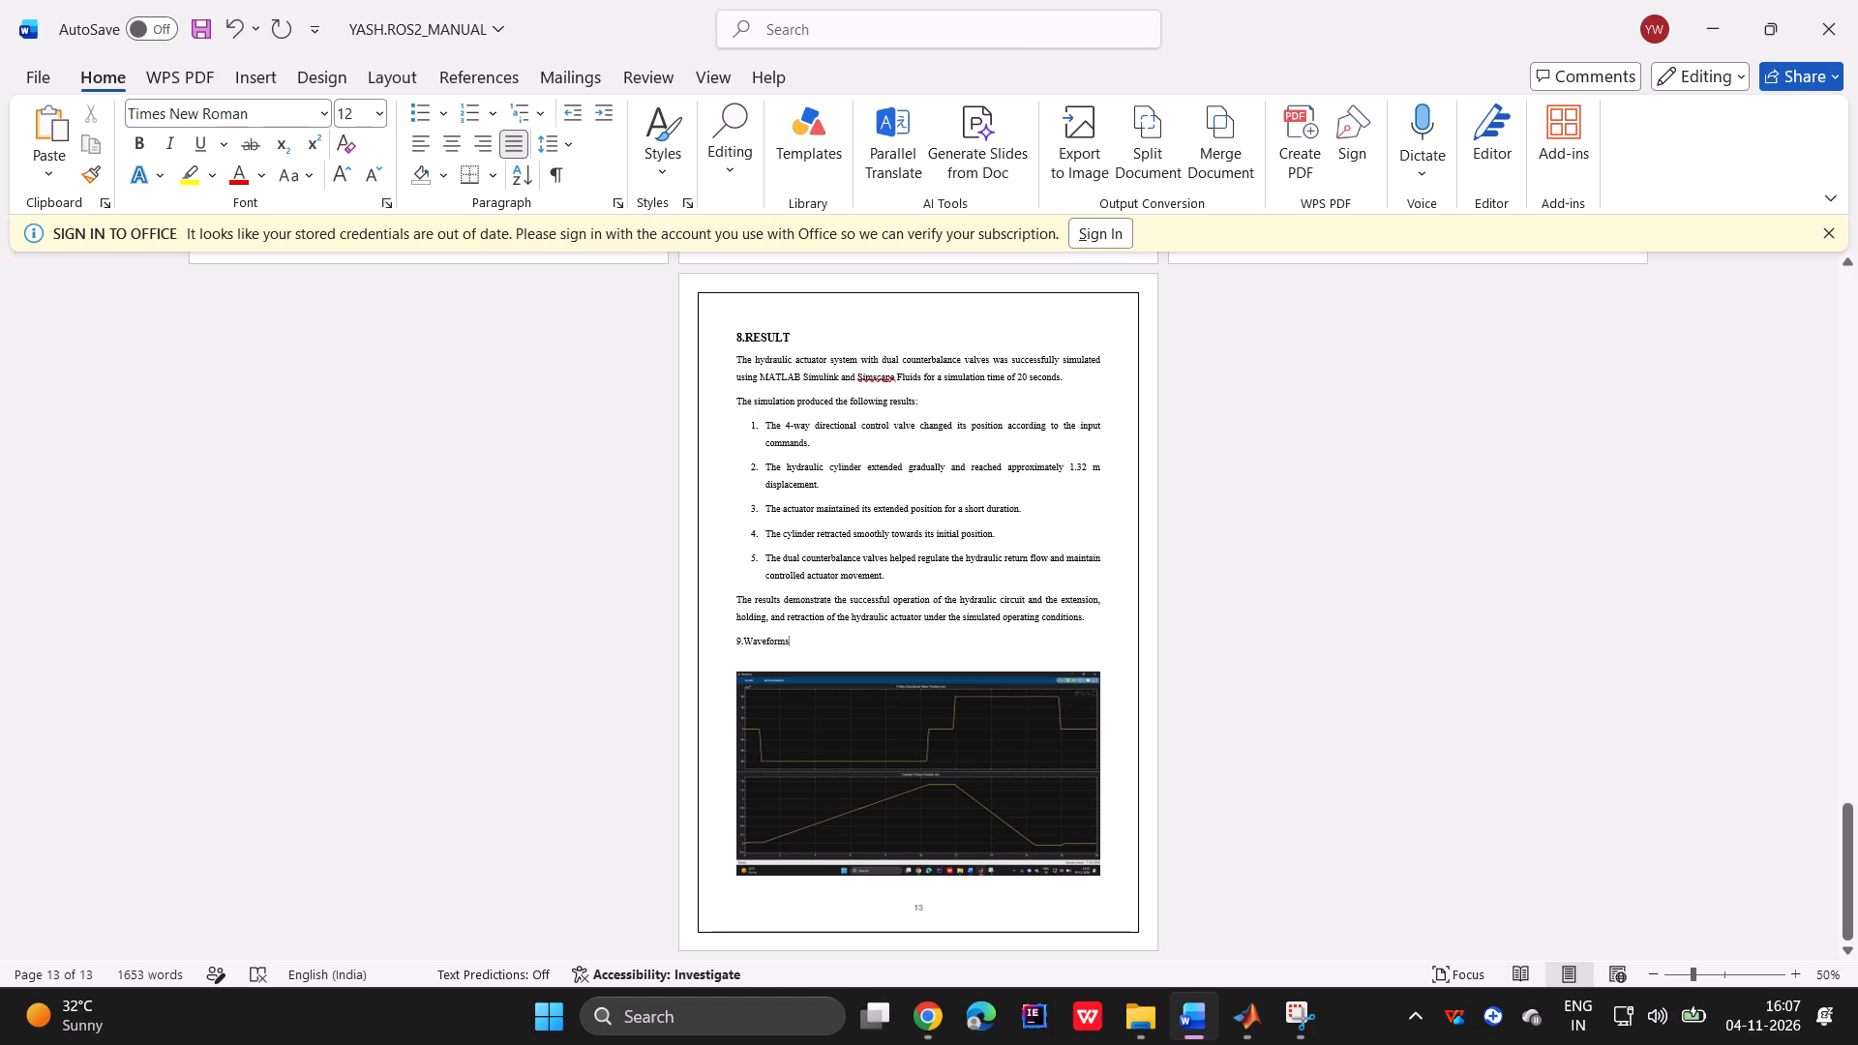
Format the "9.Waveforms" heading as bold at 14 pt.
left_click_drag(809, 651, 734, 649)
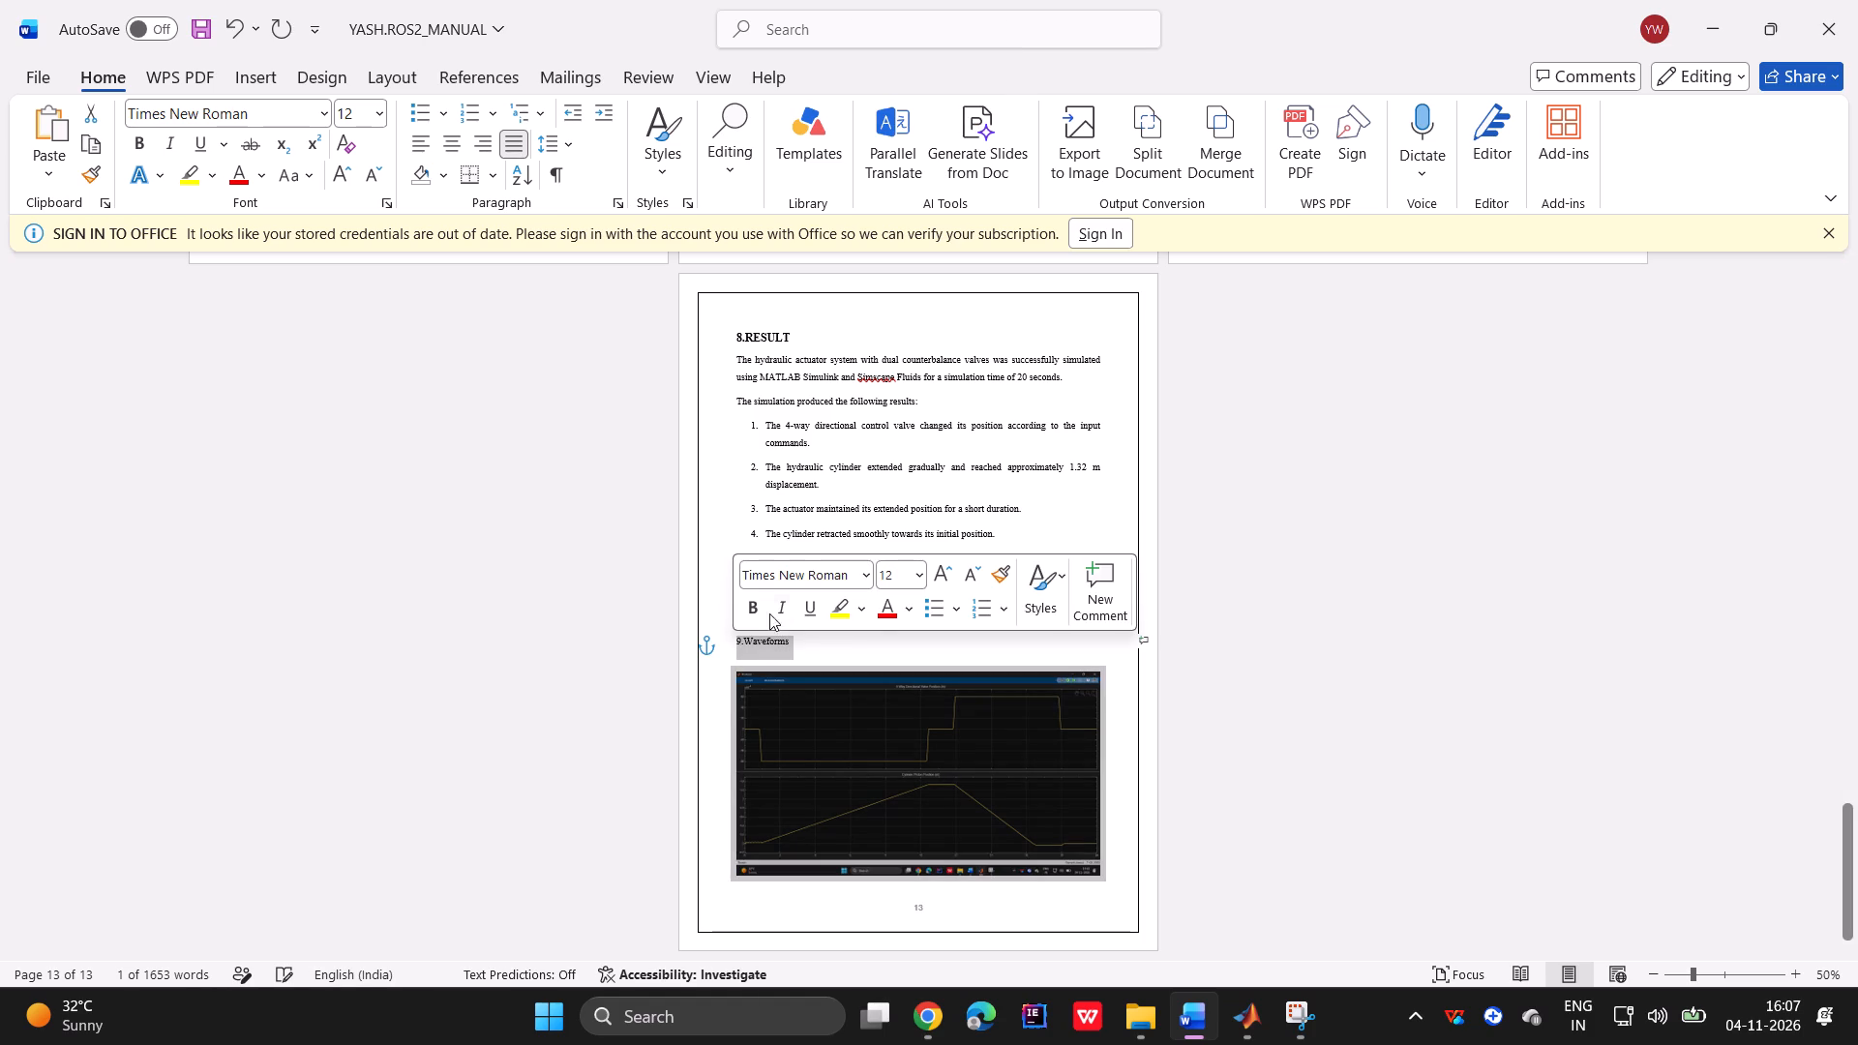
left_click(753, 604)
left_click(944, 579)
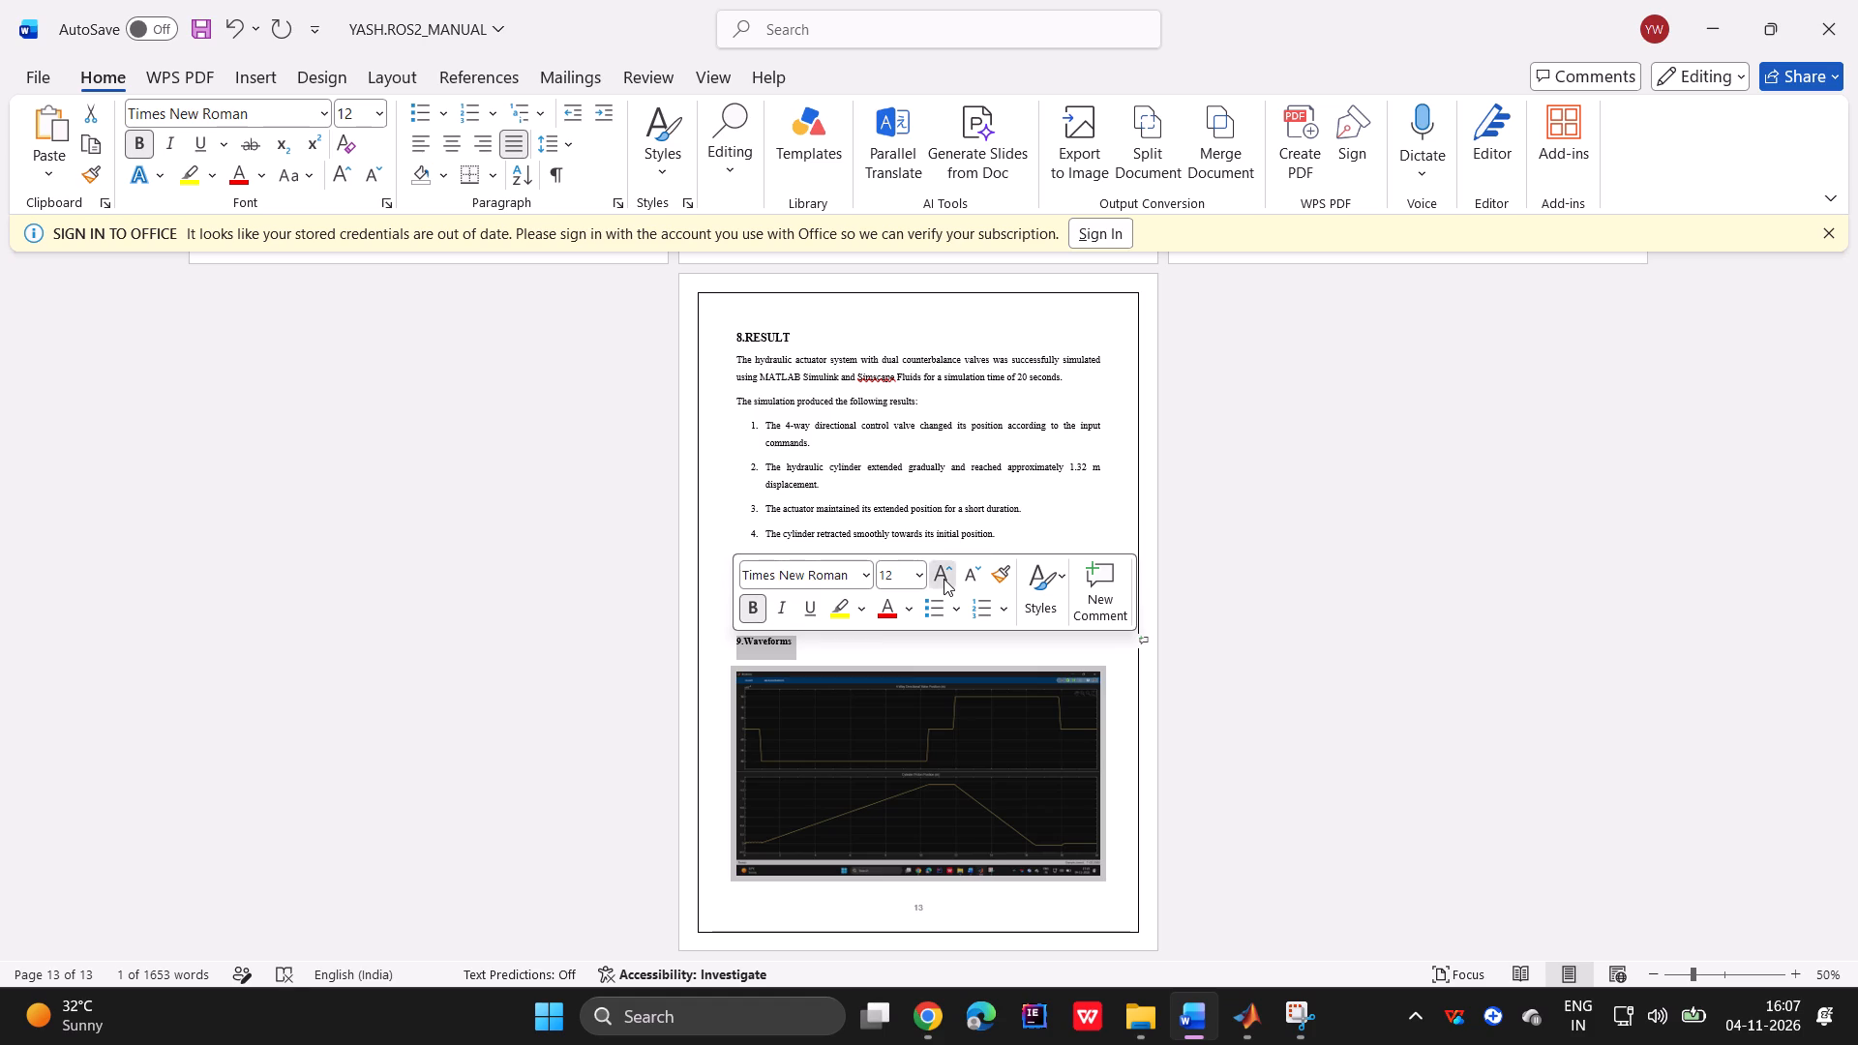
Change the section 8 heading from all capitals to "8.Result".
left_click(789, 338)
key("BackSpace")
key("BackSpace")
key("BackSpace")
key("BackSpace")
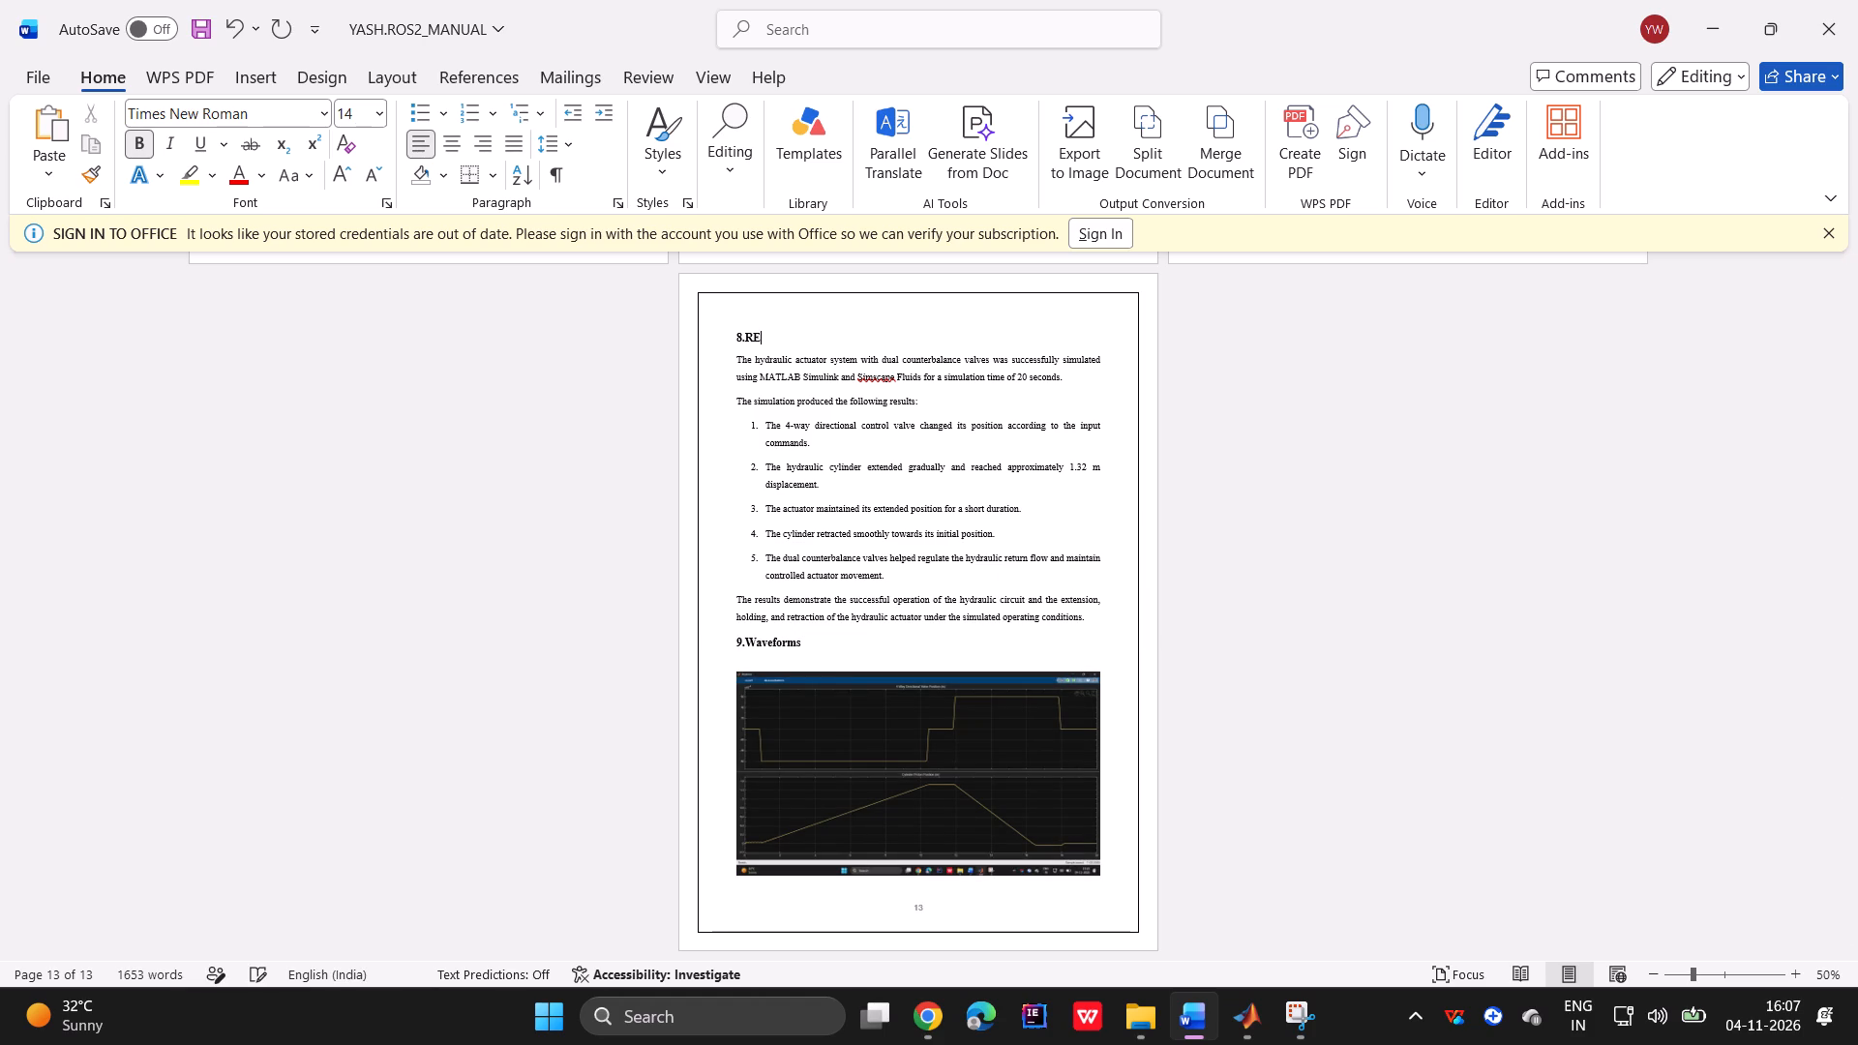
key("BackSpace")
type("esult")
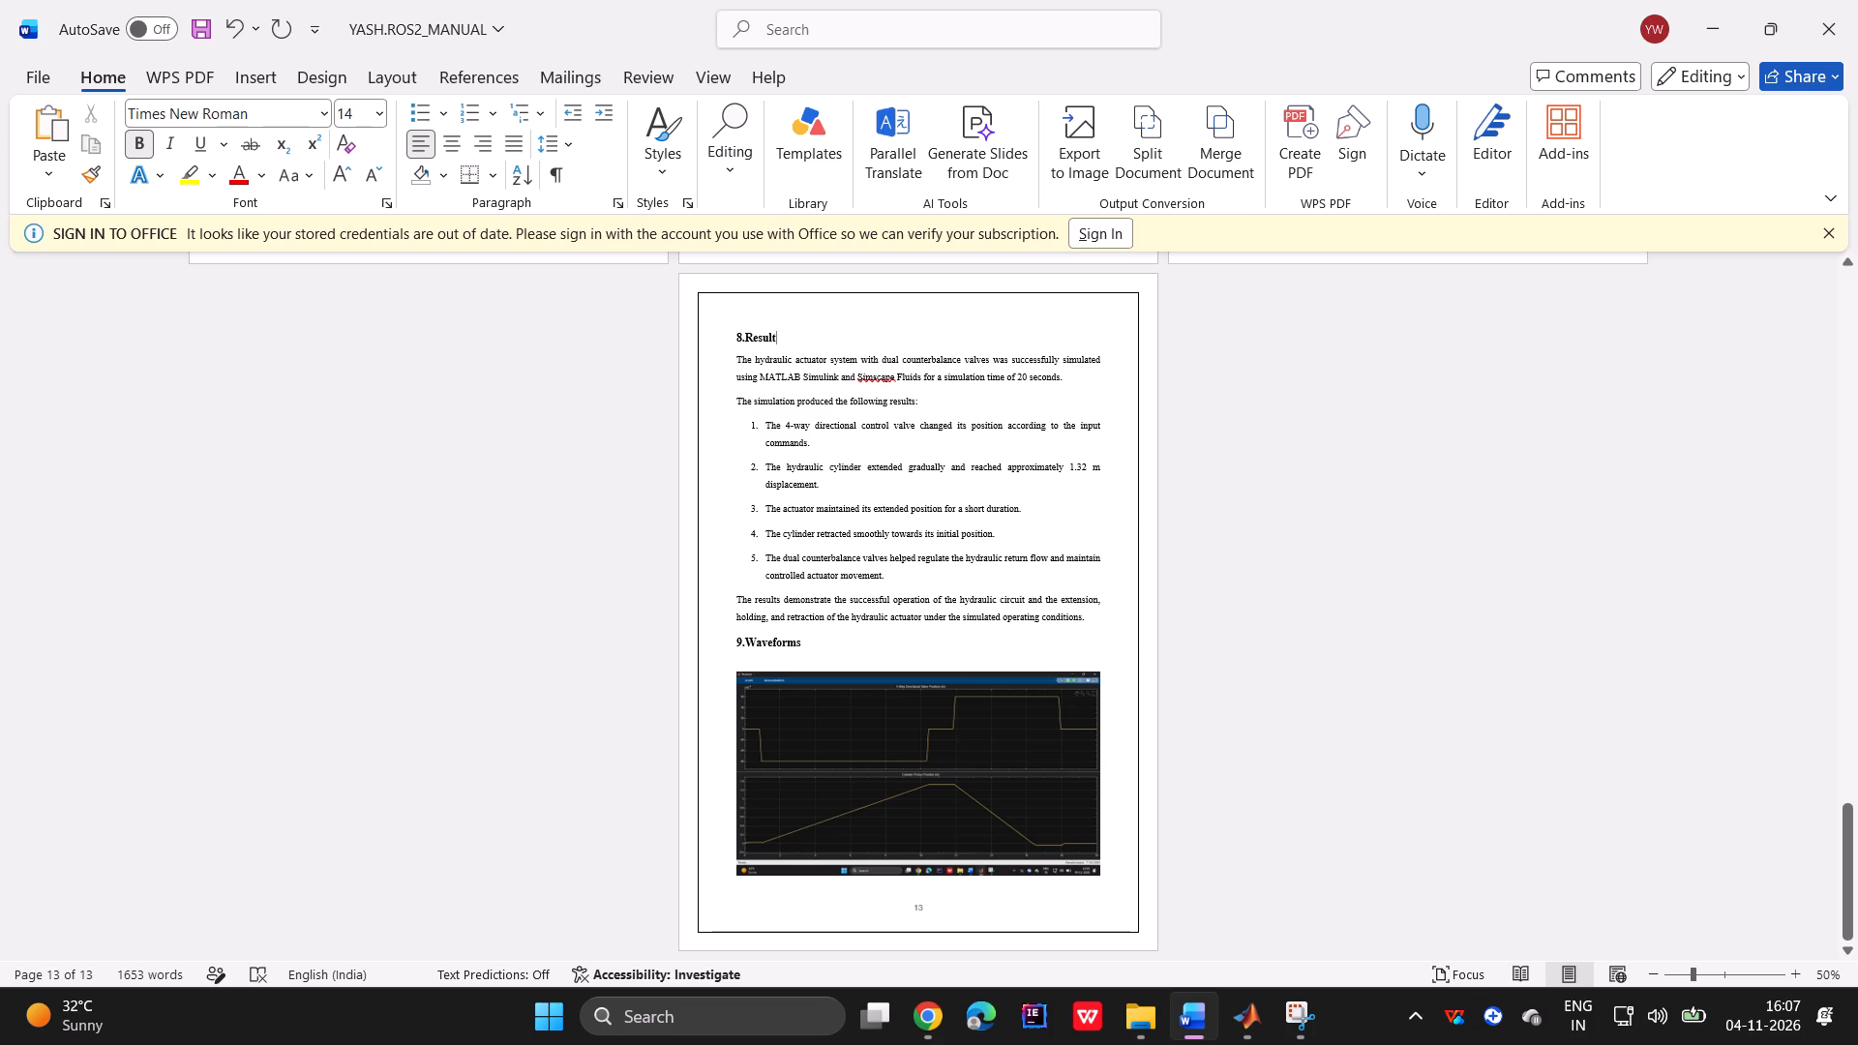
left_click(492, 795)
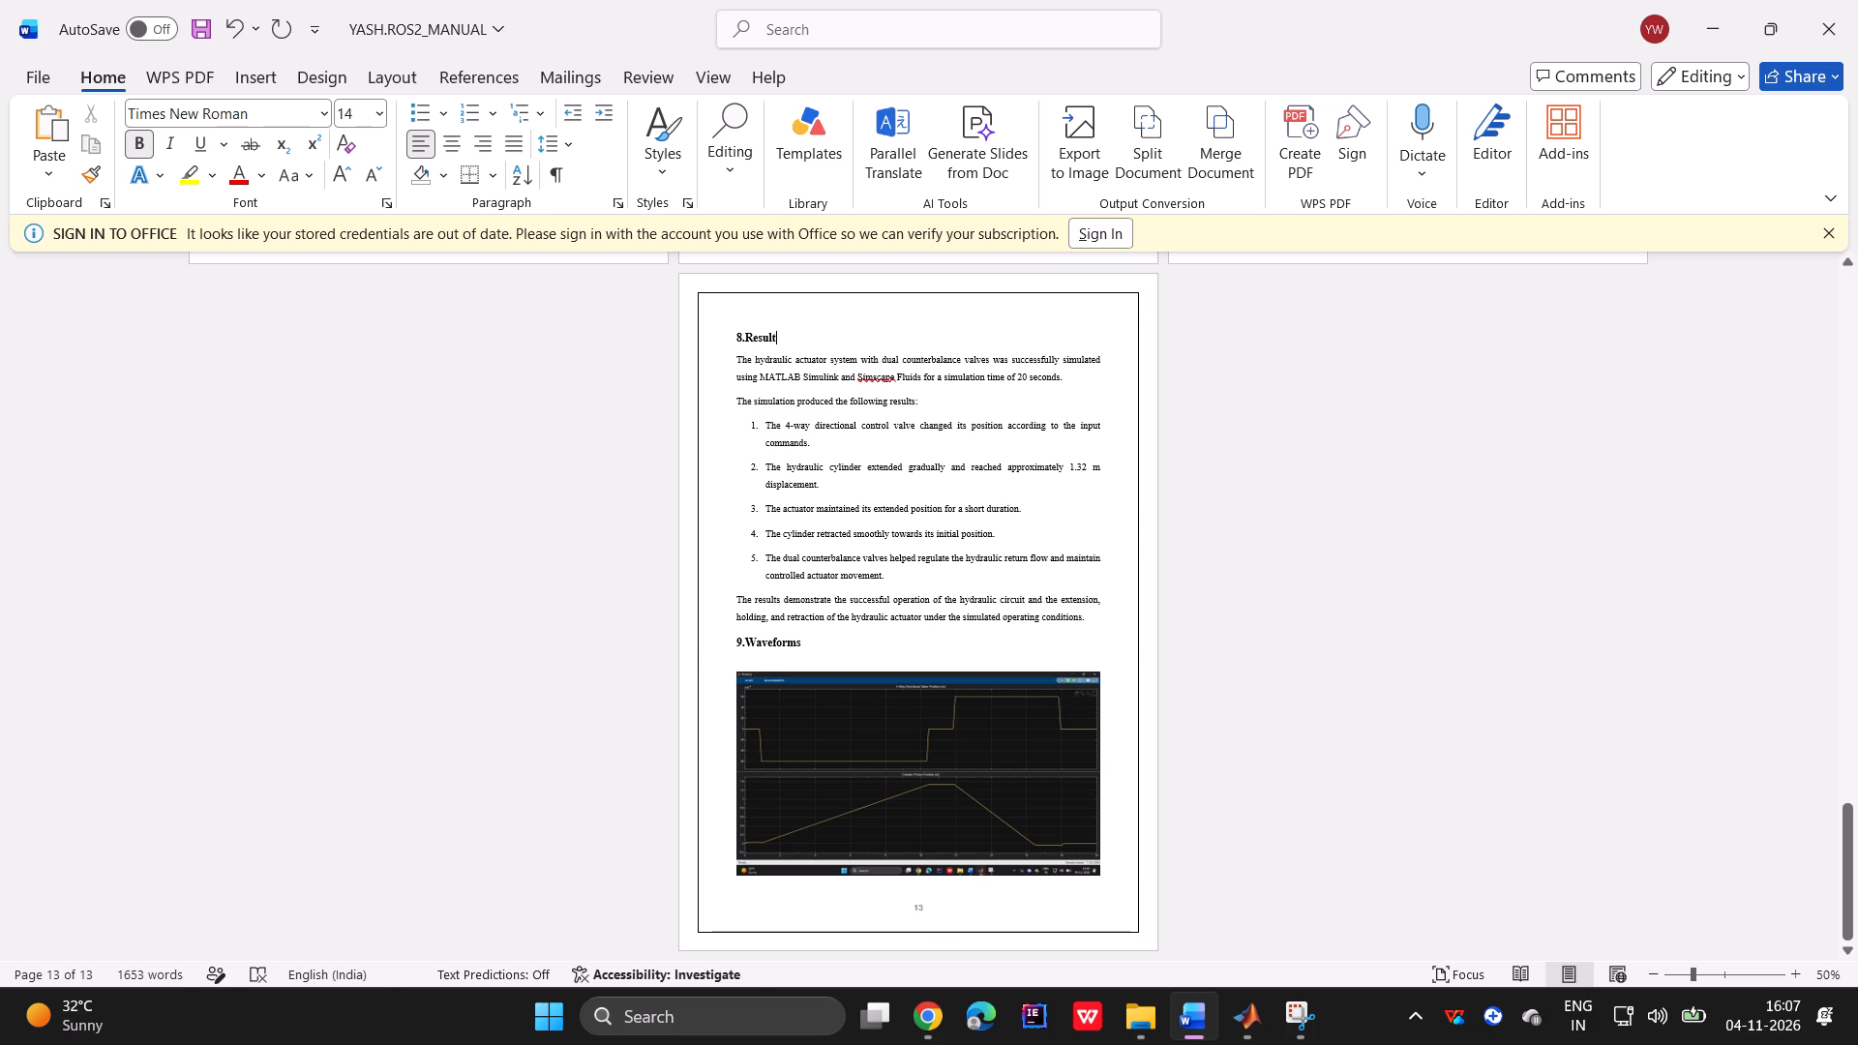